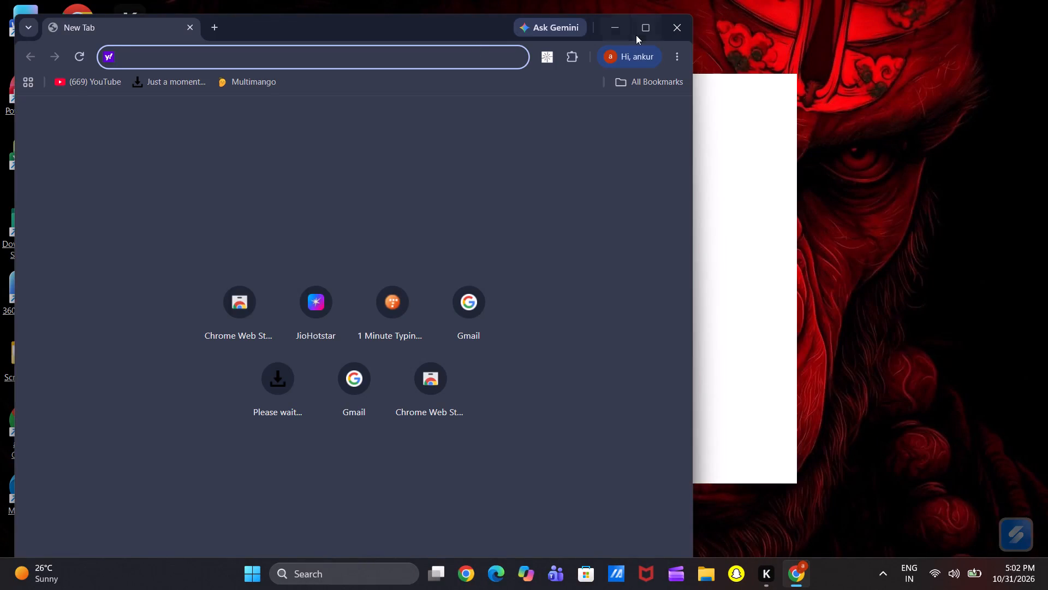
pyautogui.click(651, 27)
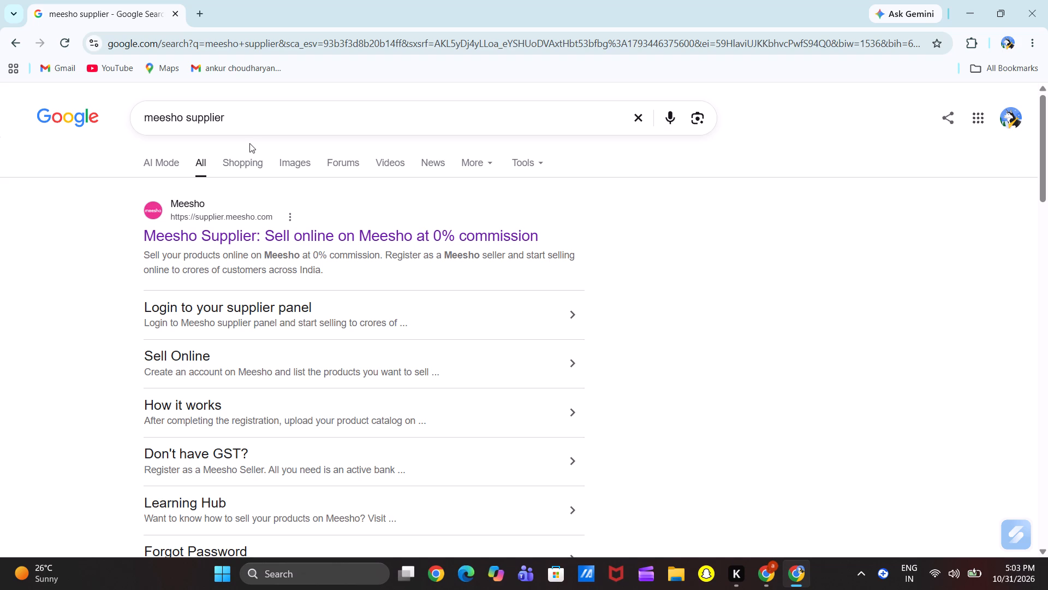
# Open the Meesho Supplier website from the search results and log in to the supplier panel.
pyautogui.click(273, 220)
pyautogui.click(287, 230)
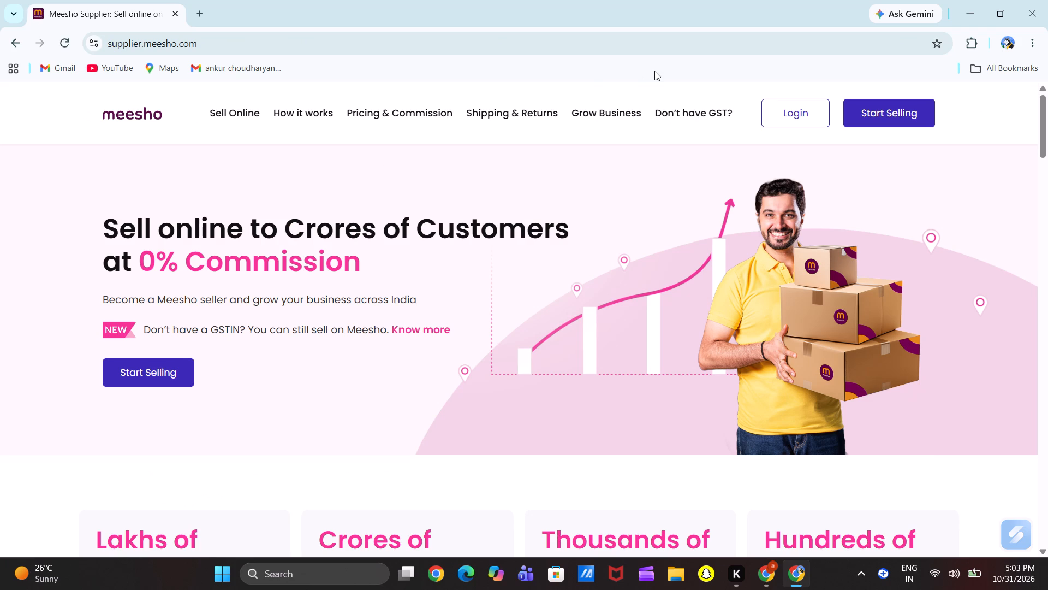
pyautogui.click(783, 103)
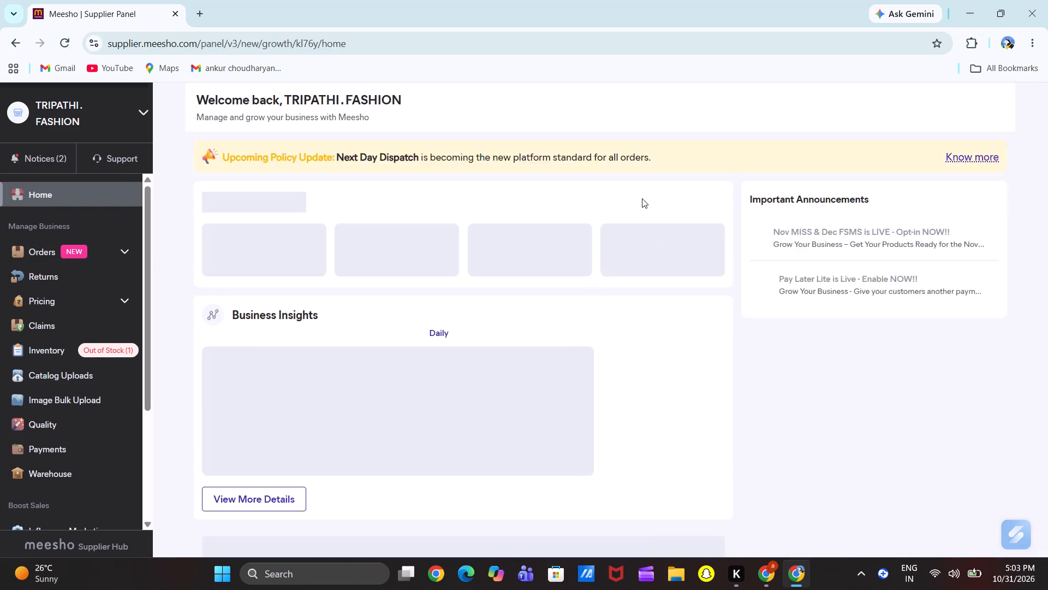
pyautogui.click(685, 203)
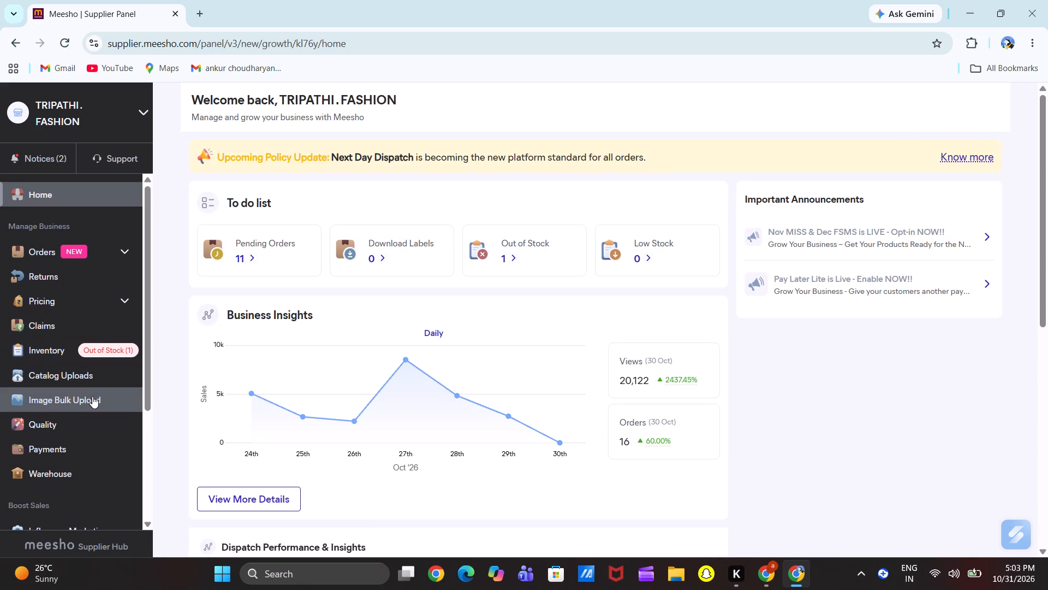
# Open the first Tshirts draft under single catalog uploads, created 30 Oct '26 at 10:36 PM, for editing.
pyautogui.click(80, 383)
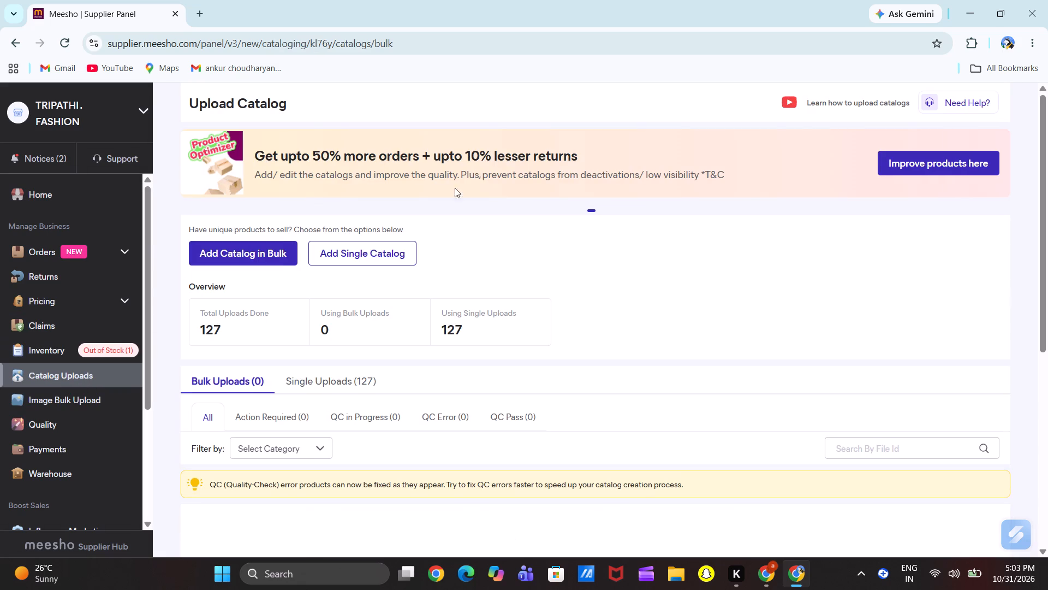
pyautogui.click(359, 382)
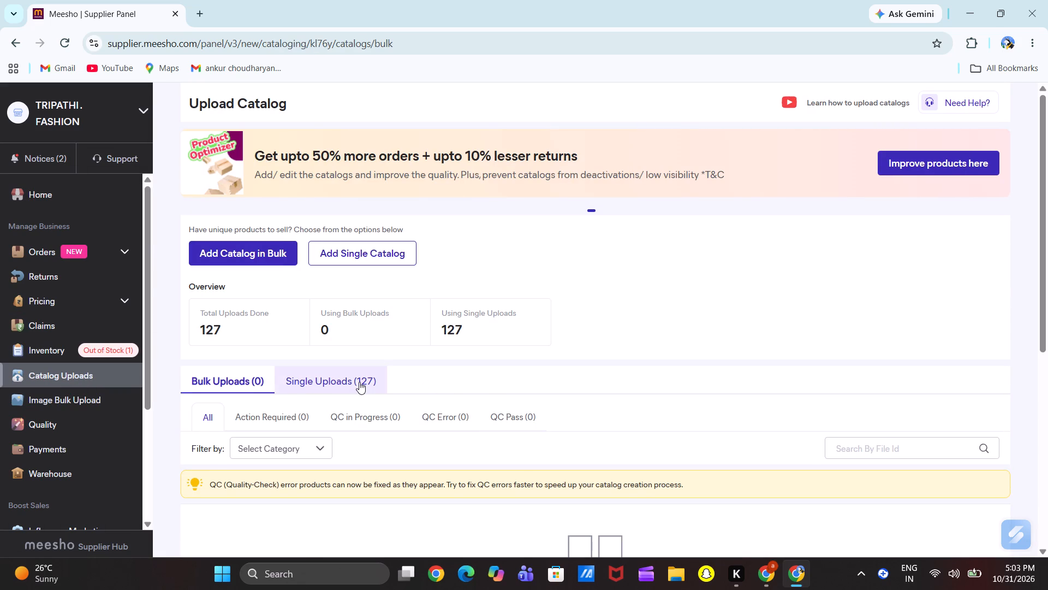
pyautogui.click(576, 406)
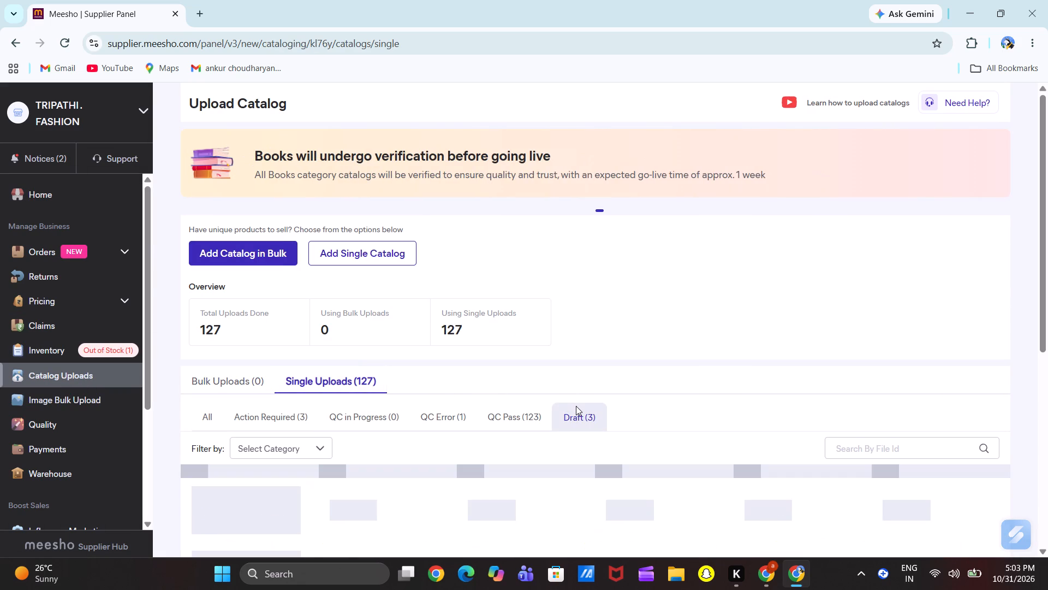
pyautogui.scroll(-3, 579, 331)
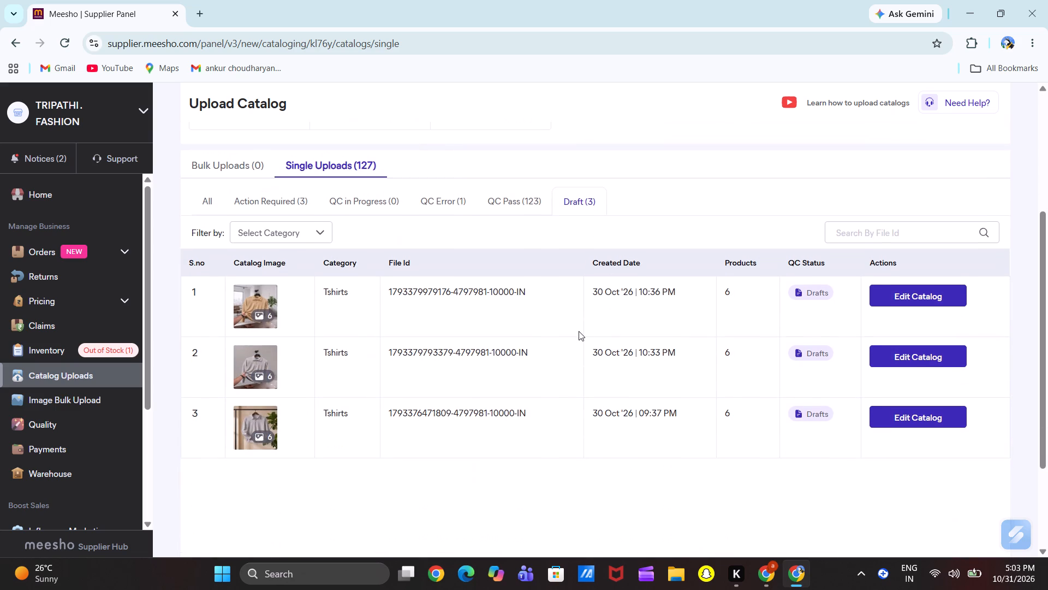
pyautogui.click(902, 291)
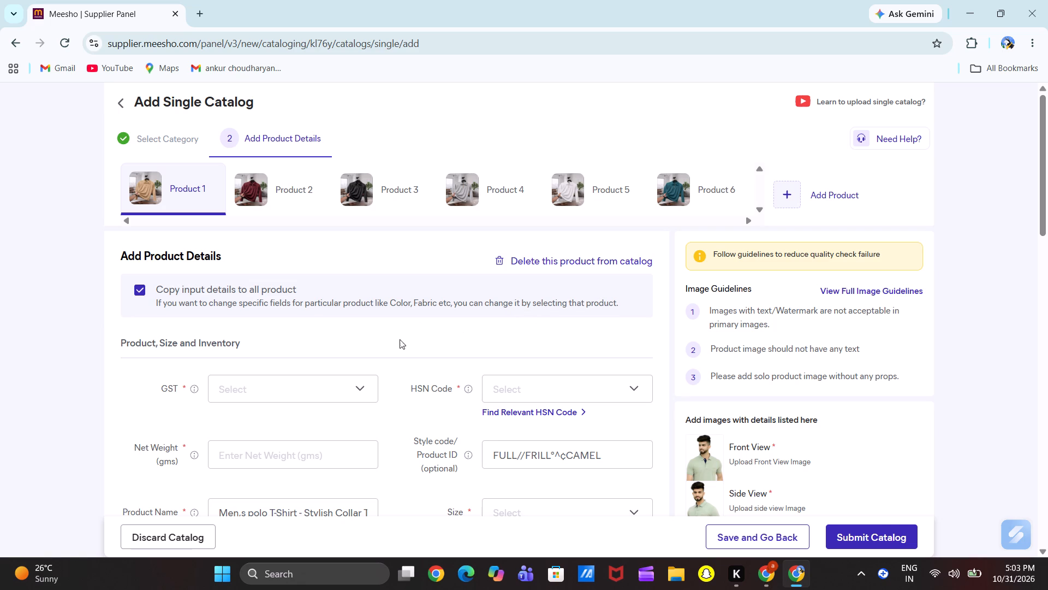
# For Product 1, set GST to 5, HSN code to 610910 and net weight to 100 gms.
pyautogui.click(282, 385)
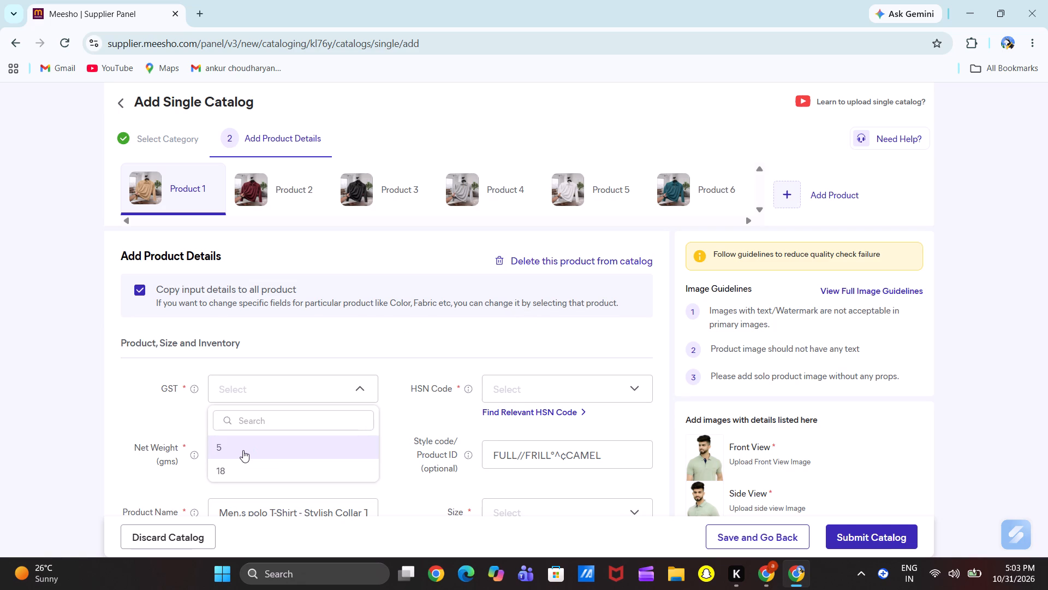
pyautogui.click(243, 450)
pyautogui.click(587, 388)
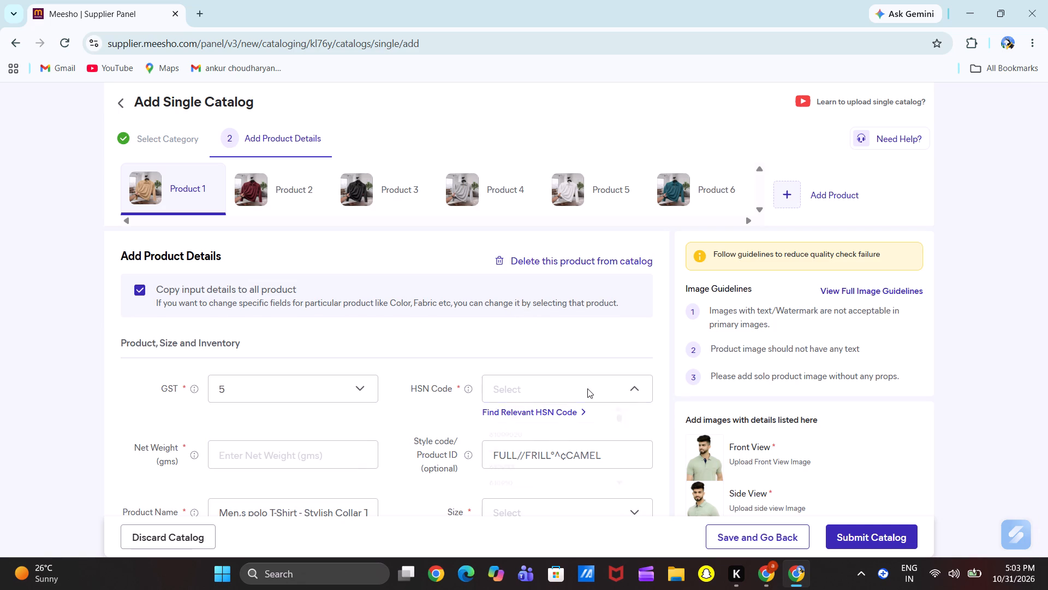
pyautogui.click(524, 510)
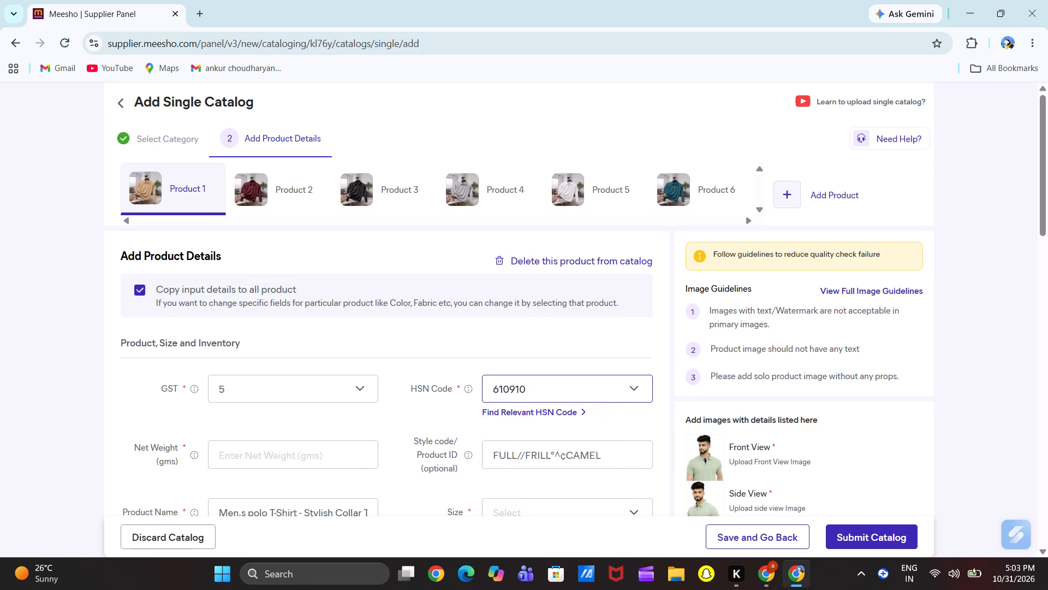
pyautogui.scroll(-4, 430, 472)
pyautogui.click(254, 217)
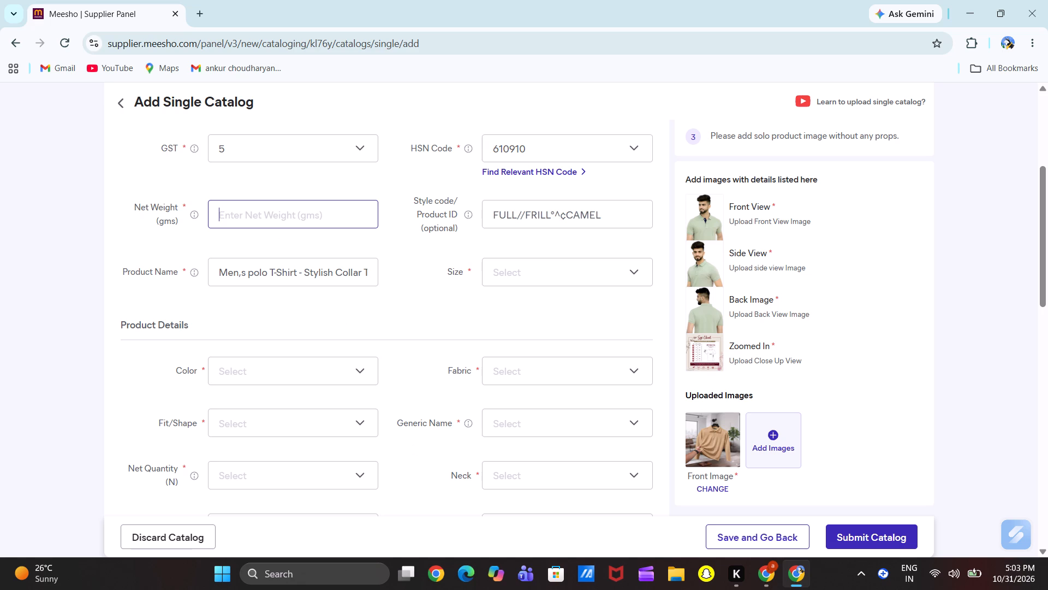
pyautogui.write('100')
# Apply sizes S, M, L and XL to the product.
pyautogui.click(563, 275)
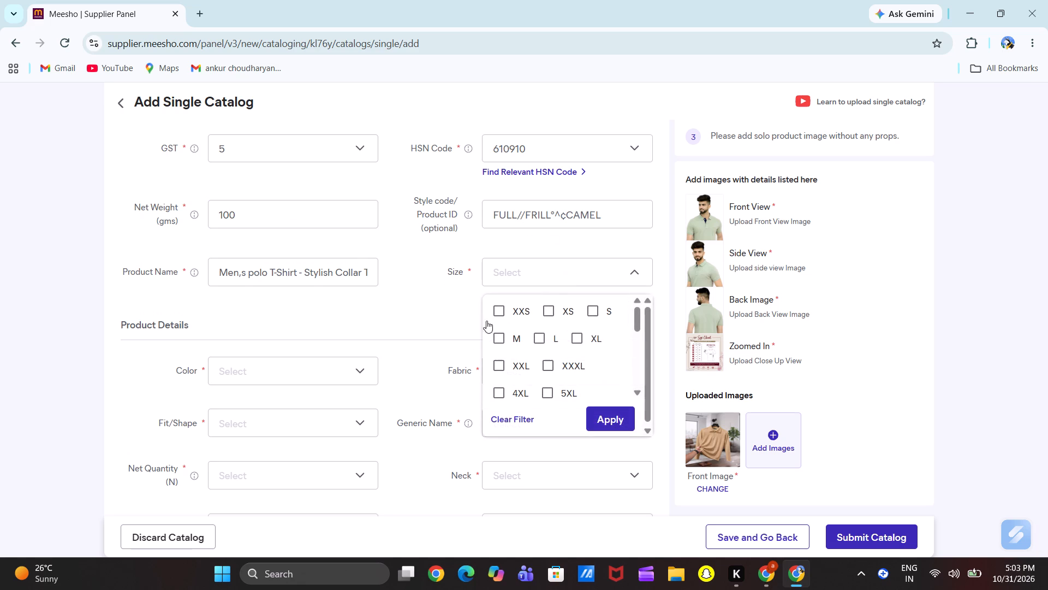
pyautogui.click(597, 308)
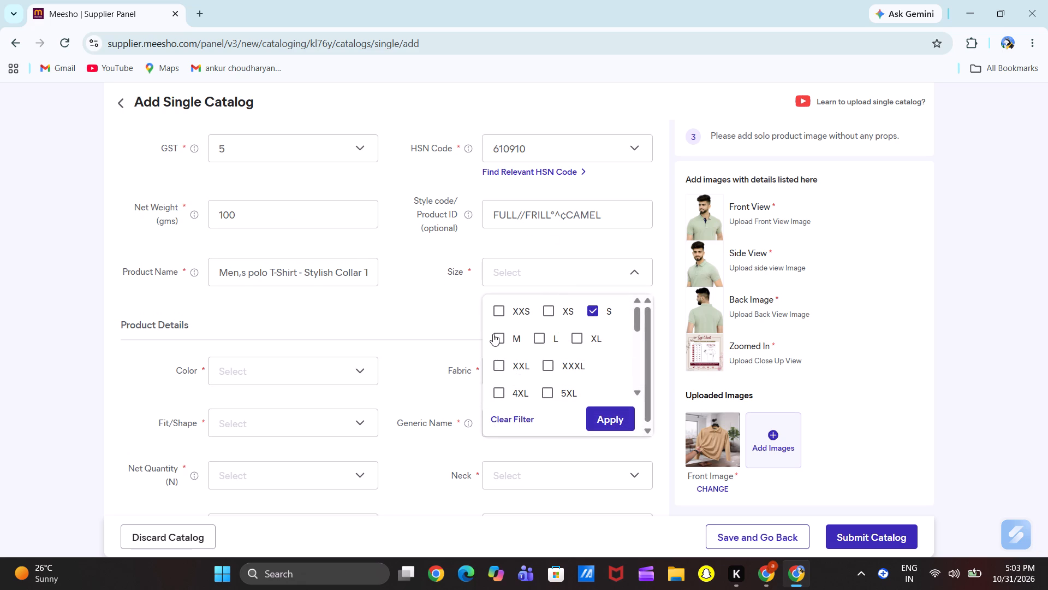
pyautogui.click(496, 337)
pyautogui.click(533, 336)
pyautogui.click(577, 338)
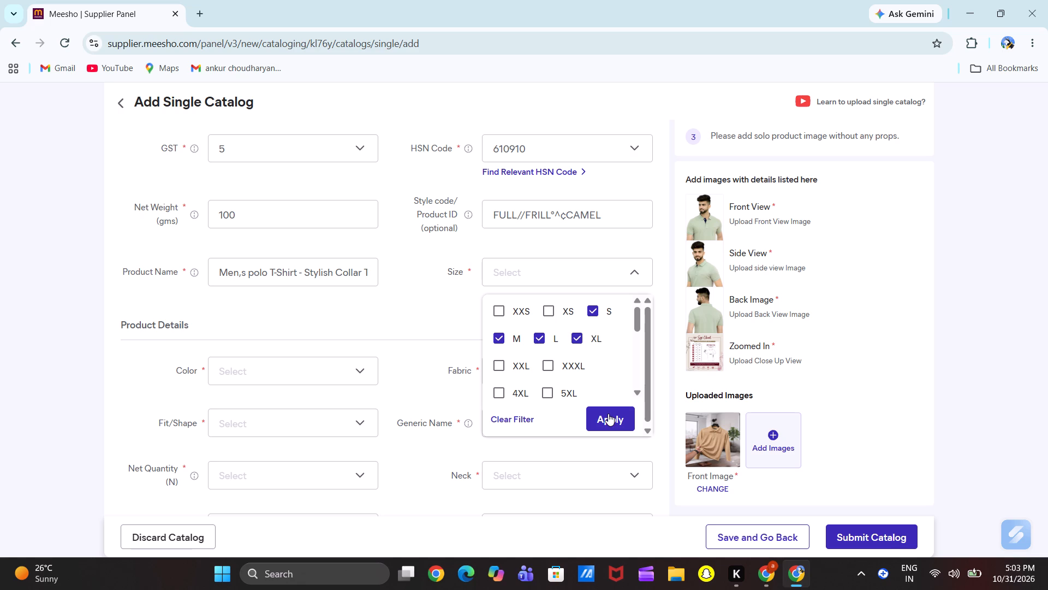
pyautogui.click(608, 414)
# Set the Meesho price to 217 in the size S row, copied to all sizes.
pyautogui.scroll(-1, 273, 363)
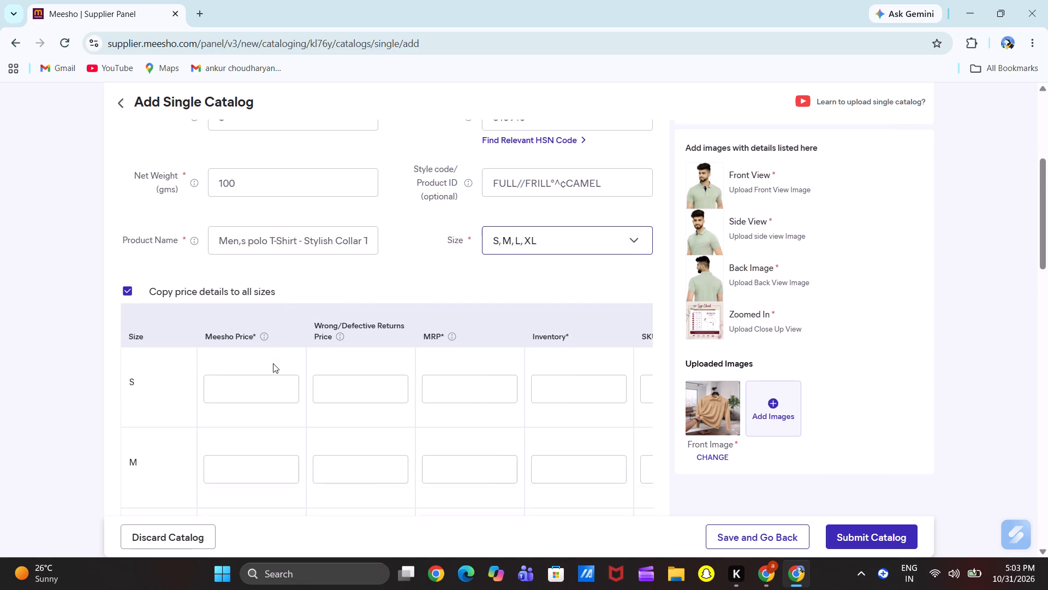
pyautogui.scroll(-2, 273, 363)
pyautogui.click(256, 280)
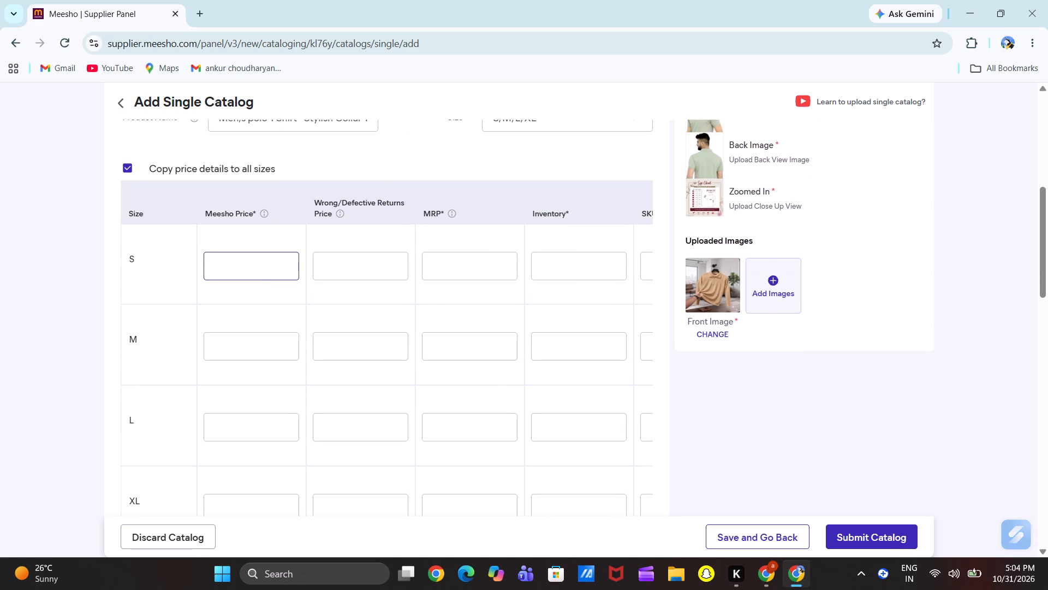
pyautogui.click(241, 271)
pyautogui.write('217')
# Set the wrong/defective returns price to 216 and the MRP to 999 in the size S row, copied to all sizes.
pyautogui.click(363, 263)
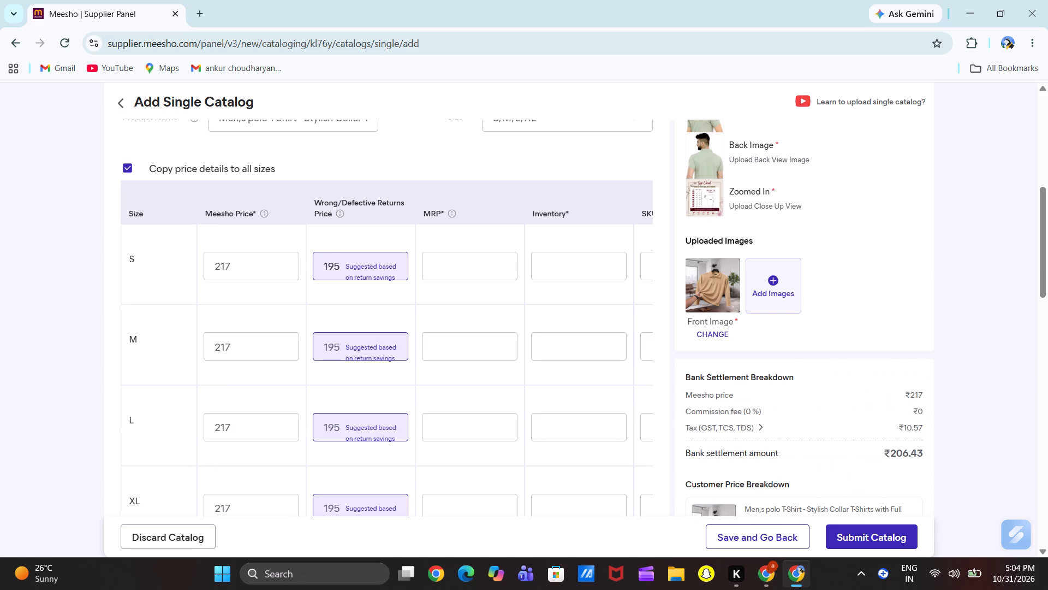
pyautogui.press('BackSpace')
pyautogui.press('BackSpace')
pyautogui.press('BackSpace')
pyautogui.press('BackSpace')
pyautogui.press('BackSpace')
pyautogui.press('BackSpace')
pyautogui.press('BackSpace')
pyautogui.press('BackSpace')
pyautogui.press('BackSpace')
pyautogui.press('BackSpace')
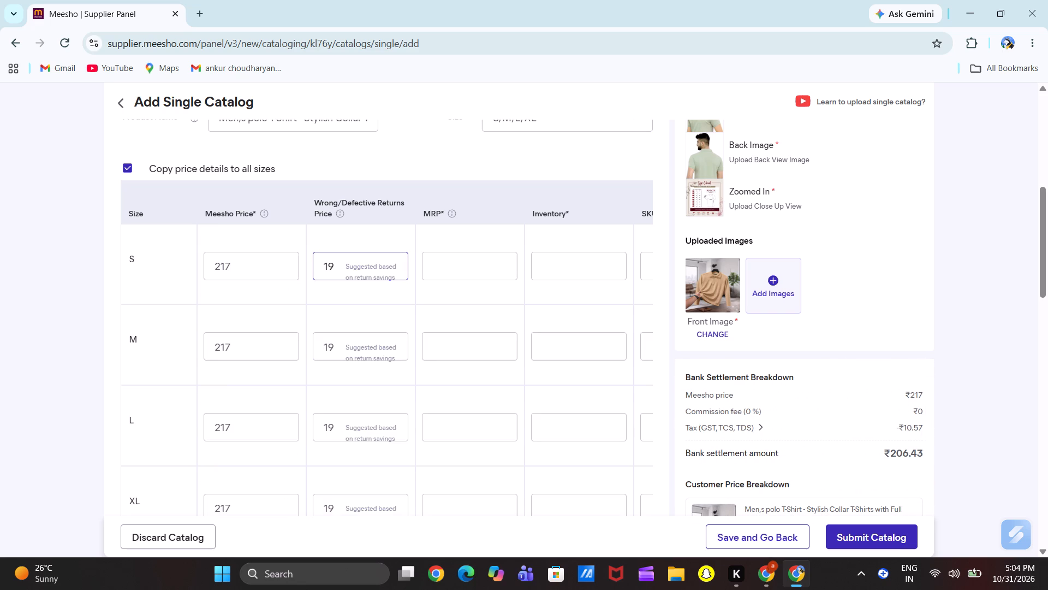
pyautogui.write('21')
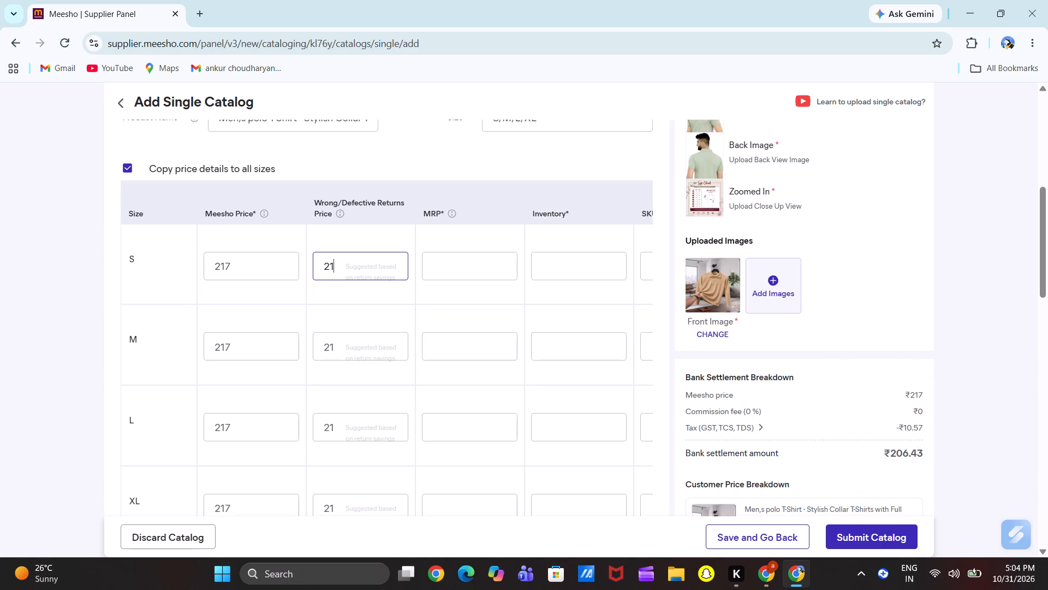
pyautogui.press('6')
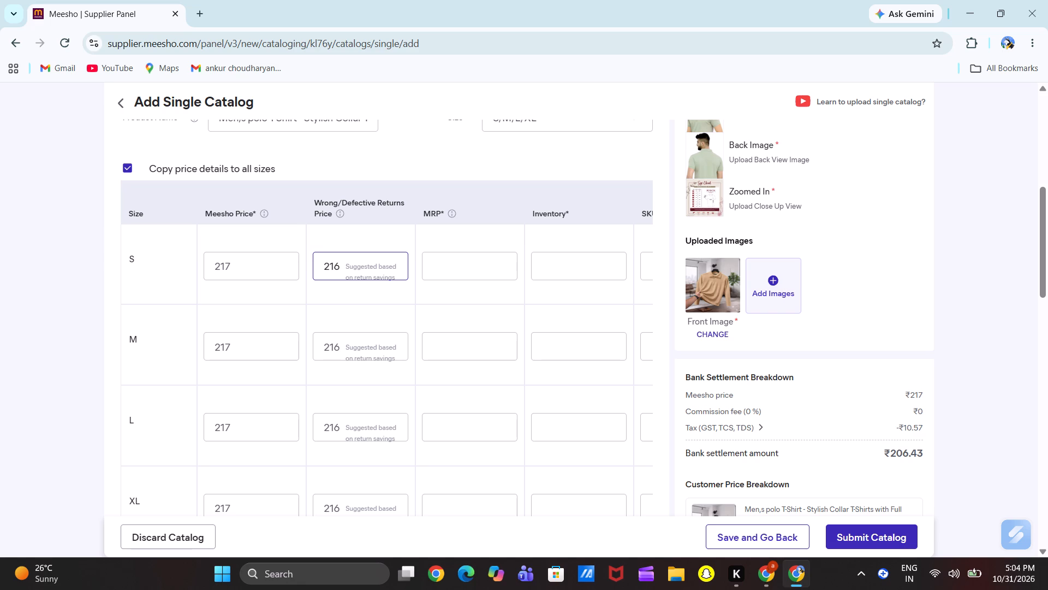
pyautogui.click(481, 271)
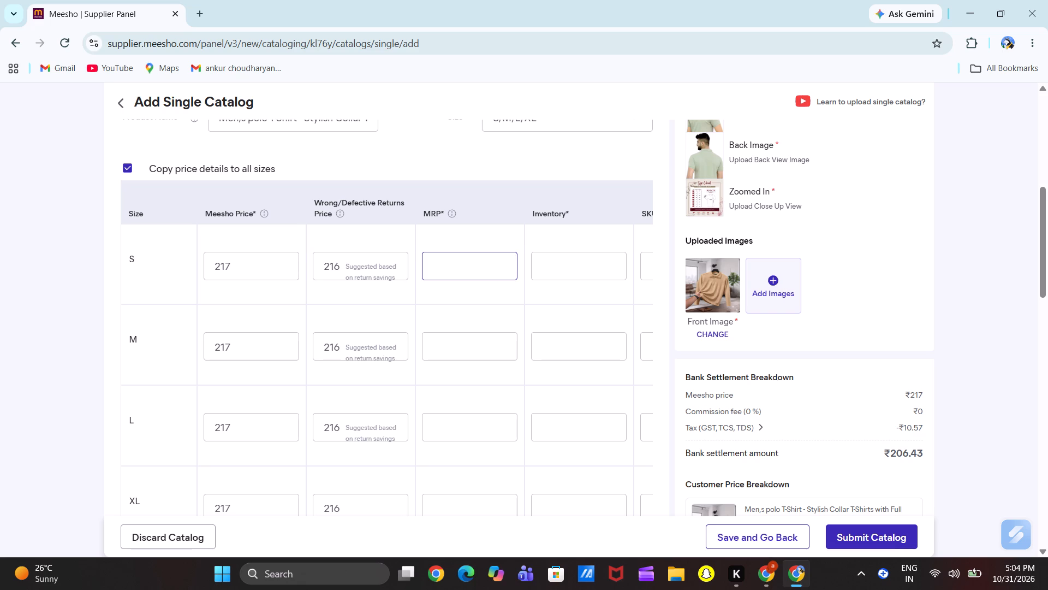
pyautogui.write('999')
# Set the inventory to 100 for each of the sizes S, M, L and XL.
pyautogui.click(556, 271)
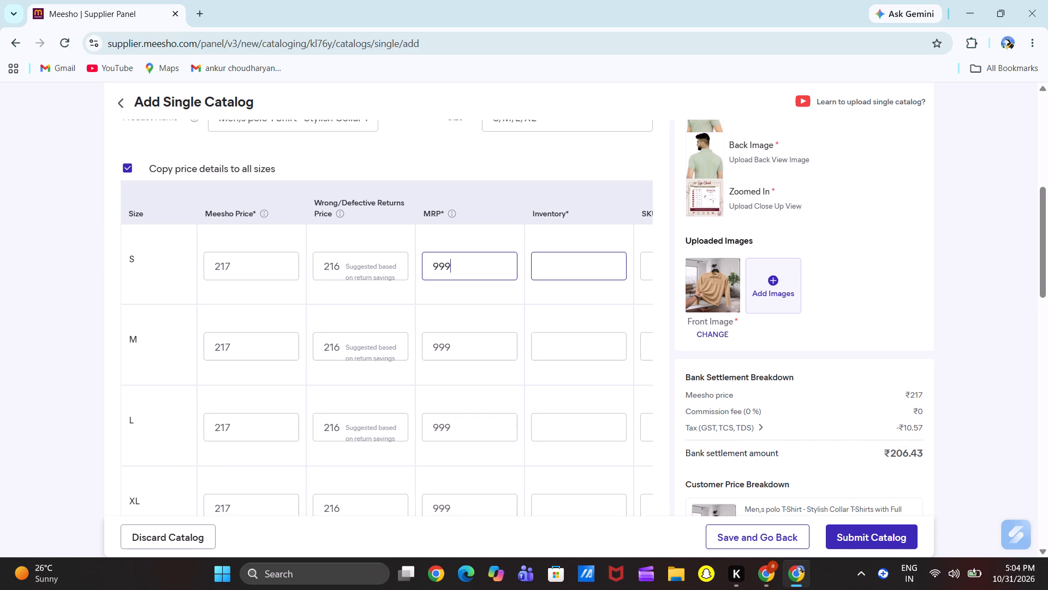
pyautogui.write('100')
pyautogui.click(580, 338)
pyautogui.write('100')
pyautogui.click(586, 429)
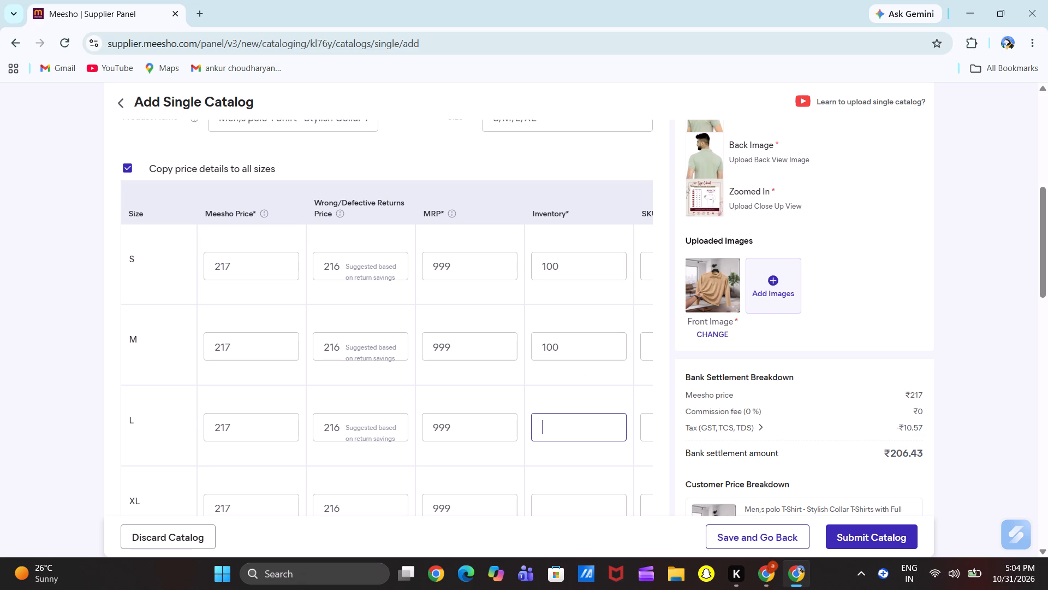
pyautogui.write('100')
pyautogui.scroll(-3, 541, 405)
pyautogui.click(547, 348)
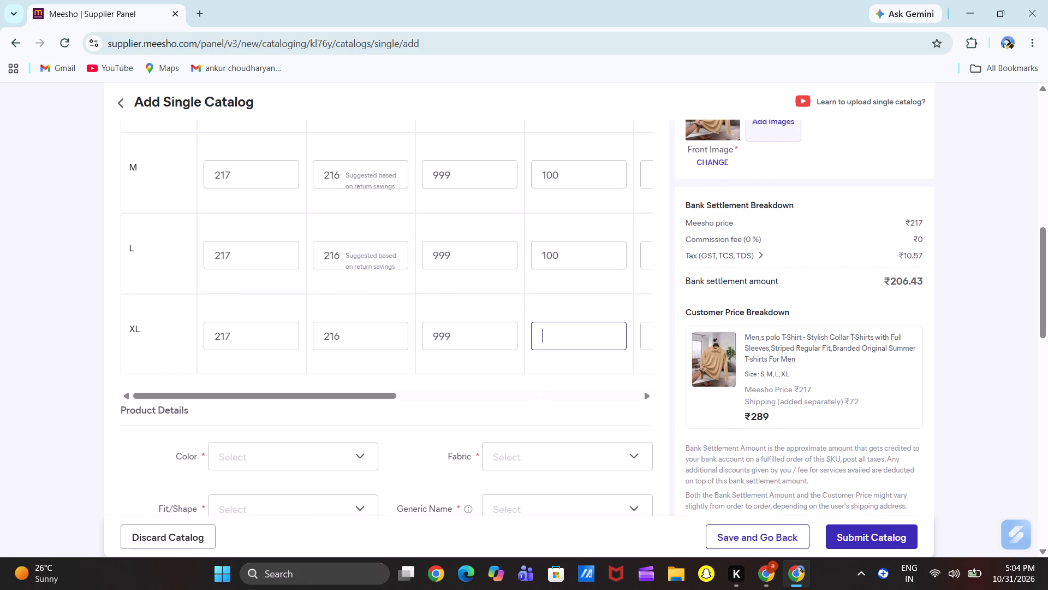
pyautogui.write('100')
# Set the chest size to 36 inches for size S and 38 inches for size M.
pyautogui.hscroll(-5, 504, 298)
pyautogui.scroll(1, 504, 298)
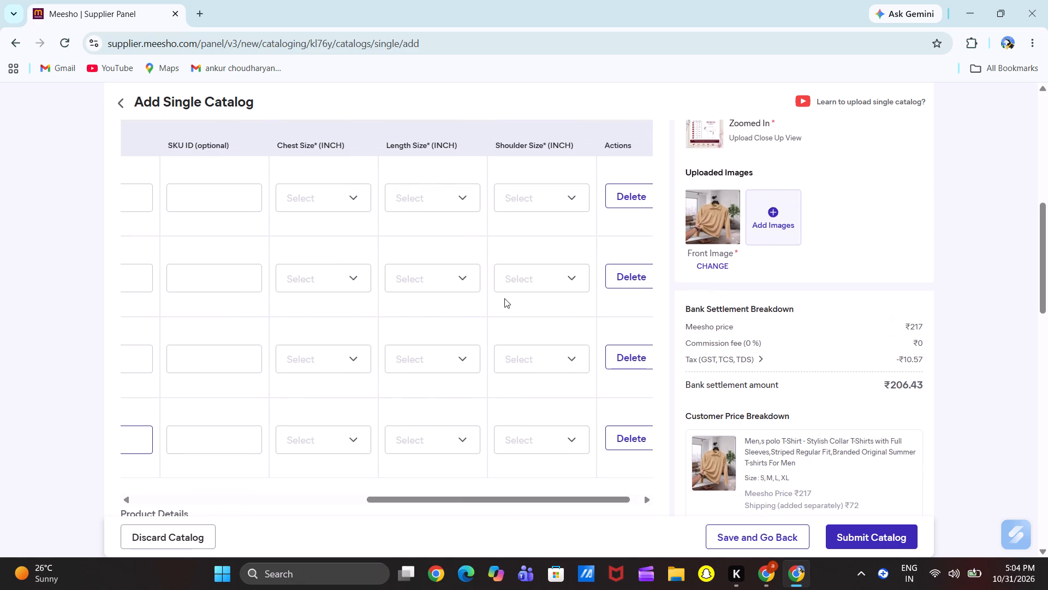
pyautogui.click(315, 192)
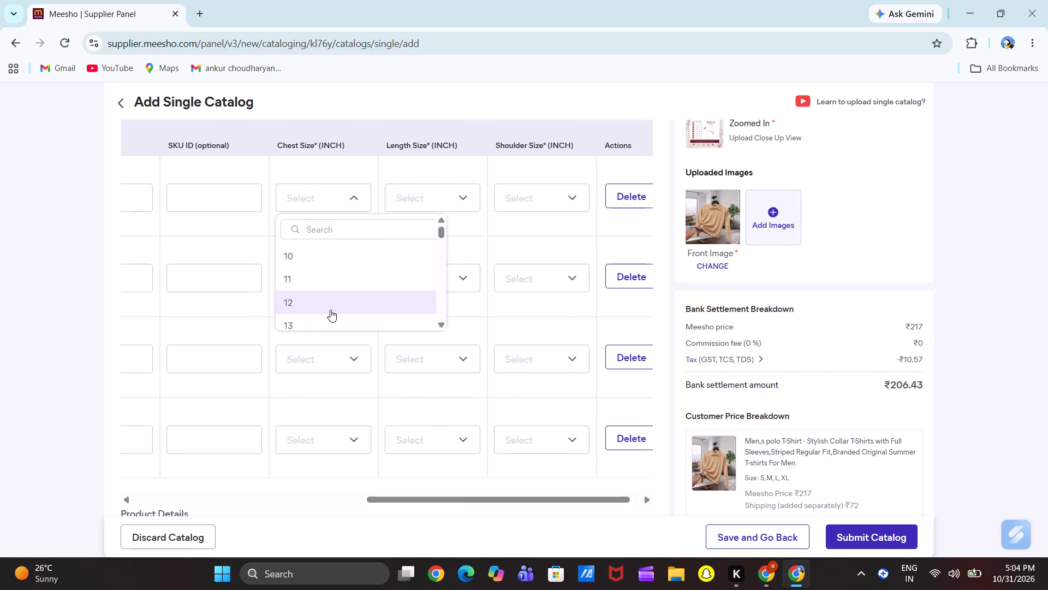
pyautogui.scroll(-4, 330, 310)
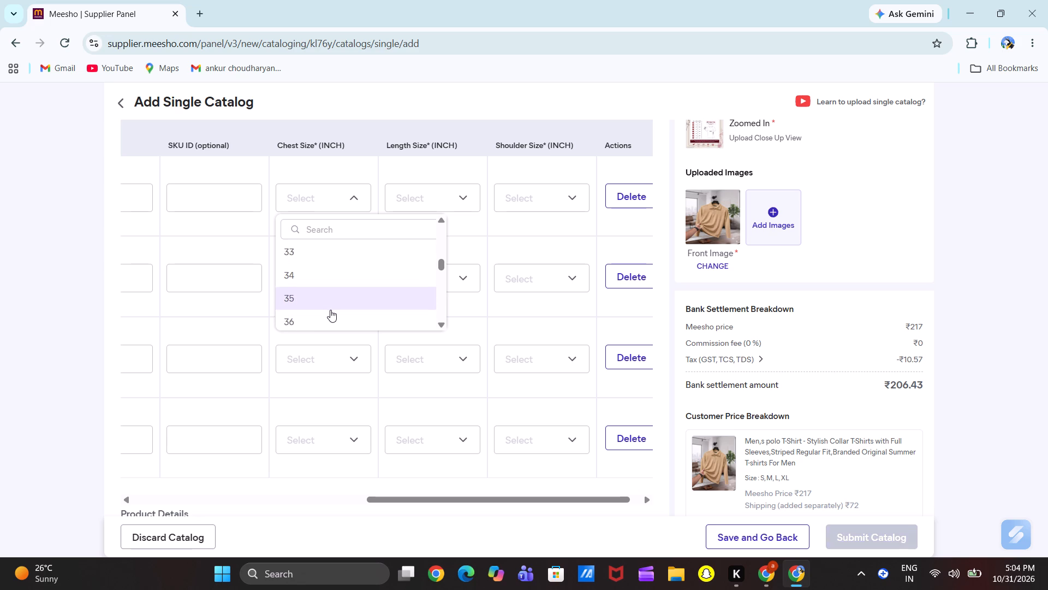
pyautogui.scroll(-2, 330, 310)
pyautogui.click(330, 310)
pyautogui.click(308, 284)
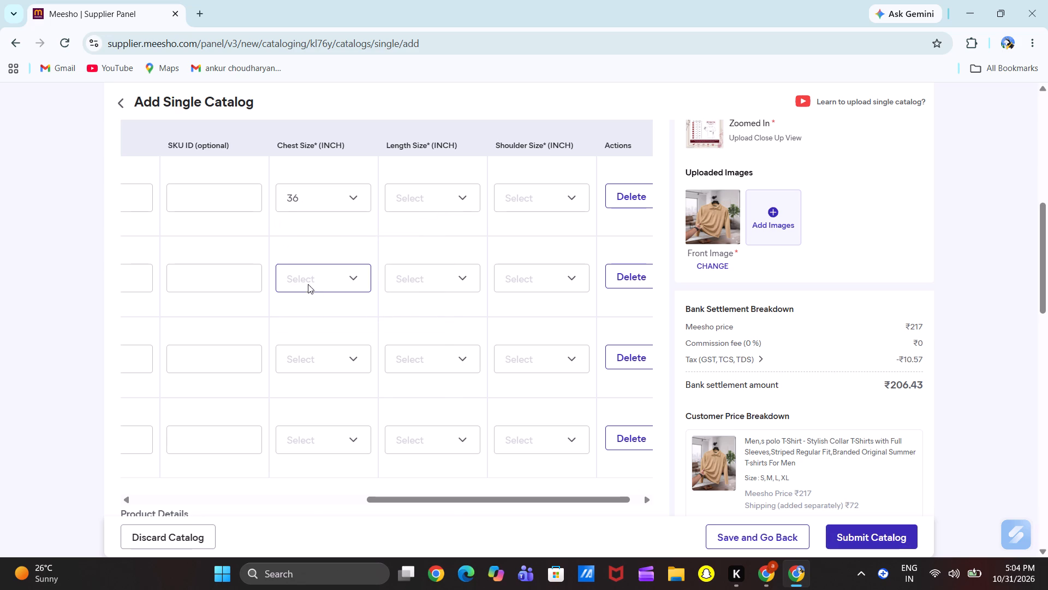
pyautogui.scroll(-4, 328, 361)
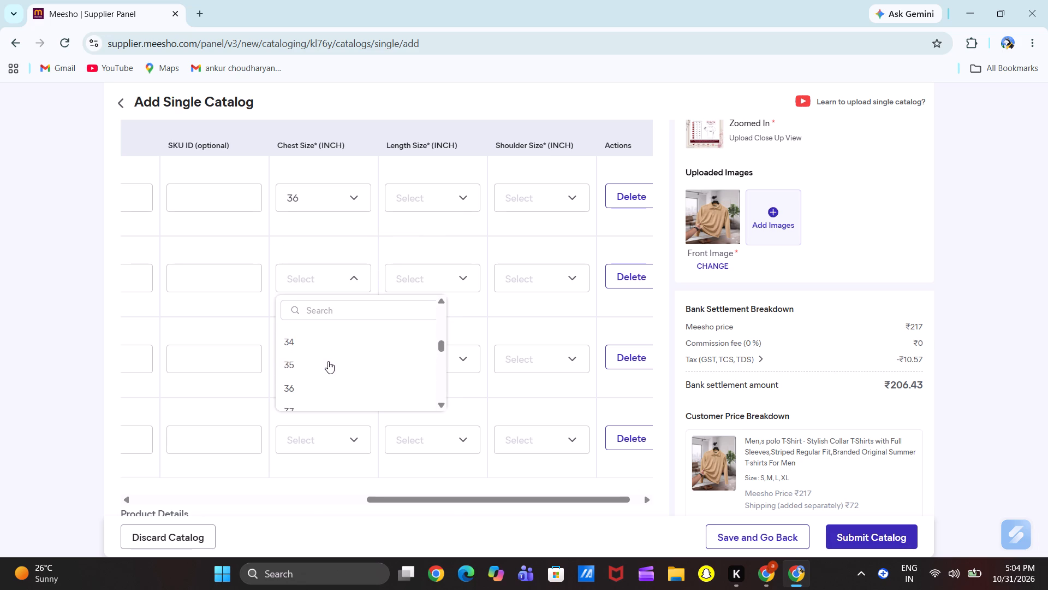
pyautogui.scroll(-3, 328, 361)
pyautogui.click(328, 361)
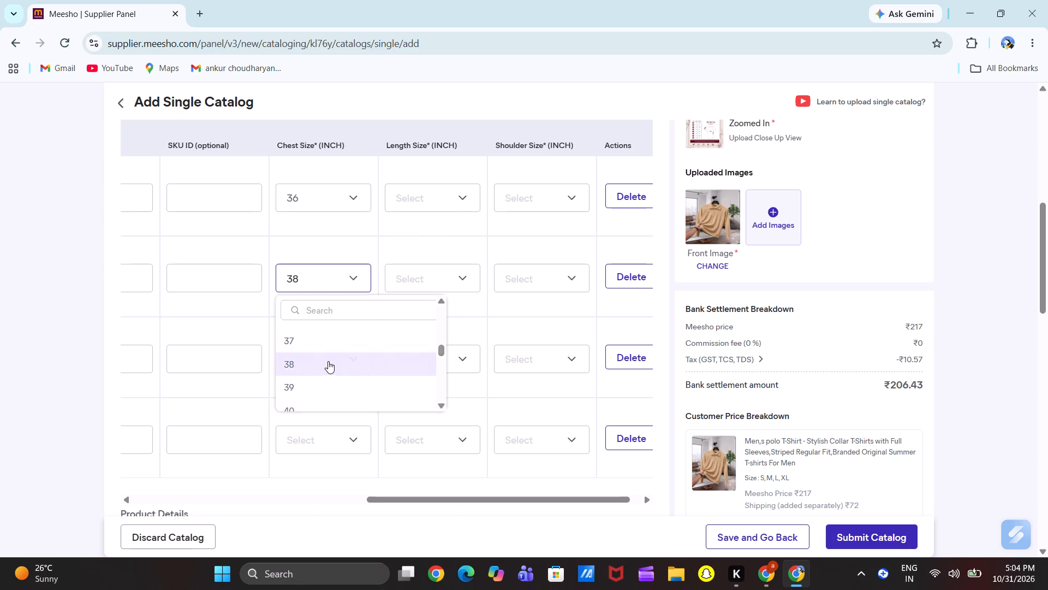
# Set the chest size to 40 inches for size L and 42 inches for size XL.
pyautogui.click(290, 353)
pyautogui.scroll(-2, 342, 434)
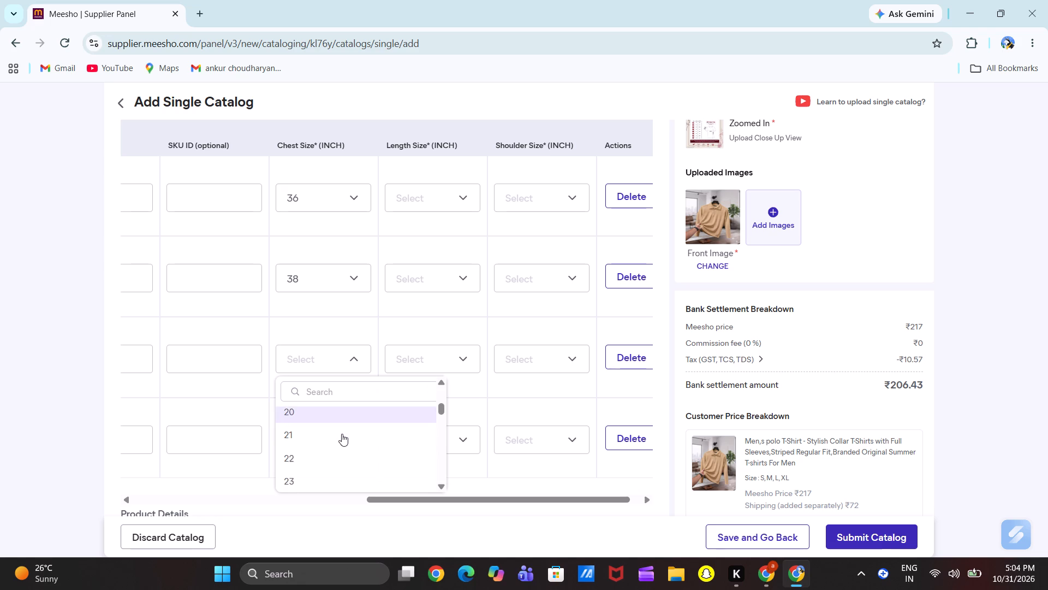
pyautogui.scroll(-4, 342, 434)
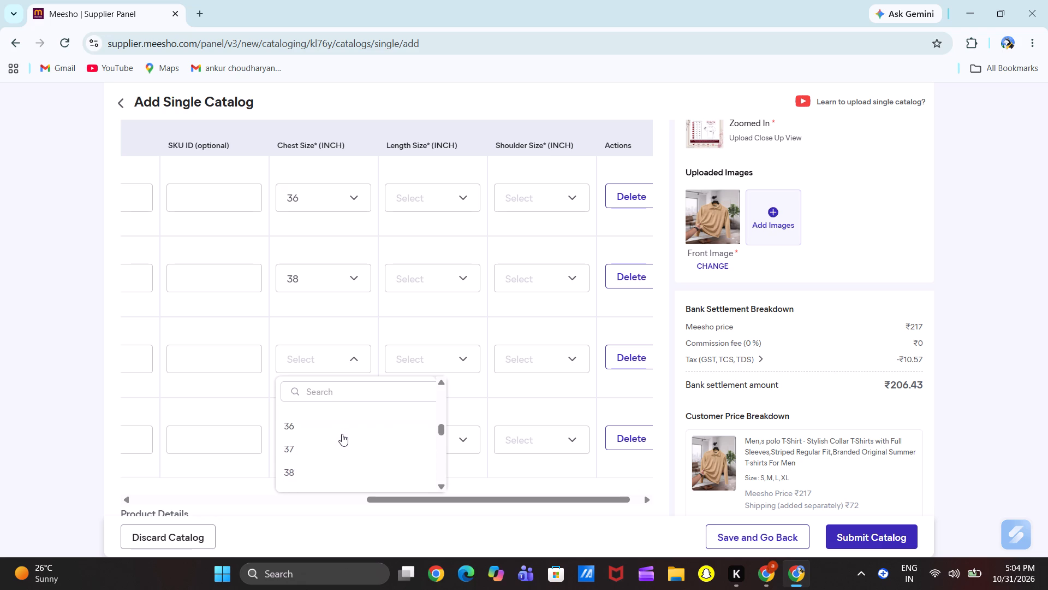
pyautogui.scroll(-2, 342, 434)
pyautogui.click(334, 445)
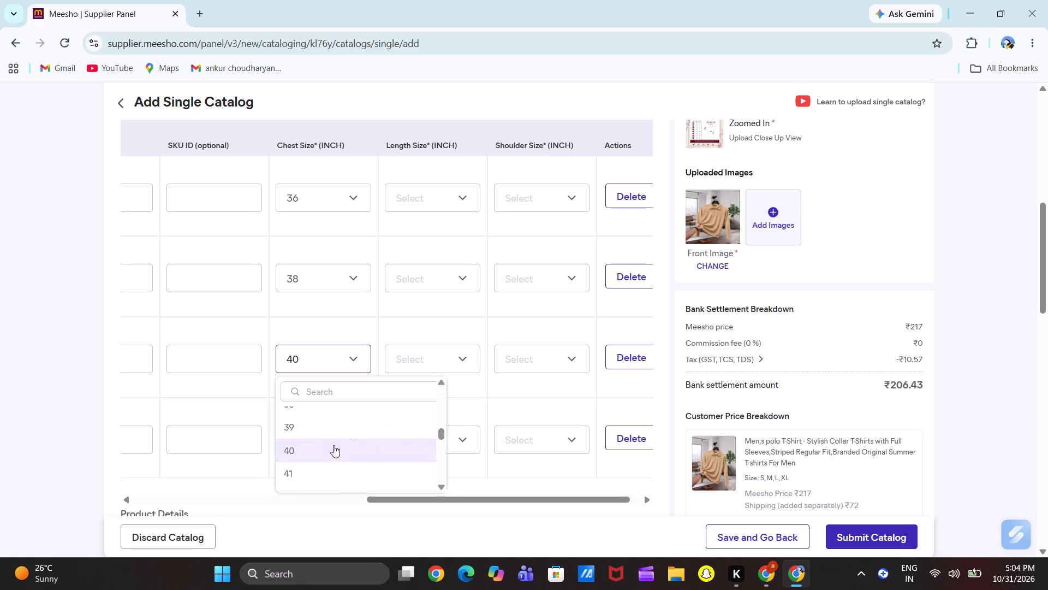
pyautogui.click(301, 453)
pyautogui.scroll(-2, 332, 514)
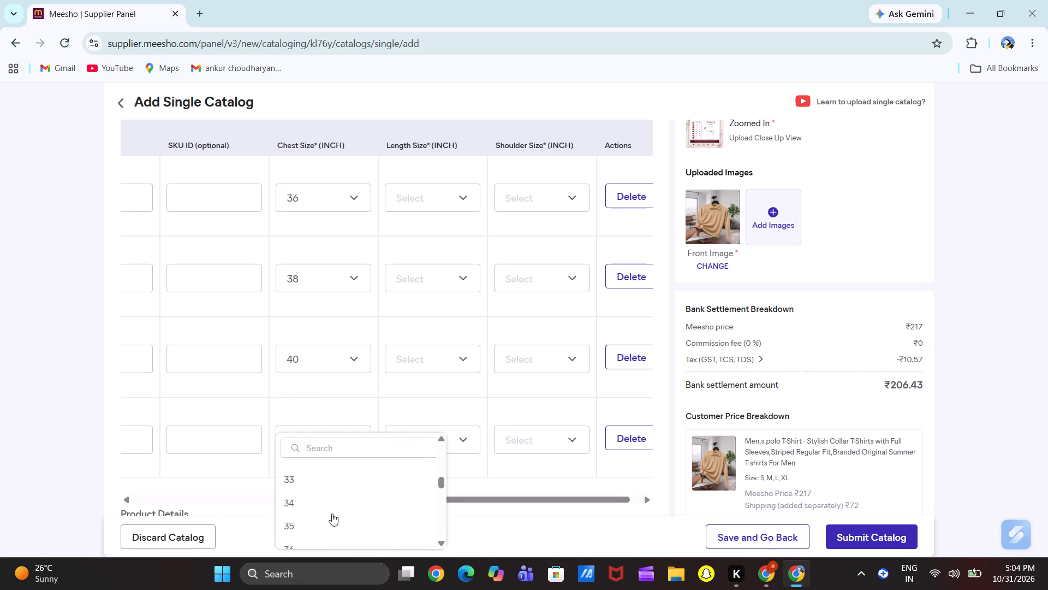
pyautogui.scroll(-5, 332, 514)
pyautogui.click(332, 514)
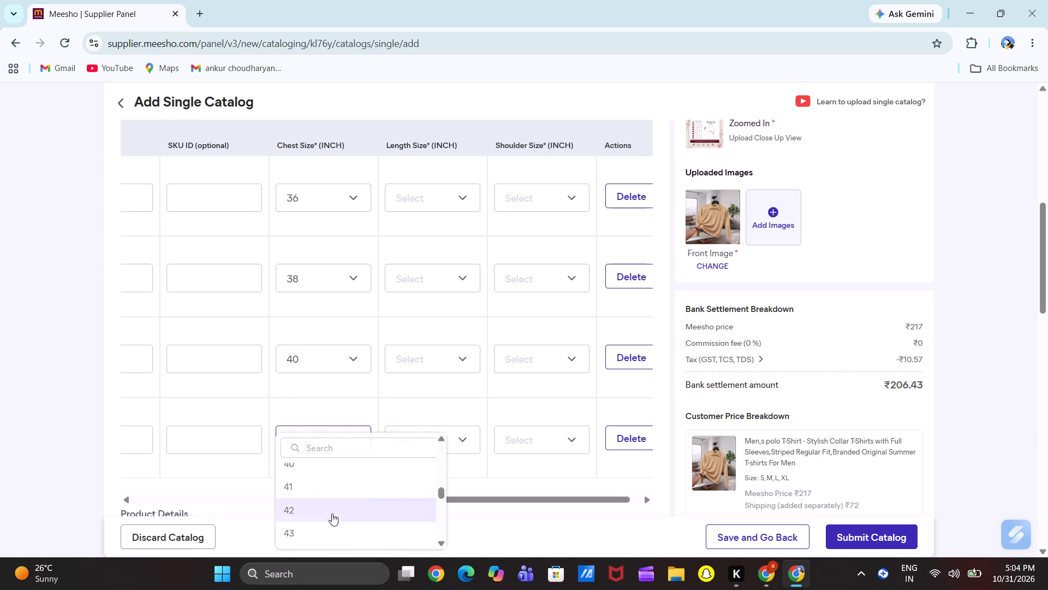
# Set the length size to 24.5 inches for size S and 25.5 inches for size M.
pyautogui.click(409, 196)
pyautogui.scroll(-2, 418, 318)
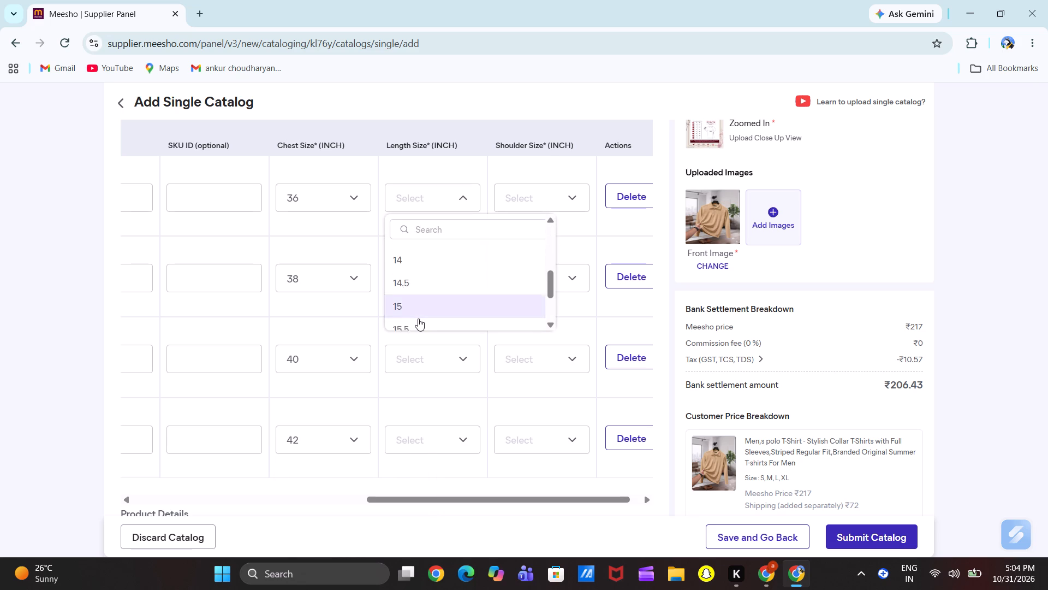
pyautogui.scroll(-3, 418, 318)
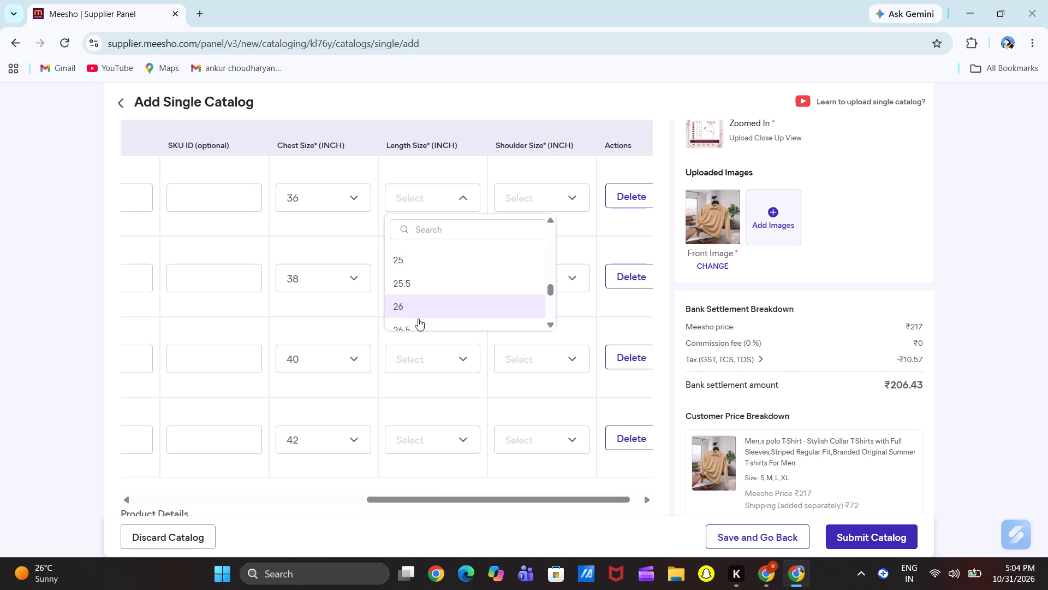
pyautogui.scroll(-1, 418, 318)
pyautogui.scroll(1, 413, 255)
pyautogui.click(398, 281)
pyautogui.click(409, 279)
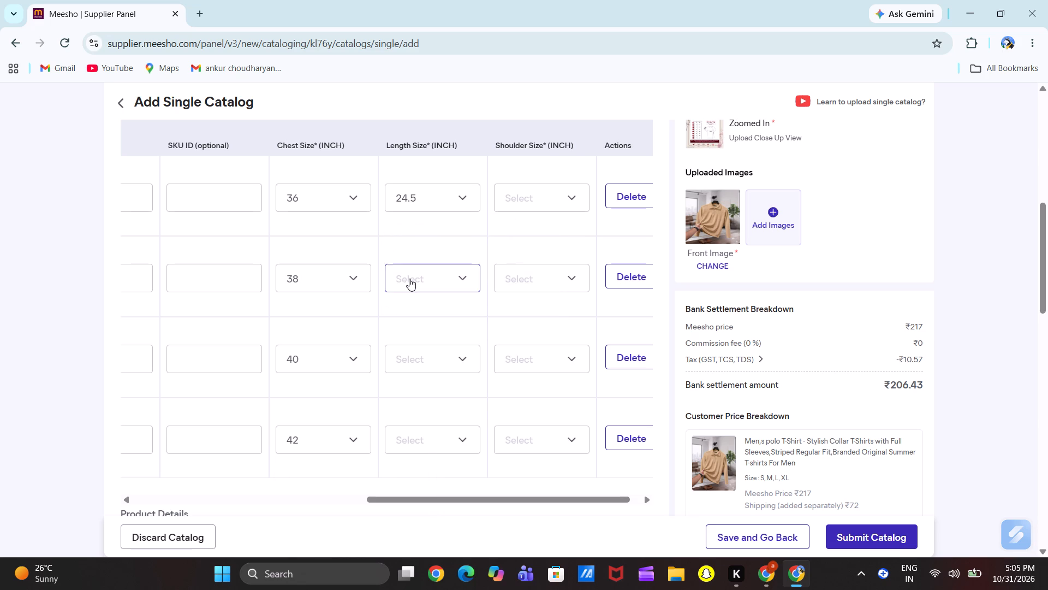
pyautogui.scroll(-3, 424, 384)
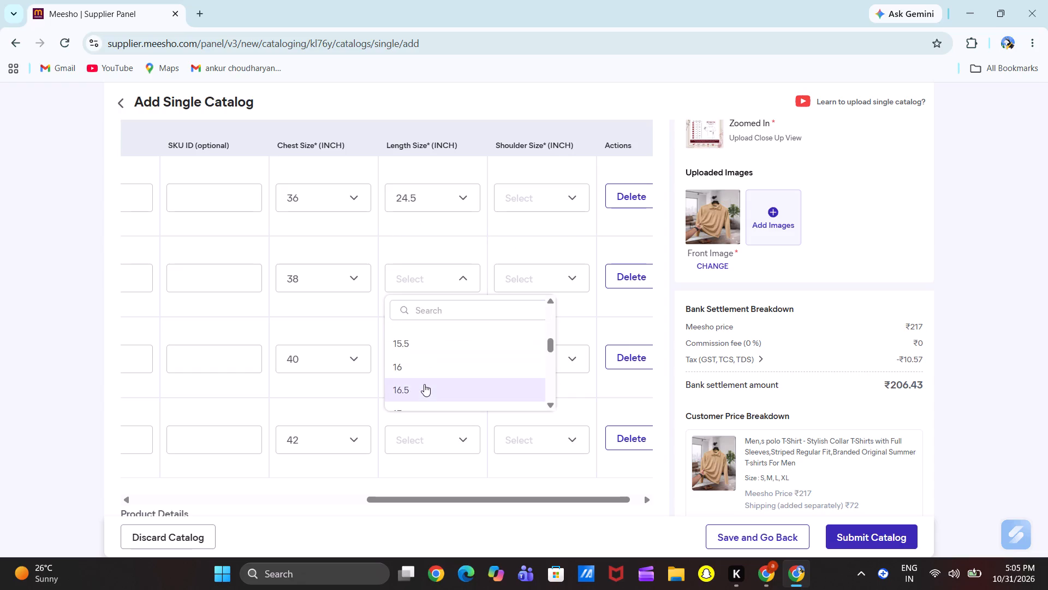
pyautogui.scroll(-5, 424, 384)
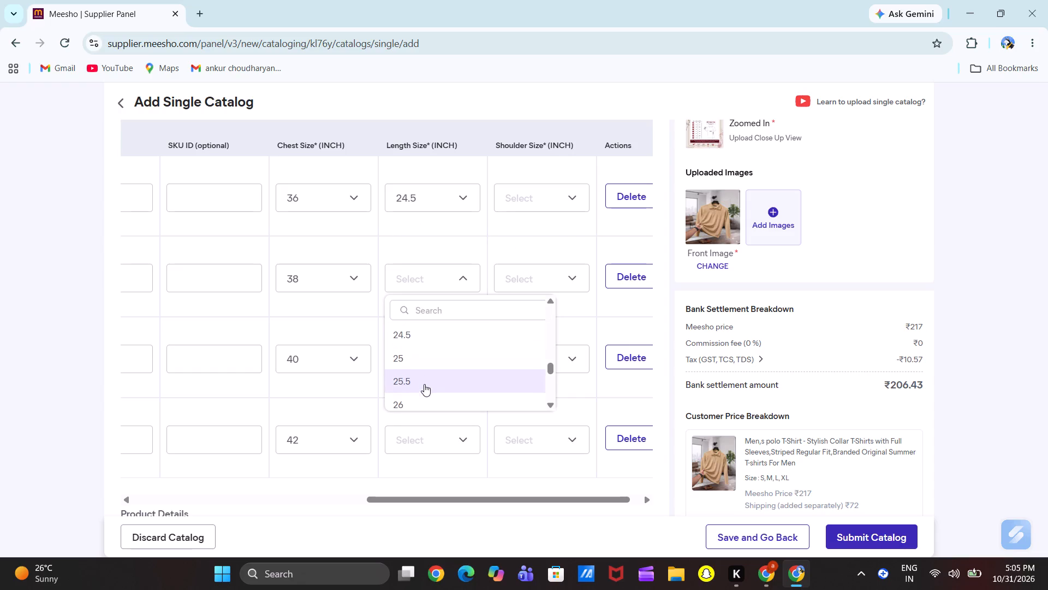
pyautogui.click(424, 384)
# Set the length size to 26.5 inches for size L and 27.5 inches for size XL.
pyautogui.click(397, 358)
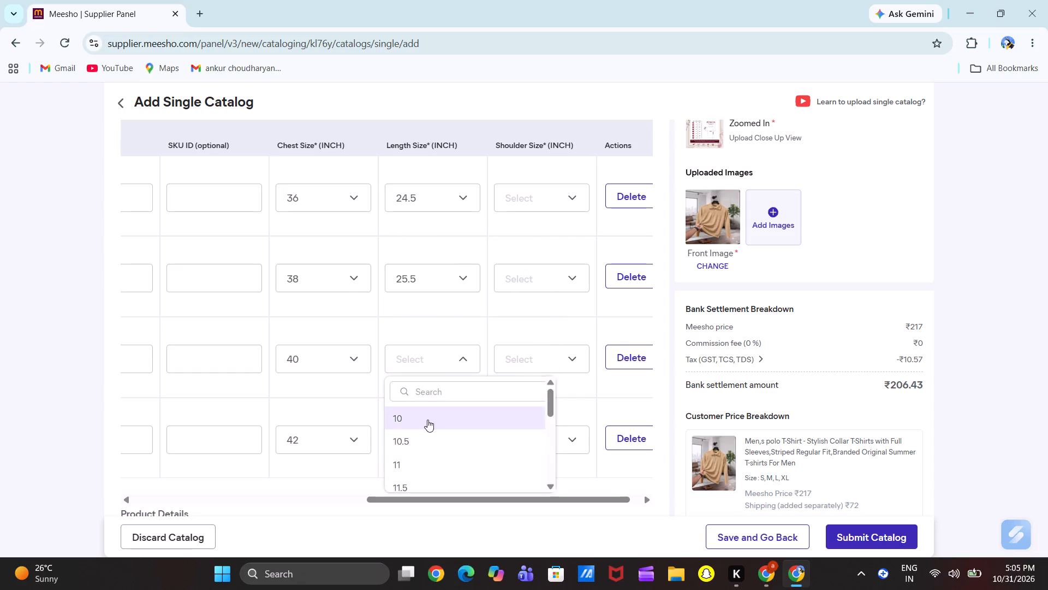
pyautogui.scroll(-6, 444, 453)
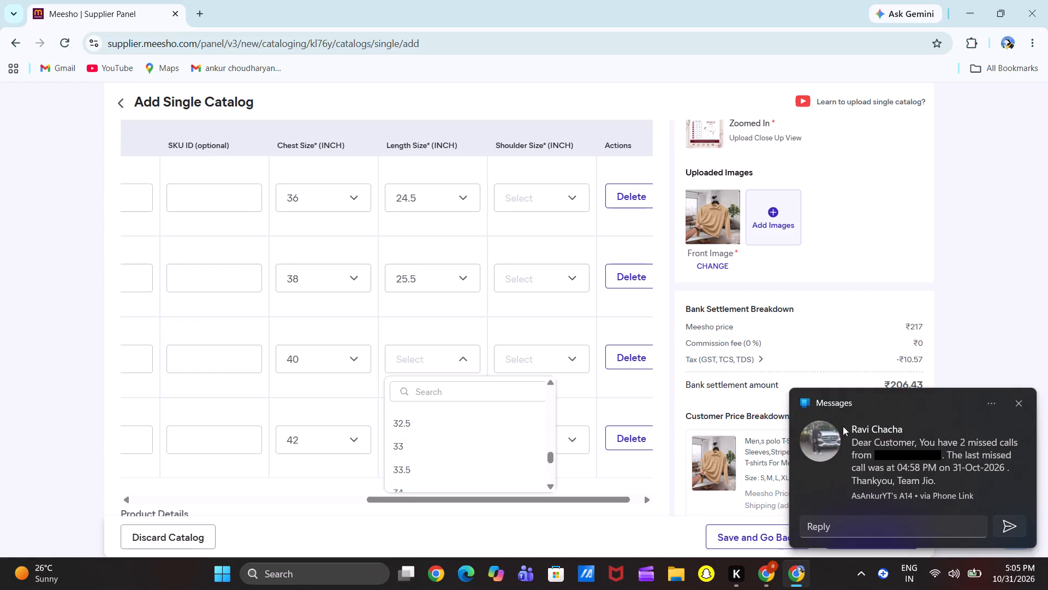
pyautogui.click(1020, 403)
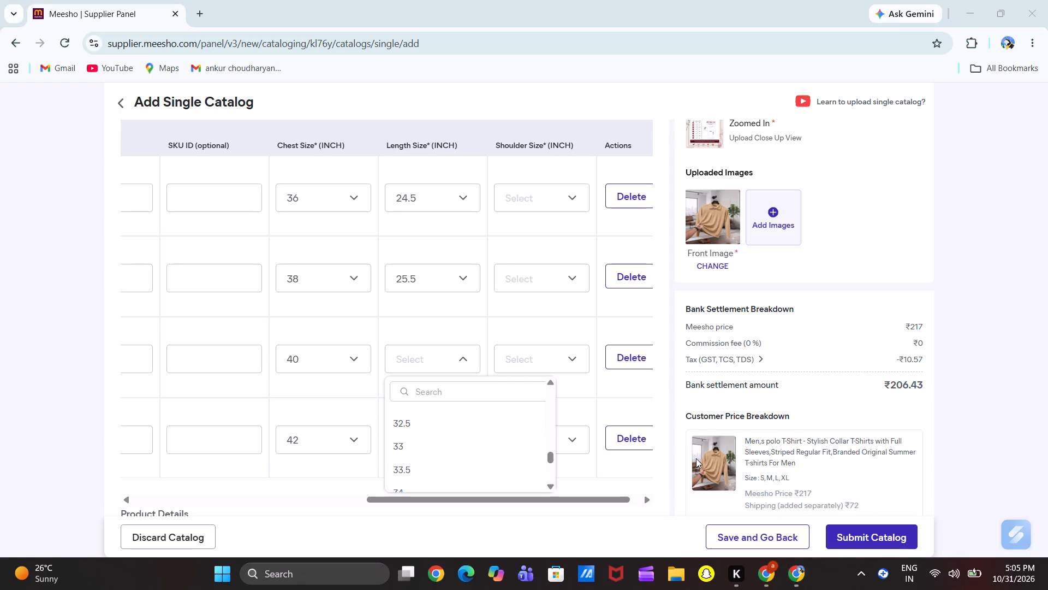
pyautogui.scroll(1, 428, 462)
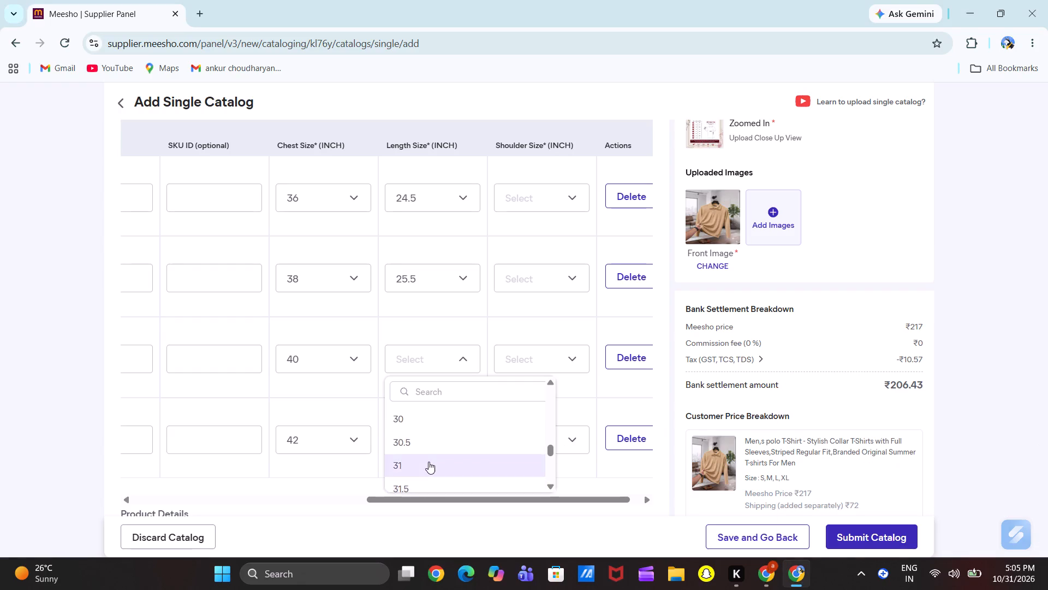
pyautogui.scroll(3, 428, 462)
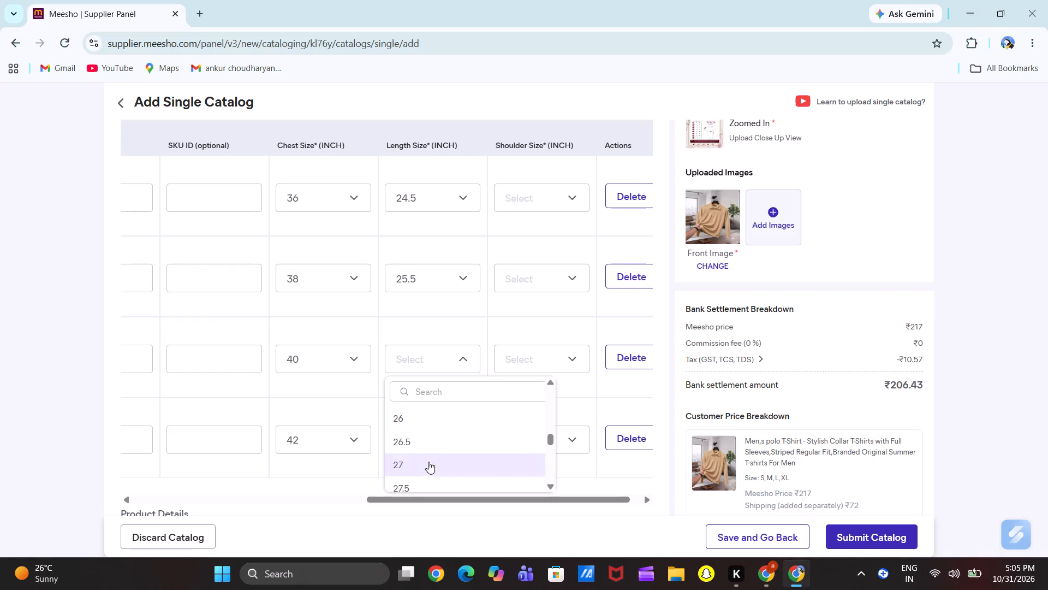
pyautogui.click(407, 436)
pyautogui.click(401, 440)
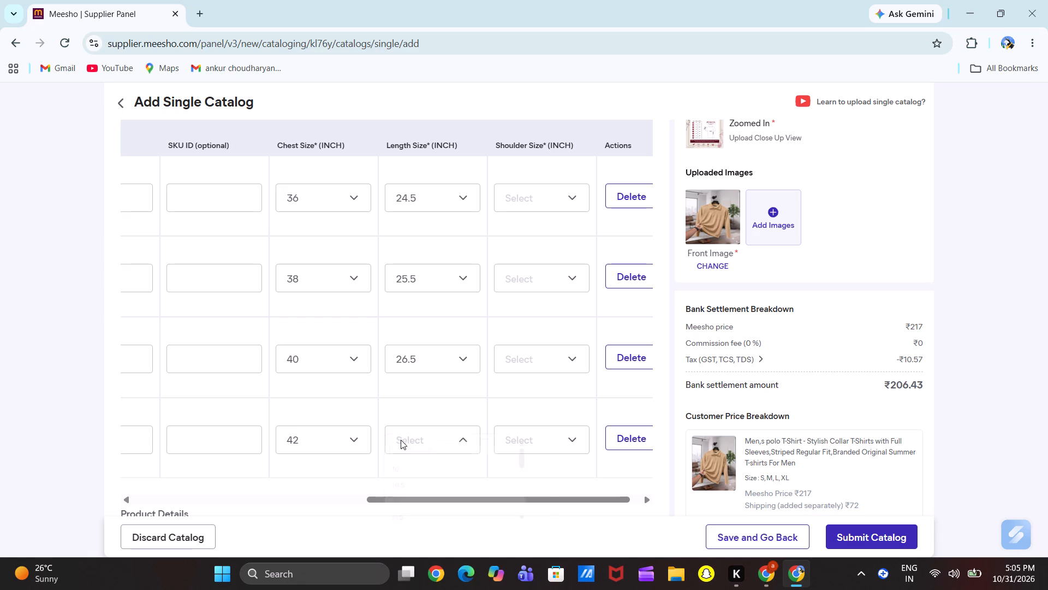
pyautogui.scroll(-2, 452, 481)
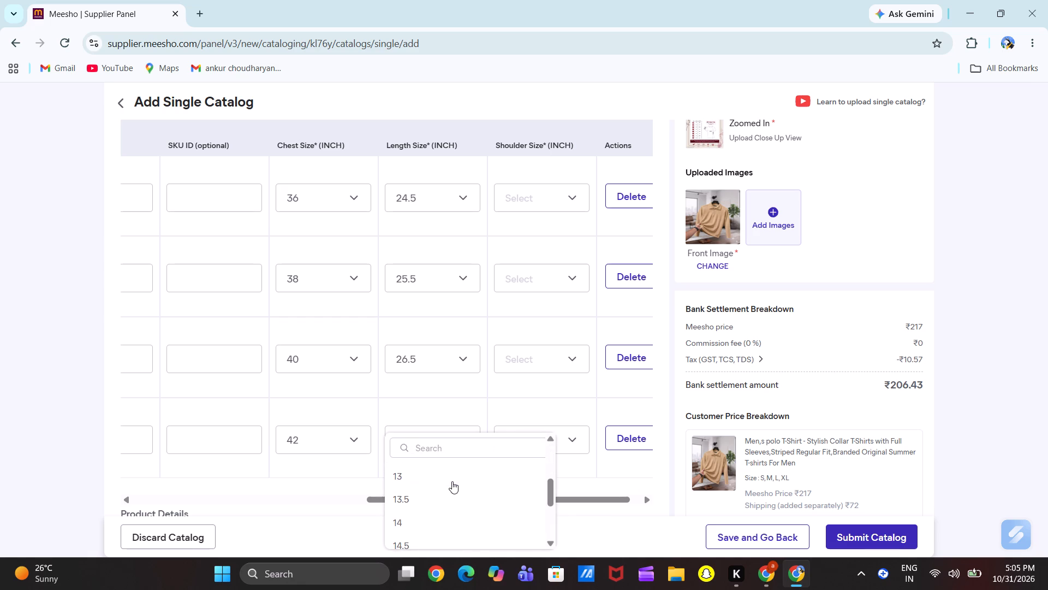
pyautogui.scroll(-4, 452, 481)
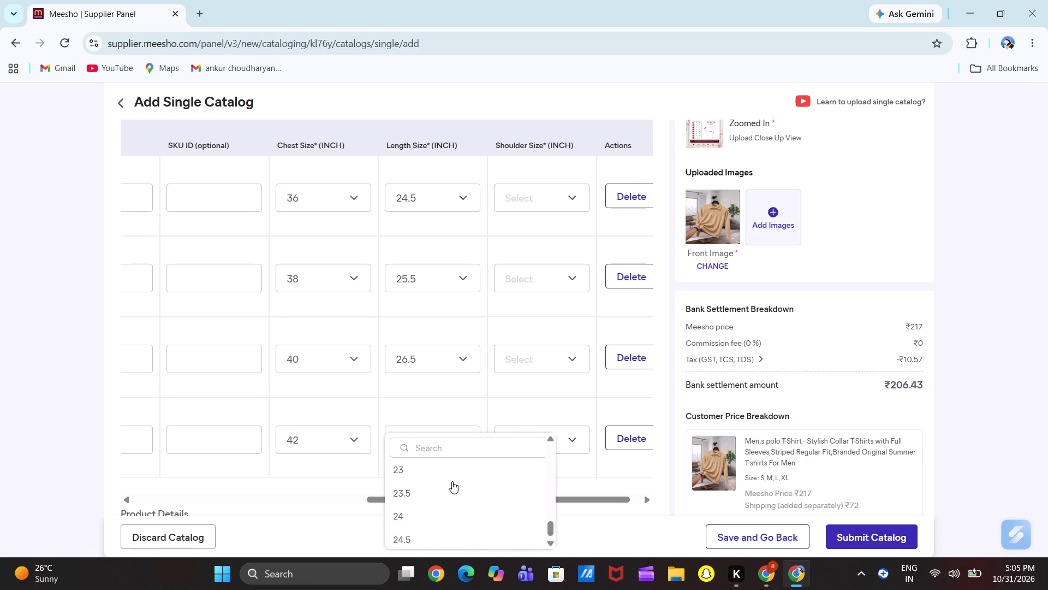
pyautogui.scroll(-4, 452, 481)
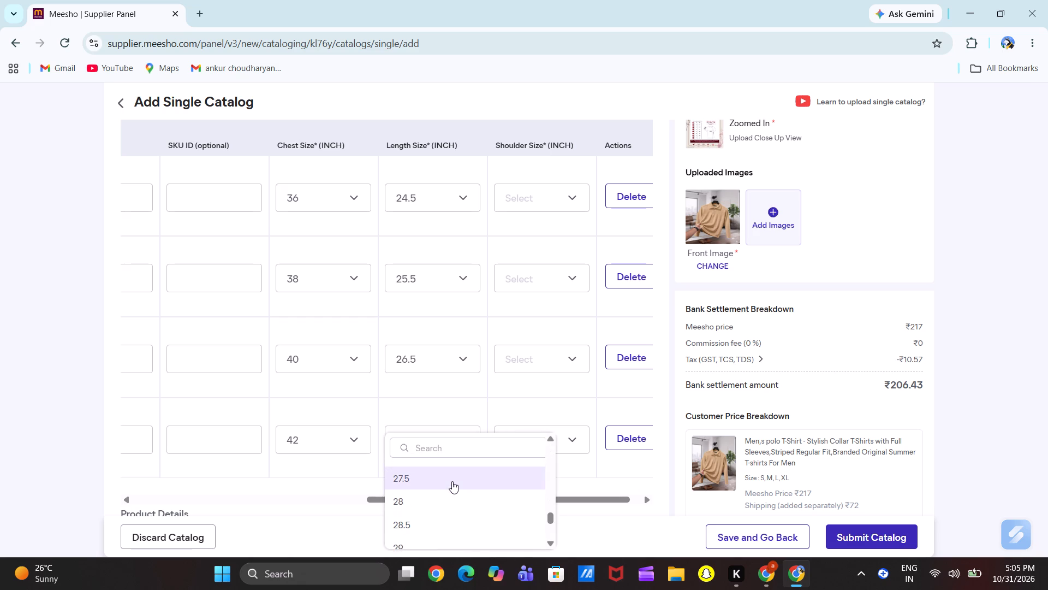
pyautogui.click(452, 481)
# Set the shoulder size to 14.5 inches for size S.
pyautogui.click(529, 196)
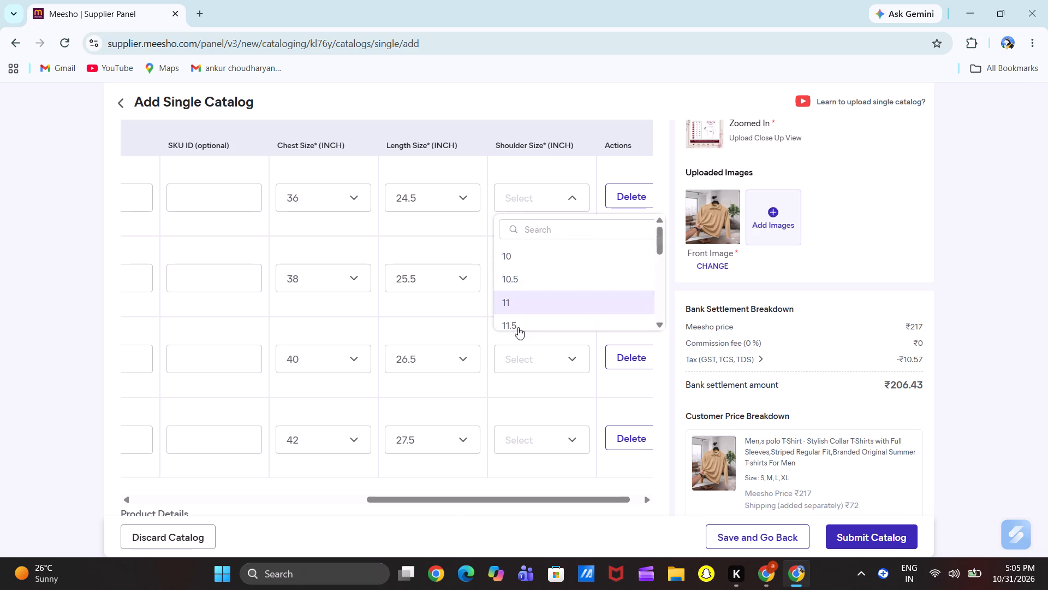
pyautogui.scroll(-4, 530, 290)
pyautogui.scroll(1, 530, 290)
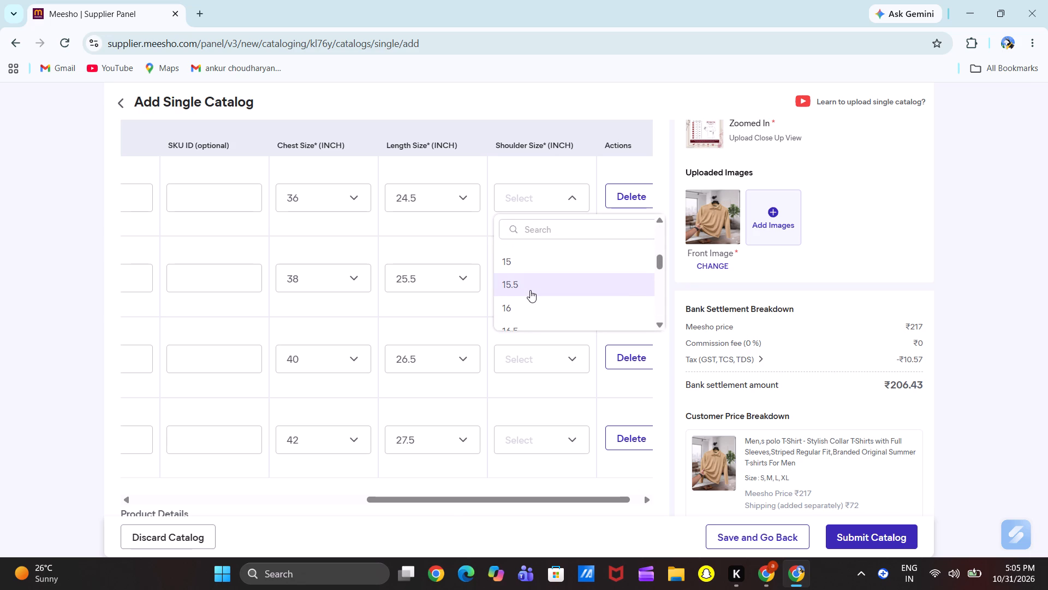
pyautogui.scroll(2, 530, 290)
pyautogui.click(530, 290)
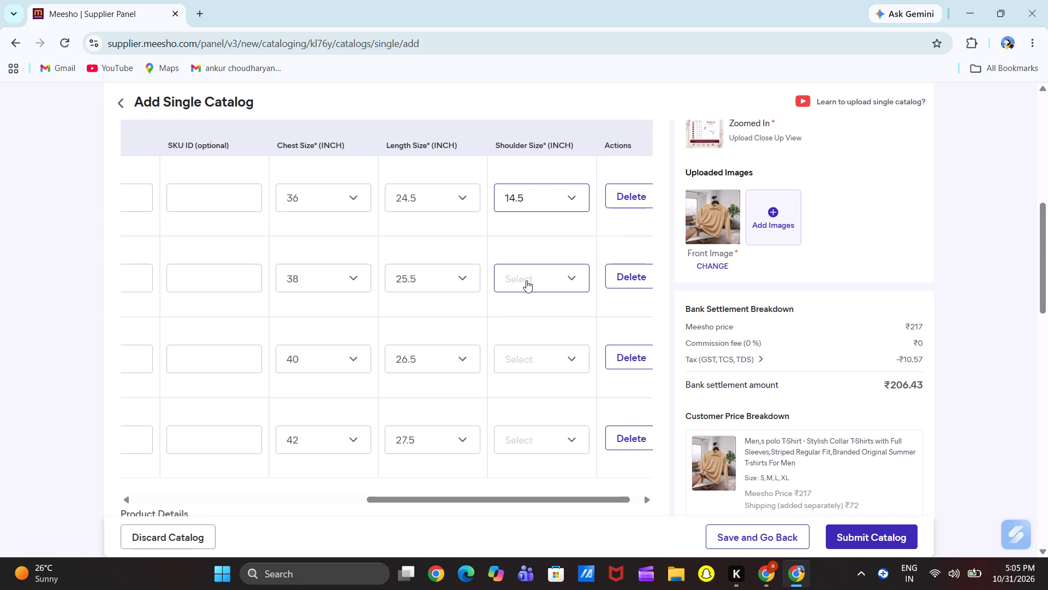
# Set the shoulder size to 15.5 inches for size M and 16.5 inches for size L.
pyautogui.click(526, 280)
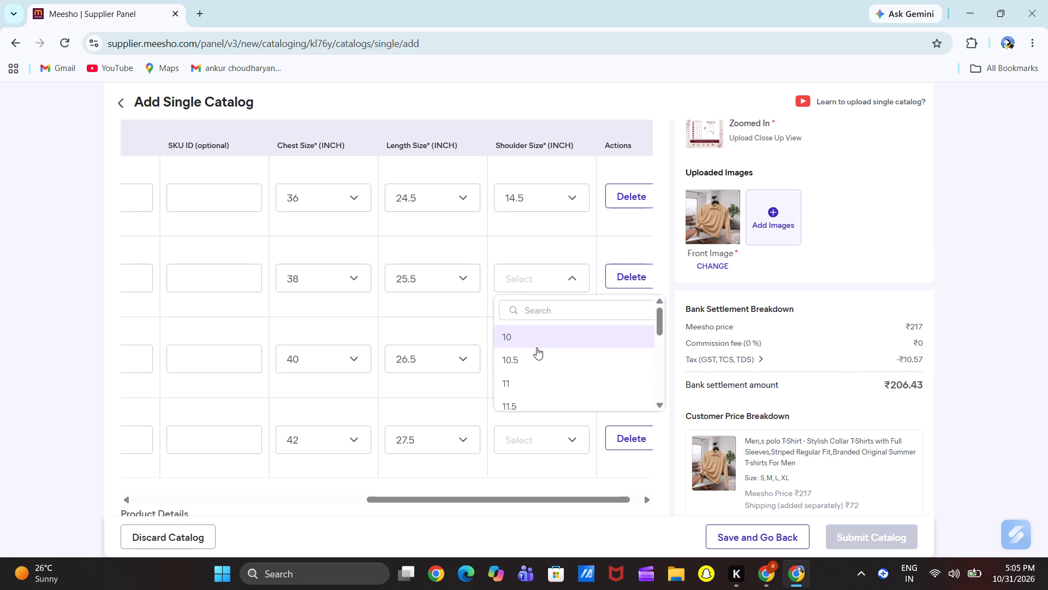
pyautogui.scroll(-1, 535, 380)
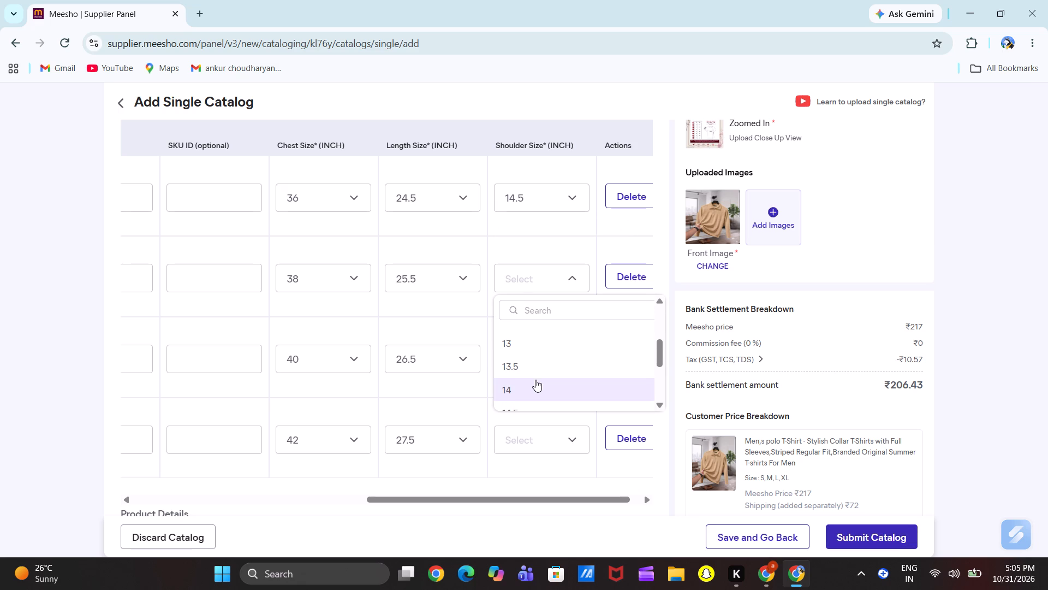
pyautogui.scroll(-2, 535, 380)
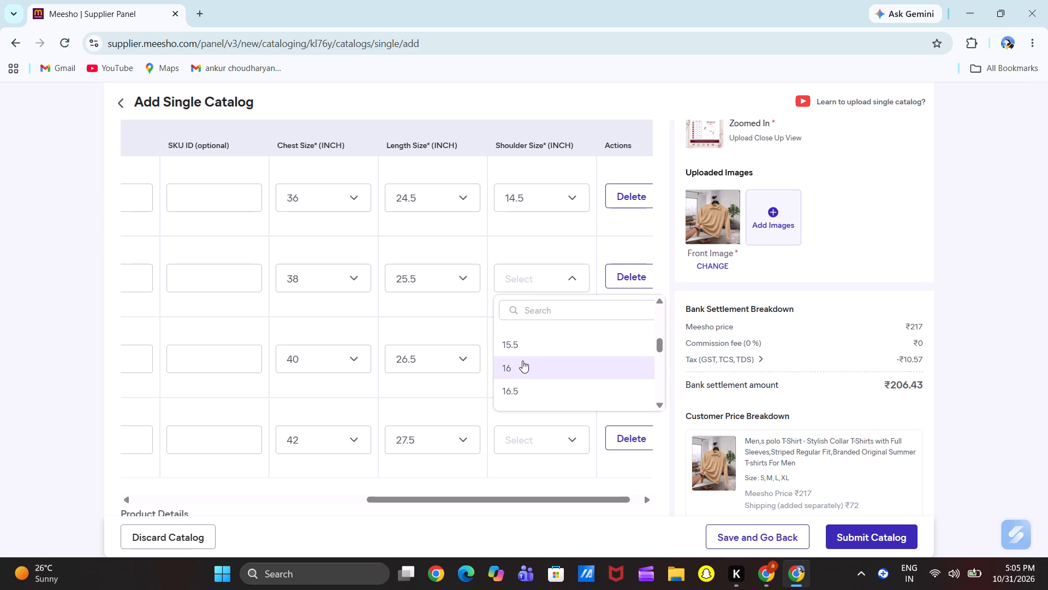
pyautogui.click(521, 355)
pyautogui.click(514, 356)
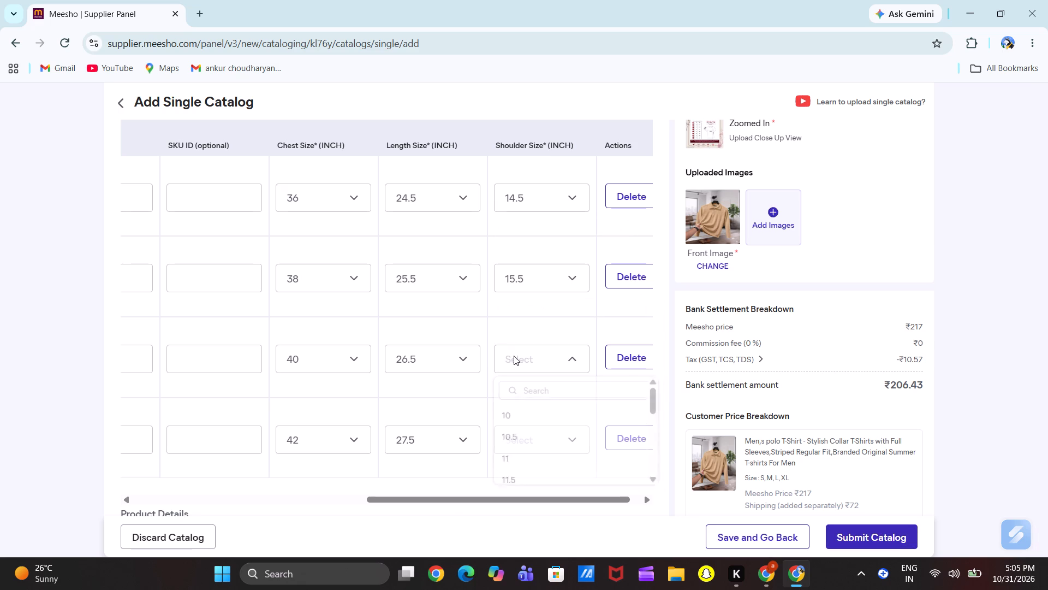
pyautogui.scroll(-3, 562, 431)
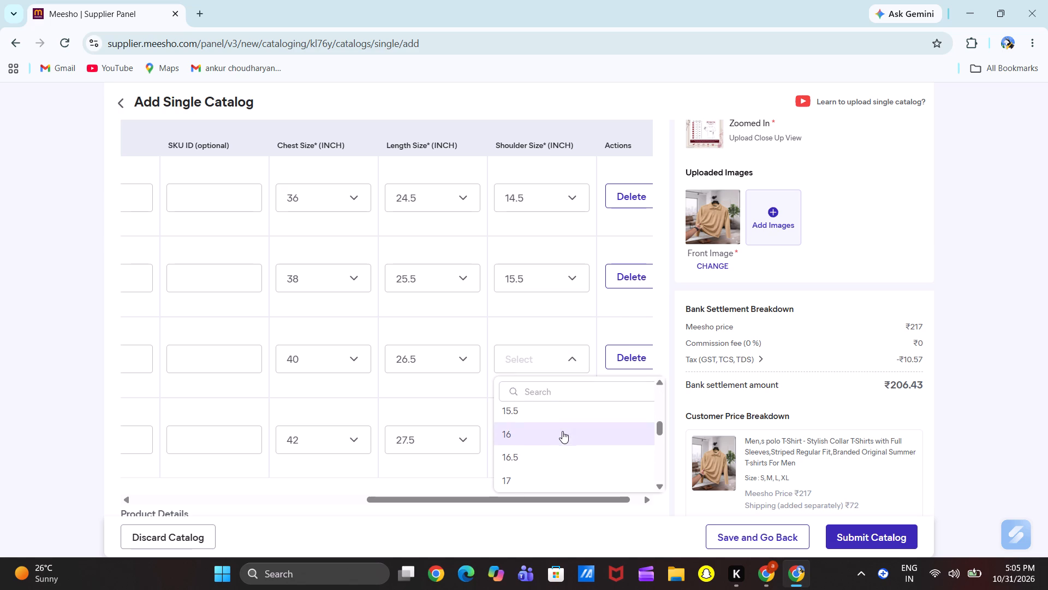
pyautogui.scroll(-1, 562, 431)
pyautogui.click(550, 436)
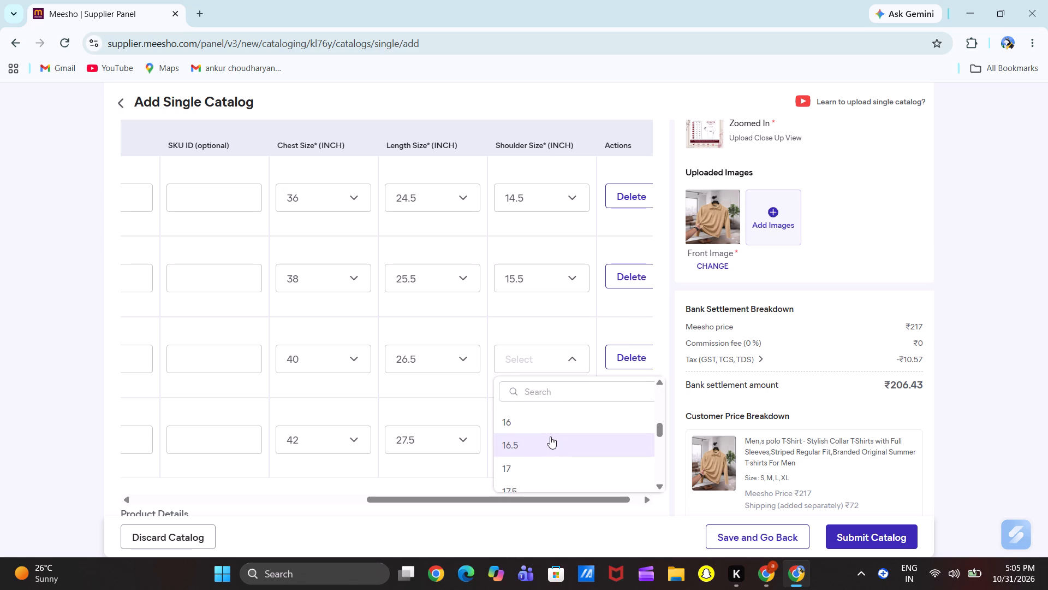
# Set the shoulder size to 17.5 inches for size XL.
pyautogui.click(531, 426)
pyautogui.scroll(-1, 525, 484)
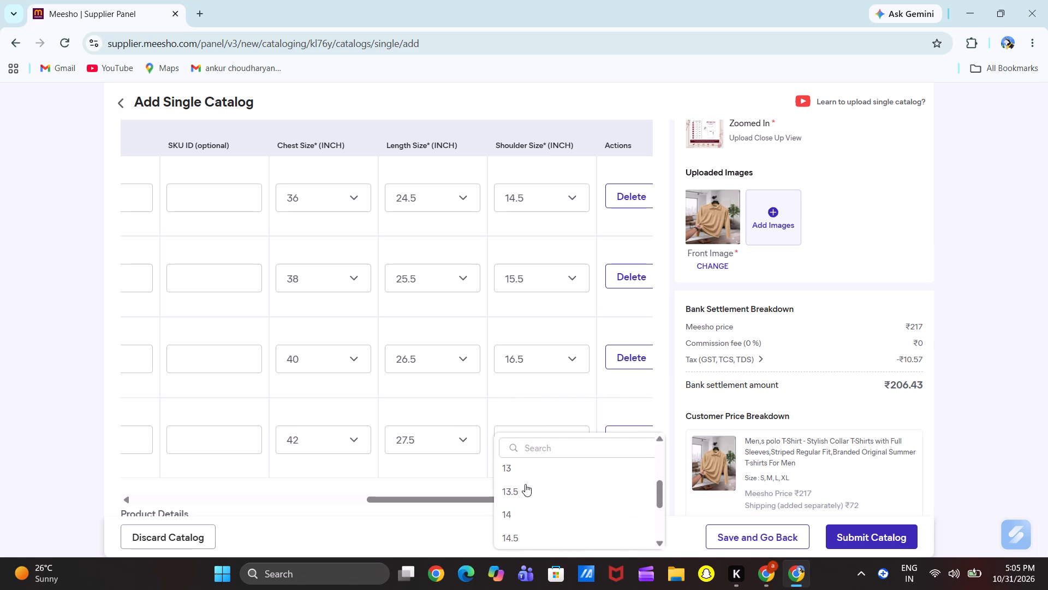
pyautogui.scroll(-2, 525, 484)
pyautogui.click(520, 498)
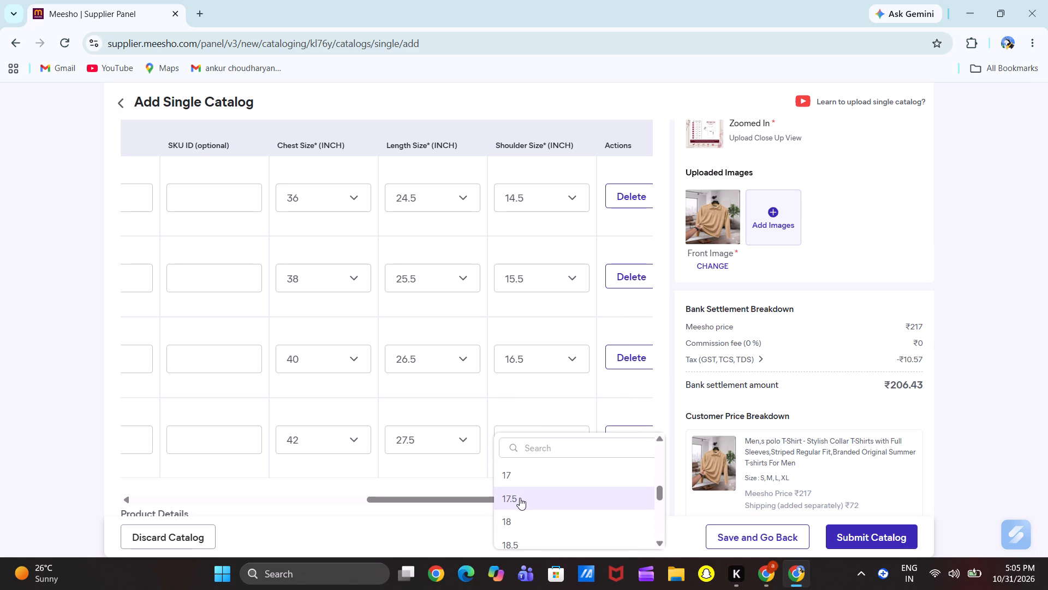
# Set the color in the product details to Caramel Brown, searching the color options for "ca".
pyautogui.scroll(-1, 425, 470)
pyautogui.scroll(1, 423, 480)
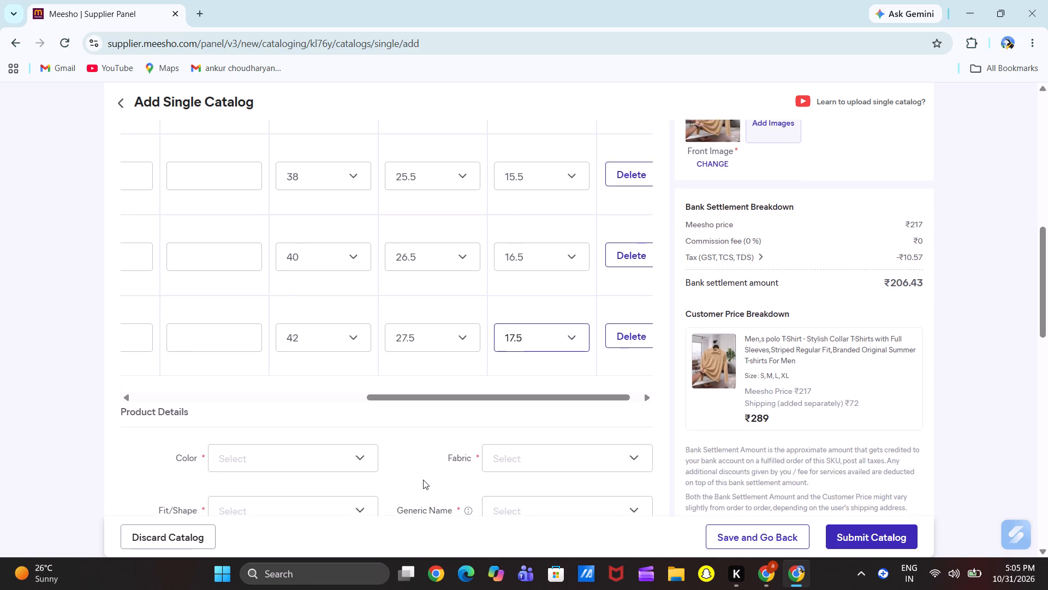
pyautogui.scroll(1, 423, 480)
pyautogui.hscroll(4, 283, 366)
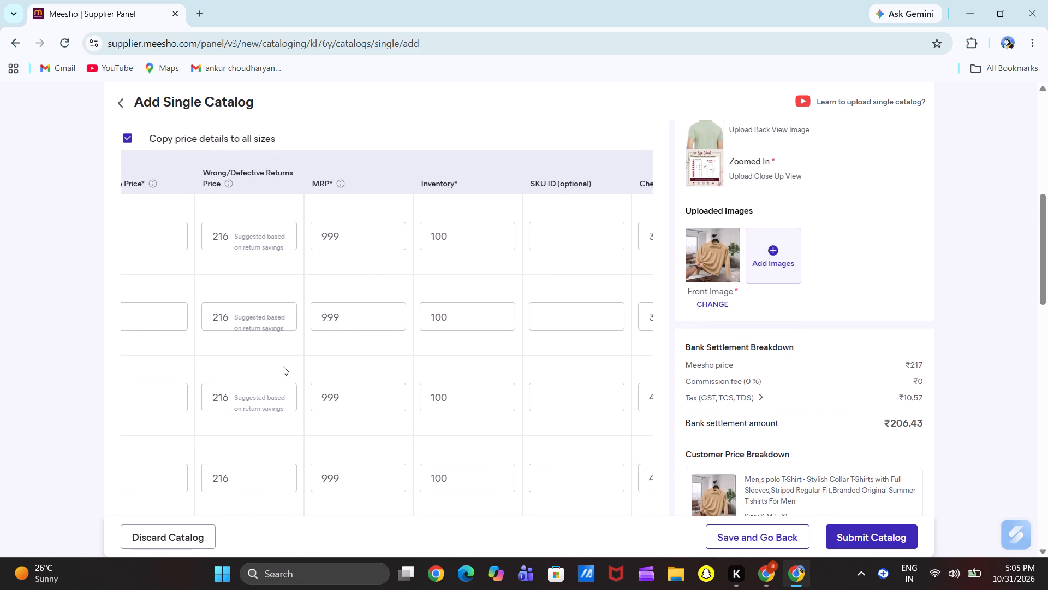
pyautogui.hscroll(2, 283, 366)
pyautogui.scroll(-3, 283, 366)
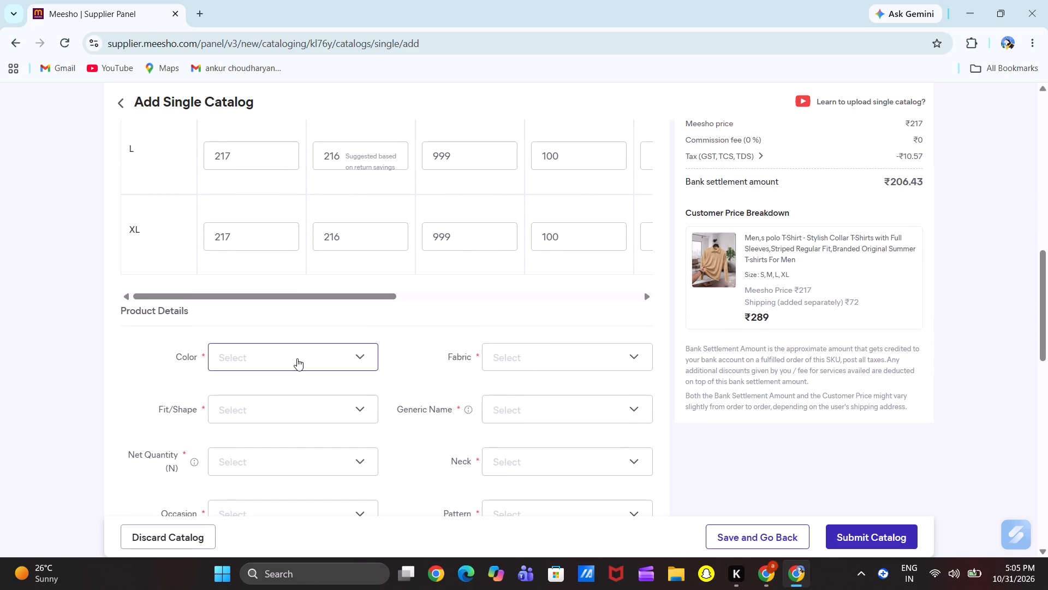
pyautogui.click(297, 358)
pyautogui.click(278, 394)
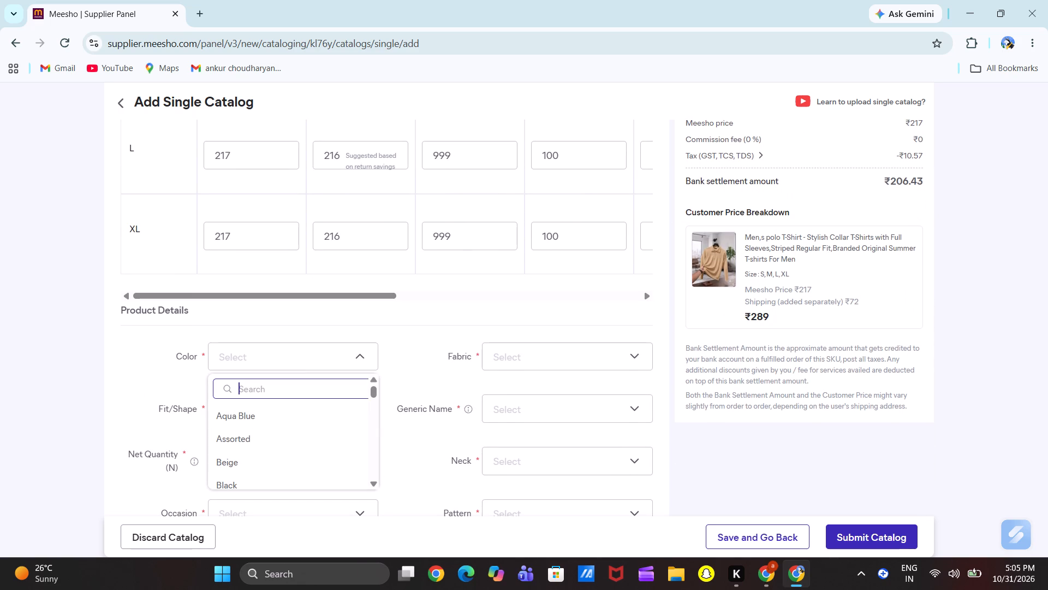
pyautogui.write('ca')
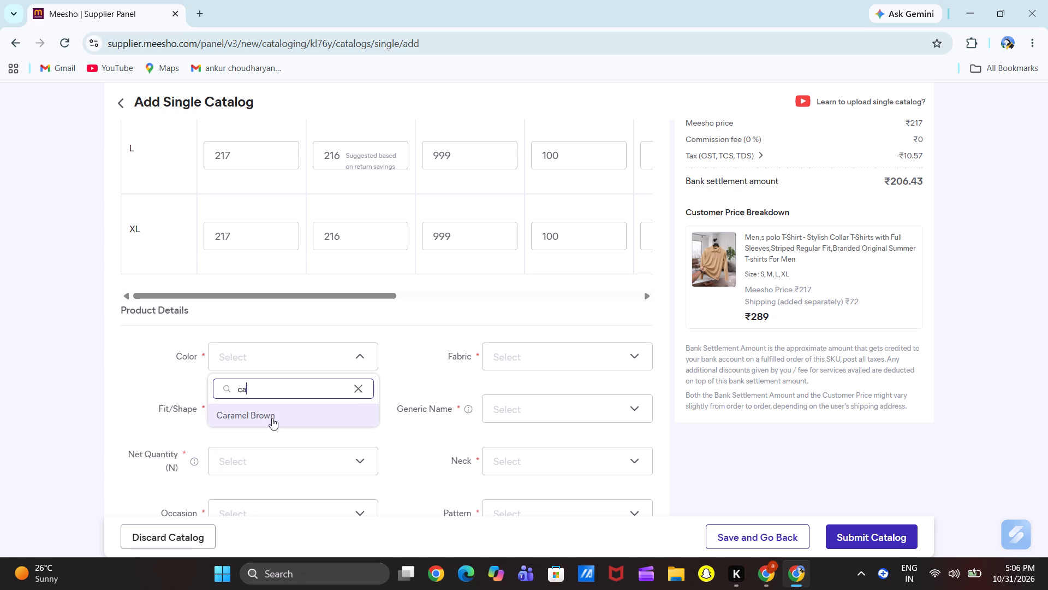
pyautogui.click(272, 418)
# Set the fabric in the product details to Cotton Blend.
pyautogui.click(570, 362)
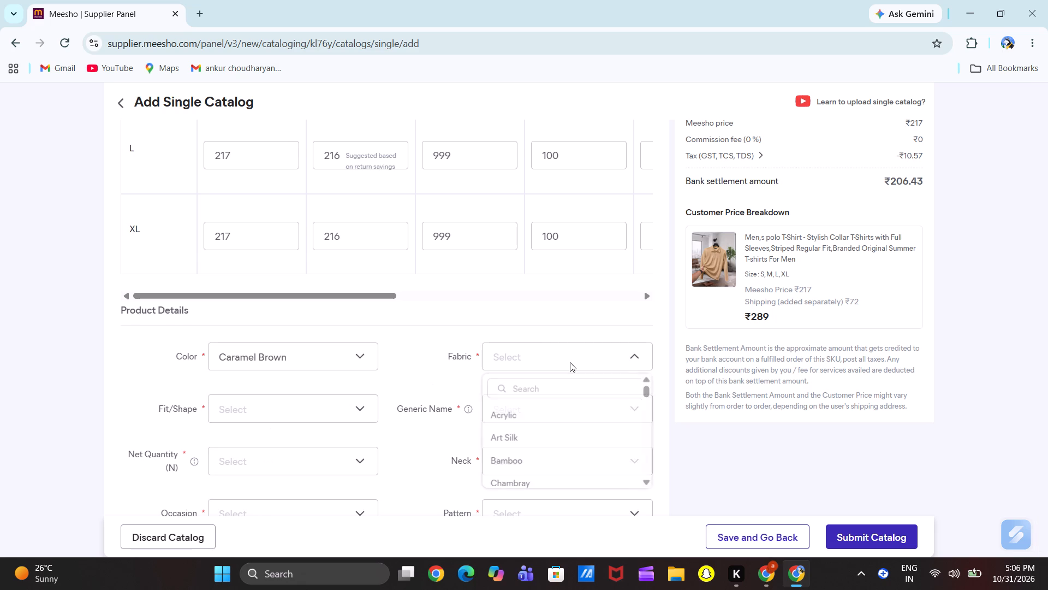
pyautogui.click(540, 389)
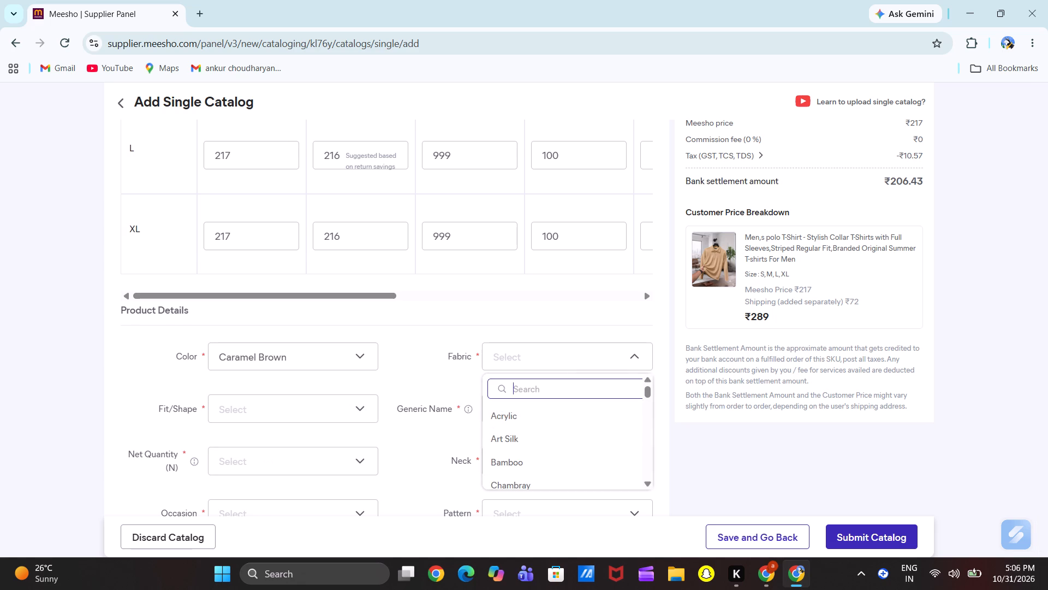
pyautogui.scroll(-1, 538, 441)
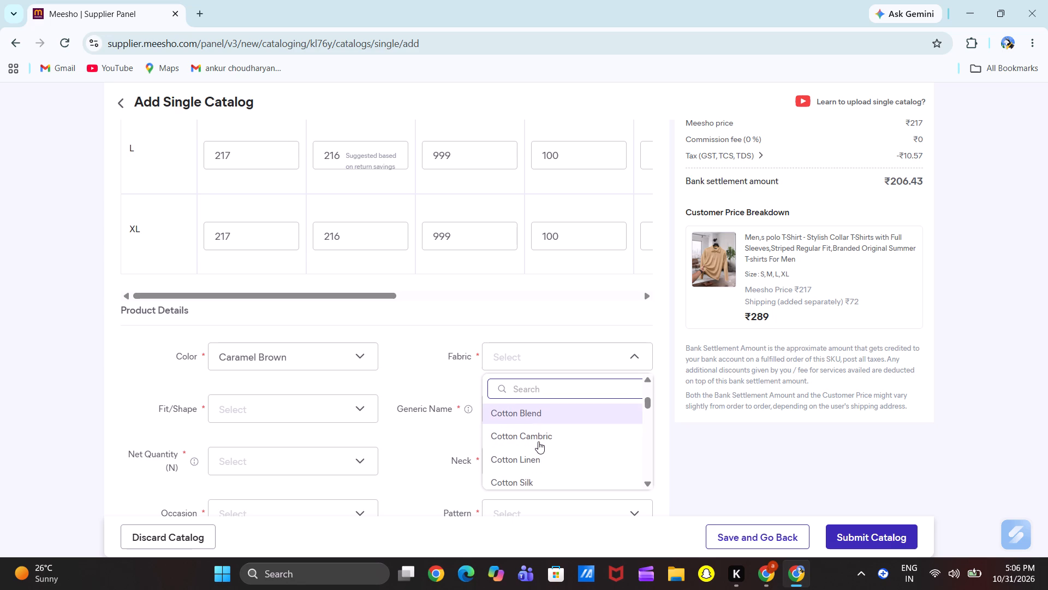
pyautogui.scroll(-1, 538, 441)
pyautogui.click(545, 419)
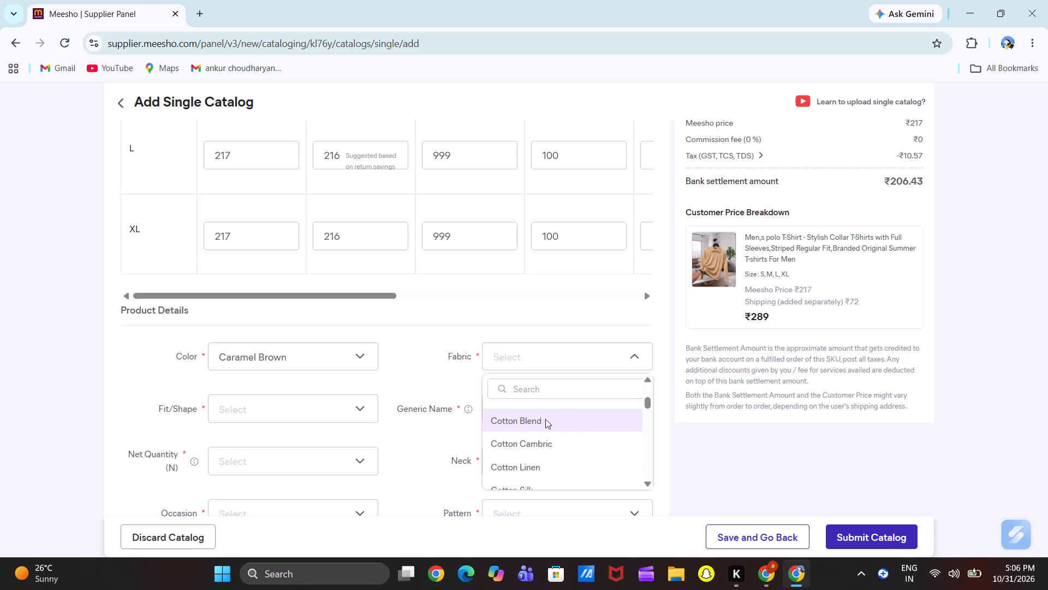
# Set the product's fit/shape to Regular and its generic name to Tshirts.
pyautogui.click(284, 401)
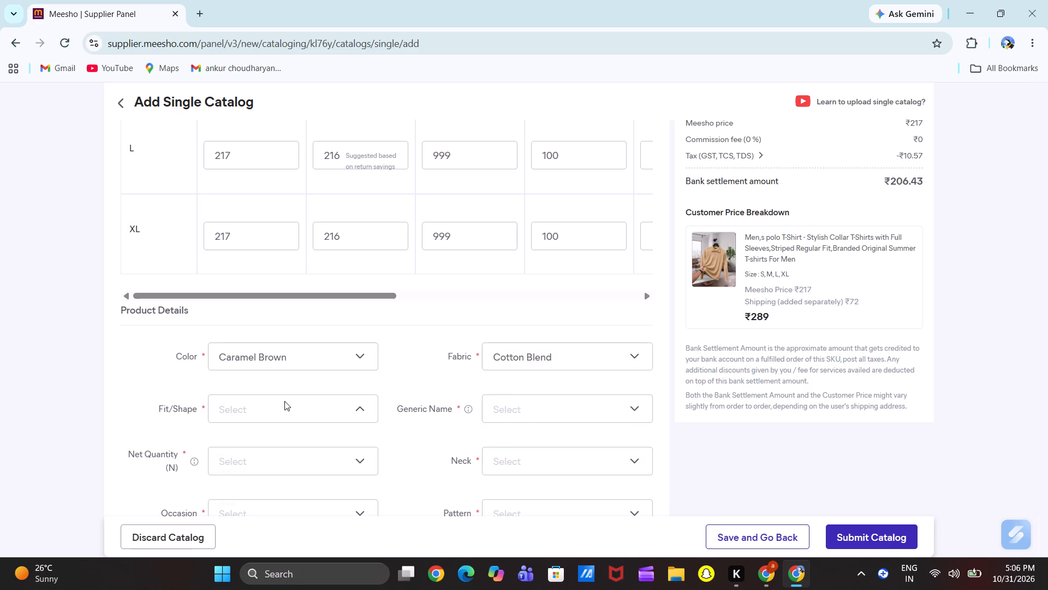
pyautogui.scroll(-2, 287, 475)
pyautogui.click(287, 475)
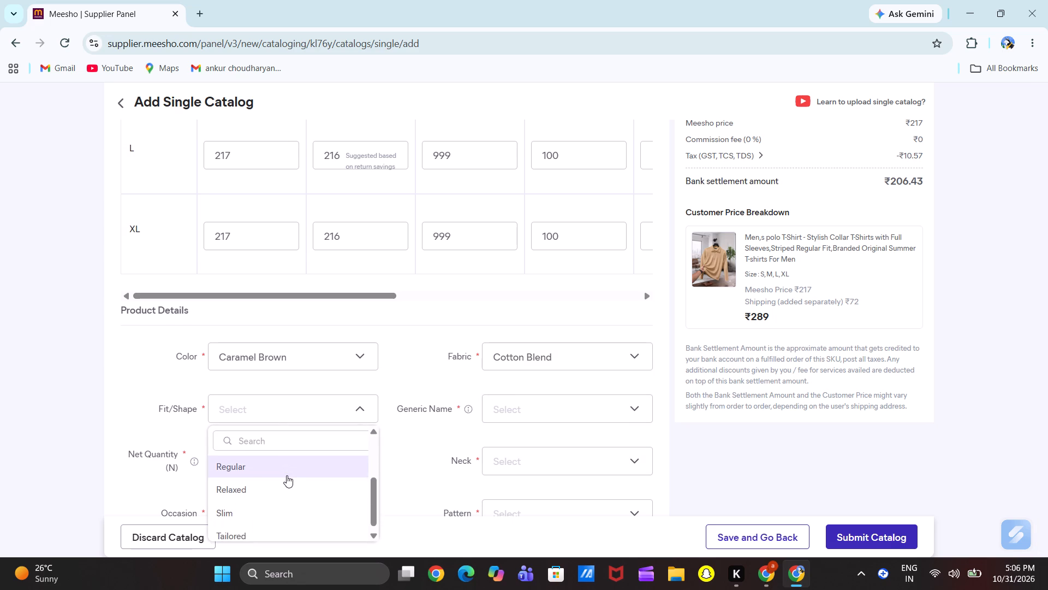
pyautogui.click(510, 408)
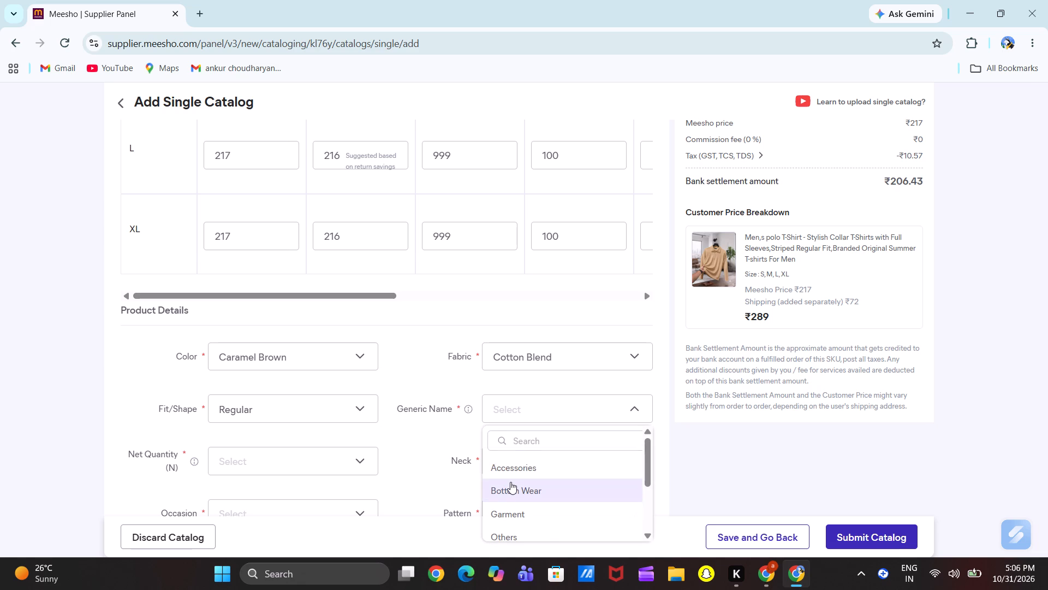
pyautogui.scroll(-2, 510, 482)
pyautogui.click(505, 511)
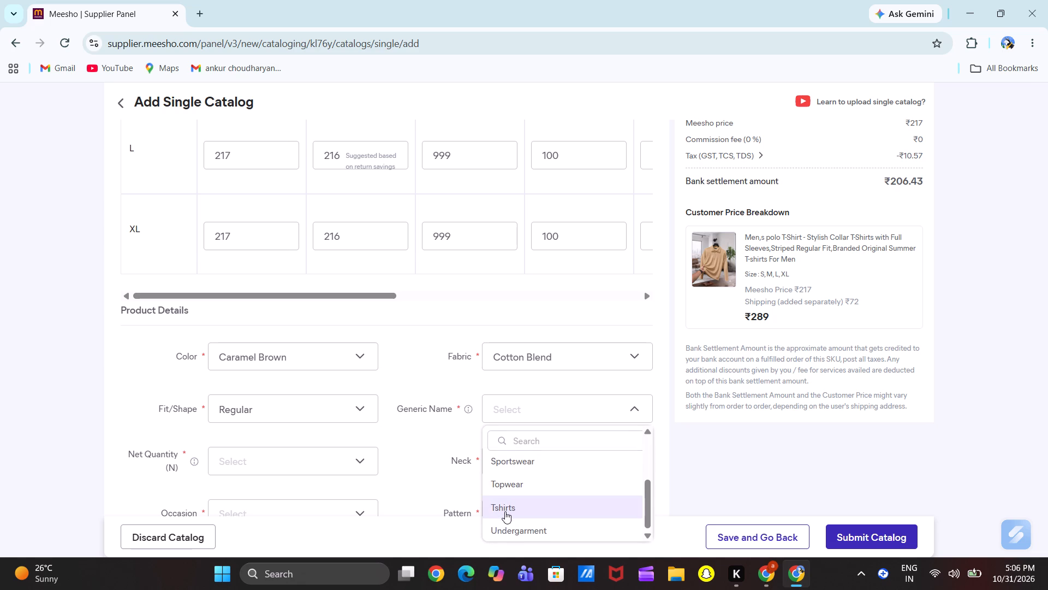
# Set the net quantity to 1 and the neck type to Polo in the product details.
pyautogui.click(305, 468)
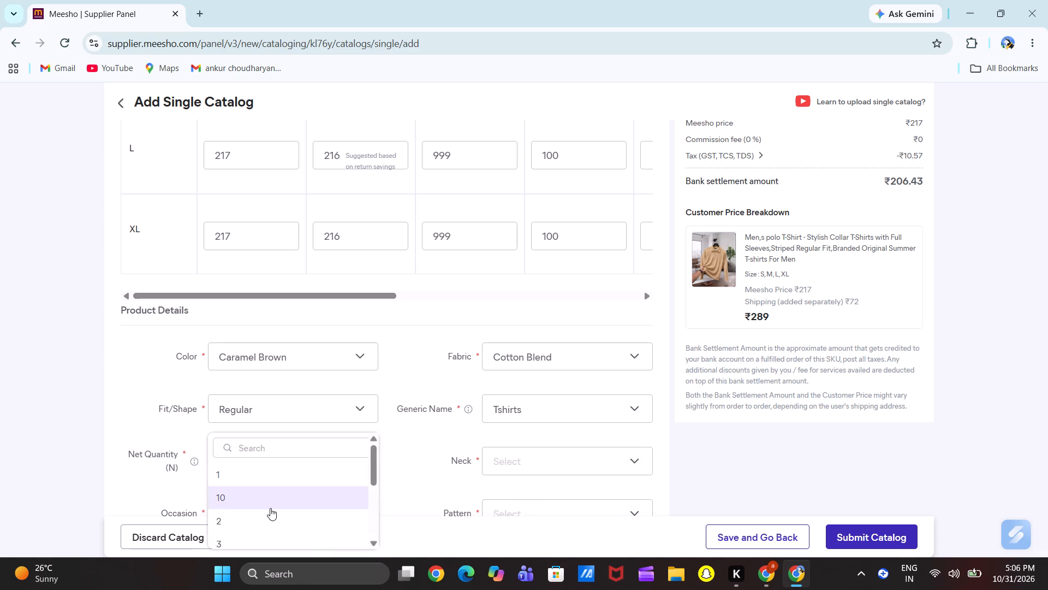
pyautogui.click(232, 480)
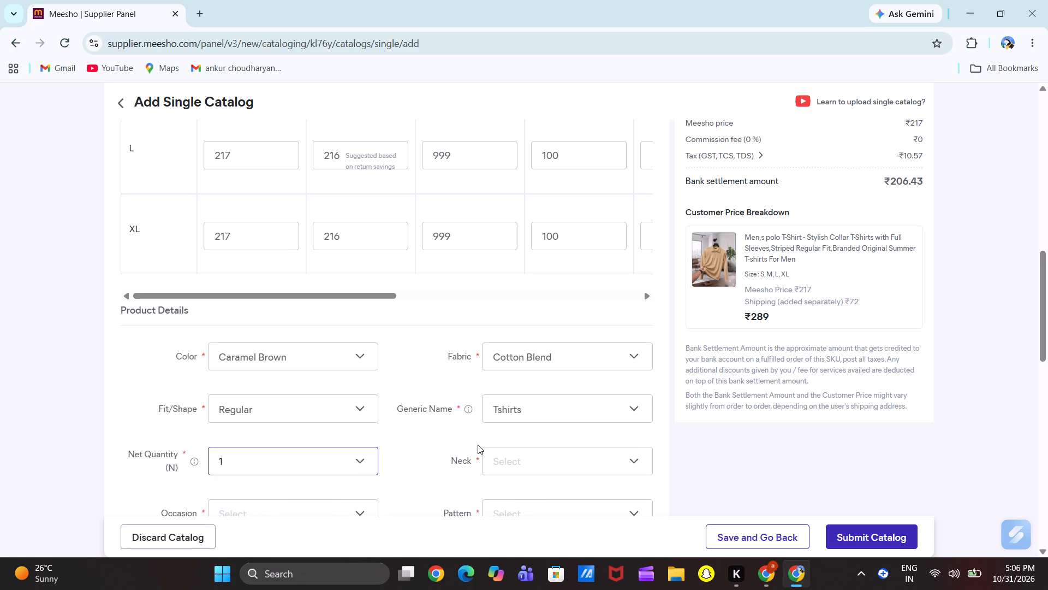
pyautogui.click(510, 456)
pyautogui.scroll(-3, 538, 509)
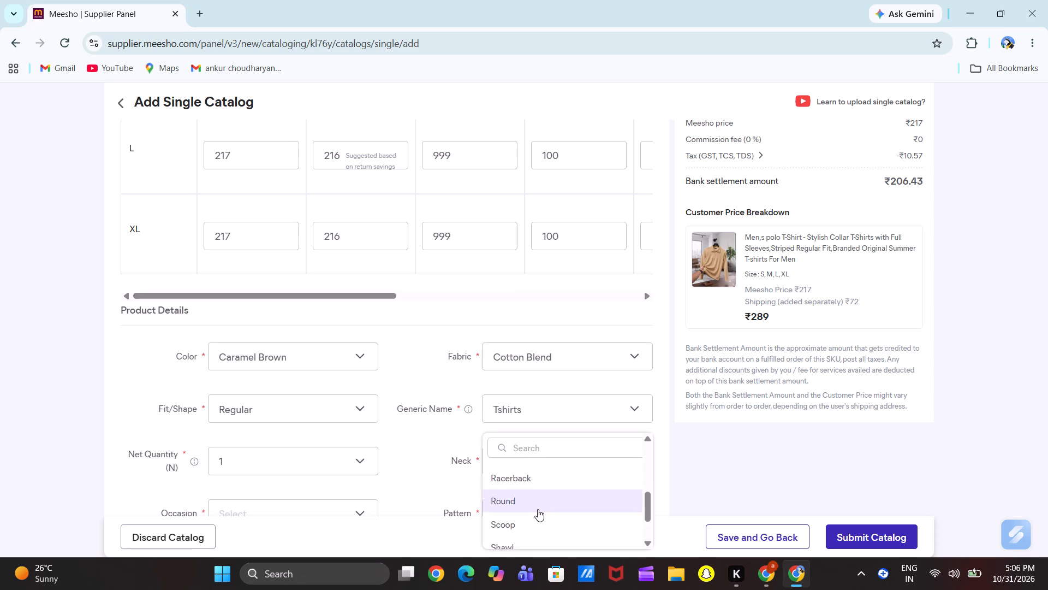
pyautogui.scroll(-2, 538, 509)
pyautogui.scroll(4, 538, 509)
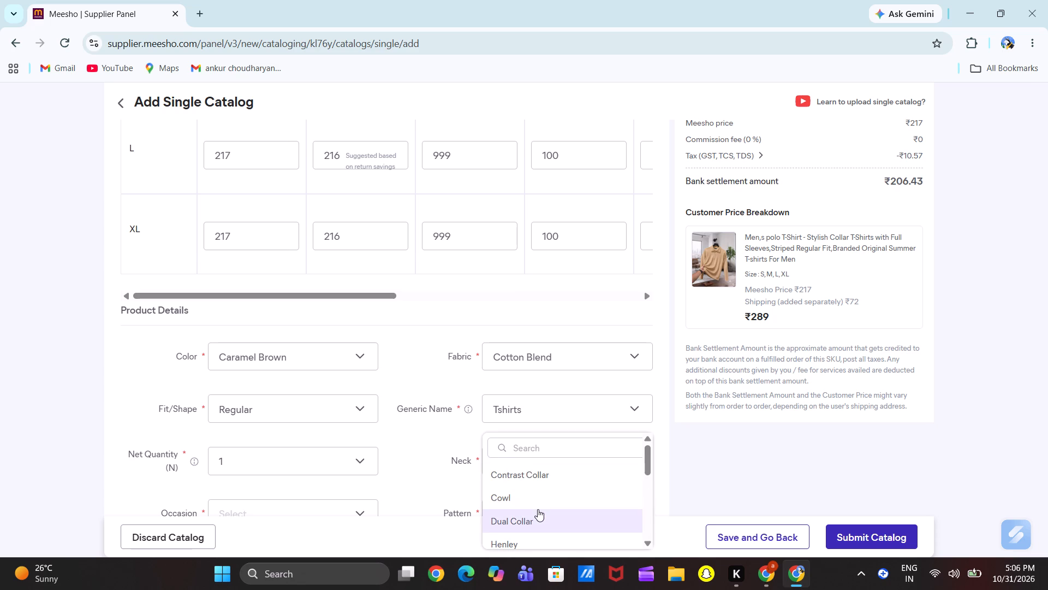
pyautogui.scroll(-1, 538, 509)
pyautogui.scroll(-1, 495, 497)
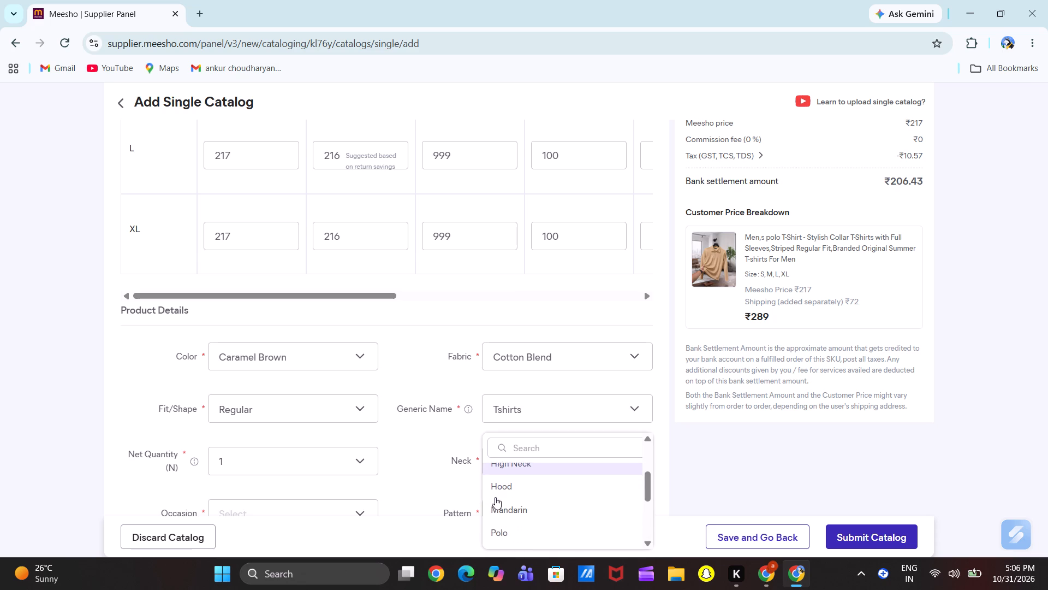
pyautogui.scroll(-1, 495, 497)
pyautogui.click(501, 510)
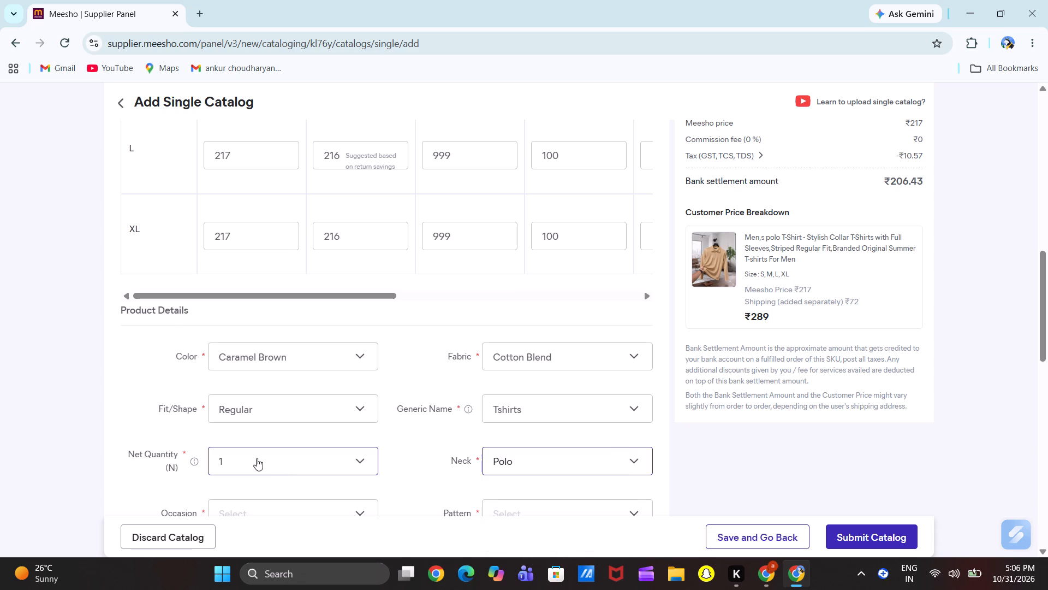
# Set the occasion to Casual and the pattern to Solid in the product details.
pyautogui.scroll(-1, 257, 458)
pyautogui.click(244, 365)
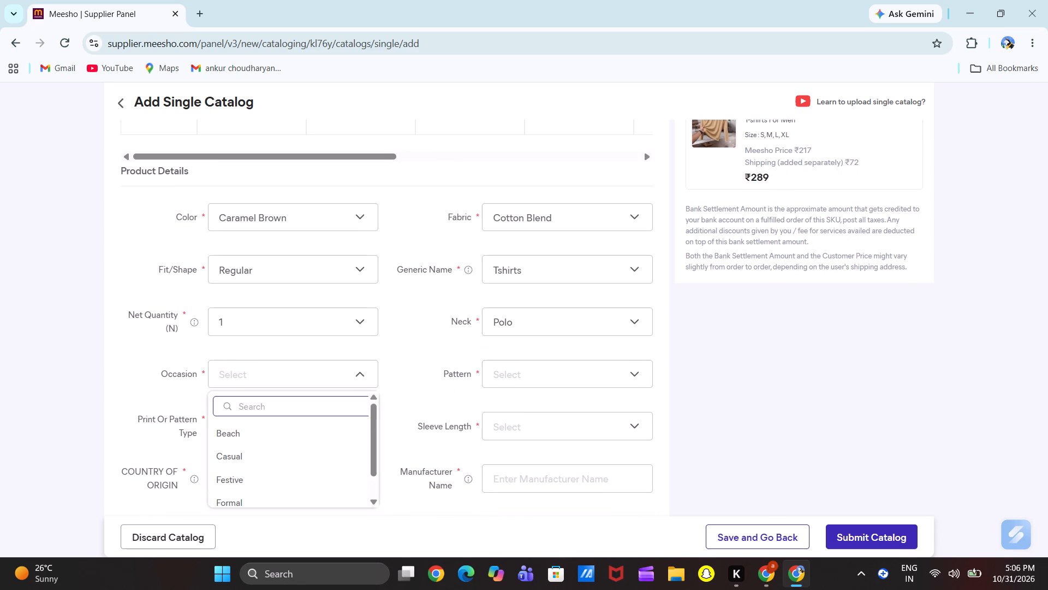
pyautogui.click(257, 451)
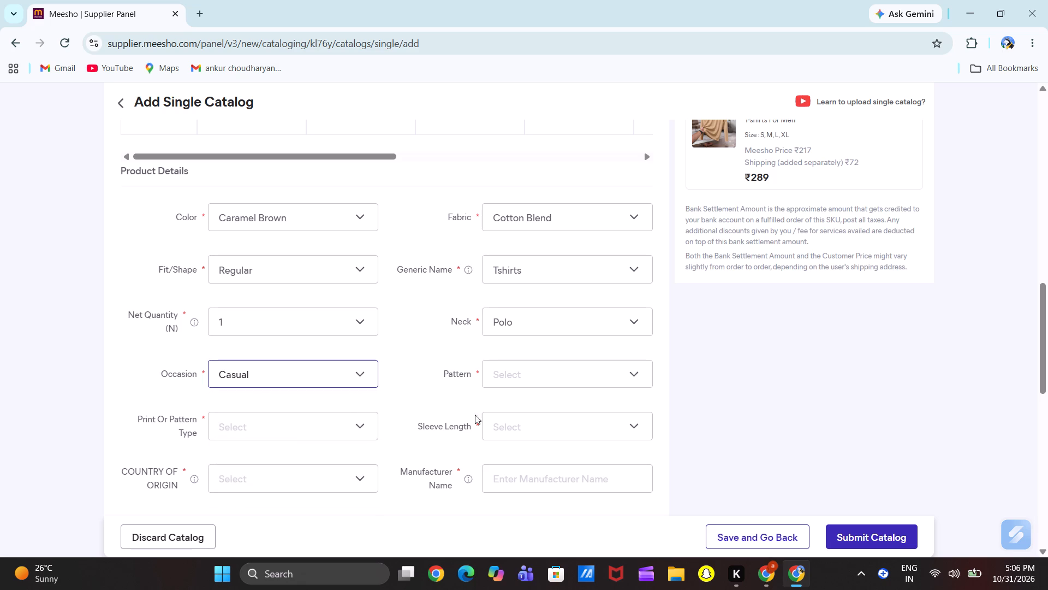
pyautogui.click(509, 390)
pyautogui.click(527, 381)
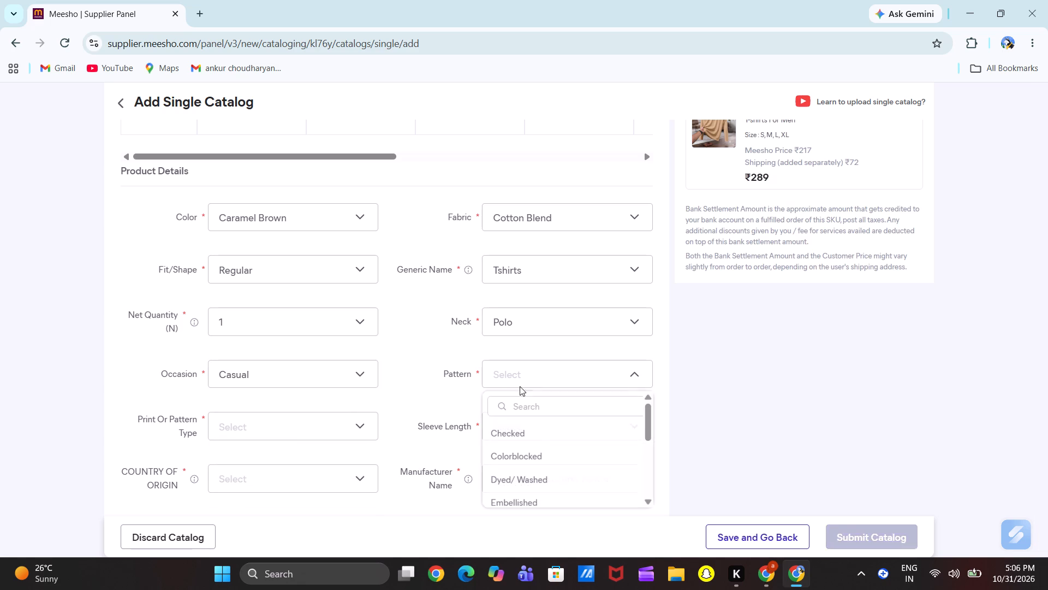
pyautogui.scroll(-1, 514, 467)
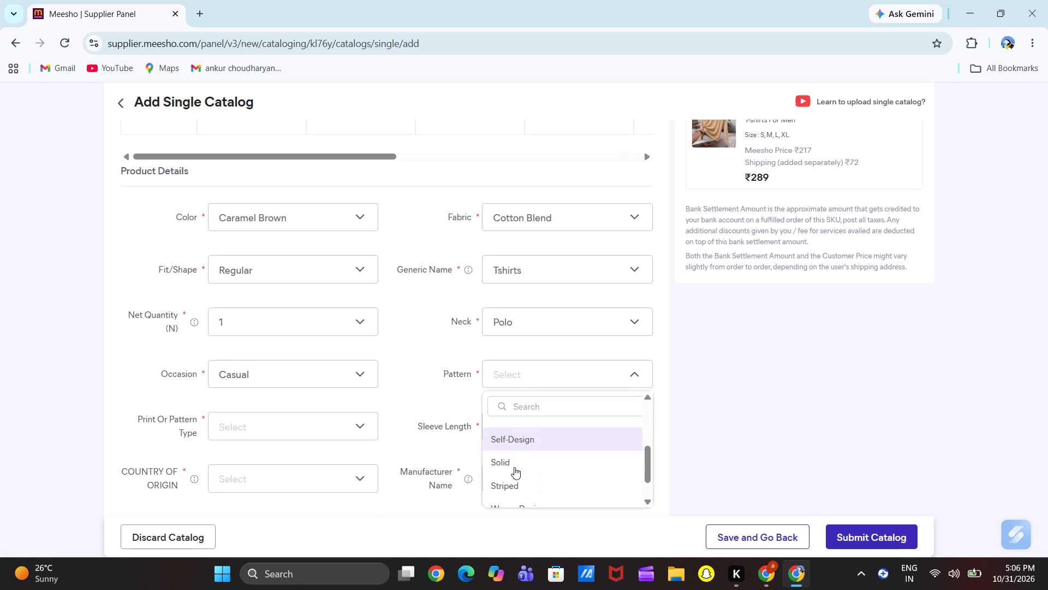
pyautogui.scroll(-1, 514, 467)
pyautogui.click(514, 467)
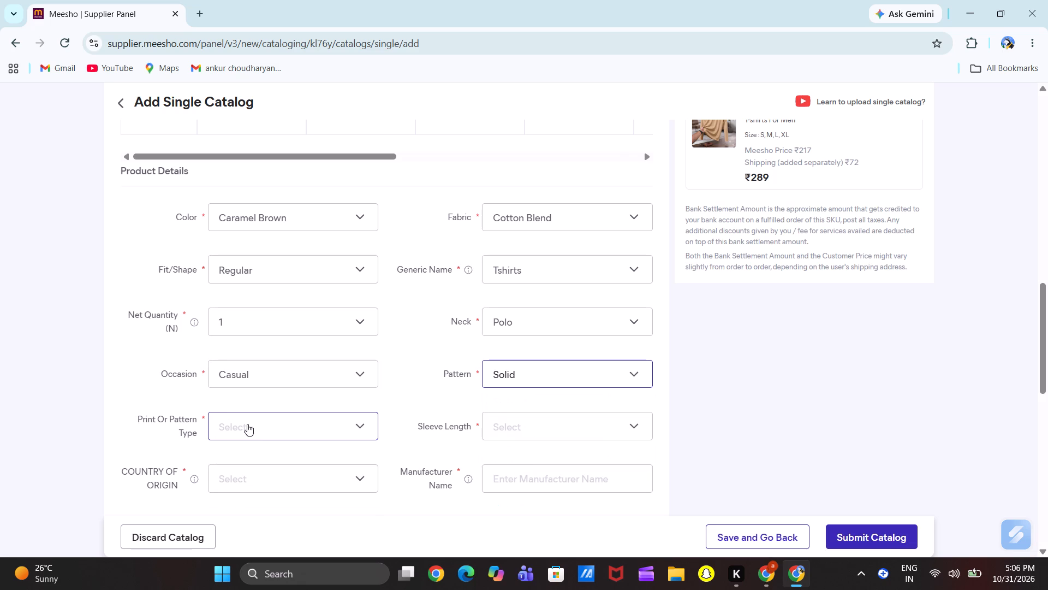
# Set the print or pattern type in the product details to Solid.
pyautogui.click(247, 424)
pyautogui.scroll(-3, 255, 499)
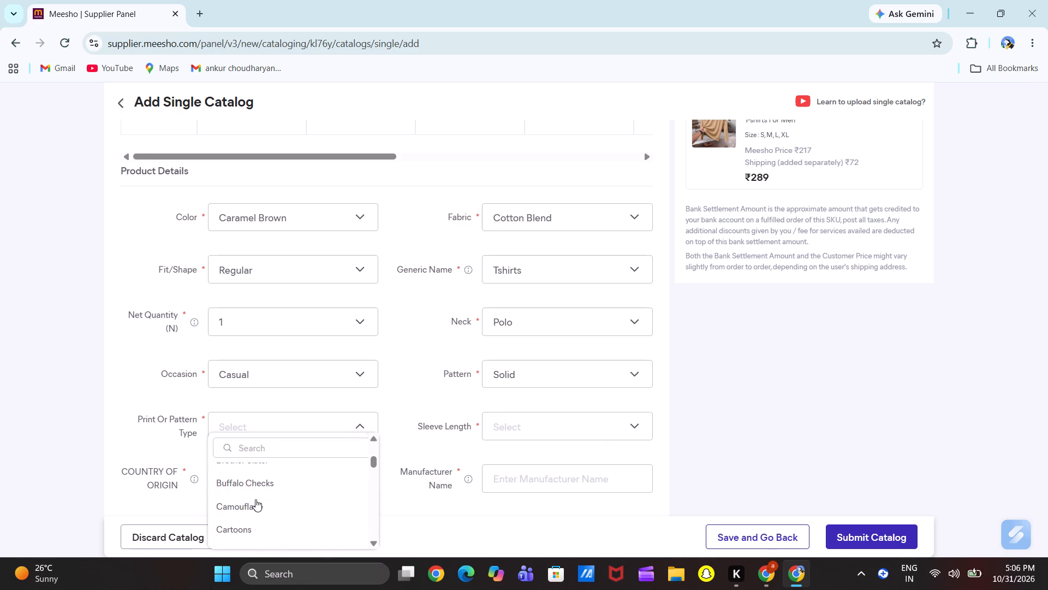
pyautogui.scroll(-2, 255, 499)
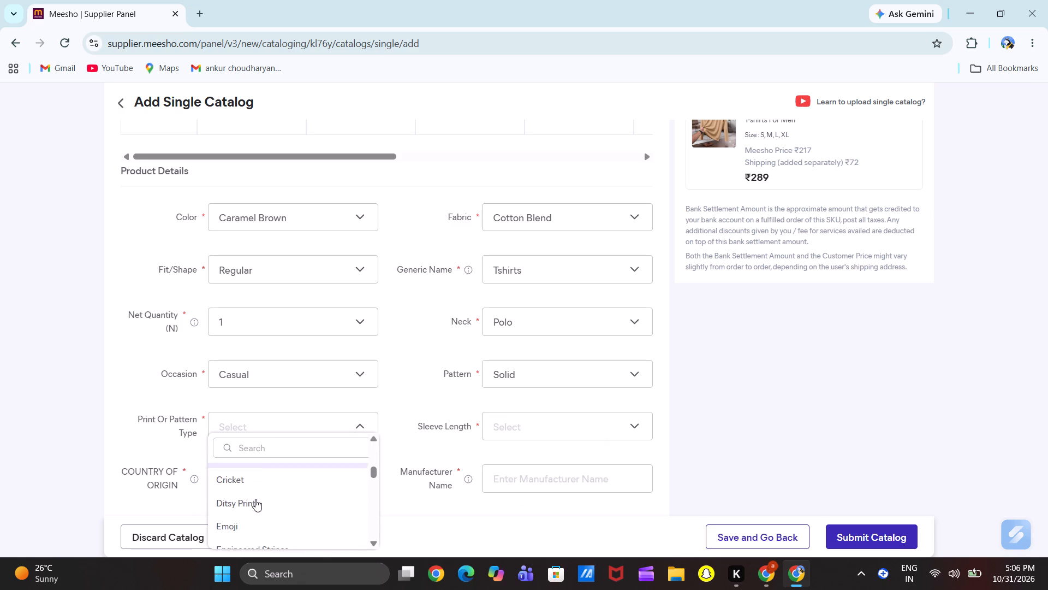
pyautogui.click(268, 450)
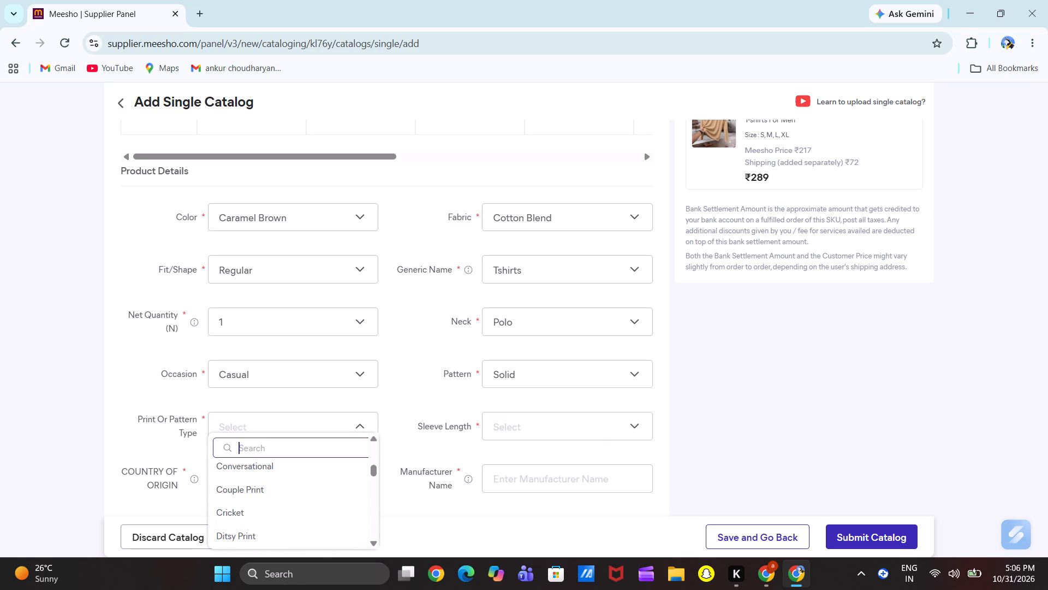
pyautogui.write('so')
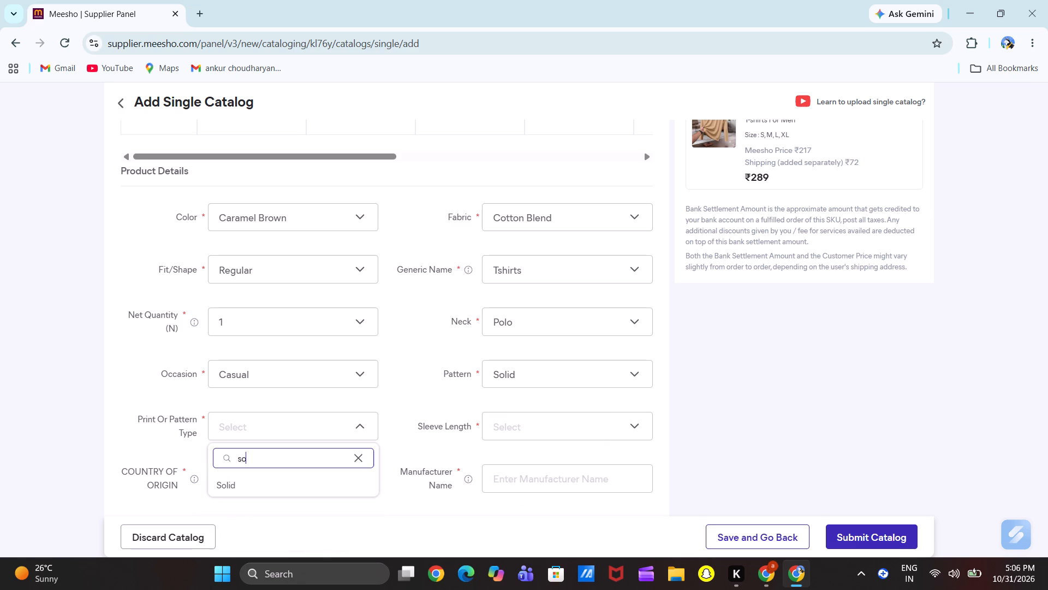
pyautogui.click(253, 485)
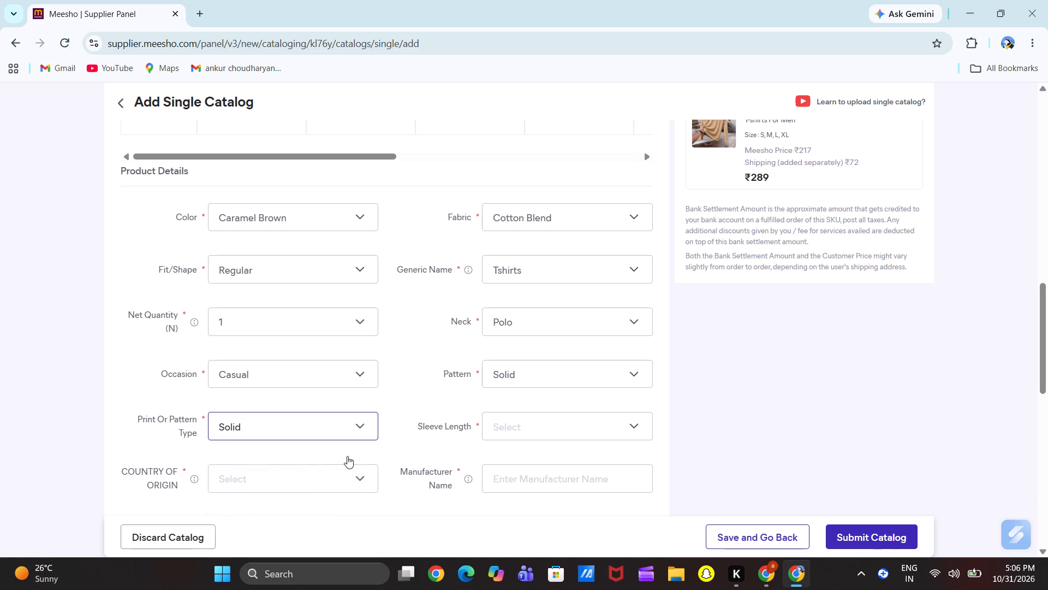
# Set the sleeve length to Long Sleeves and the country of origin to India.
pyautogui.click(527, 429)
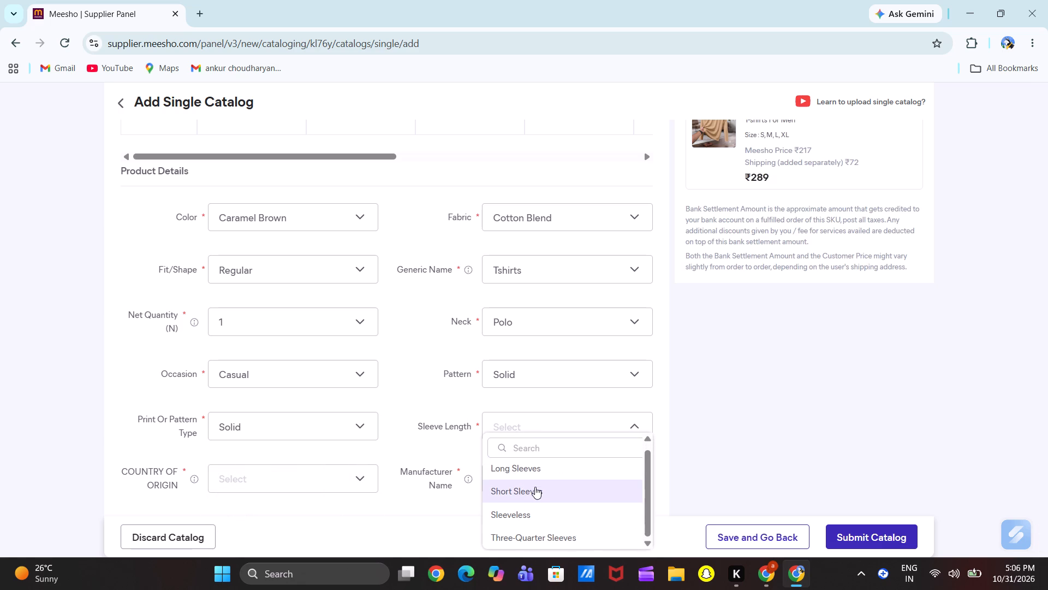
pyautogui.click(508, 468)
pyautogui.scroll(-2, 397, 460)
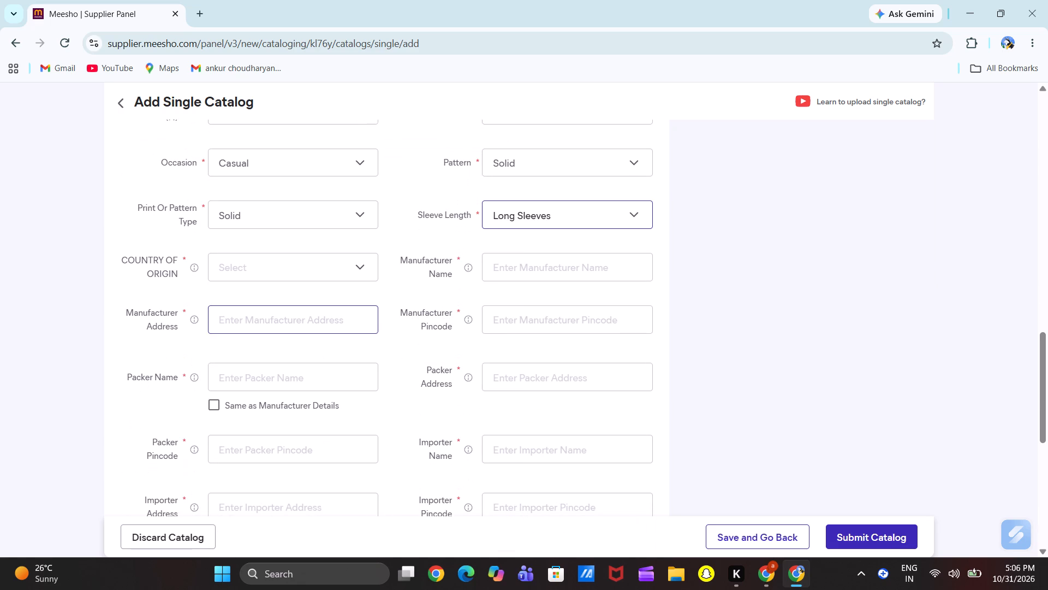
pyautogui.click(240, 262)
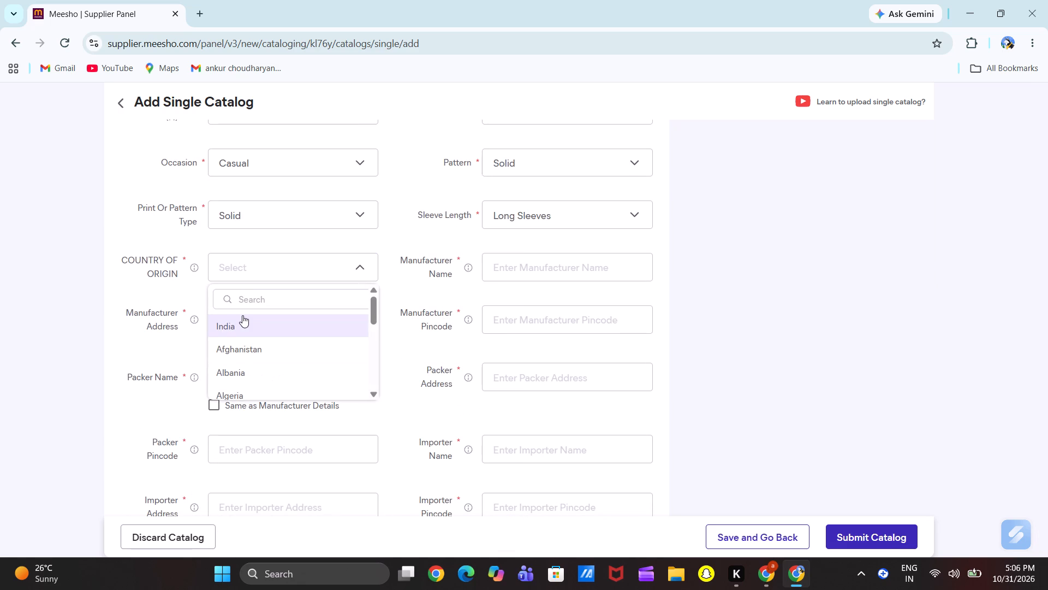
pyautogui.click(242, 315)
# Fill in the manufacturer details with the seller's manufacturer name, address and pincode.
pyautogui.click(546, 273)
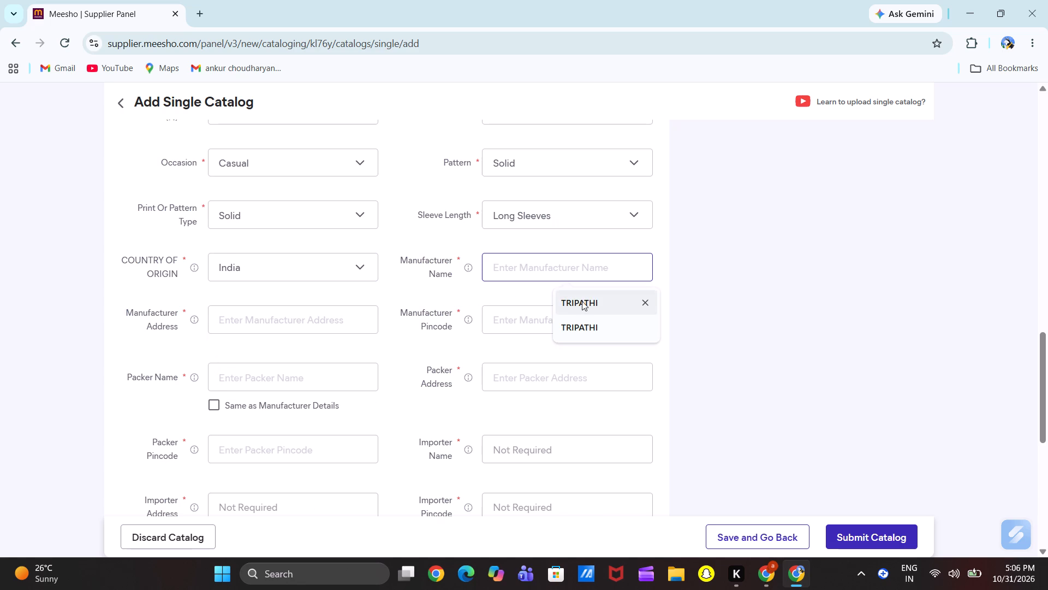
pyautogui.click(583, 300)
pyautogui.click(333, 323)
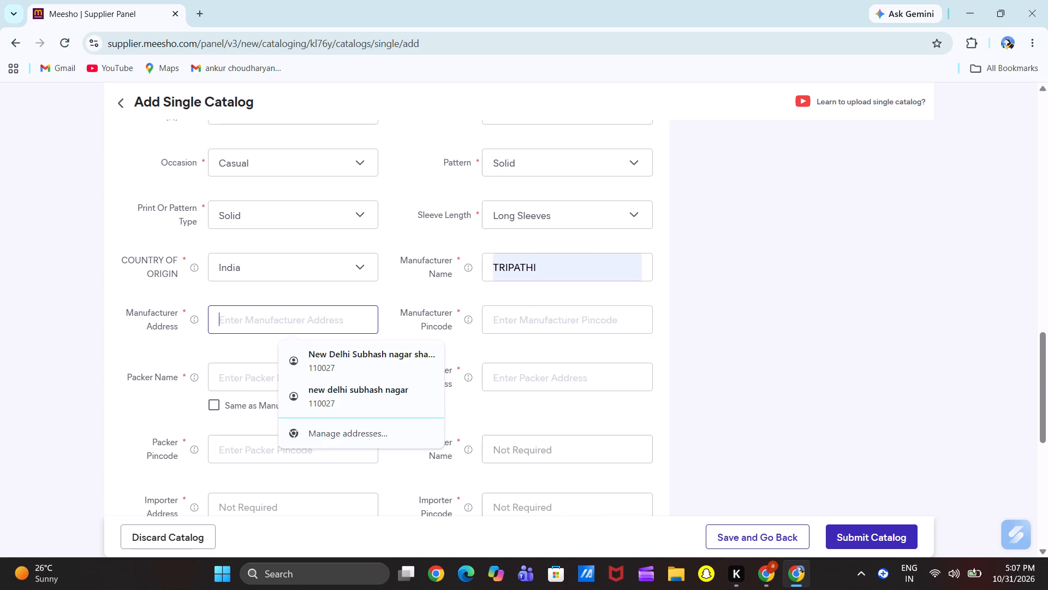
pyautogui.press('s')
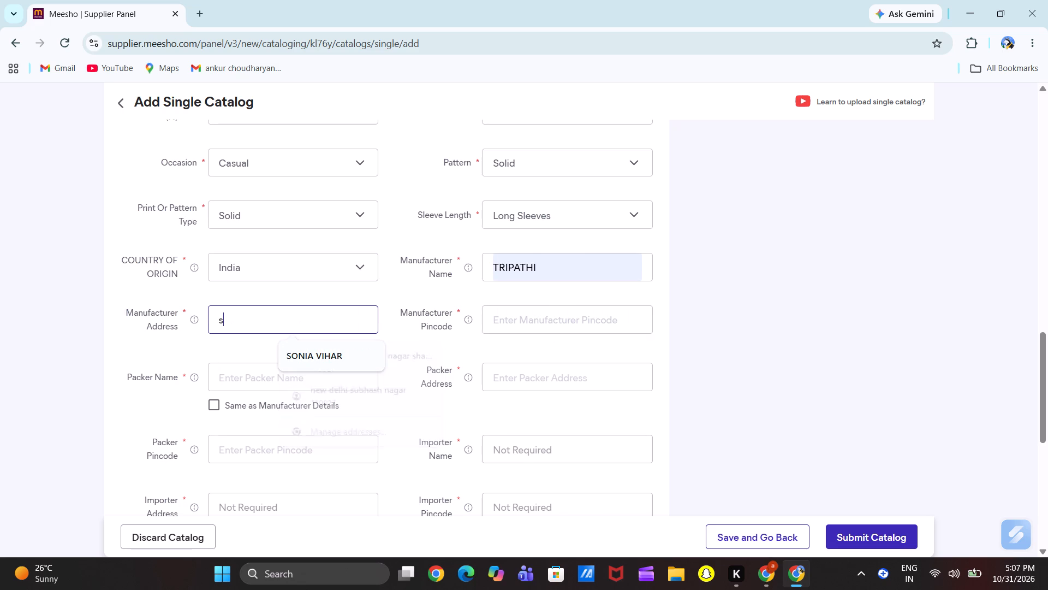
pyautogui.click(324, 345)
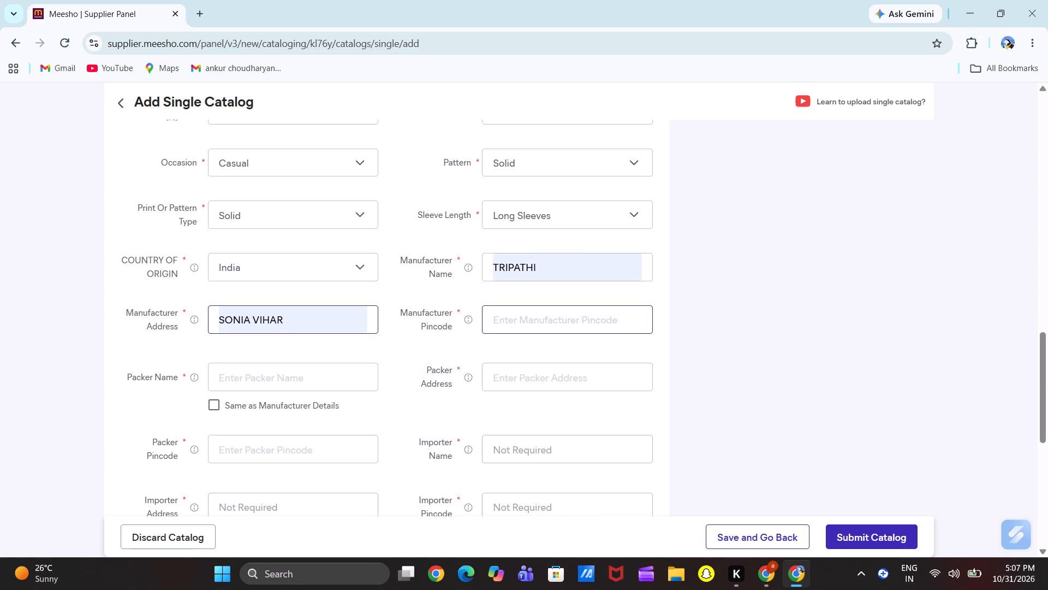
pyautogui.click(540, 311)
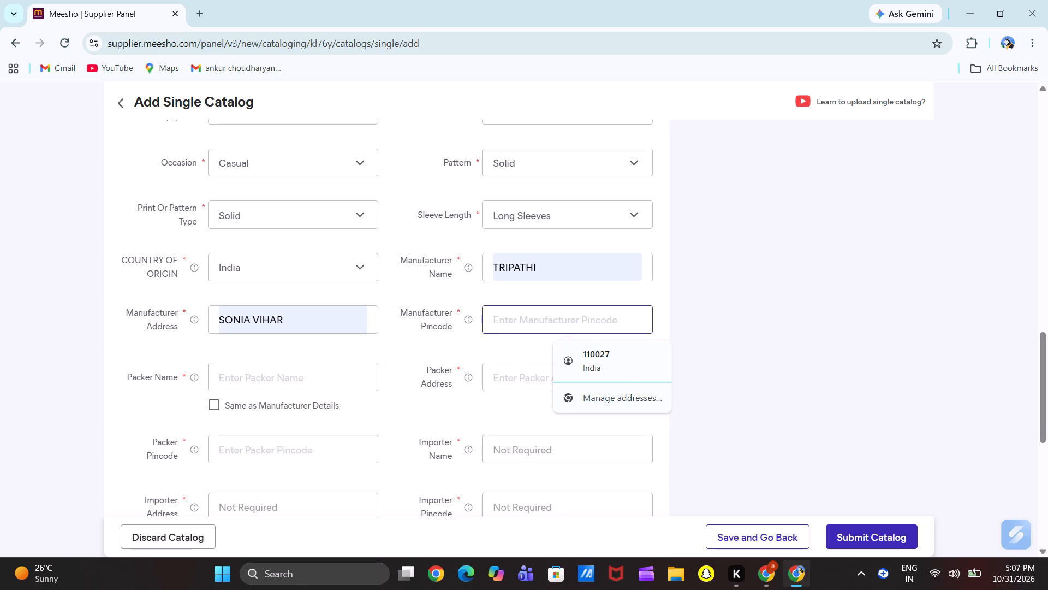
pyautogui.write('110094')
# Fill in the packer name, address and pincode with the same details as the manufacturer.
pyautogui.click(305, 376)
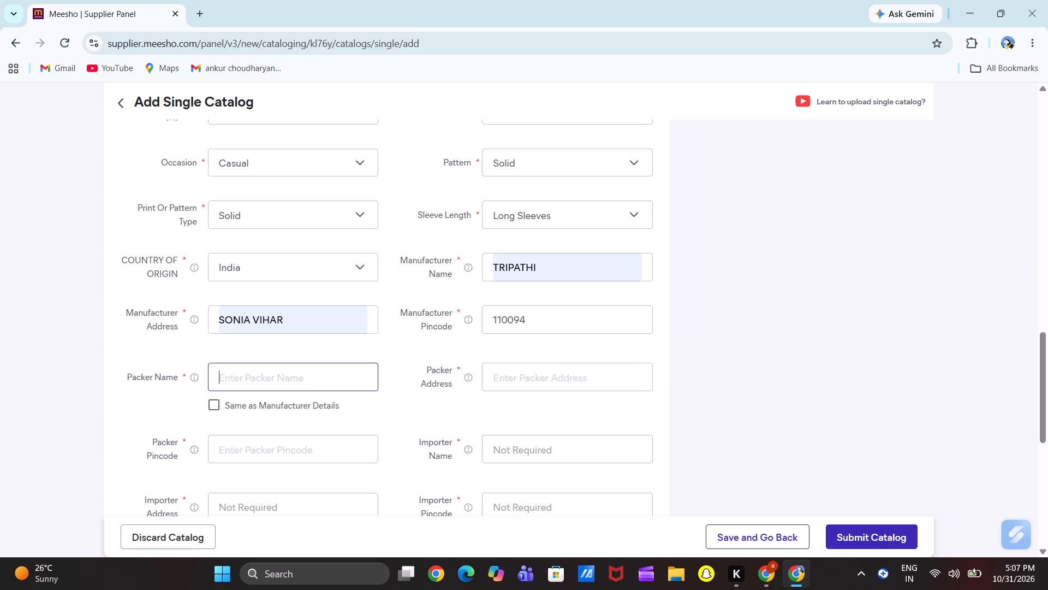
pyautogui.click(299, 426)
pyautogui.click(508, 377)
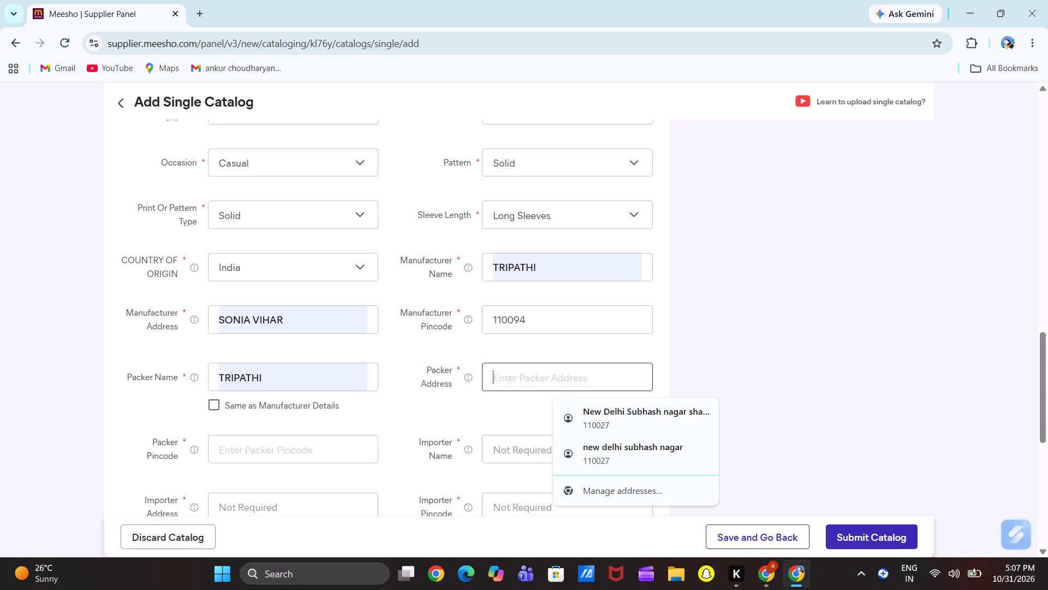
pyautogui.press('s')
pyautogui.click(616, 428)
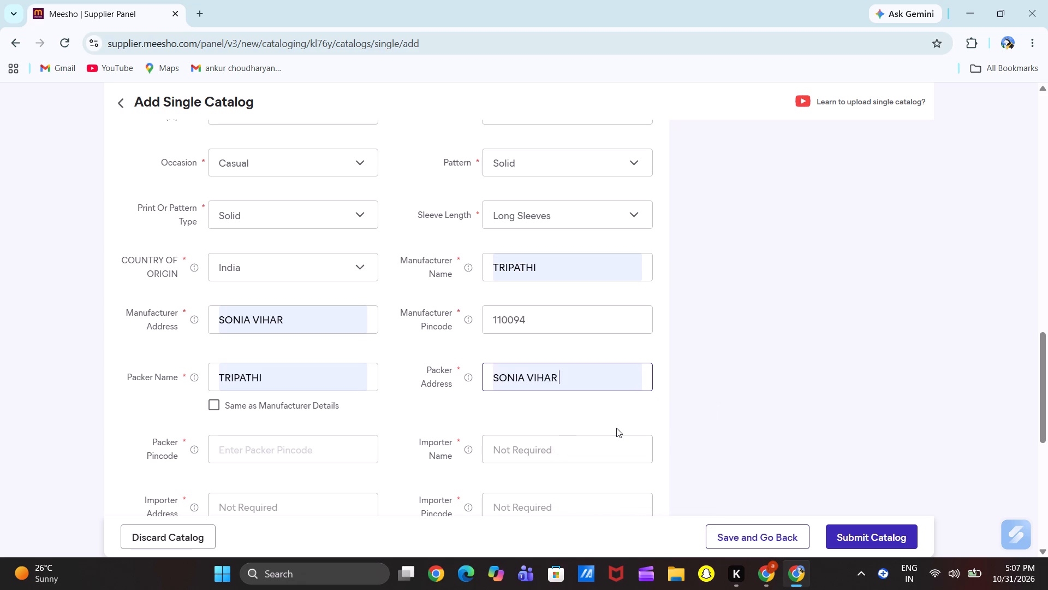
pyautogui.scroll(-2, 444, 404)
pyautogui.click(302, 344)
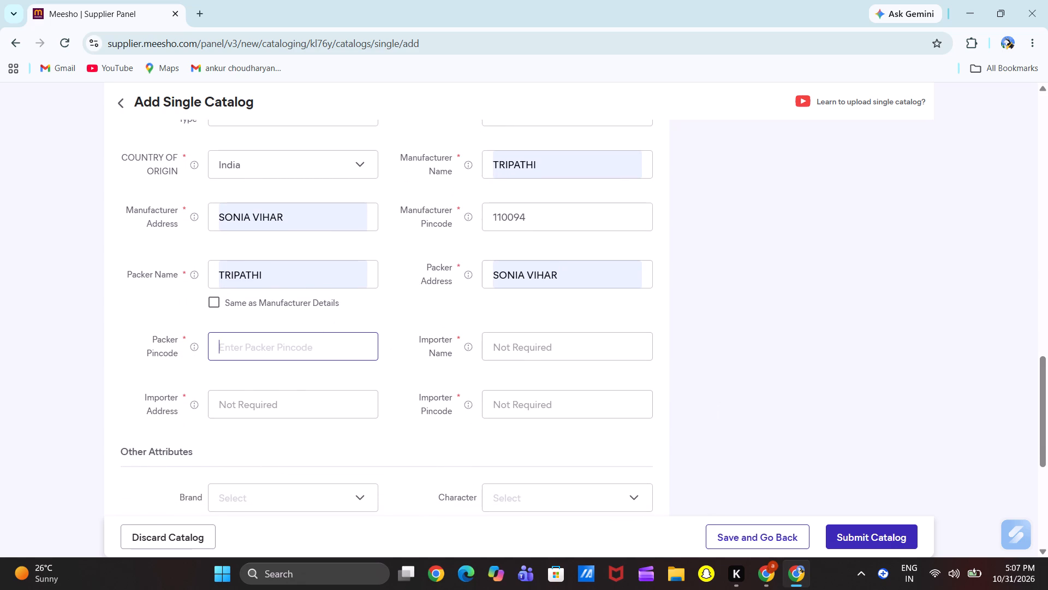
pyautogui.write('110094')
# Set the length in the other attributes to Regular.
pyautogui.scroll(-3, 504, 348)
pyautogui.click(516, 296)
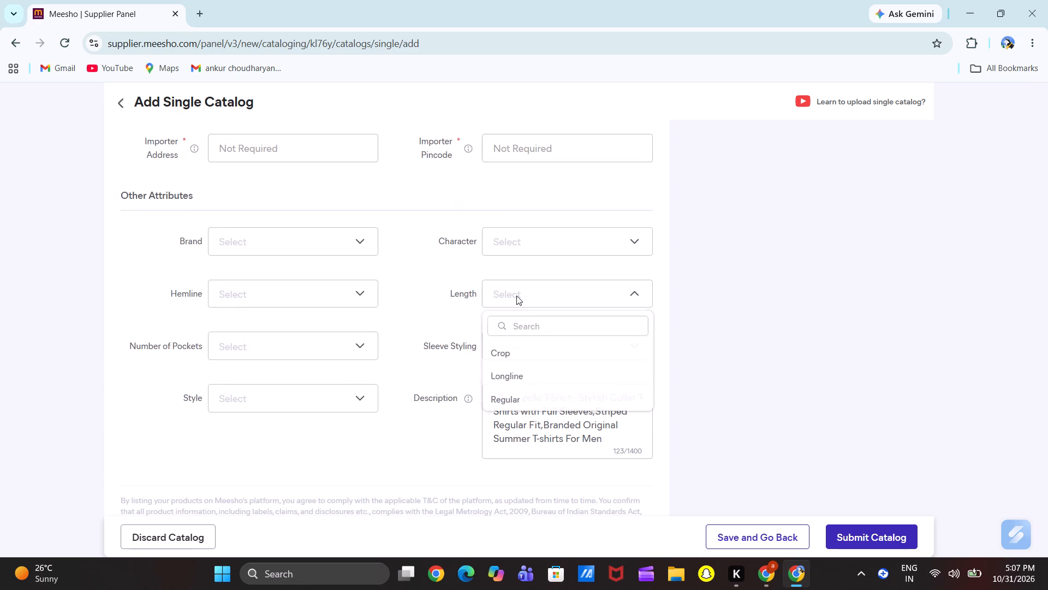
pyautogui.click(530, 398)
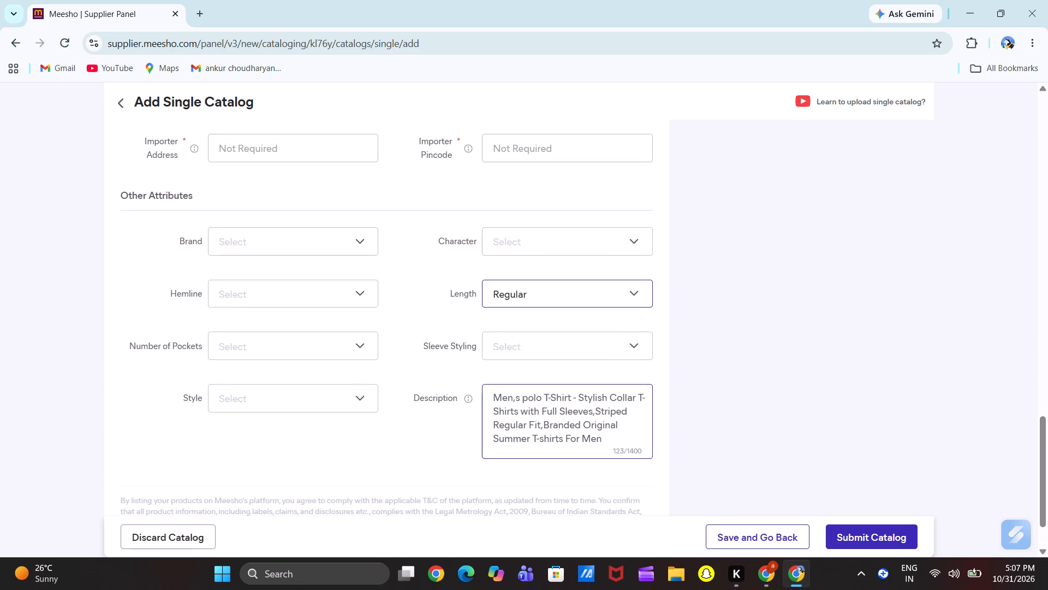
# Set the style to Korean and the number of pockets to No Pocket in the other attributes.
pyautogui.click(295, 406)
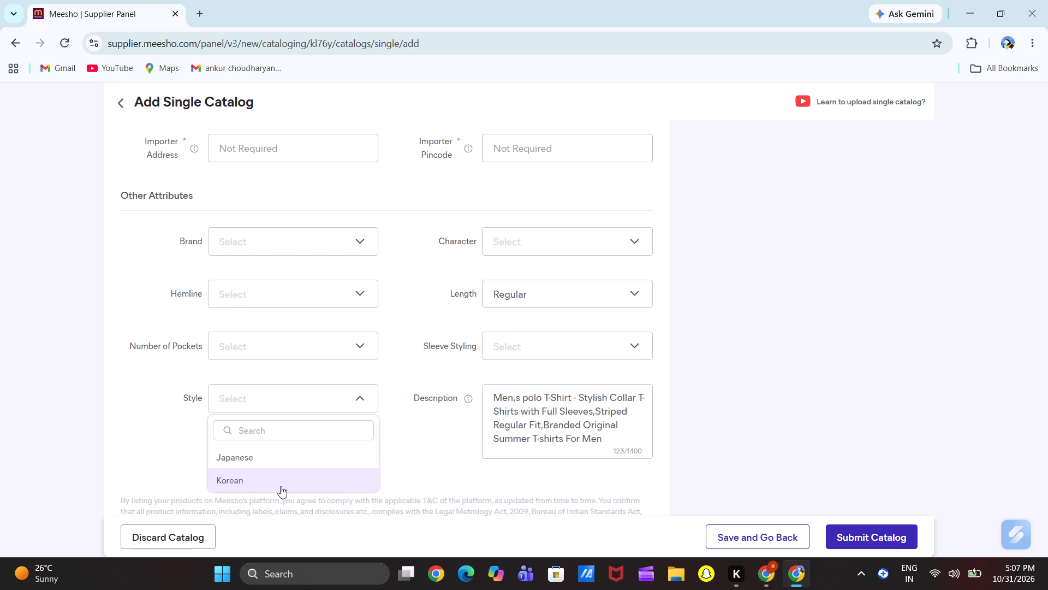
pyautogui.click(281, 486)
pyautogui.click(270, 358)
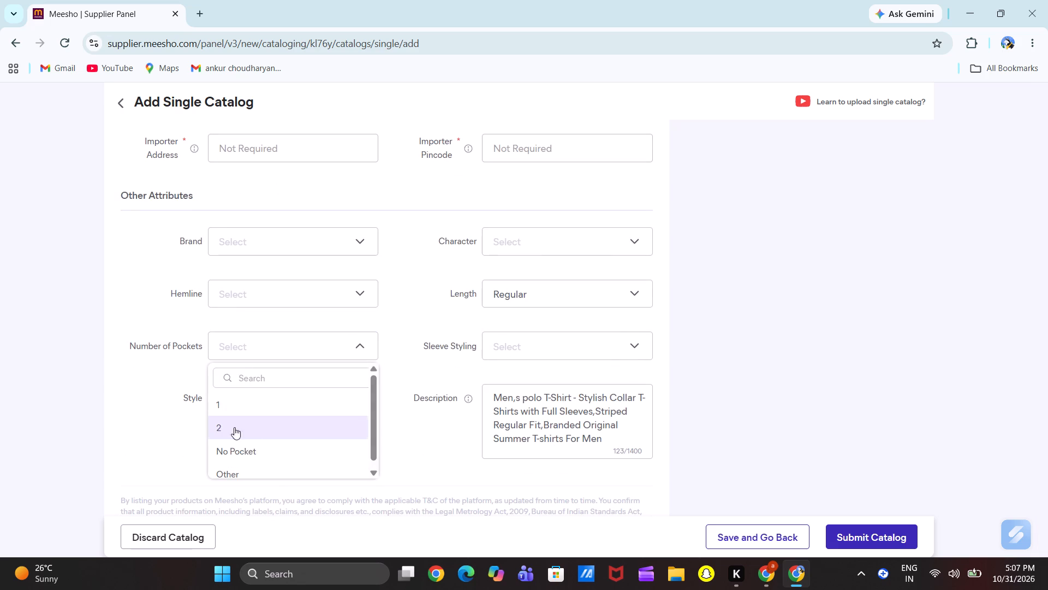
pyautogui.click(259, 446)
# Enter the style code FULL=KARARA\[MAROON] for Product 2, the maroon T-shirt.
pyautogui.scroll(5, 410, 351)
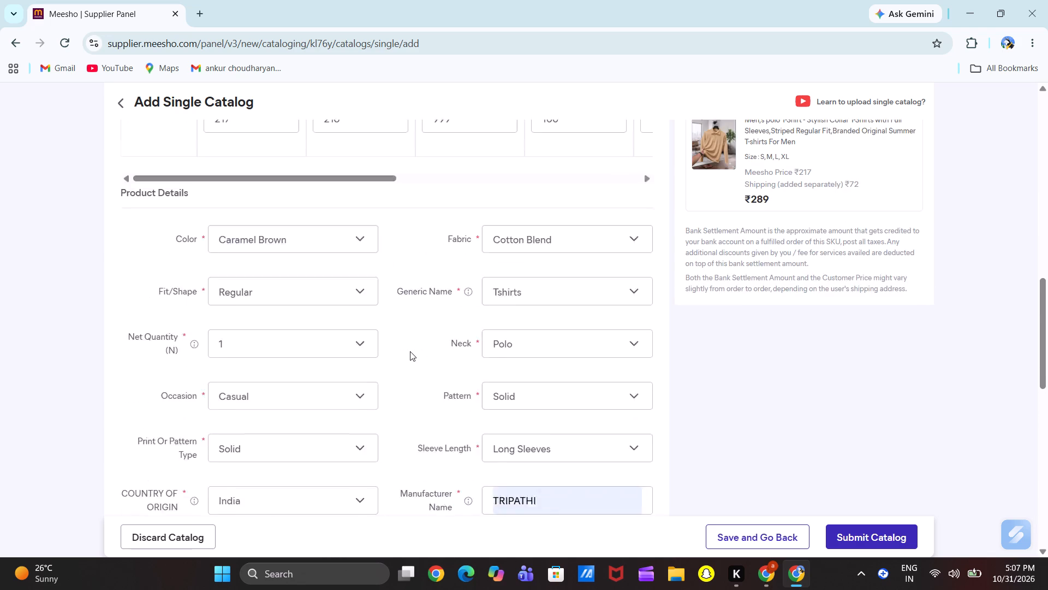
pyautogui.scroll(5, 410, 351)
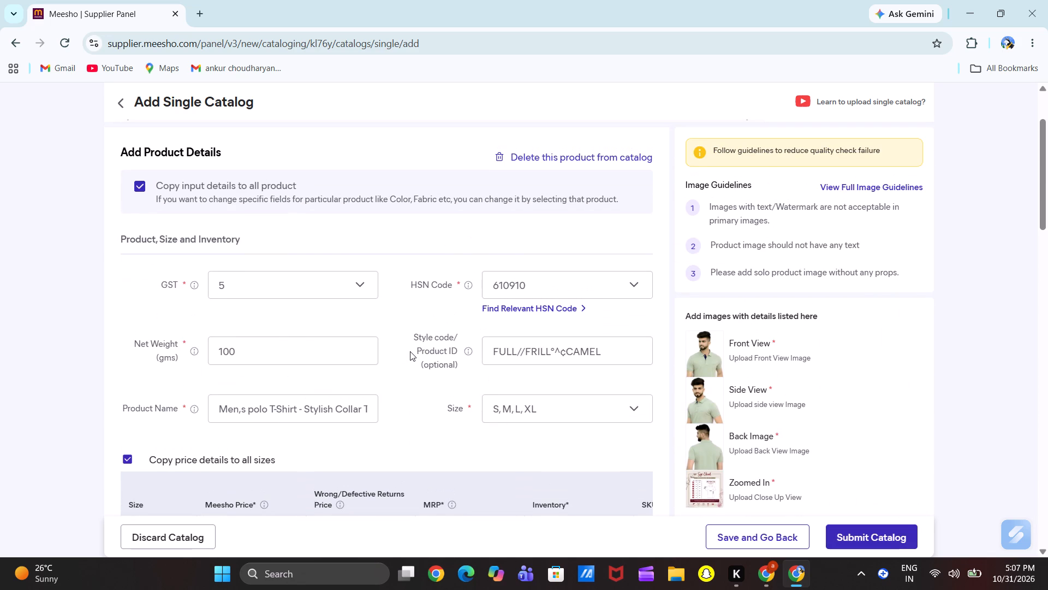
pyautogui.scroll(-9, 410, 351)
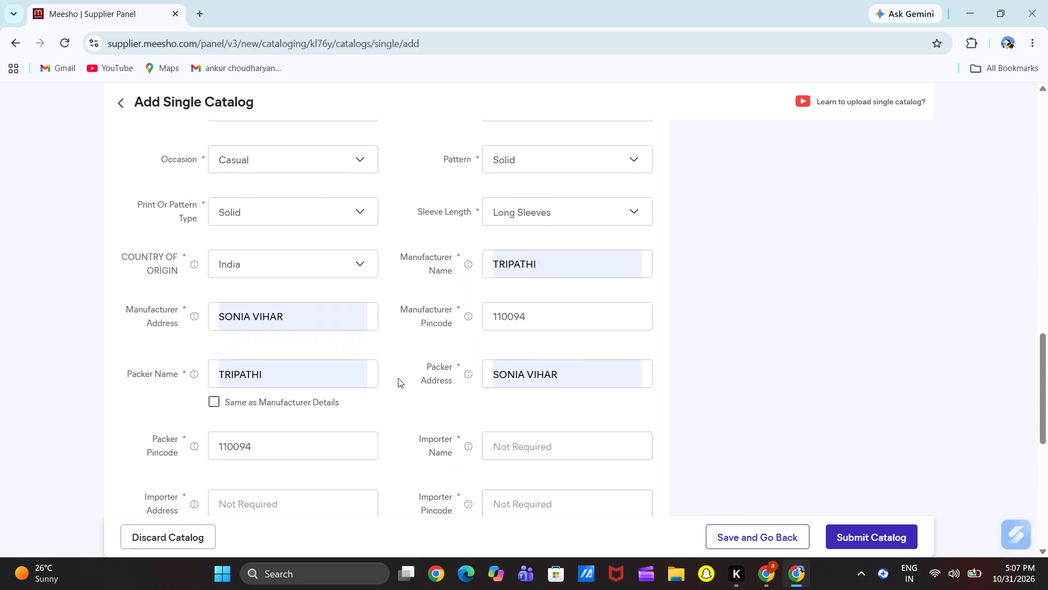
pyautogui.scroll(-5, 407, 437)
pyautogui.scroll(10, 407, 437)
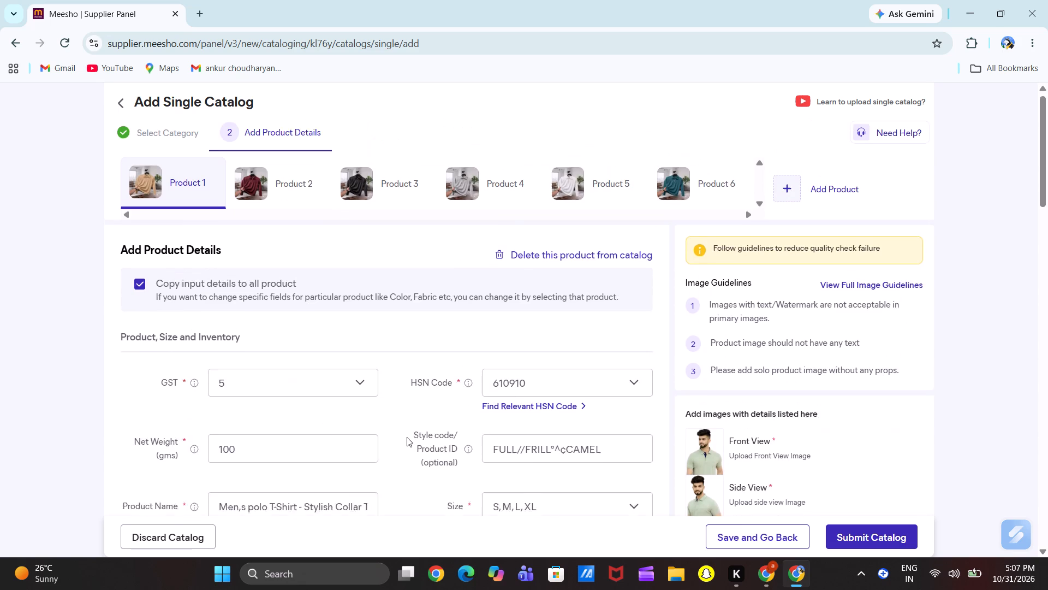
pyautogui.click(251, 192)
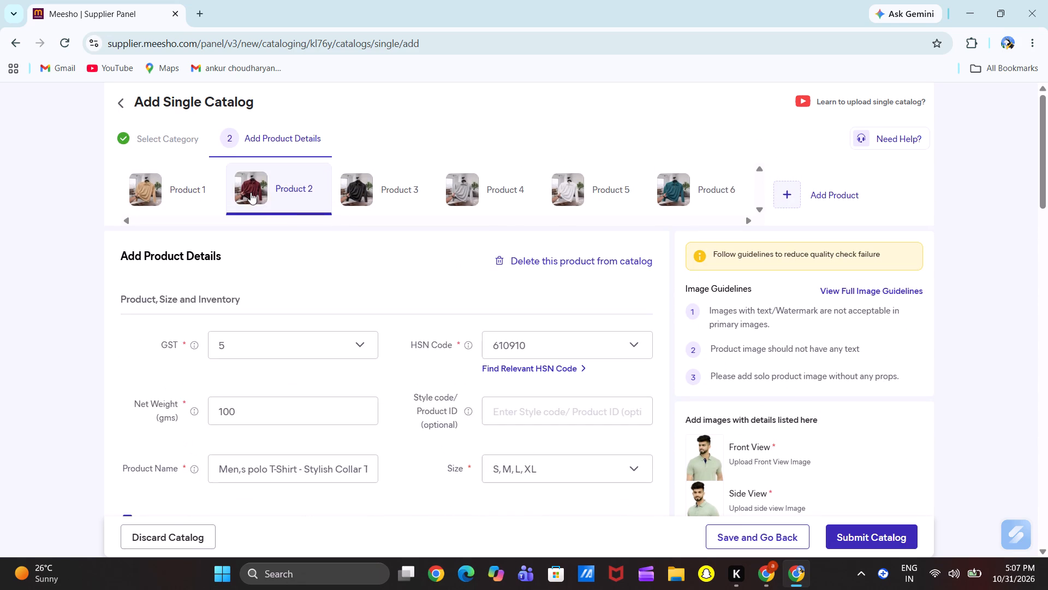
pyautogui.scroll(-1, 391, 345)
pyautogui.click(510, 341)
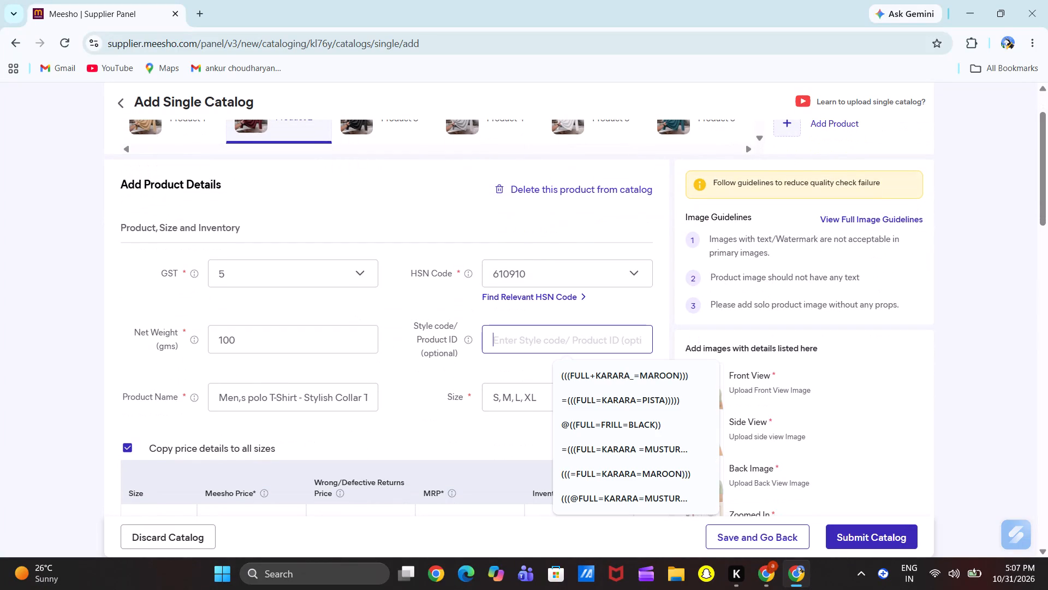
pyautogui.write('full')
pyautogui.press('BackSpace')
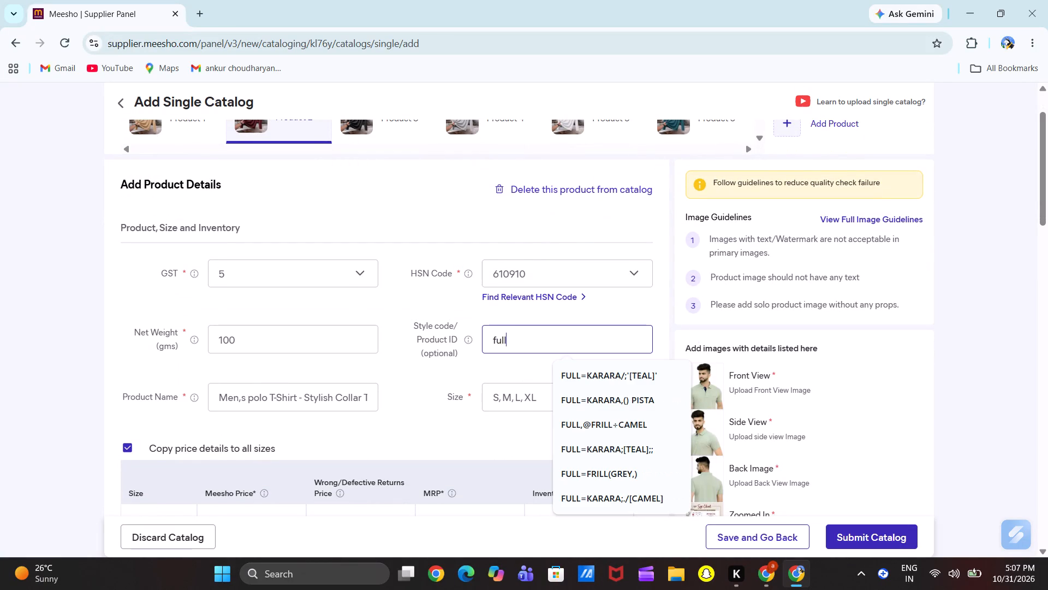
pyautogui.press('BackSpace')
pyautogui.press('BackSpace')
pyautogui.press('BackSpace')
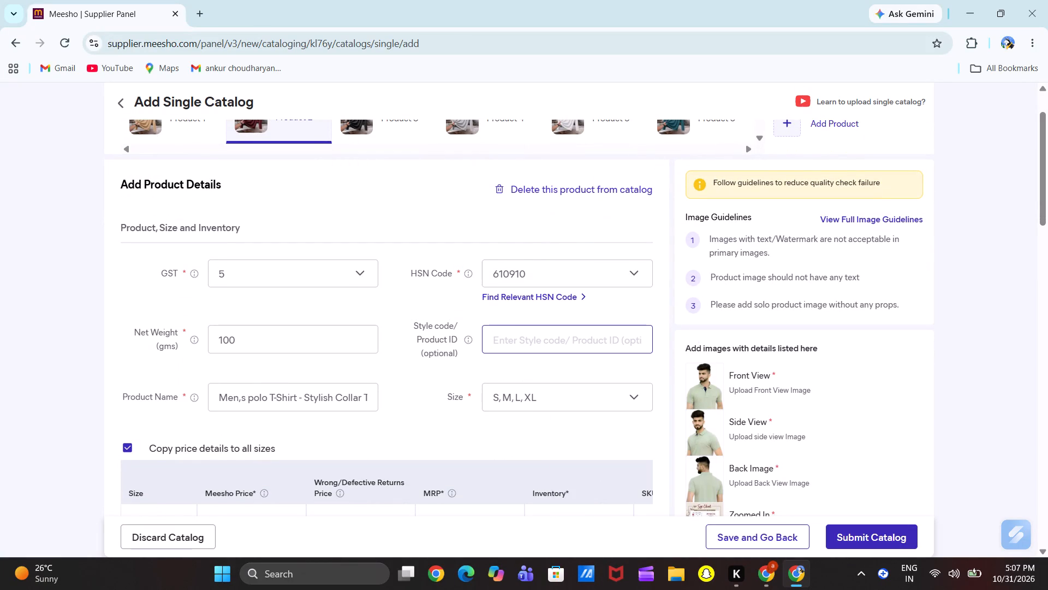
pyautogui.write('FULL')
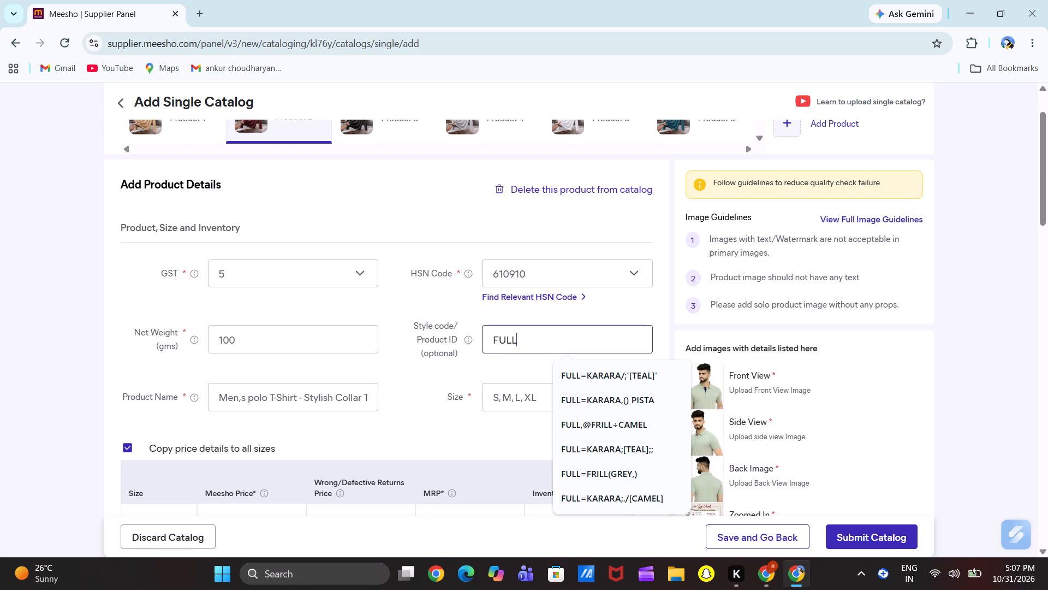
pyautogui.press('=')
pyautogui.write('KARARA')
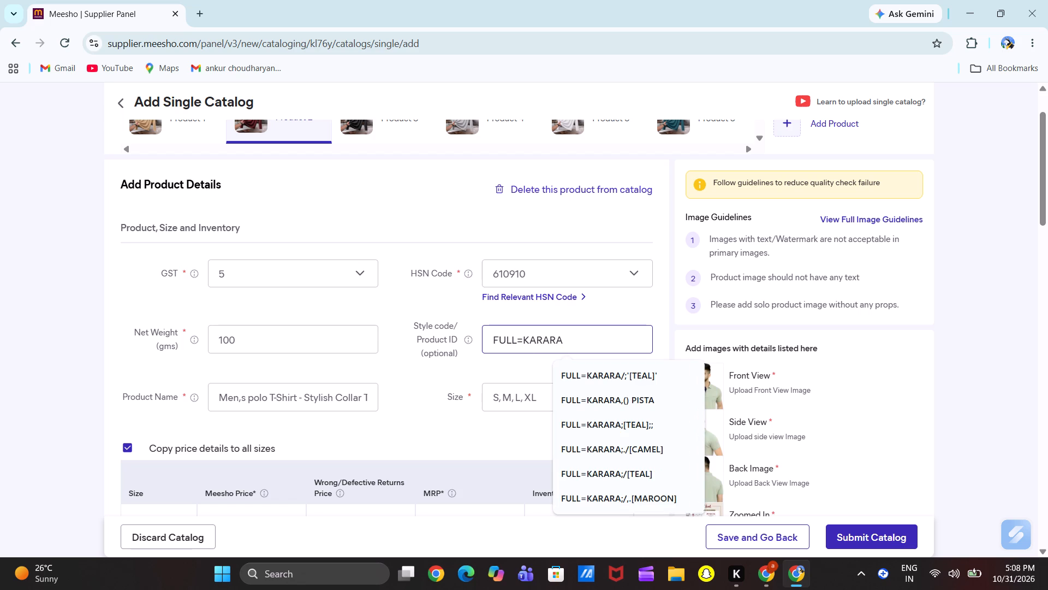
pyautogui.press('\\')
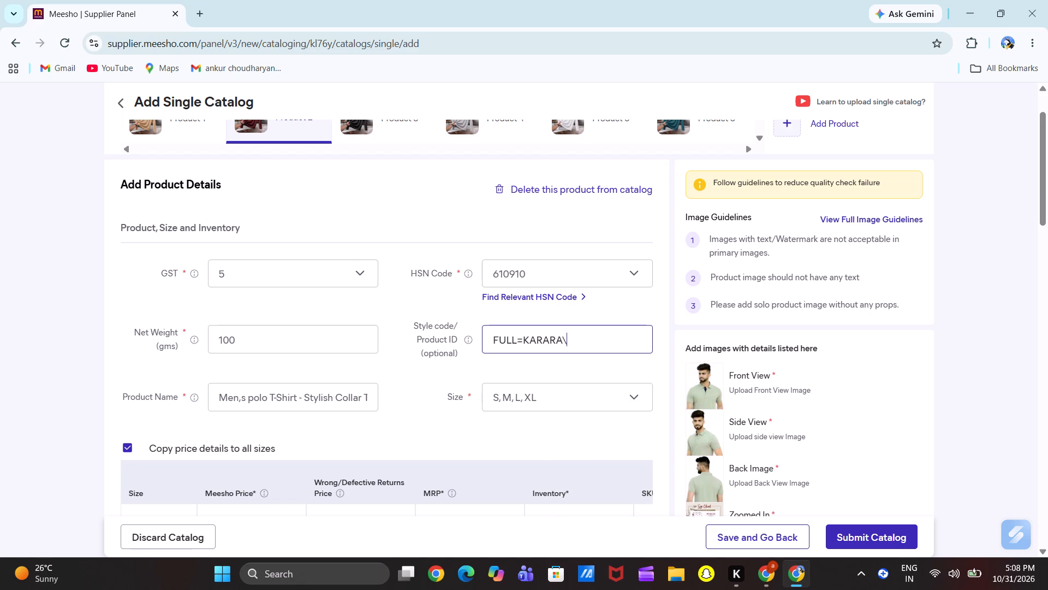
pyautogui.press('[')
pyautogui.write('MAROON')
pyautogui.press(']')
# Set Product 2's Meesho price to 217, wrong/defective returns price to 216 and MRP to 999 for all sizes.
pyautogui.scroll(-3, 377, 422)
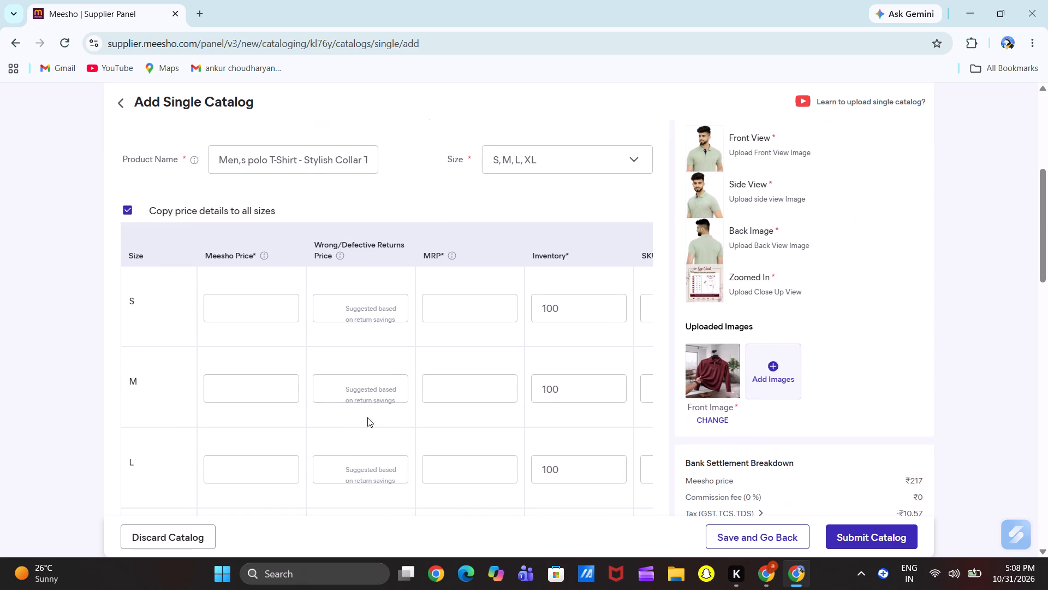
pyautogui.click(246, 320)
pyautogui.write('217')
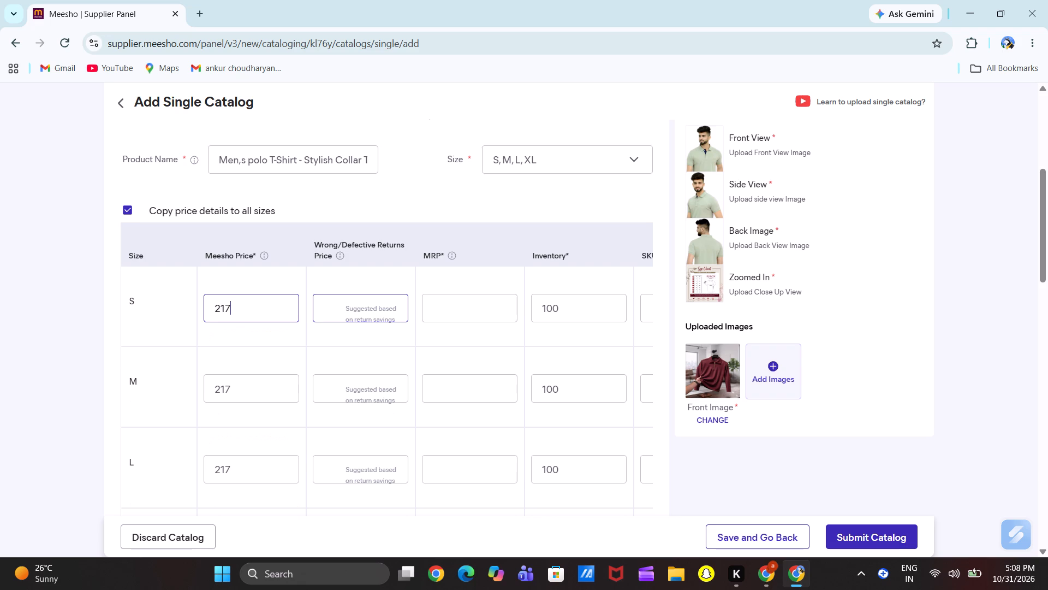
pyautogui.click(338, 308)
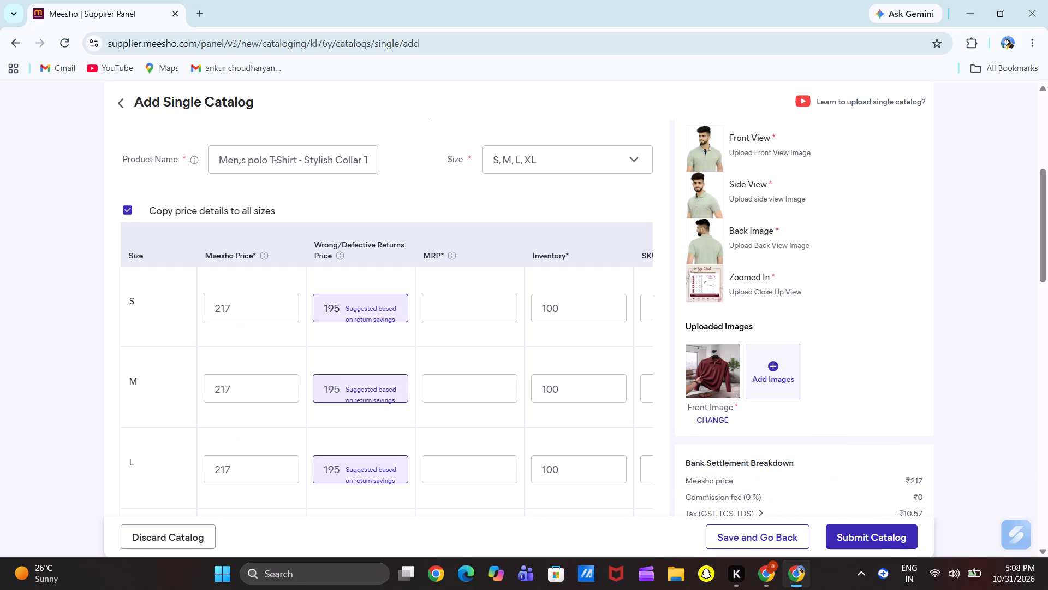
pyautogui.press('BackSpace')
pyautogui.press('BackSpace')
pyautogui.press('BackSpace')
pyautogui.press('BackSpace')
pyautogui.write('216')
pyautogui.click(445, 303)
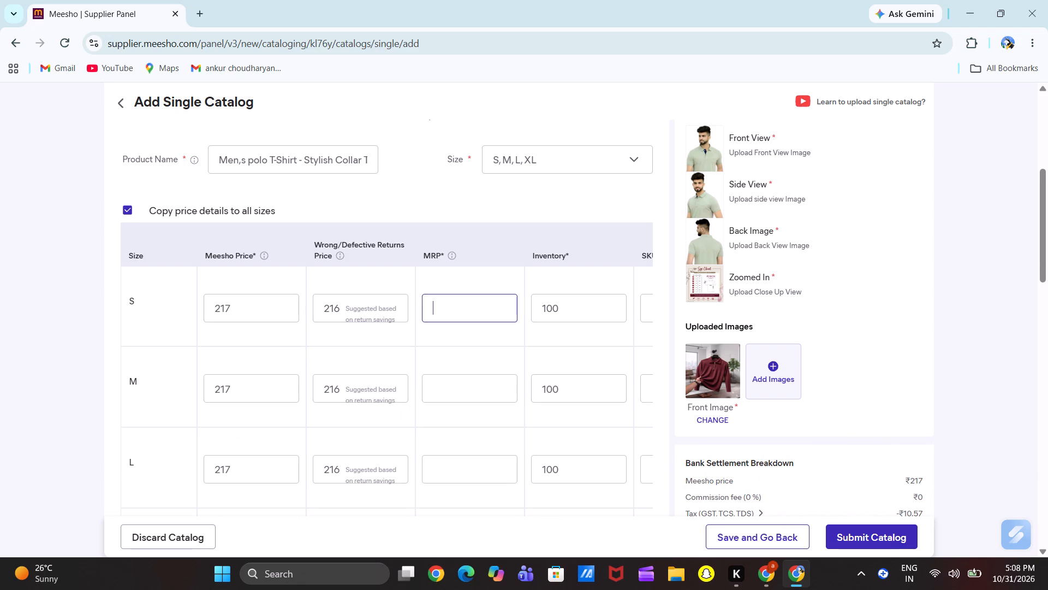
pyautogui.write('99')
pyautogui.press('9')
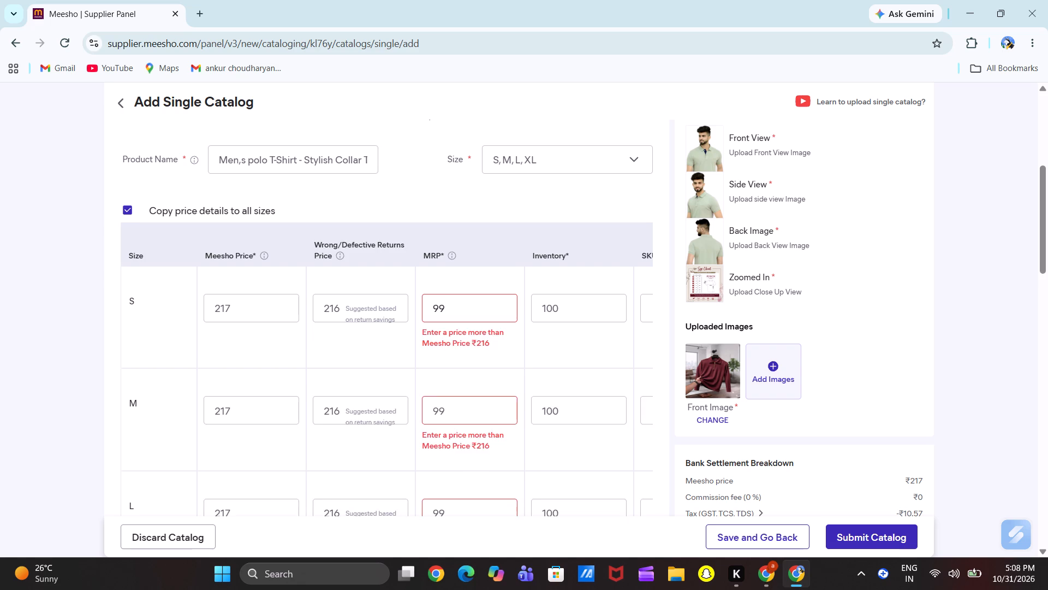
# Set Product 2's shoulder size to 14.5 inches for size S and 15.5 inches for size M.
pyautogui.hscroll(-6, 516, 337)
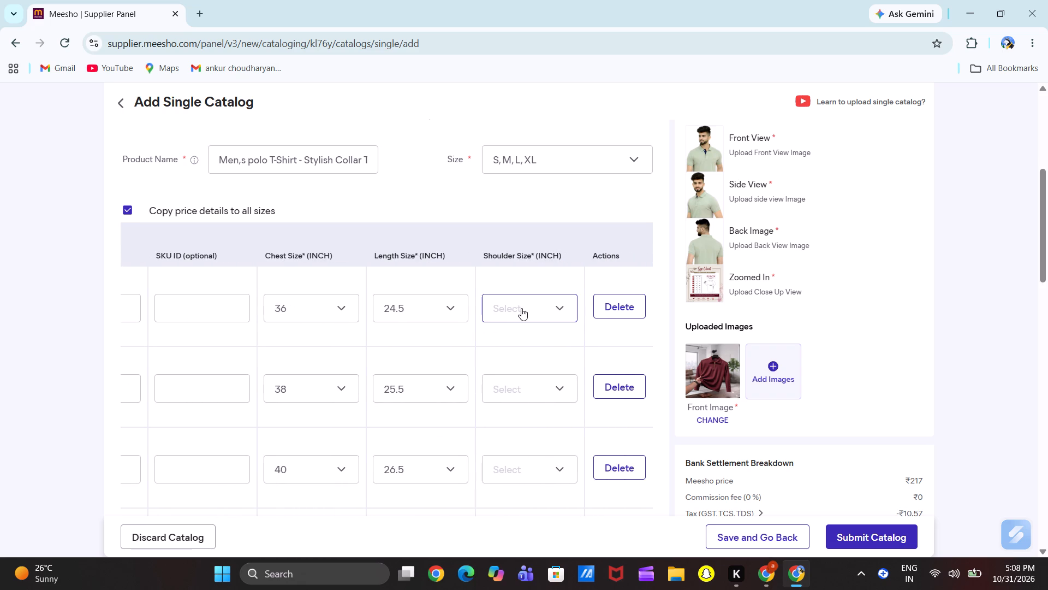
pyautogui.click(521, 308)
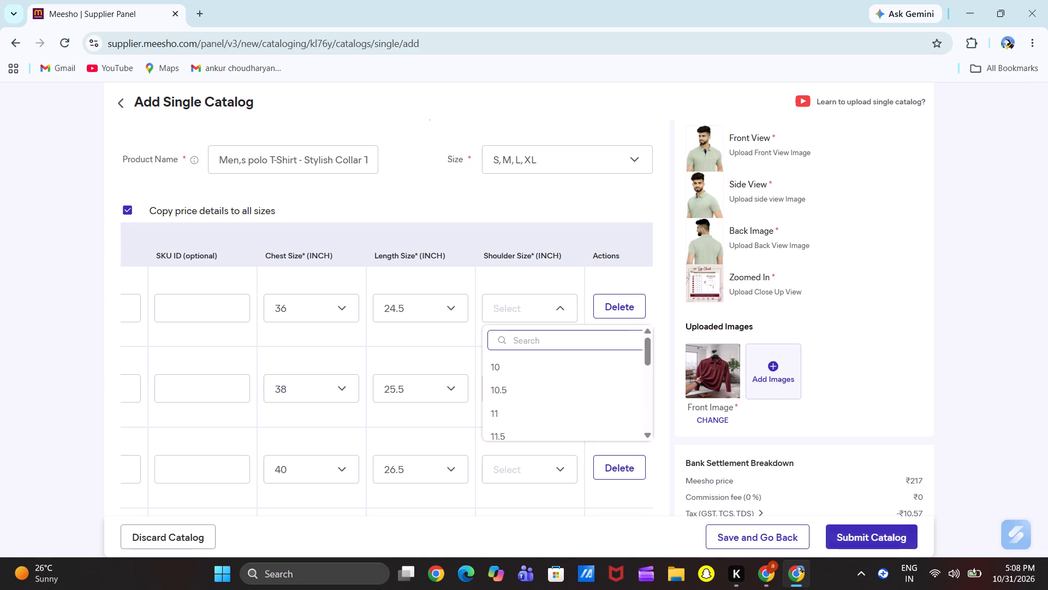
pyautogui.scroll(-3, 525, 381)
pyautogui.click(525, 381)
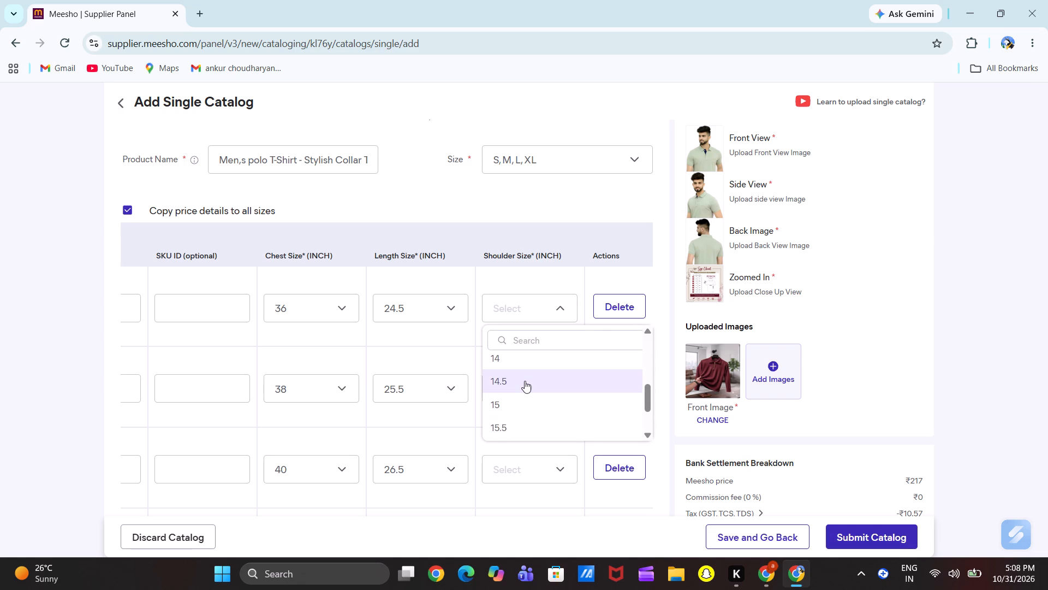
pyautogui.click(499, 384)
pyautogui.scroll(-1, 522, 487)
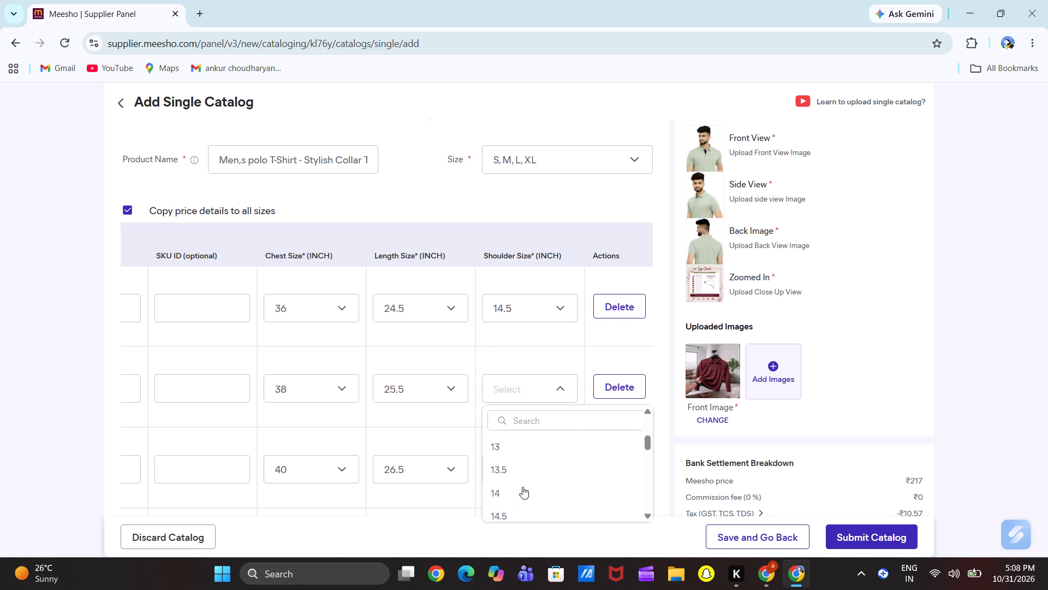
pyautogui.scroll(-3, 522, 487)
pyautogui.click(522, 487)
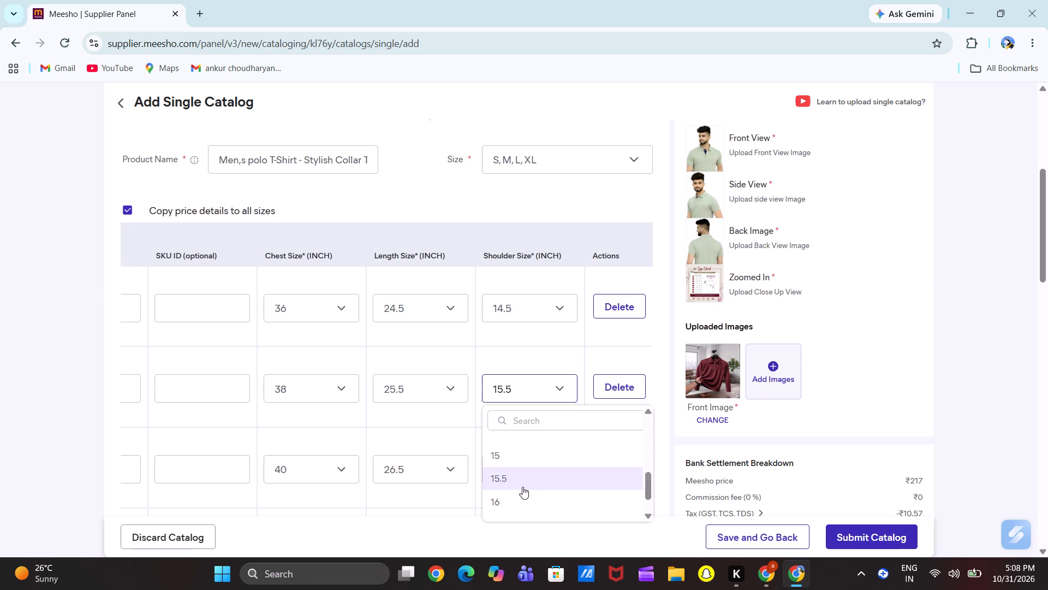
# Set Product 2's shoulder size to 16.5 inches for size L and 17.5 inches for size XL.
pyautogui.click(512, 480)
pyautogui.scroll(-2, 523, 537)
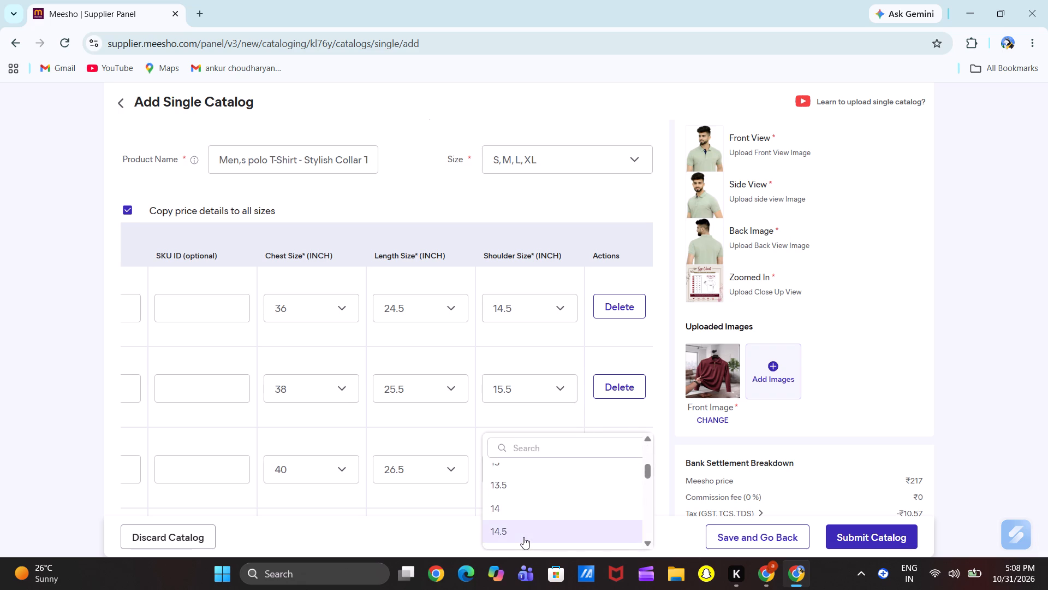
pyautogui.scroll(-4, 523, 537)
pyautogui.click(523, 516)
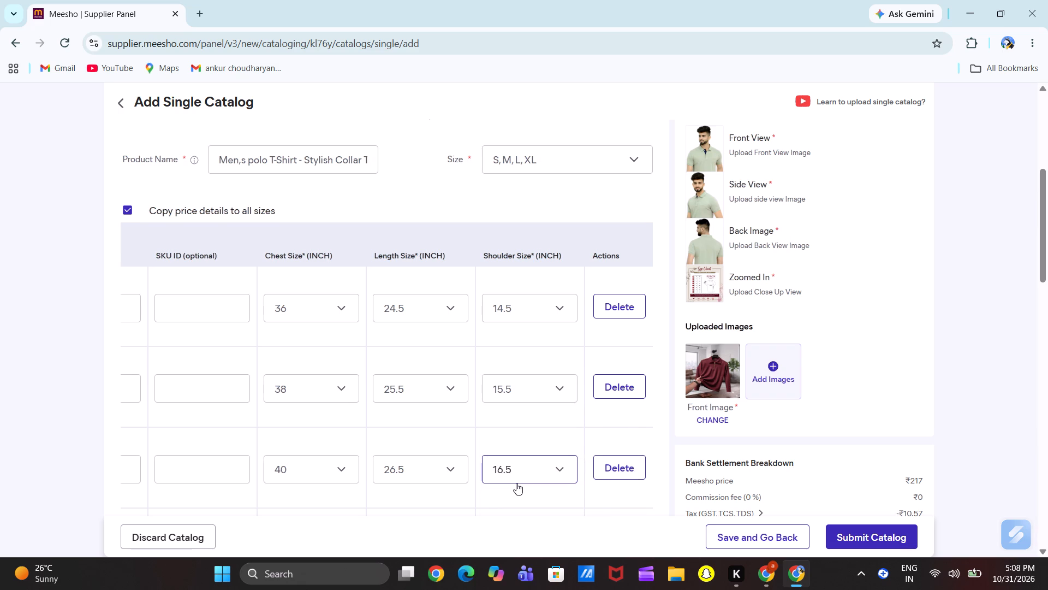
pyautogui.scroll(-1, 512, 463)
pyautogui.click(509, 445)
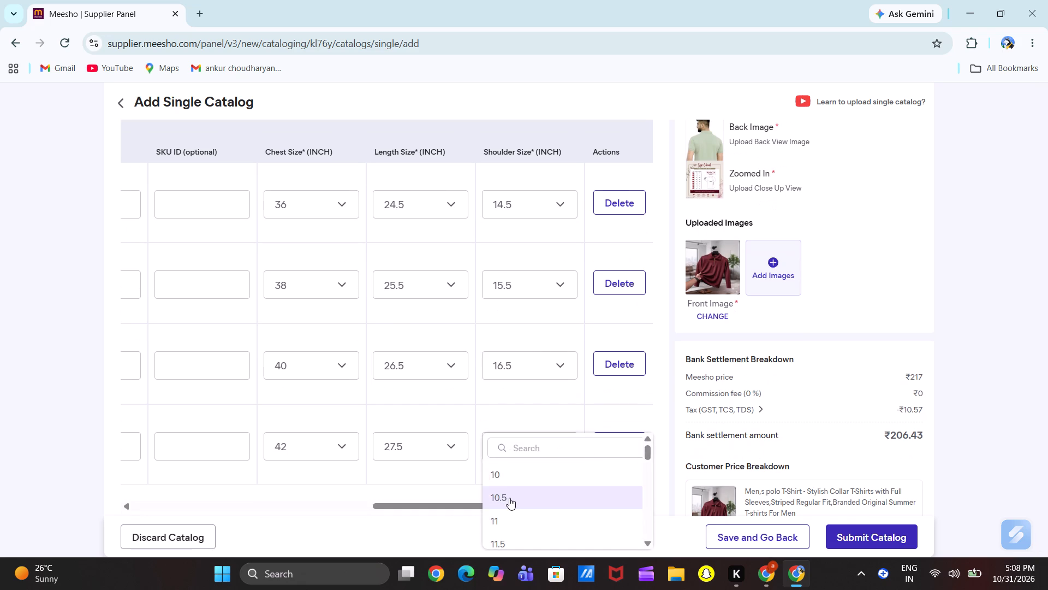
pyautogui.scroll(-4, 509, 498)
pyautogui.scroll(1, 509, 498)
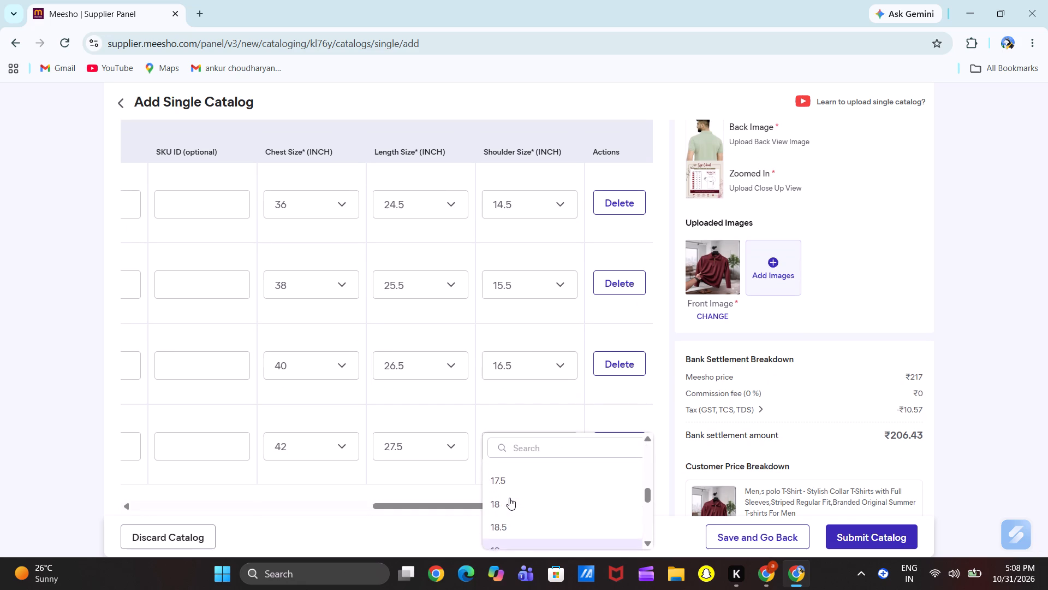
pyautogui.scroll(1, 509, 498)
pyautogui.click(509, 498)
# Set Product 2's color to Maroon in the product details.
pyautogui.scroll(-4, 408, 406)
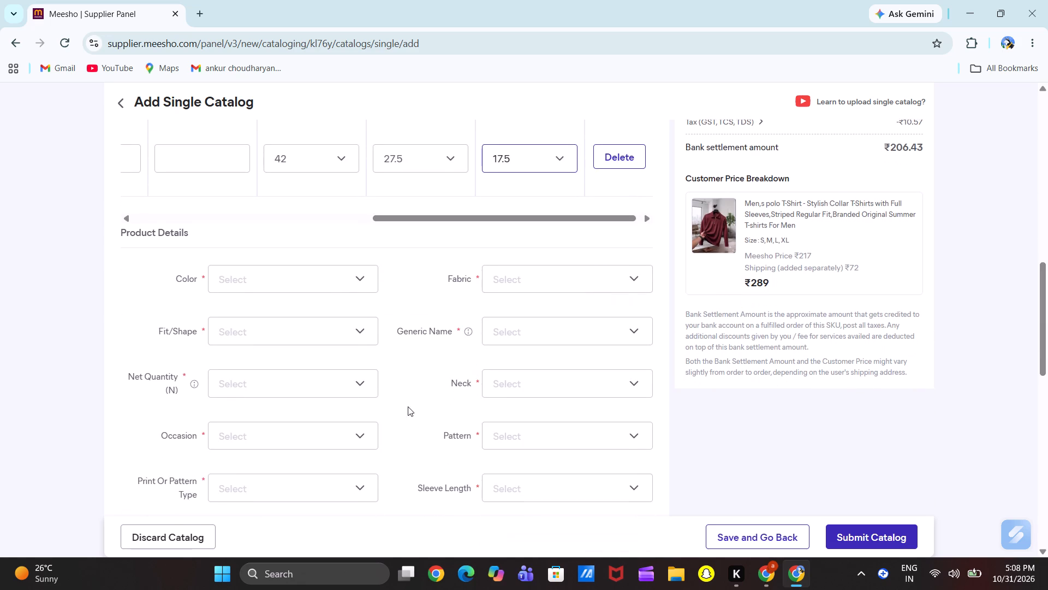
pyautogui.scroll(5, 421, 284)
pyautogui.scroll(-1, 421, 284)
pyautogui.hscroll(5, 421, 284)
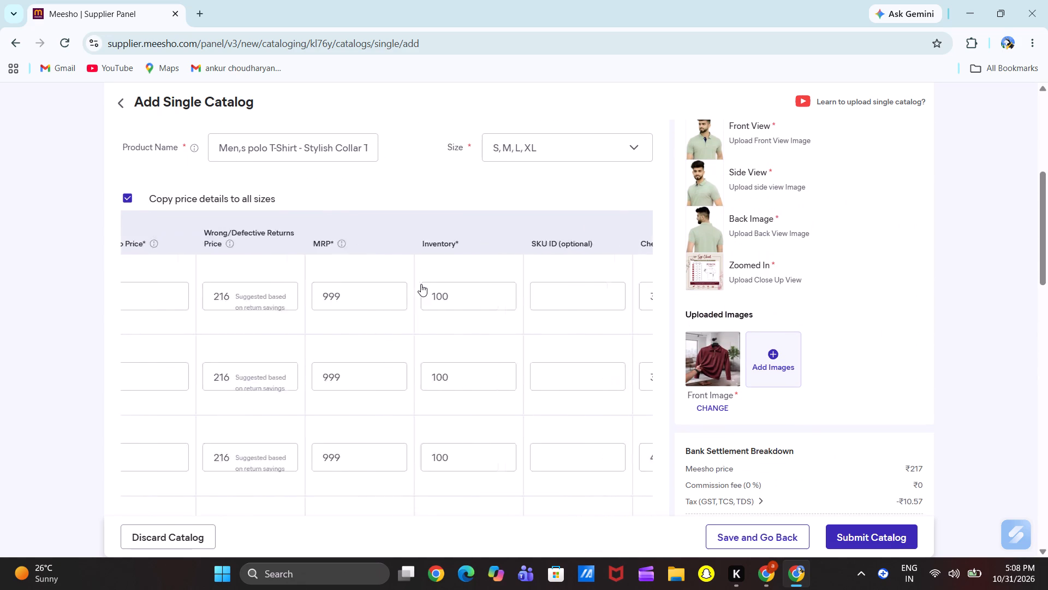
pyautogui.scroll(-4, 421, 284)
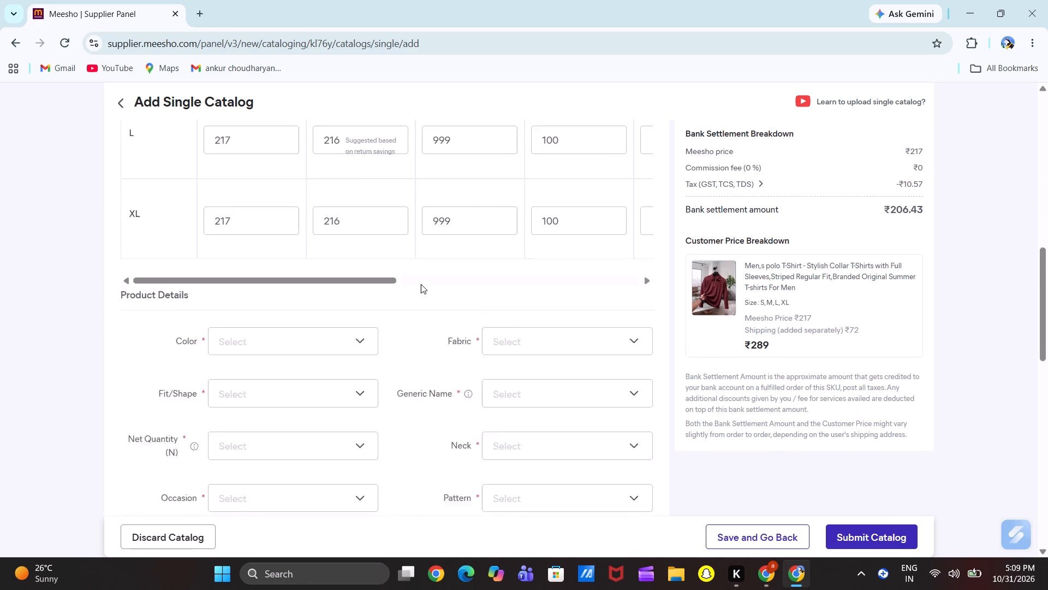
pyautogui.scroll(-2, 421, 284)
pyautogui.click(278, 197)
pyautogui.press('m')
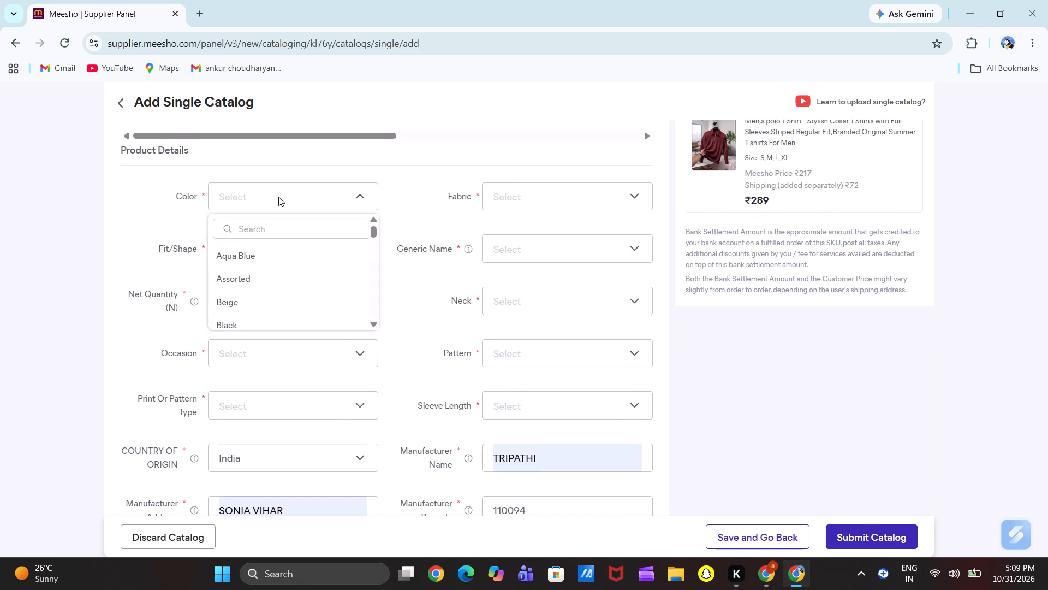
pyautogui.click(272, 223)
pyautogui.write('MAR')
pyautogui.click(250, 299)
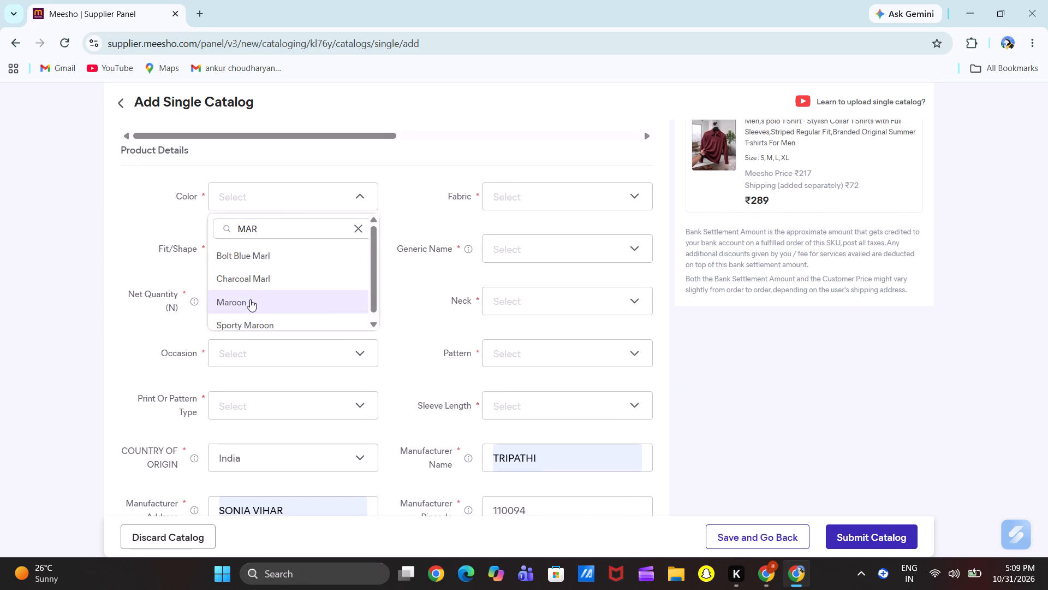
# Set Product 2's fabric to Cotton Blend and its fit/shape to Regular.
pyautogui.click(559, 196)
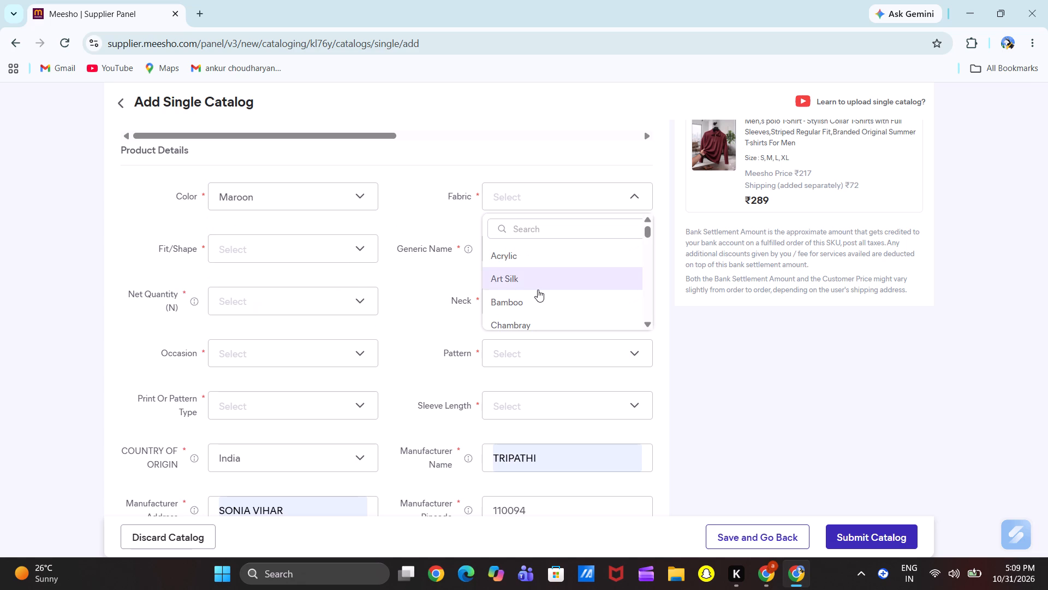
pyautogui.scroll(-3, 538, 290)
pyautogui.click(533, 308)
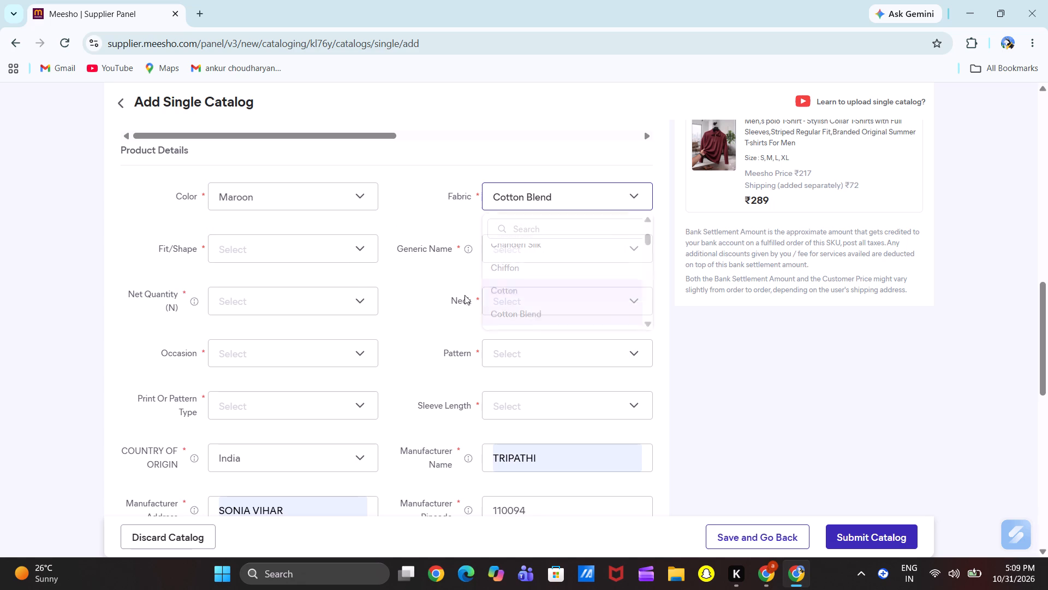
pyautogui.click(253, 242)
pyautogui.scroll(-1, 232, 339)
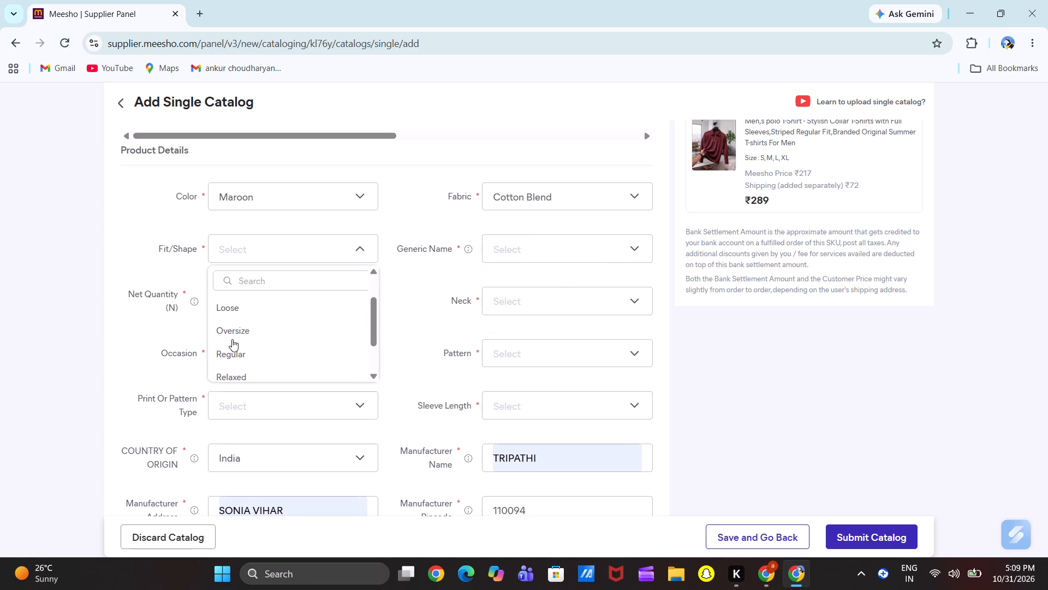
pyautogui.click(249, 355)
# Set Product 2's generic name to Tshirts and its net quantity to 1.
pyautogui.click(510, 255)
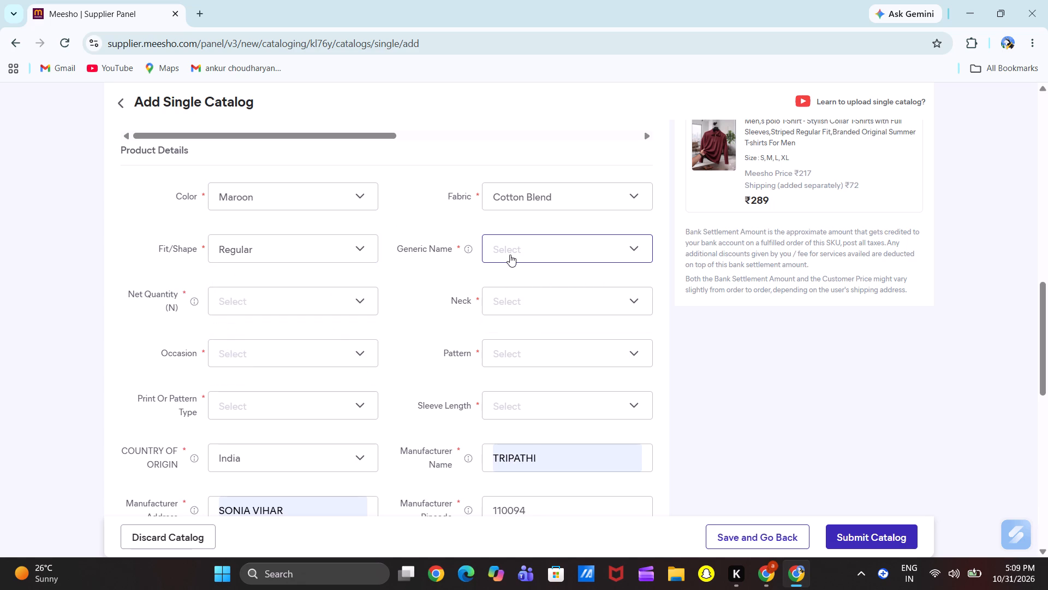
pyautogui.scroll(-2, 520, 347)
pyautogui.click(520, 347)
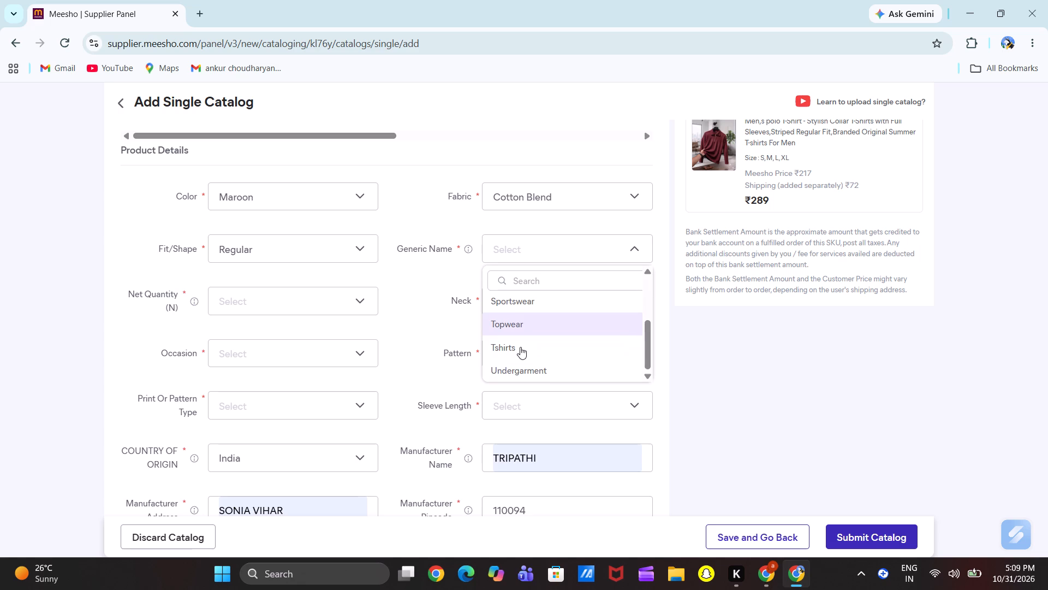
pyautogui.click(263, 303)
pyautogui.click(243, 366)
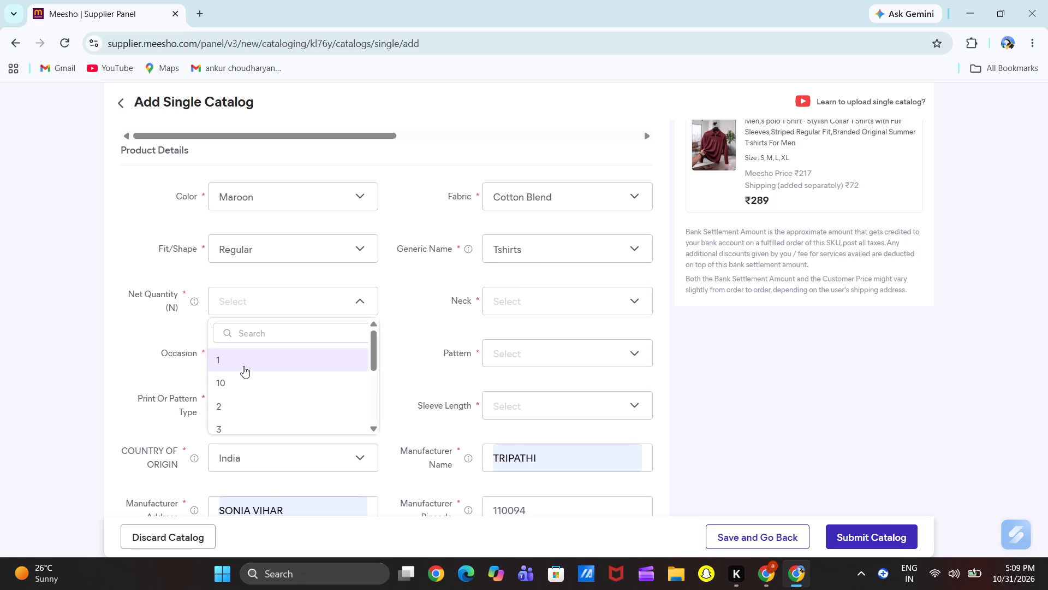
# Set Product 2's neck to Polo and its occasion to Casual.
pyautogui.click(542, 301)
pyautogui.scroll(-1, 534, 387)
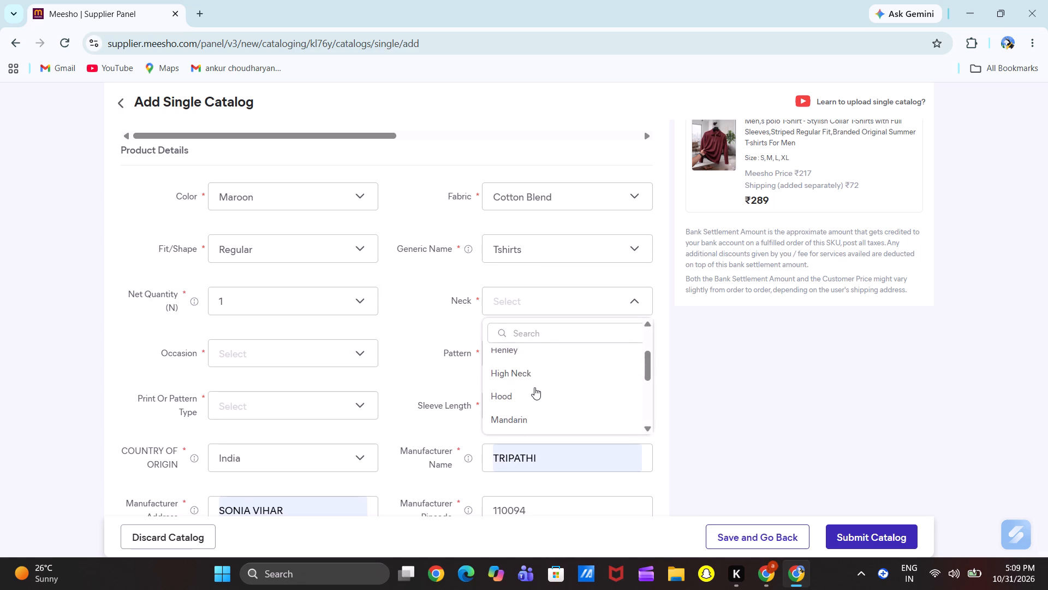
pyautogui.scroll(-1, 534, 387)
pyautogui.click(534, 387)
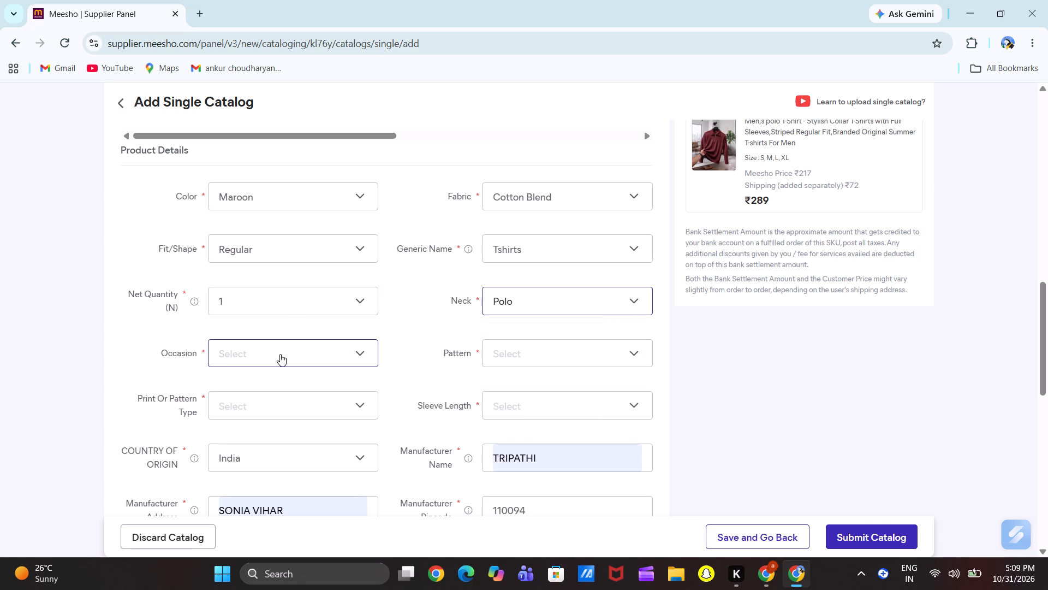
pyautogui.click(287, 367)
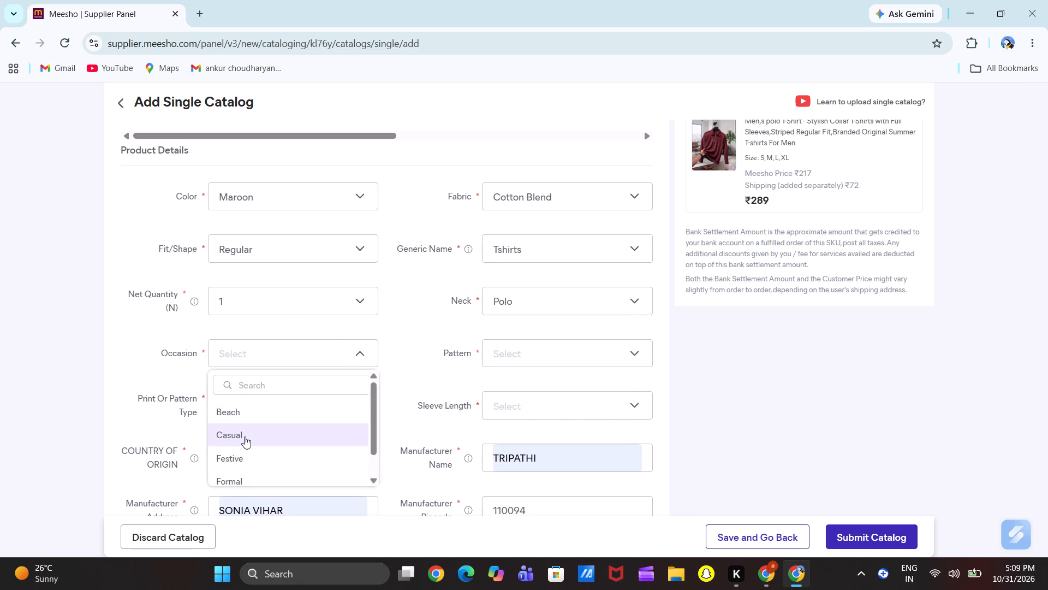
pyautogui.click(245, 436)
# Set both the pattern and the print or pattern type of Product 2 to Solid.
pyautogui.click(540, 357)
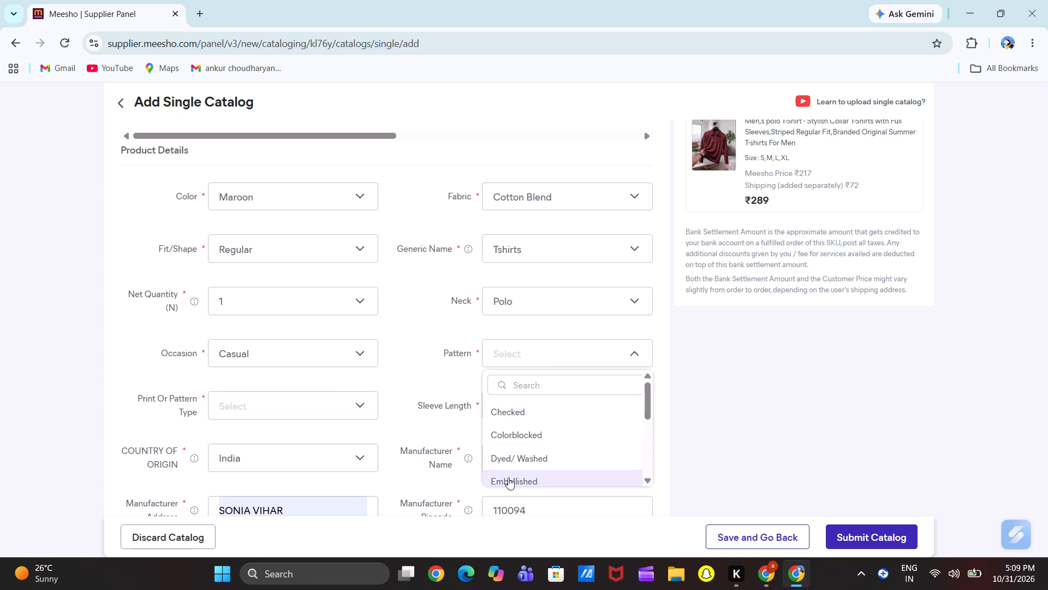
pyautogui.scroll(-2, 508, 477)
pyautogui.click(499, 457)
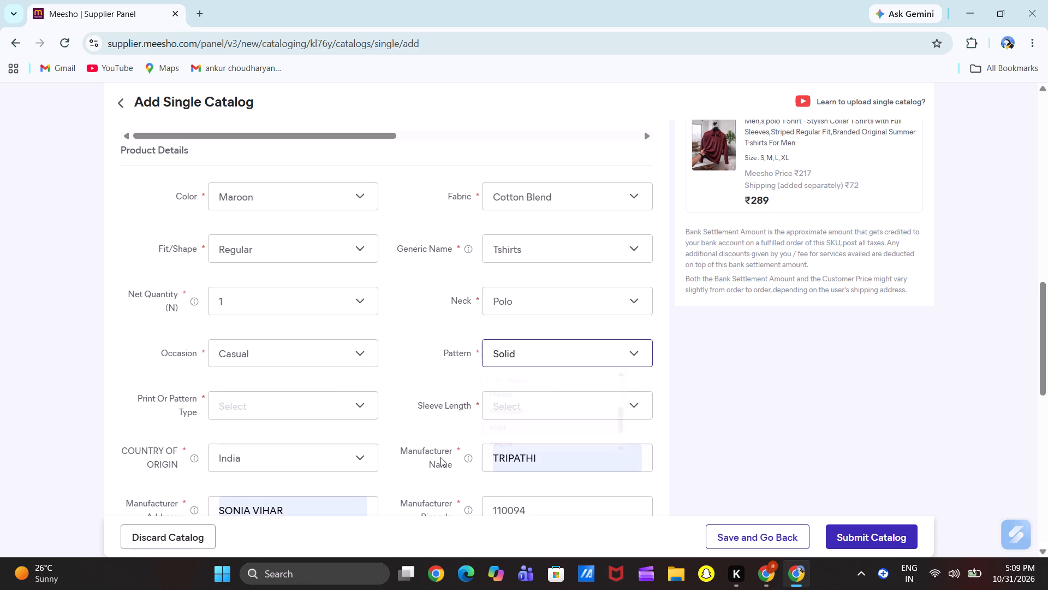
pyautogui.click(267, 402)
pyautogui.click(264, 438)
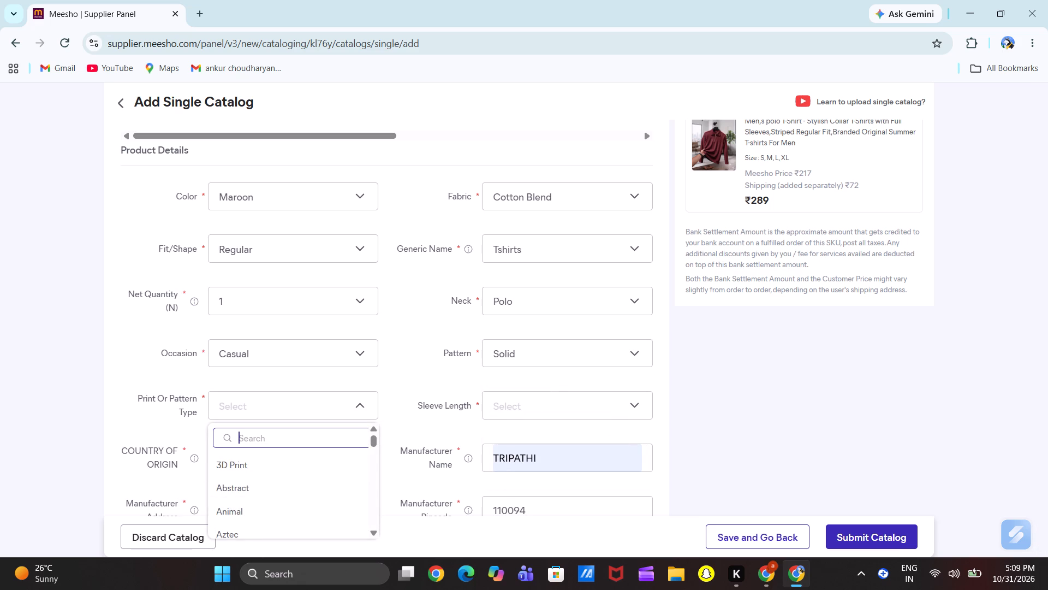
pyautogui.write('SO')
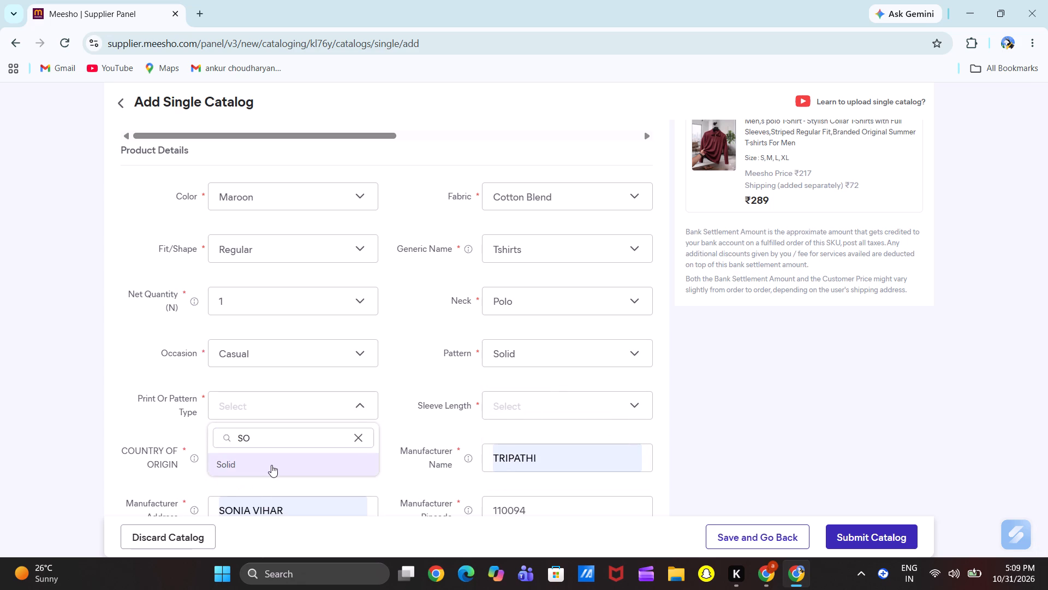
pyautogui.click(271, 465)
# Set Product 2's sleeve length to Long Sleeves.
pyautogui.click(564, 400)
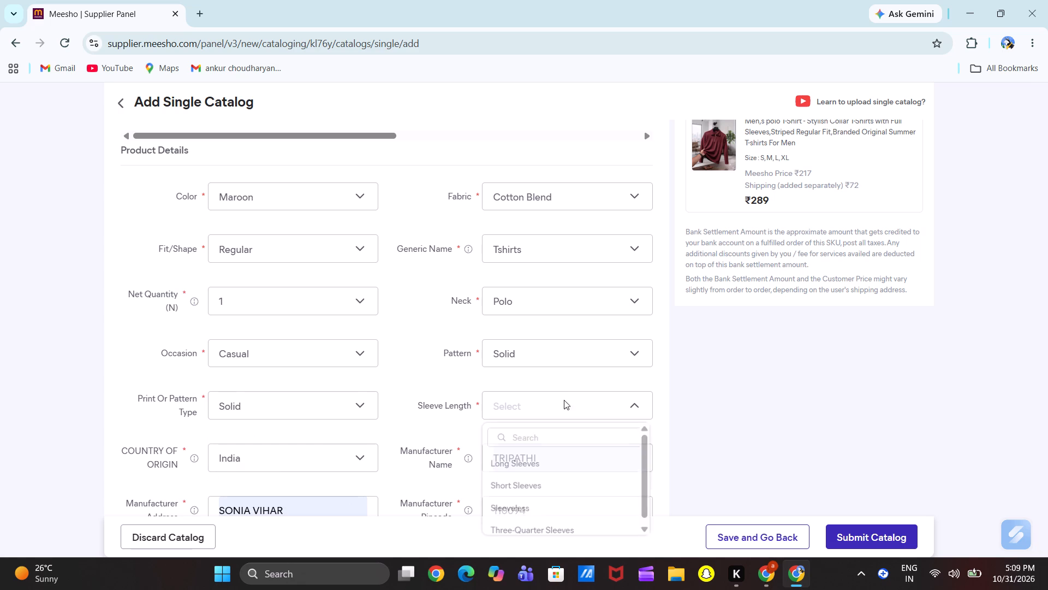
pyautogui.click(529, 457)
# Fill in Product 2's other attributes with Regular length, No Pocket and Korean style.
pyautogui.scroll(-4, 415, 425)
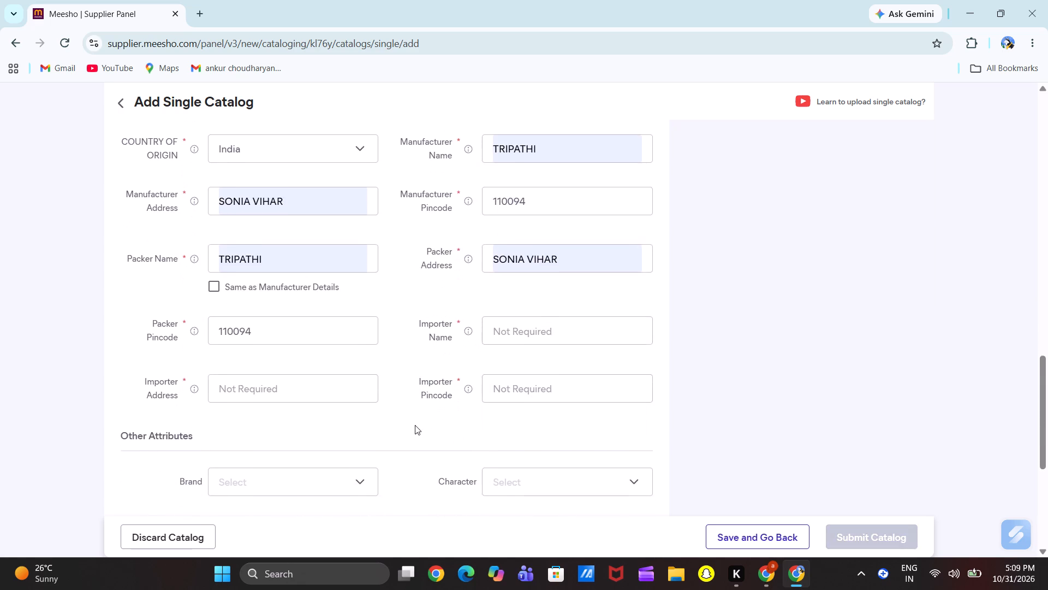
pyautogui.scroll(-1, 415, 425)
pyautogui.scroll(-2, 473, 405)
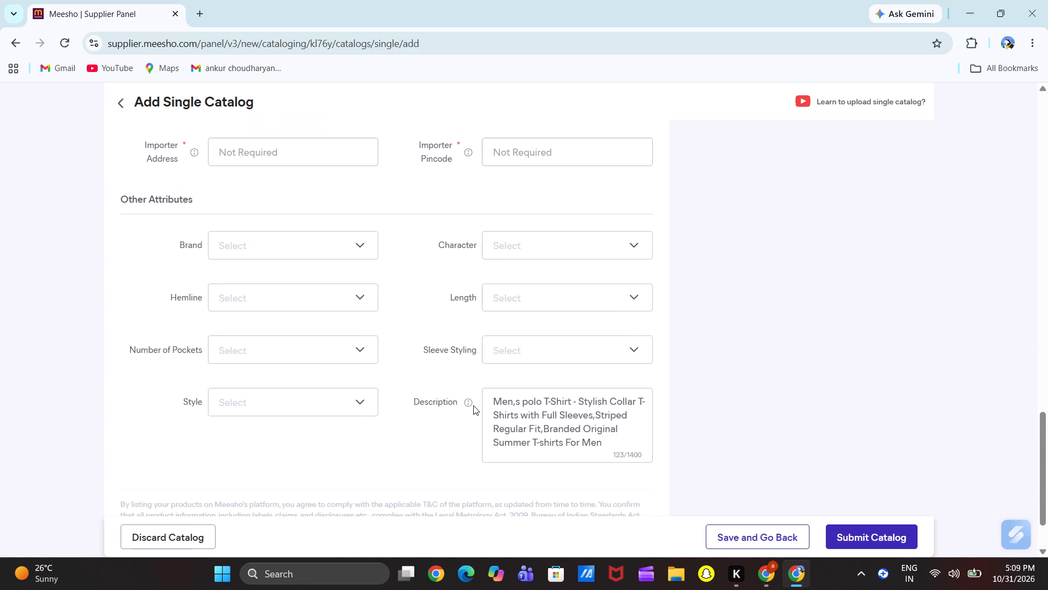
pyautogui.click(528, 293)
pyautogui.click(523, 391)
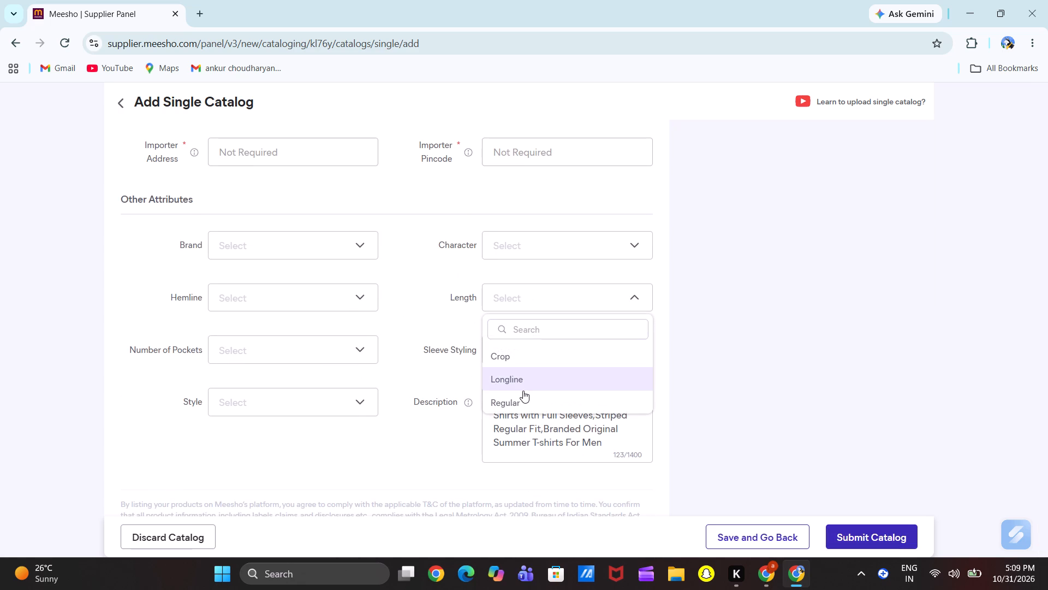
pyautogui.click(257, 346)
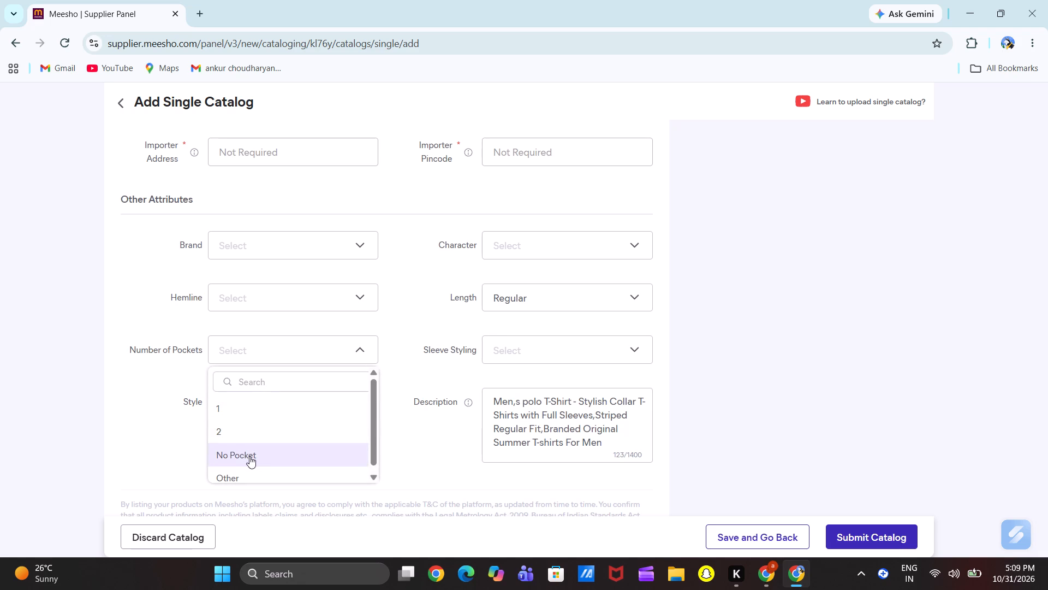
pyautogui.click(249, 456)
pyautogui.click(236, 411)
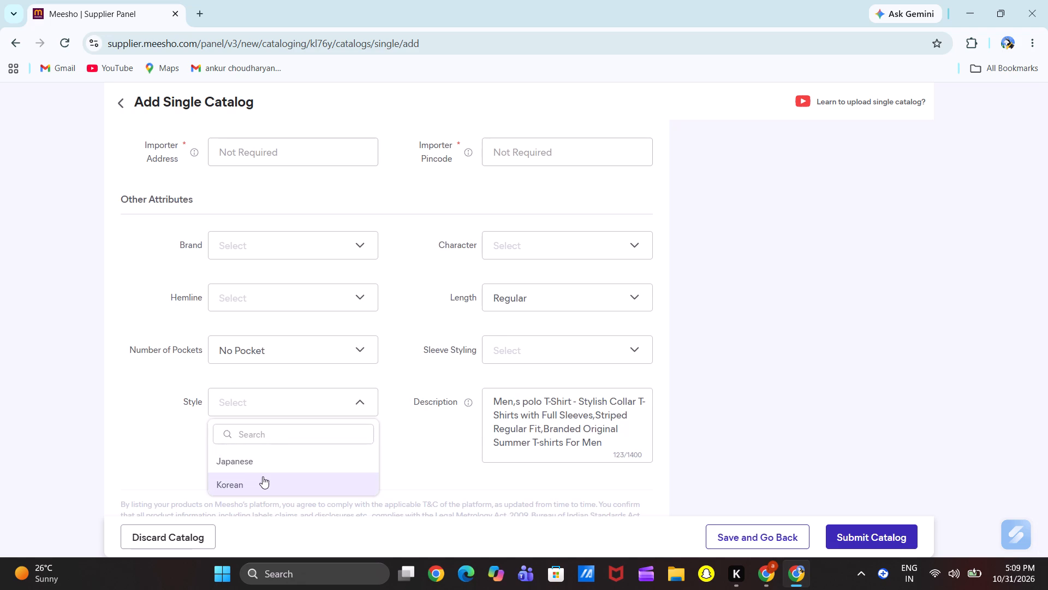
pyautogui.click(263, 476)
# Switch to Product 3 and enter FULL=KARARA';/[BLACK] as its style code/product ID.
pyautogui.scroll(9, 413, 353)
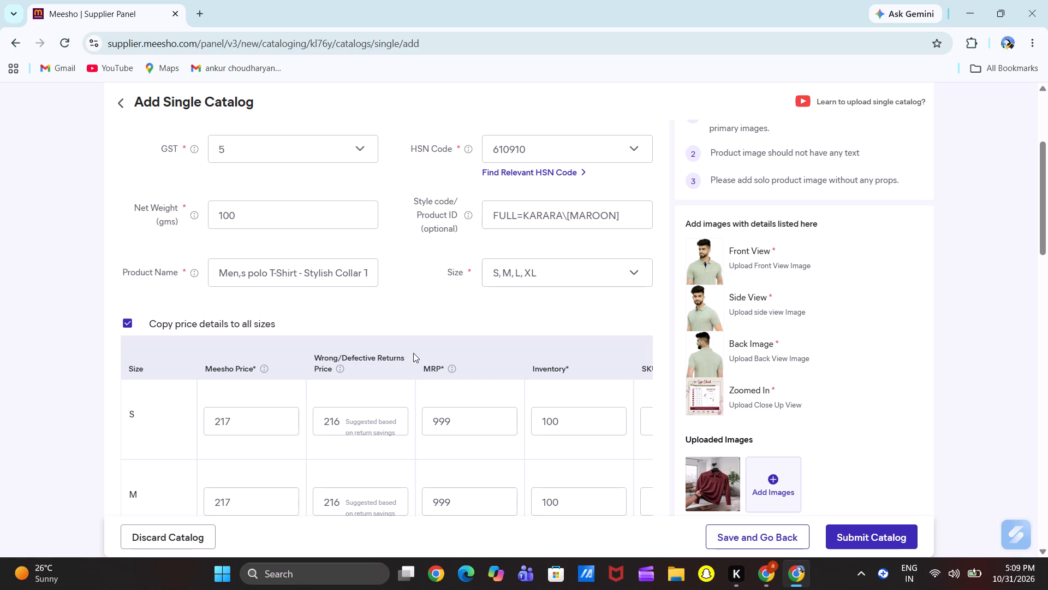
pyautogui.scroll(4, 438, 250)
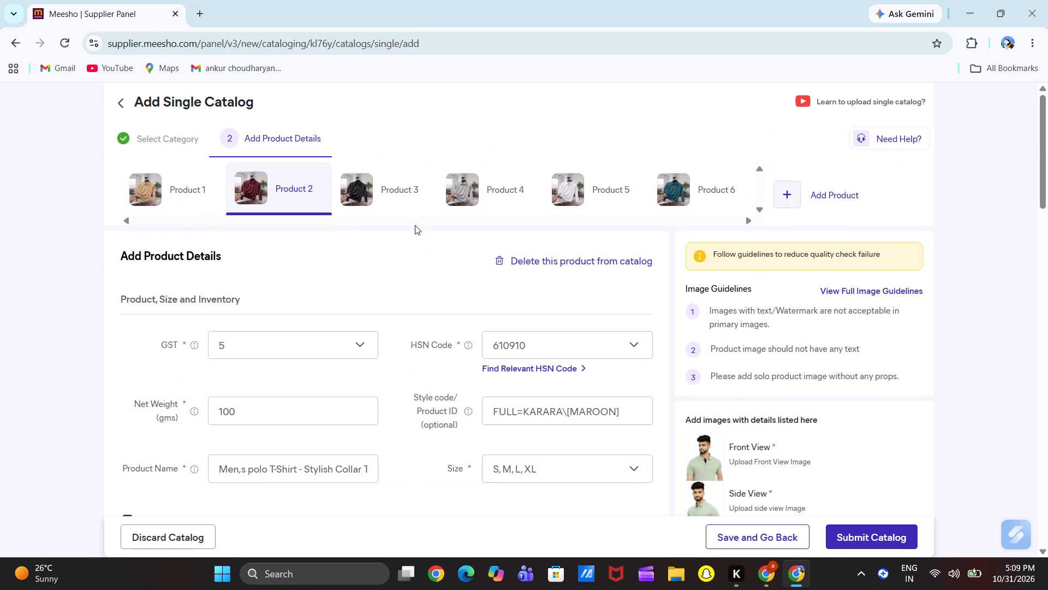
pyautogui.click(367, 185)
pyautogui.scroll(-1, 411, 373)
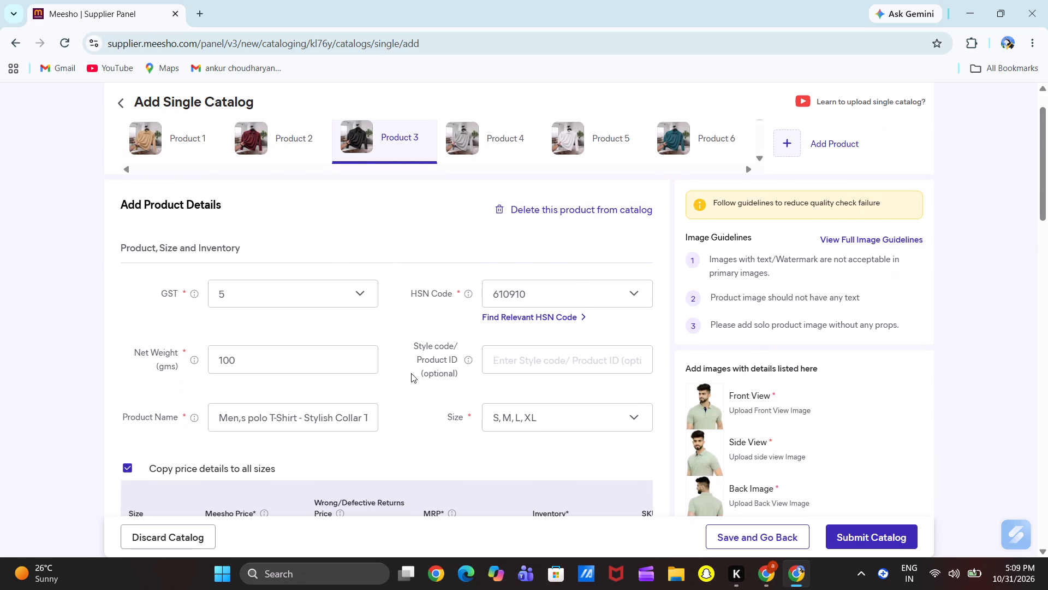
pyautogui.click(510, 364)
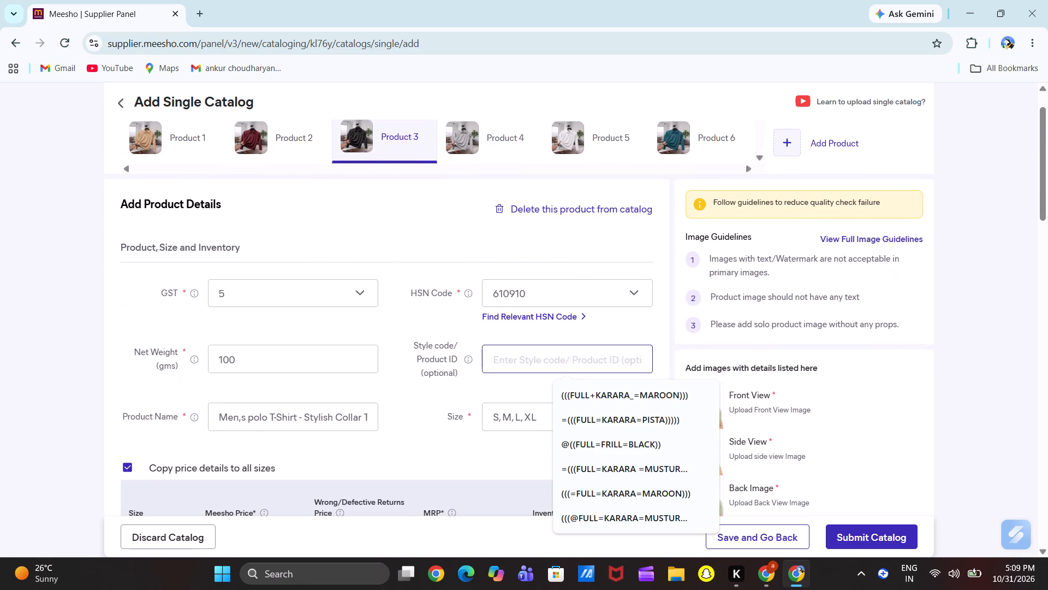
pyautogui.write('FULL')
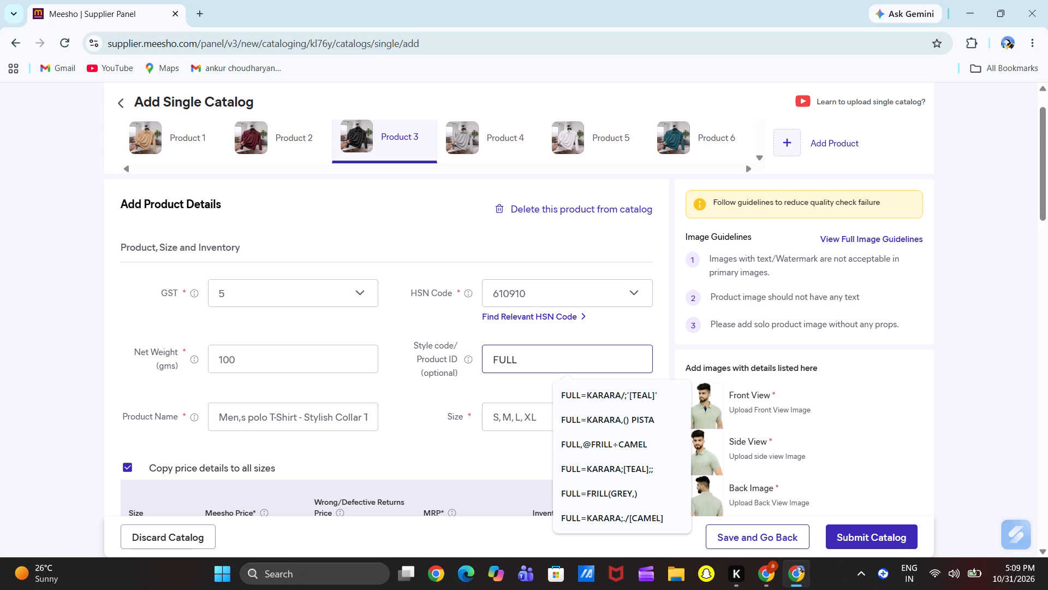
pyautogui.press('=')
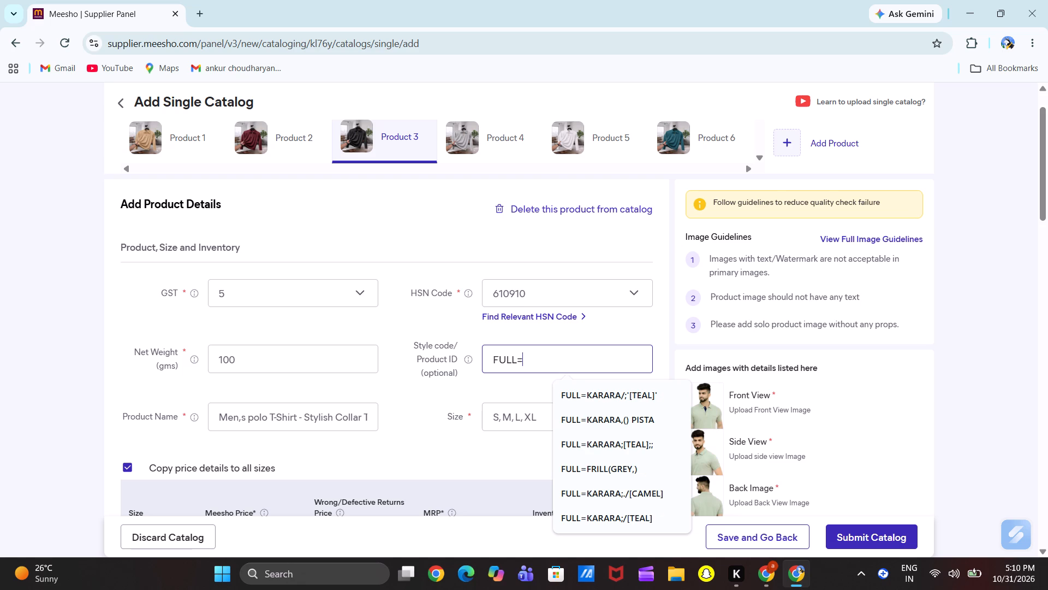
pyautogui.write('KARARA')
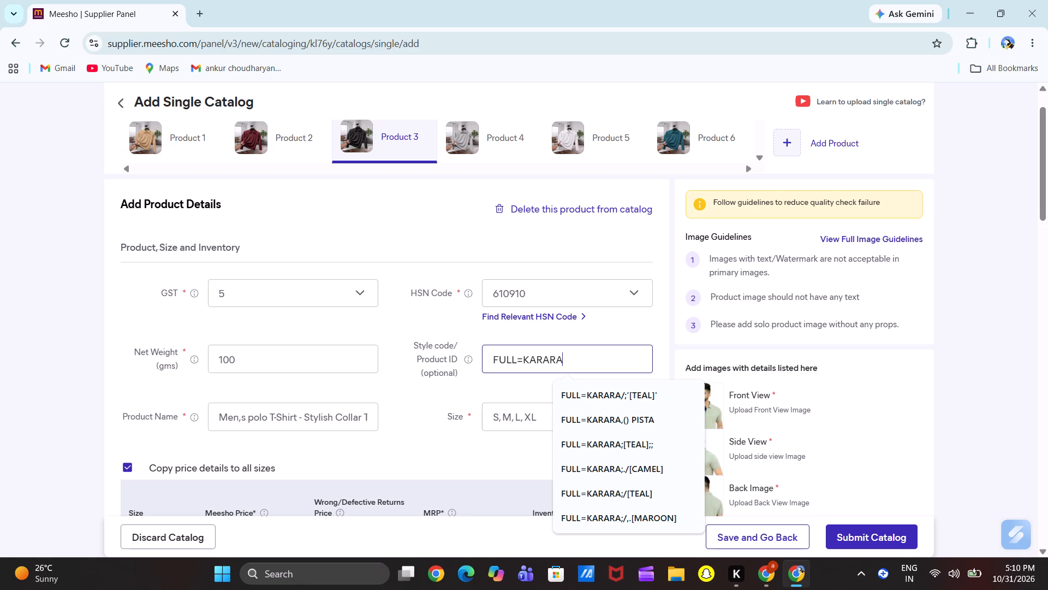
pyautogui.write("';/")
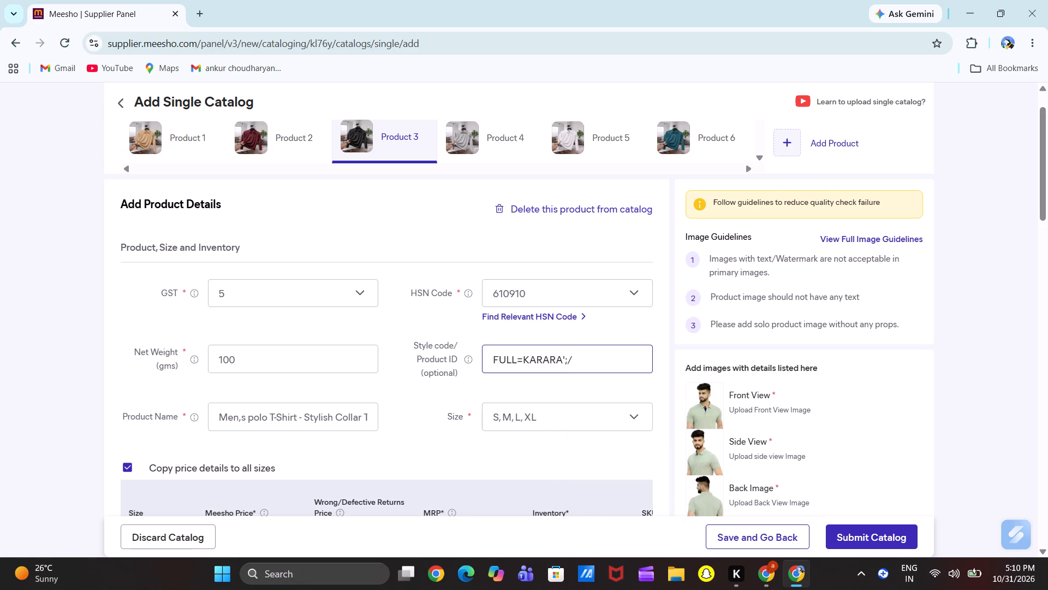
pyautogui.press('[')
pyautogui.write('BLACK')
pyautogui.press(']')
# Set Product 3's Meesho price to 217 for all sizes.
pyautogui.scroll(-3, 420, 394)
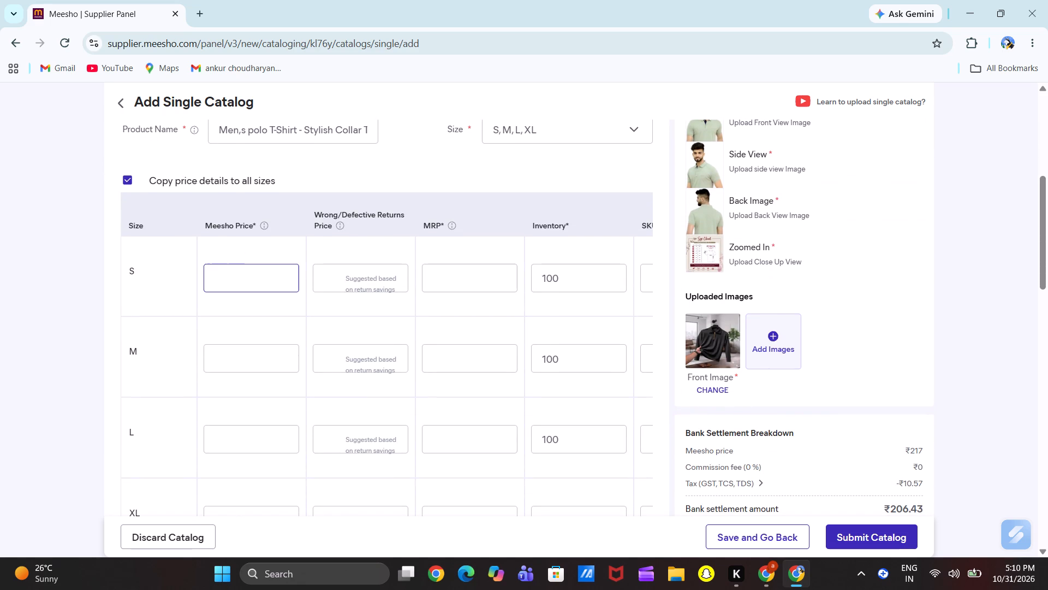
pyautogui.click(239, 275)
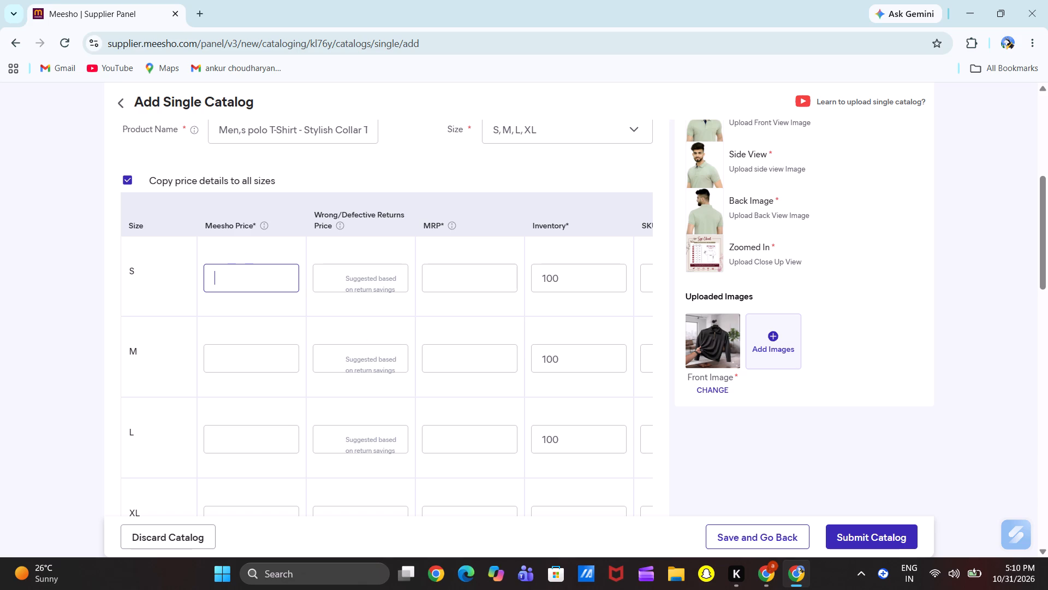
pyautogui.write('21')
pyautogui.press('7')
# Set Product 3's wrong/defective returns price to 216 and its MRP to 999 for all sizes.
pyautogui.click(325, 278)
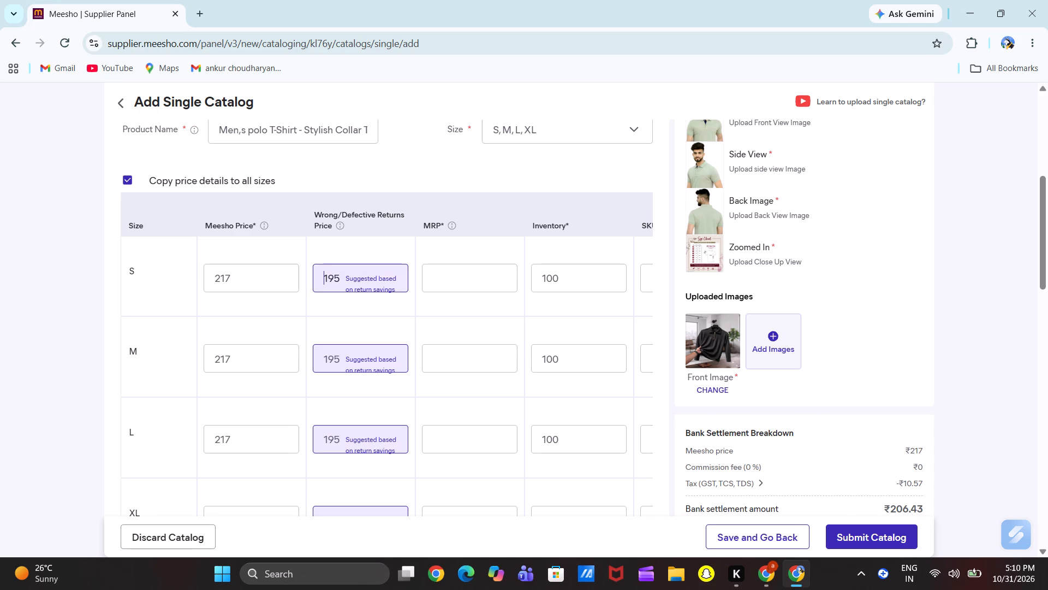
pyautogui.tripleClick(338, 273)
pyautogui.press('BackSpace')
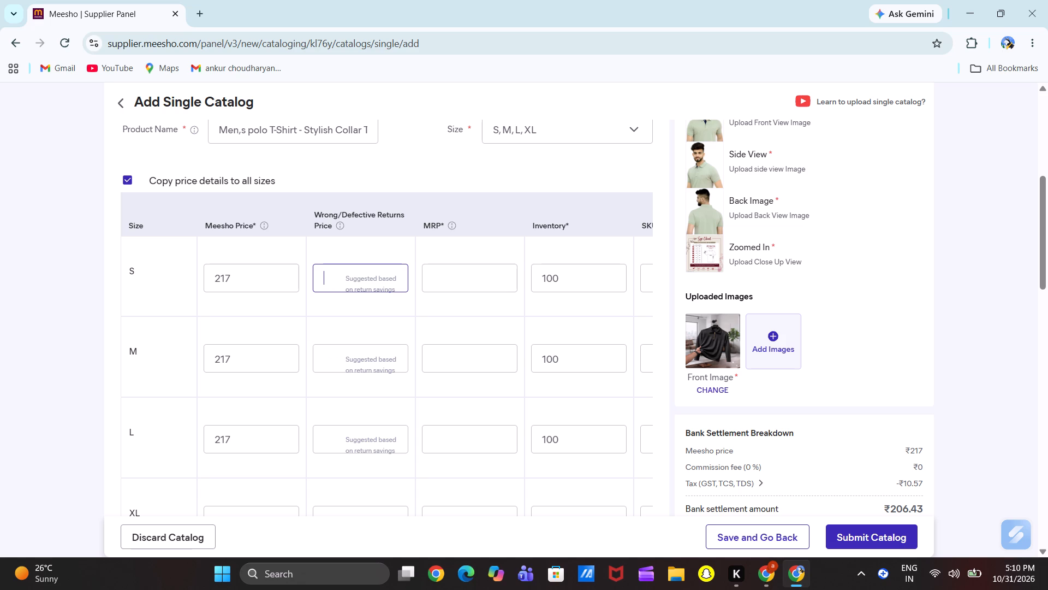
pyautogui.write('216')
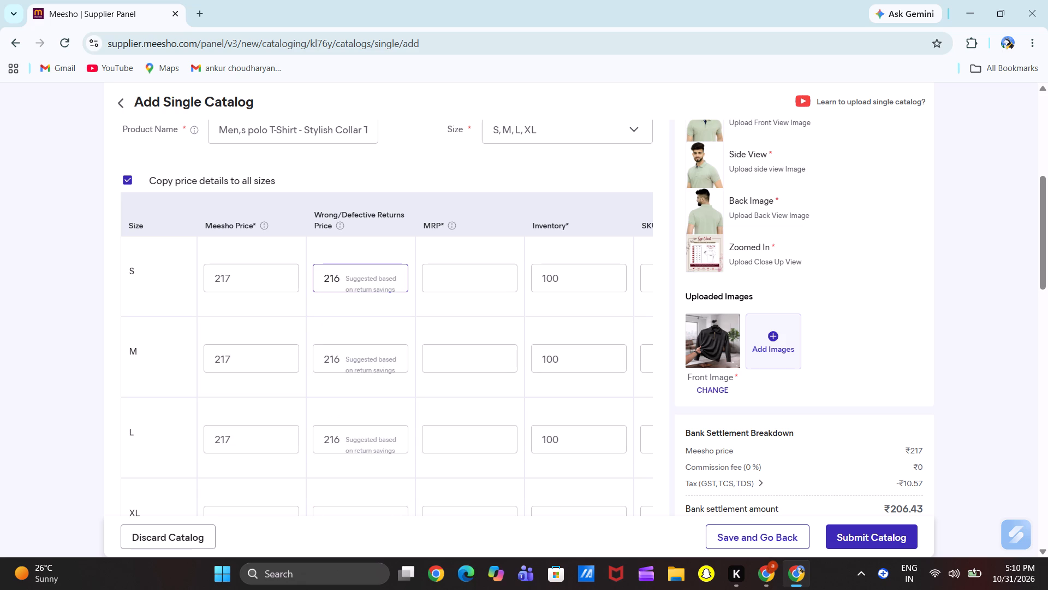
pyautogui.click(445, 277)
pyautogui.write('99')
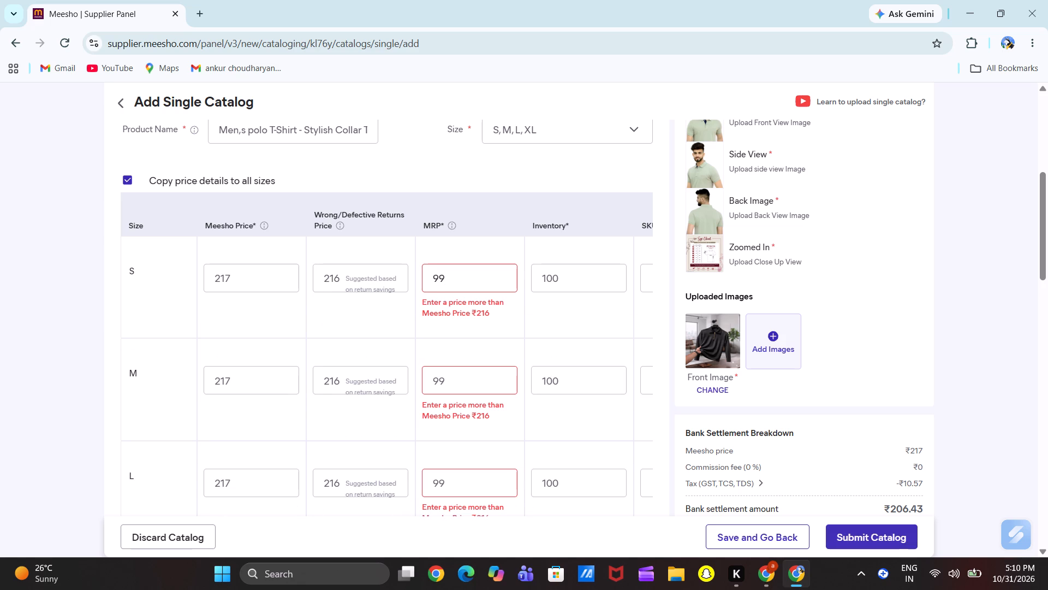
pyautogui.press('9')
# Set Product 3's shoulder size to 14.5 inches for S and 15.5 inches for M.
pyautogui.hscroll(-3, 450, 311)
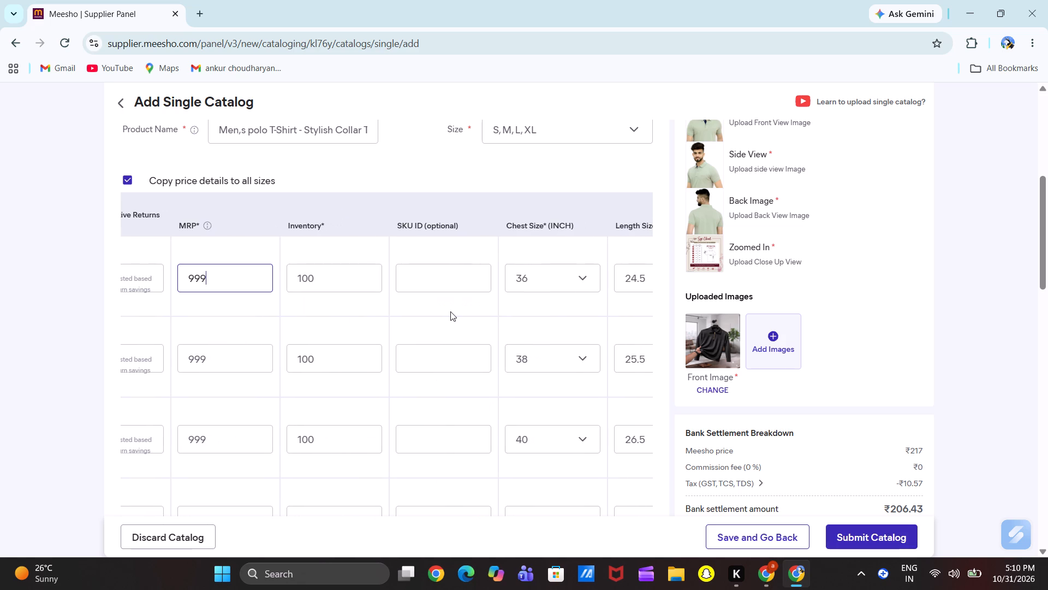
pyautogui.hscroll(-4, 450, 311)
pyautogui.click(519, 280)
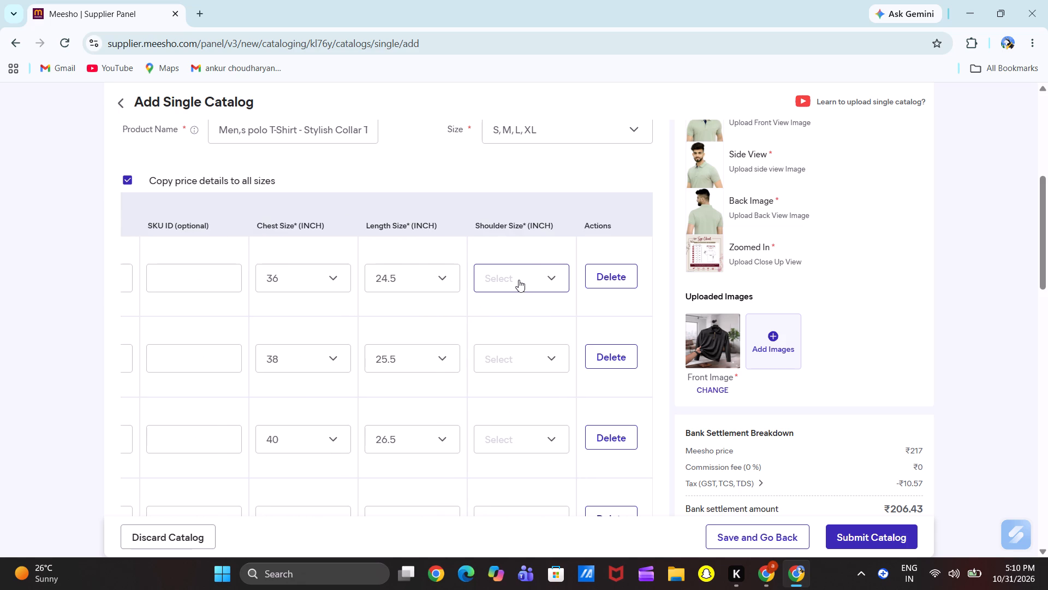
pyautogui.scroll(-1, 505, 358)
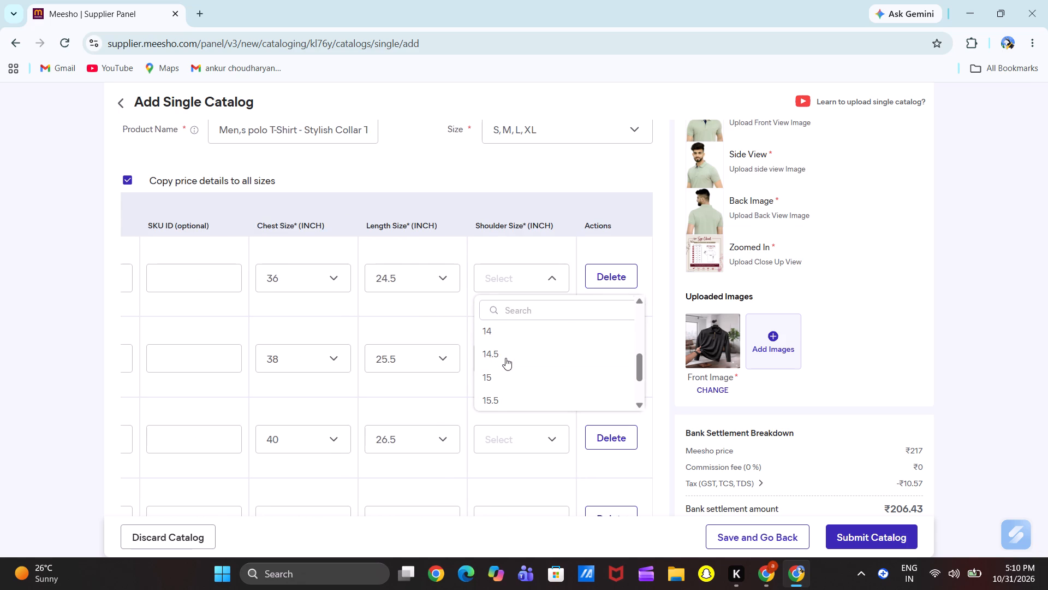
pyautogui.scroll(-1, 505, 358)
pyautogui.click(505, 358)
pyautogui.click(491, 361)
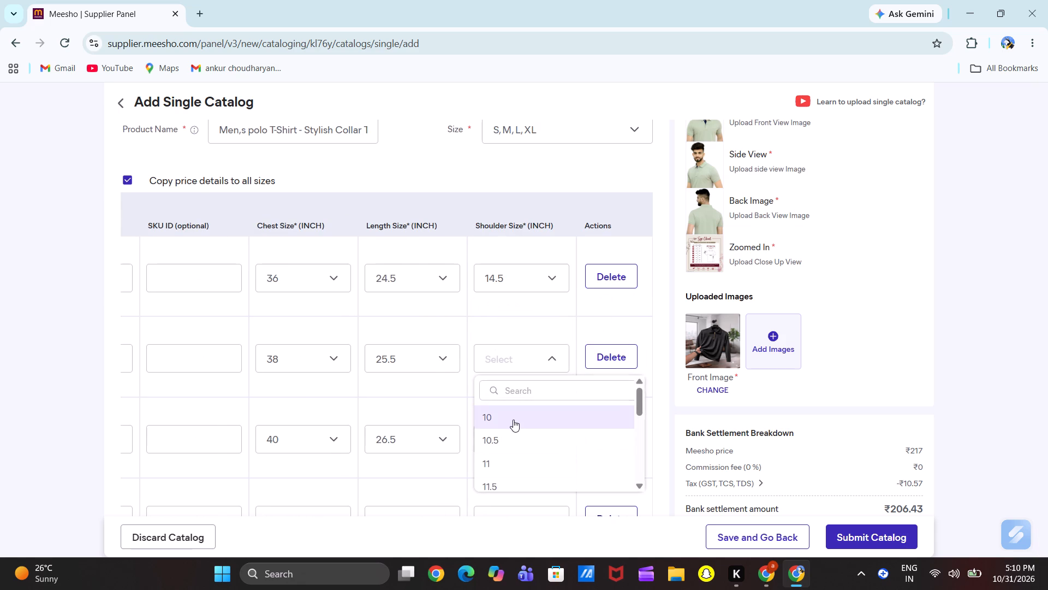
pyautogui.scroll(-3, 513, 420)
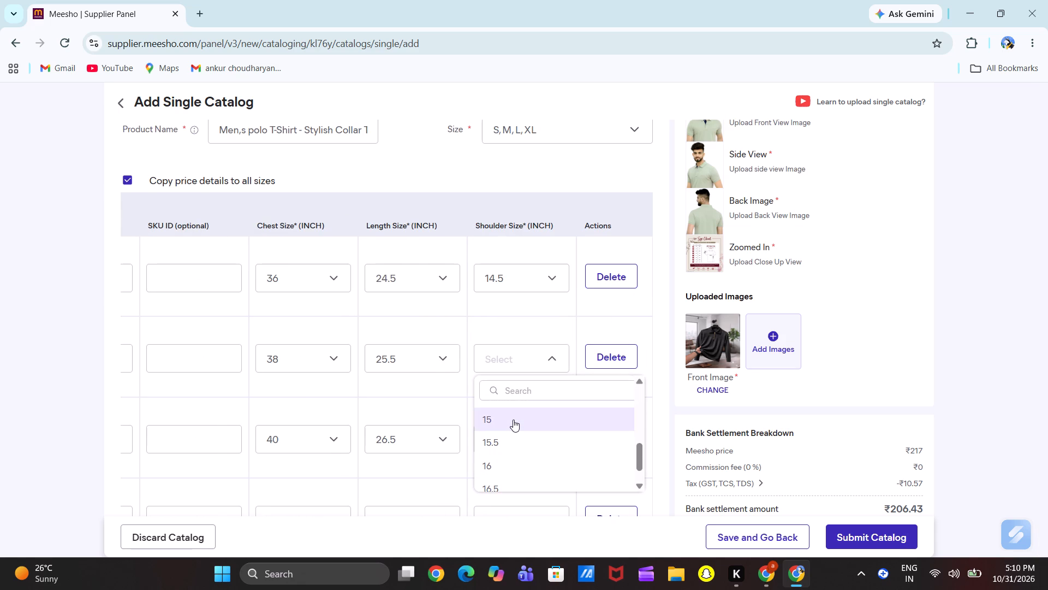
pyautogui.scroll(-1, 513, 420)
pyautogui.click(513, 420)
# Set Product 3's shoulder size to 16.5 inches for L and 17.5 inches for XL.
pyautogui.click(502, 437)
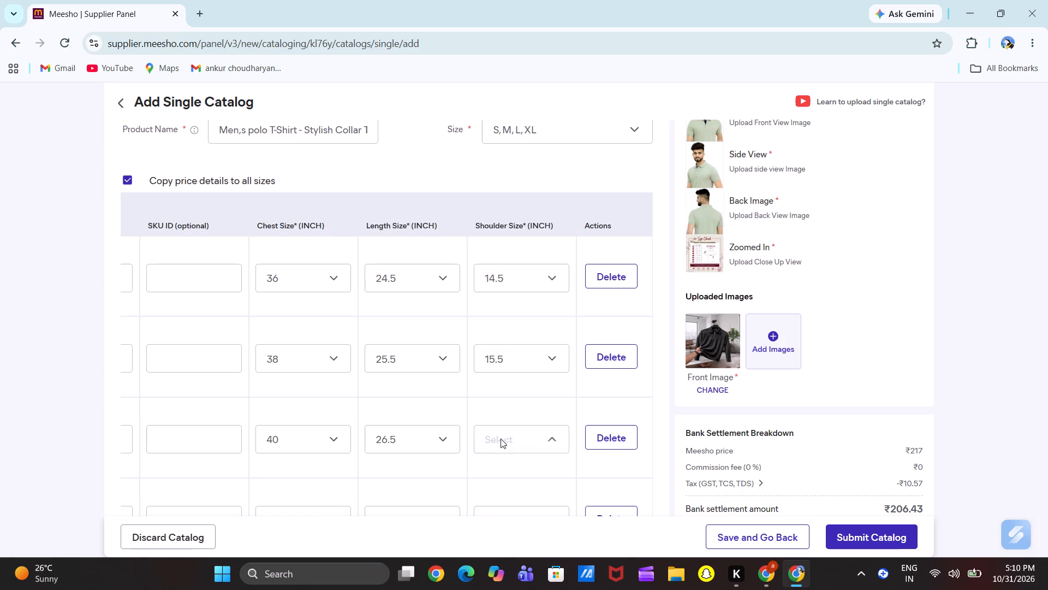
pyautogui.scroll(-2, 508, 487)
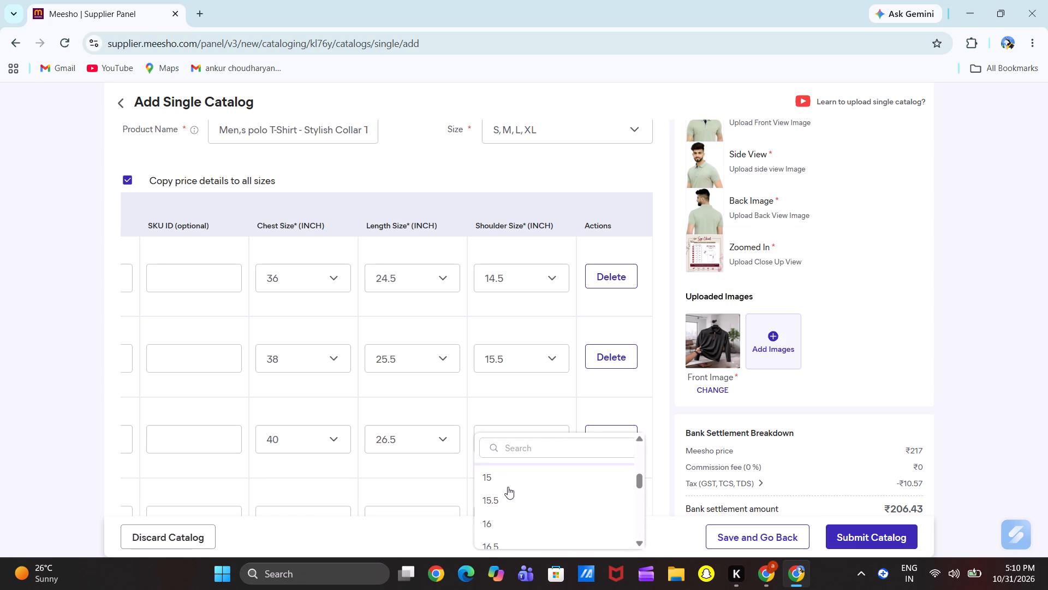
pyautogui.scroll(-2, 508, 487)
pyautogui.click(503, 501)
pyautogui.scroll(-1, 475, 433)
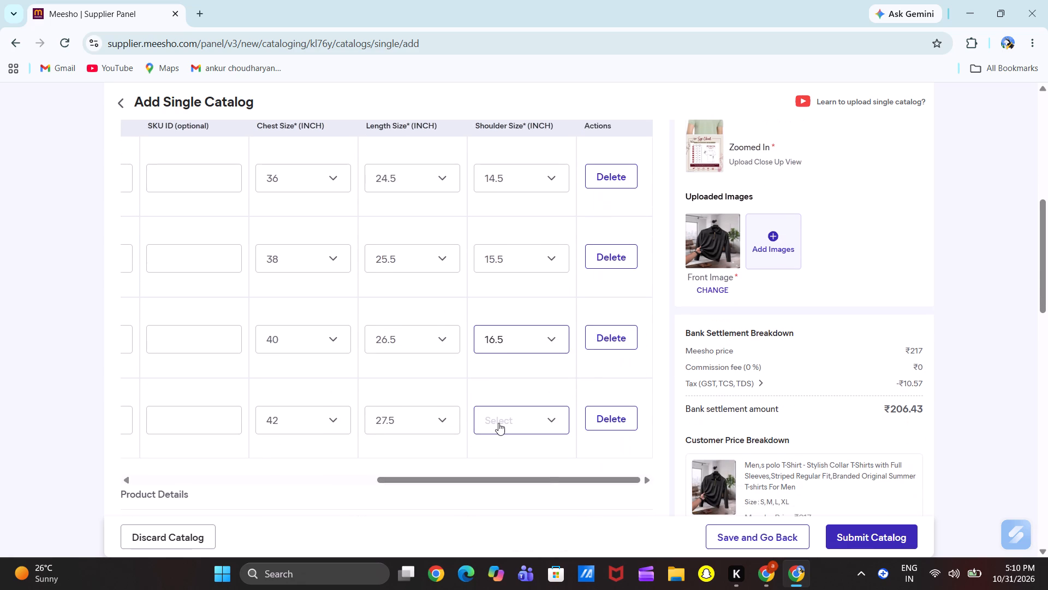
pyautogui.click(498, 423)
pyautogui.scroll(-2, 525, 479)
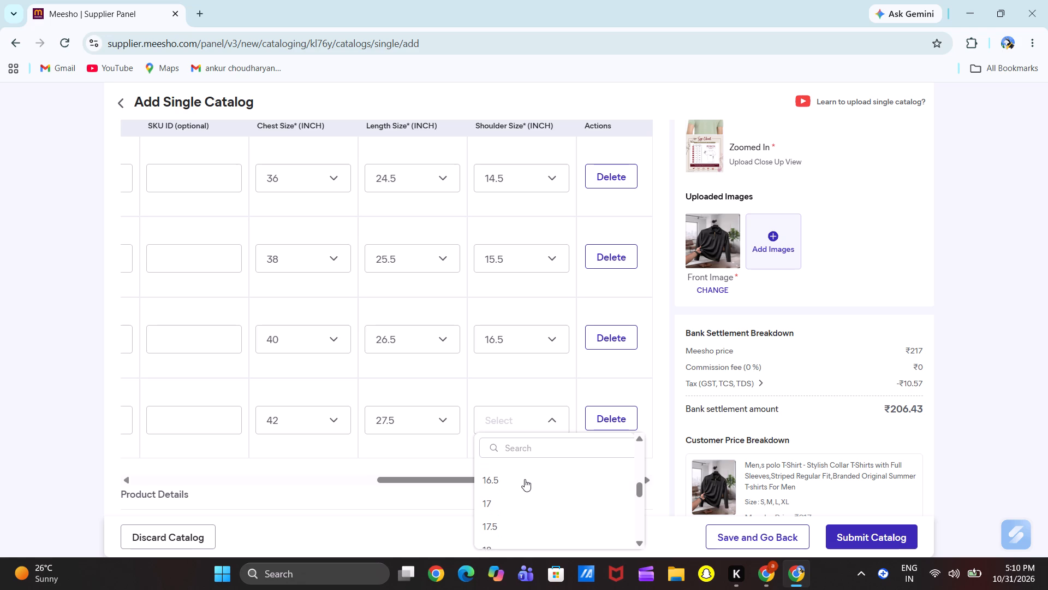
pyautogui.scroll(-2, 525, 479)
pyautogui.click(525, 479)
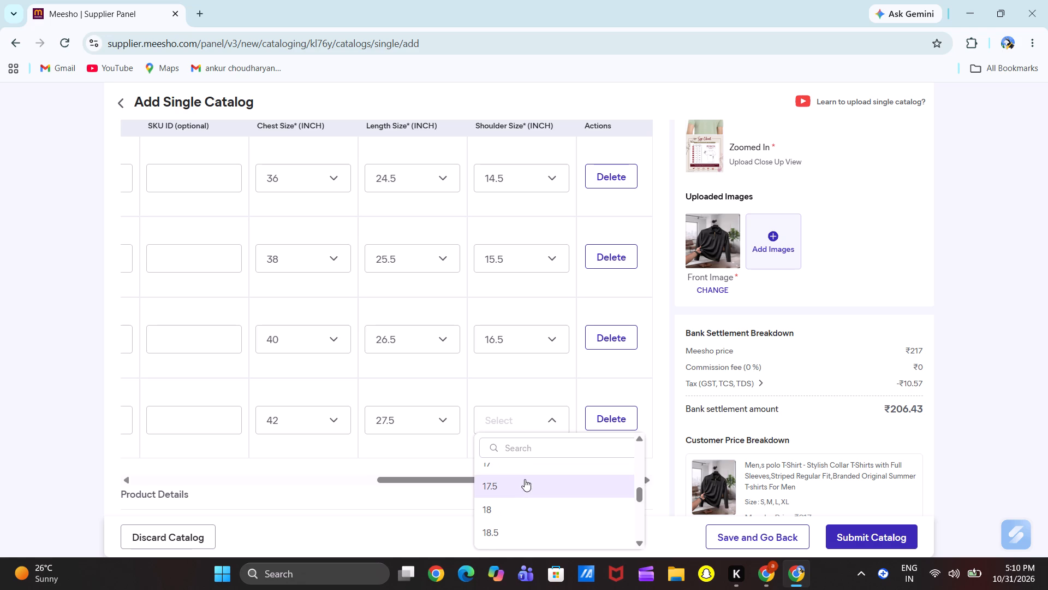
# Set Product 3's color to Black and its fabric to Cotton Blend in the product details.
pyautogui.hscroll(5, 352, 369)
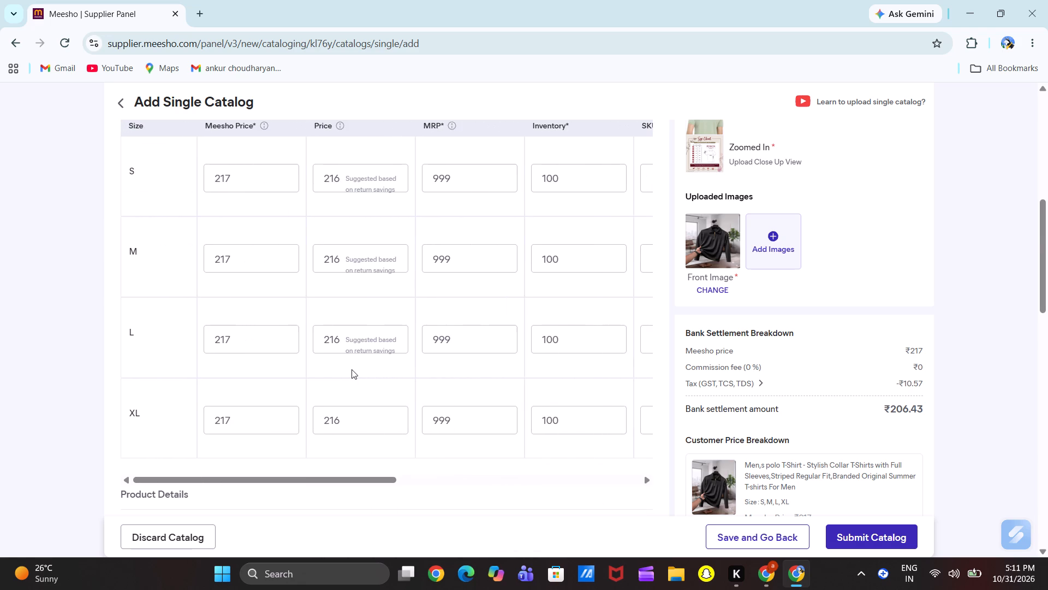
pyautogui.scroll(-3, 352, 369)
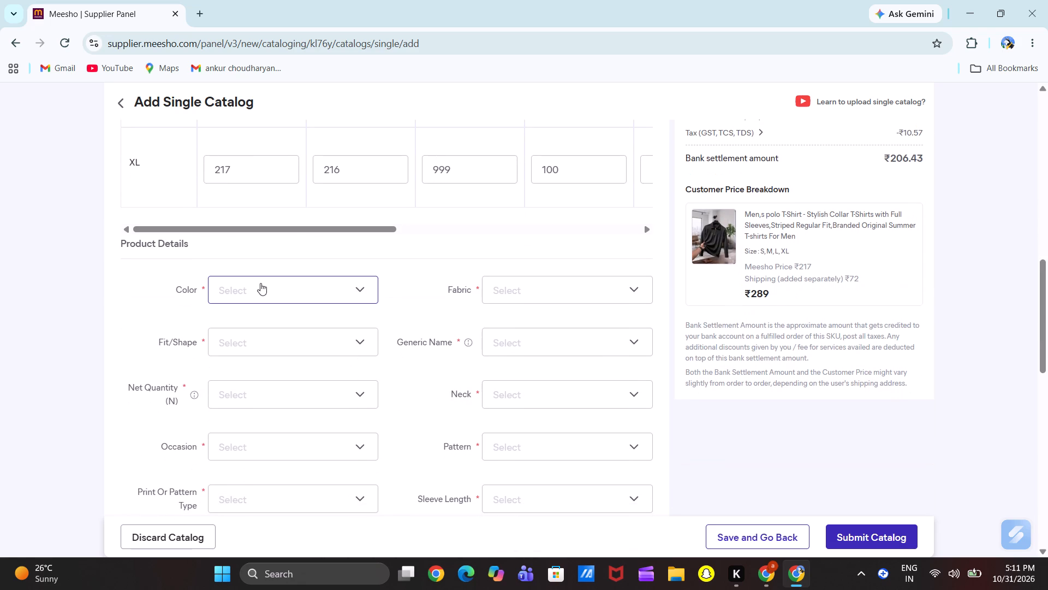
pyautogui.click(263, 285)
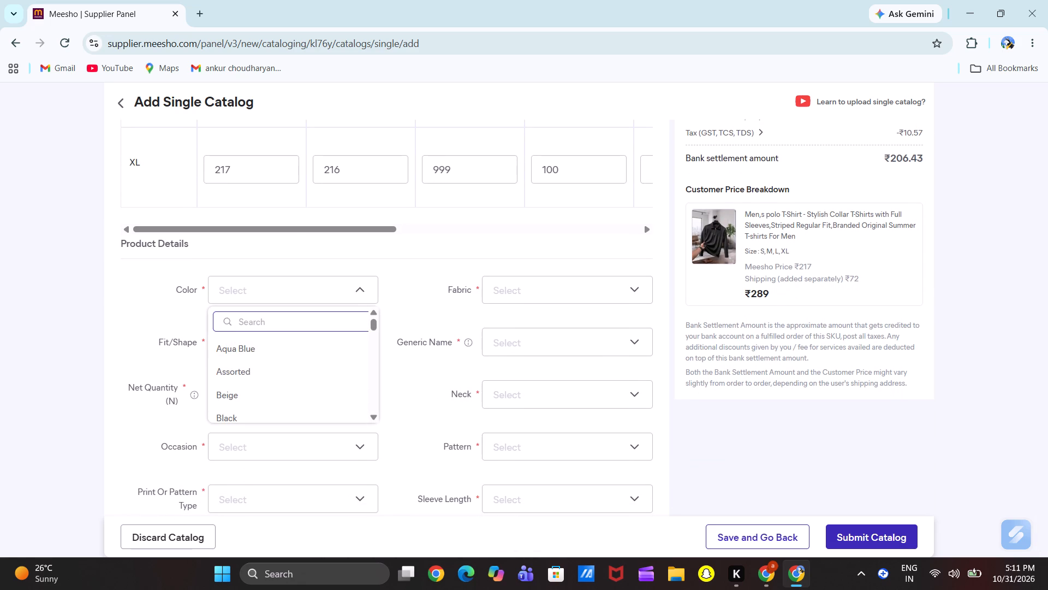
pyautogui.click(267, 325)
pyautogui.write('BLA')
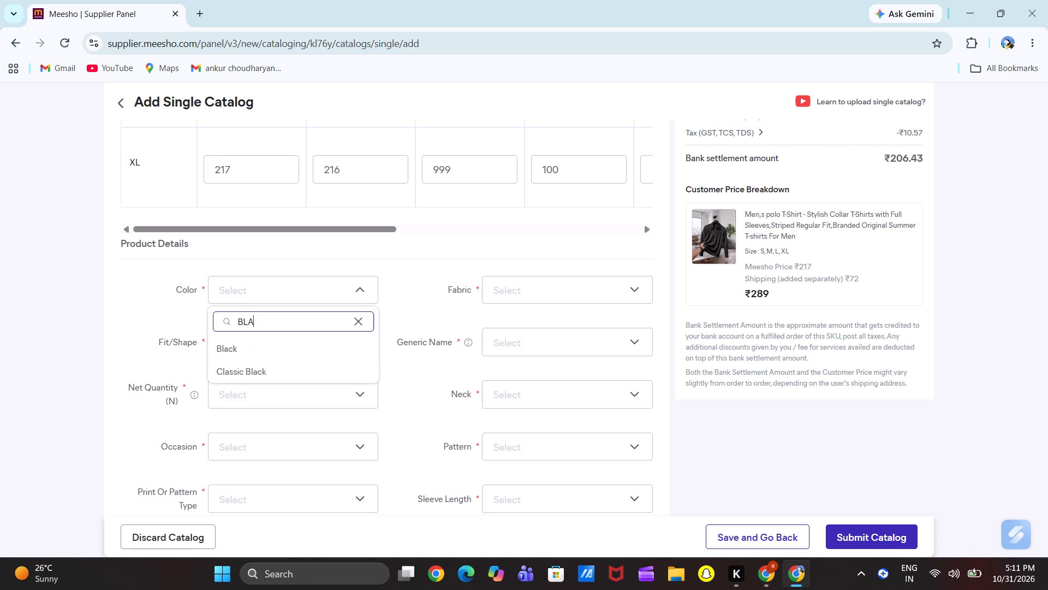
pyautogui.click(250, 354)
pyautogui.click(555, 292)
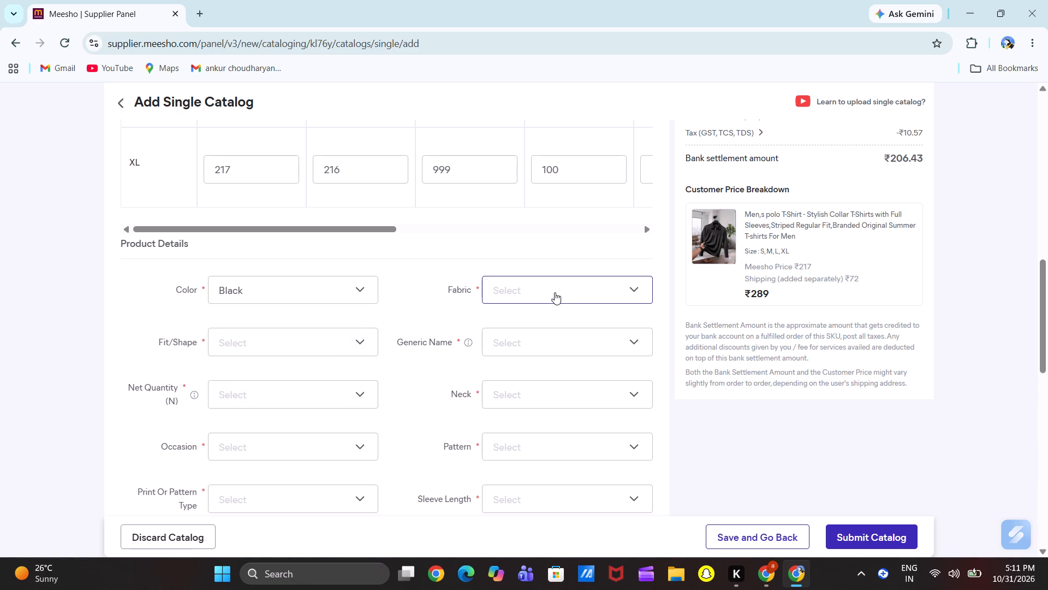
pyautogui.scroll(-2, 522, 385)
pyautogui.click(522, 385)
# Set Product 3's fit/shape to Regular and its generic name to Tshirts.
pyautogui.click(290, 337)
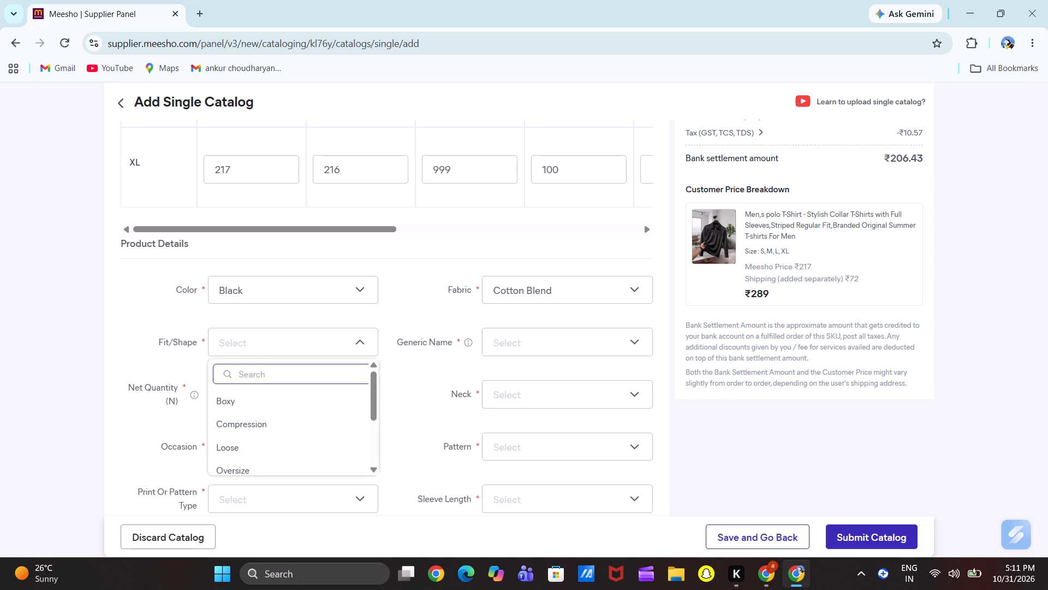
pyautogui.click(271, 376)
pyautogui.scroll(-1, 254, 435)
pyautogui.click(254, 435)
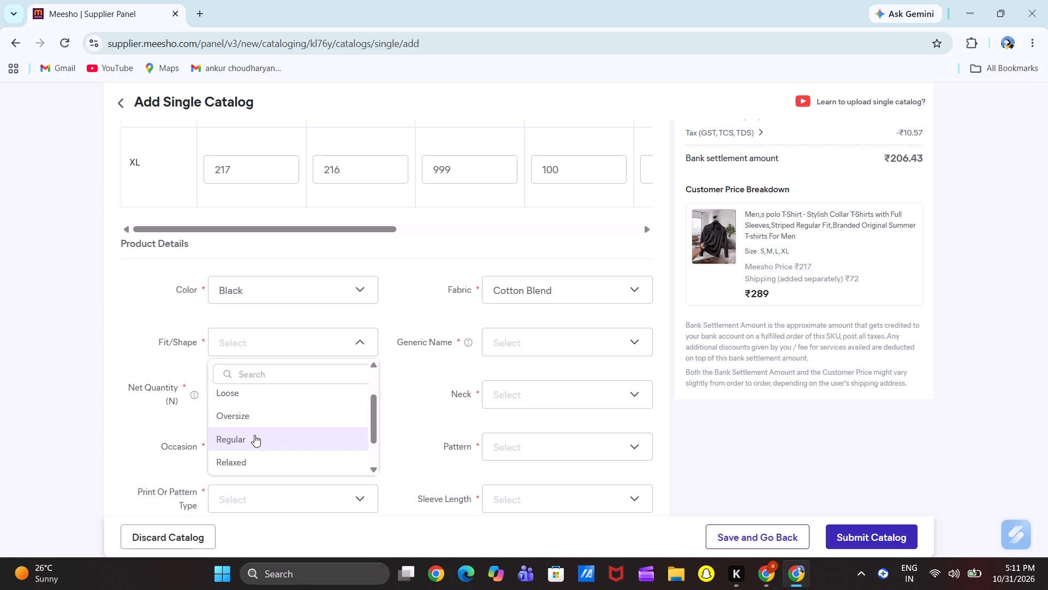
pyautogui.click(511, 346)
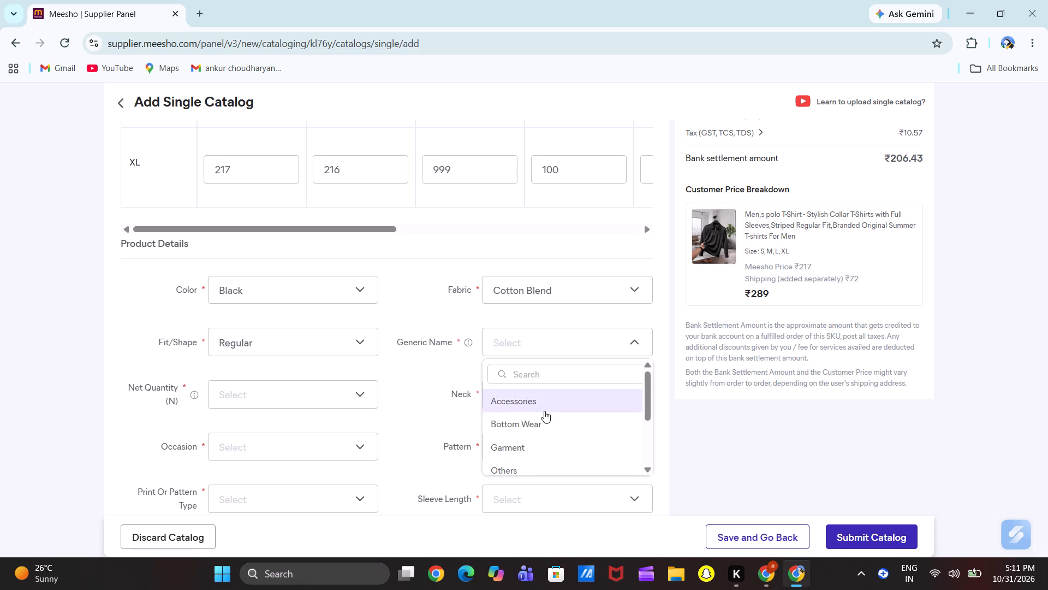
pyautogui.scroll(-2, 544, 411)
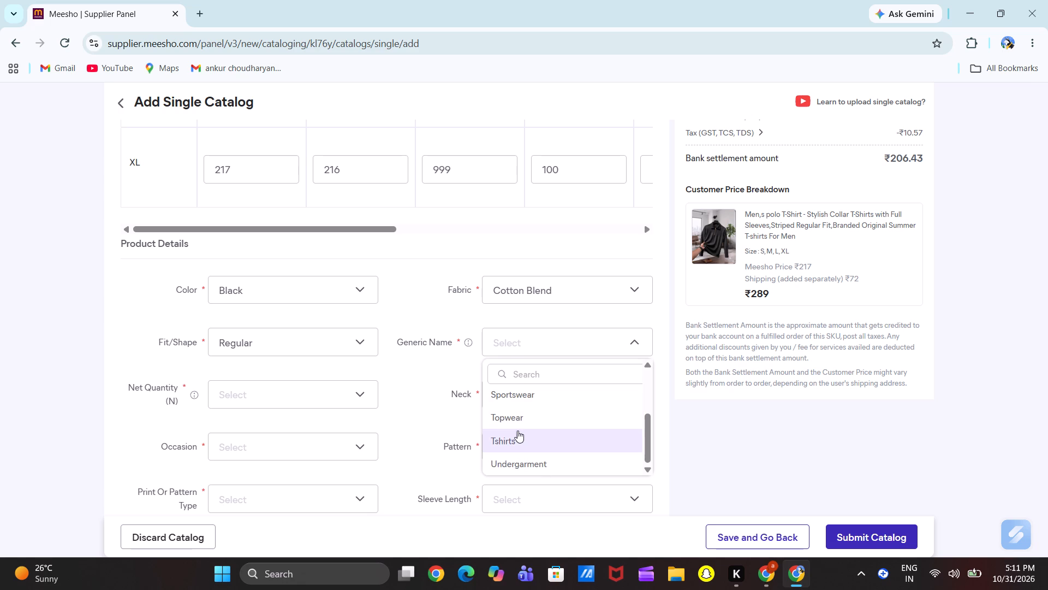
pyautogui.click(517, 430)
# Set Product 3's net quantity to 1 and its neck to Polo.
pyautogui.click(280, 391)
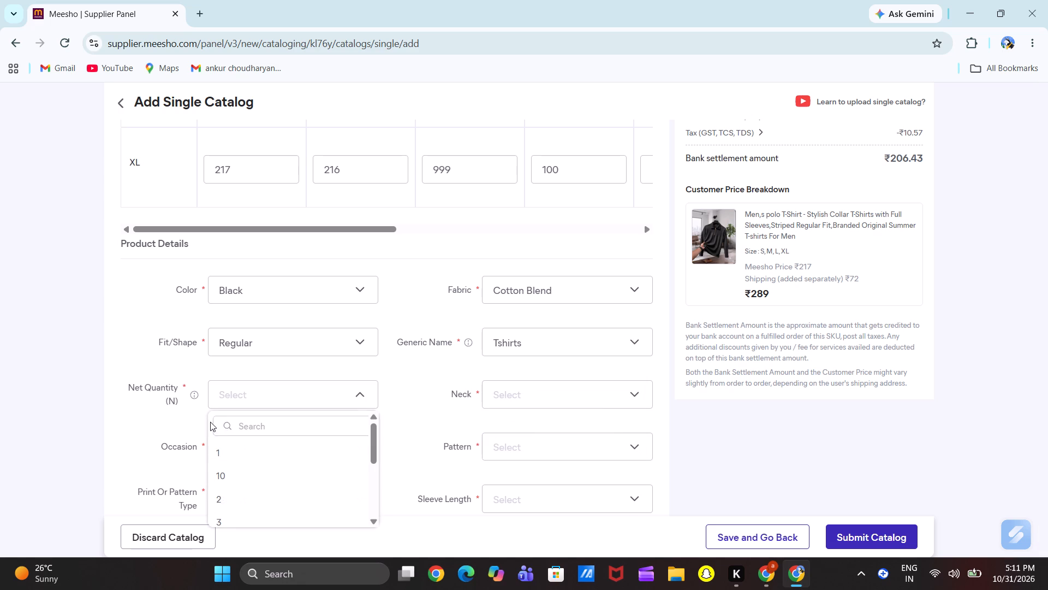
pyautogui.click(244, 444)
pyautogui.click(530, 391)
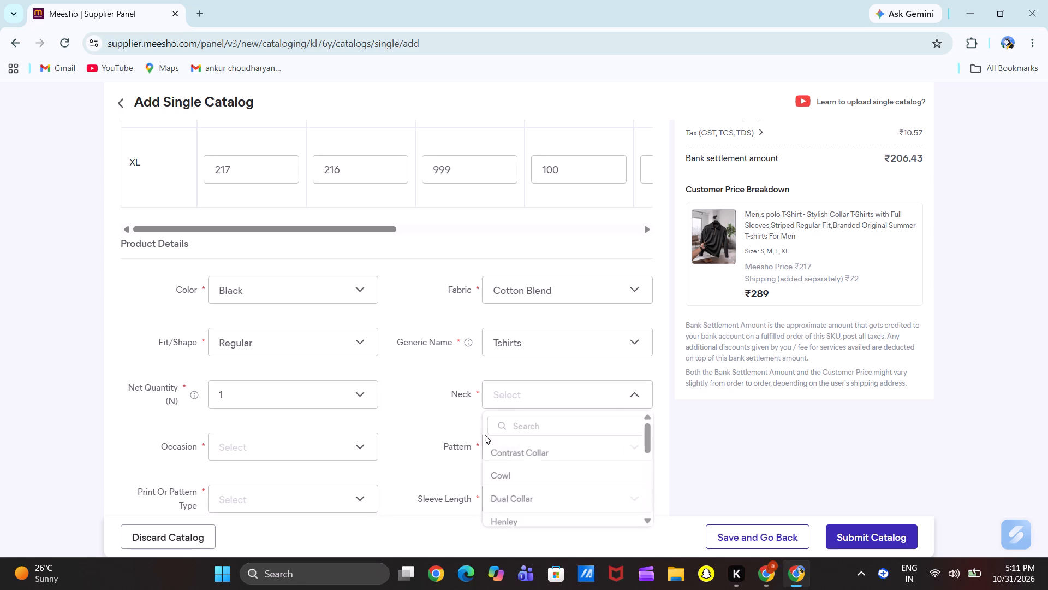
pyautogui.scroll(-3, 516, 459)
pyautogui.click(516, 459)
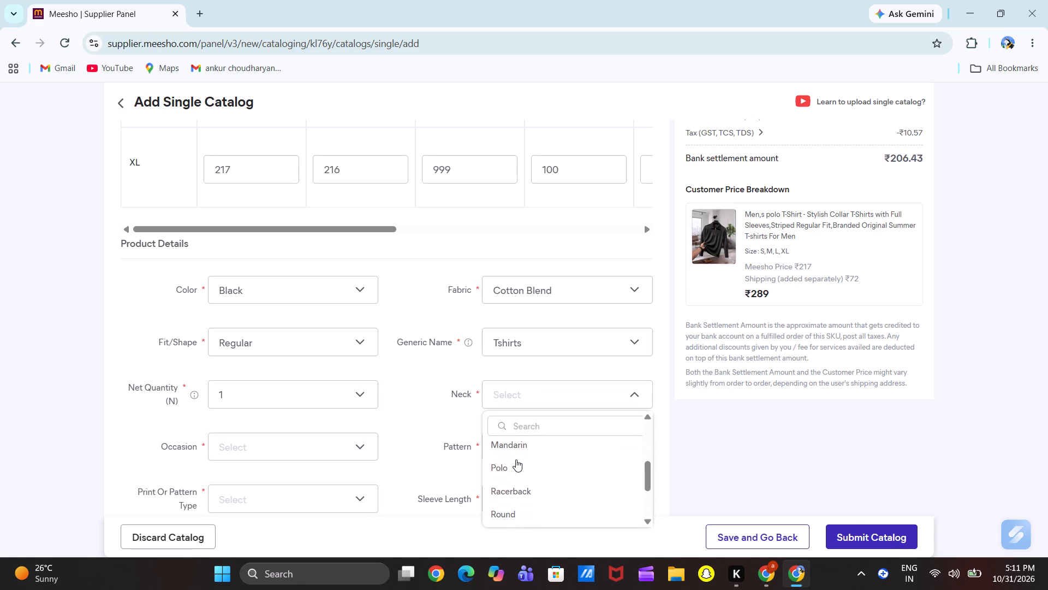
# Set Product 3's occasion to Casual and its pattern to Solid.
pyautogui.click(284, 443)
pyautogui.click(252, 509)
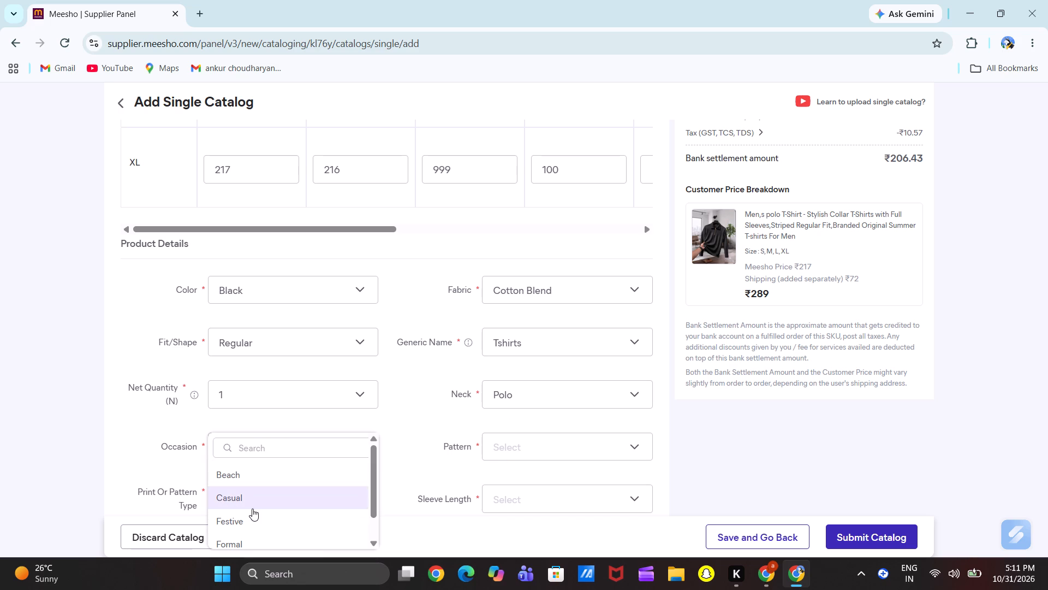
pyautogui.scroll(-2, 437, 451)
pyautogui.click(528, 295)
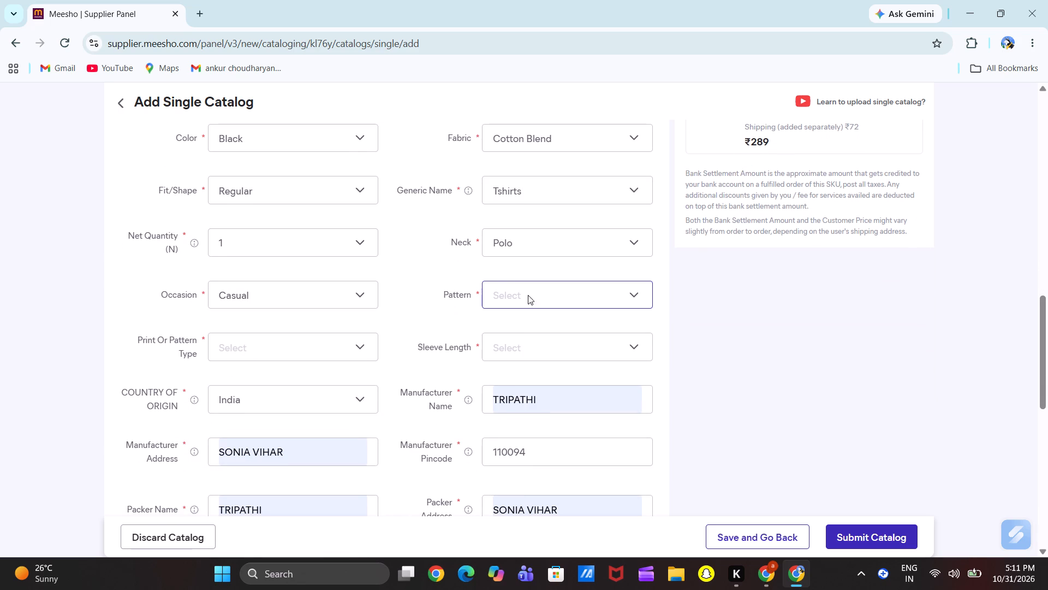
pyautogui.scroll(-2, 524, 413)
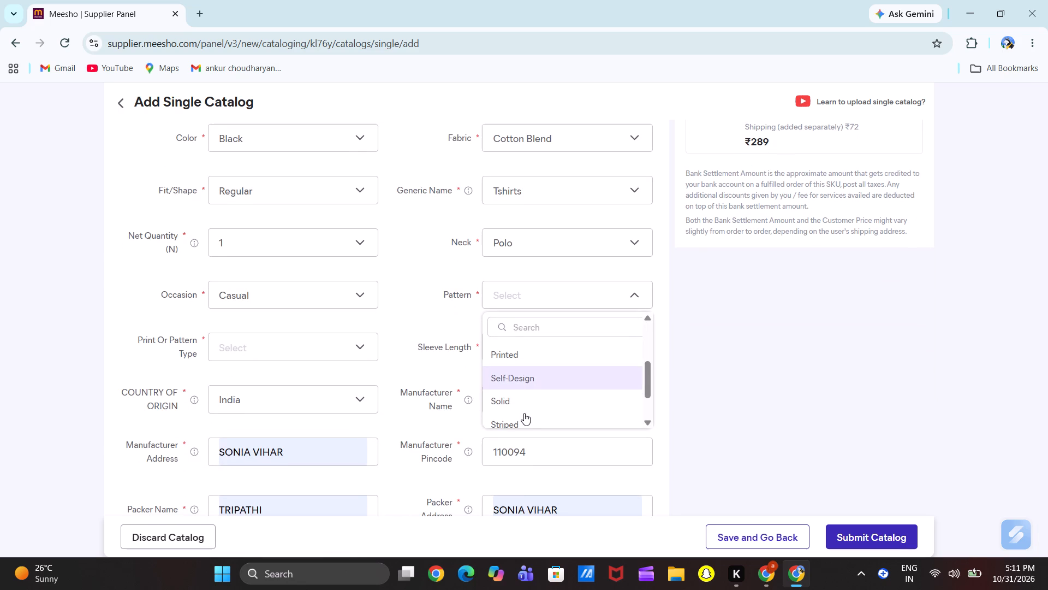
pyautogui.click(509, 398)
# Set Product 3's print or pattern type to Solid and its sleeve length to Long Sleeves.
pyautogui.click(293, 358)
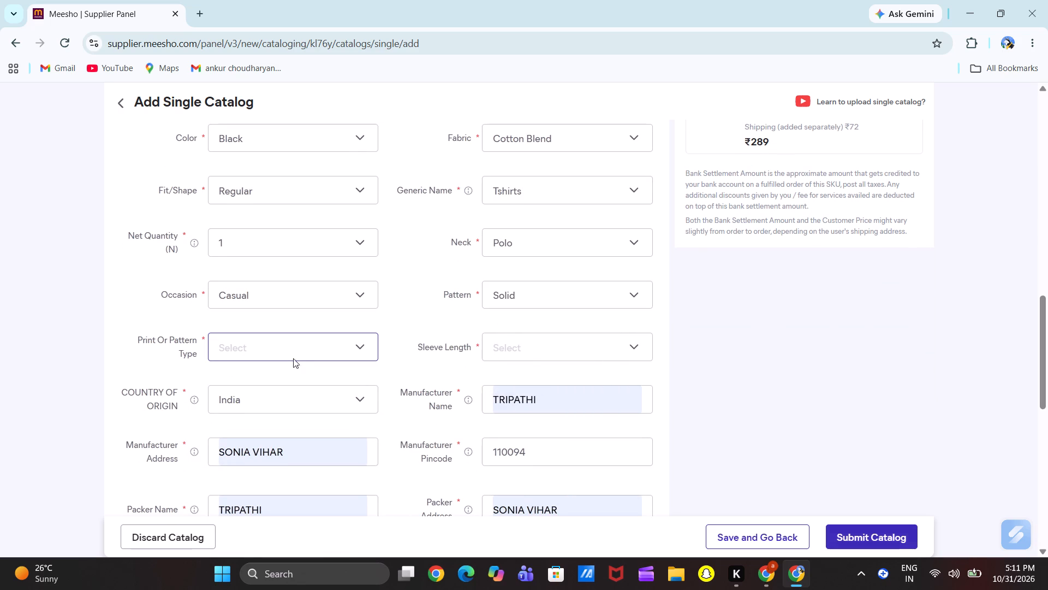
pyautogui.scroll(-1, 286, 436)
pyautogui.click(254, 371)
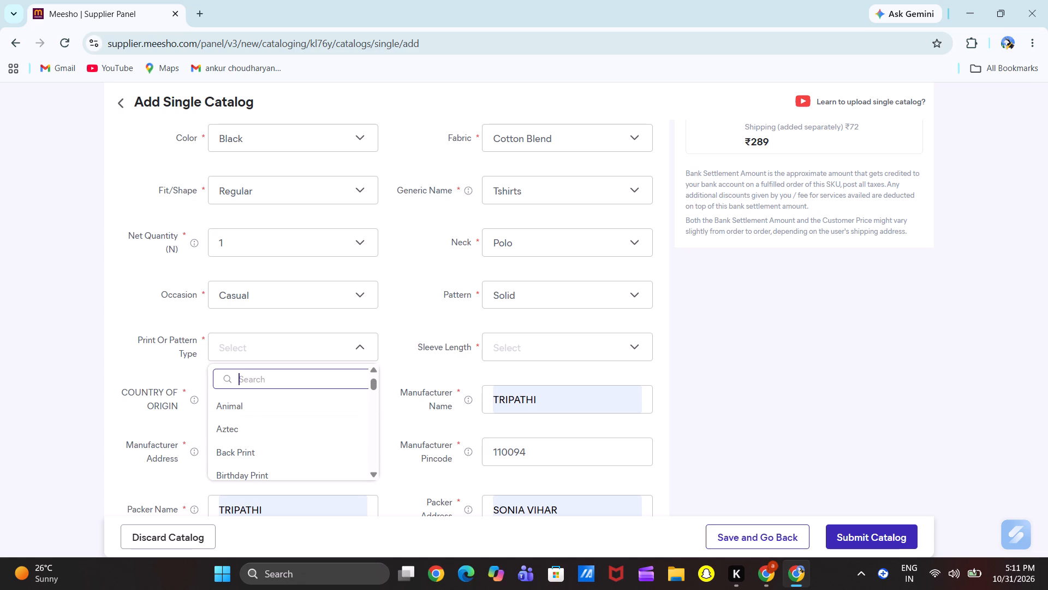
pyautogui.write('SO')
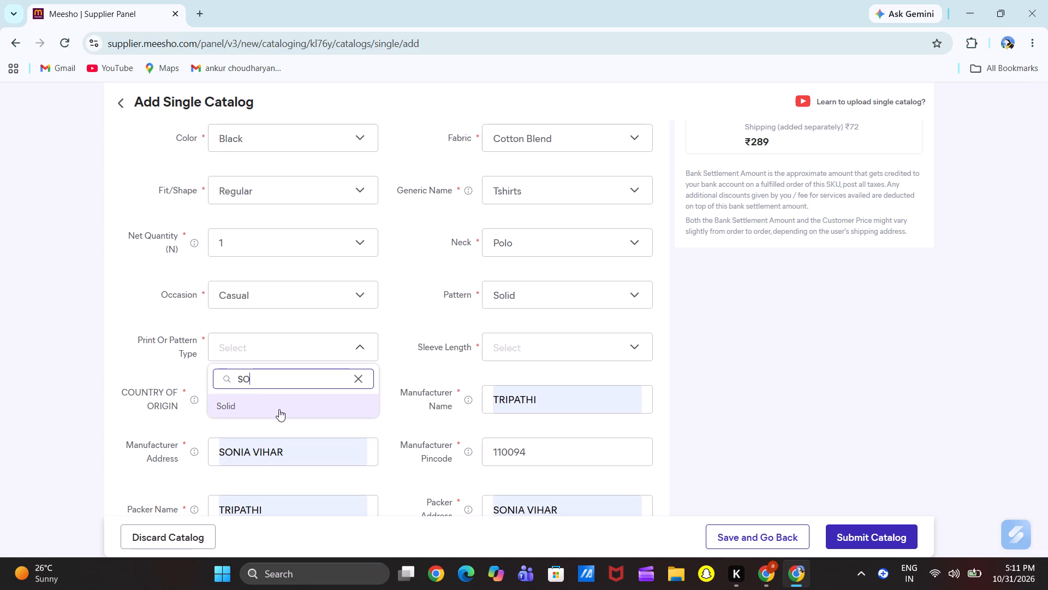
pyautogui.click(279, 409)
pyautogui.click(507, 351)
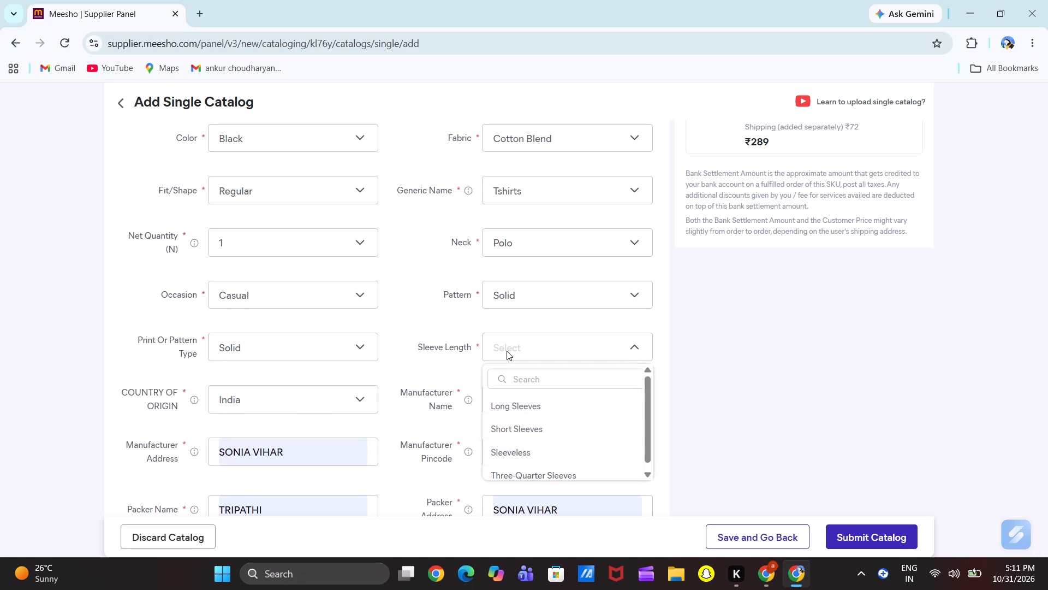
pyautogui.click(504, 403)
# Fill in Product 3's other attributes with length Regular, number of pockets No Pocket and style Korean.
pyautogui.scroll(-2, 435, 415)
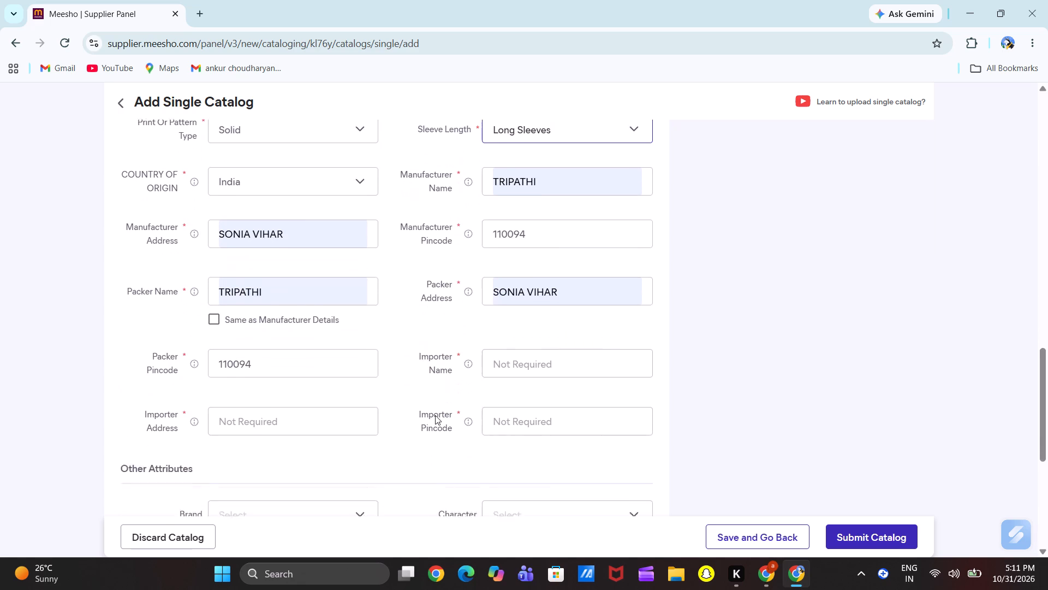
pyautogui.scroll(-3, 435, 415)
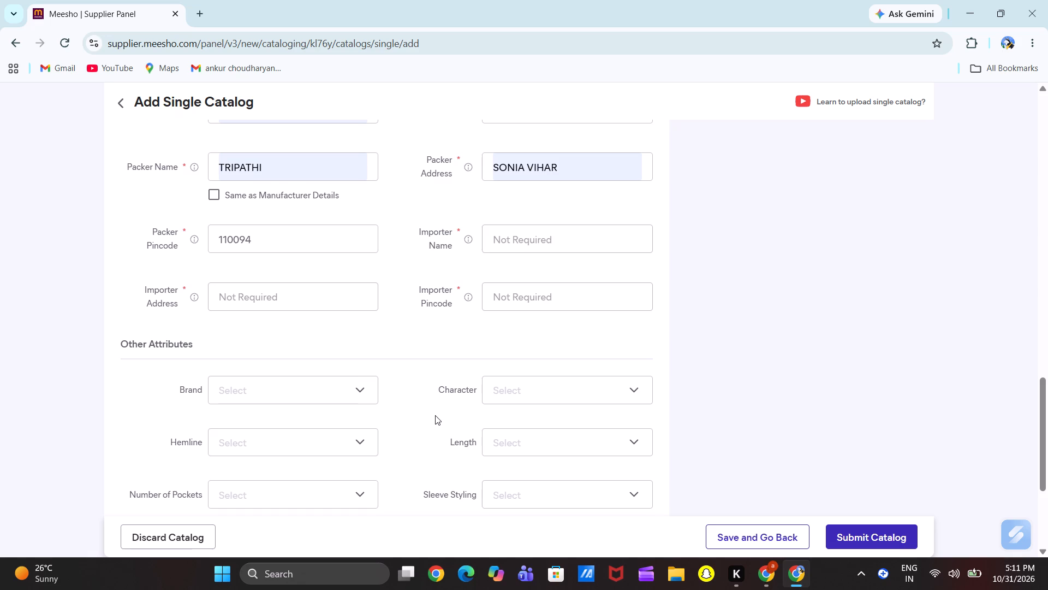
pyautogui.scroll(3, 426, 397)
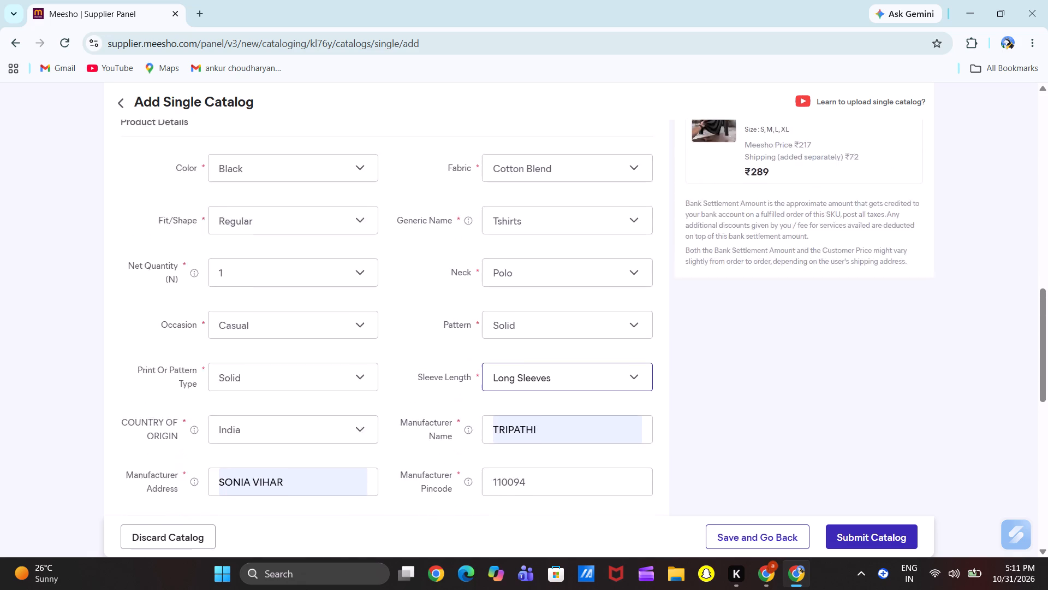
pyautogui.scroll(1, 426, 397)
pyautogui.scroll(-1, 426, 397)
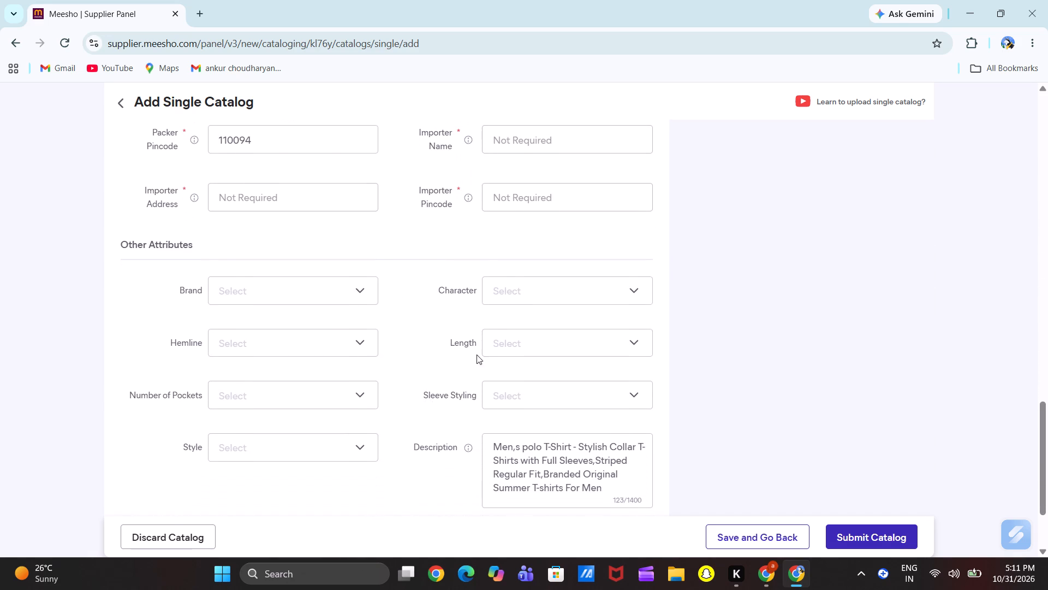
pyautogui.click(523, 344)
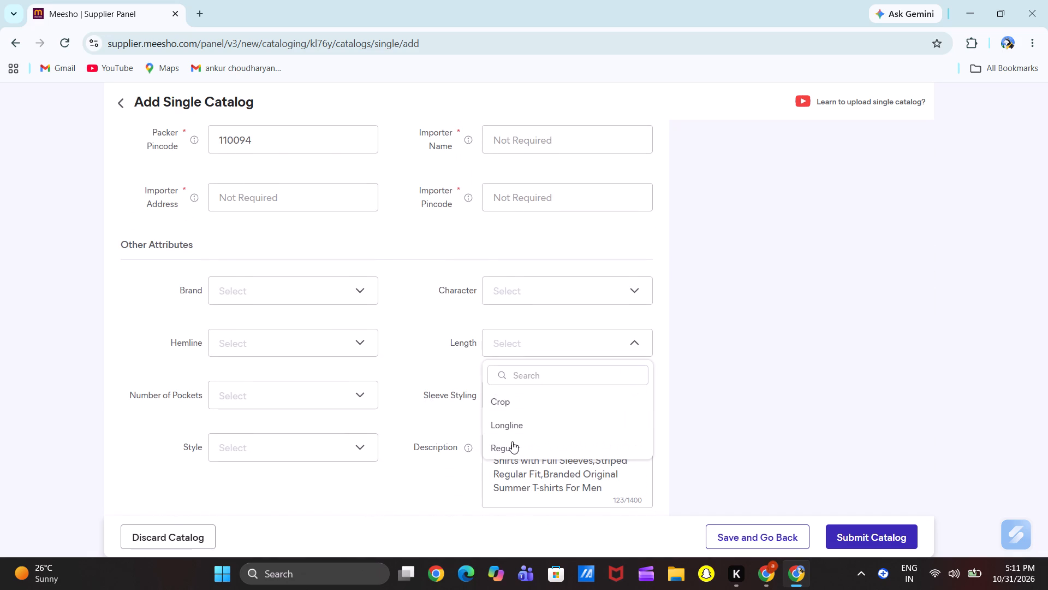
pyautogui.click(512, 441)
pyautogui.click(259, 402)
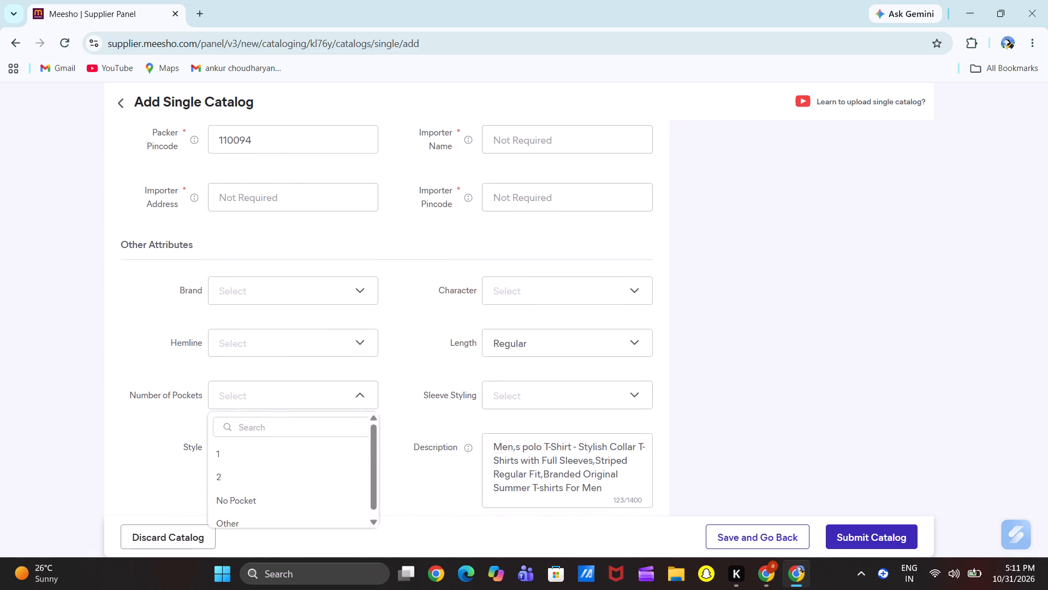
pyautogui.click(280, 500)
pyautogui.click(268, 455)
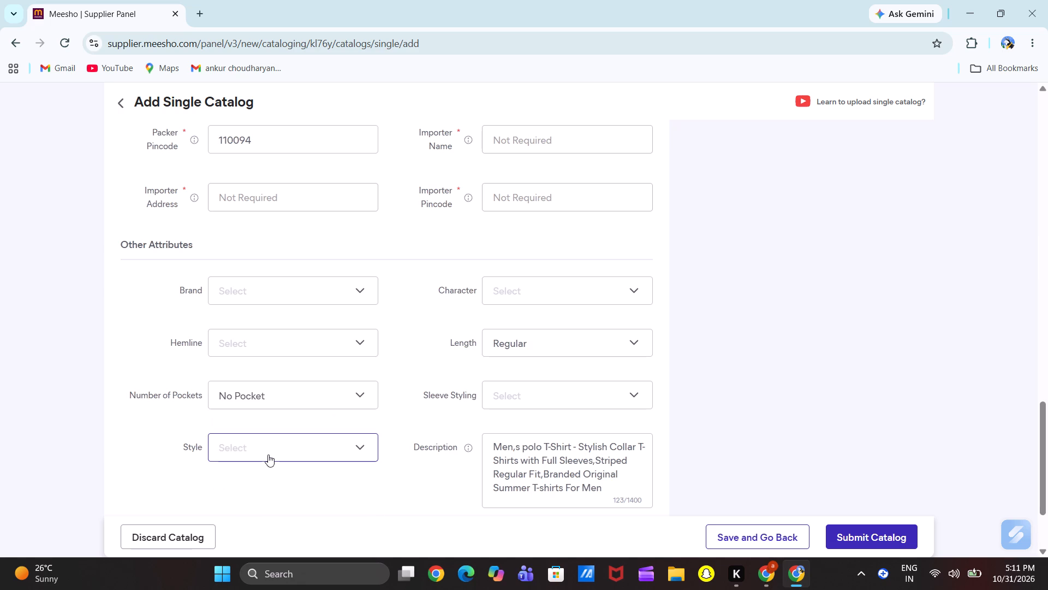
pyautogui.click(255, 528)
# Switch to Product 4 and enter its style code as FULL=FRILL./[GREY].
pyautogui.scroll(7, 408, 416)
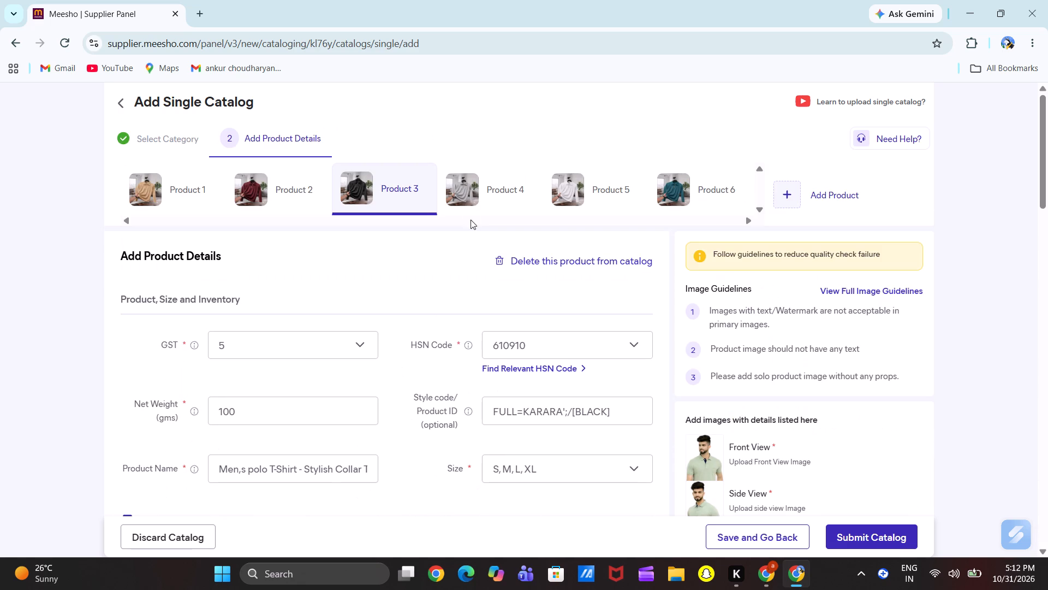
pyautogui.click(465, 208)
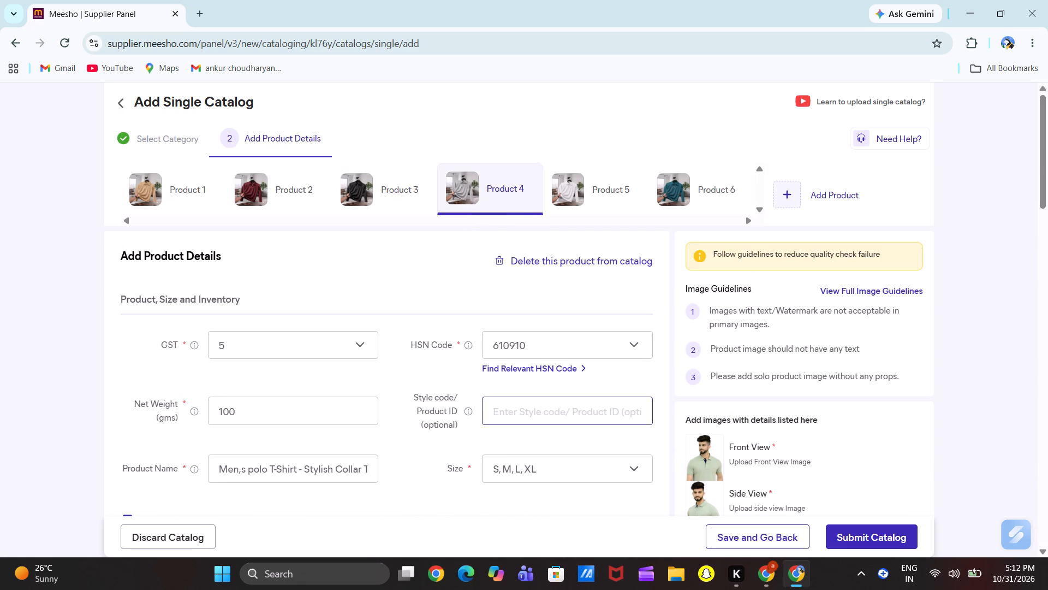
pyautogui.click(520, 409)
pyautogui.write('FULL')
pyautogui.press('=')
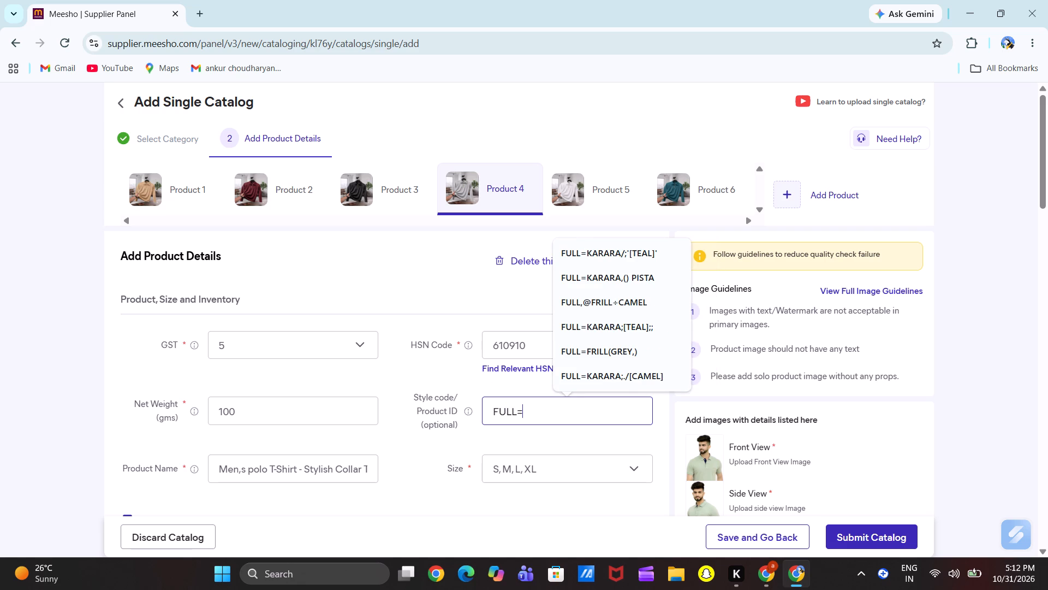
pyautogui.write('KARARA')
pyautogui.press('BackSpace')
pyautogui.press('BackSpace')
pyautogui.press('BackSpace')
pyautogui.press('BackSpace')
pyautogui.press('BackSpace')
pyautogui.press('BackSpace')
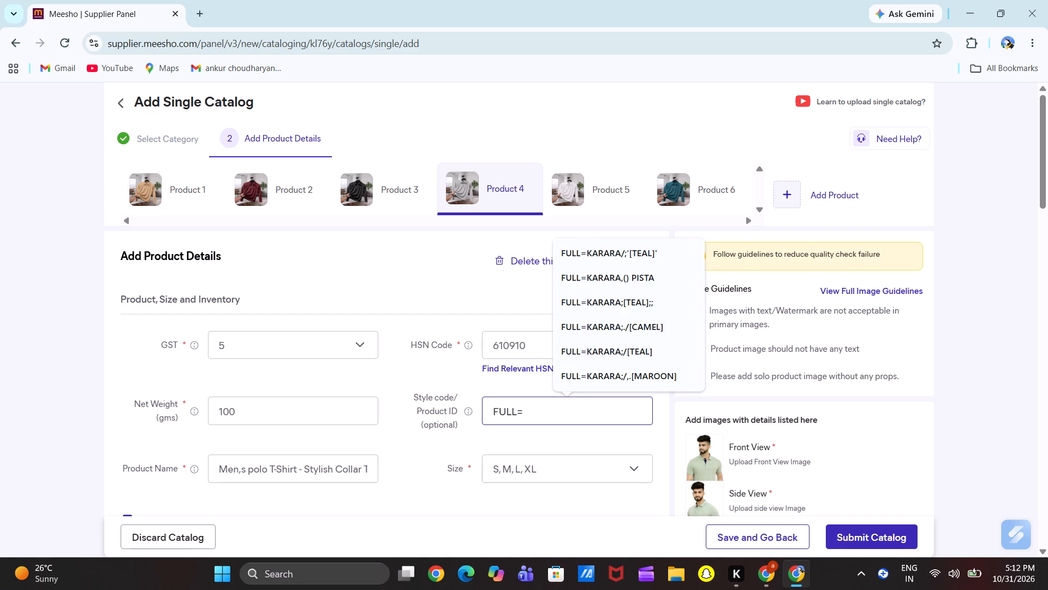
pyautogui.write('FRILL')
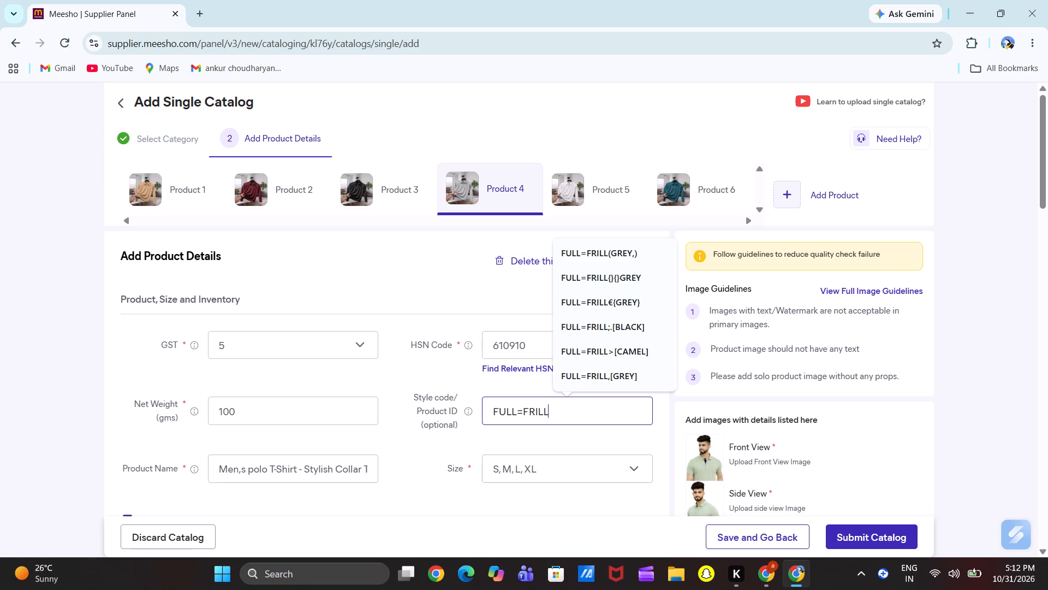
pyautogui.press('[')
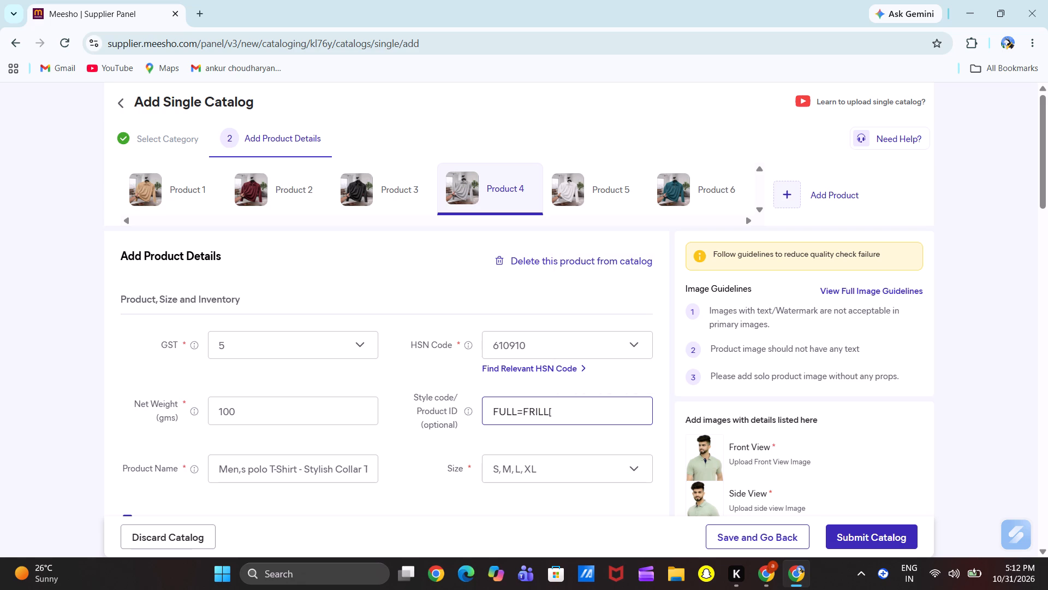
pyautogui.press('BackSpace')
pyautogui.press('/')
pyautogui.press('BackSpace')
pyautogui.write('./')
pyautogui.press('[')
pyautogui.write('GREY')
pyautogui.press(']')
# Set Product 4's Meesho price to 217 and its wrong/defective returns price to 216 for all sizes.
pyautogui.scroll(-4, 420, 484)
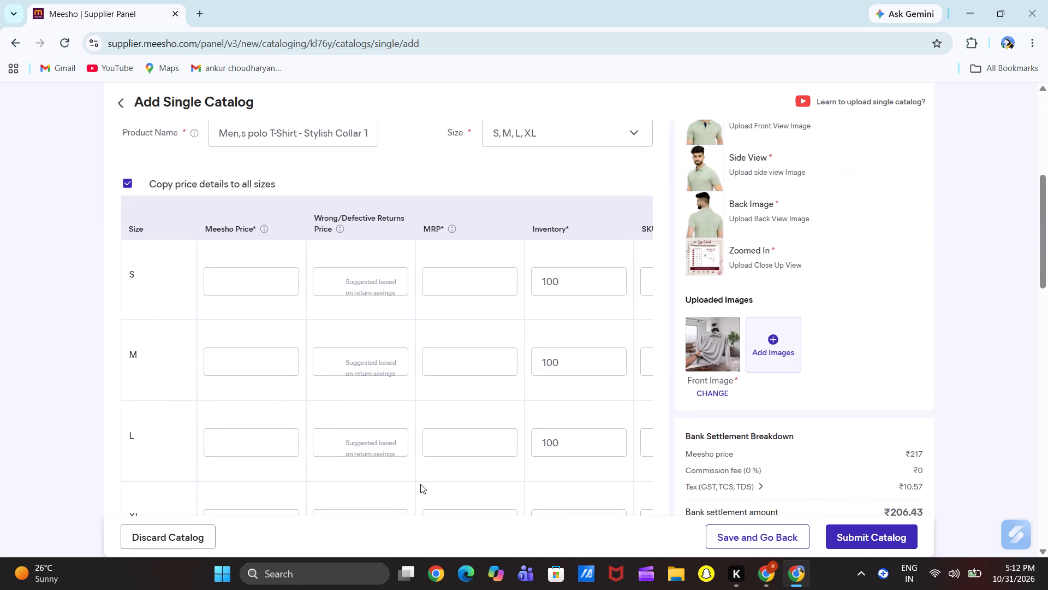
pyautogui.click(243, 288)
pyautogui.write('217')
pyautogui.click(350, 282)
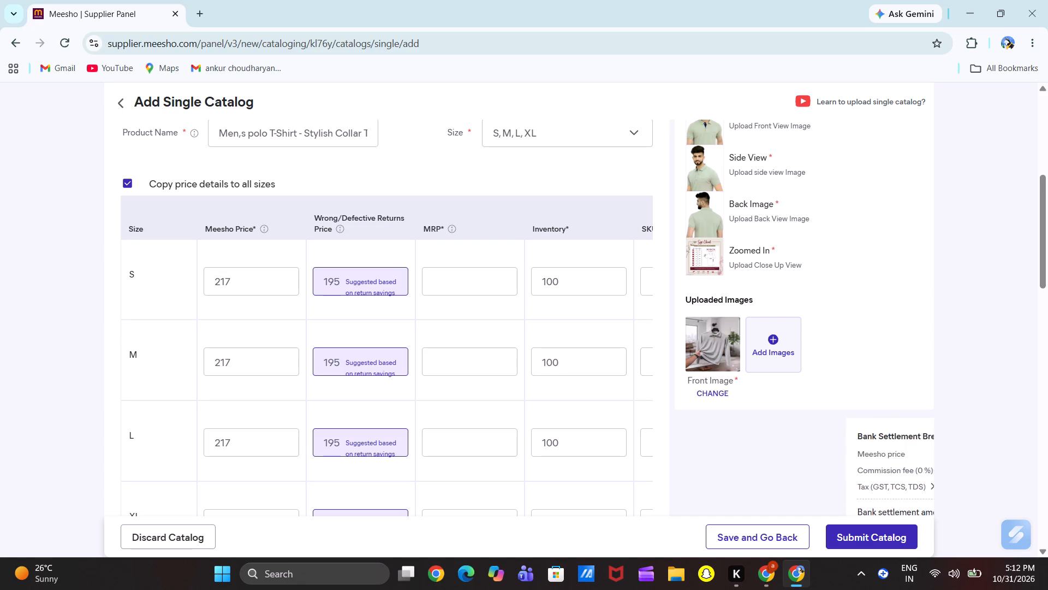
pyautogui.click(340, 281)
pyautogui.press('BackSpace')
pyautogui.press('BackSpace')
pyautogui.press('BackSpace')
pyautogui.press('BackSpace')
pyautogui.write('216')
# Enter 99 as Product 4's MRP for all sizes.
pyautogui.click(461, 292)
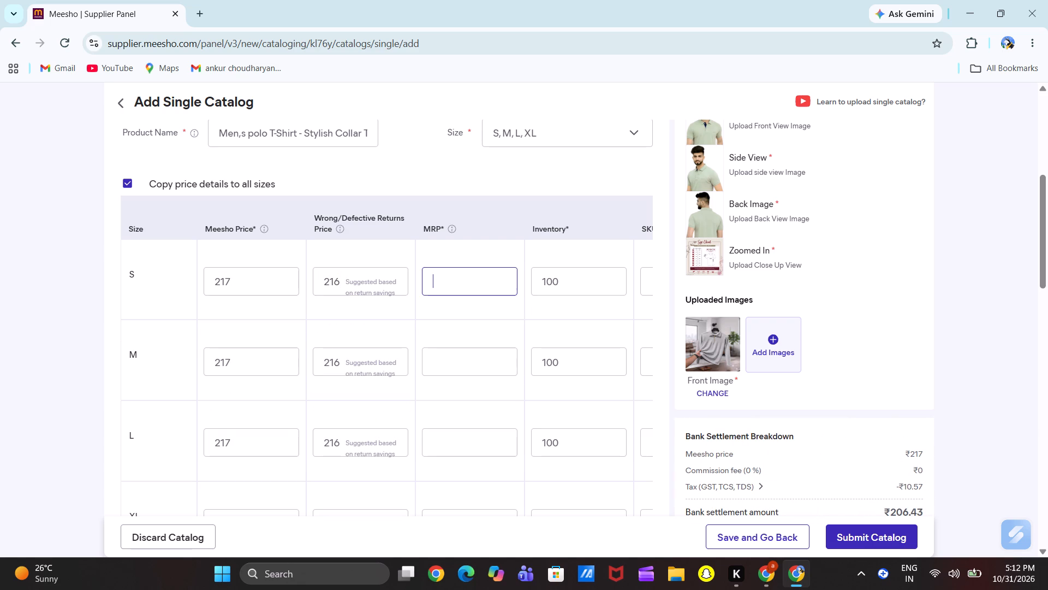
pyautogui.click(454, 286)
pyautogui.write('99')
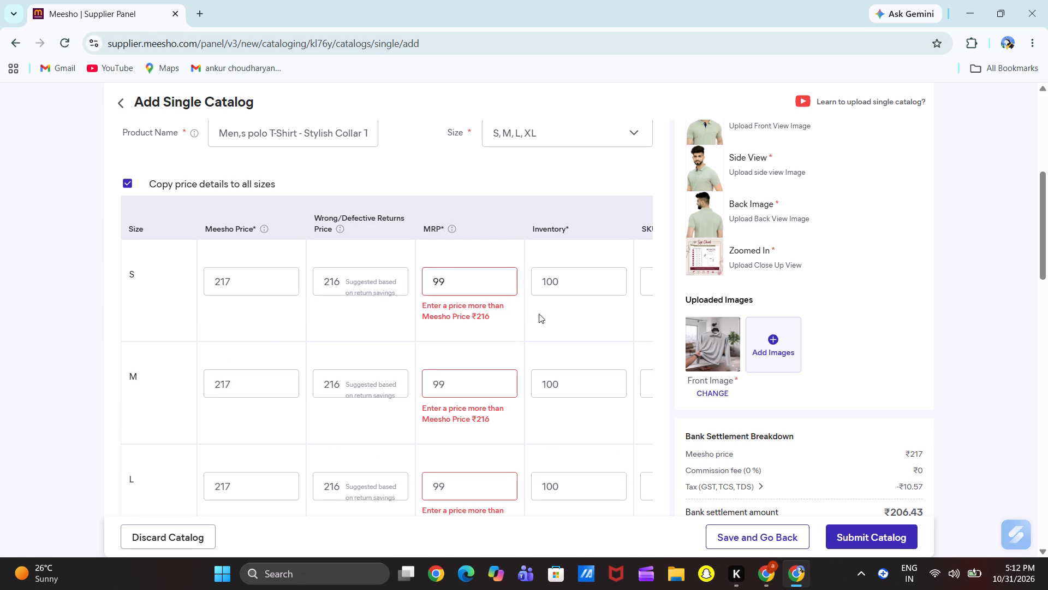
# Set Product 4's shoulder size to 14.5 inches for size S and 15.5 inches for size M.
pyautogui.hscroll(-5, 539, 314)
pyautogui.click(573, 285)
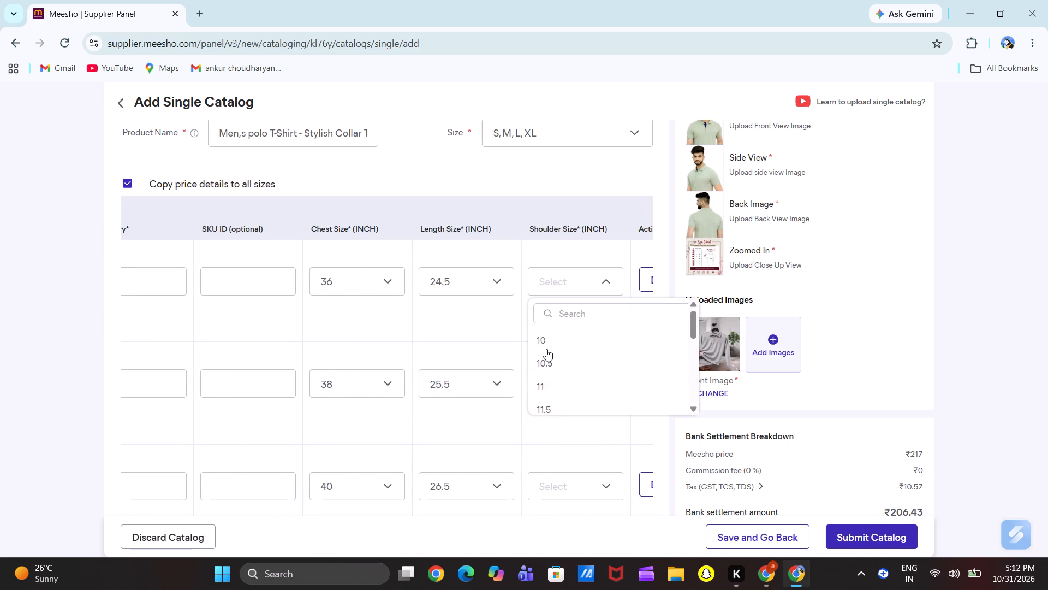
pyautogui.scroll(-3, 546, 349)
pyautogui.click(546, 349)
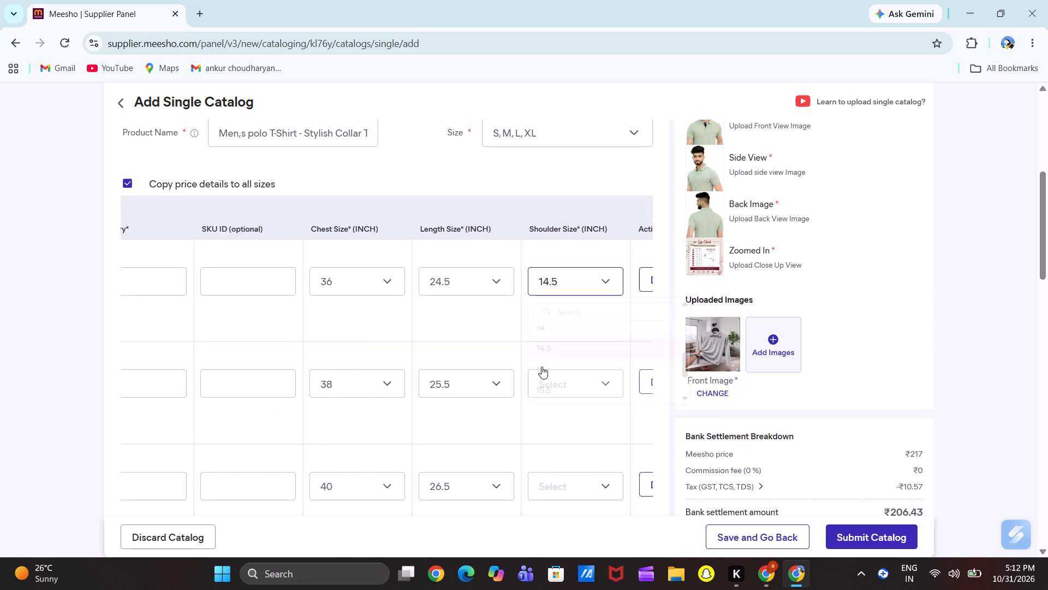
pyautogui.click(556, 373)
pyautogui.scroll(-2, 571, 462)
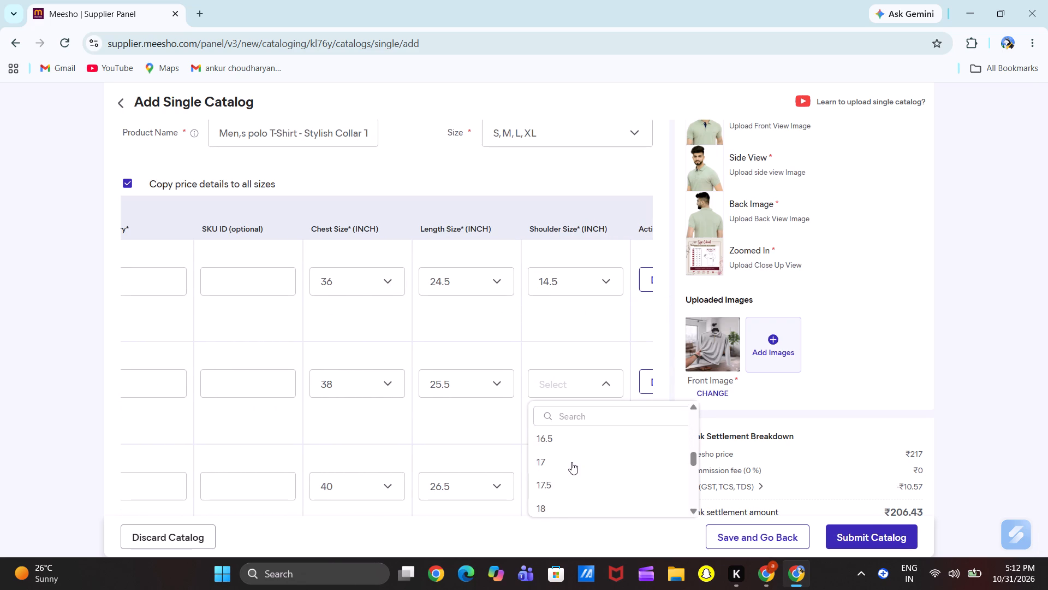
pyautogui.scroll(-1, 571, 462)
pyautogui.scroll(2, 571, 462)
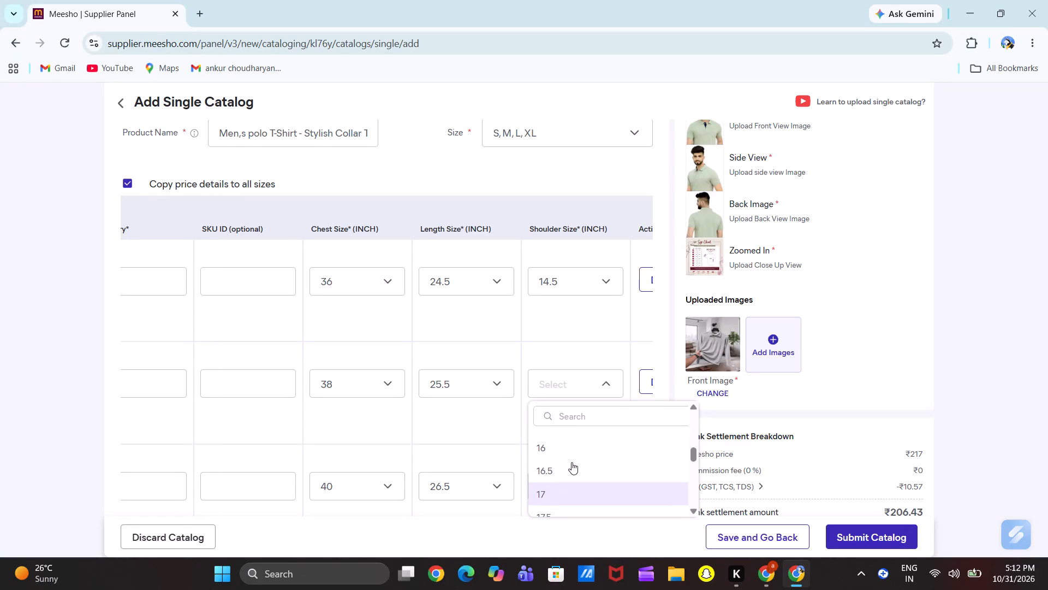
pyautogui.scroll(1, 571, 462)
pyautogui.click(571, 462)
# Set Product 4's shoulder size to 16.5 inches for size L.
pyautogui.scroll(-2, 528, 440)
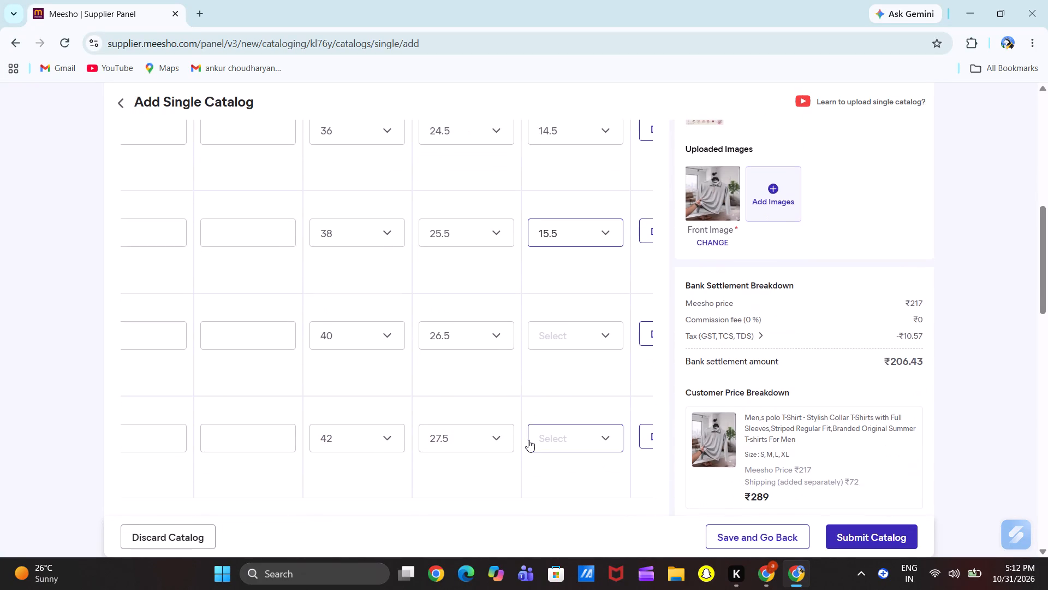
pyautogui.click(565, 329)
pyautogui.scroll(-1, 565, 421)
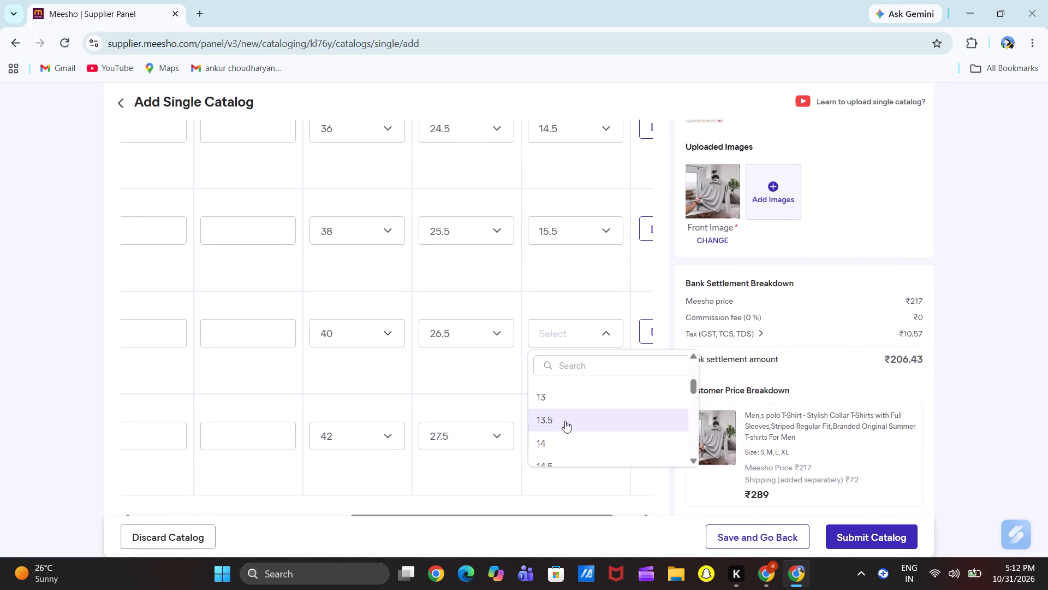
pyautogui.scroll(-2, 565, 421)
pyautogui.click(544, 409)
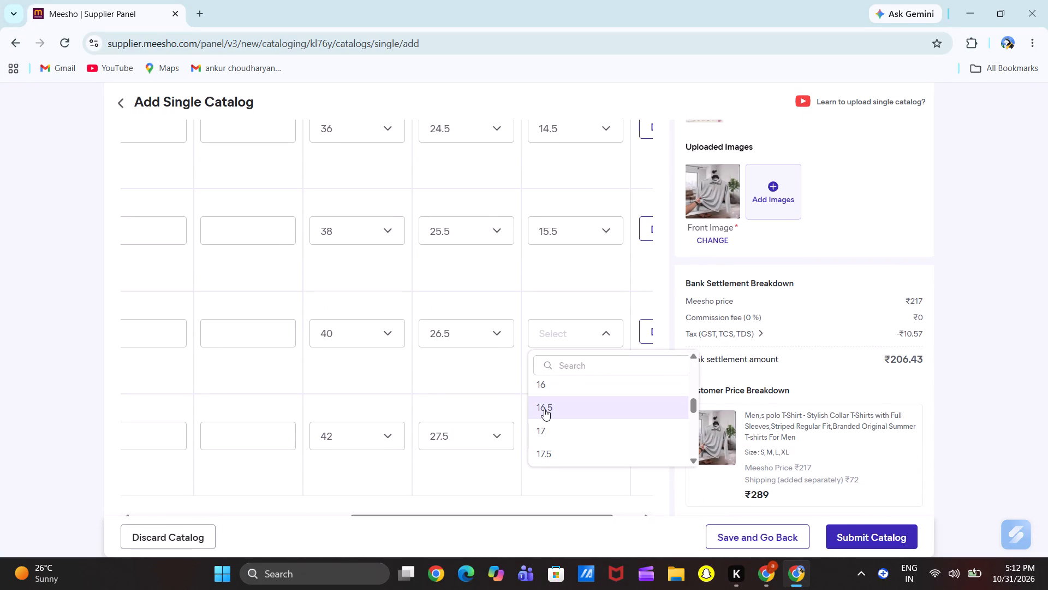
# Set Product 4's shoulder size to 17.5 inches for size XL.
pyautogui.click(559, 433)
pyautogui.scroll(-2, 581, 504)
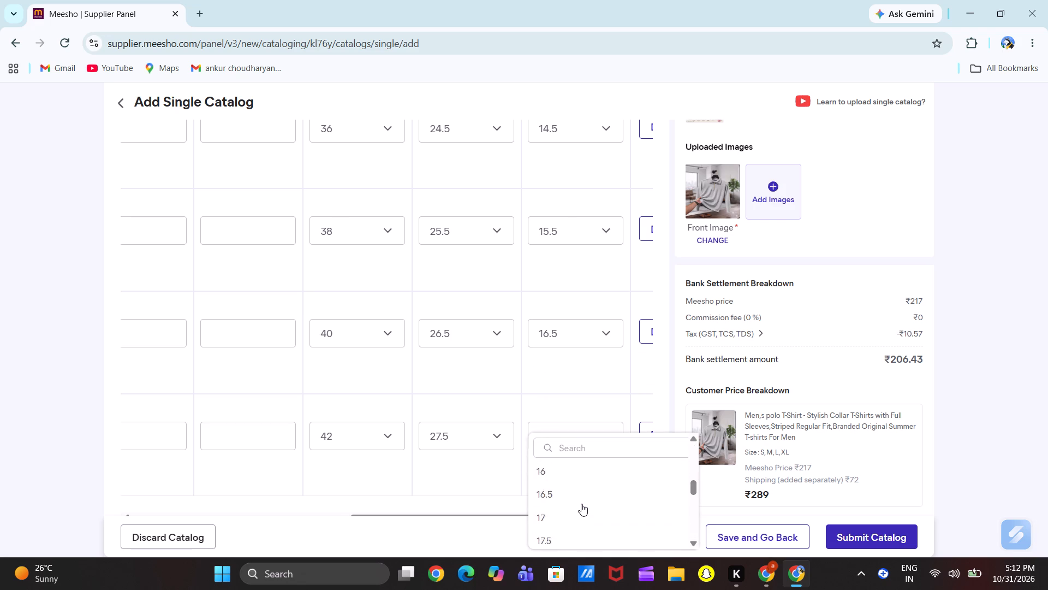
pyautogui.scroll(-1, 581, 504)
pyautogui.click(562, 514)
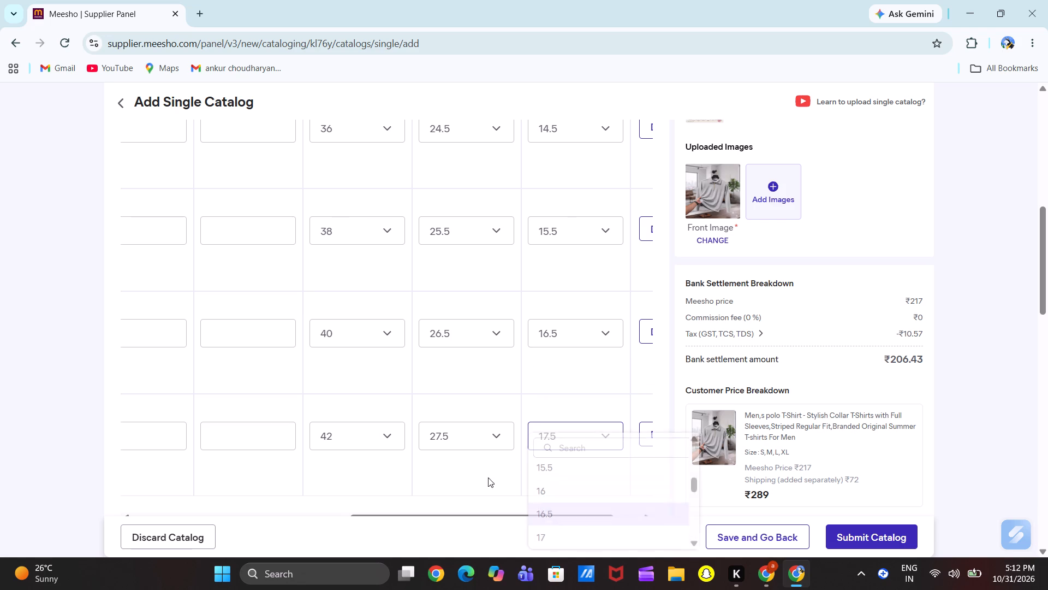
# Correct Product 4's MRP to 999 for all sizes.
pyautogui.scroll(-3, 437, 405)
pyautogui.scroll(3, 313, 256)
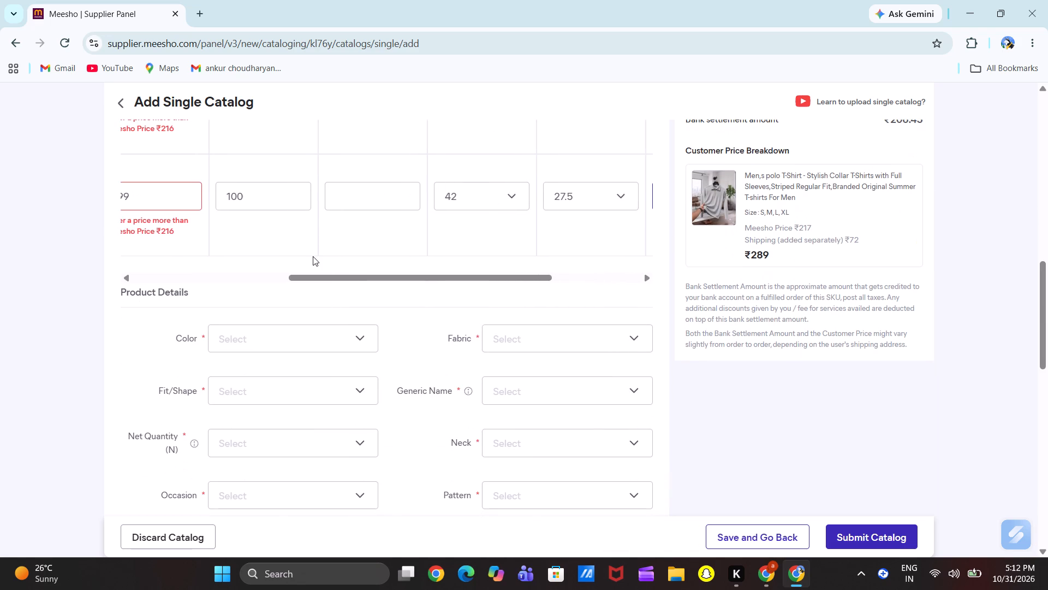
pyautogui.hscroll(3, 313, 256)
pyautogui.click(354, 205)
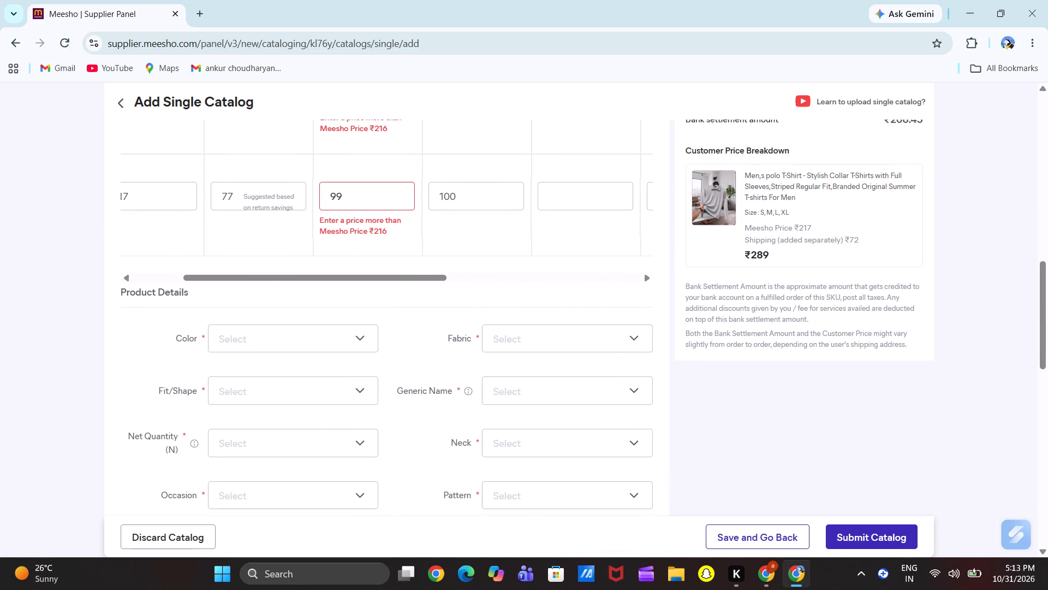
pyautogui.press('9')
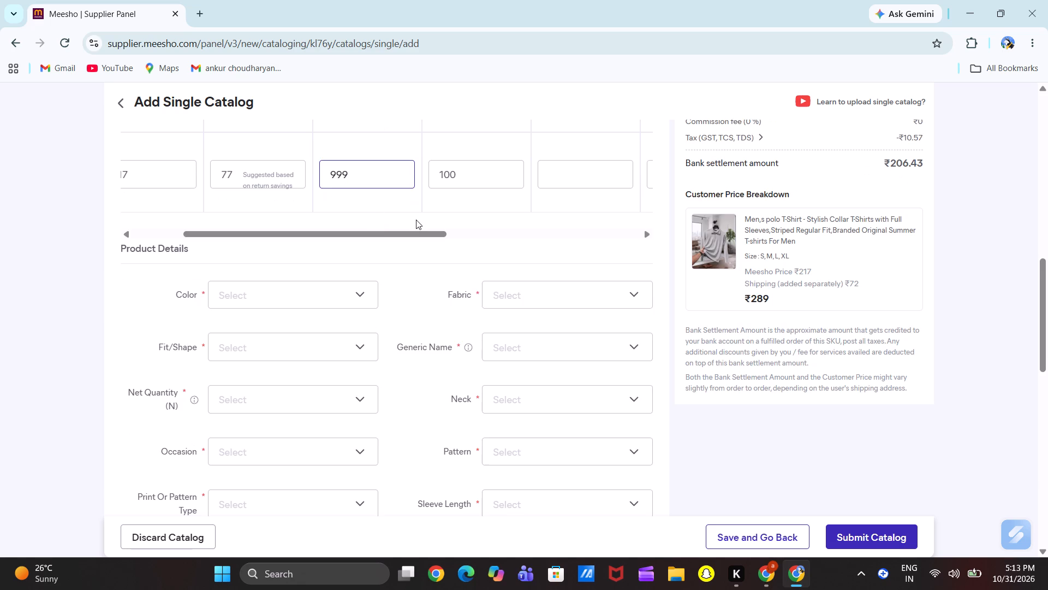
pyautogui.scroll(3, 416, 220)
pyautogui.scroll(-1, 416, 220)
# Set Product 4's color to Grey and its fabric to Cotton Blend in the product details.
pyautogui.scroll(-1, 416, 220)
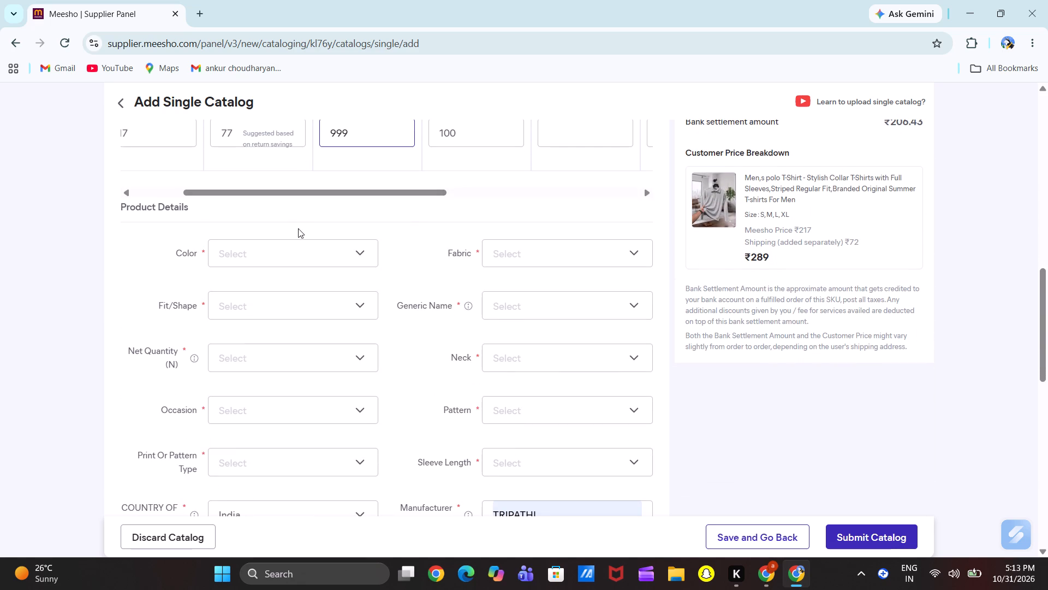
pyautogui.click(287, 241)
pyautogui.click(265, 279)
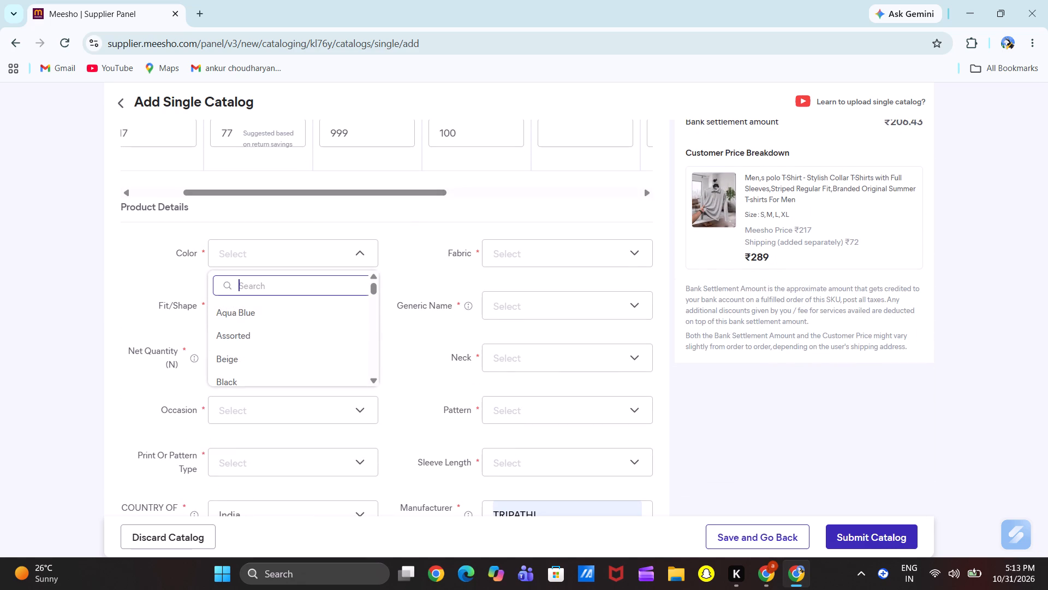
pyautogui.write('GRE')
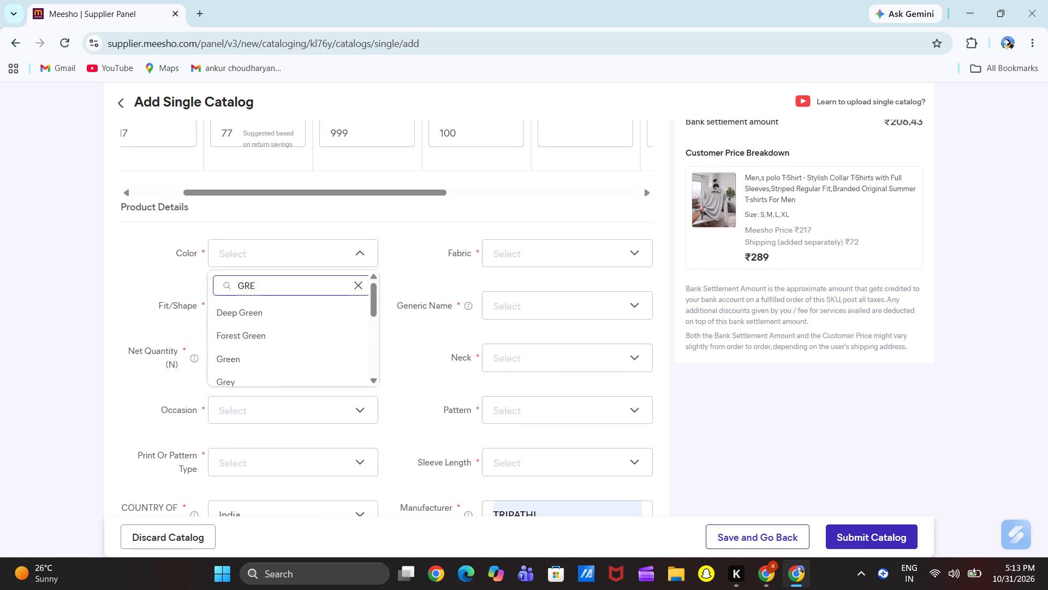
pyautogui.click(235, 373)
pyautogui.click(561, 255)
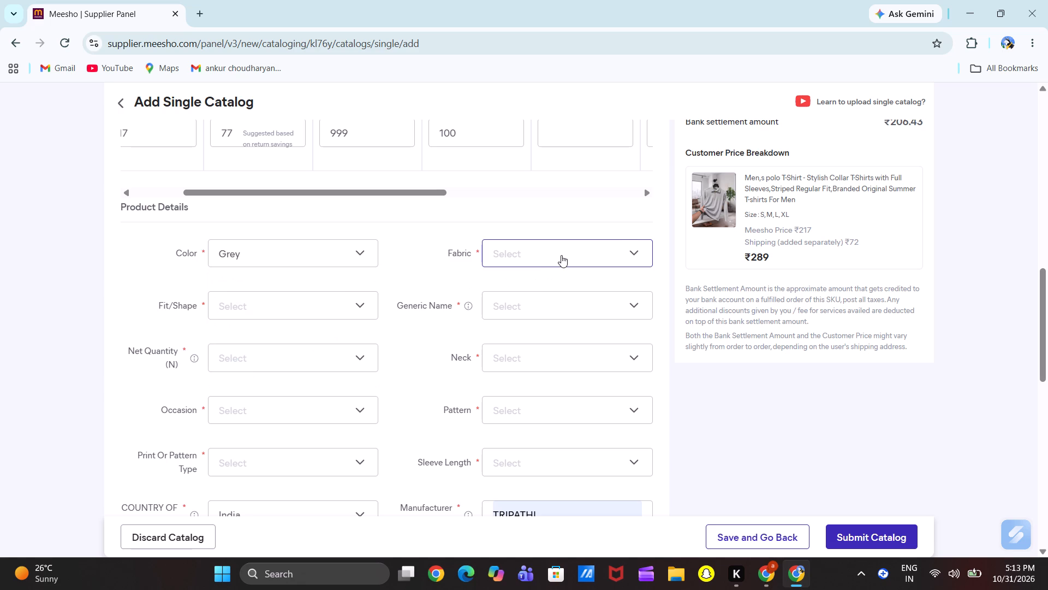
pyautogui.scroll(-1, 546, 353)
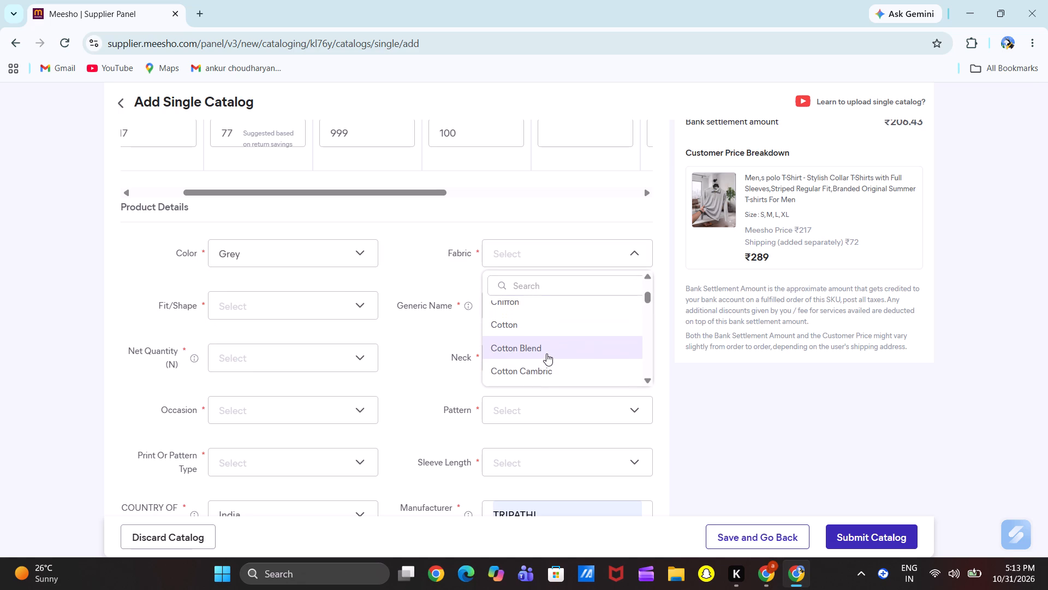
pyautogui.click(546, 353)
# Set Product 4's fit/shape to Regular and its generic name to Tshirts.
pyautogui.click(295, 300)
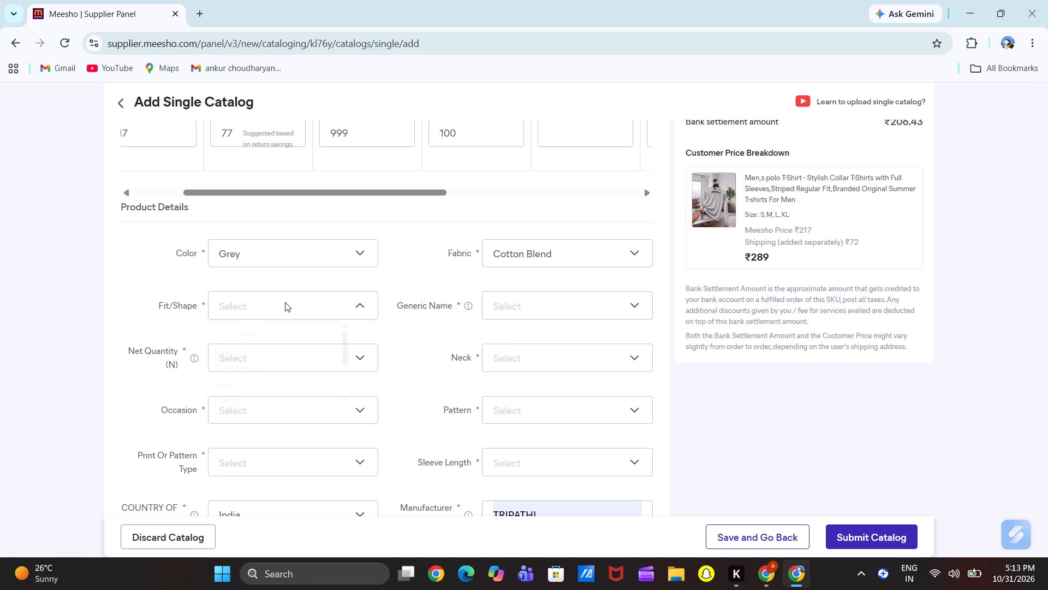
pyautogui.click(279, 335)
pyautogui.scroll(-1, 254, 409)
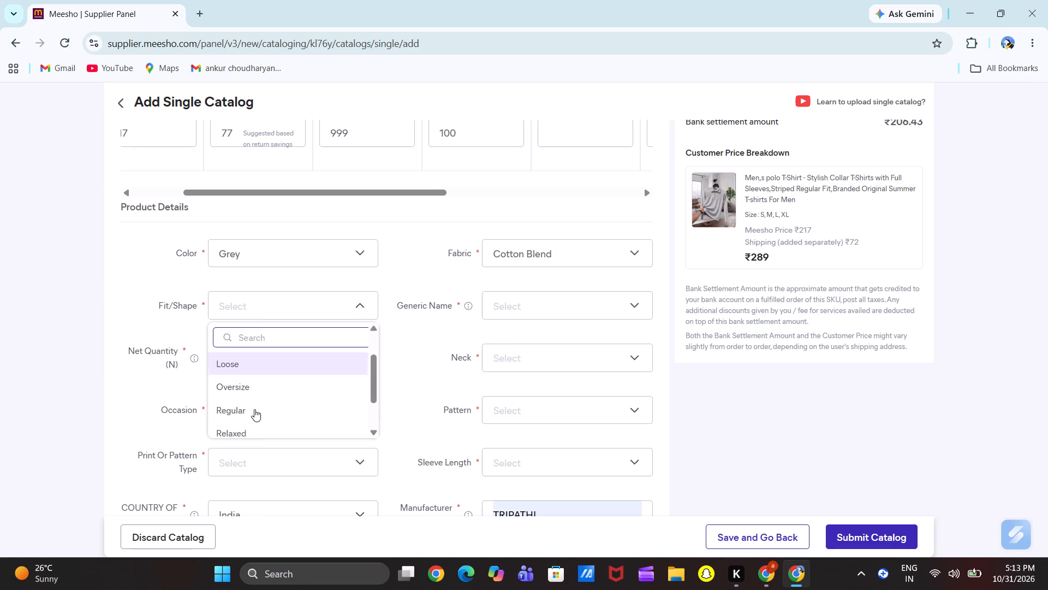
pyautogui.scroll(-1, 254, 409)
pyautogui.click(227, 384)
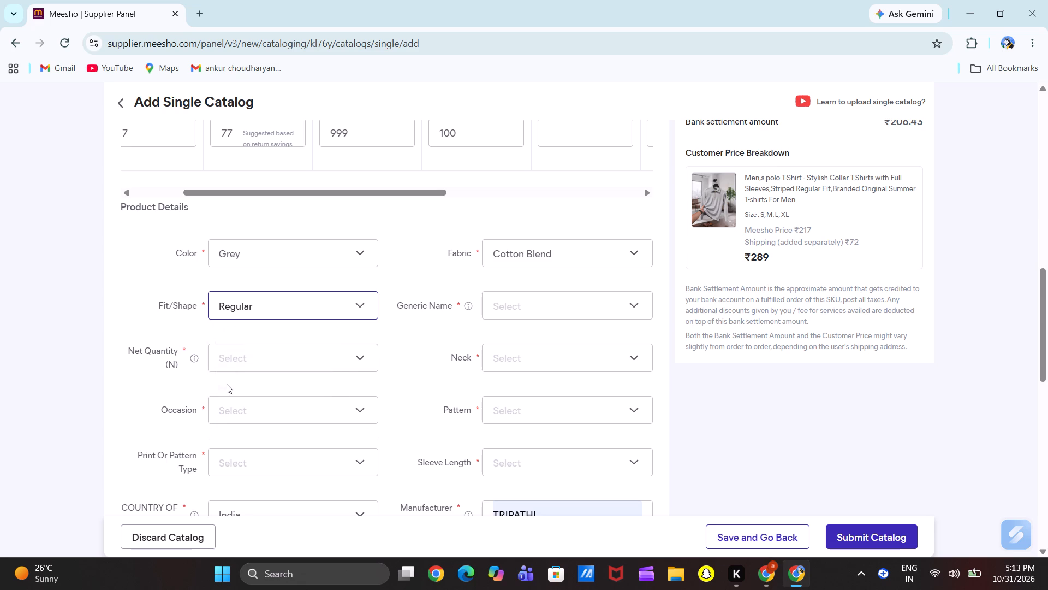
pyautogui.click(515, 310)
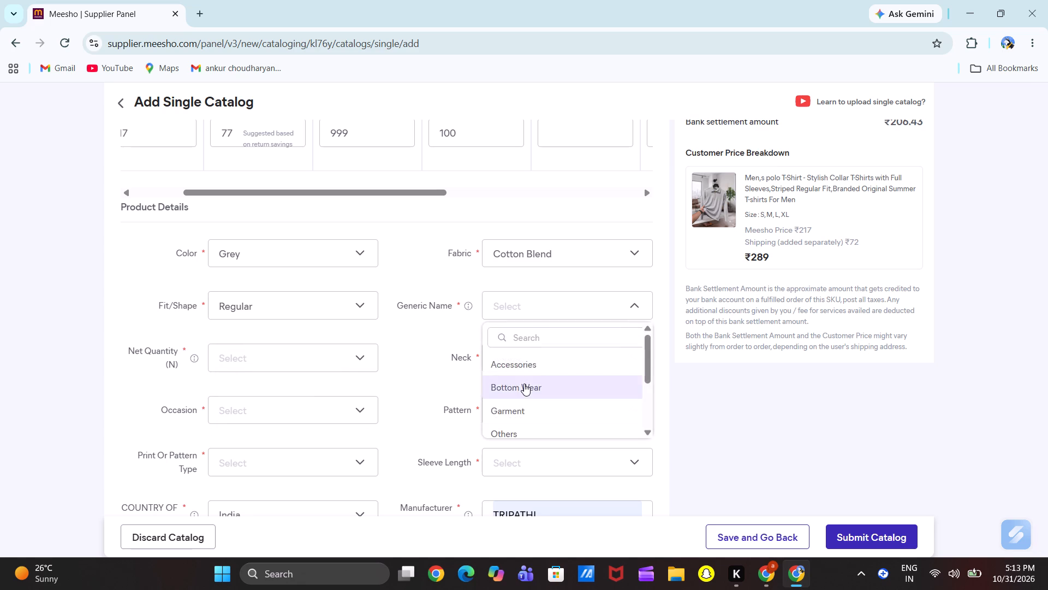
pyautogui.scroll(-1, 524, 383)
pyautogui.click(513, 399)
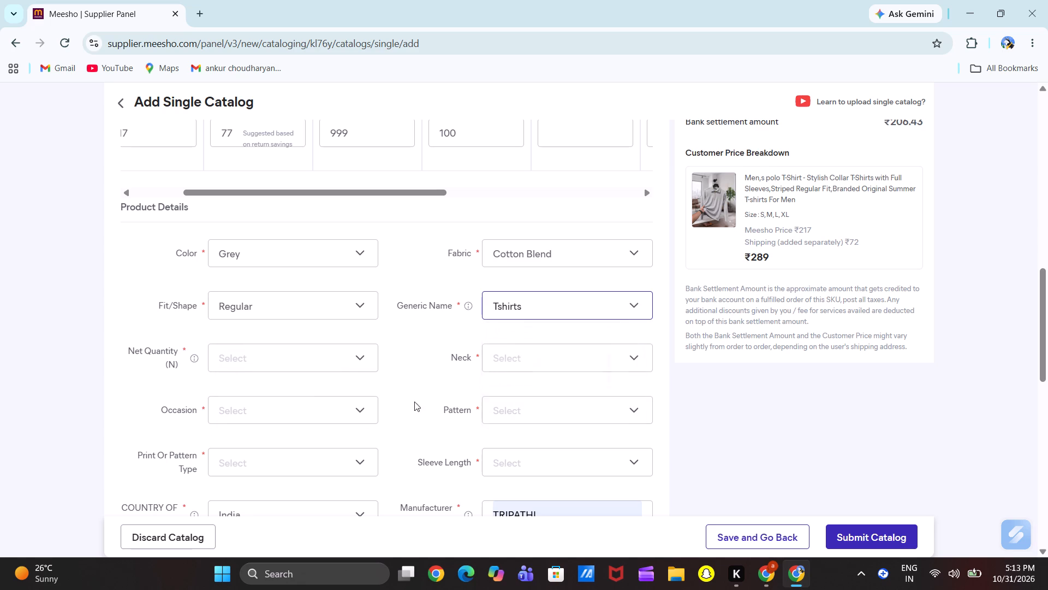
# Set Product 4's net quantity to 1 and its neck to Polo.
pyautogui.scroll(-1, 348, 392)
pyautogui.click(268, 346)
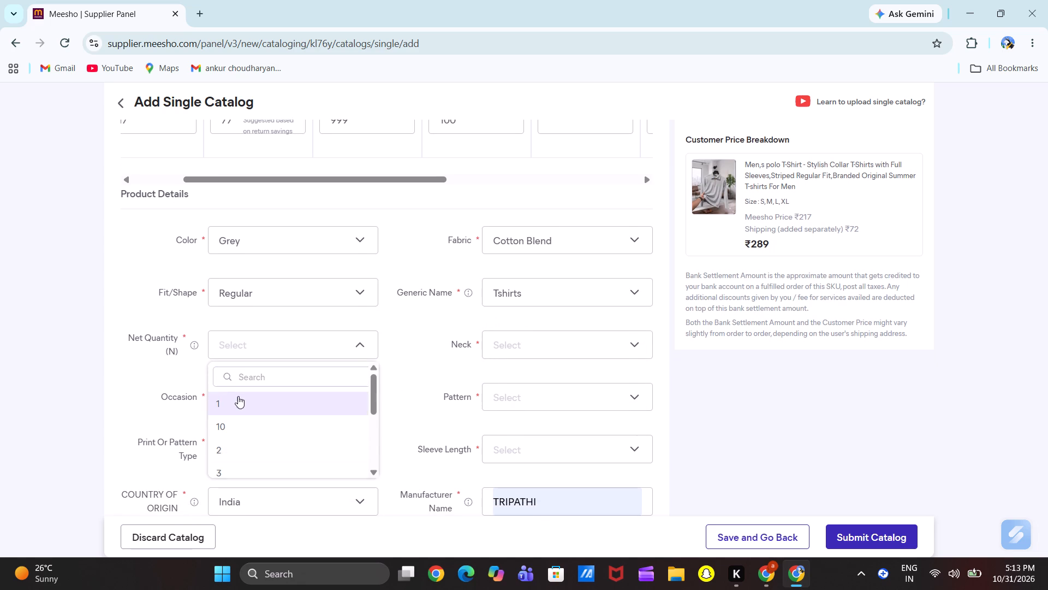
pyautogui.click(243, 400)
pyautogui.click(517, 337)
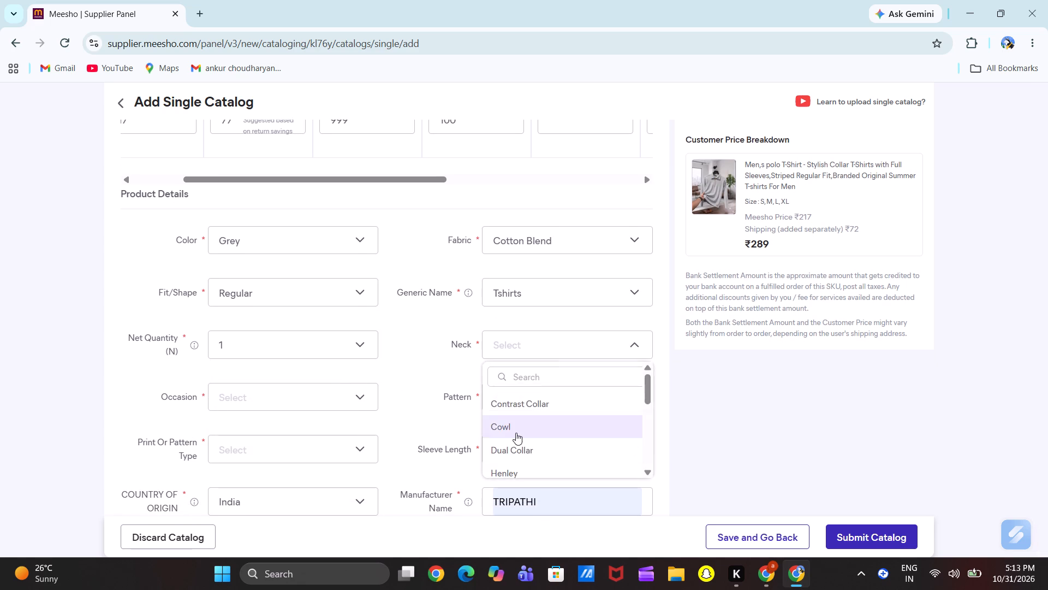
pyautogui.scroll(-1, 516, 433)
pyautogui.click(513, 444)
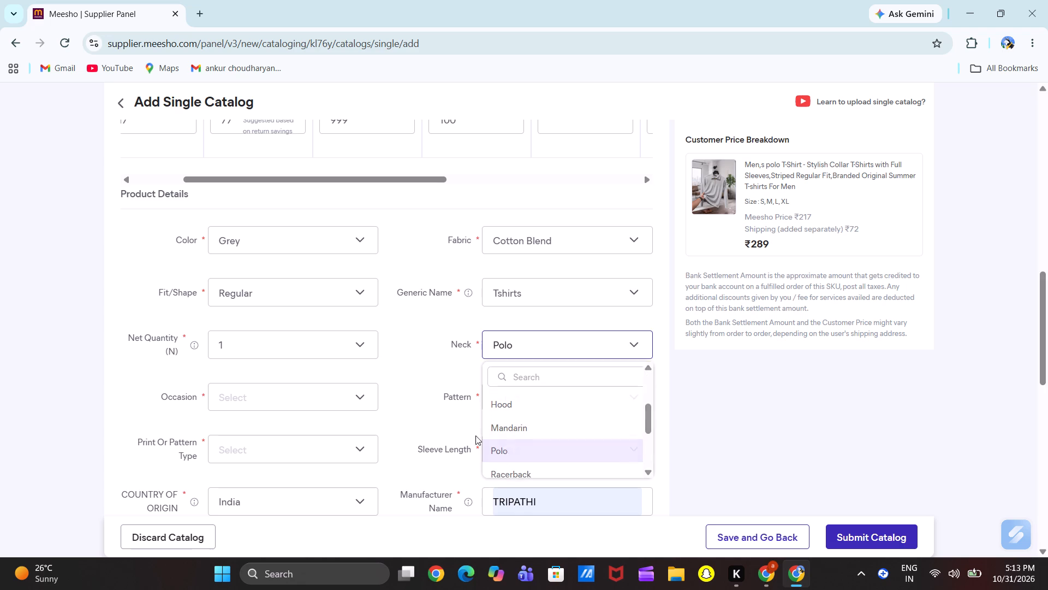
# Set Product 4's occasion to Casual and its pattern to Solid.
pyautogui.click(274, 394)
pyautogui.click(247, 477)
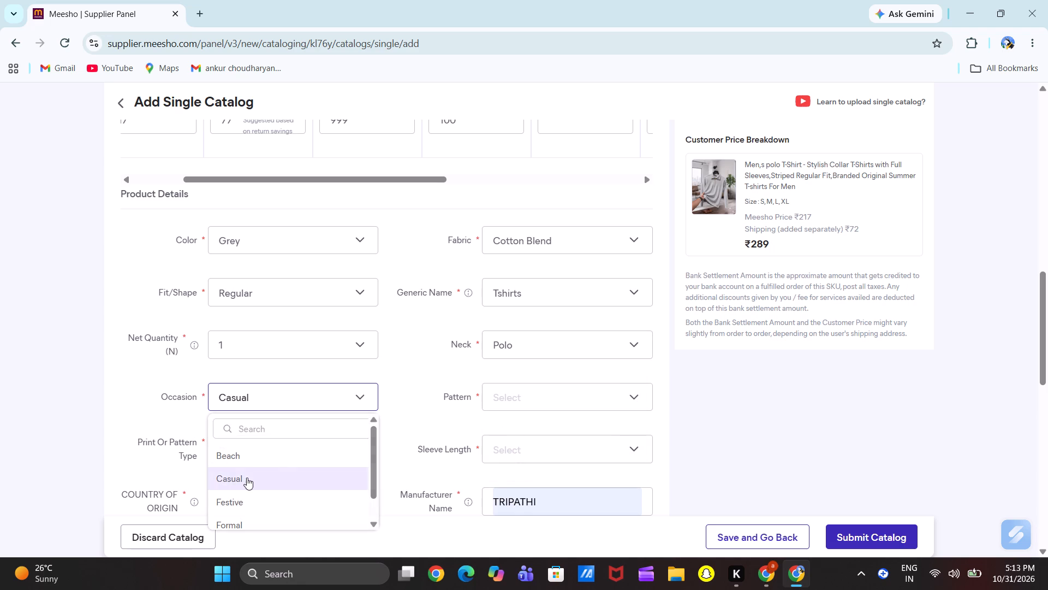
pyautogui.moveTo(517, 392); pyautogui.dragTo(548, 470)
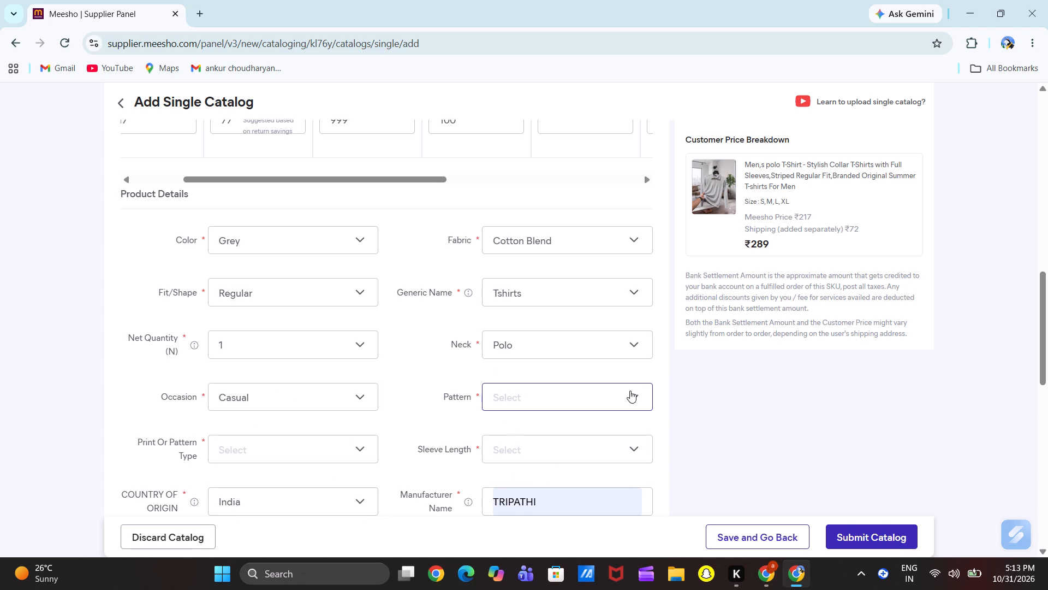
pyautogui.click(630, 391)
pyautogui.scroll(-2, 562, 452)
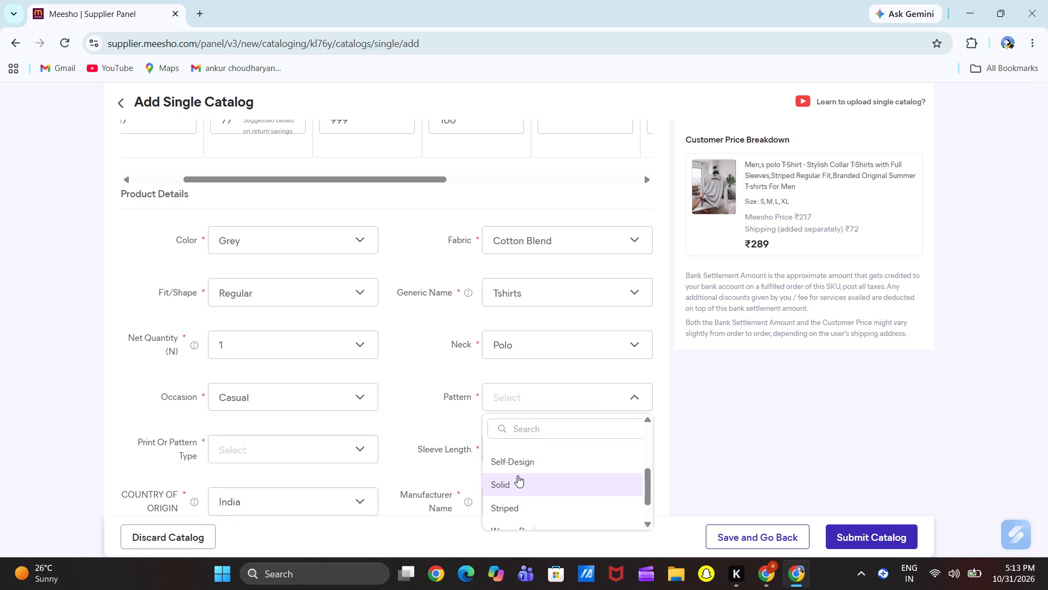
pyautogui.click(515, 478)
# Set Product 4's print or pattern type to Solid and its sleeve length to Long Sleeves.
pyautogui.click(266, 442)
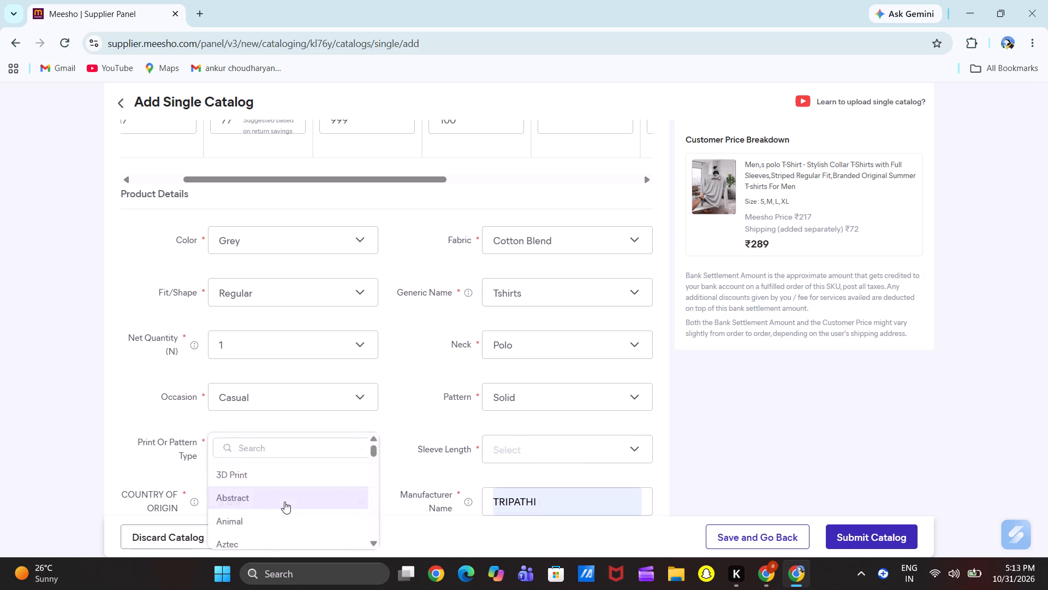
pyautogui.scroll(-3, 284, 501)
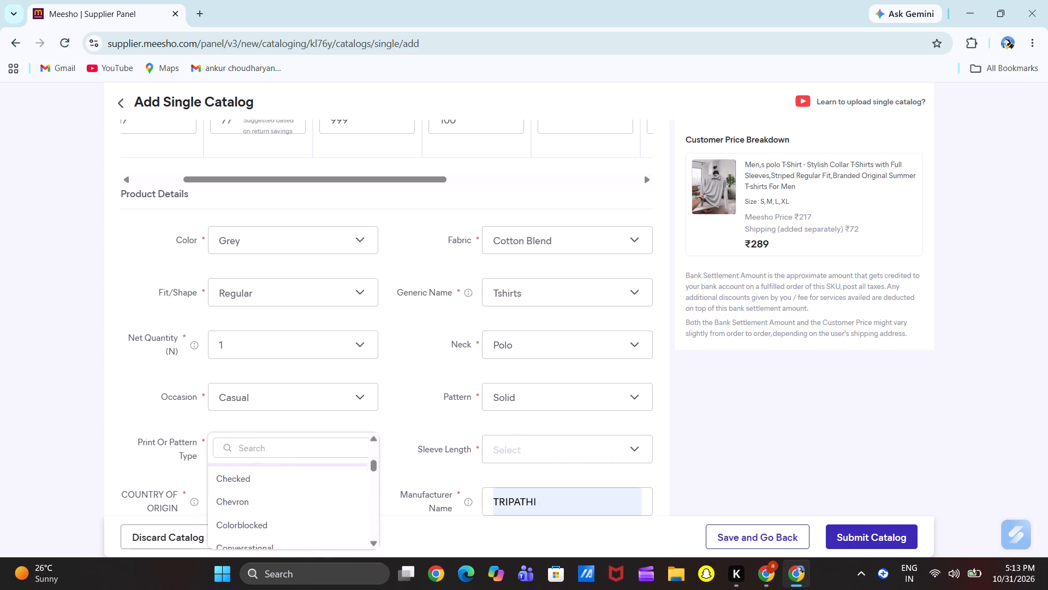
pyautogui.click(261, 451)
pyautogui.write('SO')
pyautogui.click(219, 513)
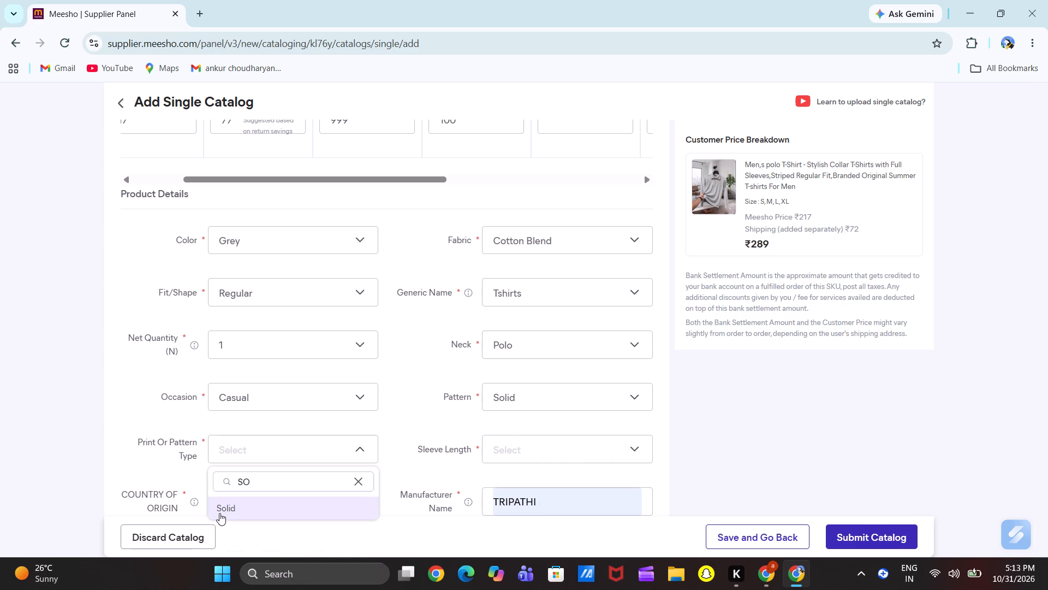
pyautogui.click(504, 444)
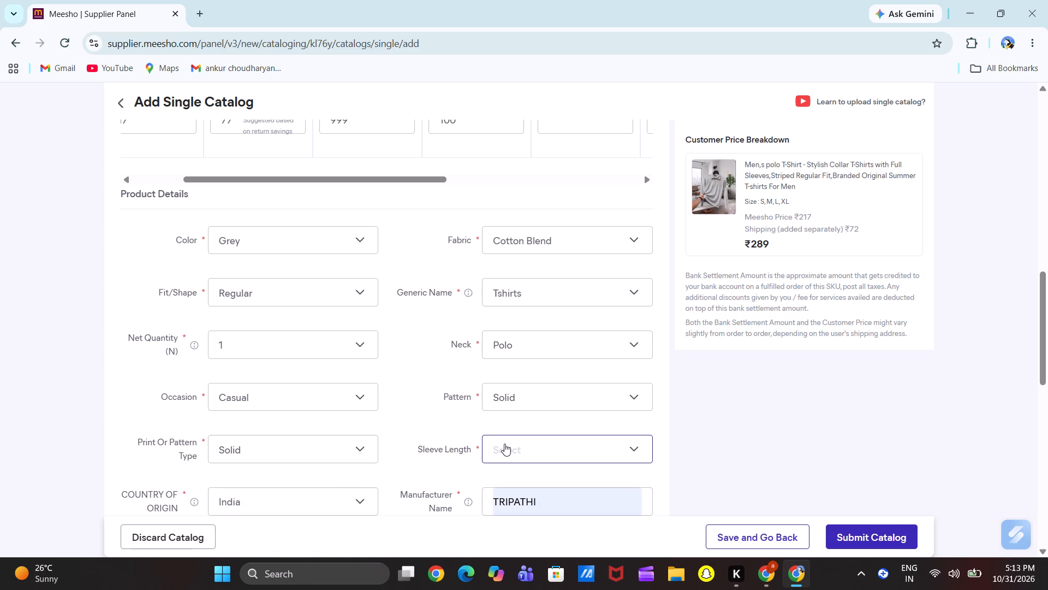
pyautogui.click(540, 476)
# Set Product 4's length to Regular and its number of pockets to No Pocket in the other attributes.
pyautogui.scroll(-5, 469, 448)
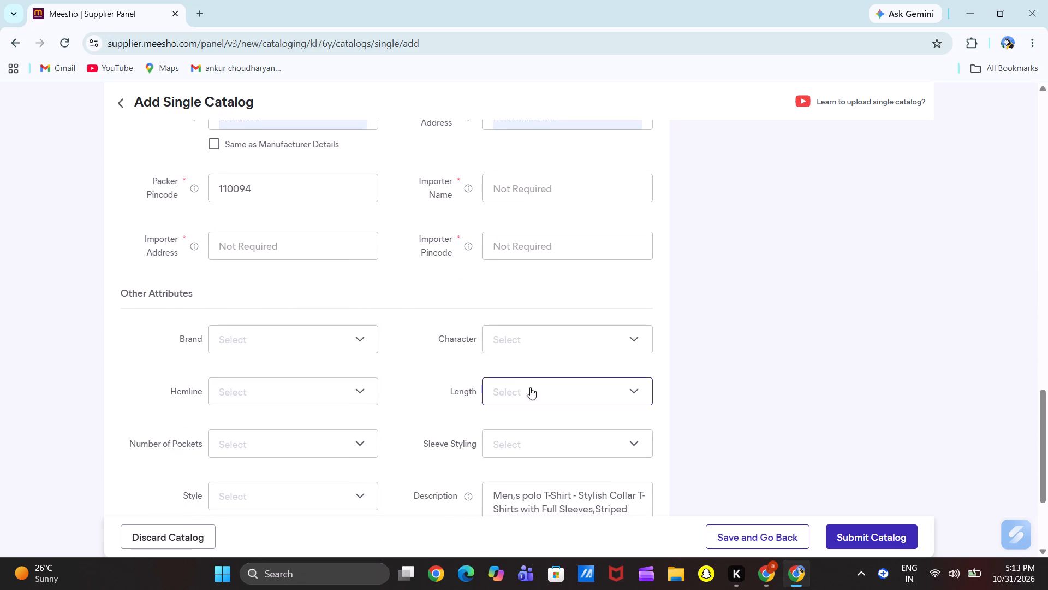
pyautogui.click(543, 392)
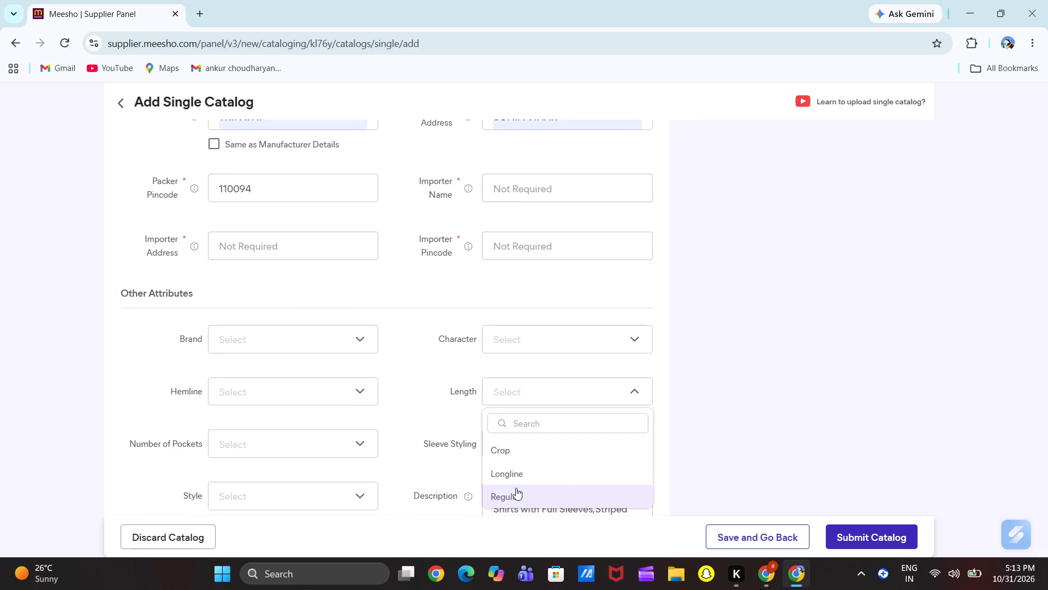
pyautogui.click(516, 488)
pyautogui.click(279, 436)
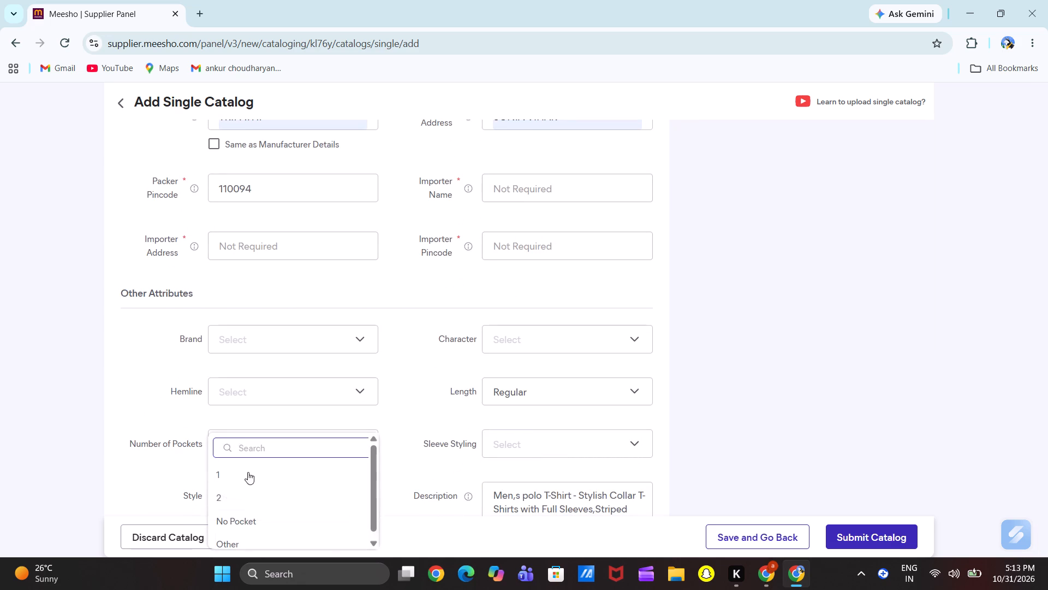
pyautogui.click(262, 518)
# Set Product 4's style to Korean in the other attributes.
pyautogui.scroll(-1, 429, 445)
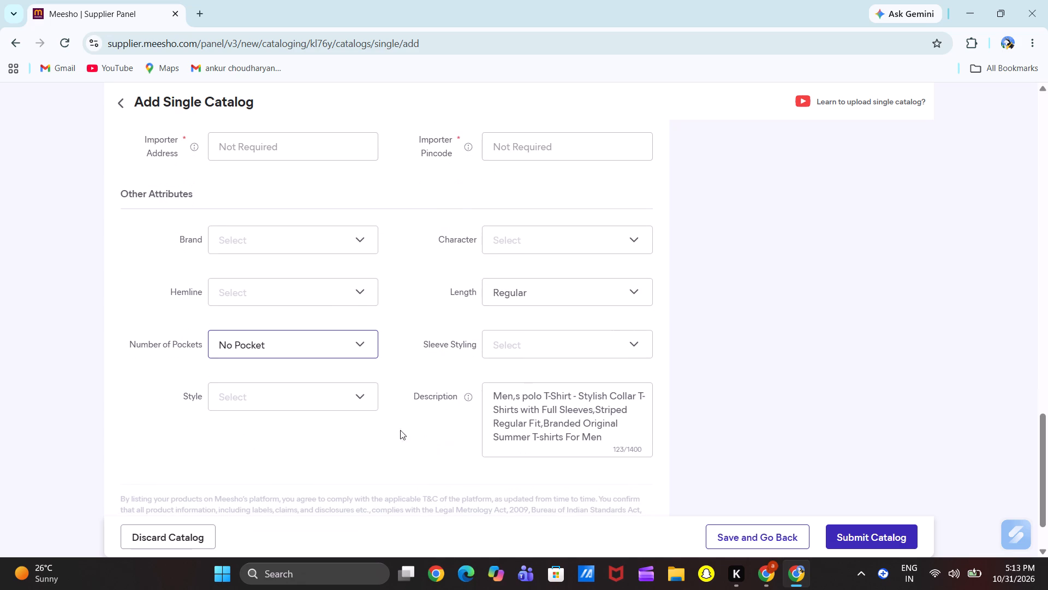
pyautogui.click(294, 397)
pyautogui.click(268, 464)
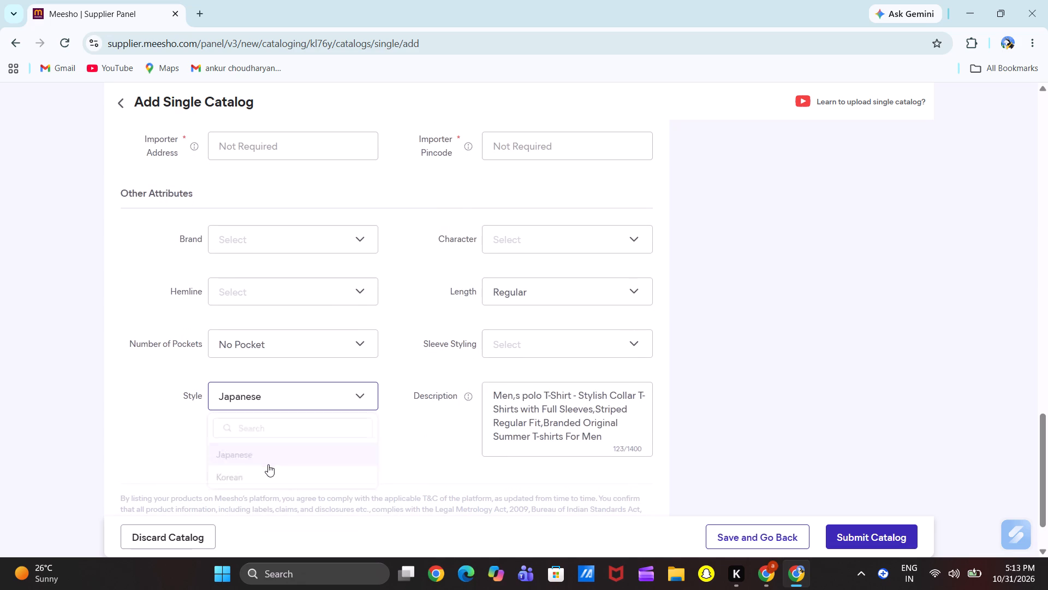
pyautogui.click(285, 398)
pyautogui.click(263, 475)
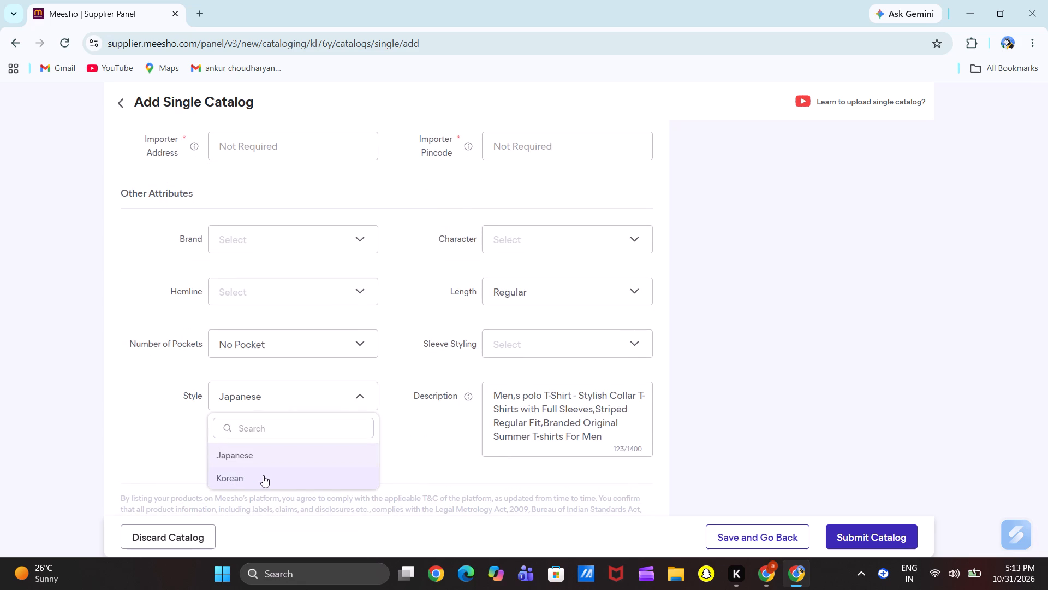
# Open Product 5 and enter FULL=KARAR;'/[WHITE] as its style code.
pyautogui.scroll(8, 412, 426)
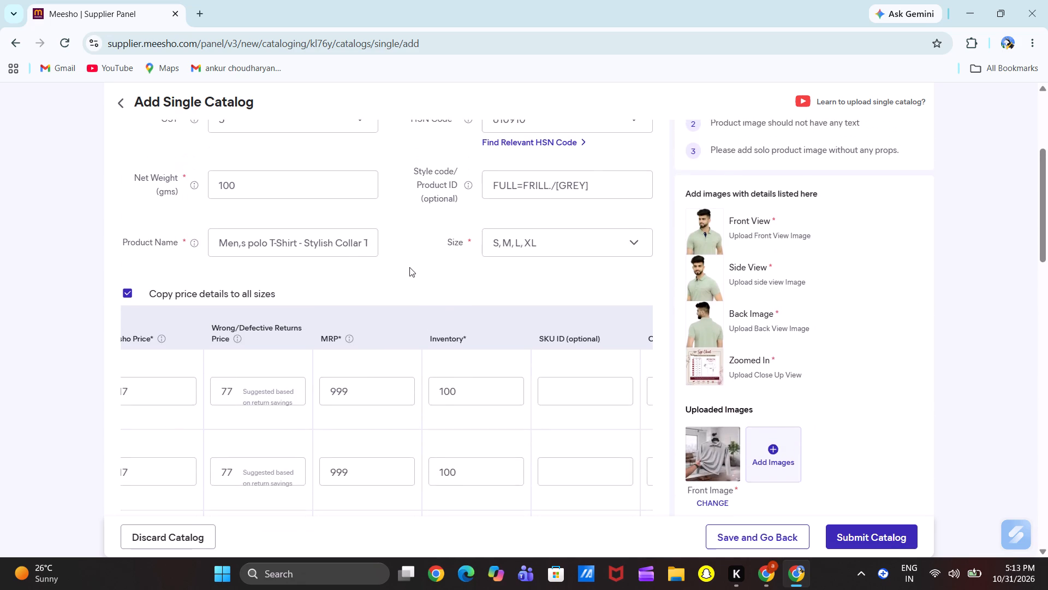
pyautogui.scroll(5, 409, 267)
pyautogui.click(577, 185)
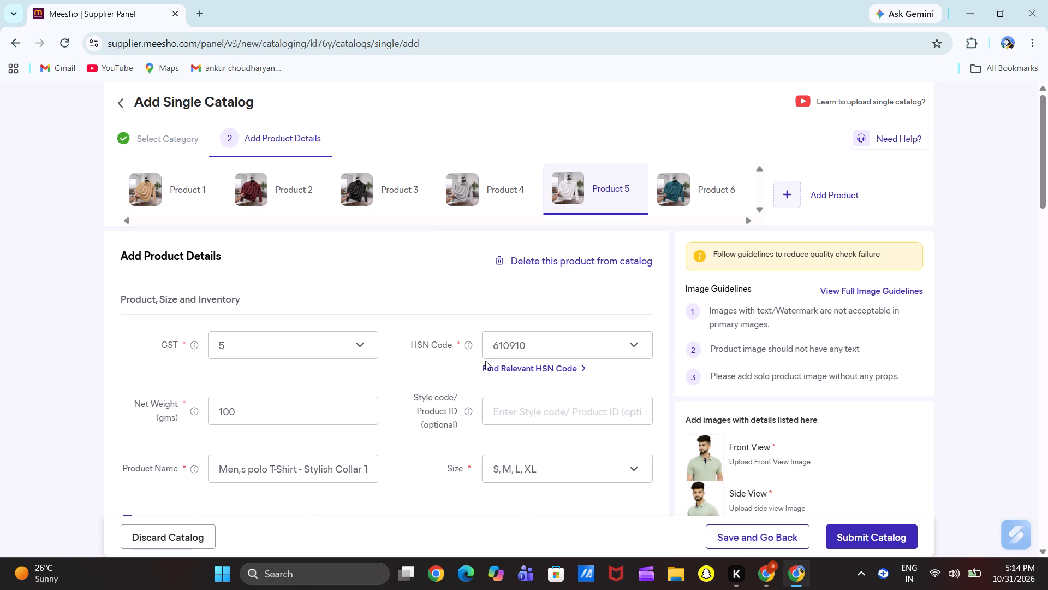
pyautogui.click(528, 406)
pyautogui.write('FULL')
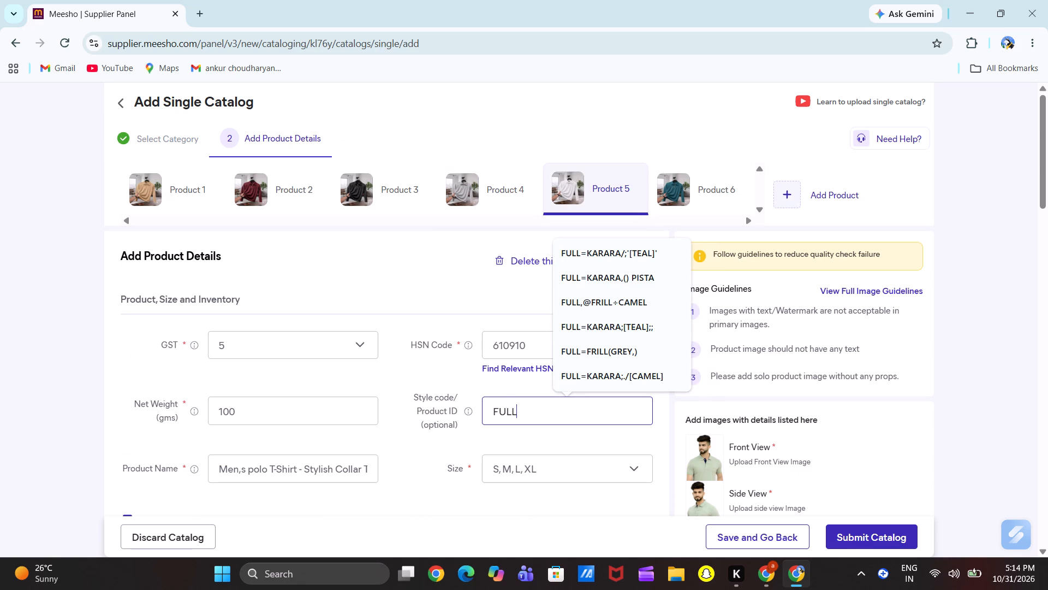
pyautogui.press('=')
pyautogui.write('KARAE')
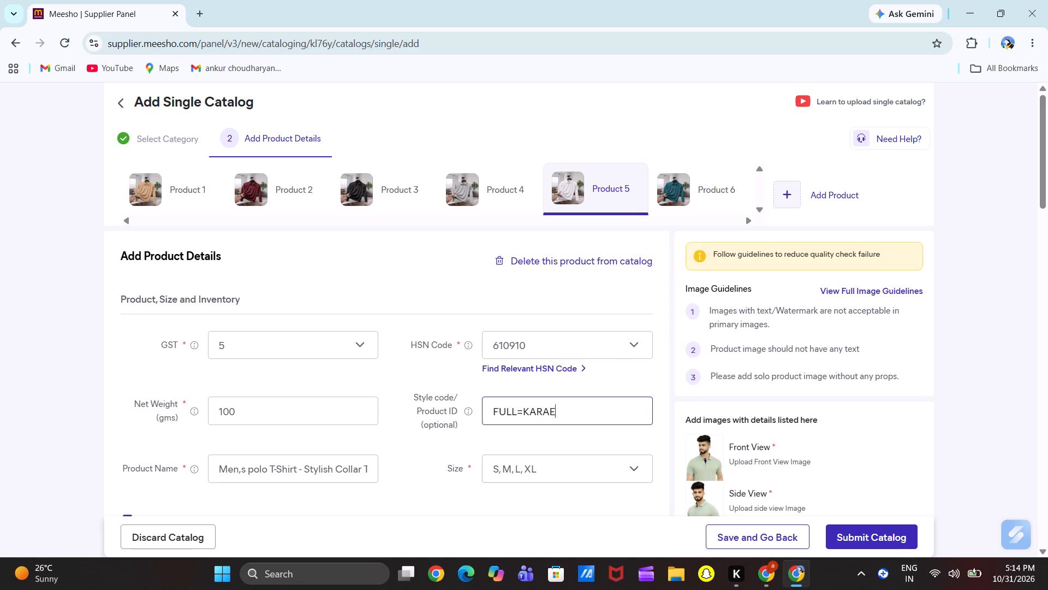
pyautogui.press('BackSpace')
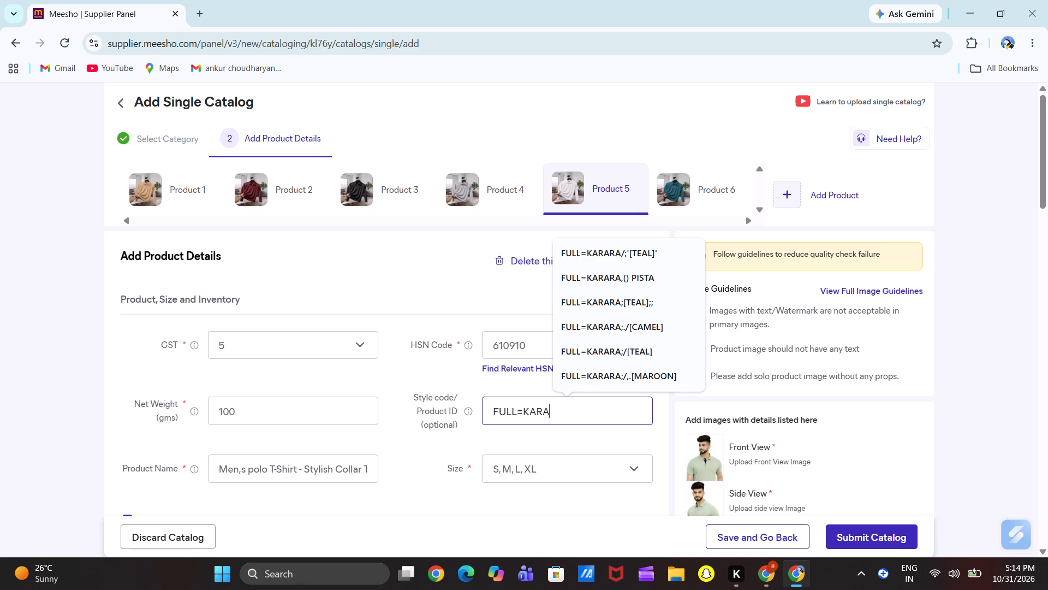
pyautogui.write('RA')
pyautogui.press('BackSpace')
pyautogui.write(";'/")
pyautogui.press('[')
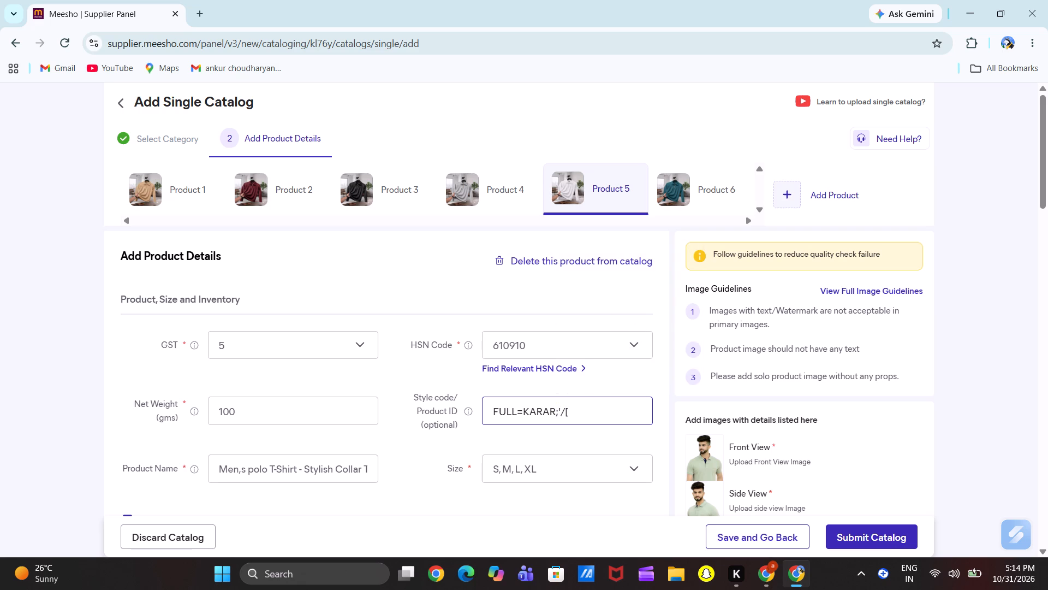
pyautogui.write('WHITE')
pyautogui.press(']')
# Set Product 5's Meesho price to 217 in the size S row, with price details copied to all sizes.
pyautogui.scroll(-4, 429, 380)
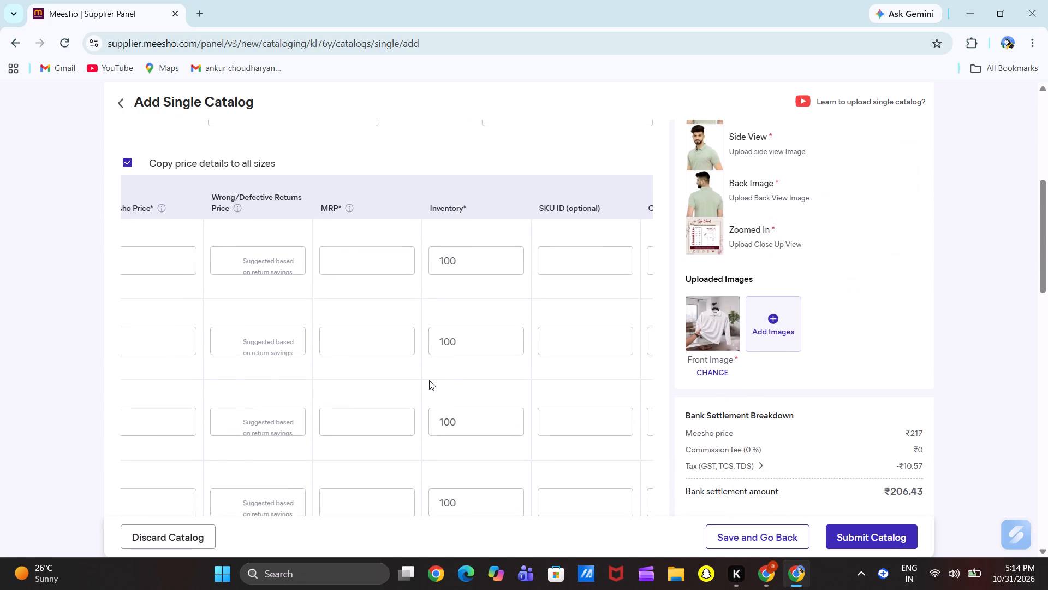
pyautogui.scroll(-1, 429, 380)
pyautogui.hscroll(6, 193, 258)
pyautogui.click(237, 255)
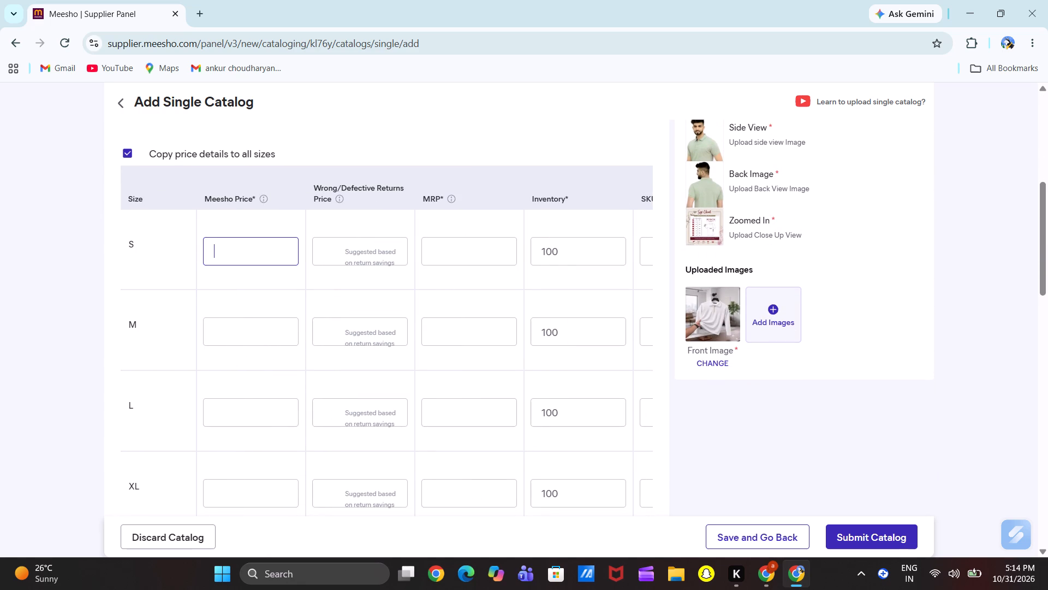
pyautogui.press('2')
pyautogui.write('17')
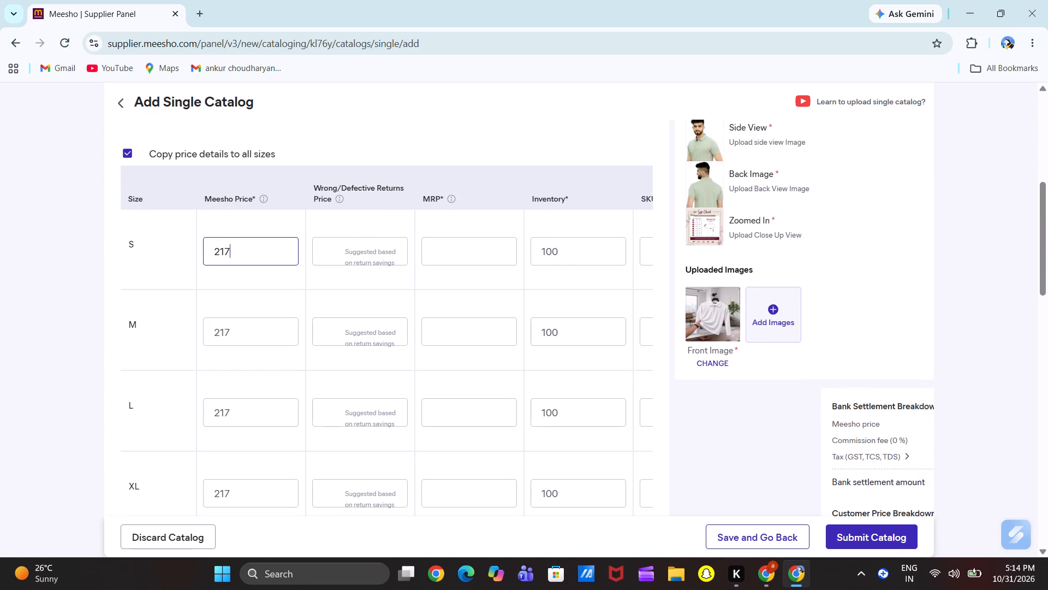
# Set Product 5's wrong/defective returns price to 216 and its MRP to 999 for all sizes.
pyautogui.click(340, 253)
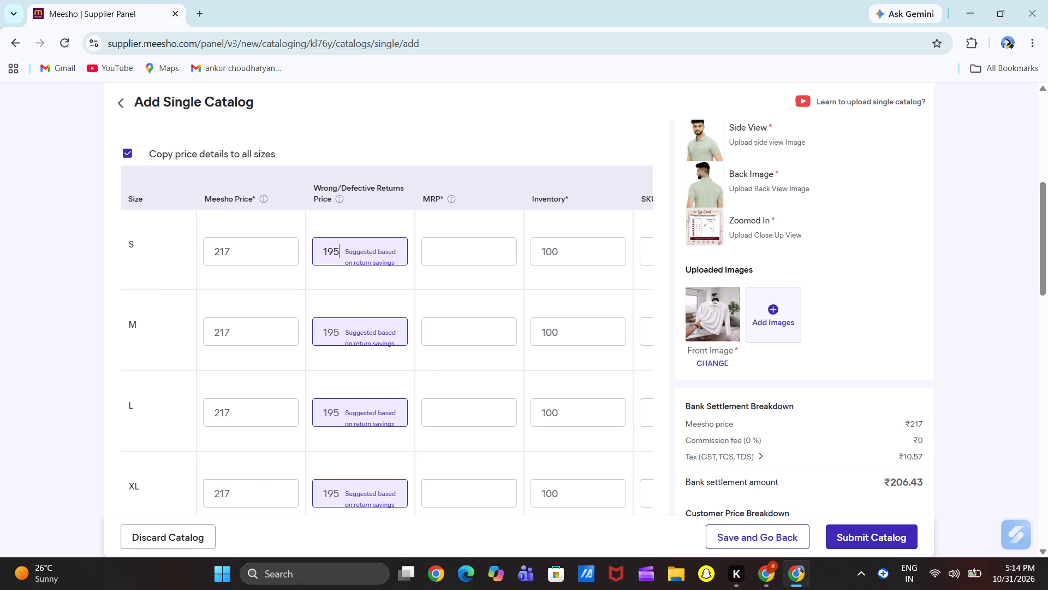
pyautogui.press('BackSpace')
pyautogui.press('BackSpace')
pyautogui.press('BackSpace')
pyautogui.press('BackSpace')
pyautogui.write('216')
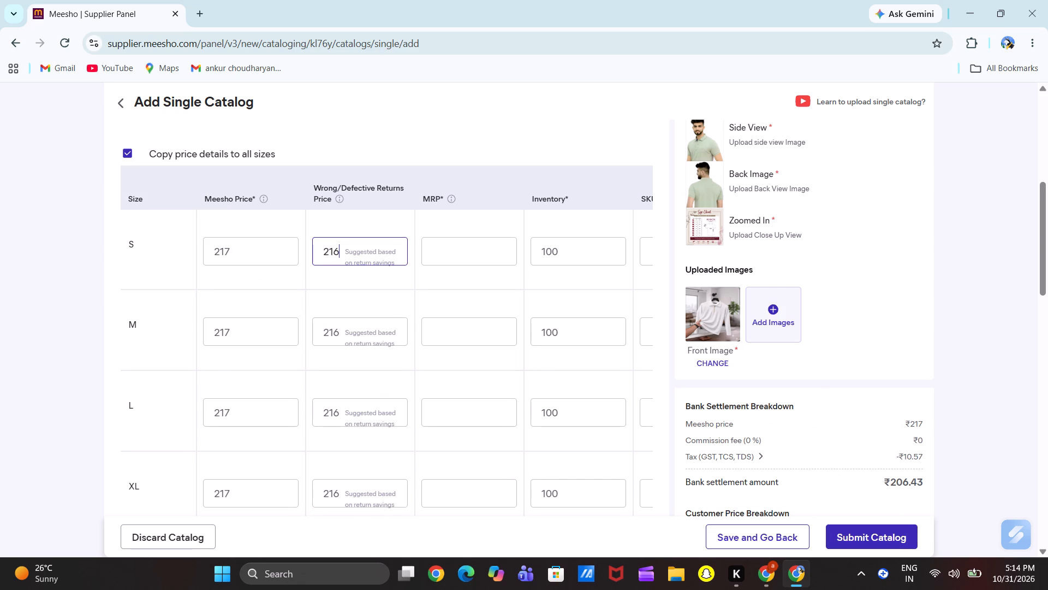
pyautogui.click(486, 247)
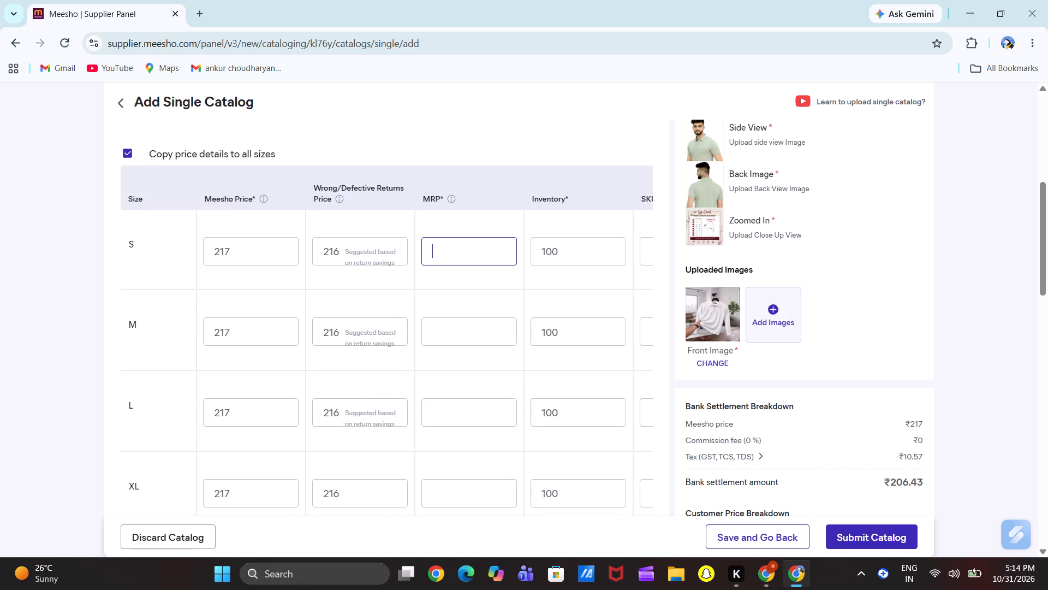
pyautogui.write('99')
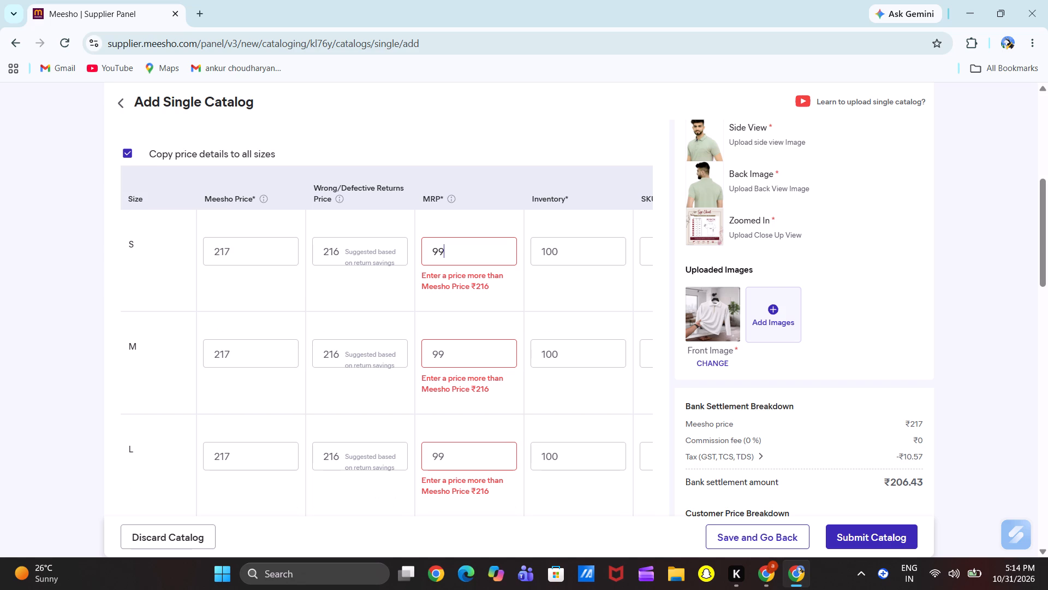
pyautogui.press('9')
# Set Product 5's shoulder size to 14.5 inches for size S and 15.5 inches for size M.
pyautogui.hscroll(-2, 521, 280)
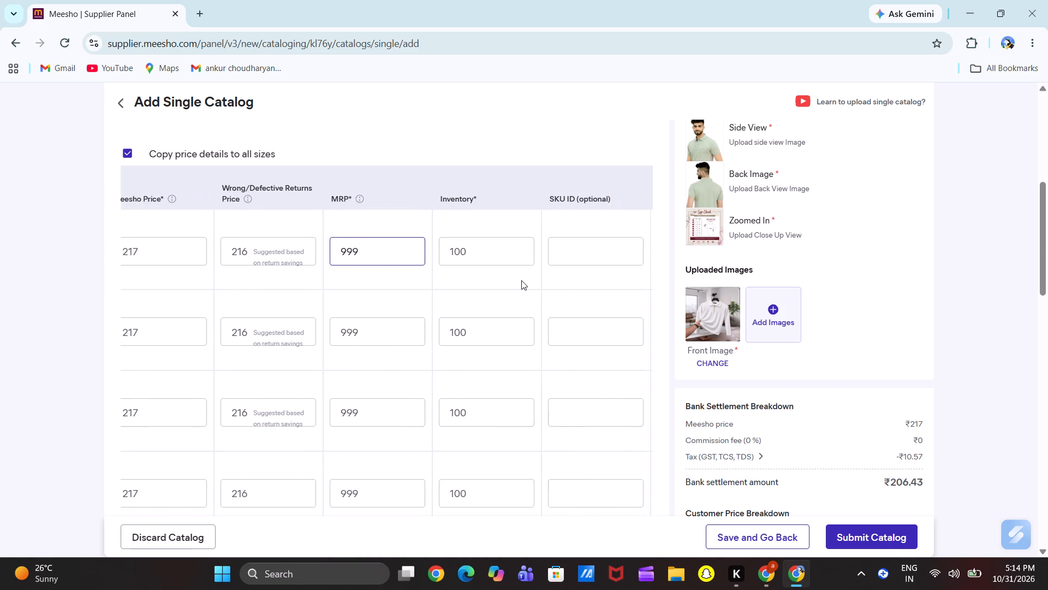
pyautogui.hscroll(-1, 521, 280)
pyautogui.click(535, 255)
pyautogui.hscroll(-5, 516, 289)
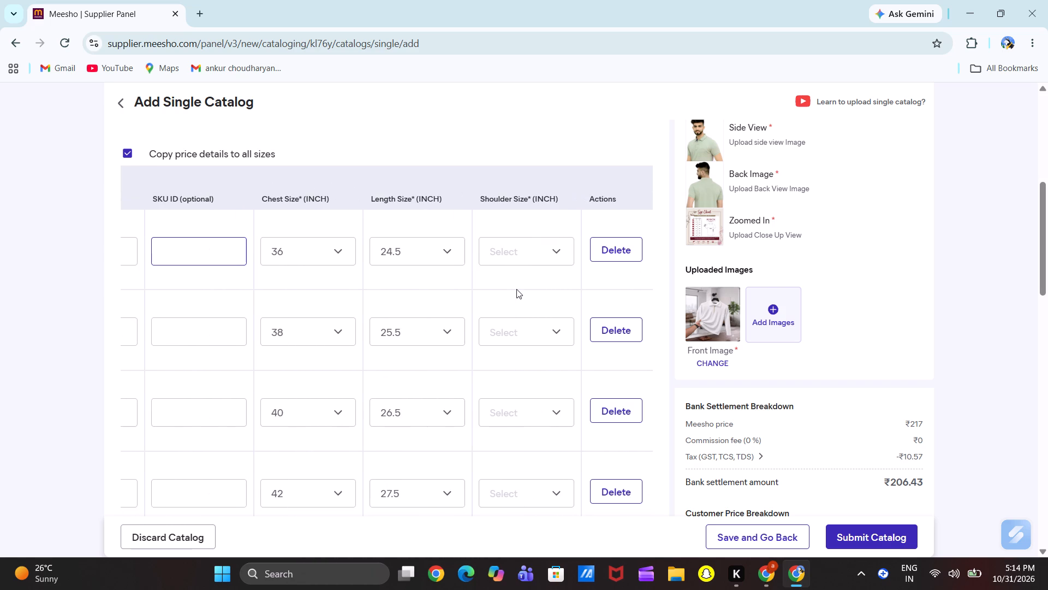
pyautogui.click(522, 250)
pyautogui.scroll(-1, 526, 337)
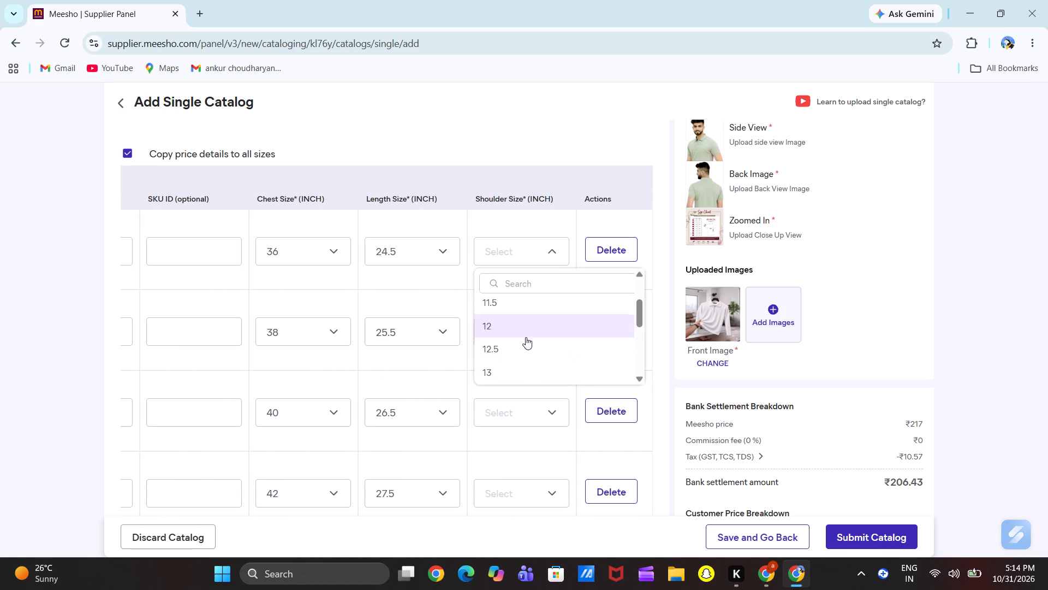
pyautogui.scroll(-2, 526, 337)
pyautogui.click(526, 337)
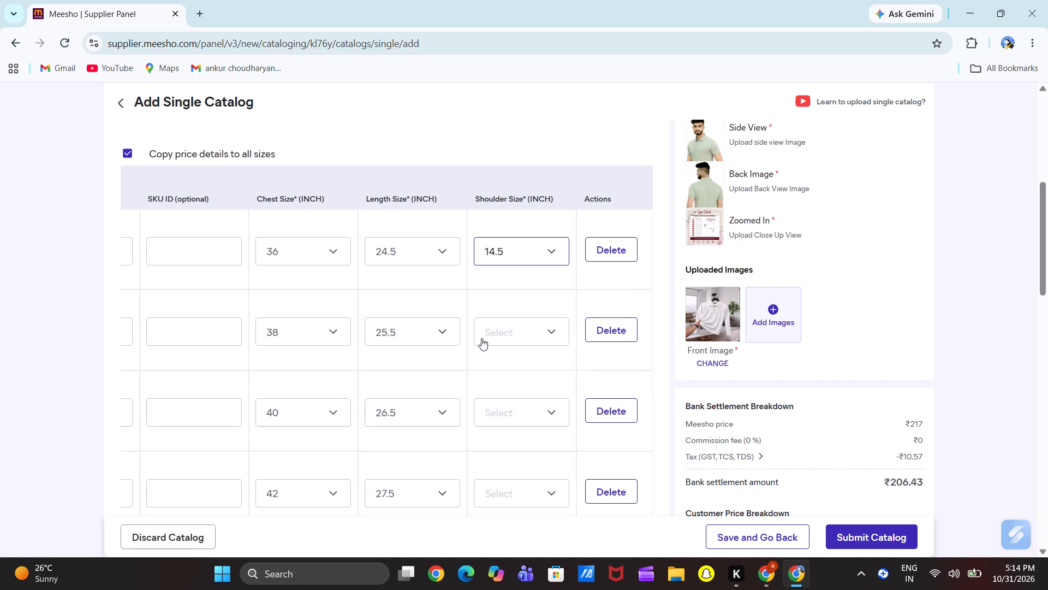
pyautogui.click(520, 332)
pyautogui.scroll(-2, 543, 412)
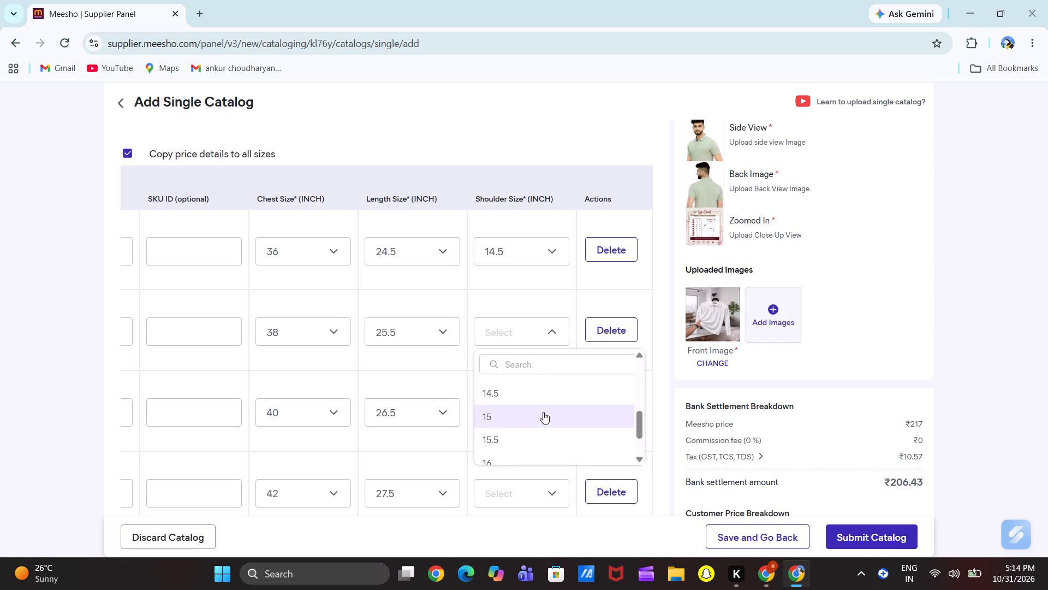
pyautogui.click(543, 412)
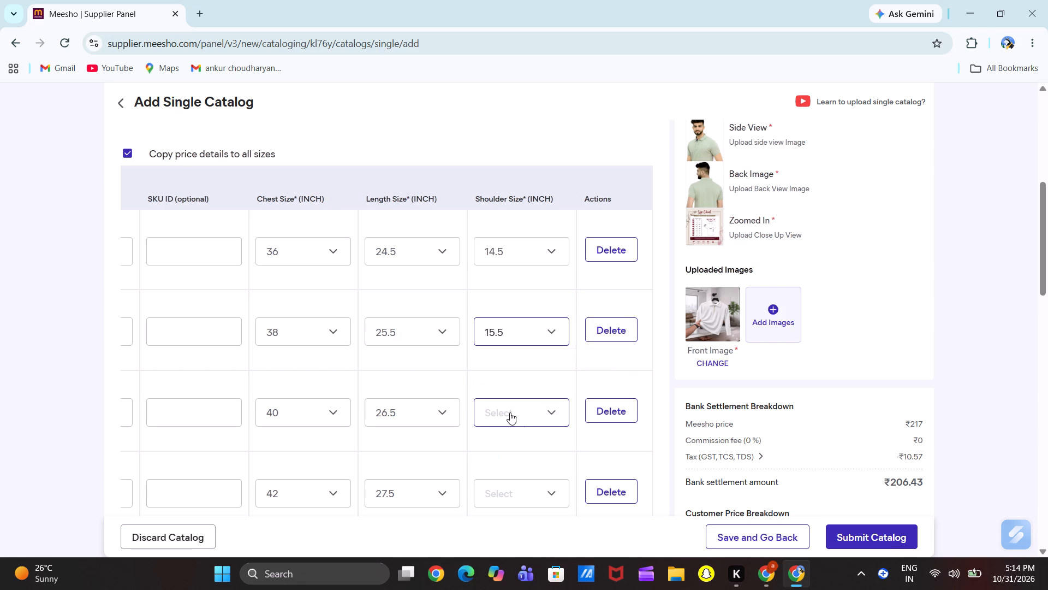
# Set Product 5's shoulder size to 16.5 inches for size L and 17.5 inches for size XL.
pyautogui.click(516, 413)
pyautogui.scroll(-1, 513, 471)
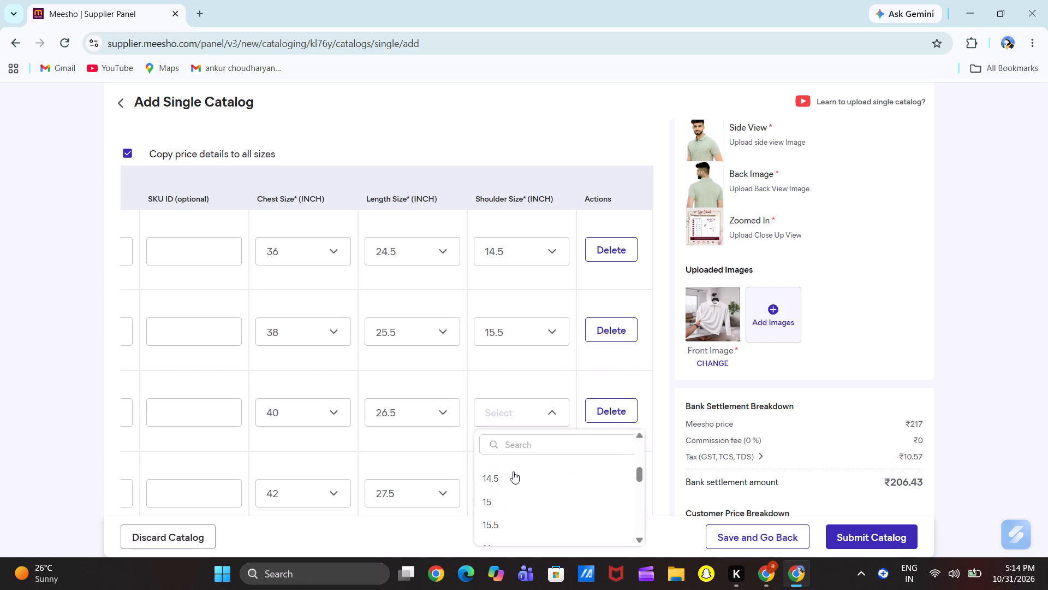
pyautogui.scroll(-2, 513, 471)
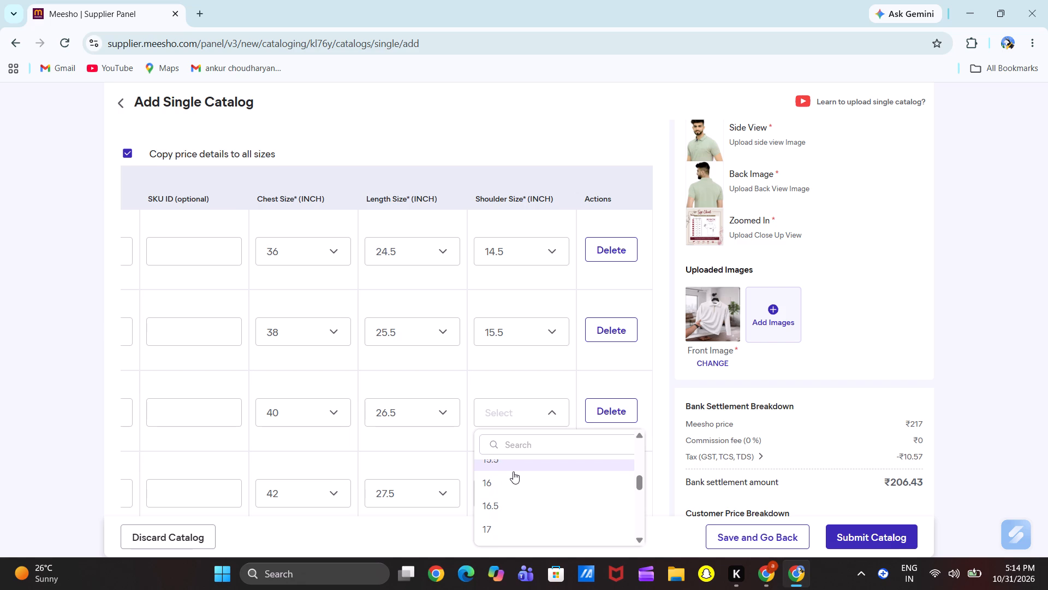
pyautogui.scroll(-1, 513, 471)
pyautogui.click(507, 498)
pyautogui.scroll(-1, 498, 483)
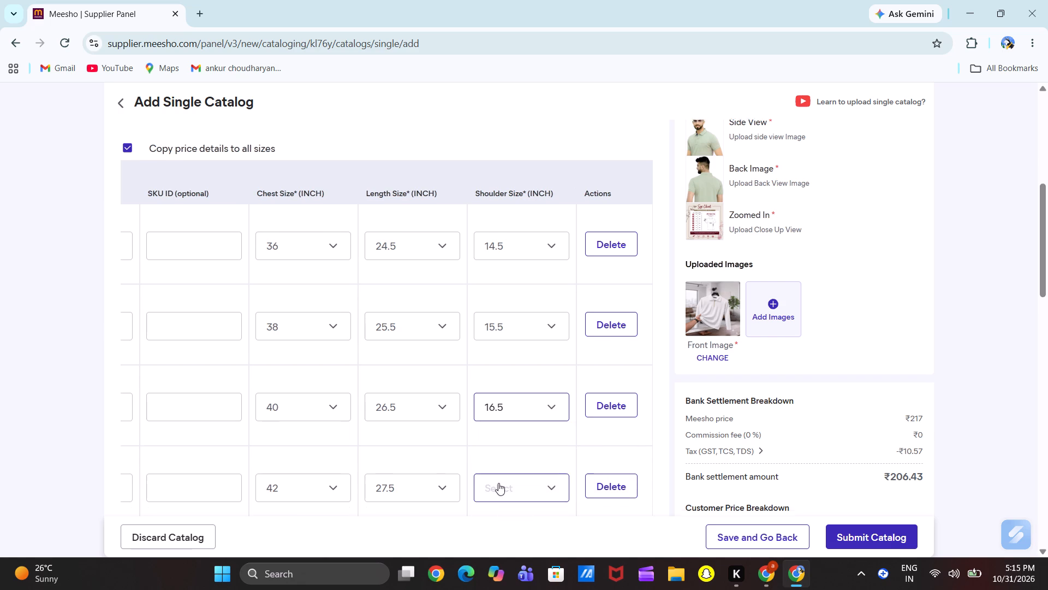
pyautogui.scroll(-1, 498, 483)
pyautogui.rightClick(498, 483)
pyautogui.click(492, 474)
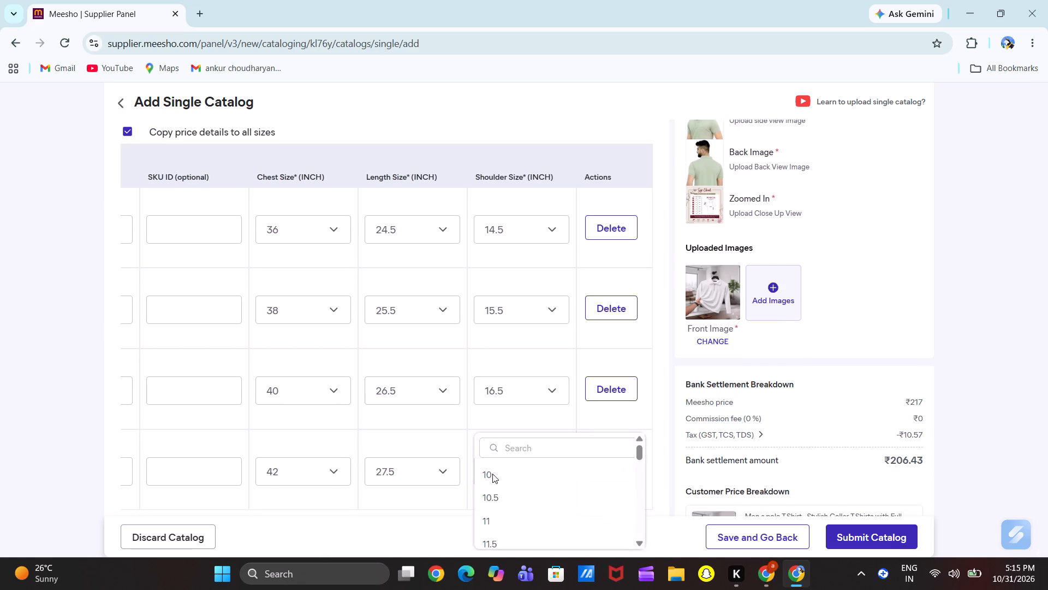
pyautogui.scroll(-3, 522, 506)
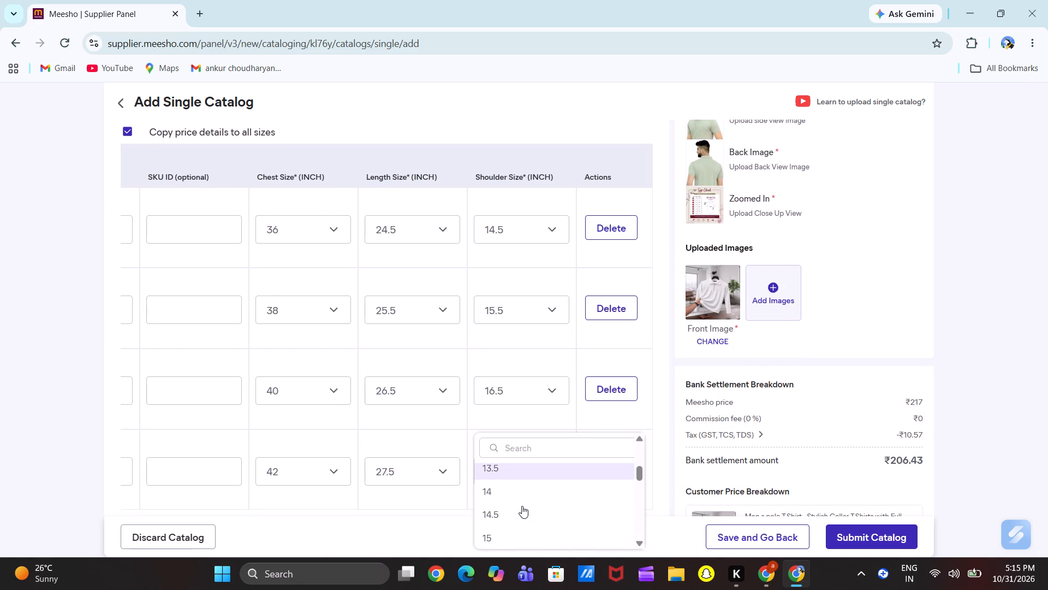
pyautogui.scroll(-1, 522, 506)
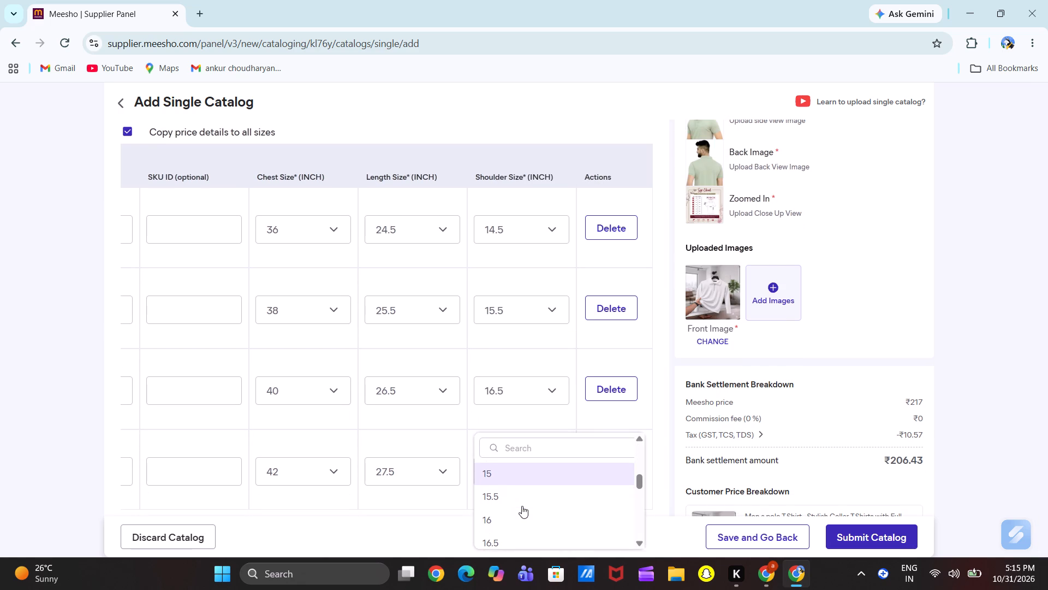
pyautogui.scroll(-1, 522, 506)
pyautogui.click(522, 506)
# Set Product 5's color to White in the product details.
pyautogui.scroll(-1, 411, 447)
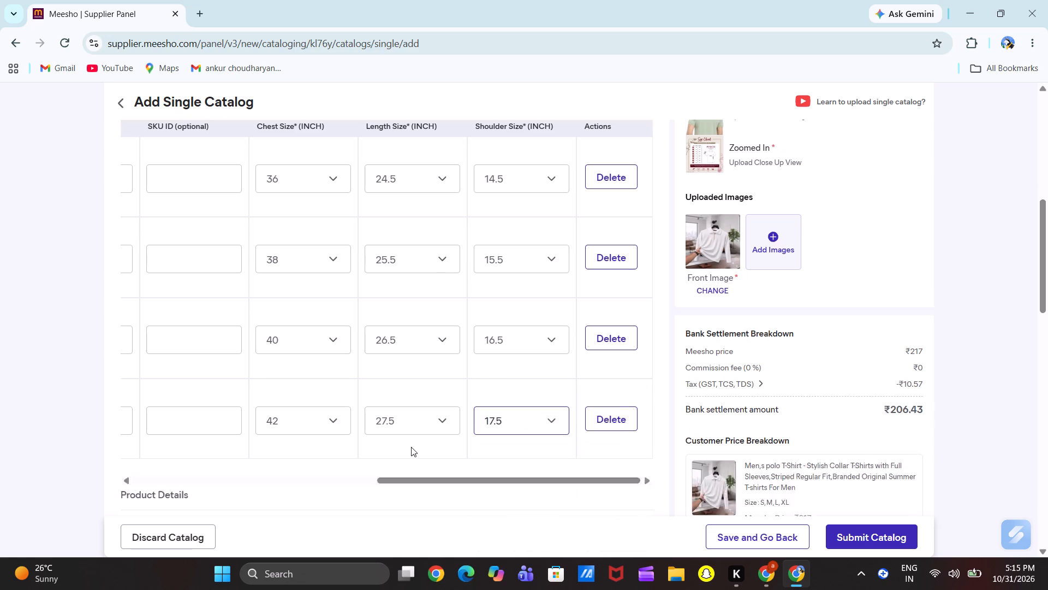
pyautogui.scroll(-1, 411, 447)
pyautogui.hscroll(-1, 411, 447)
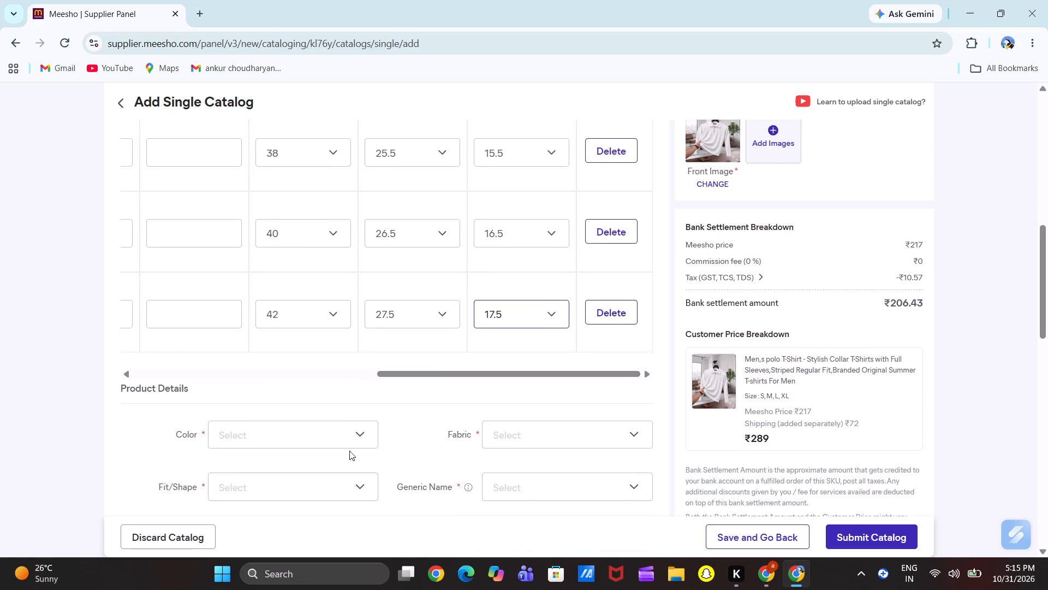
pyautogui.click(255, 436)
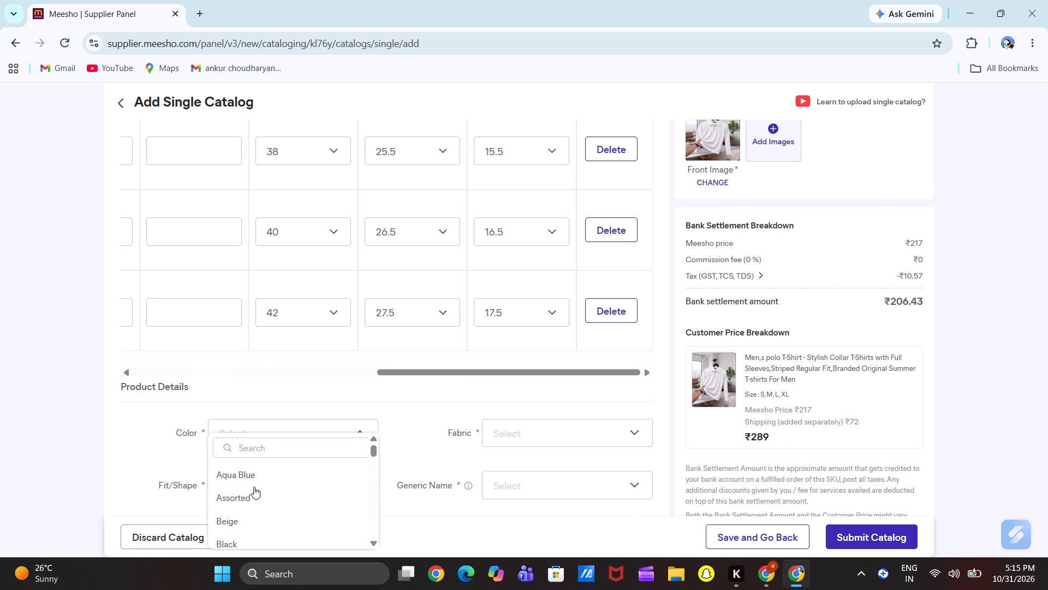
pyautogui.scroll(-1, 269, 510)
pyautogui.click(246, 453)
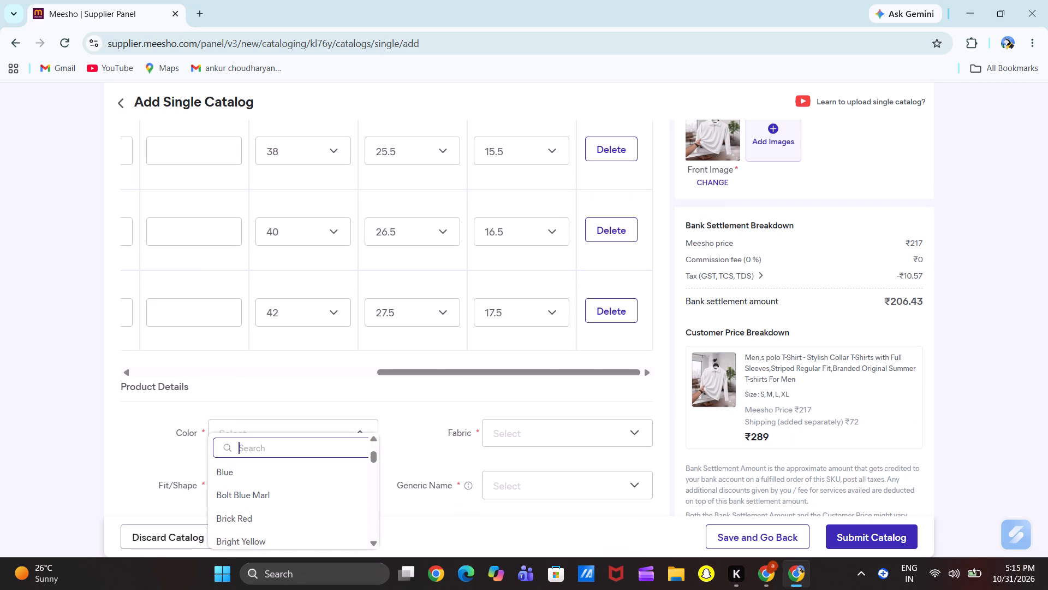
pyautogui.write('WHI')
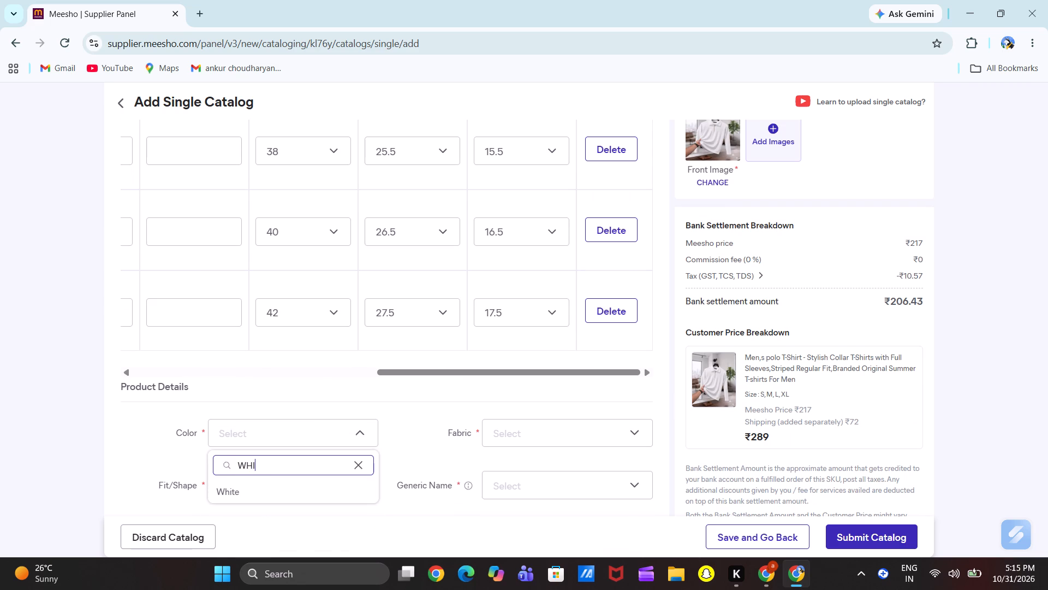
pyautogui.click(244, 497)
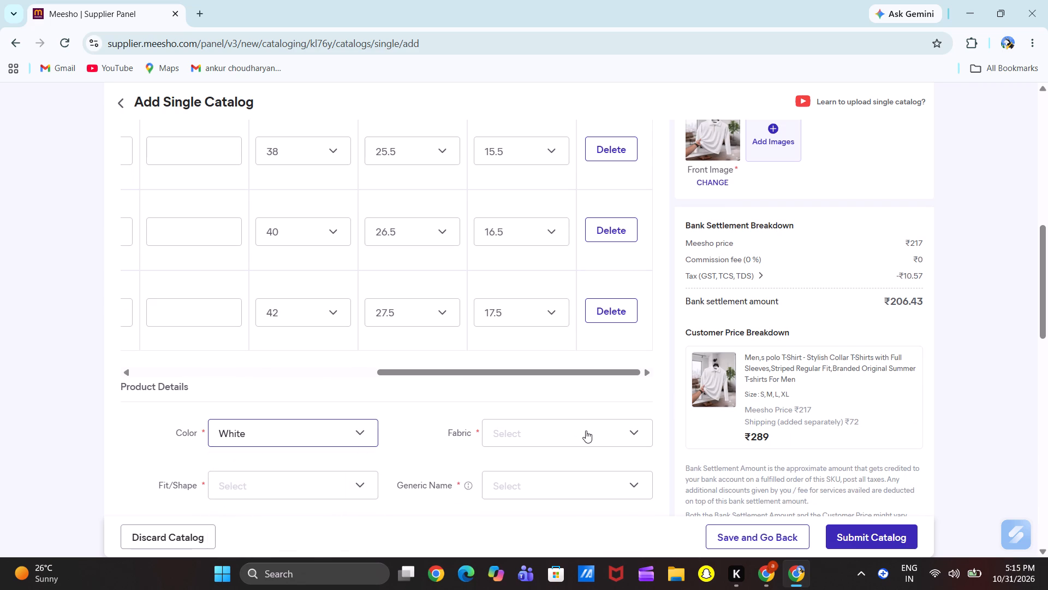
# Set Product 5's fabric to Cotton Blend and its fit/shape to Regular.
pyautogui.click(586, 430)
pyautogui.scroll(-1, 547, 485)
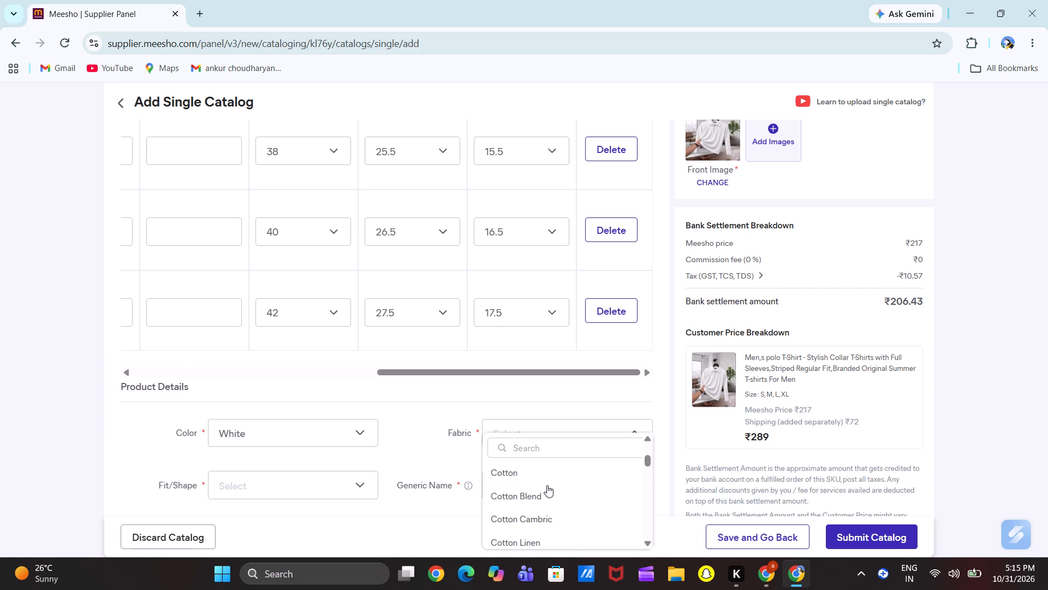
pyautogui.scroll(-1, 547, 485)
pyautogui.click(547, 485)
pyautogui.scroll(-2, 423, 456)
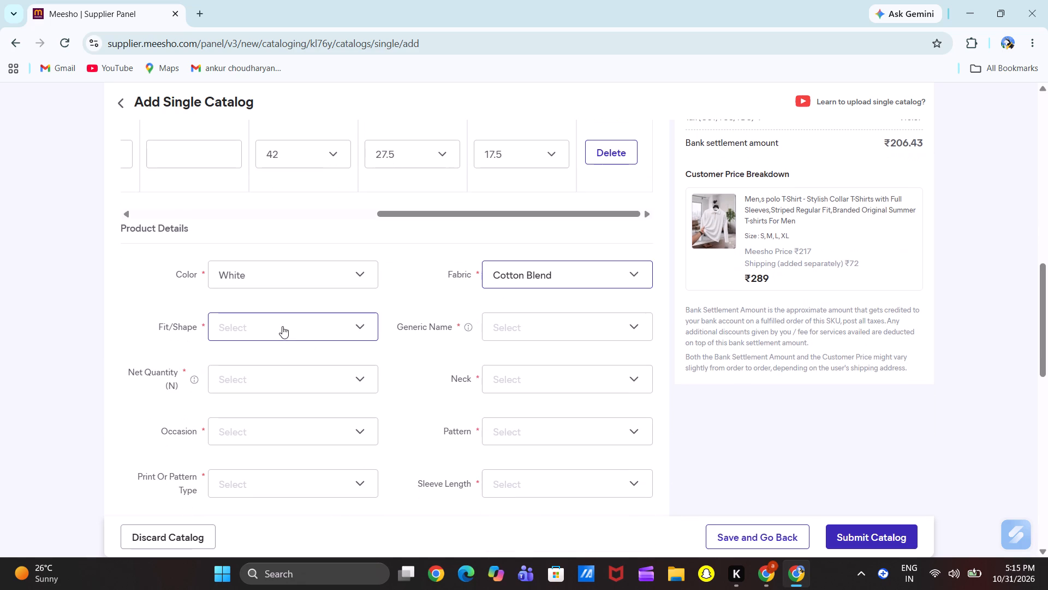
pyautogui.click(282, 326)
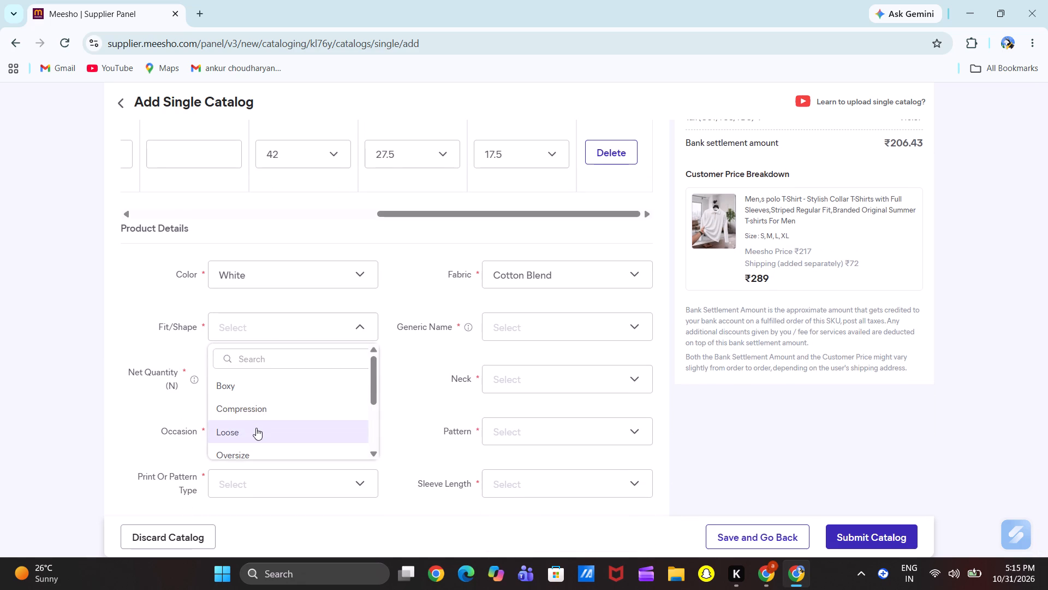
pyautogui.scroll(-1, 256, 428)
pyautogui.click(239, 393)
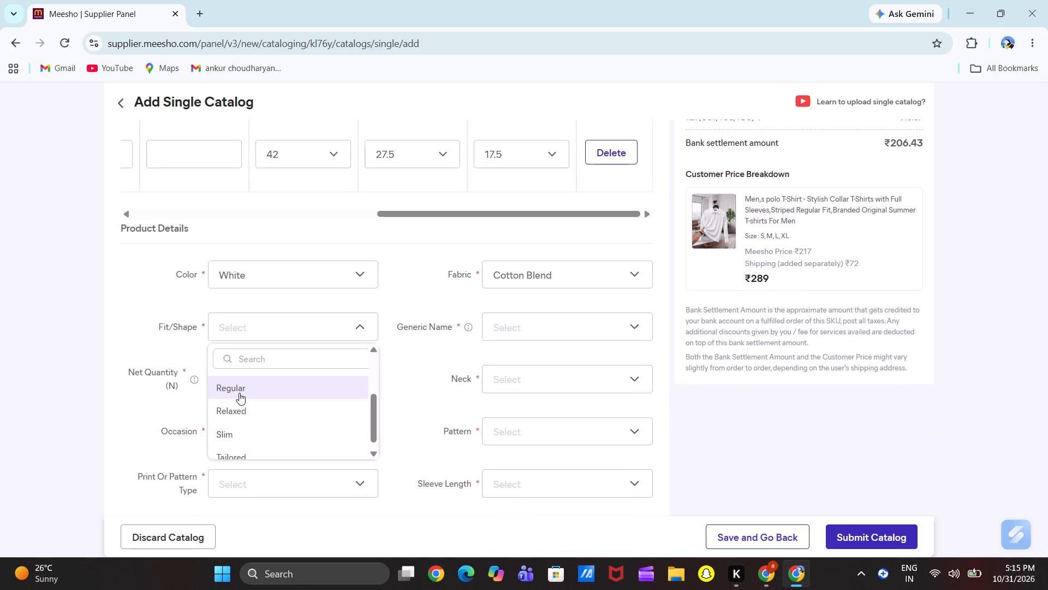
# Set Product 5's generic name to Tshirts and its net quantity to 1.
pyautogui.click(516, 325)
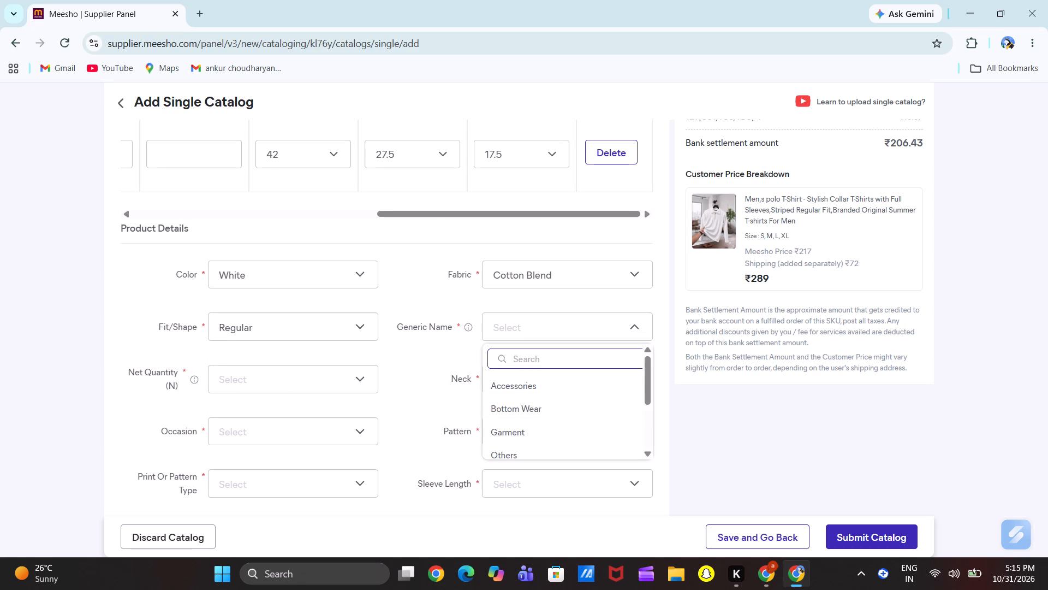
pyautogui.click(533, 361)
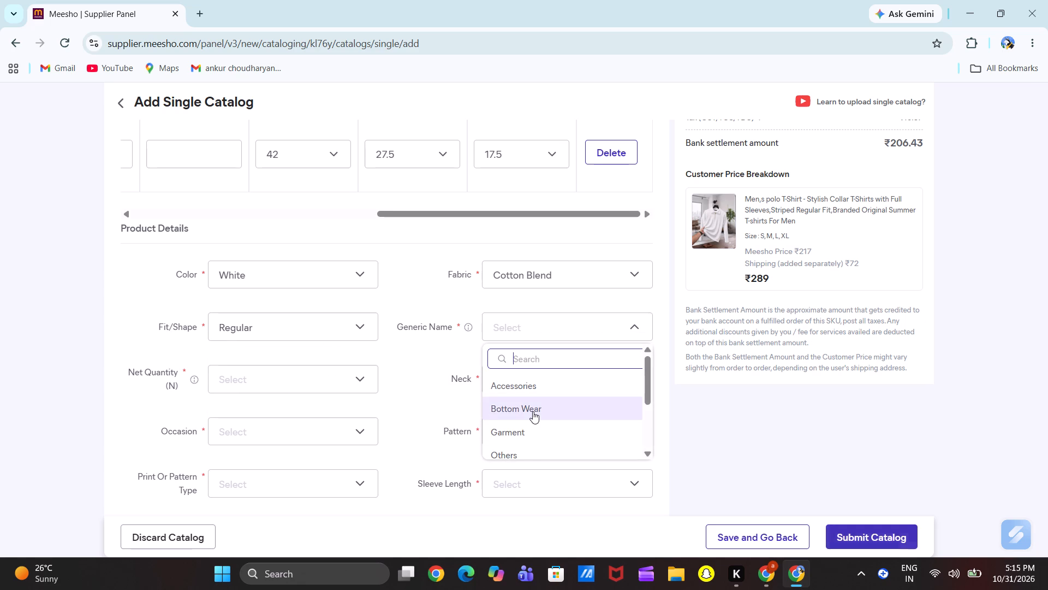
pyautogui.scroll(-1, 533, 411)
pyautogui.click(525, 421)
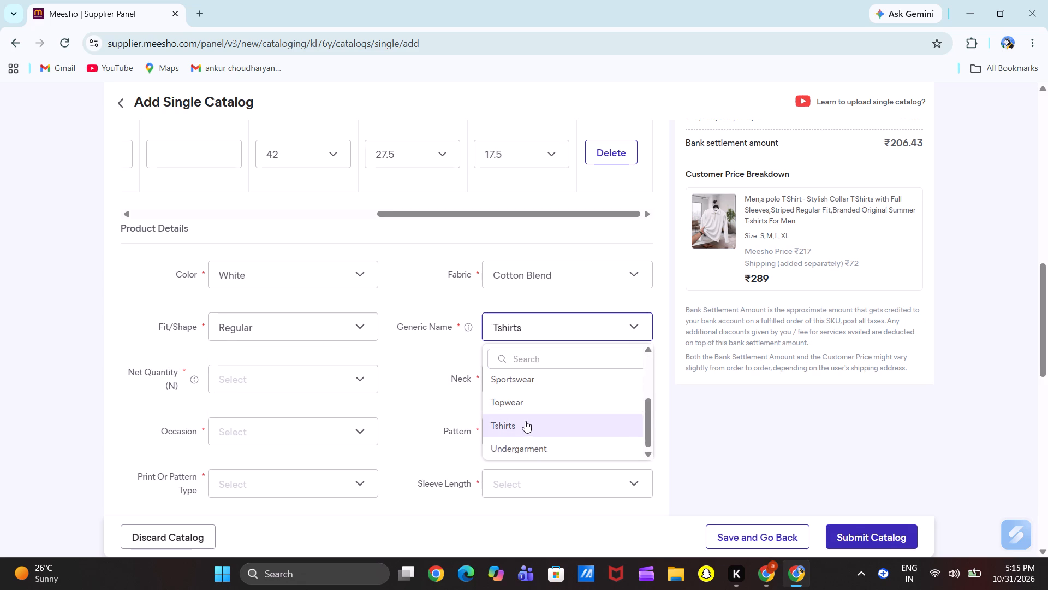
pyautogui.click(270, 362)
pyautogui.click(267, 372)
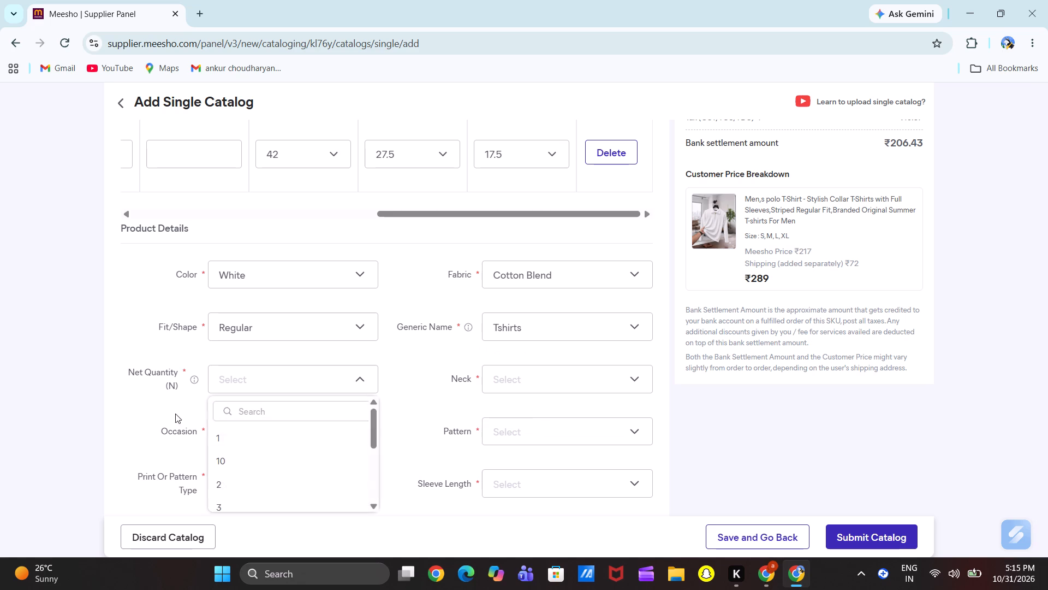
pyautogui.click(236, 429)
# Set Product 5's neck to Polo and its occasion to Casual.
pyautogui.click(543, 371)
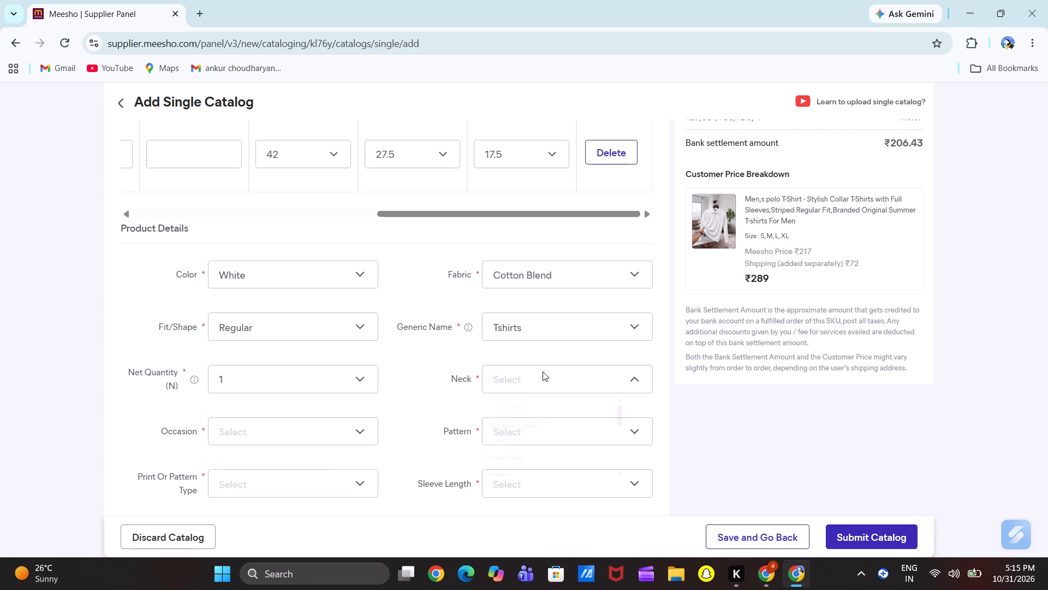
pyautogui.scroll(-1, 558, 445)
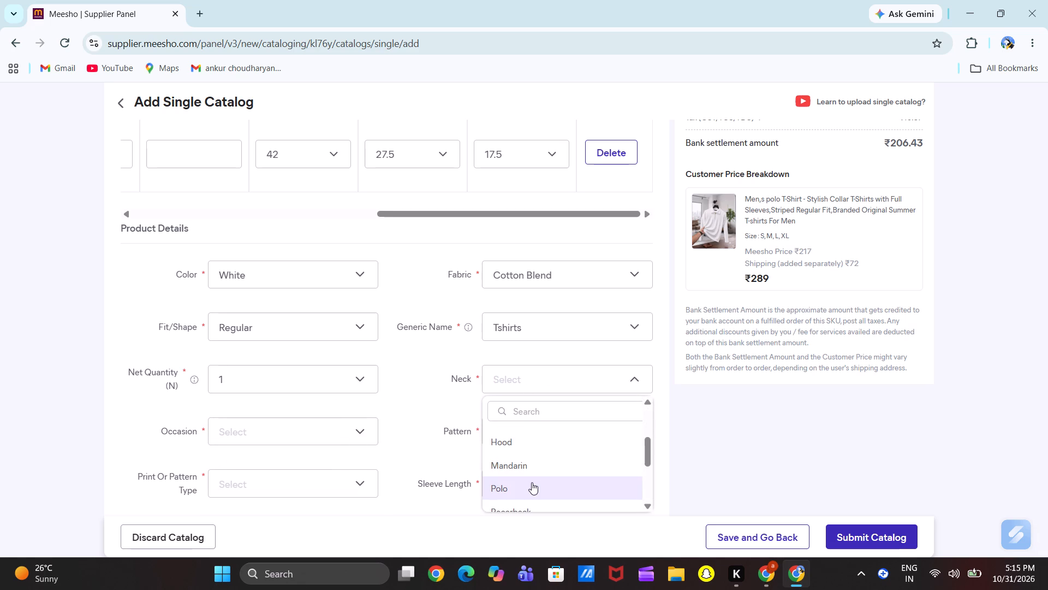
pyautogui.click(531, 485)
pyautogui.scroll(-2, 432, 440)
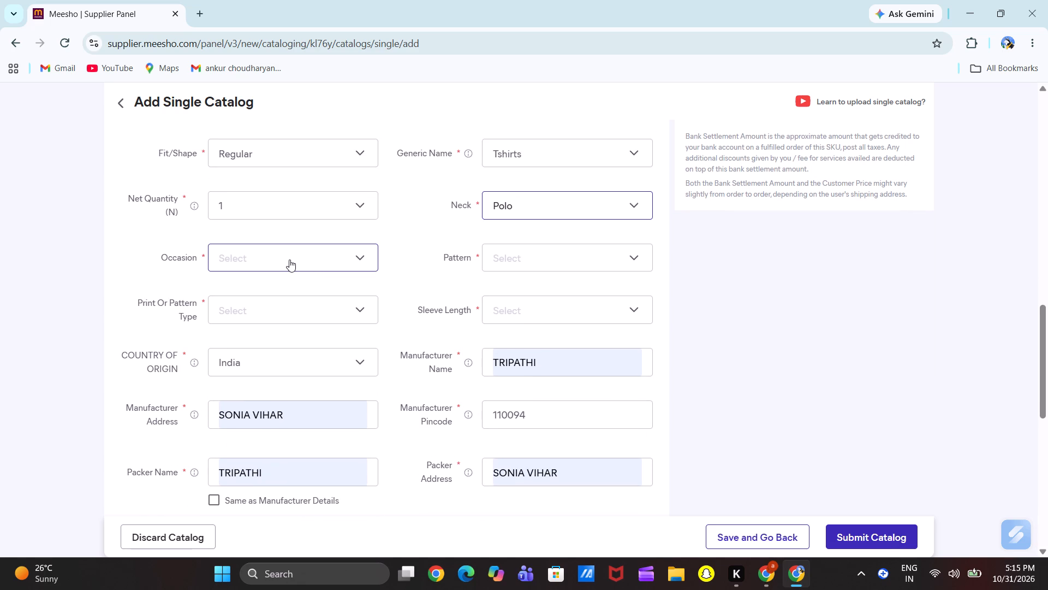
pyautogui.click(289, 259)
pyautogui.click(231, 334)
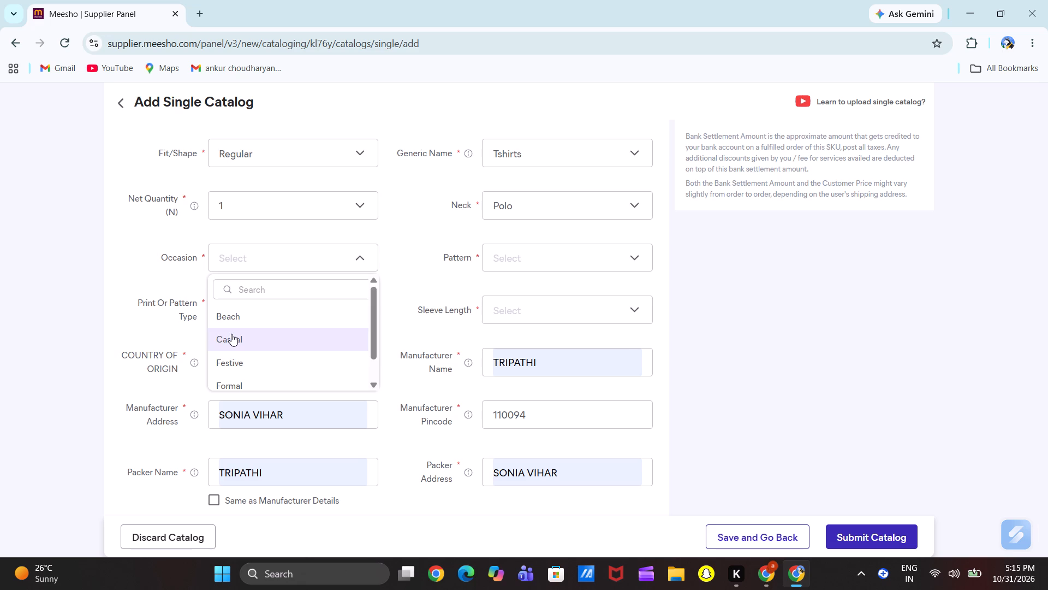
# Set both the pattern and the print or pattern type of Product 5 to Solid.
pyautogui.click(533, 255)
pyautogui.scroll(-1, 538, 345)
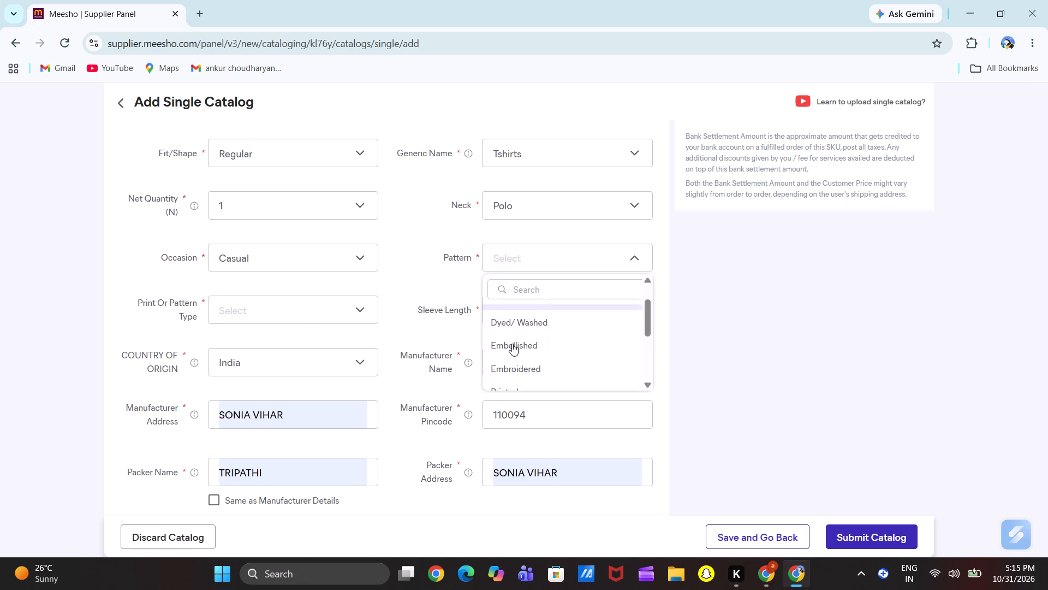
pyautogui.scroll(-2, 514, 347)
pyautogui.click(514, 347)
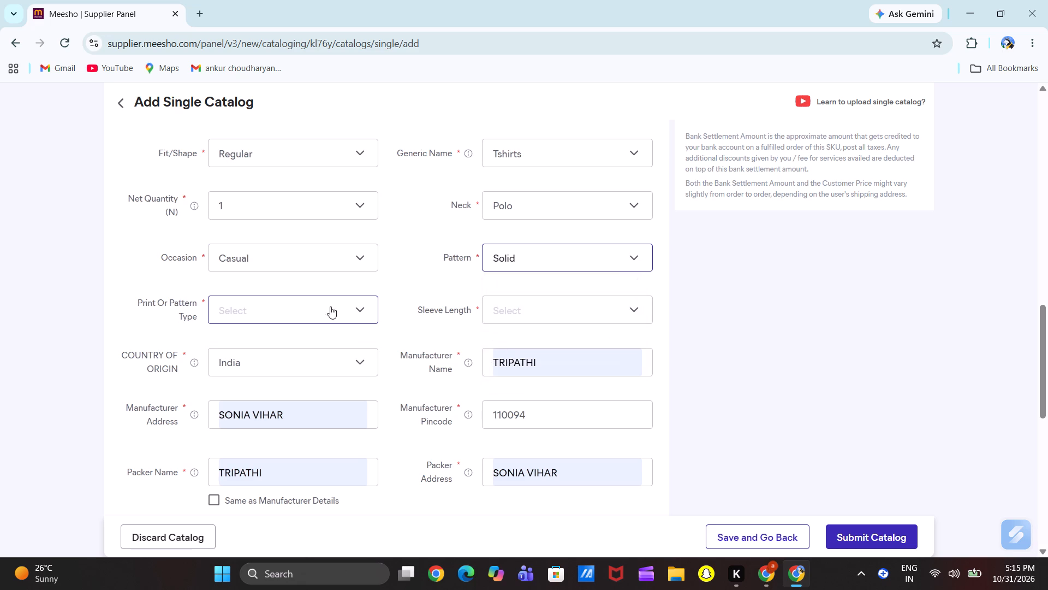
pyautogui.click(302, 297)
pyautogui.click(284, 345)
pyautogui.write('SO')
pyautogui.click(297, 367)
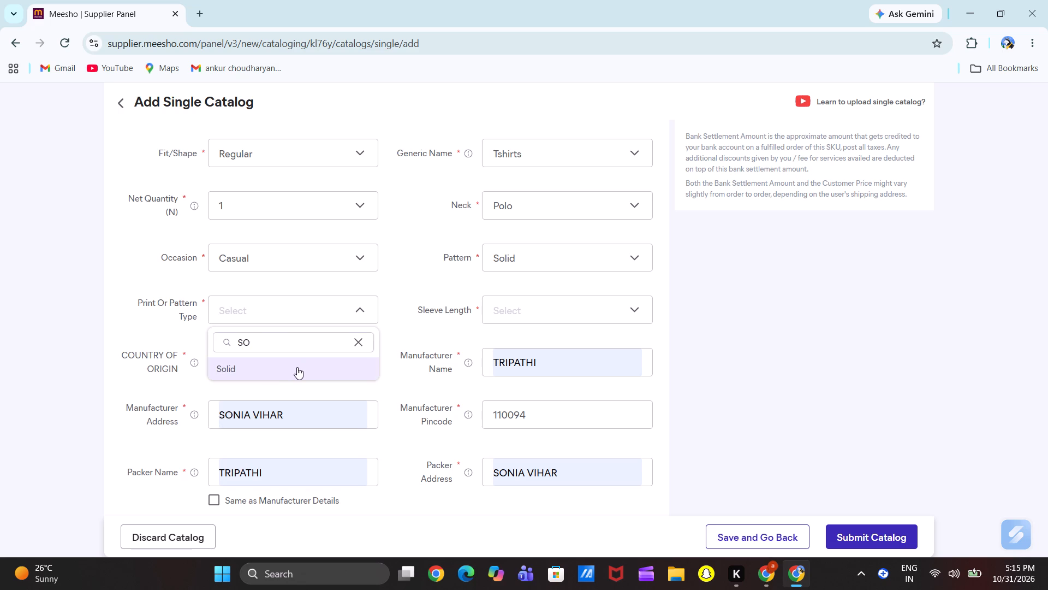
# Set Product 5's sleeve length to Long Sleeves and its length attribute to Regular.
pyautogui.click(513, 312)
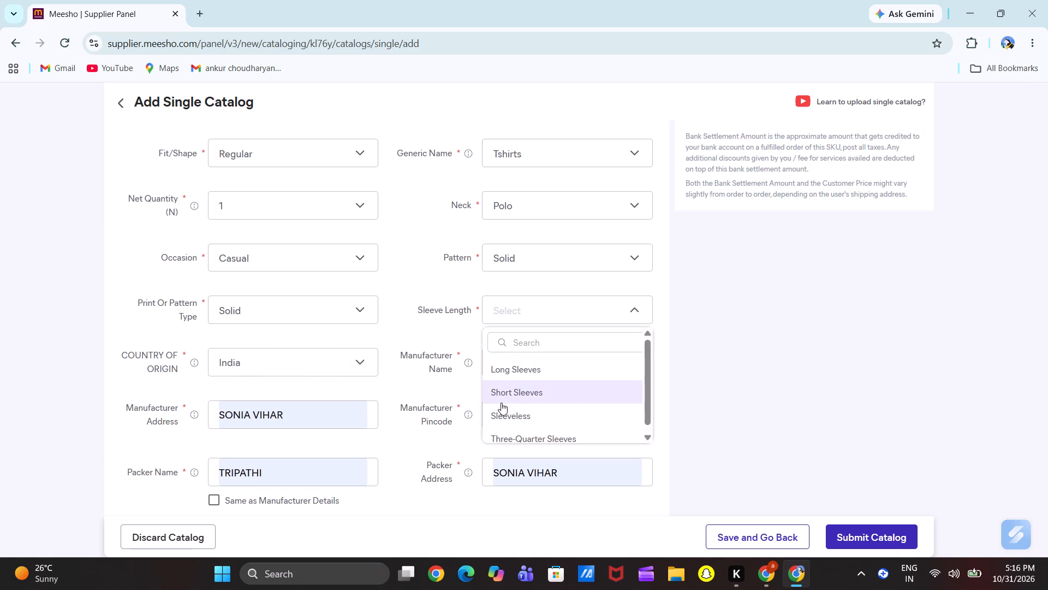
pyautogui.scroll(-1, 501, 403)
pyautogui.scroll(1, 501, 403)
pyautogui.click(530, 370)
pyautogui.scroll(-4, 398, 416)
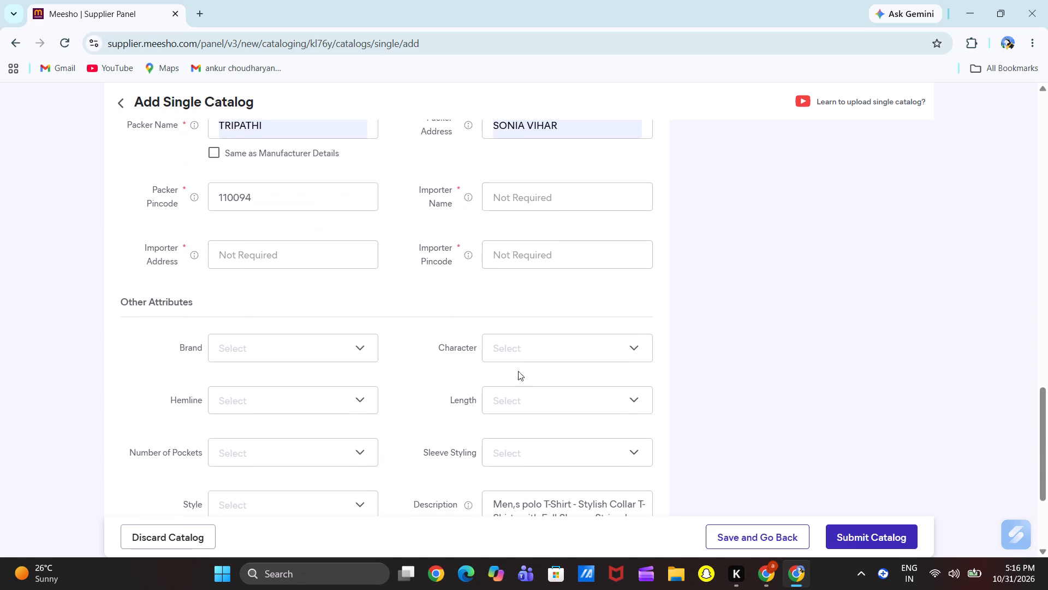
pyautogui.click(532, 386)
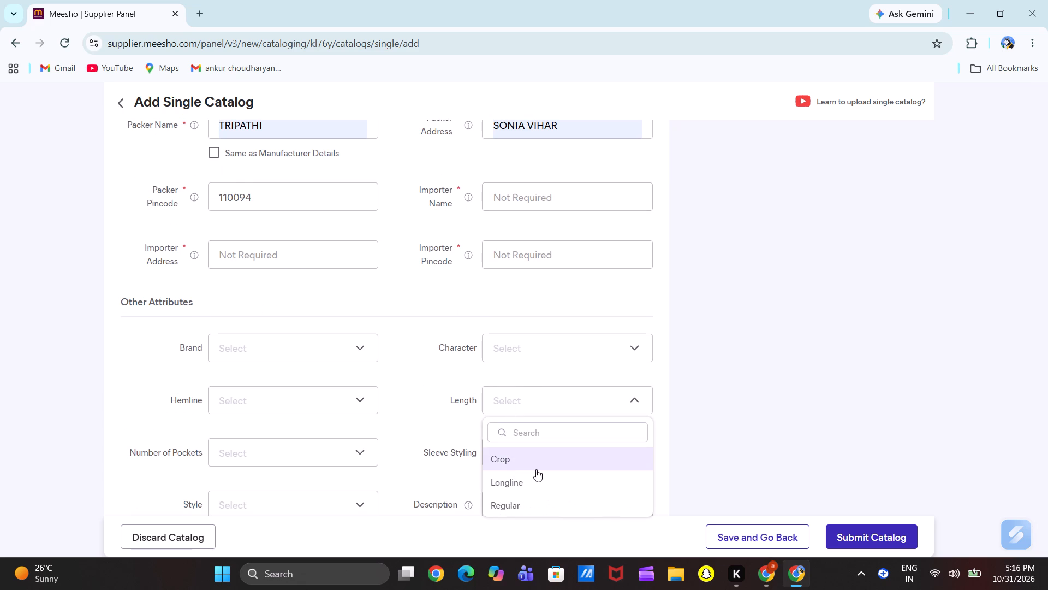
pyautogui.click(521, 500)
# Set Product 5's number of pockets to No Pocket and its style to Korean.
pyautogui.scroll(-2, 462, 452)
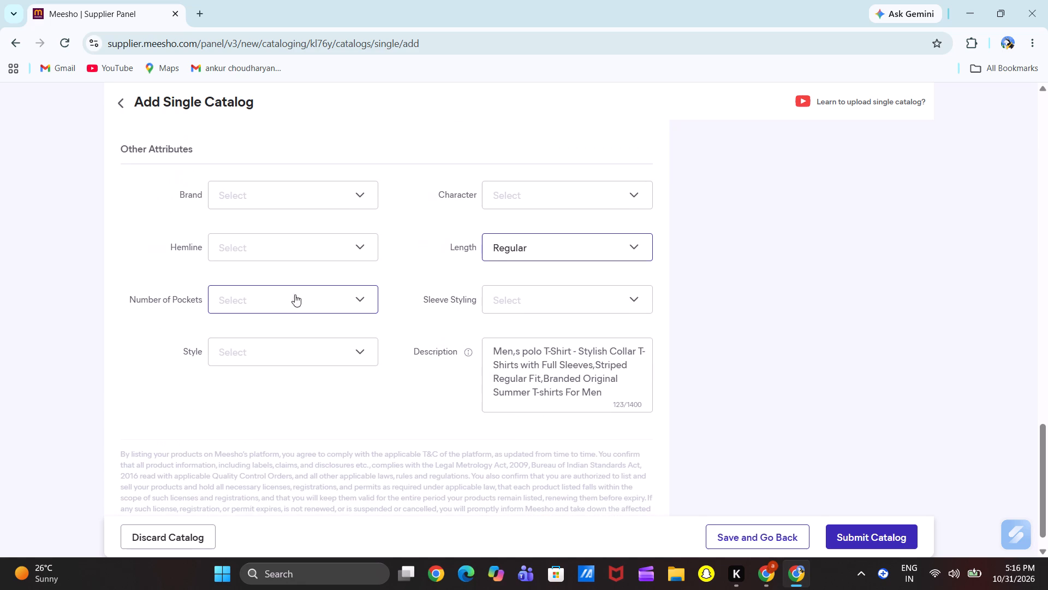
pyautogui.click(284, 292)
pyautogui.click(264, 398)
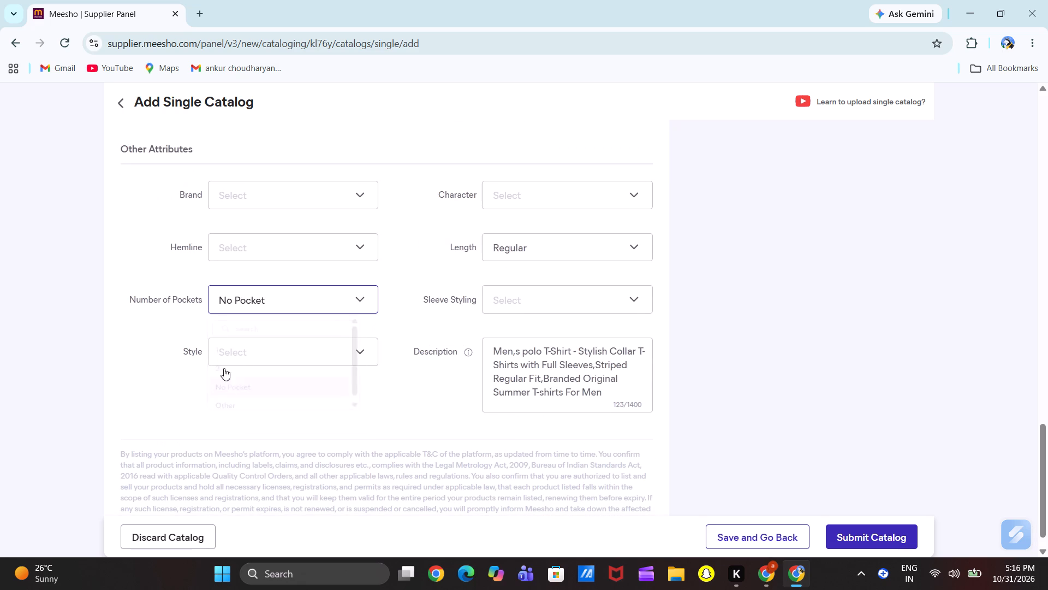
pyautogui.click(252, 355)
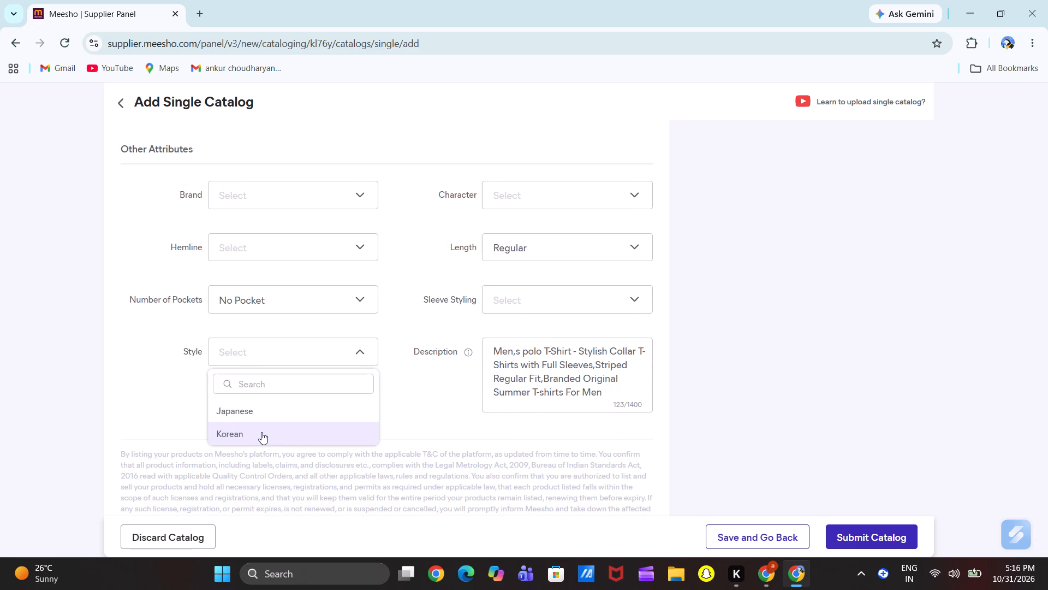
pyautogui.click(261, 432)
# Switch to Product 6 and enter FULL=KARARA/;.[TEAL] as its style code/product ID.
pyautogui.scroll(4, 414, 310)
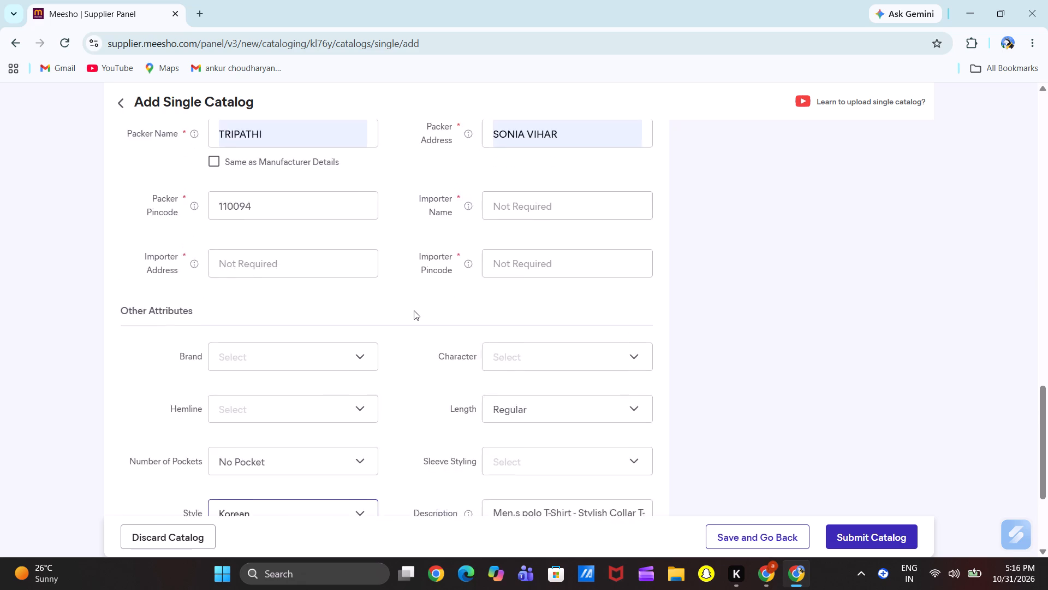
pyautogui.scroll(4, 414, 310)
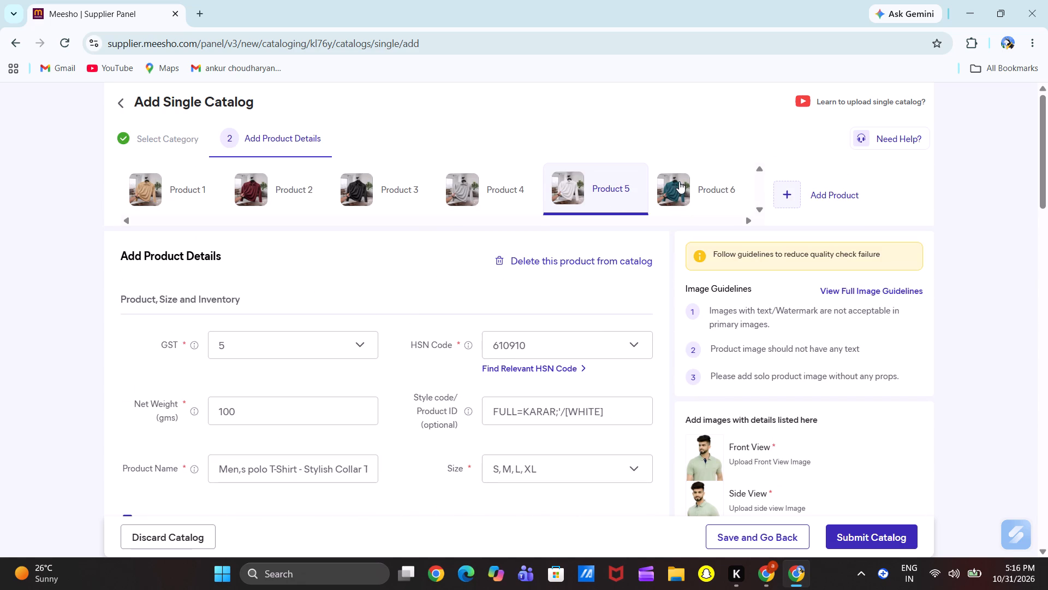
pyautogui.click(679, 181)
pyautogui.scroll(-2, 509, 282)
pyautogui.click(522, 273)
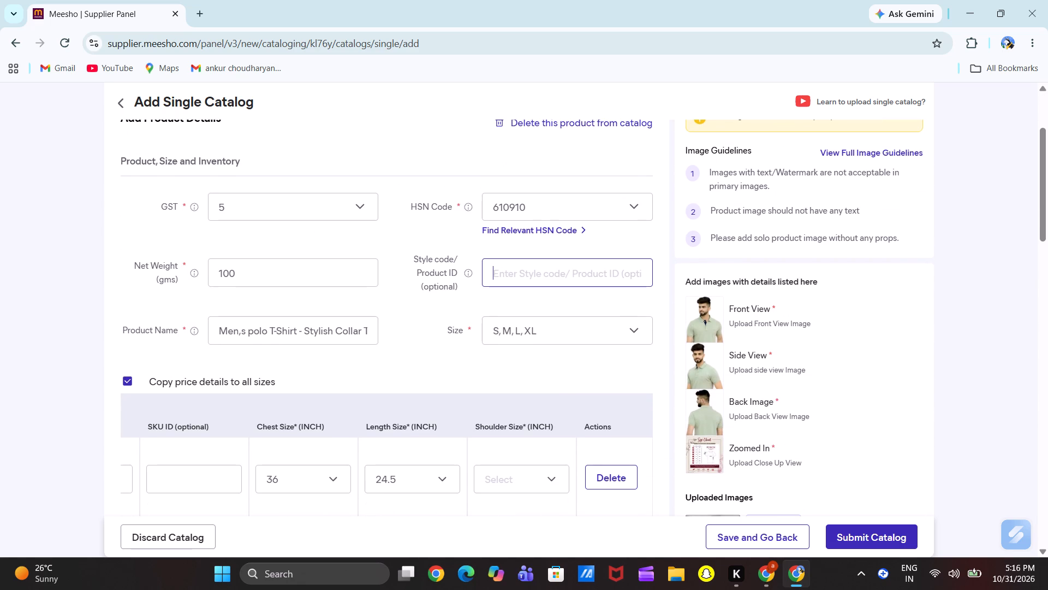
pyautogui.write('FU')
pyautogui.write('LL')
pyautogui.press('space')
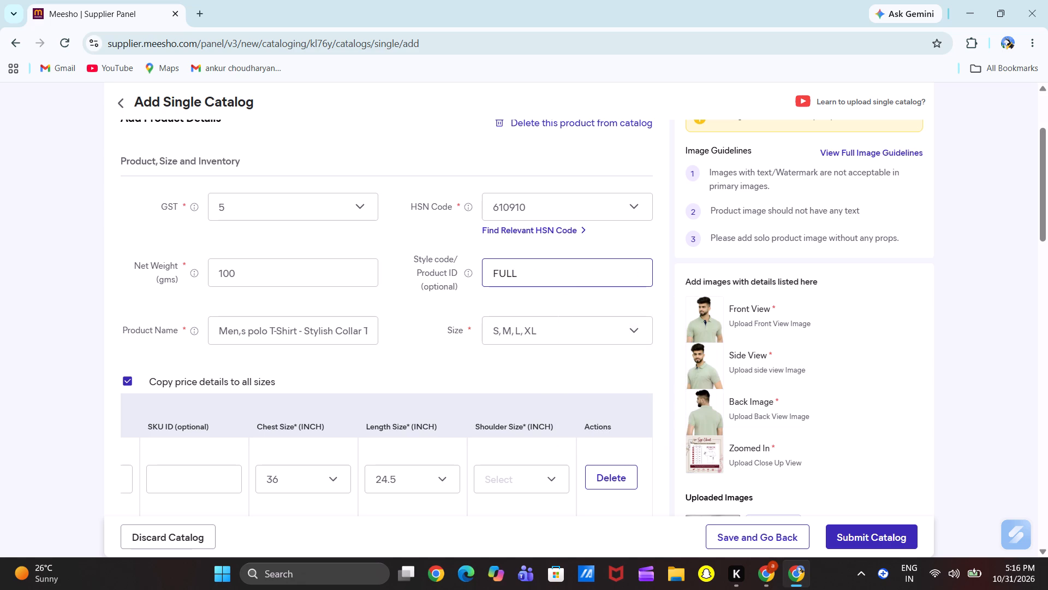
pyautogui.press('BackSpace')
pyautogui.press('=')
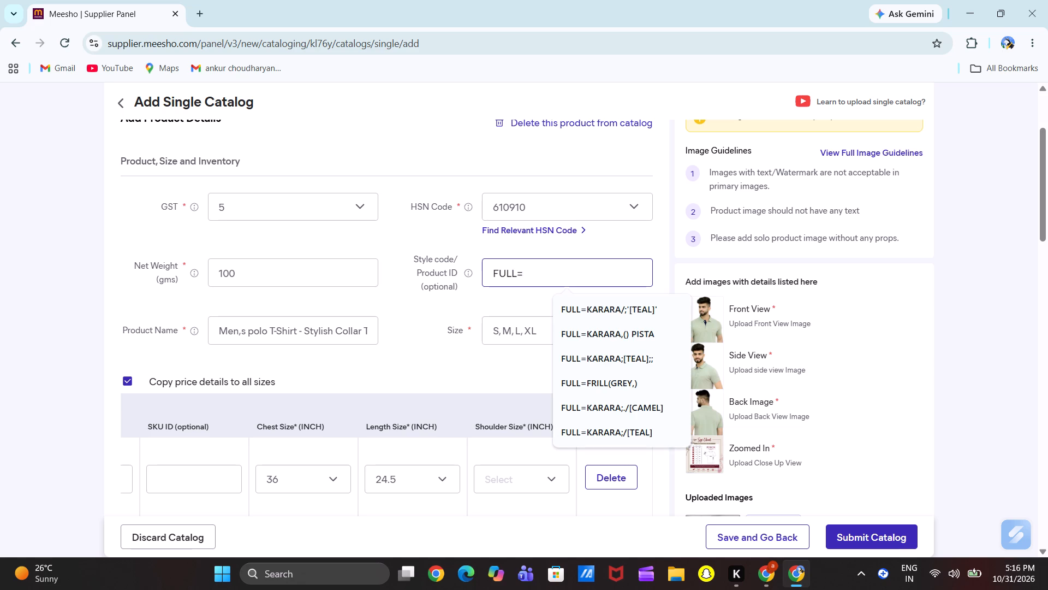
pyautogui.write('KARARA')
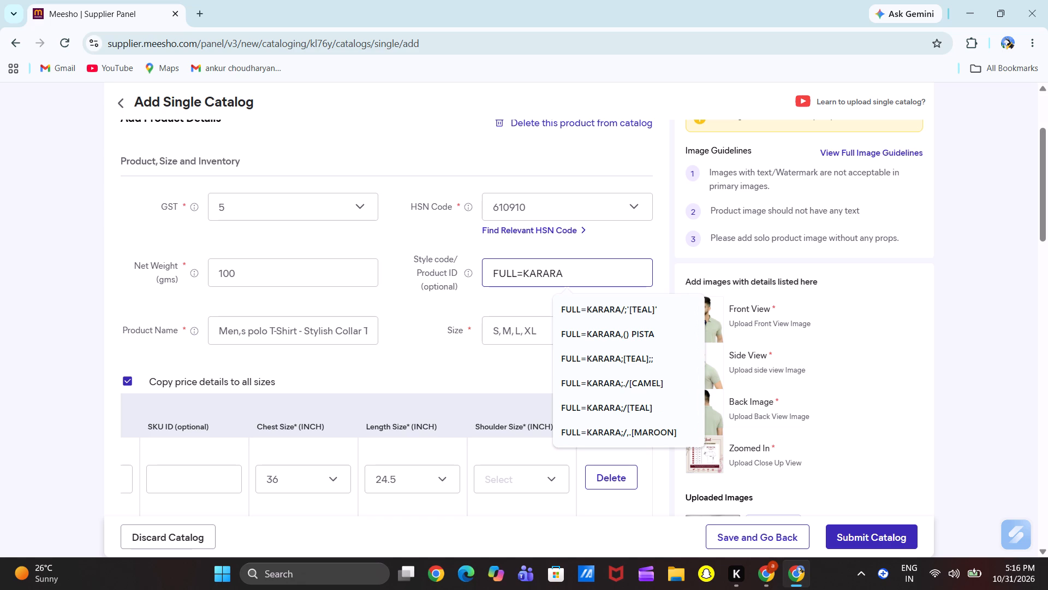
pyautogui.press('/')
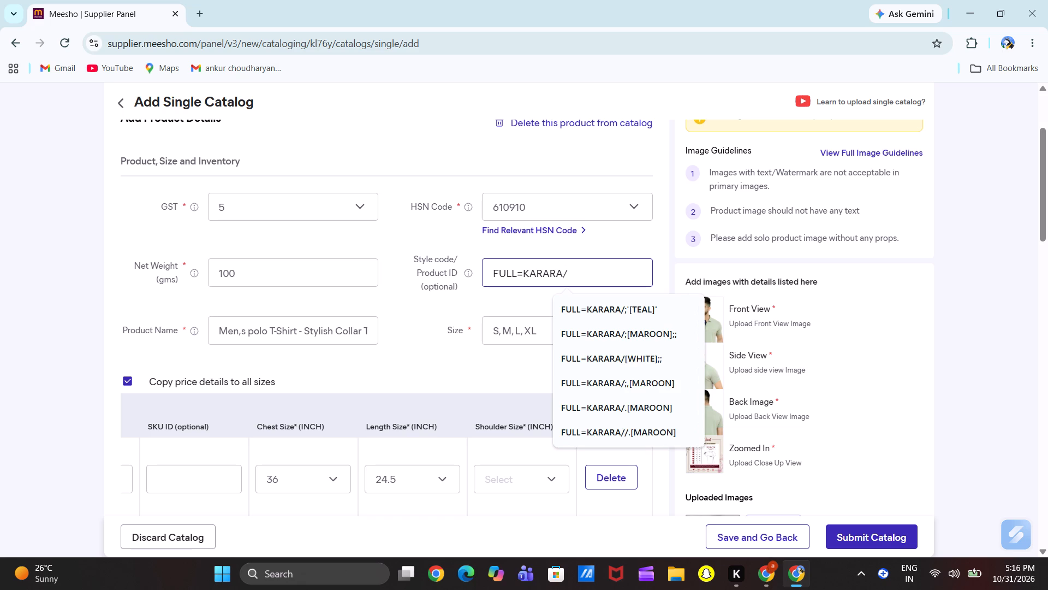
pyautogui.press(';')
pyautogui.press('.')
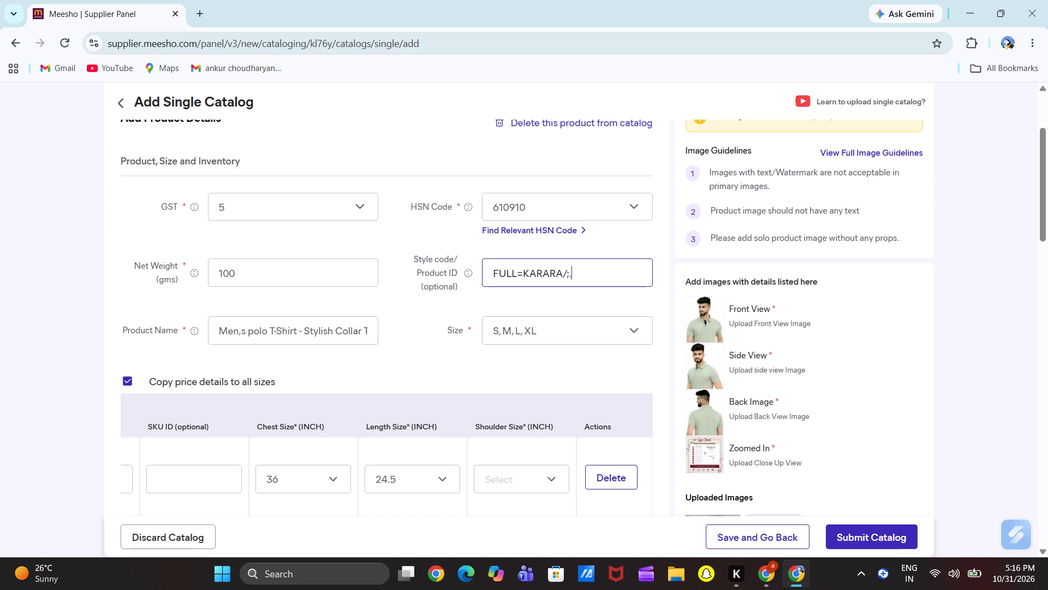
pyautogui.press('[')
pyautogui.write('TEAL')
pyautogui.press(']')
# Set Product 6's Meesho price to 217 for all sizes.
pyautogui.hscroll(1, 364, 404)
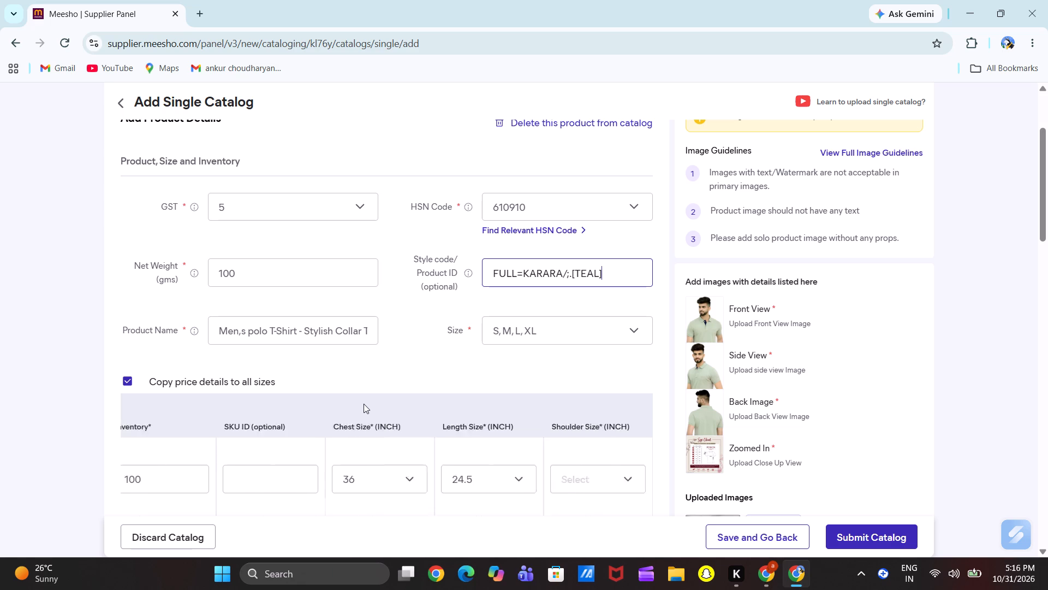
pyautogui.hscroll(4, 364, 404)
pyautogui.scroll(-3, 337, 346)
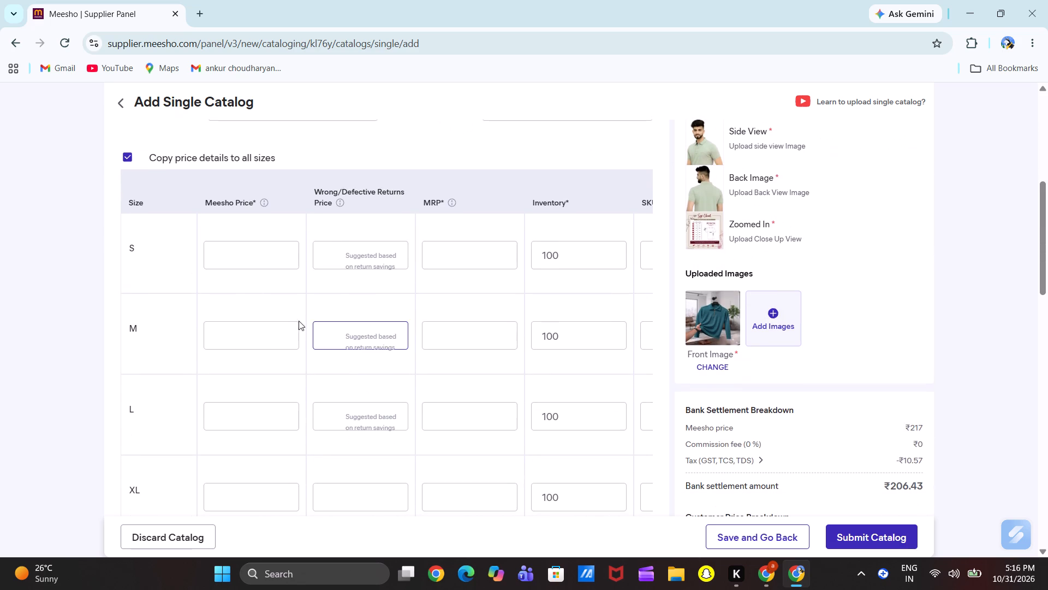
pyautogui.click(237, 248)
pyautogui.write('217')
# Set Product 6's wrong/defective returns price to 216 for all sizes.
pyautogui.click(329, 253)
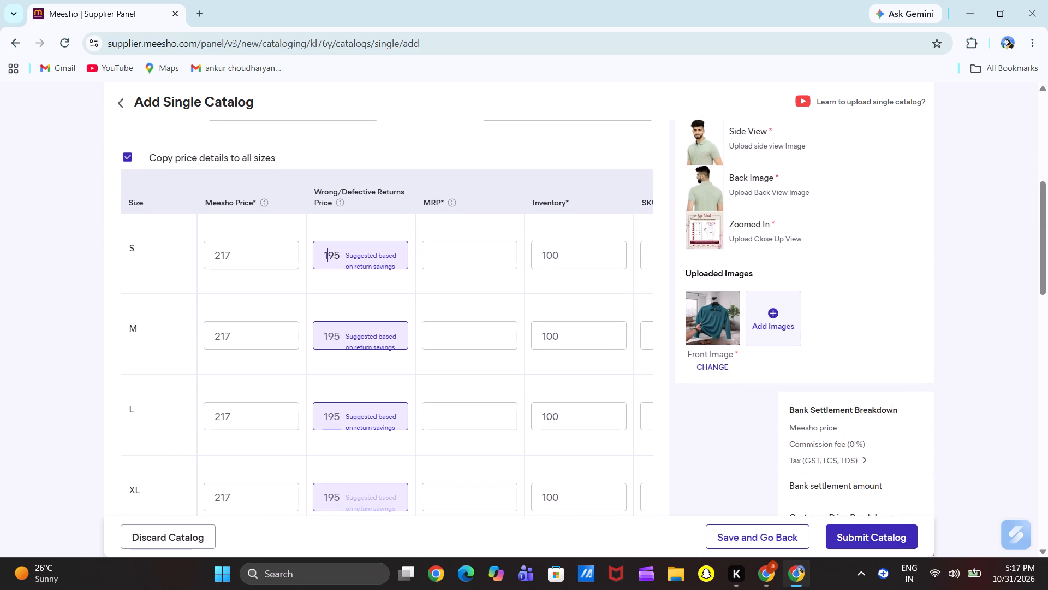
pyautogui.click(335, 254)
pyautogui.doubleClick(335, 254)
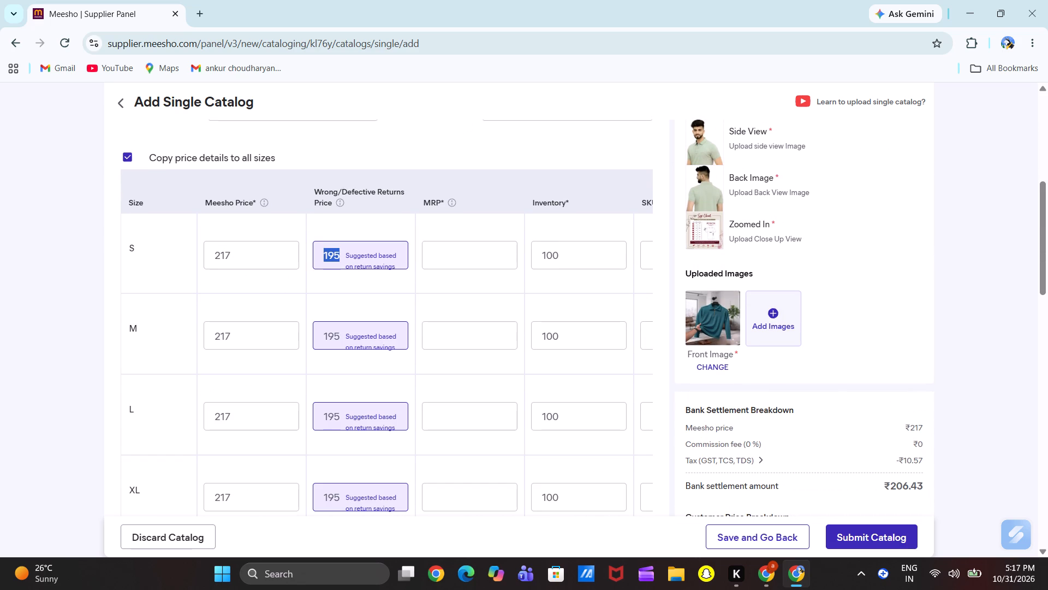
pyautogui.press('BackSpace')
pyautogui.write('21')
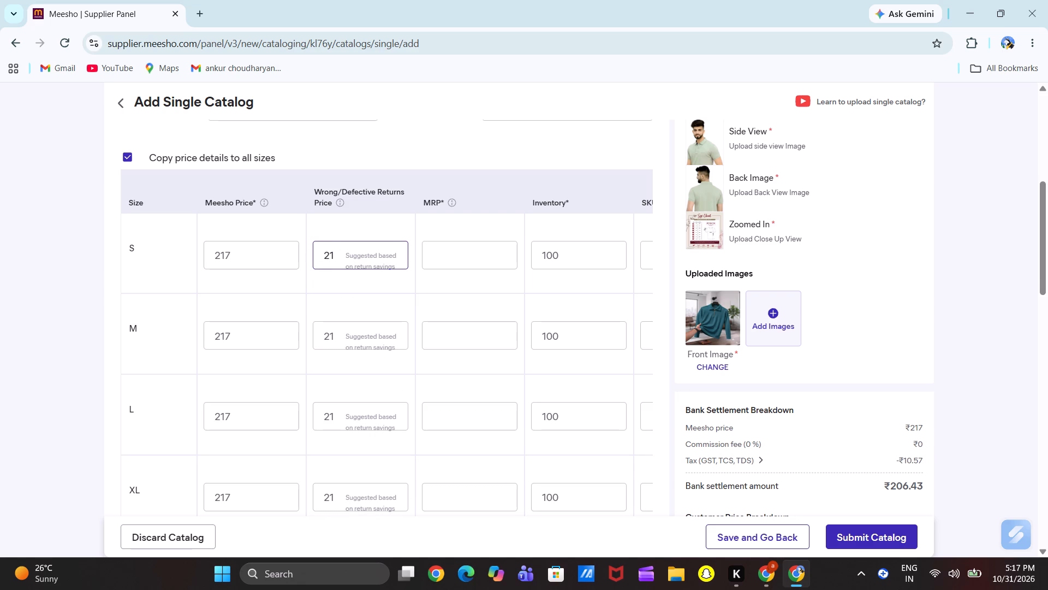
pyautogui.press('6')
# Set Product 6's MRP to 999 for all sizes.
pyautogui.click(466, 254)
pyautogui.write('99')
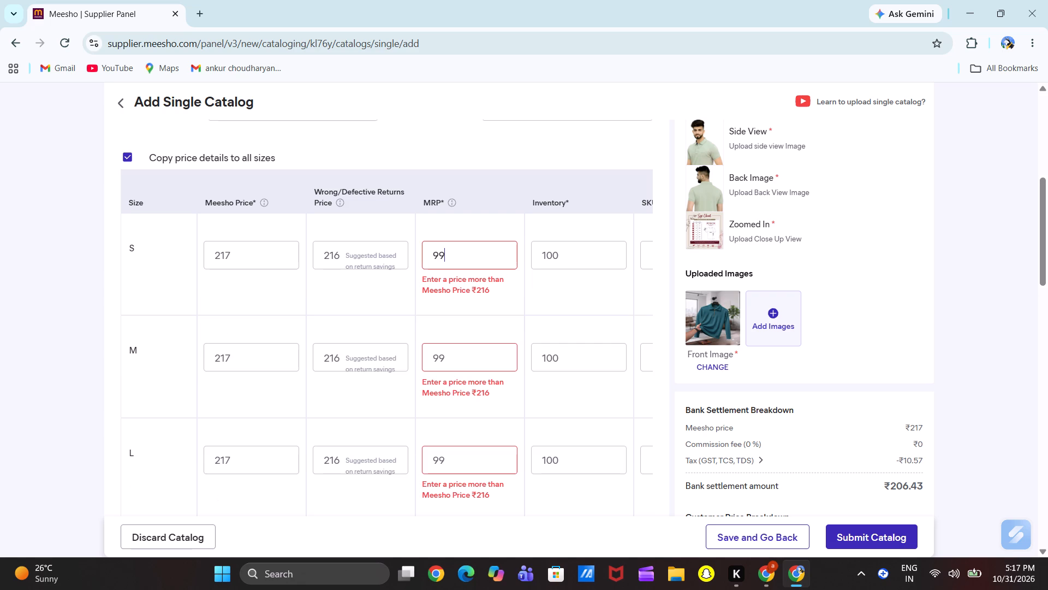
pyautogui.press('9')
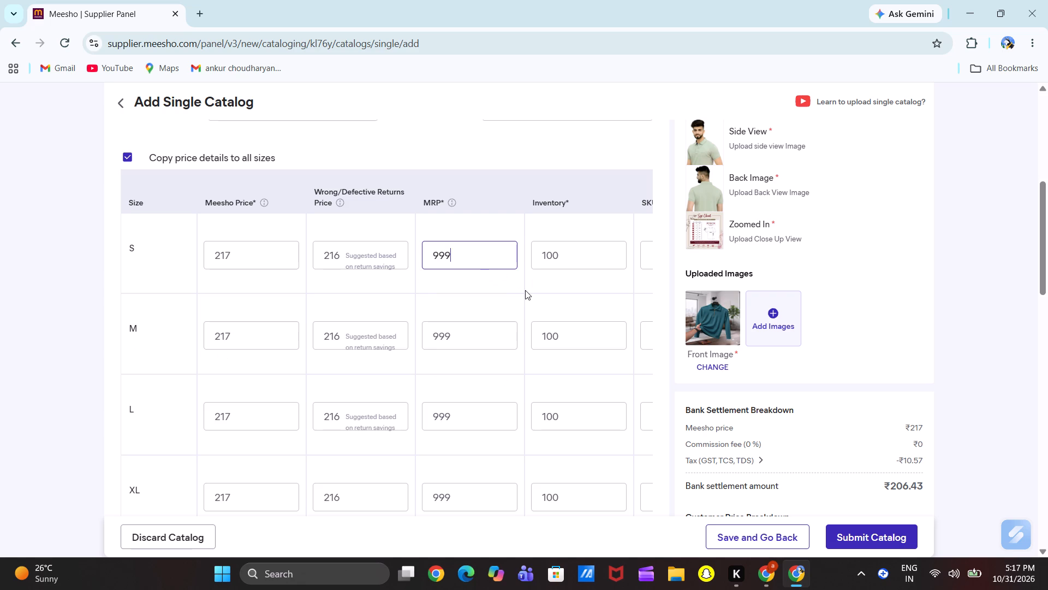
# Set Product 6's shoulder size to 14.5 inches for size S and 15.5 inches for size M.
pyautogui.hscroll(-4, 525, 290)
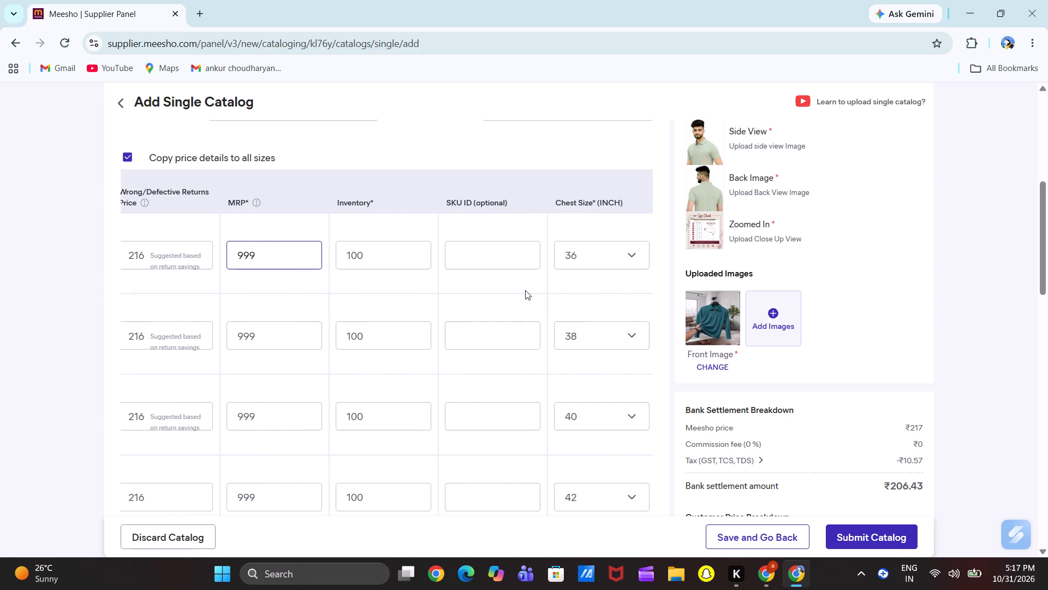
pyautogui.hscroll(-2, 550, 292)
pyautogui.click(539, 263)
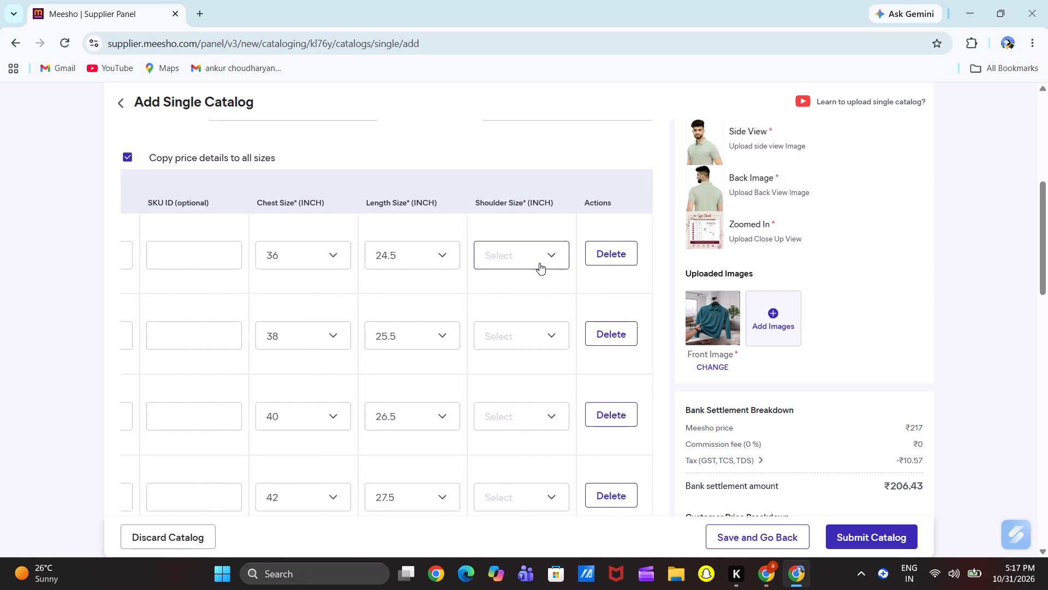
pyautogui.scroll(-2, 512, 367)
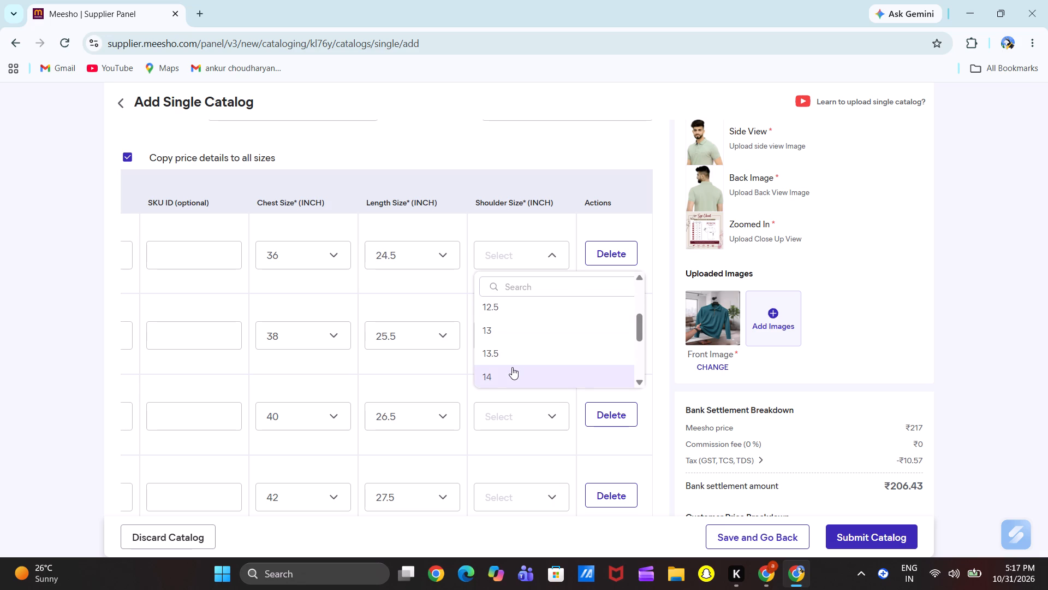
pyautogui.scroll(-1, 512, 367)
pyautogui.click(512, 367)
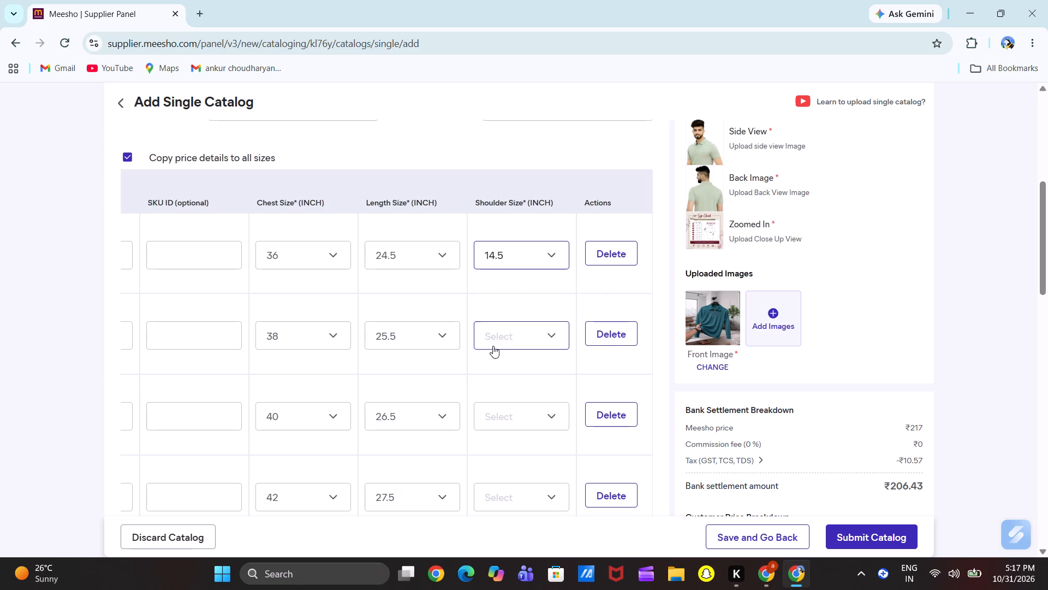
pyautogui.click(499, 345)
pyautogui.scroll(-2, 502, 396)
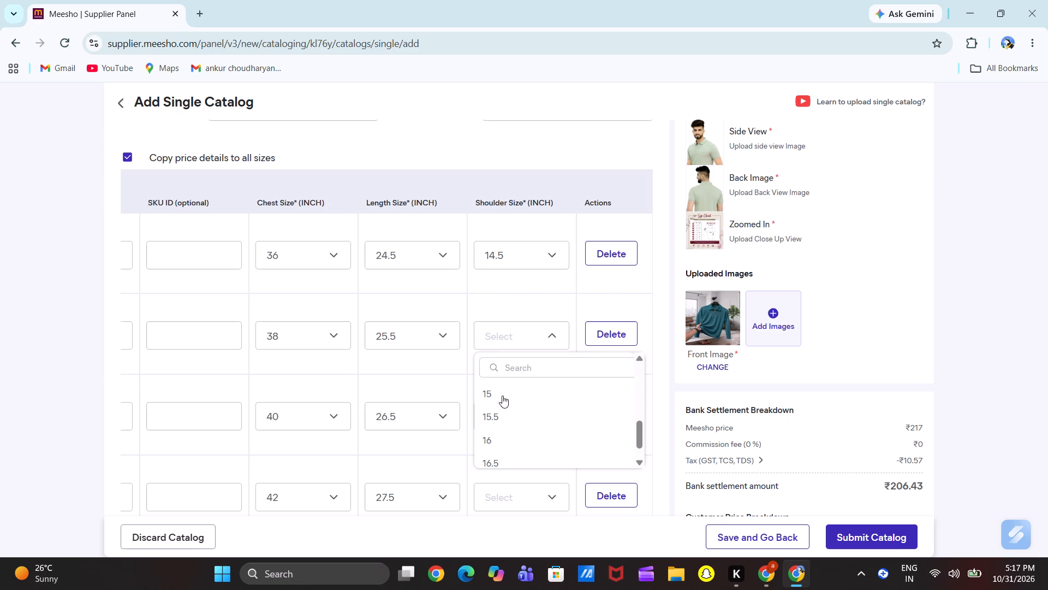
pyautogui.scroll(-1, 502, 396)
pyautogui.click(501, 411)
# Set Product 6's shoulder size to 16.5 inches for size L and 17.5 inches for size XL.
pyautogui.click(504, 424)
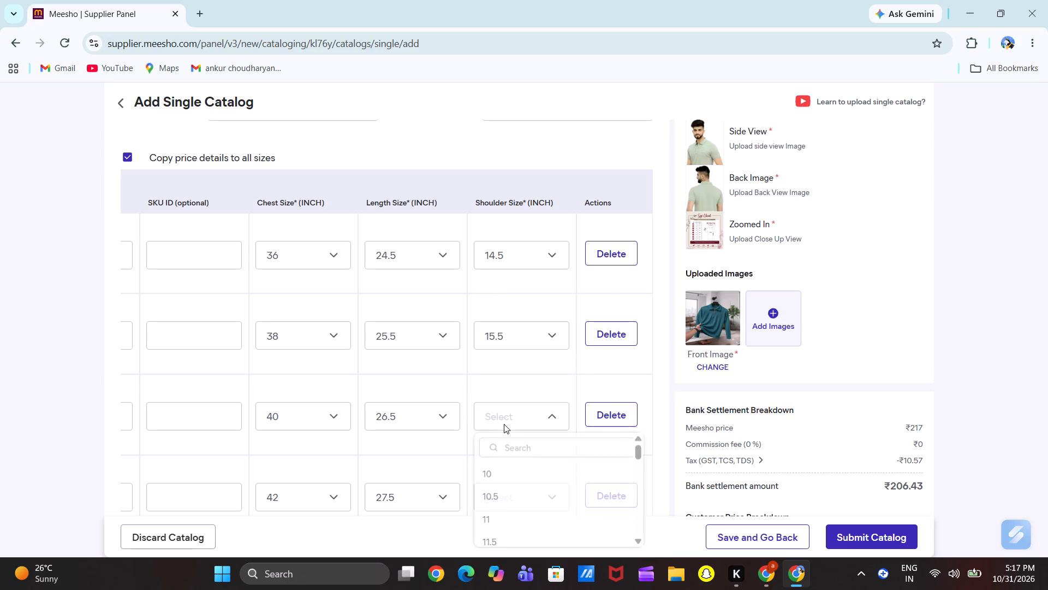
pyautogui.scroll(-3, 525, 487)
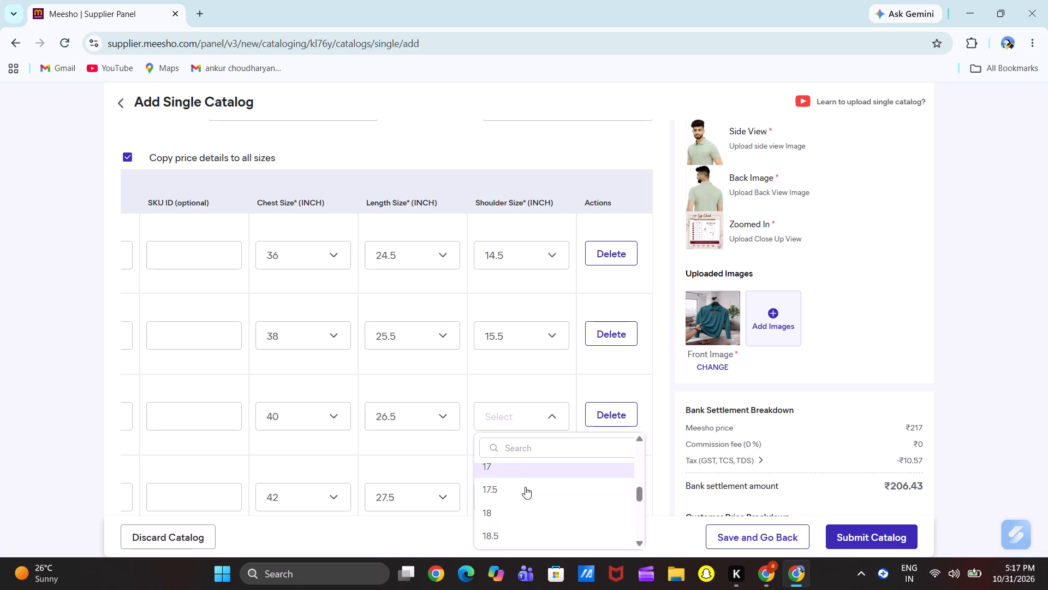
pyautogui.click(525, 487)
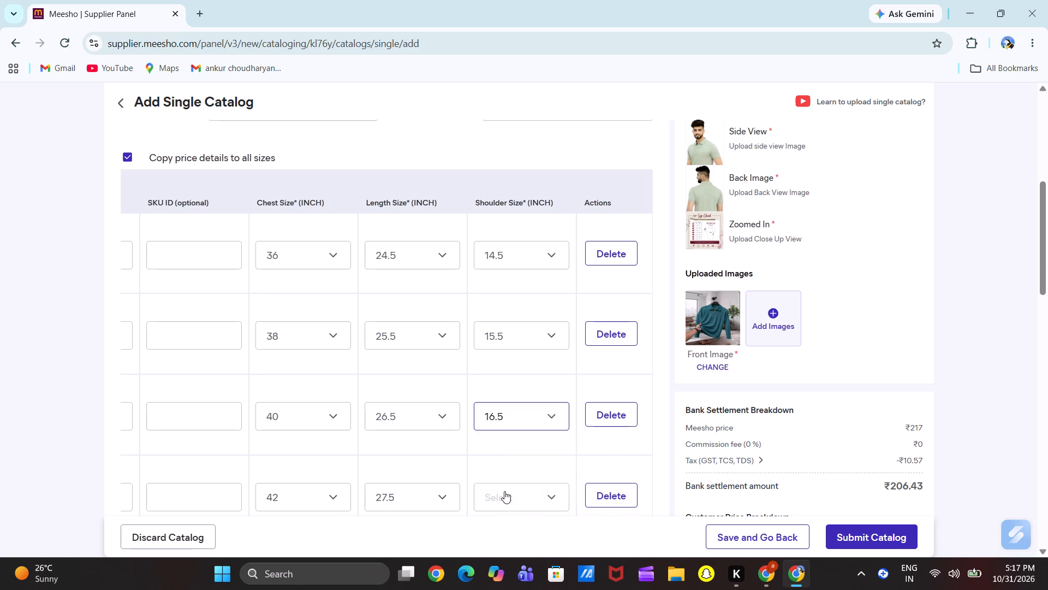
pyautogui.click(504, 491)
pyautogui.scroll(-2, 515, 510)
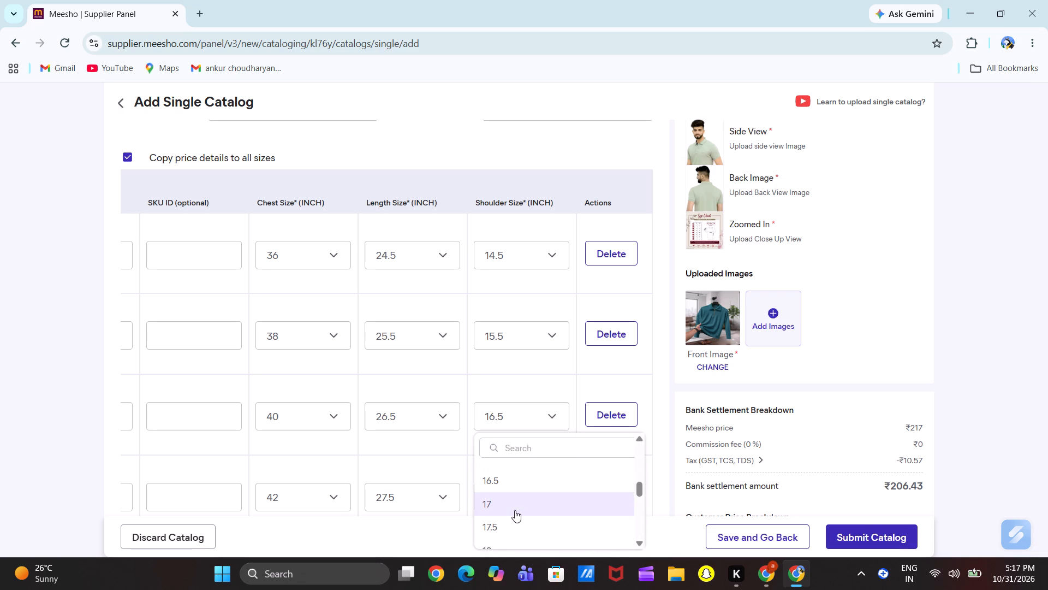
pyautogui.scroll(-2, 515, 510)
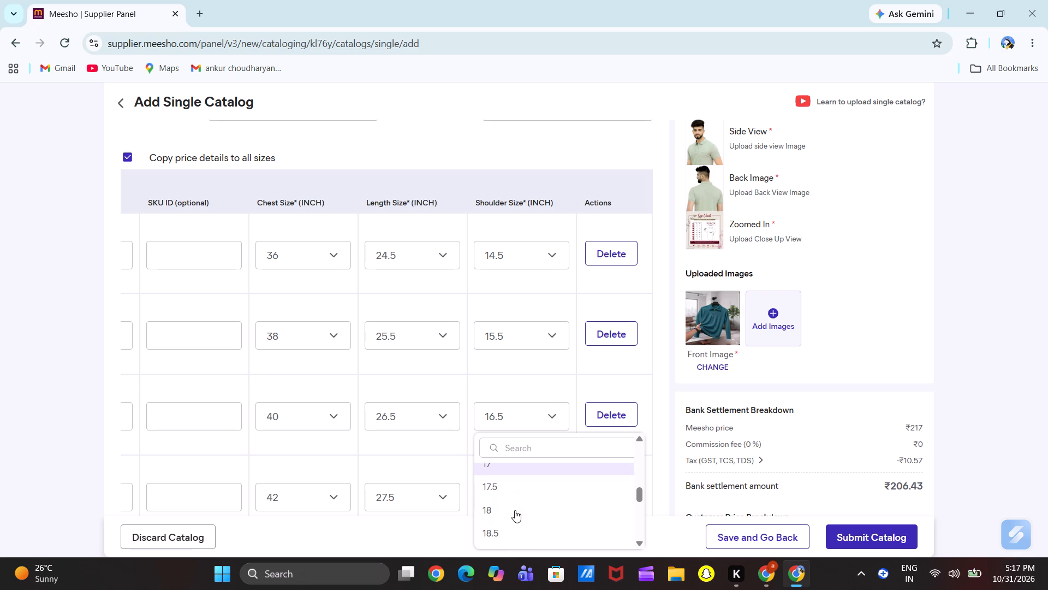
pyautogui.scroll(1, 515, 510)
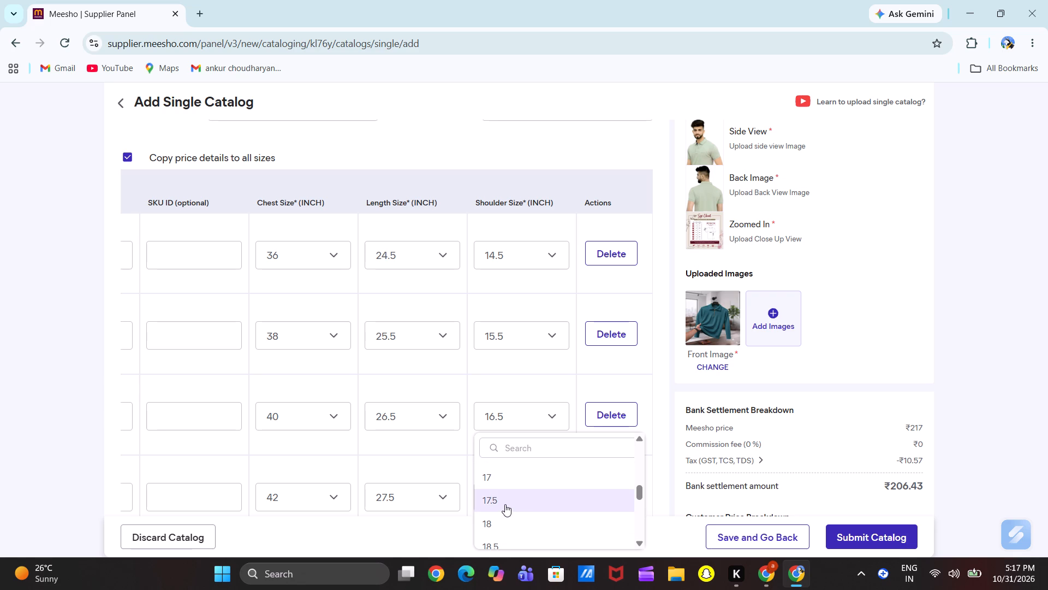
pyautogui.click(505, 504)
# Set Product 6's color to Teal and its fabric to Cotton Blend.
pyautogui.scroll(-2, 440, 451)
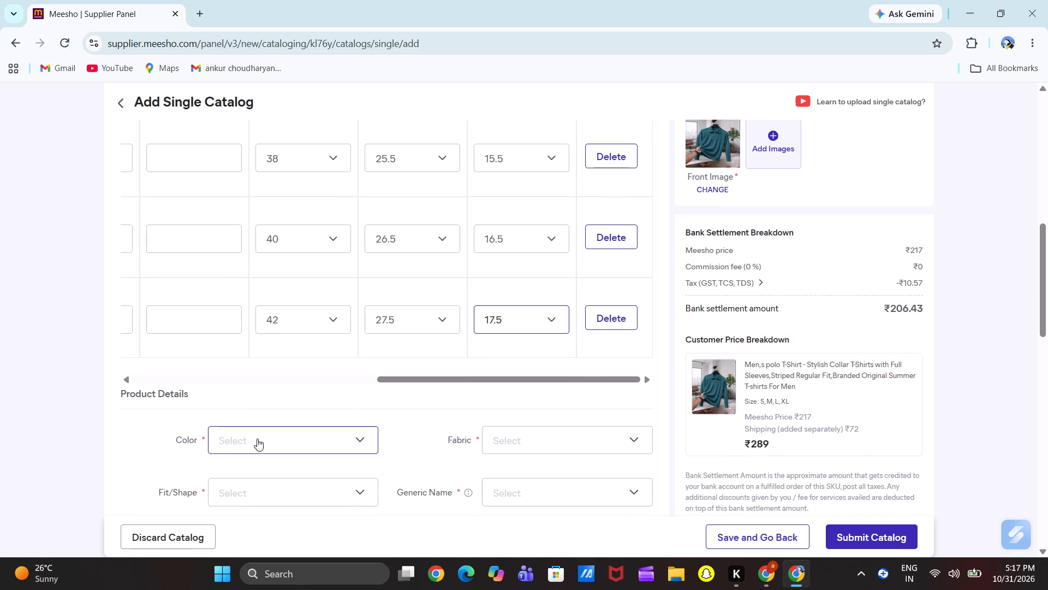
pyautogui.click(278, 437)
pyautogui.click(294, 451)
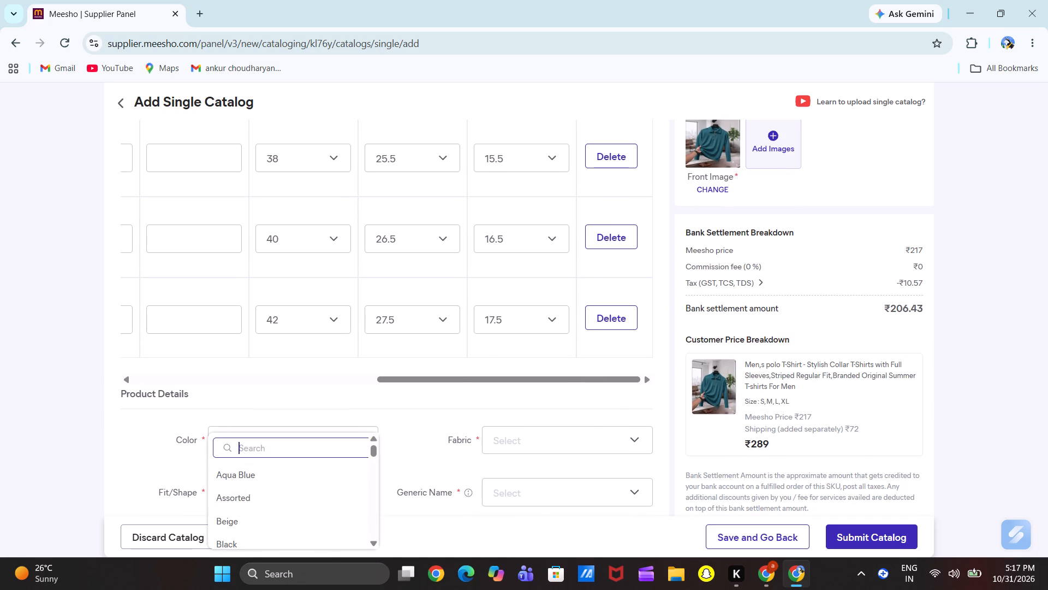
pyautogui.write('TEA')
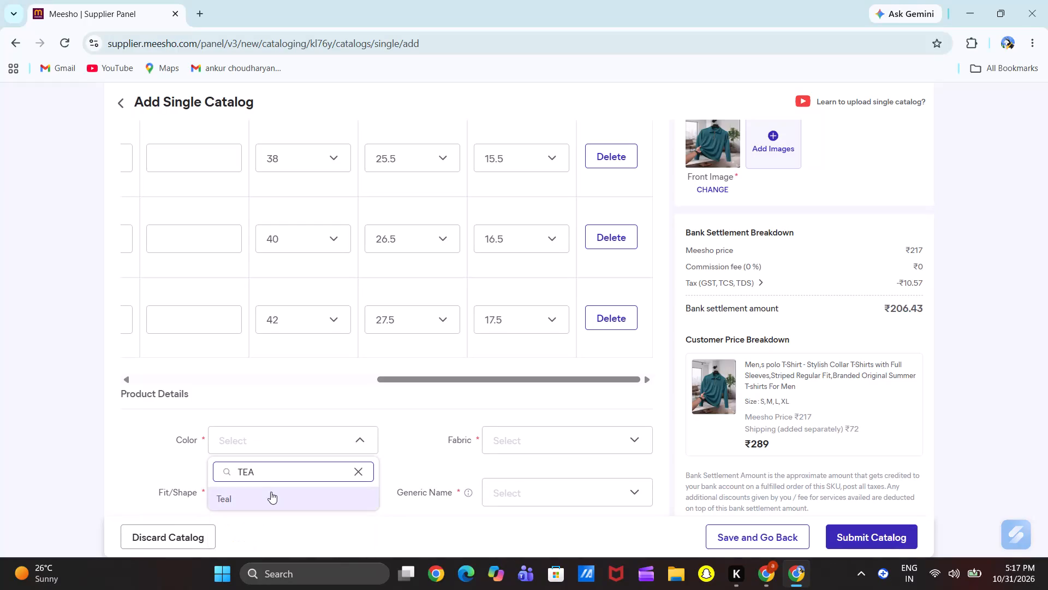
pyautogui.click(271, 497)
pyautogui.click(563, 432)
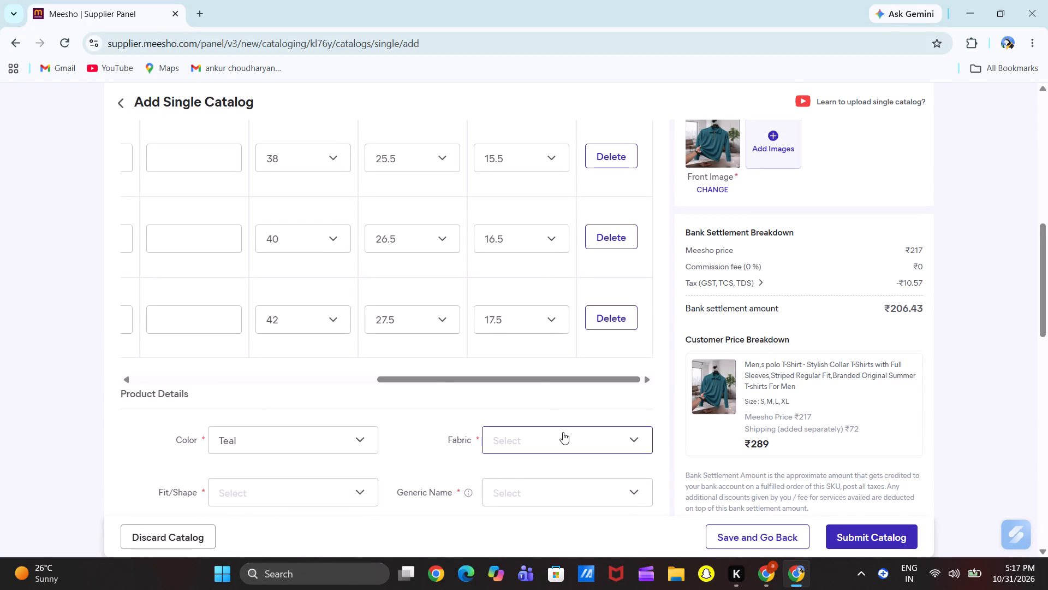
pyautogui.click(535, 453)
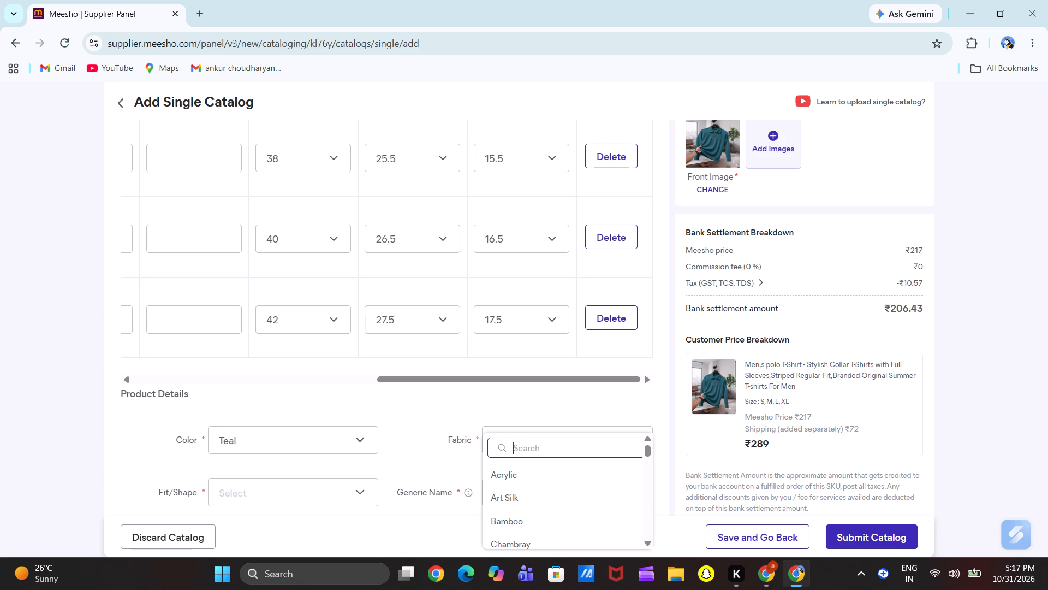
pyautogui.scroll(-1, 535, 502)
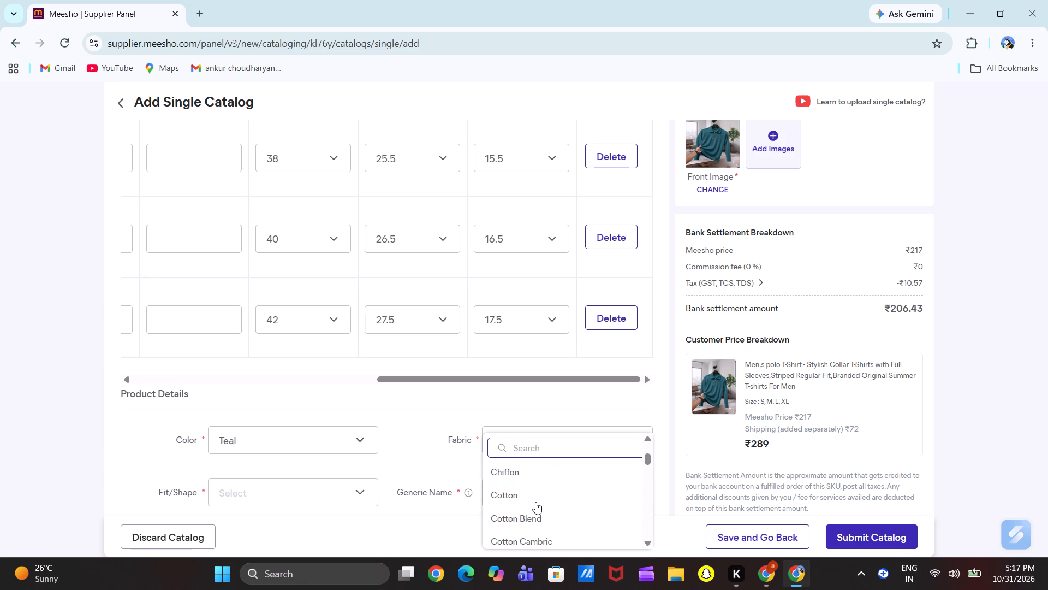
pyautogui.scroll(-1, 535, 502)
pyautogui.click(535, 502)
# Set Product 6's fit/shape to Regular and its generic name to Tshirts.
pyautogui.scroll(-1, 463, 486)
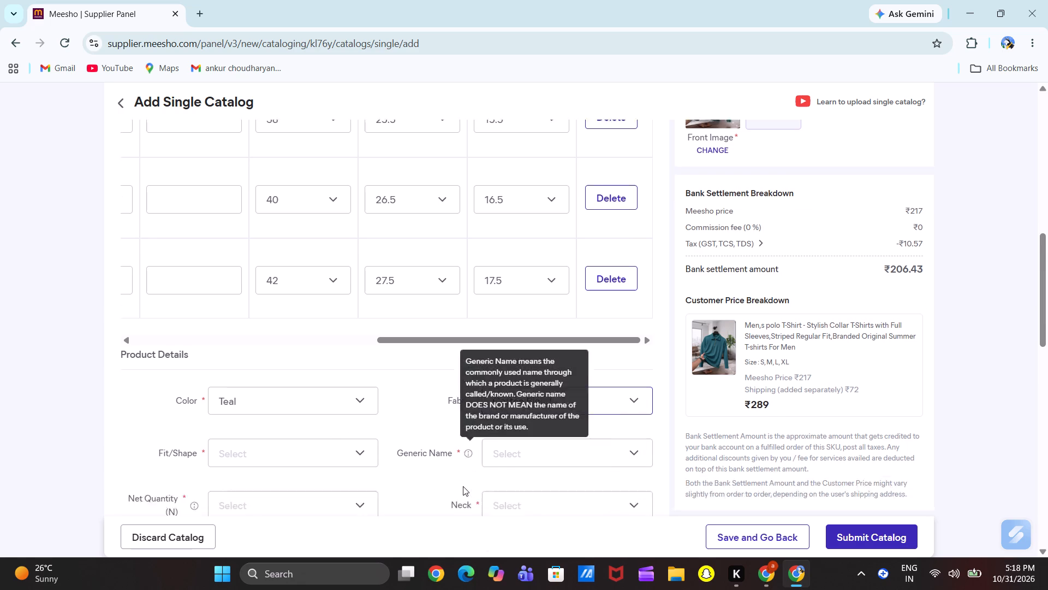
pyautogui.scroll(-1, 463, 486)
pyautogui.click(309, 338)
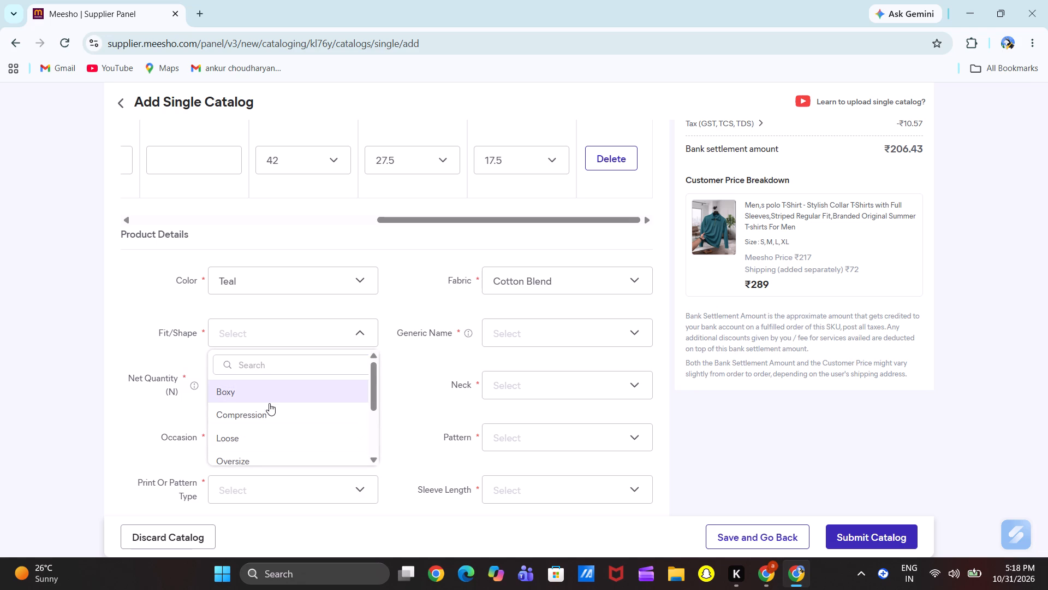
pyautogui.scroll(-1, 249, 418)
pyautogui.click(249, 418)
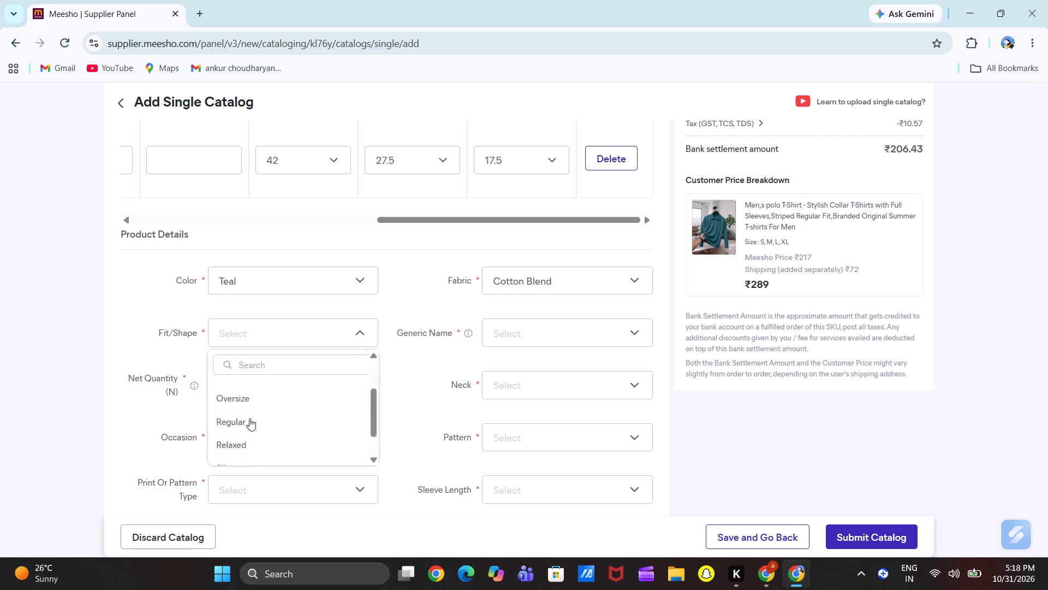
pyautogui.click(516, 343)
pyautogui.scroll(-2, 553, 408)
pyautogui.click(524, 429)
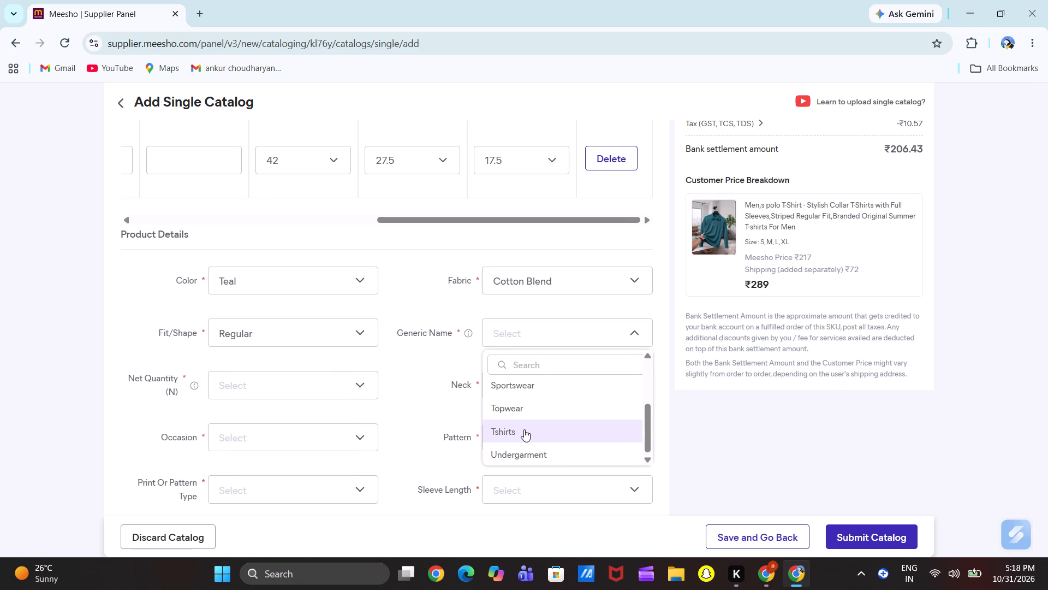
# Set Product 6's net quantity to 1 and its neck to Polo.
pyautogui.click(281, 380)
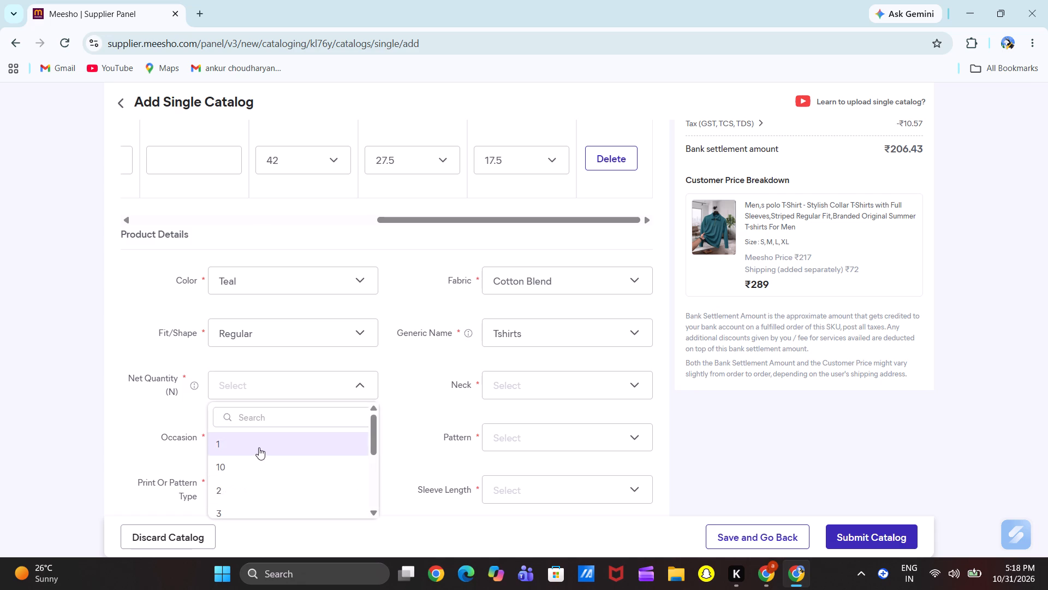
pyautogui.click(259, 447)
pyautogui.moveTo(535, 392); pyautogui.dragTo(545, 458)
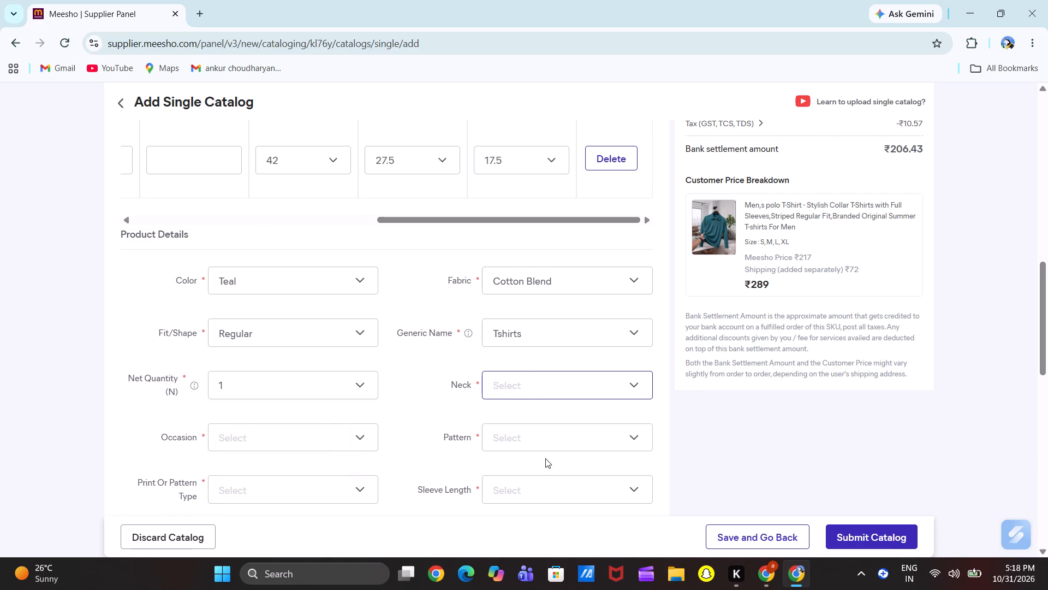
pyautogui.click(557, 386)
pyautogui.scroll(-1, 549, 436)
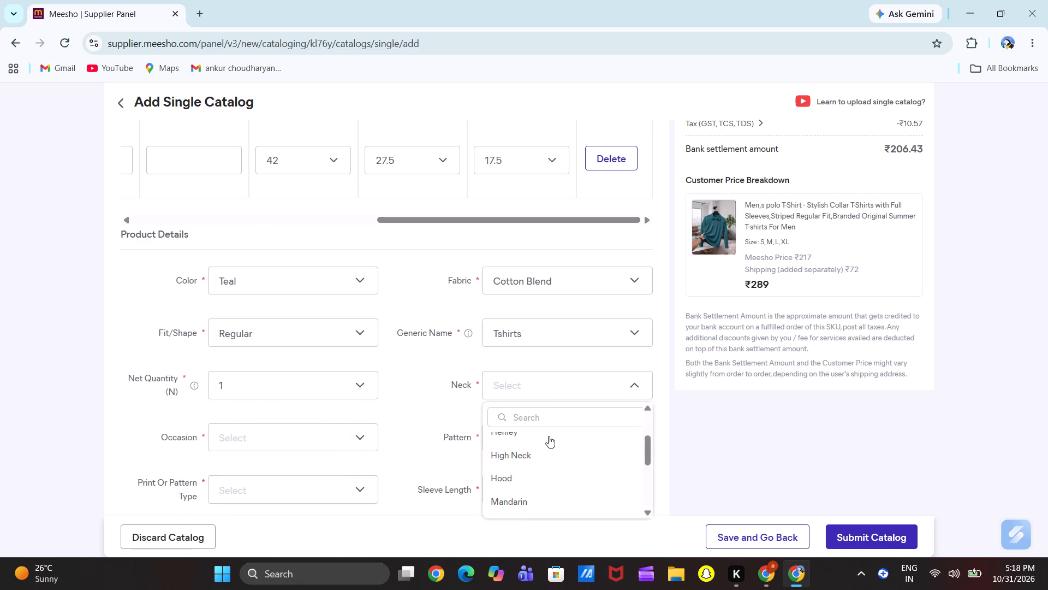
pyautogui.scroll(-1, 549, 436)
pyautogui.click(525, 439)
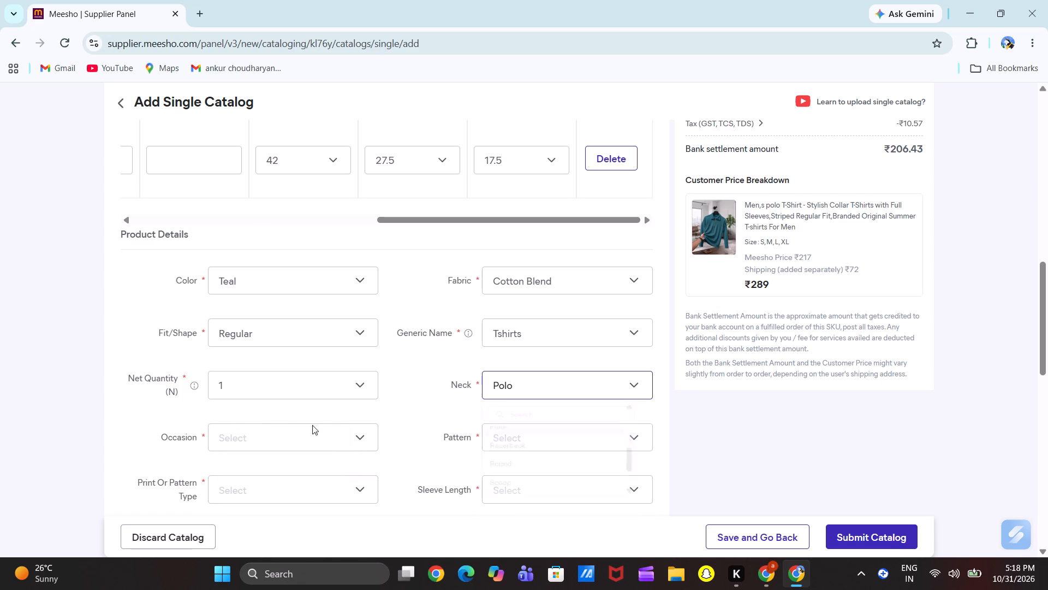
# Set Product 6's occasion to Casual and its pattern to Solid.
pyautogui.click(284, 437)
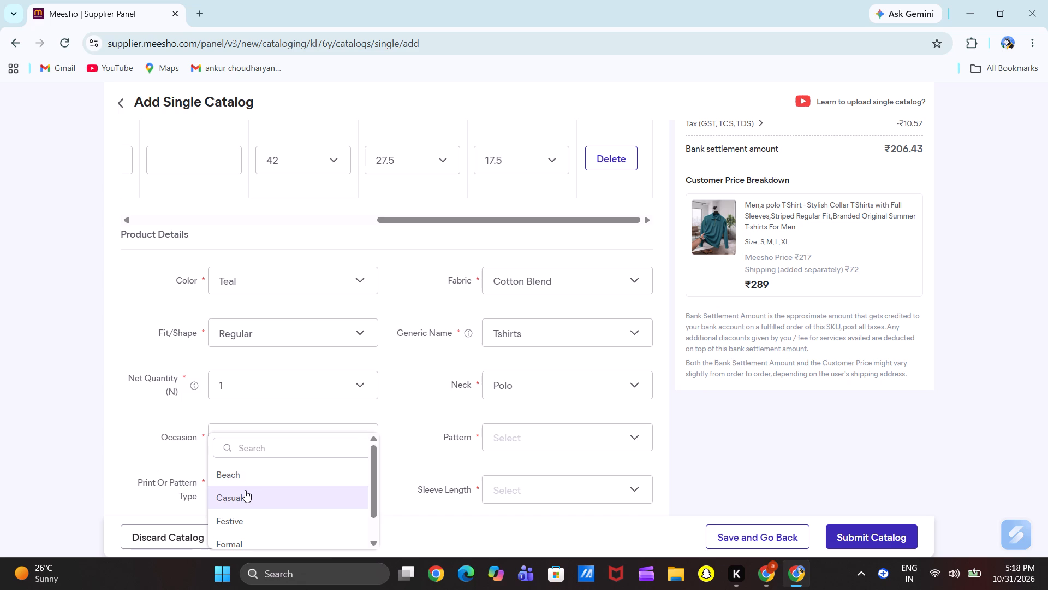
pyautogui.click(245, 490)
pyautogui.scroll(-2, 390, 459)
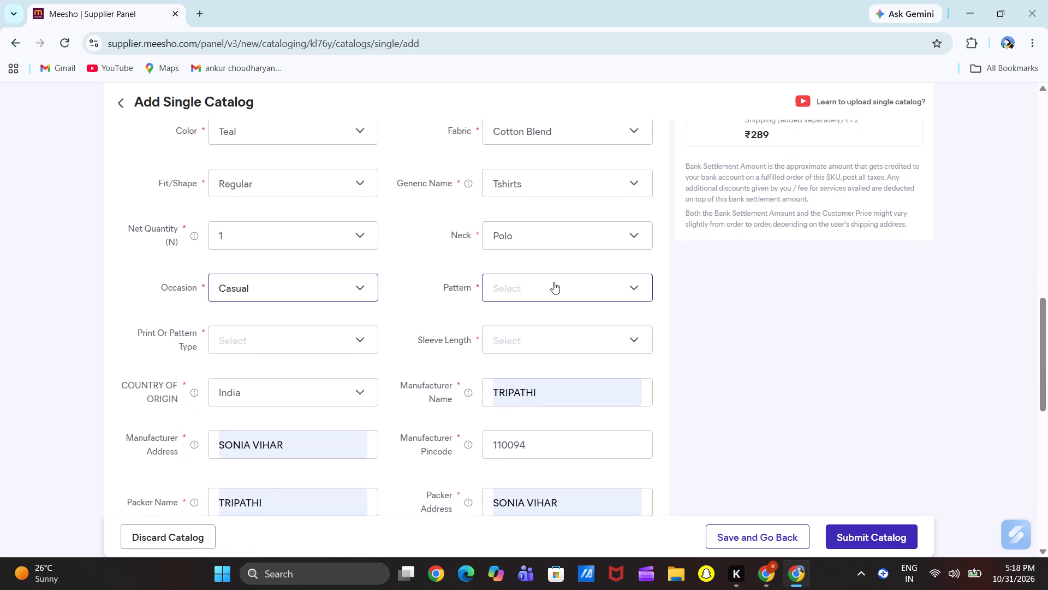
pyautogui.click(553, 282)
pyautogui.scroll(-1, 541, 382)
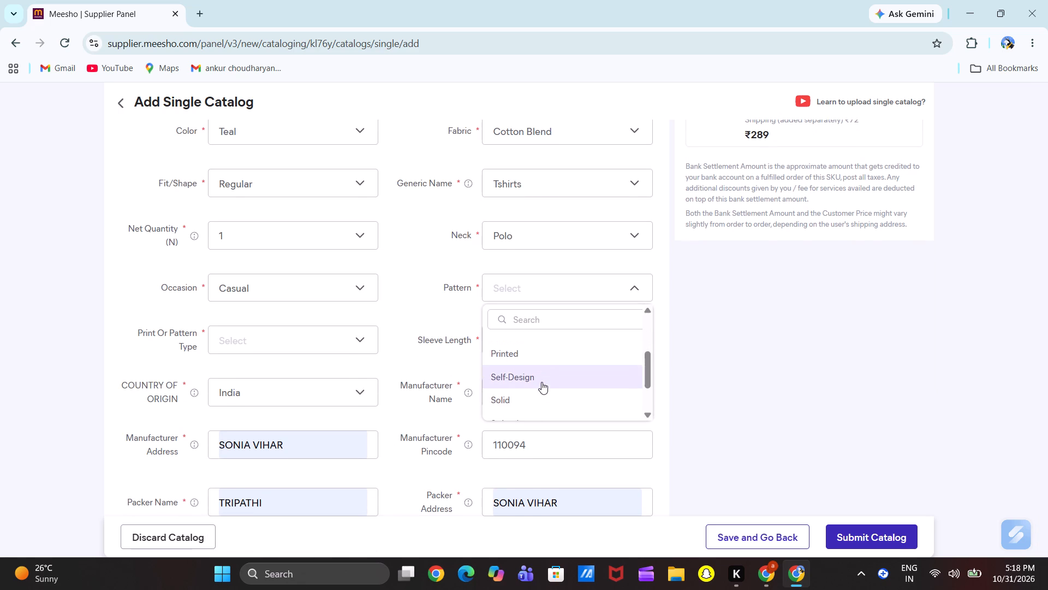
pyautogui.scroll(-1, 541, 382)
pyautogui.click(541, 382)
# Set Product 6's print or pattern type to Solid and its sleeve length to Long Sleeves.
pyautogui.click(286, 342)
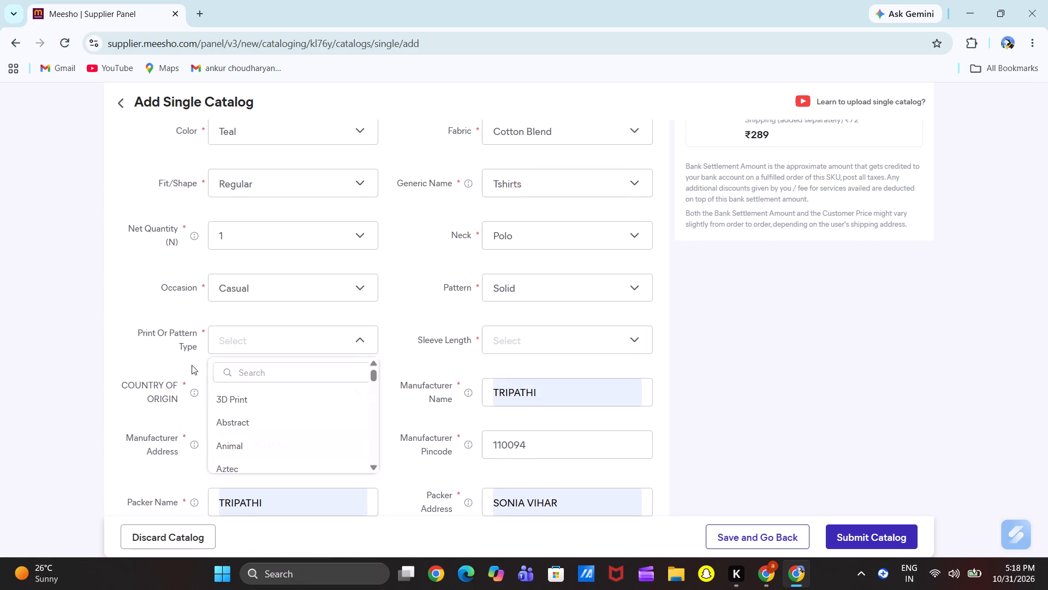
pyautogui.click(261, 376)
pyautogui.write('SO')
pyautogui.click(271, 389)
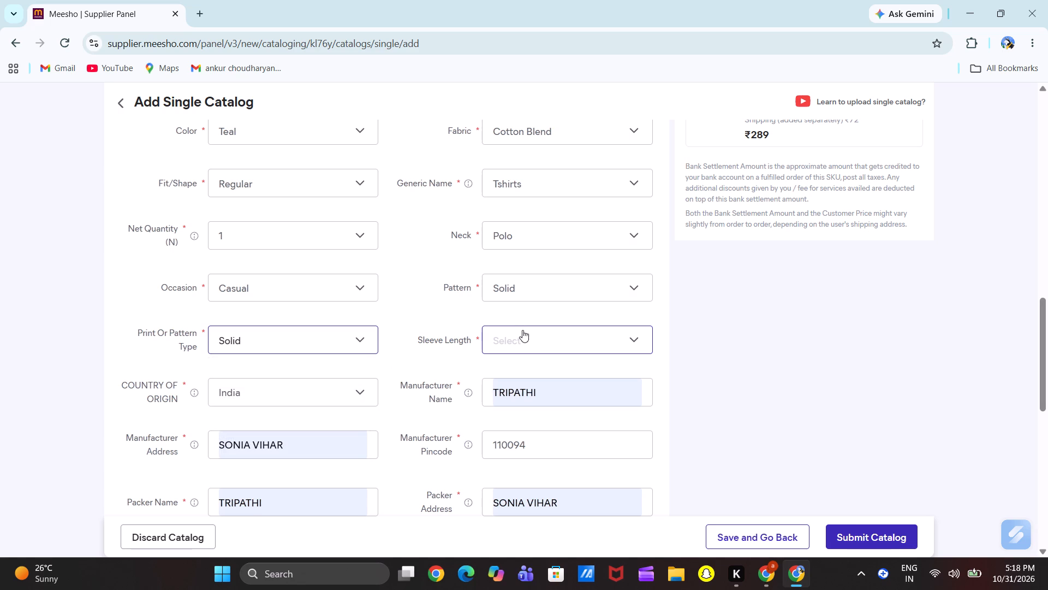
pyautogui.click(533, 331)
pyautogui.click(510, 402)
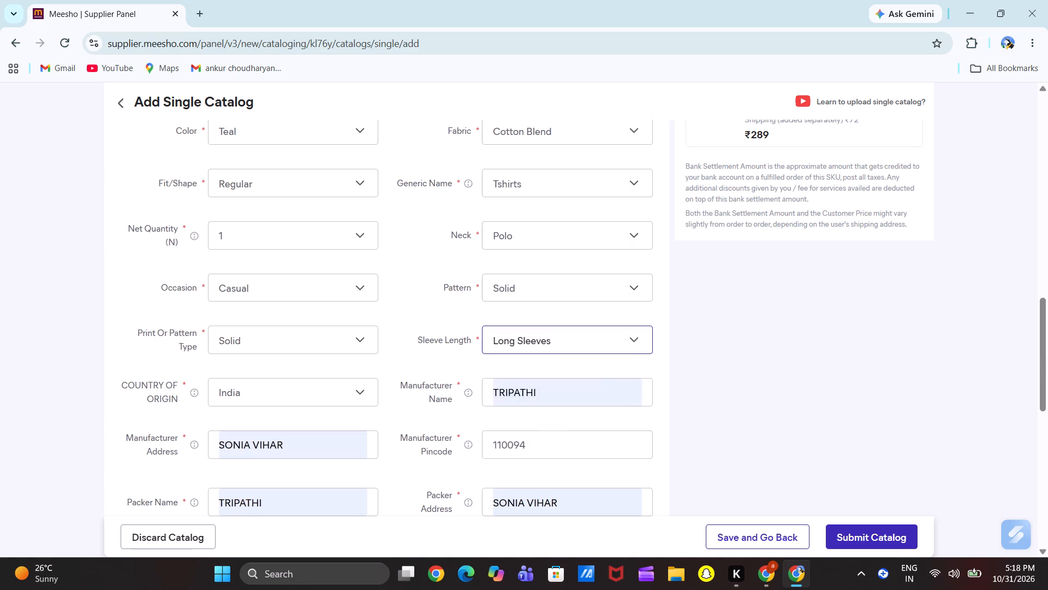
# Set Product 6's length to Regular, its style to Korean and its number of pockets to No Pocket.
pyautogui.scroll(-5, 439, 434)
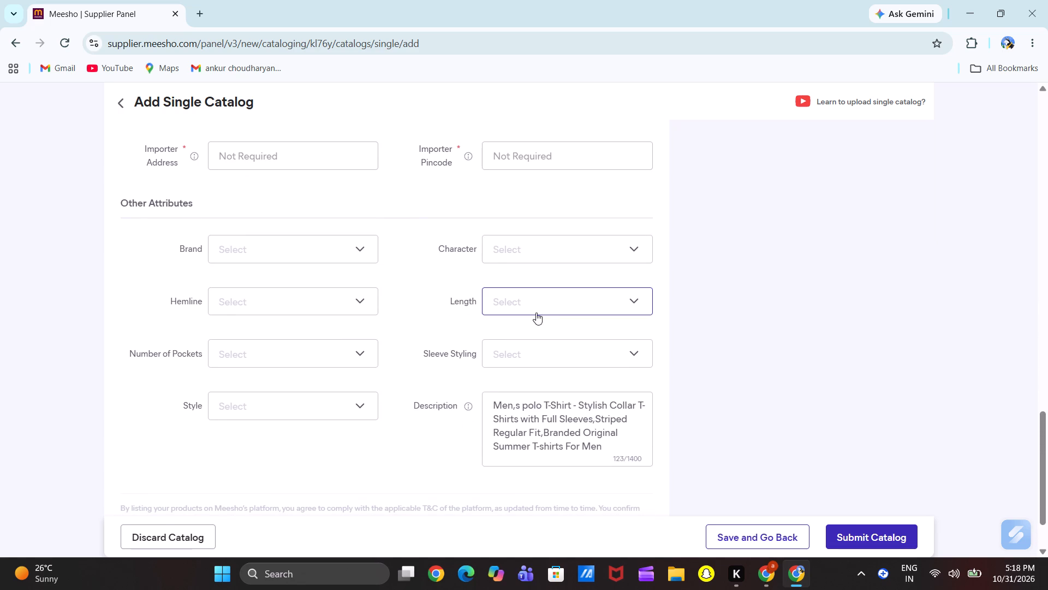
pyautogui.click(550, 303)
pyautogui.click(522, 400)
pyautogui.click(321, 415)
pyautogui.click(288, 485)
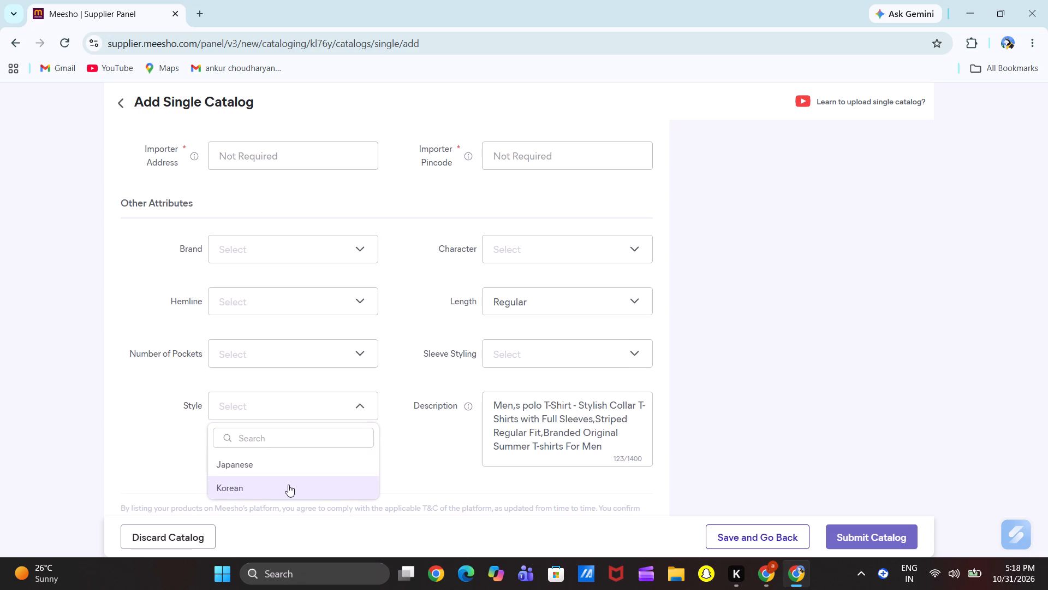
pyautogui.click(289, 358)
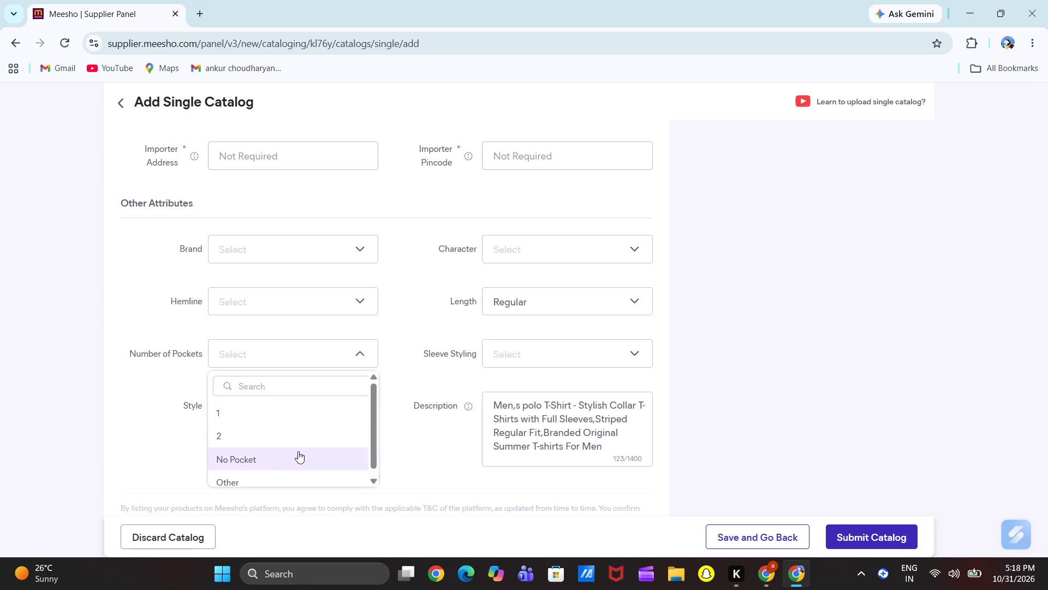
pyautogui.click(298, 451)
# Review Product 6's inventory details, size prices, measurements, product details and other attributes before submission.
pyautogui.scroll(3, 438, 356)
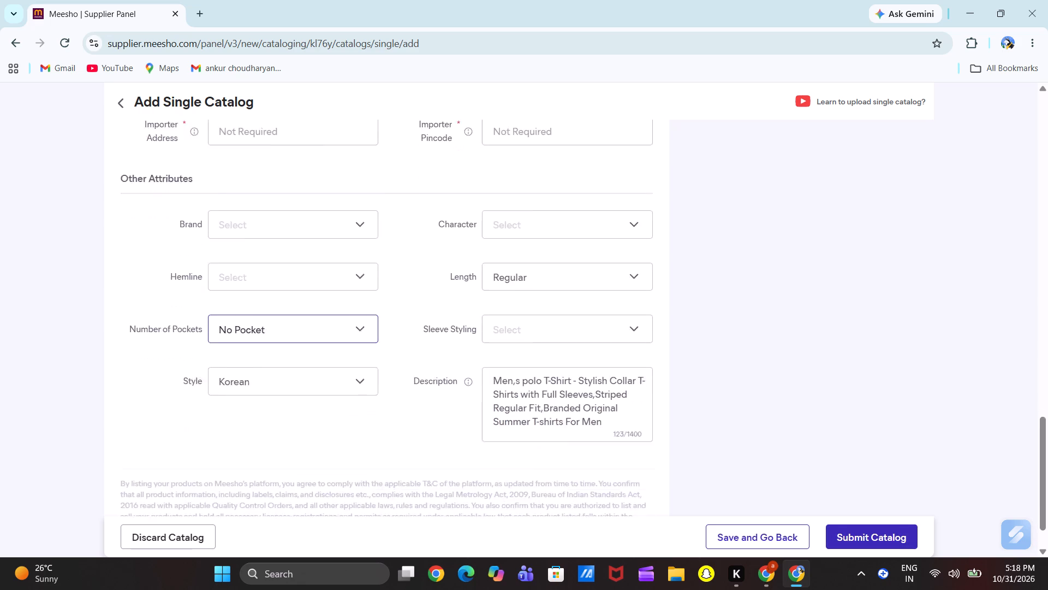
pyautogui.scroll(6, 438, 356)
pyautogui.scroll(2, 402, 267)
pyautogui.scroll(-1, 426, 291)
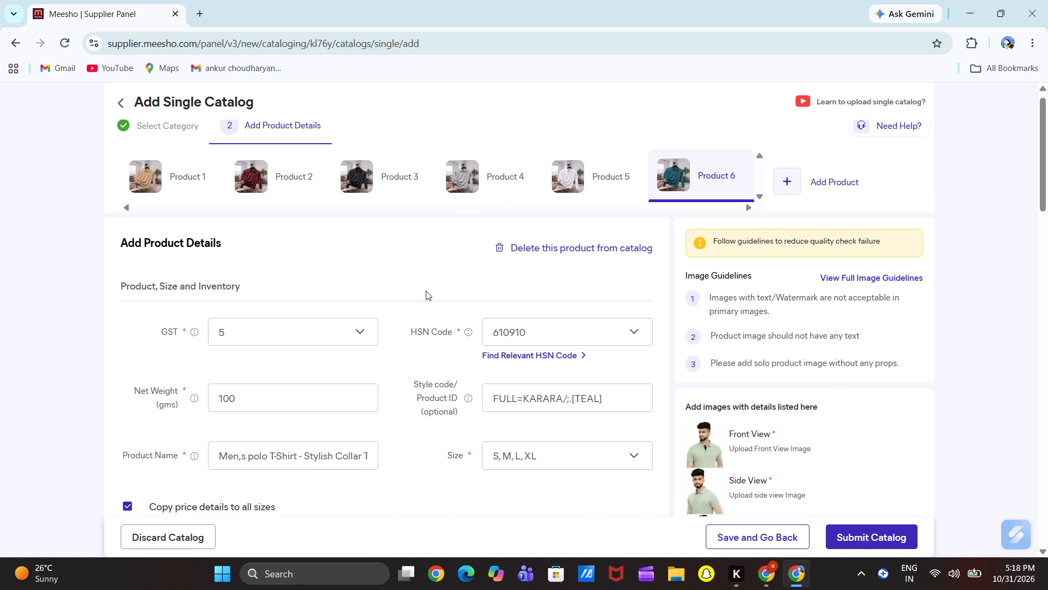
pyautogui.scroll(-2, 426, 291)
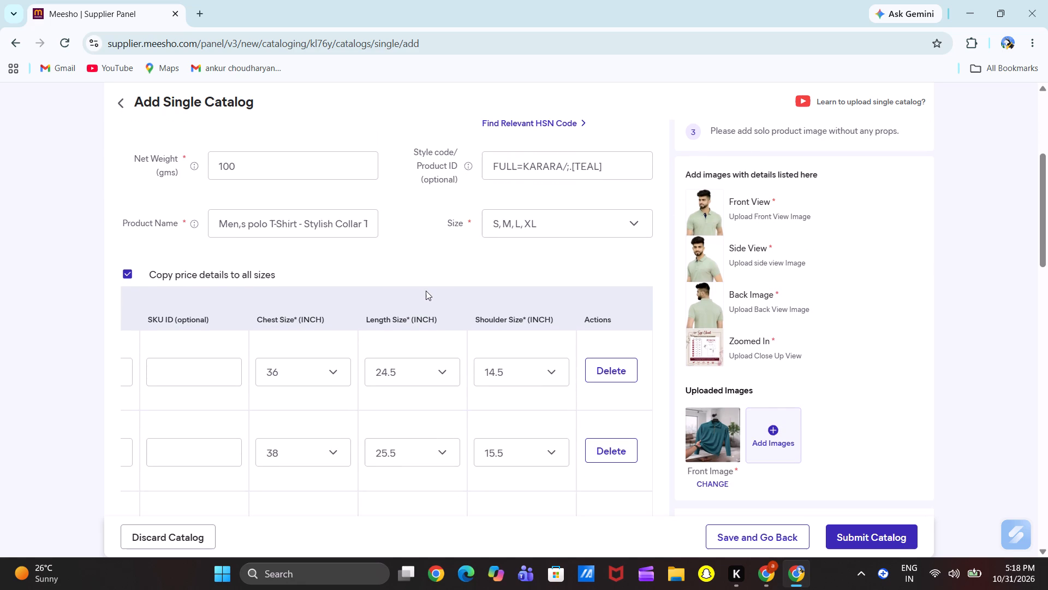
pyautogui.hscroll(5, 272, 396)
pyautogui.scroll(-4, 272, 396)
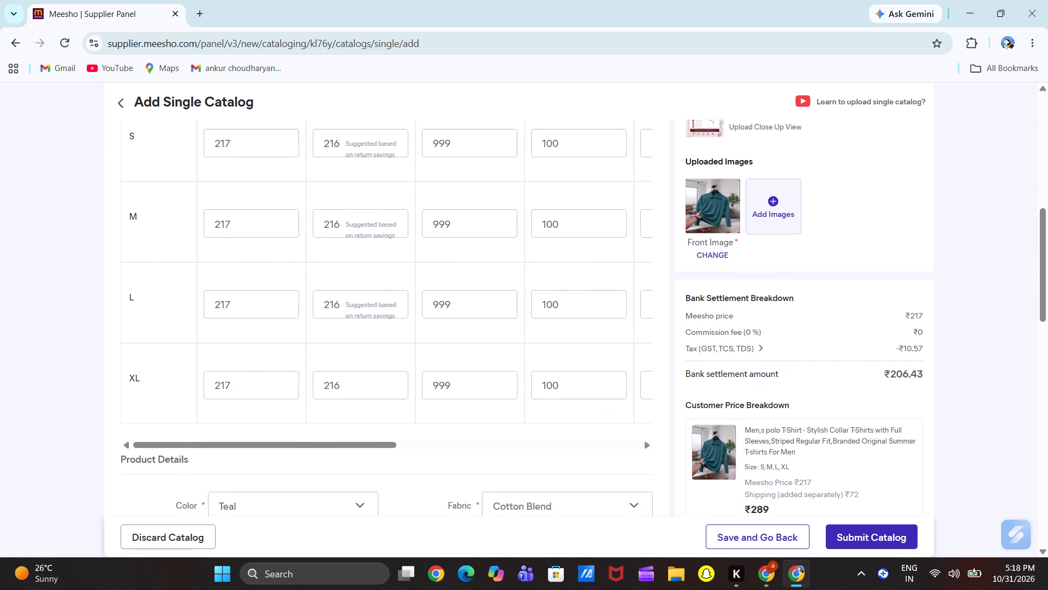
pyautogui.scroll(-1, 272, 396)
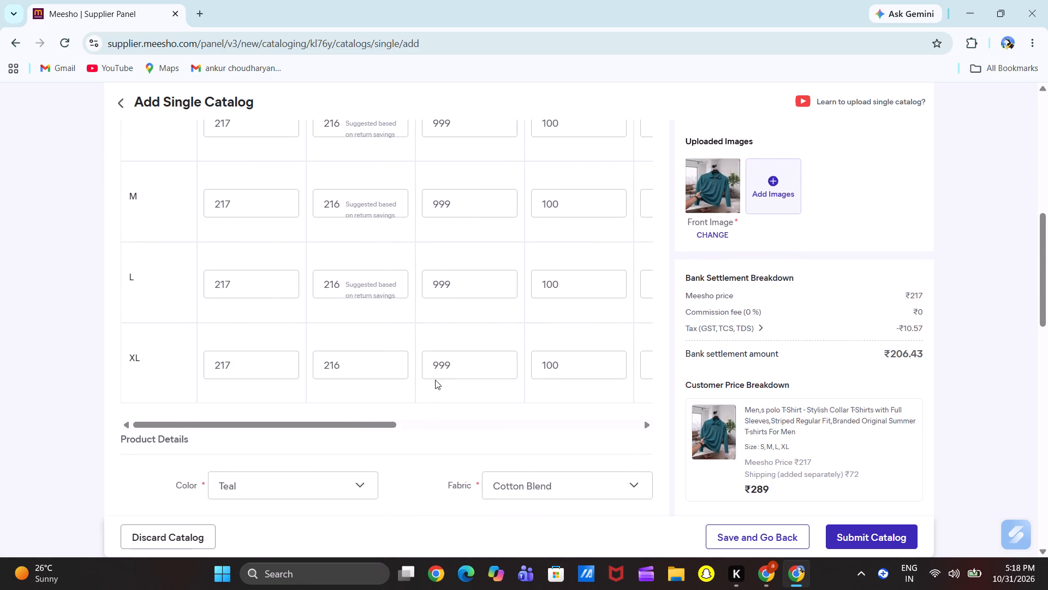
pyautogui.hscroll(-4, 485, 314)
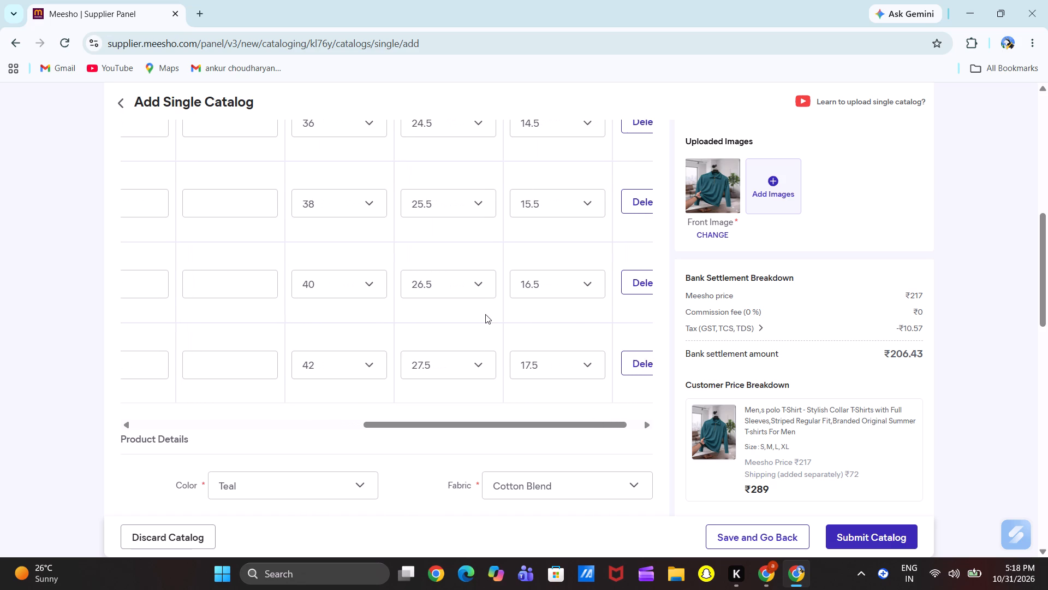
pyautogui.hscroll(-1, 485, 314)
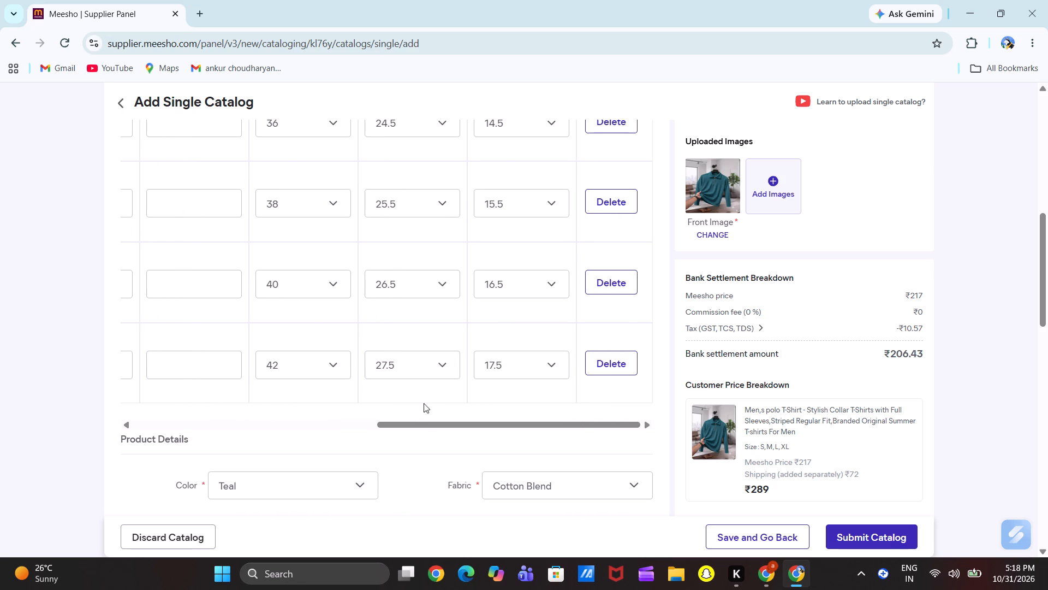
pyautogui.scroll(-1, 439, 429)
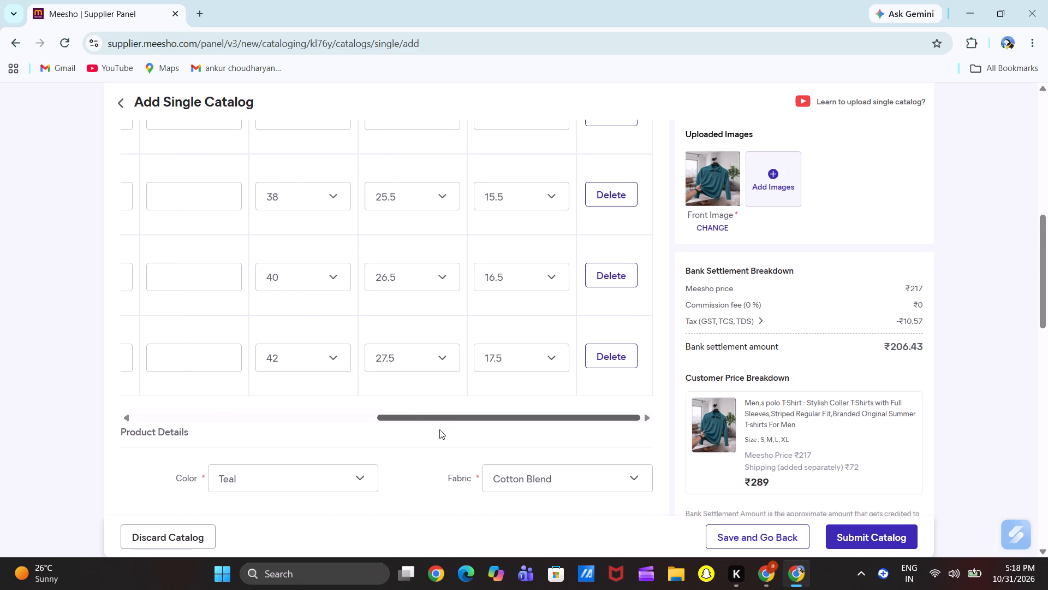
pyautogui.scroll(-7, 439, 429)
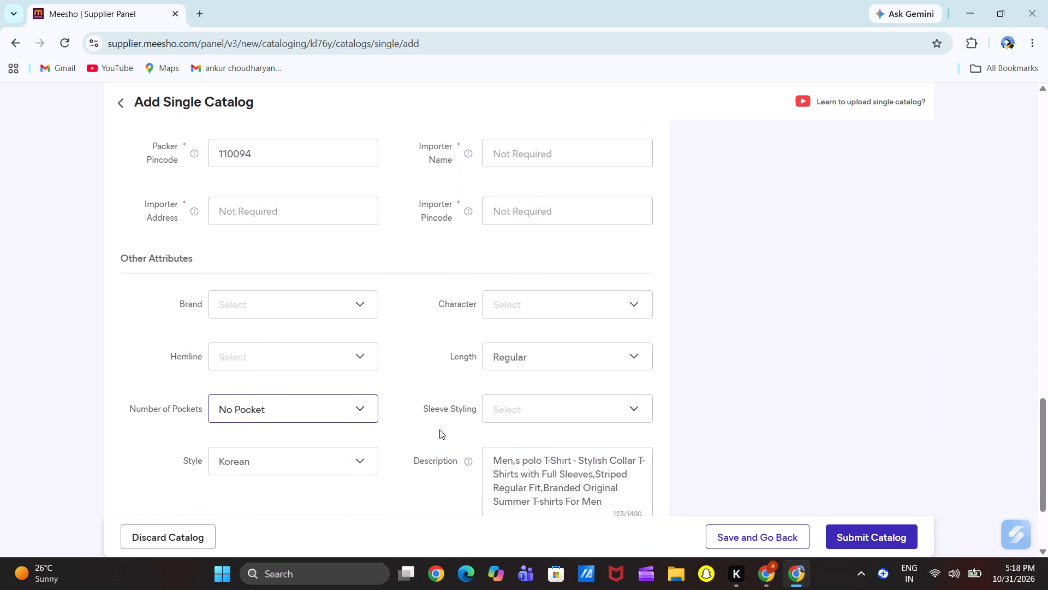
pyautogui.scroll(-3, 439, 429)
pyautogui.rightClick(439, 429)
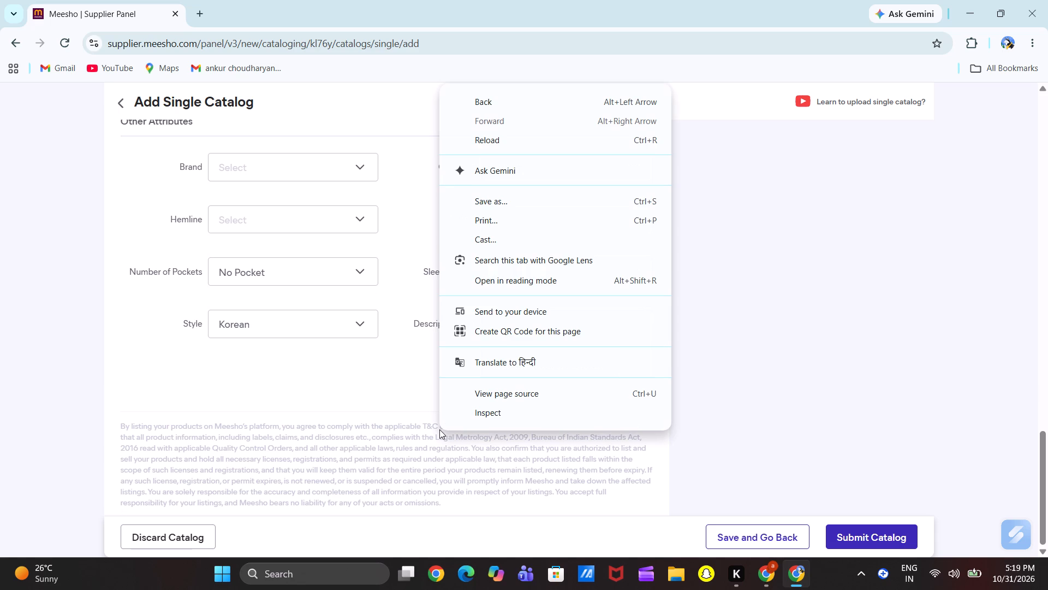
pyautogui.click(403, 374)
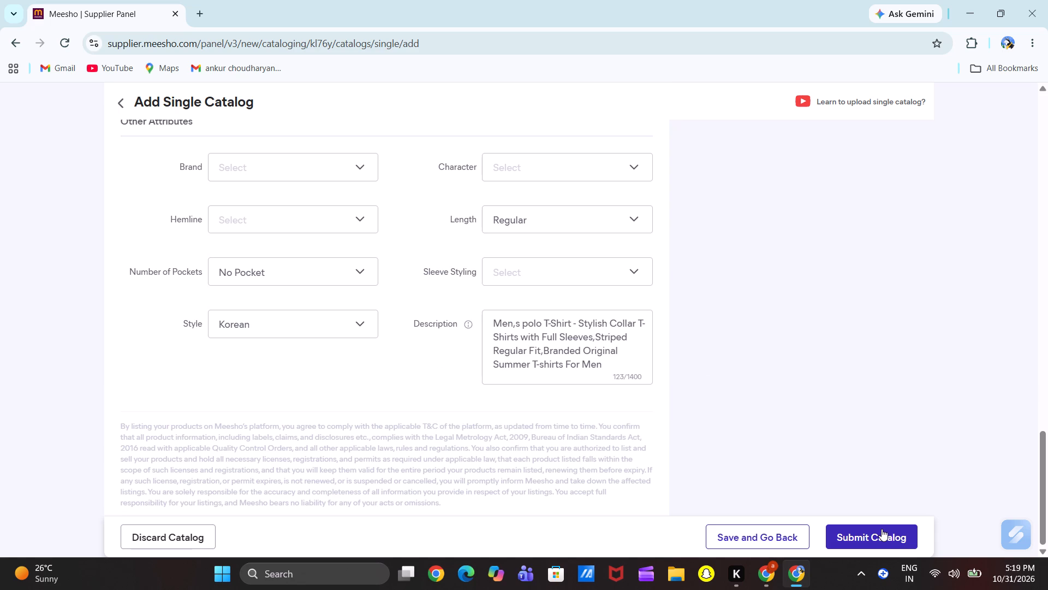
# Submit the catalog for quality check and dismiss the ad campaign offer.
pyautogui.click(859, 530)
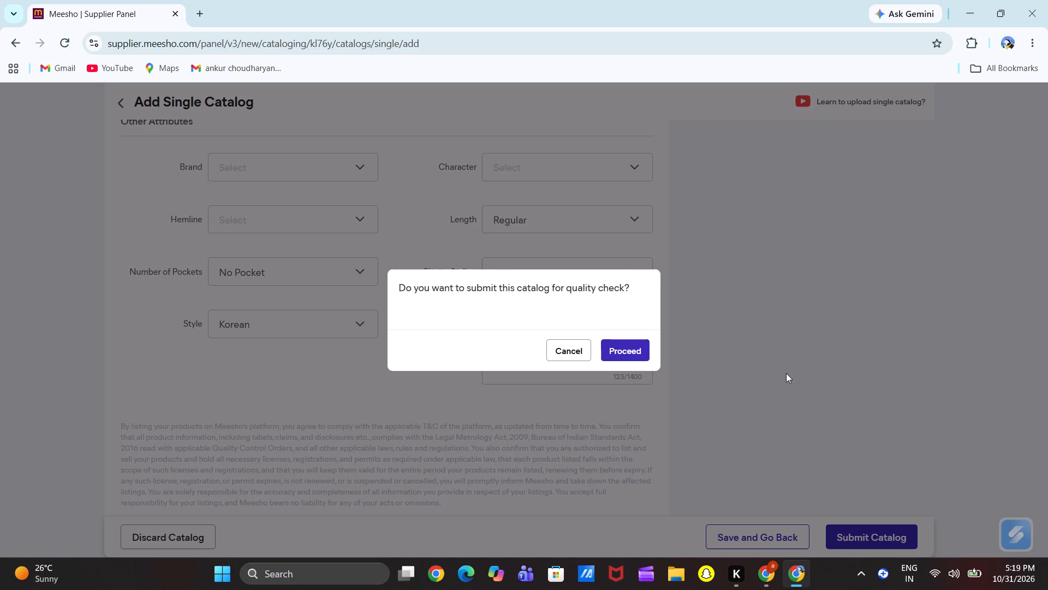
pyautogui.click(627, 347)
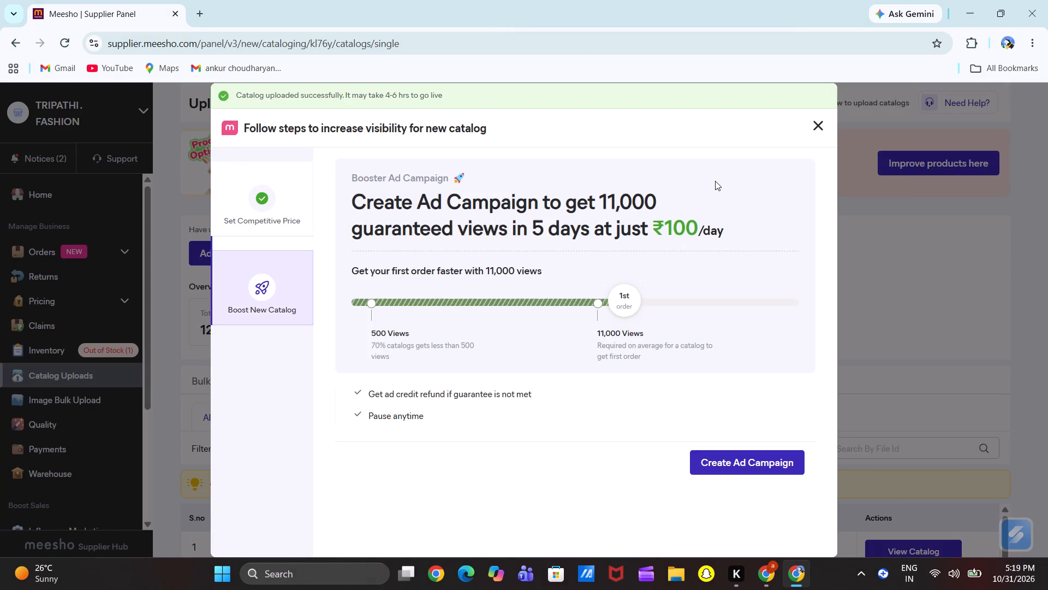
pyautogui.click(814, 123)
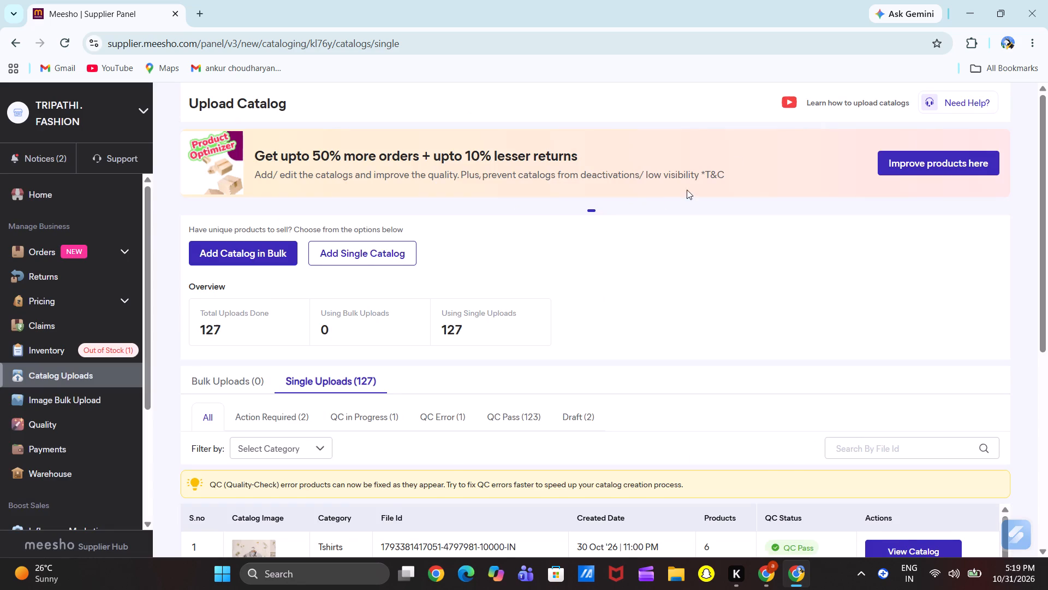
# Open the first catalog among the draft single uploads for editing.
pyautogui.scroll(-1, 643, 250)
pyautogui.click(569, 262)
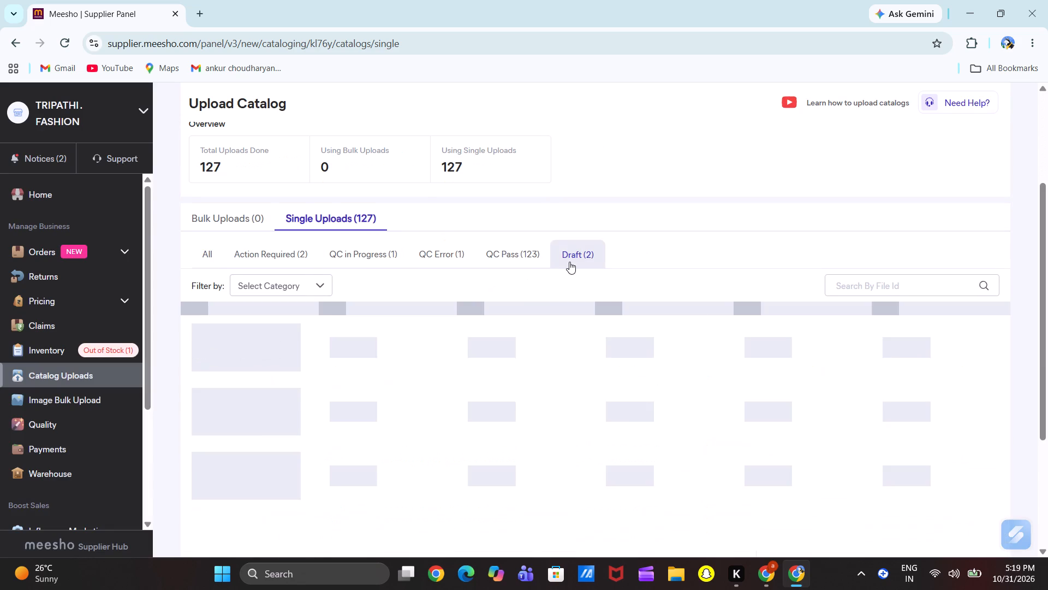
pyautogui.click(895, 351)
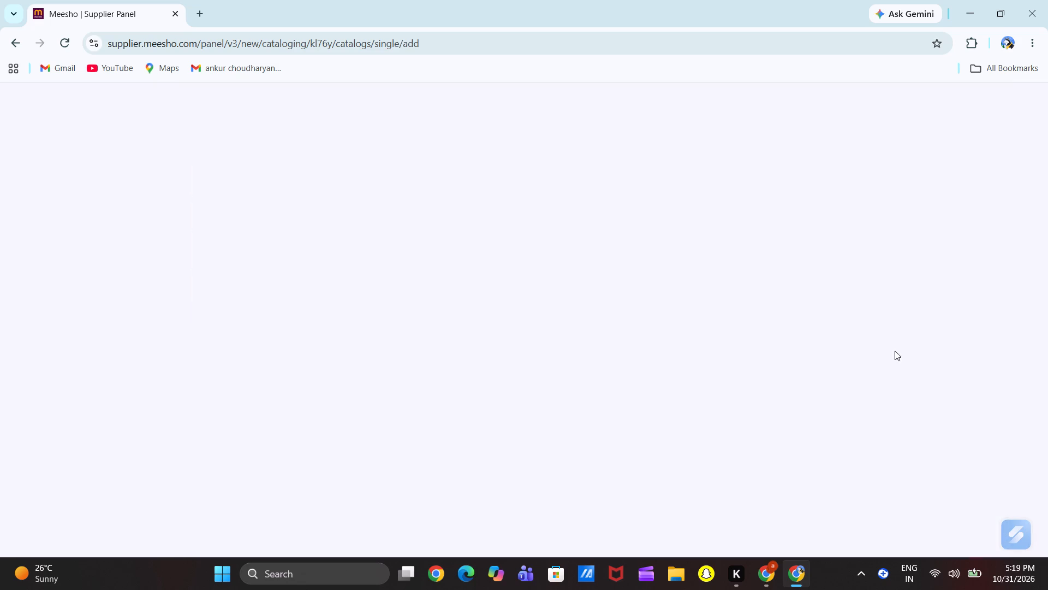
# Set the draft catalog's GST to 5, HSN code to 610910 and net weight to 100 gms.
pyautogui.scroll(-2, 651, 440)
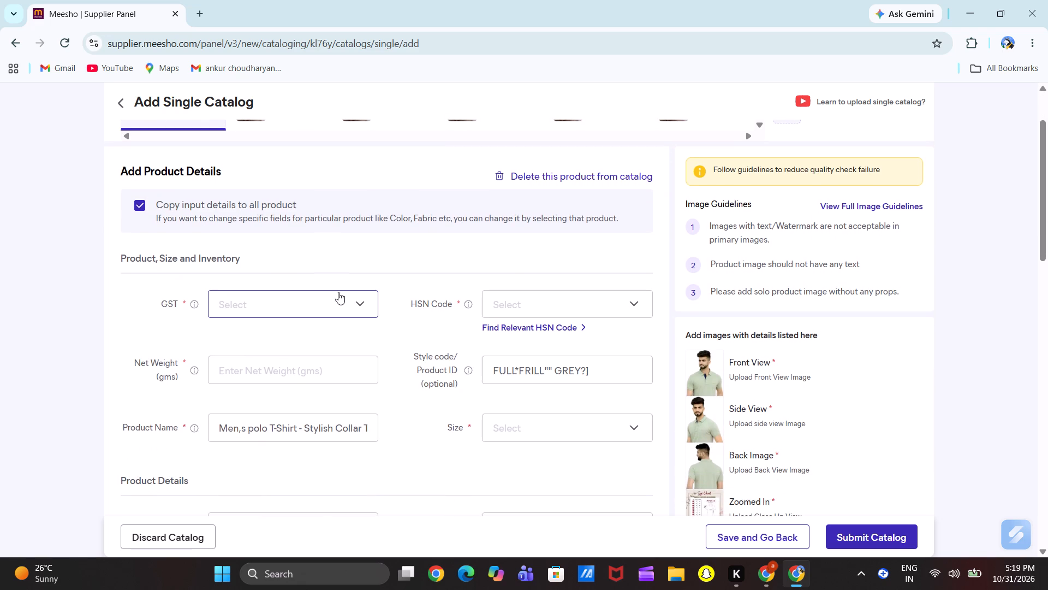
pyautogui.click(290, 302)
pyautogui.click(252, 368)
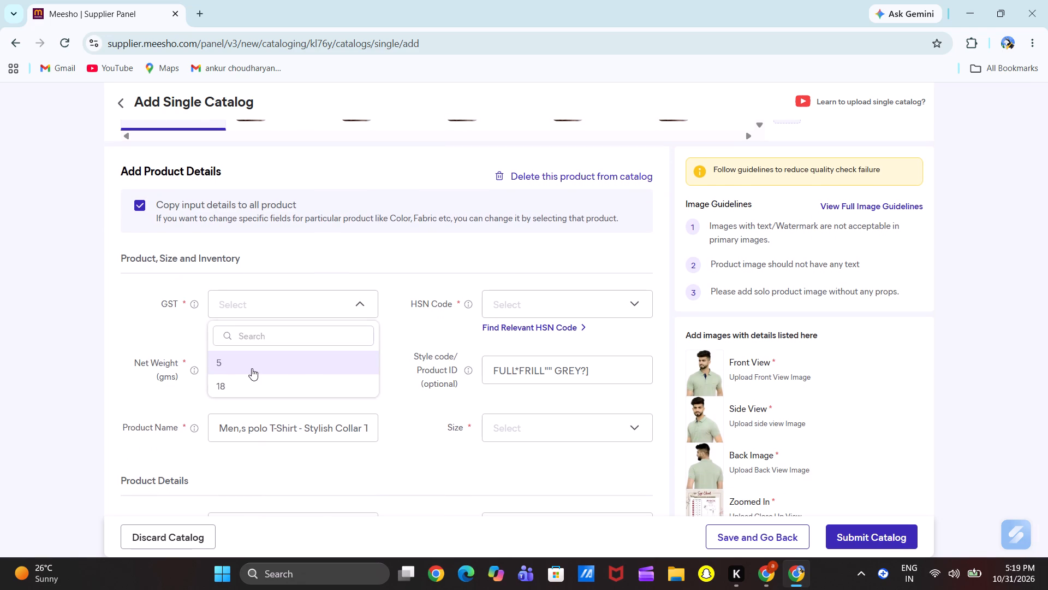
pyautogui.click(534, 314)
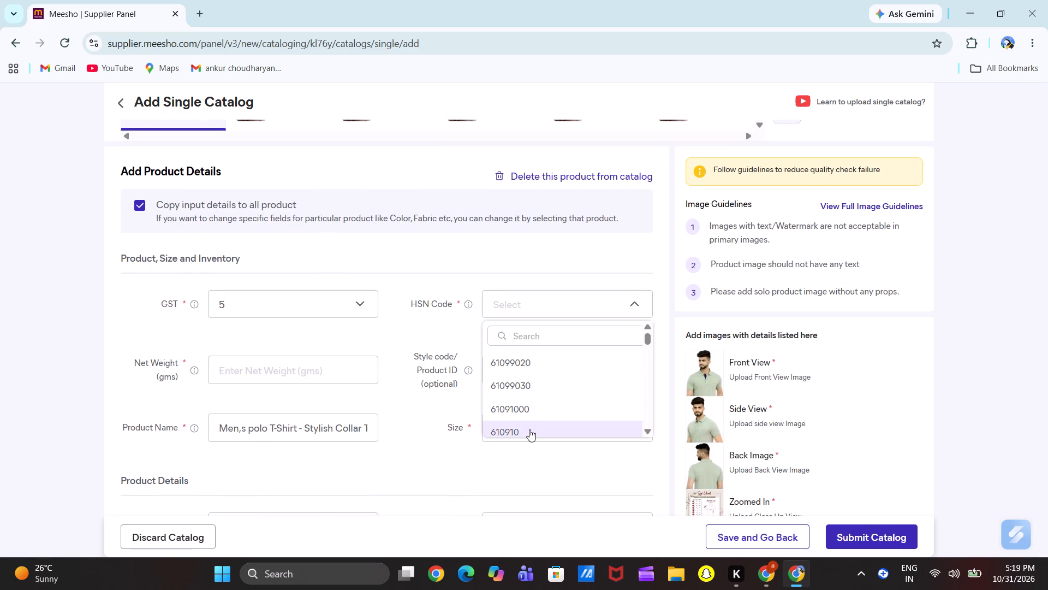
pyautogui.click(529, 429)
pyautogui.scroll(-2, 419, 422)
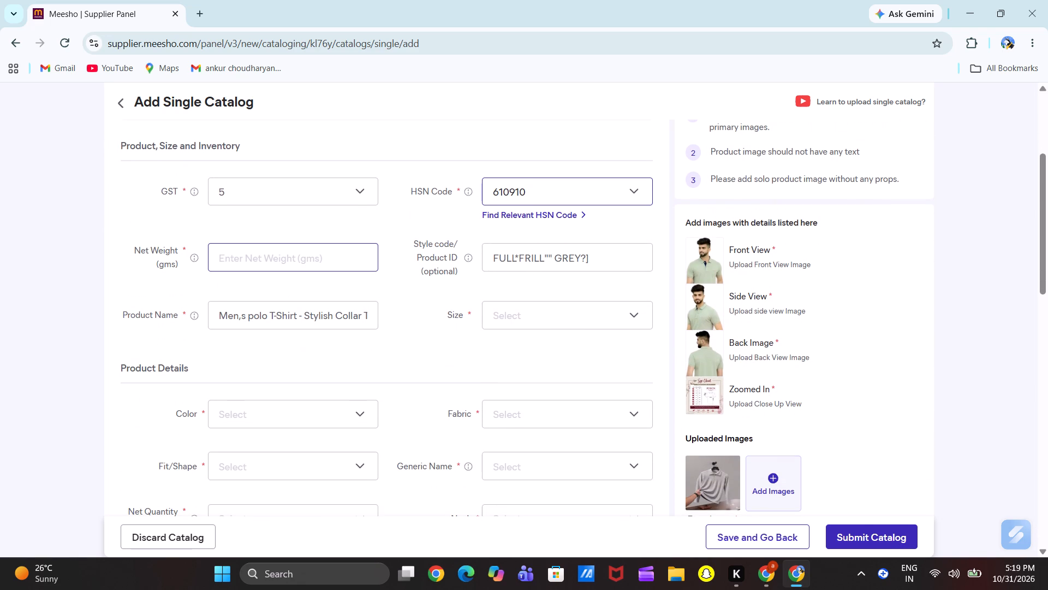
pyautogui.click(241, 256)
pyautogui.write('100')
# Select sizes S, M, L and XL for the draft catalog's grey T-shirt and apply them.
pyautogui.click(515, 312)
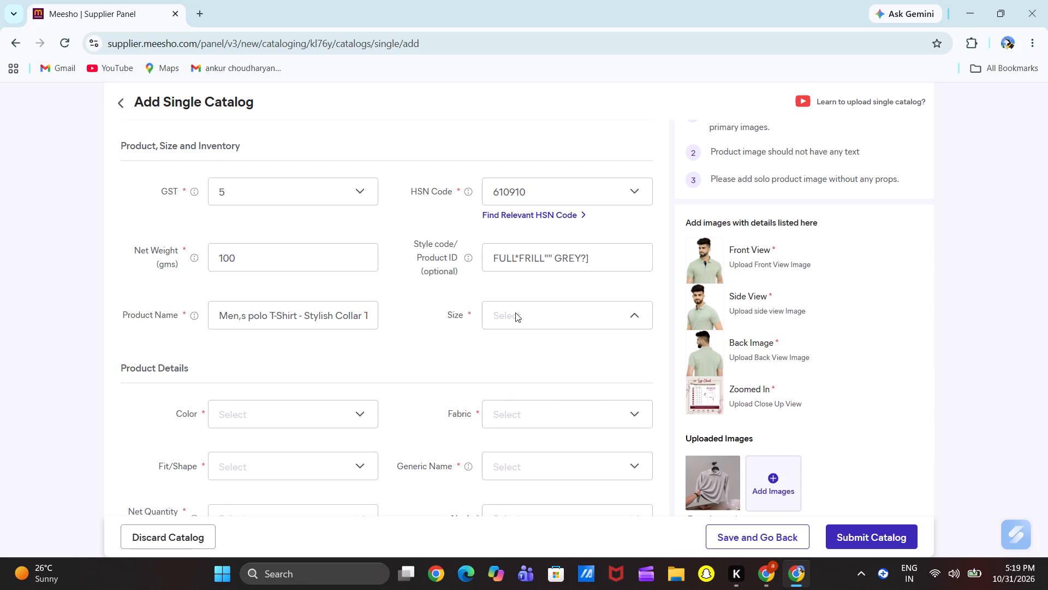
pyautogui.click(592, 354)
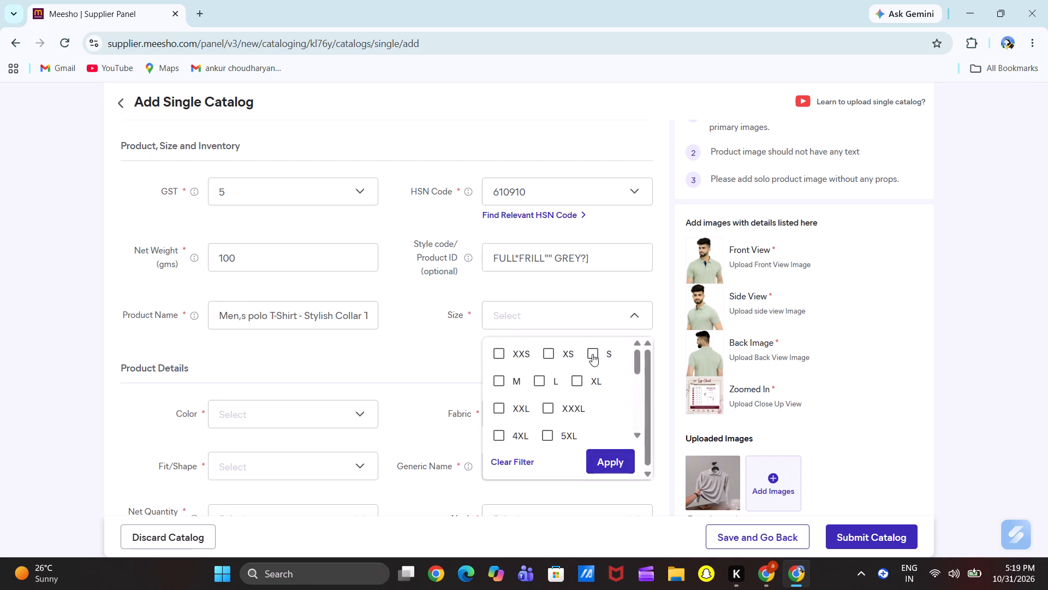
pyautogui.click(503, 377)
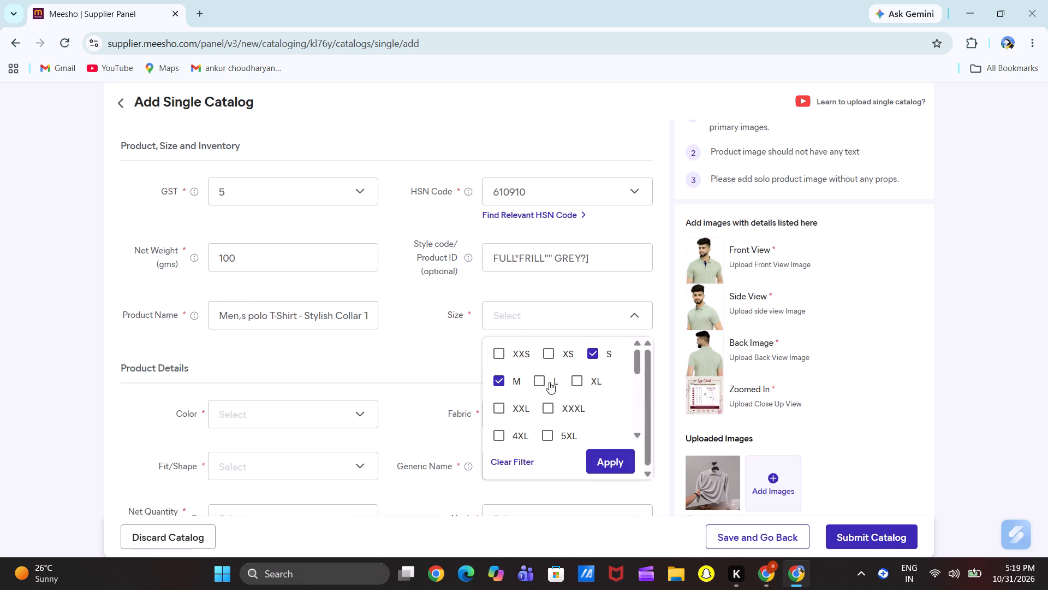
pyautogui.click(549, 382)
pyautogui.click(540, 382)
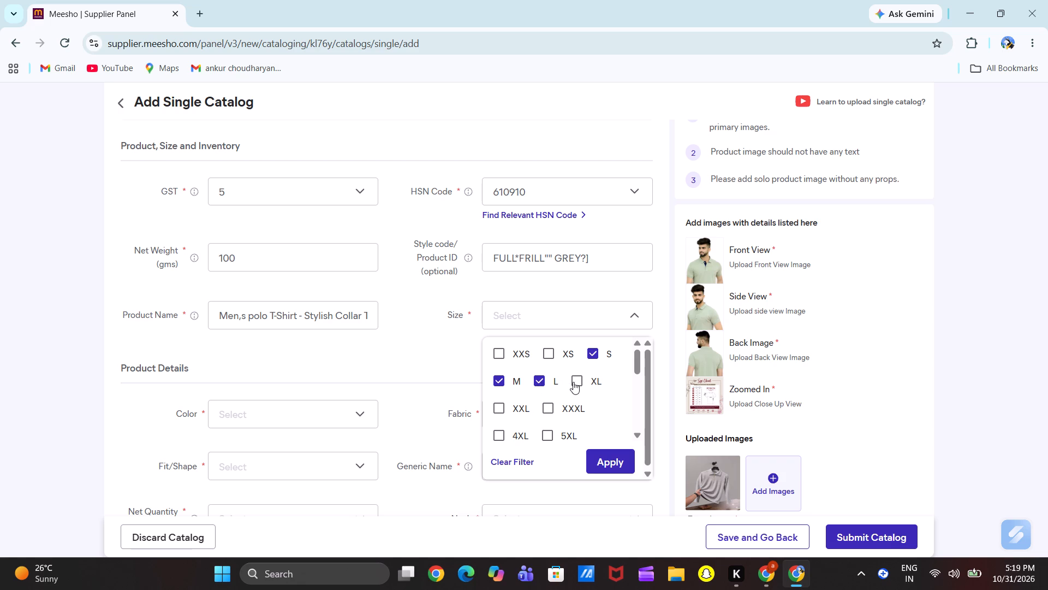
pyautogui.click(577, 380)
pyautogui.click(604, 458)
# Set the Meesho price to 219, wrong/defective returns price to 218 and MRP to 899 for all sizes.
pyautogui.scroll(-2, 418, 367)
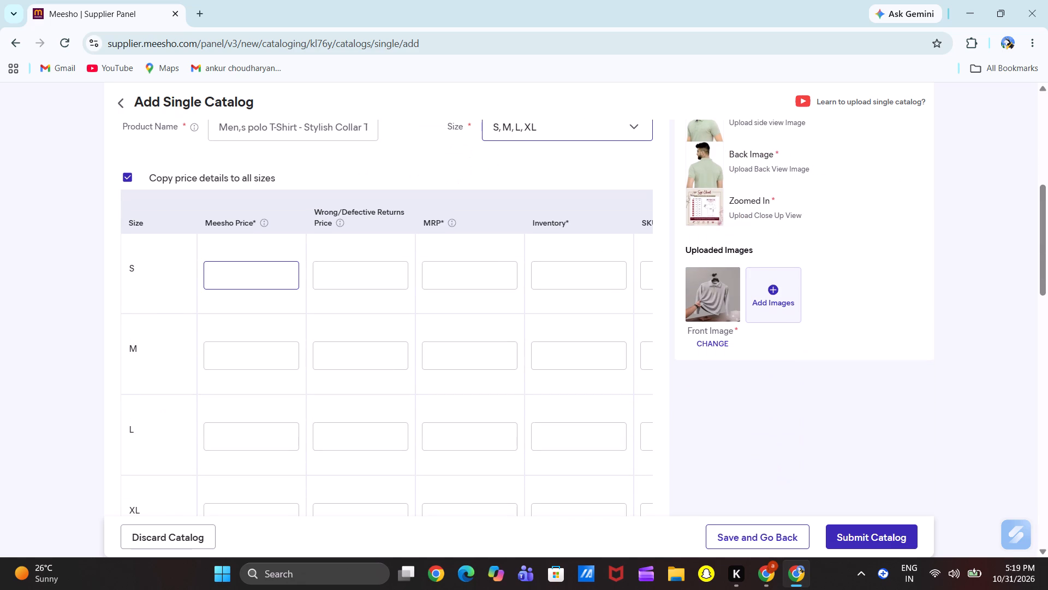
pyautogui.click(237, 277)
pyautogui.write('21')
pyautogui.press('9')
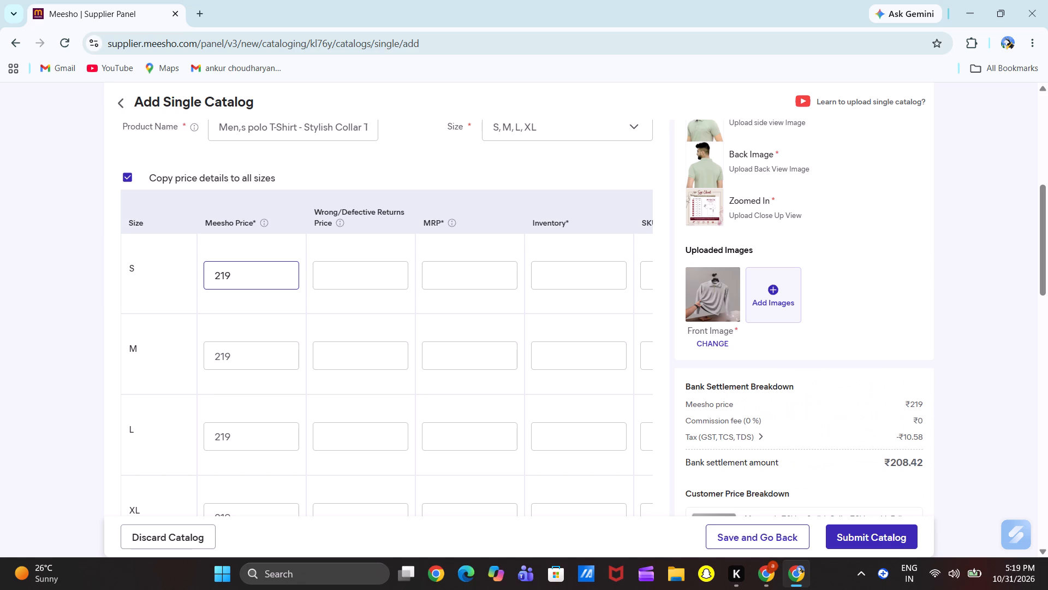
pyautogui.click(333, 276)
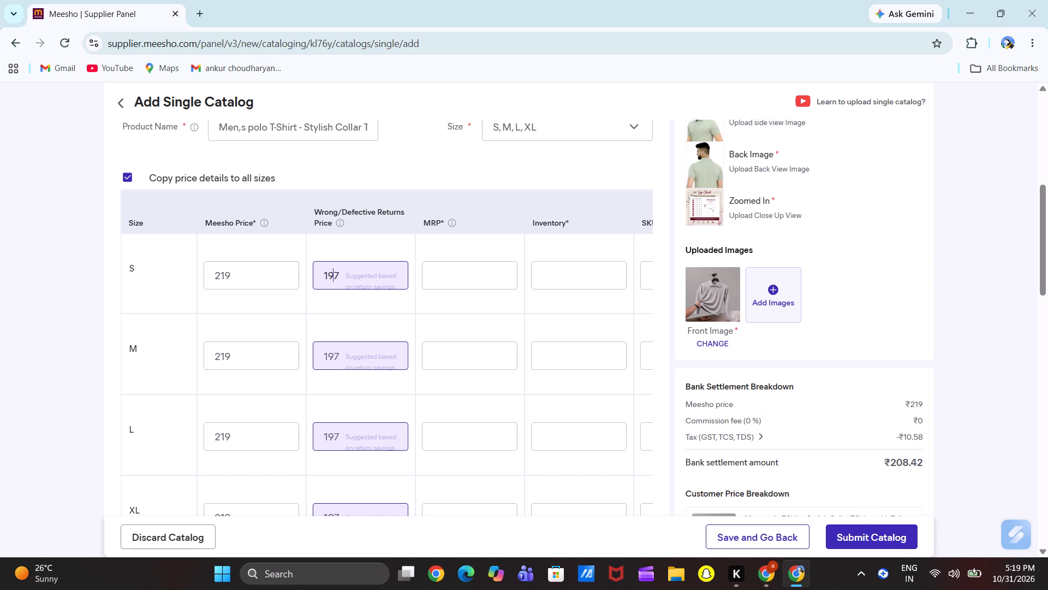
pyautogui.doubleClick(335, 276)
pyautogui.press('BackSpace')
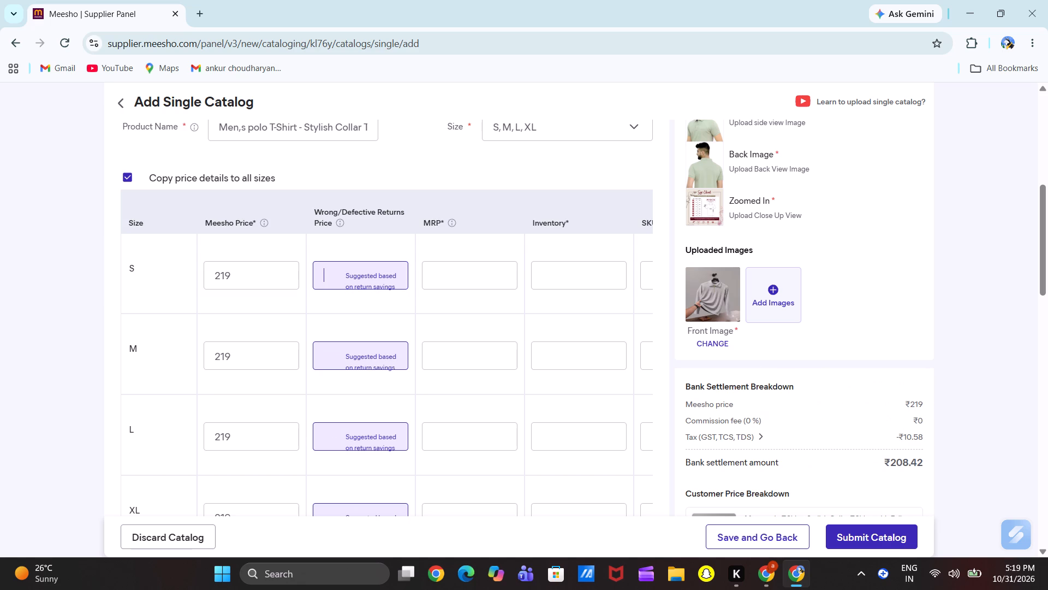
pyautogui.click(331, 282)
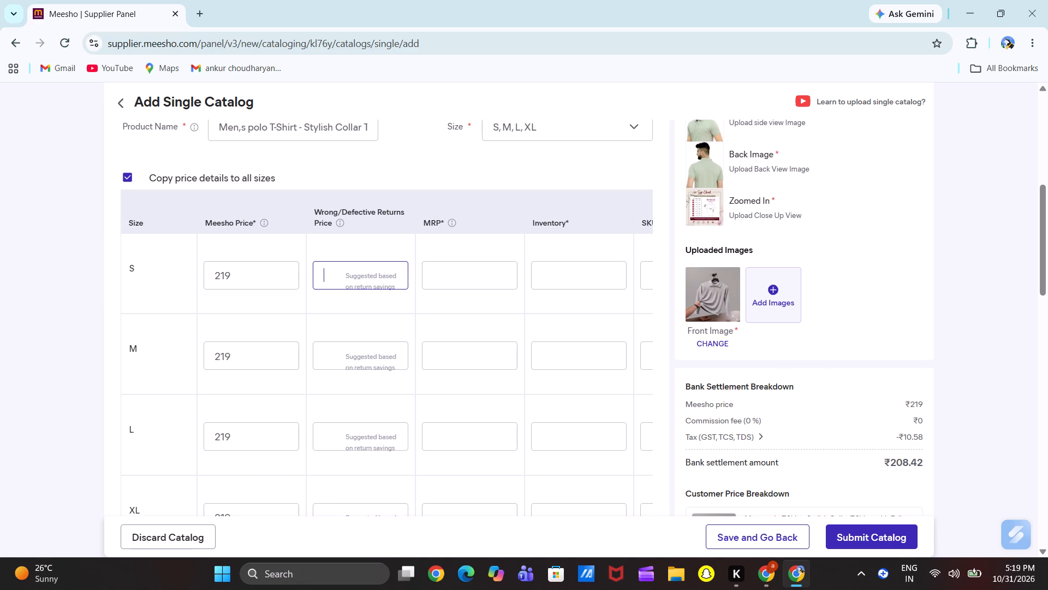
pyautogui.write('21')
pyautogui.press('8')
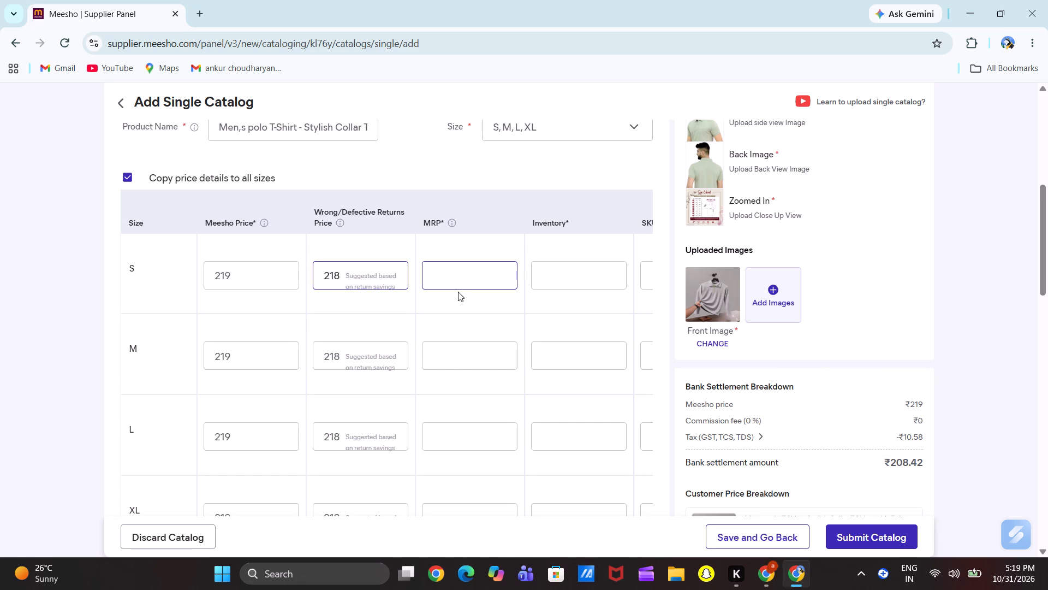
pyautogui.click(474, 280)
pyautogui.write('899')
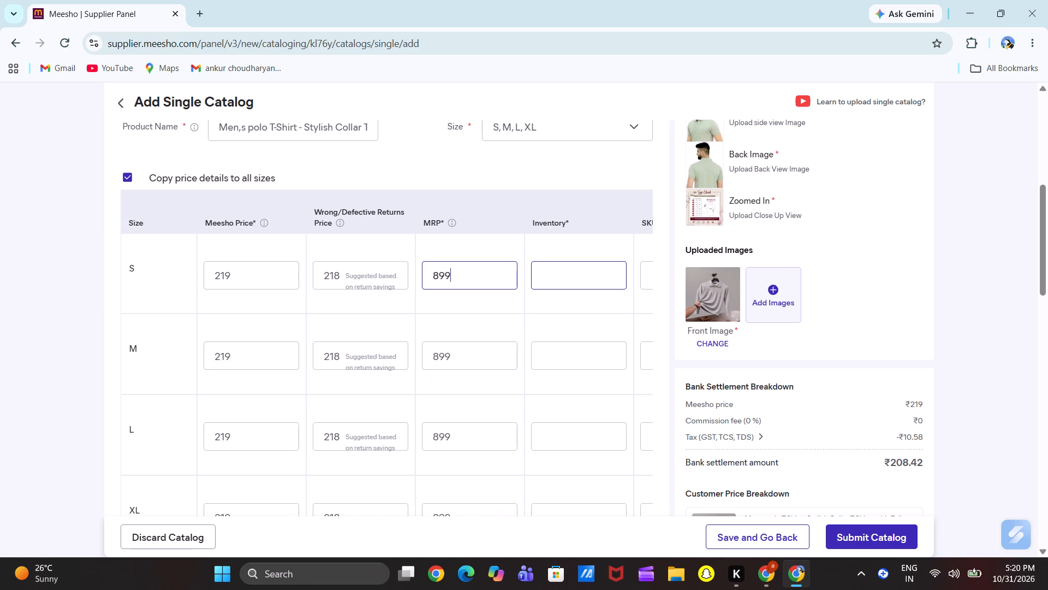
# Set the inventory to 100 for each of the sizes S, M, L and XL.
pyautogui.click(567, 277)
pyautogui.write('100')
pyautogui.click(567, 350)
pyautogui.write('100')
pyautogui.click(574, 436)
pyautogui.write('100')
pyautogui.scroll(-2, 542, 469)
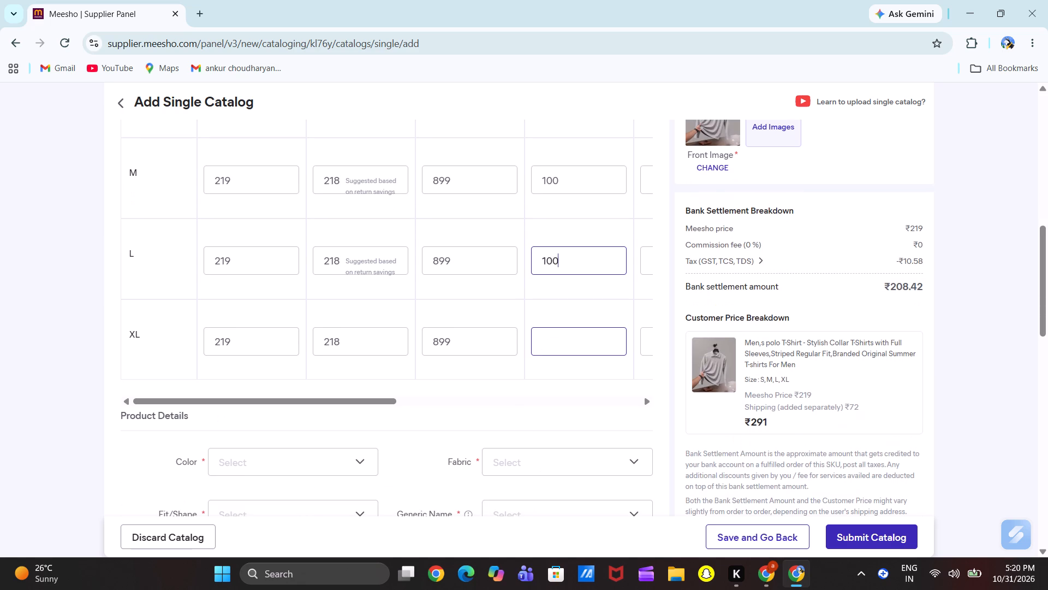
pyautogui.click(552, 343)
pyautogui.write('100')
# Set the chest size to 36 inches for size S and 38 inches for size M.
pyautogui.hscroll(-4, 440, 324)
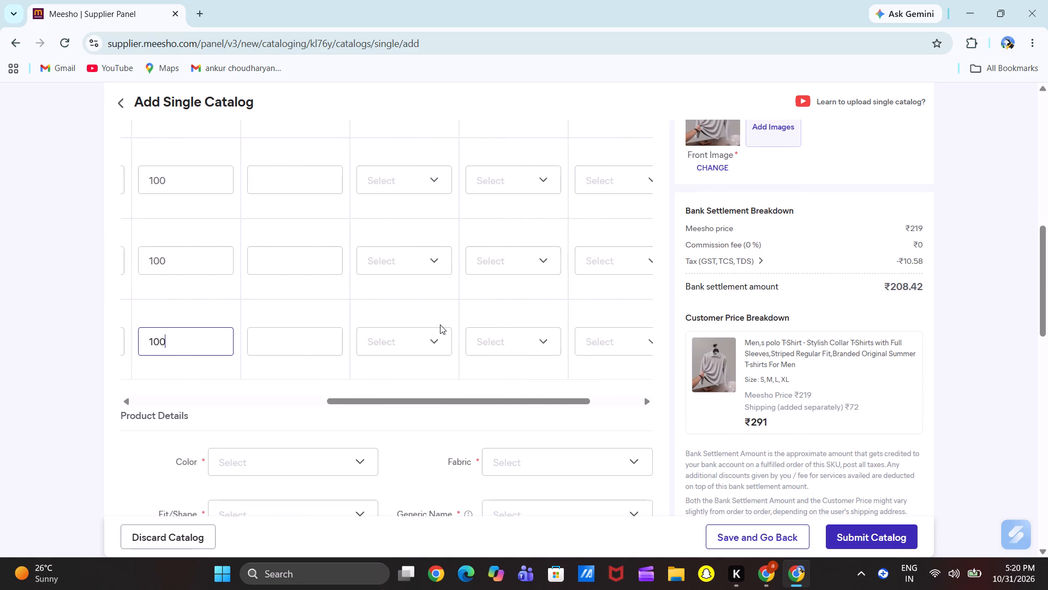
pyautogui.scroll(4, 440, 324)
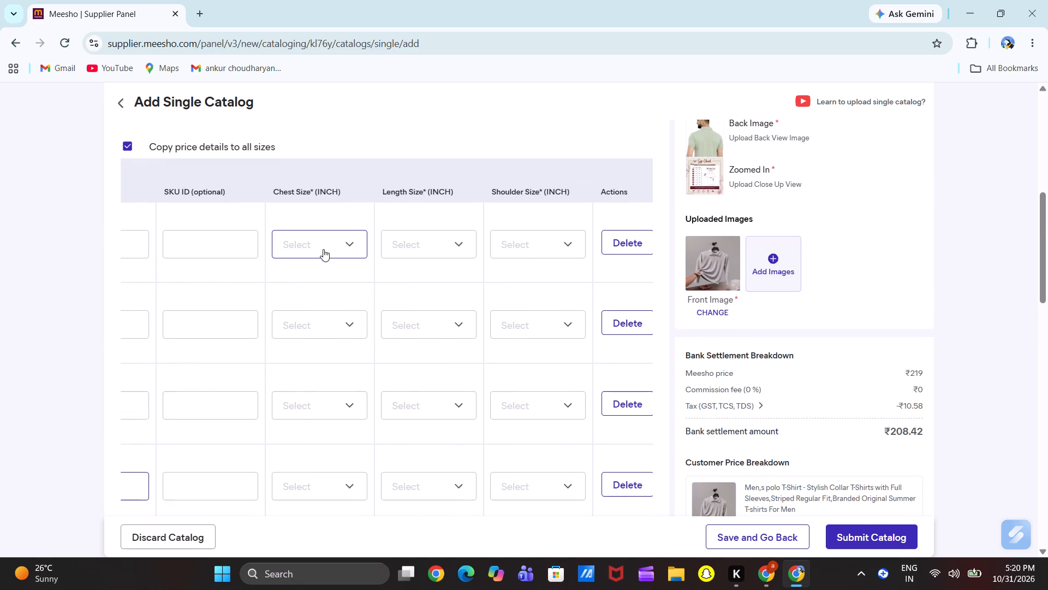
pyautogui.click(317, 243)
pyautogui.scroll(-2, 338, 350)
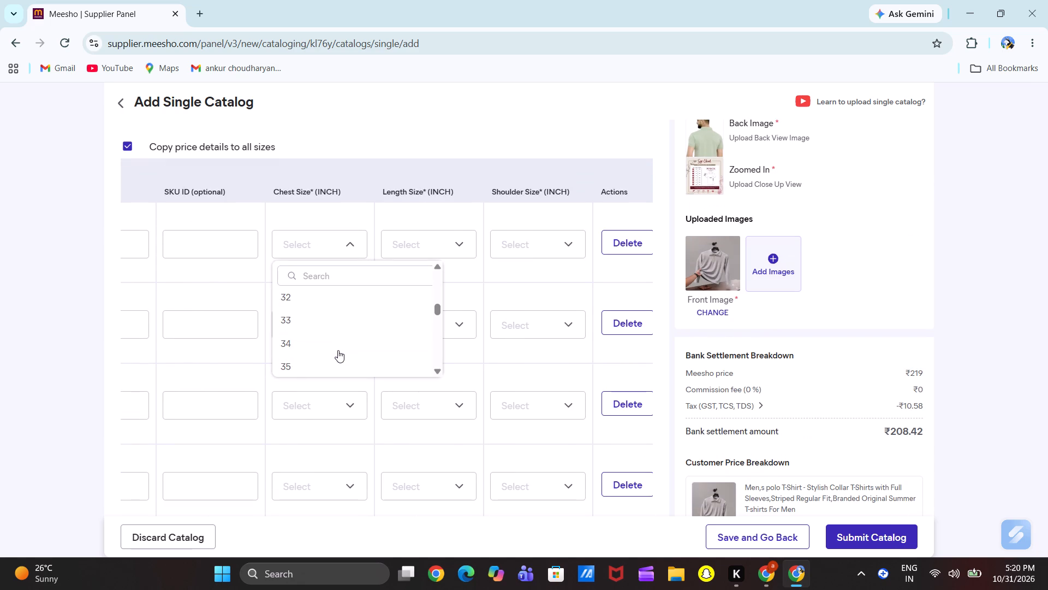
pyautogui.scroll(-3, 338, 350)
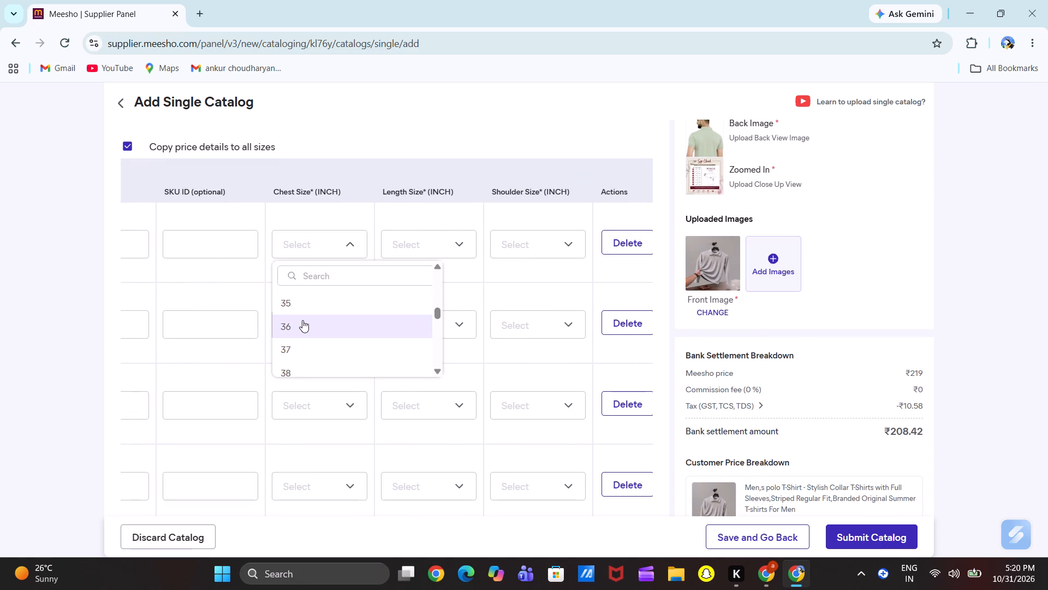
pyautogui.click(302, 320)
pyautogui.moveTo(326, 322); pyautogui.dragTo(340, 411)
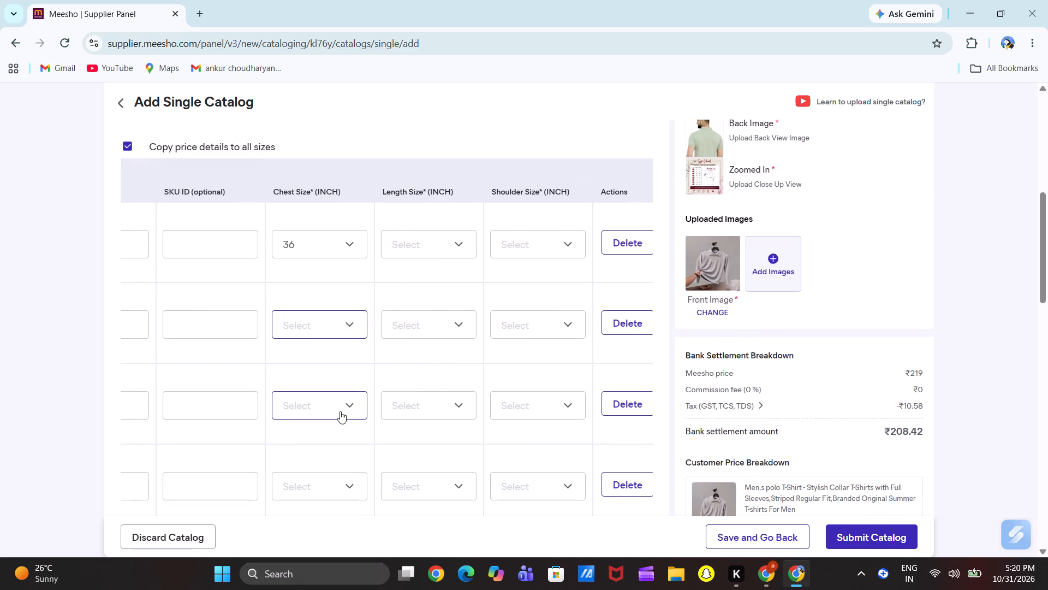
pyautogui.click(305, 334)
pyautogui.scroll(-1, 339, 394)
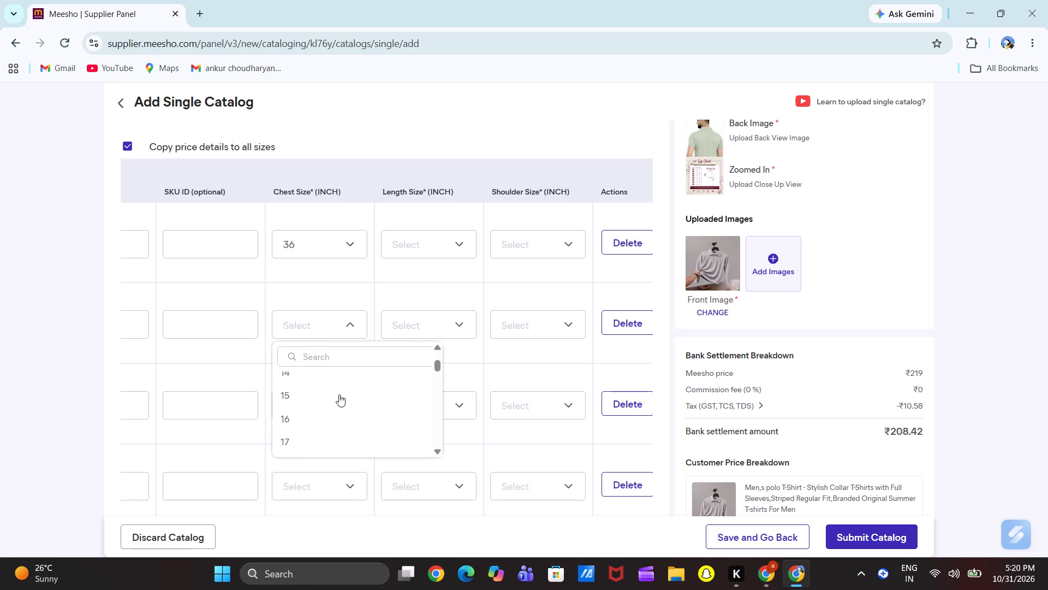
pyautogui.scroll(-4, 339, 394)
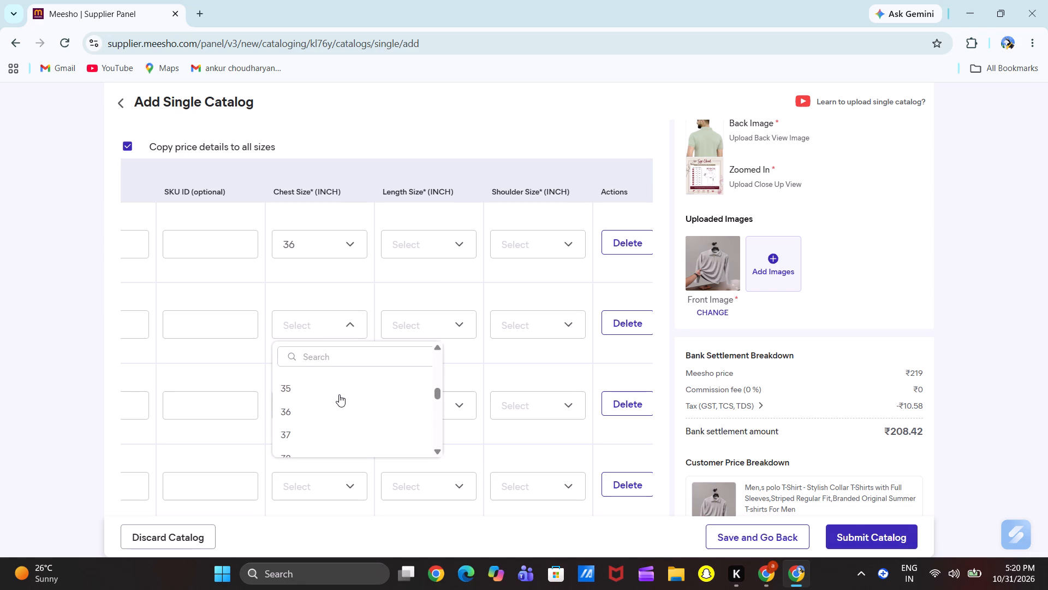
pyautogui.scroll(-2, 339, 394)
pyautogui.click(325, 405)
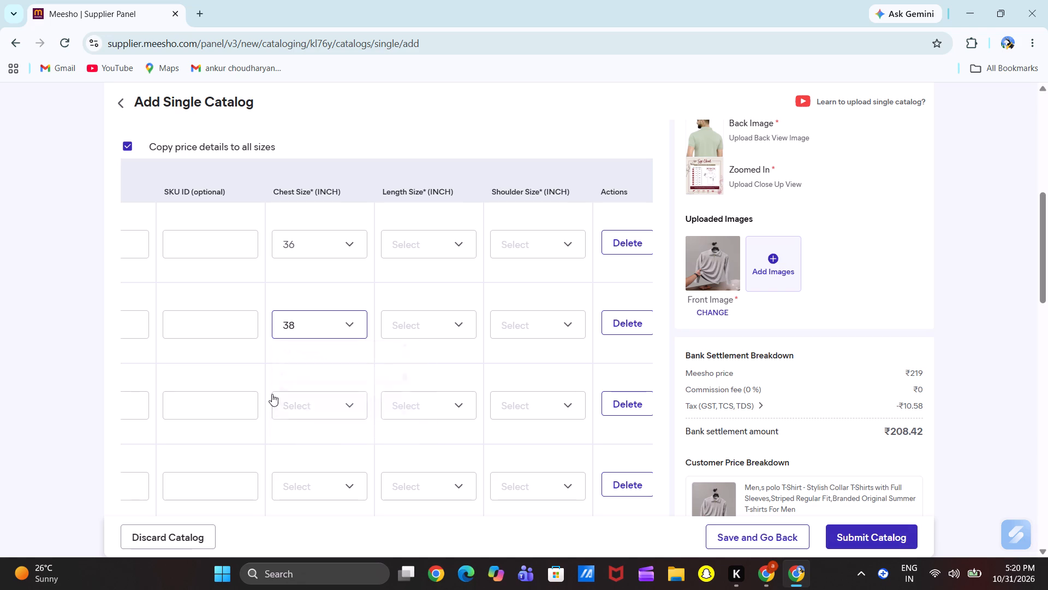
# Set the chest size to 40 inches for size L and 42 inches for size XL.
pyautogui.click(311, 402)
pyautogui.scroll(-2, 317, 471)
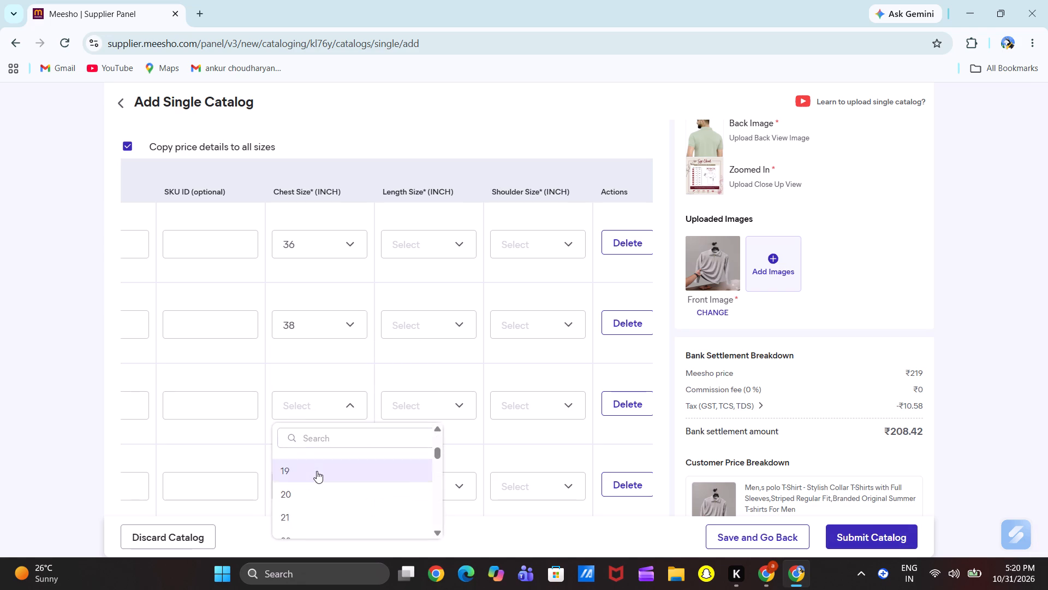
pyautogui.scroll(-4, 317, 471)
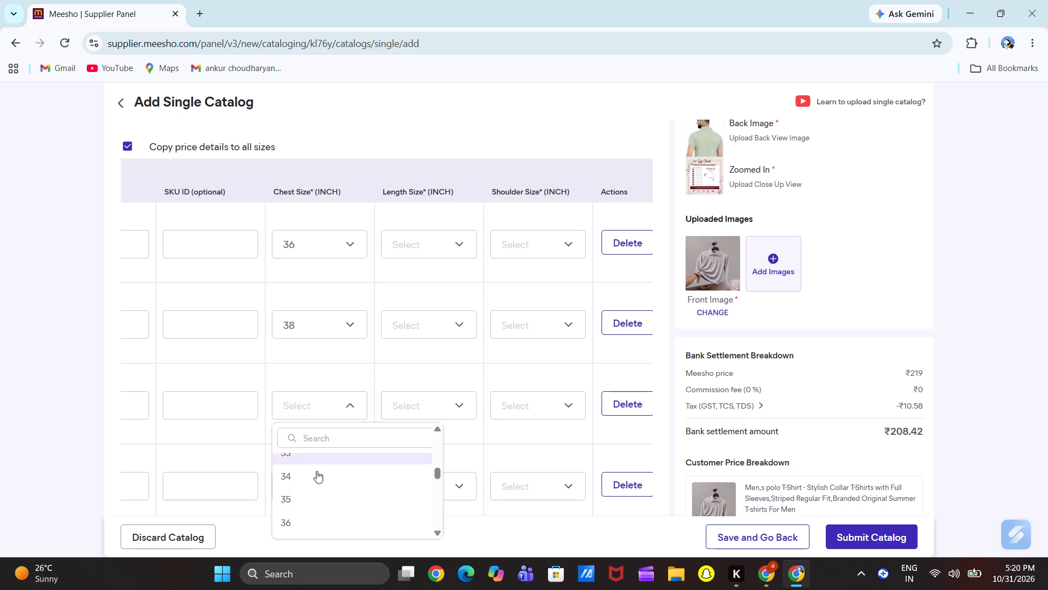
pyautogui.scroll(-2, 317, 471)
pyautogui.click(306, 483)
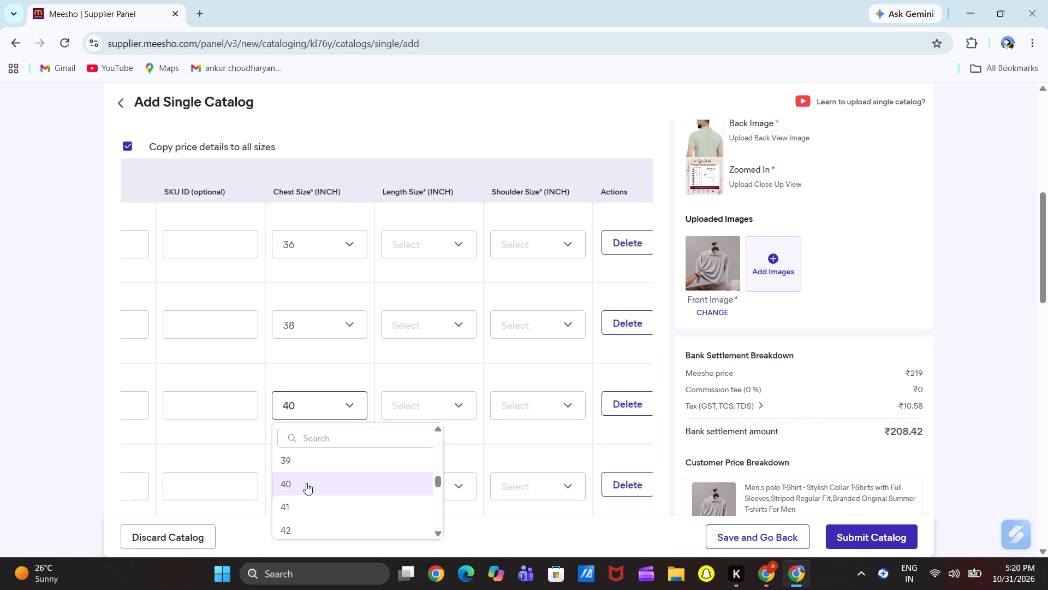
pyautogui.click(331, 476)
pyautogui.scroll(-1, 355, 538)
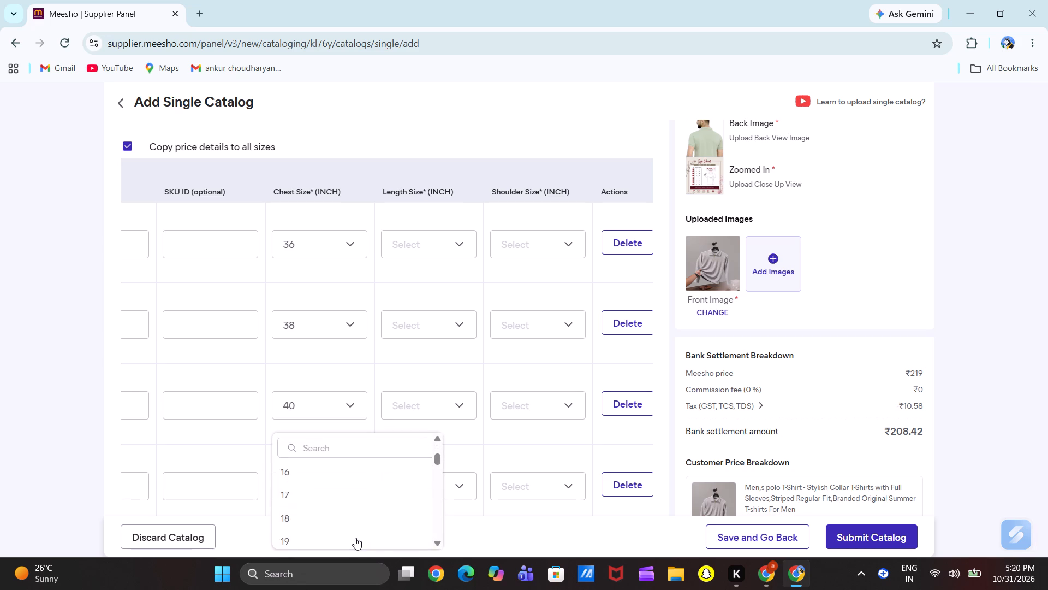
pyautogui.scroll(-4, 355, 538)
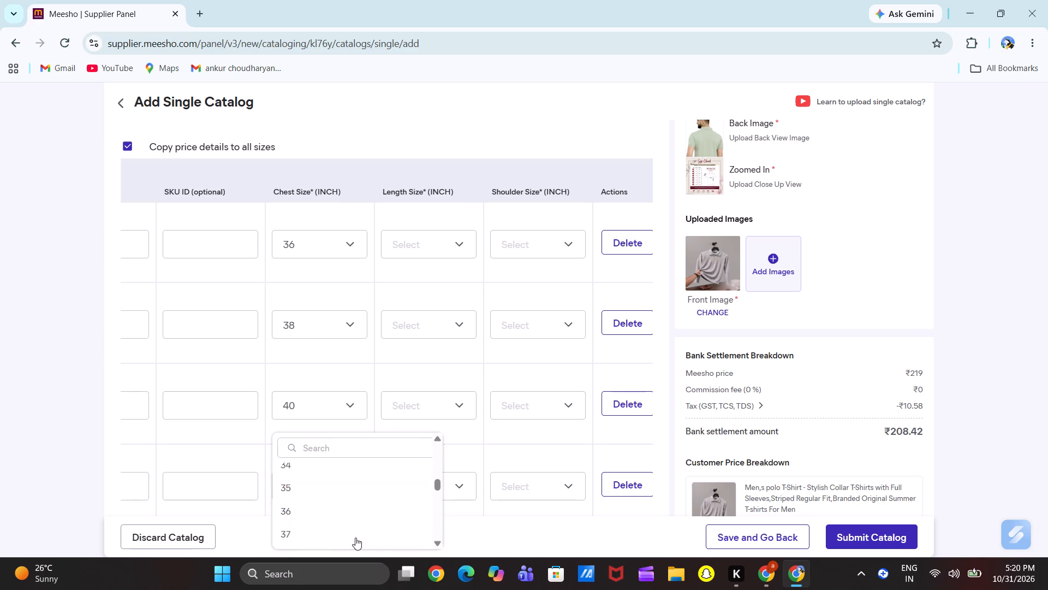
pyautogui.scroll(-3, 355, 538)
pyautogui.click(323, 526)
# Set the length size to 24.5 inches for size S.
pyautogui.click(424, 238)
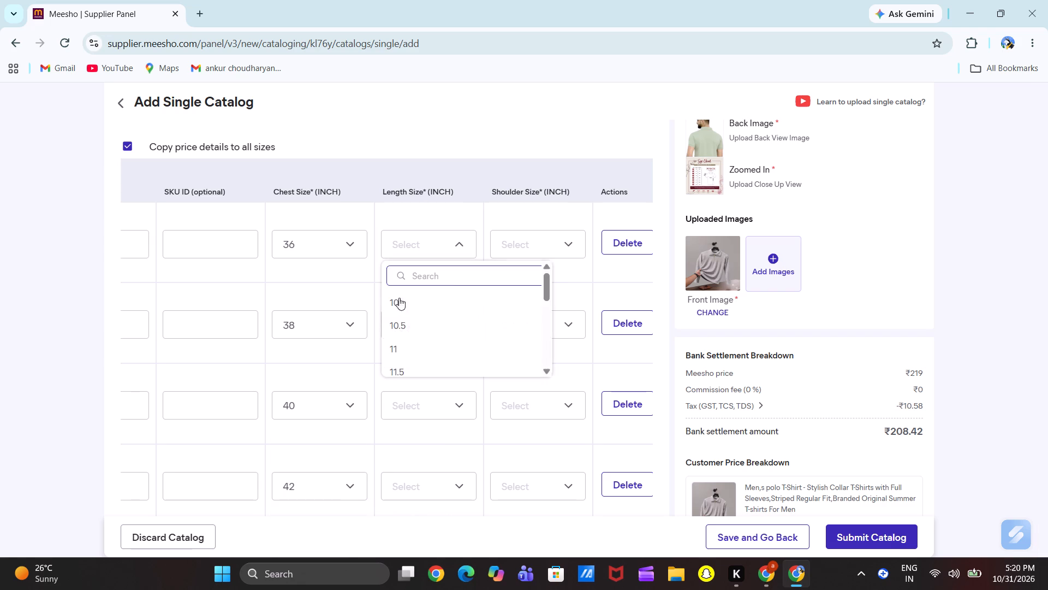
pyautogui.scroll(-3, 437, 322)
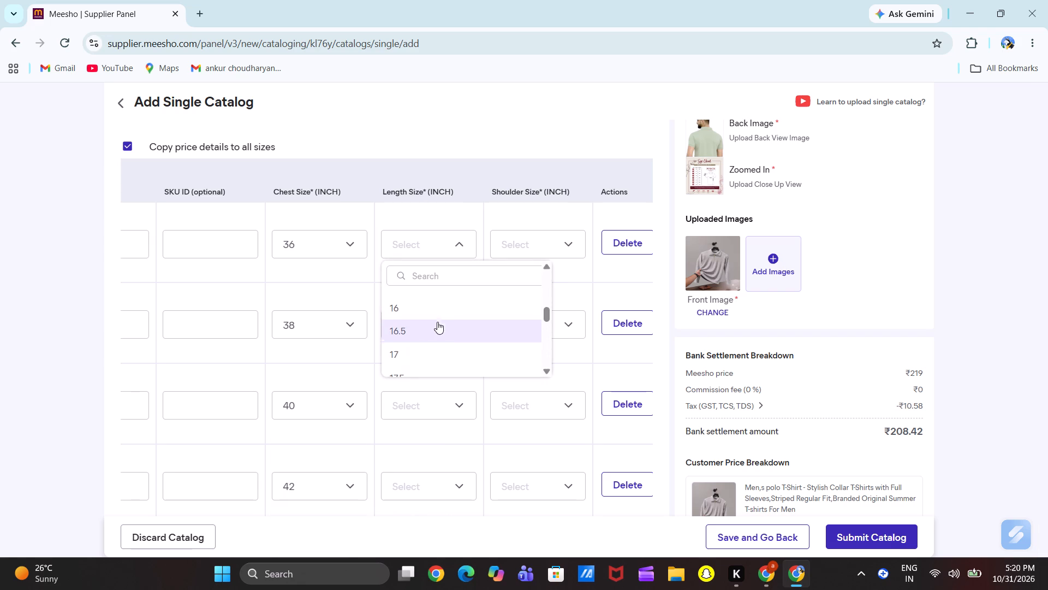
pyautogui.scroll(-4, 437, 322)
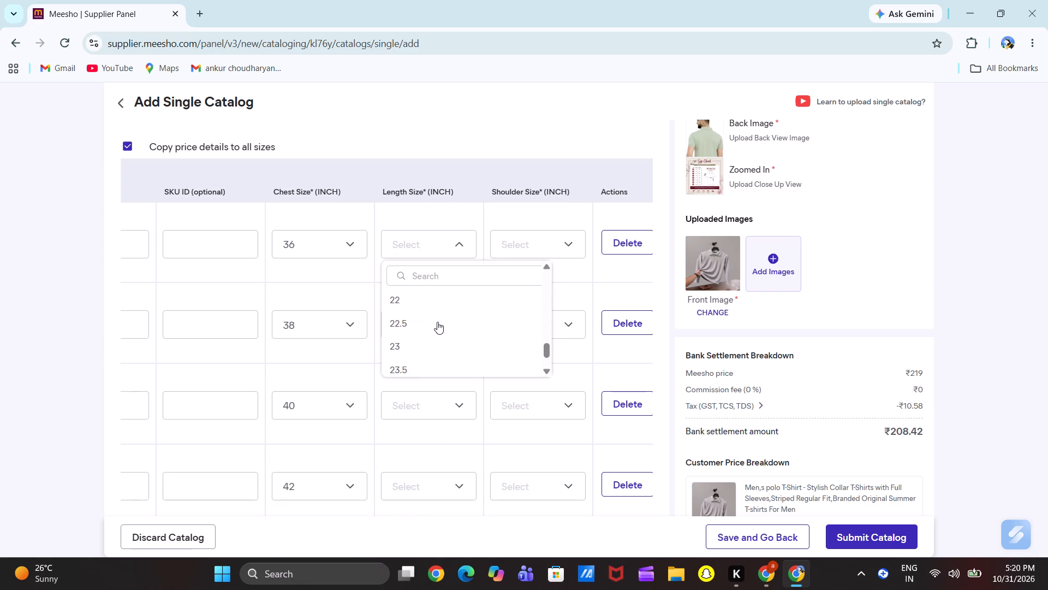
pyautogui.scroll(-3, 437, 322)
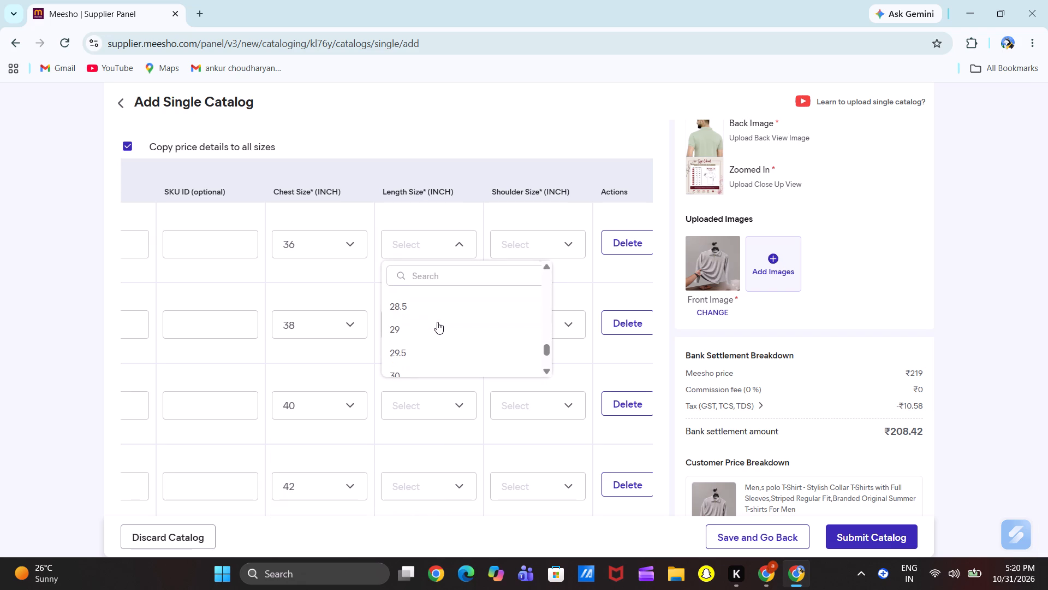
pyautogui.scroll(-3, 437, 322)
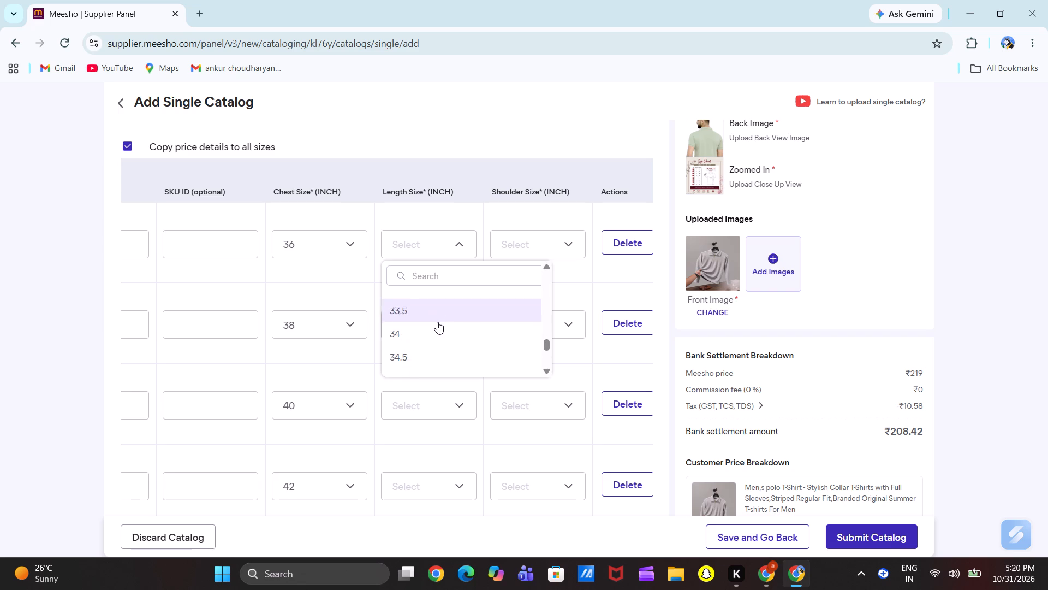
pyautogui.scroll(-1, 437, 322)
pyautogui.scroll(5, 437, 322)
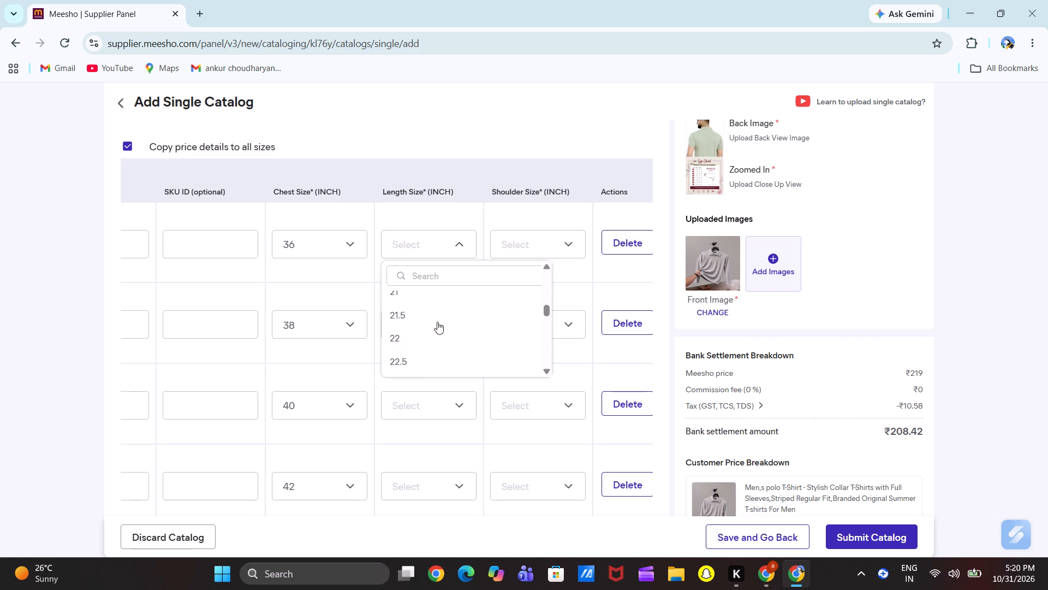
pyautogui.scroll(-1, 437, 322)
pyautogui.scroll(1, 437, 322)
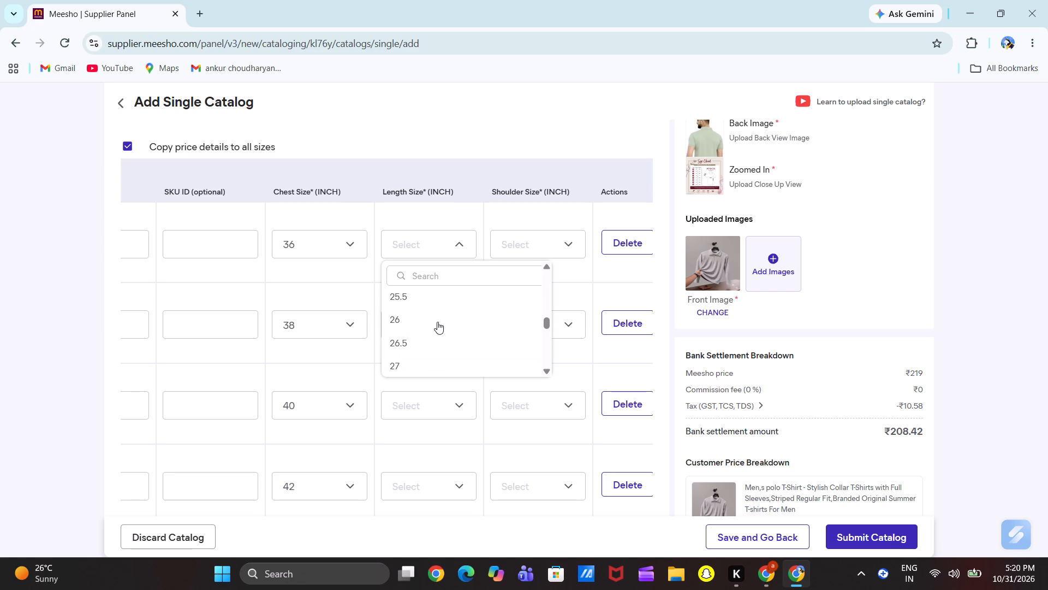
pyautogui.scroll(2, 437, 322)
pyautogui.click(437, 322)
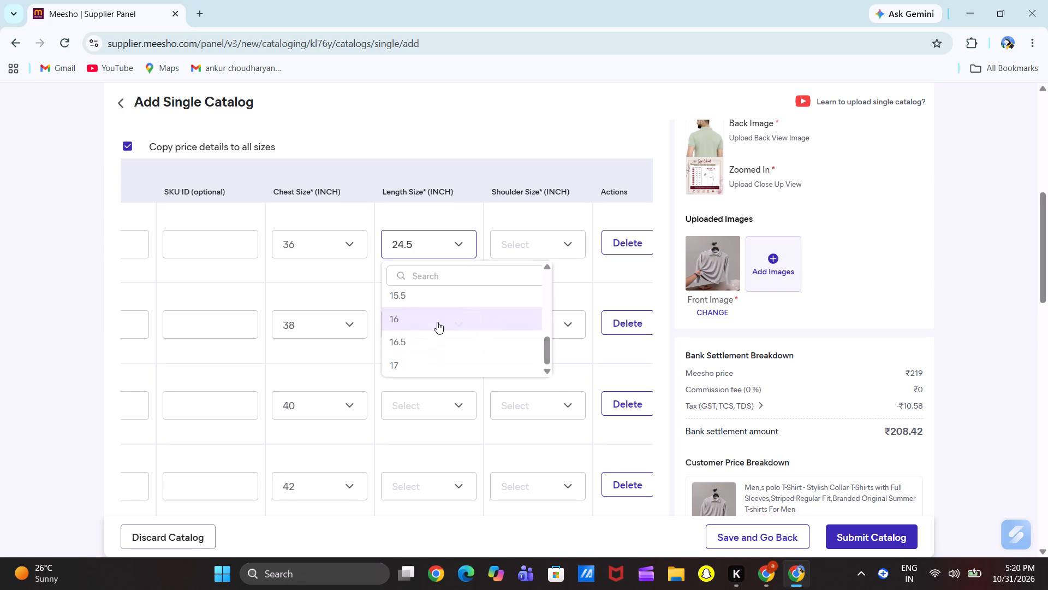
# Set the length size to 25.5 inches for size M.
pyautogui.click(412, 325)
pyautogui.scroll(-1, 428, 424)
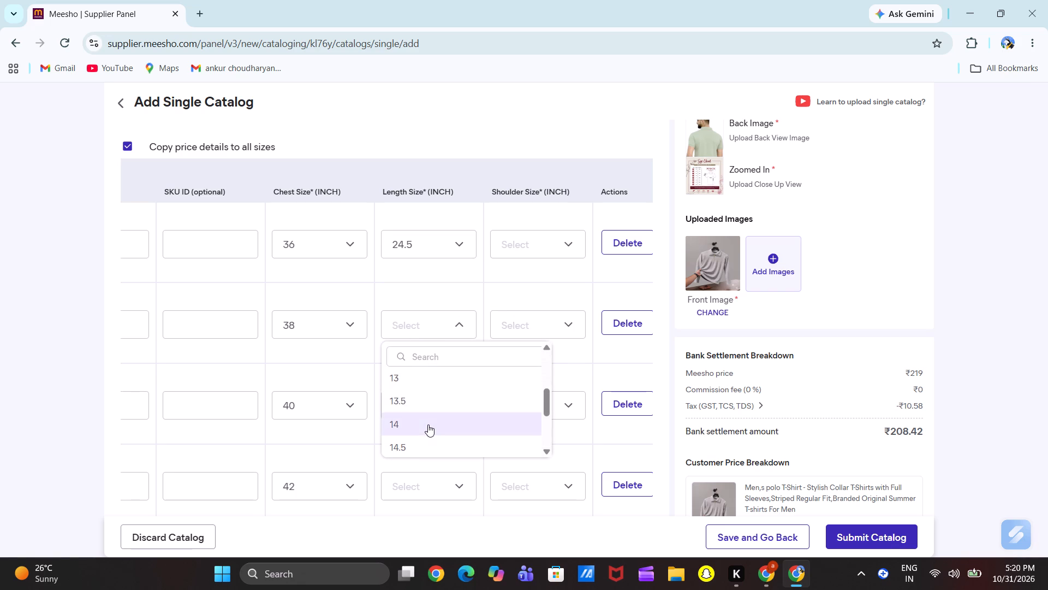
pyautogui.scroll(-3, 428, 424)
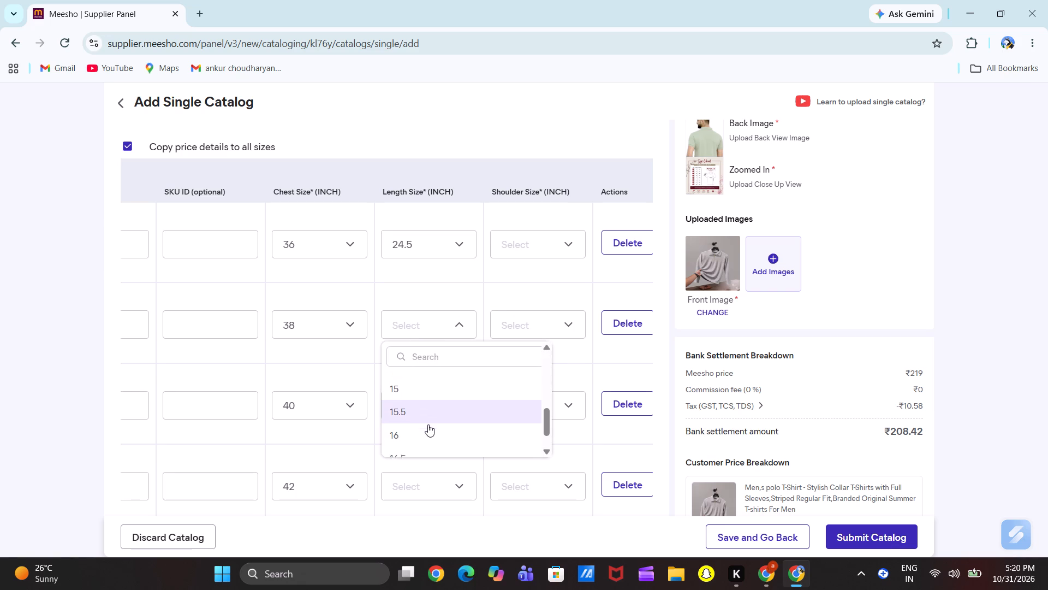
pyautogui.scroll(-3, 428, 424)
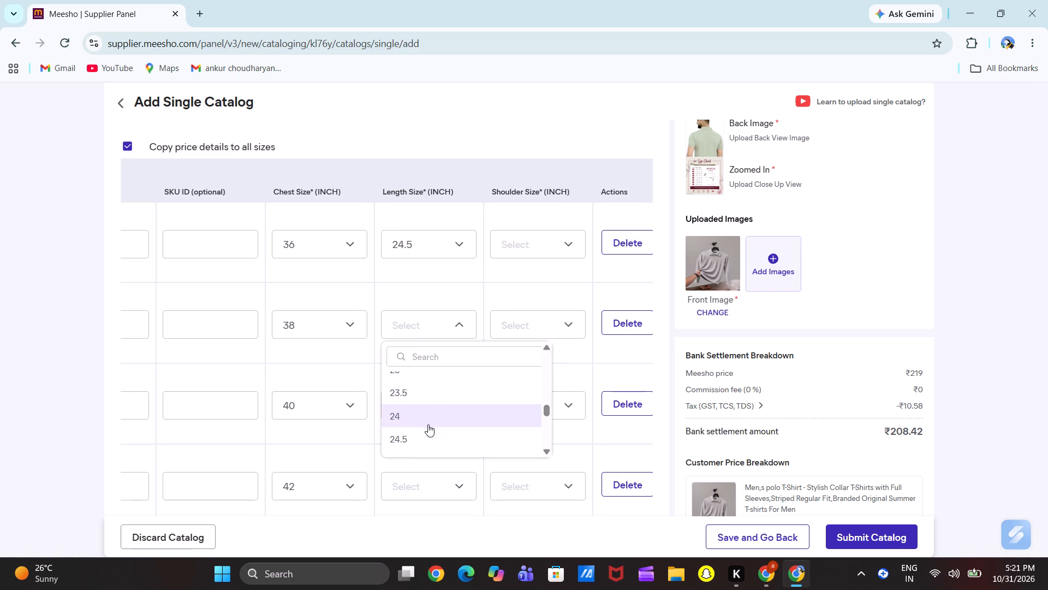
pyautogui.scroll(-2, 428, 424)
pyautogui.scroll(1, 428, 424)
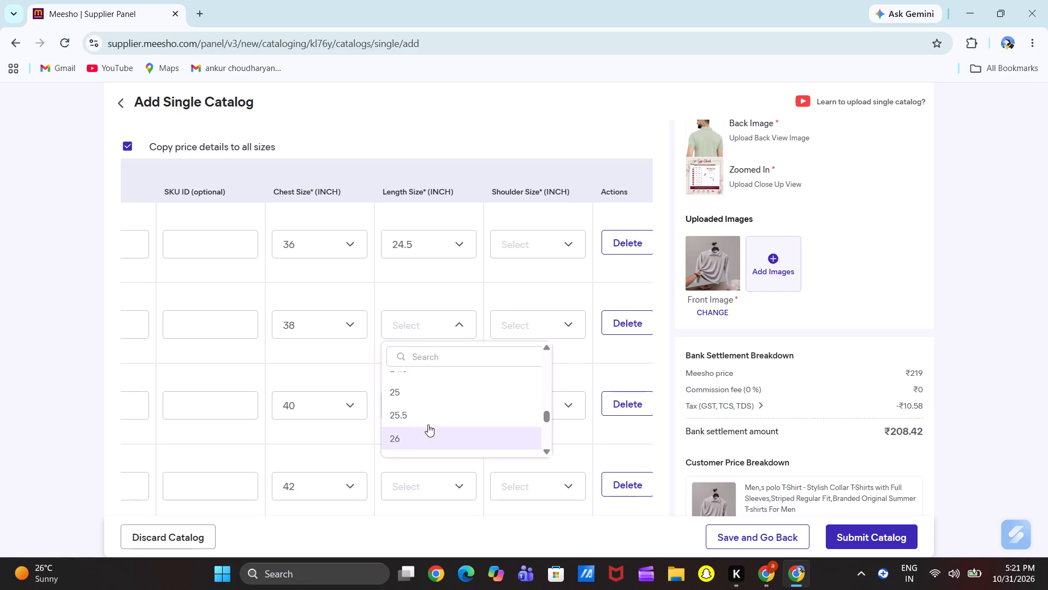
pyautogui.scroll(1, 428, 424)
pyautogui.click(419, 420)
# Set the length size to 26.5 inches for size L and 27.5 inches for size XL.
pyautogui.click(427, 414)
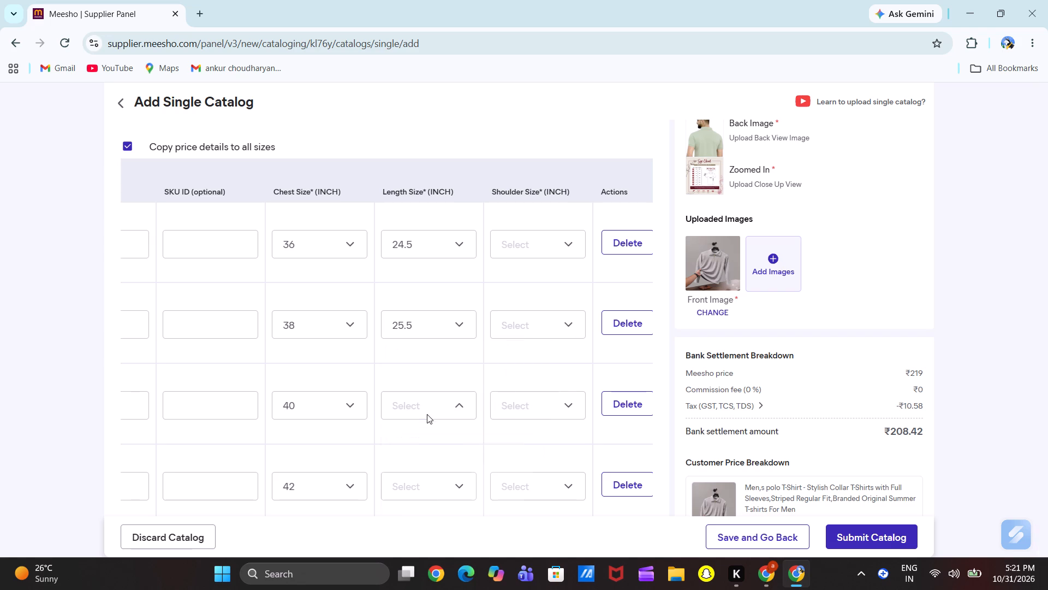
pyautogui.scroll(-3, 444, 494)
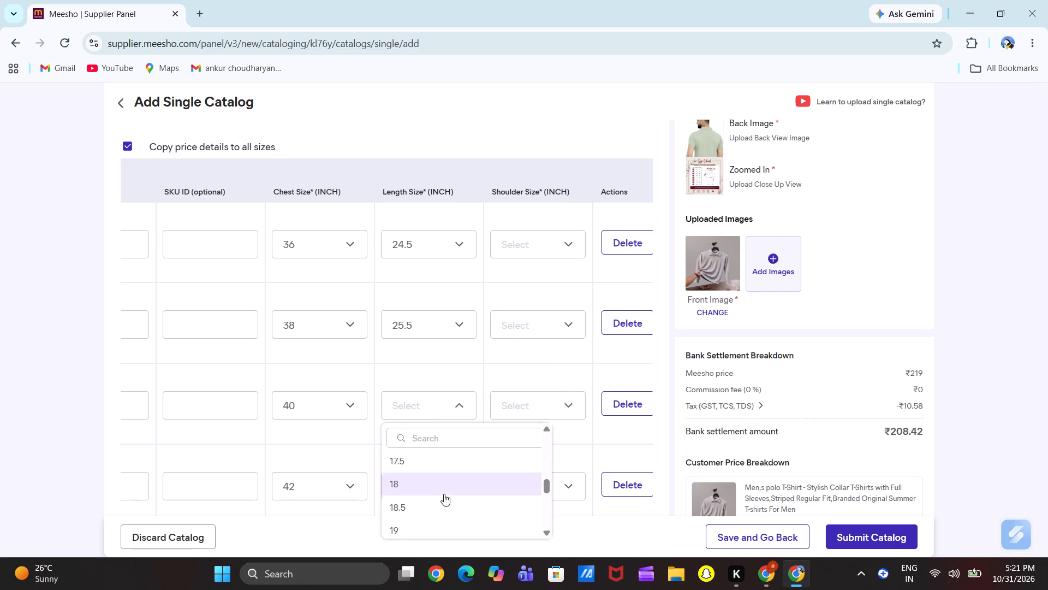
pyautogui.scroll(-4, 444, 494)
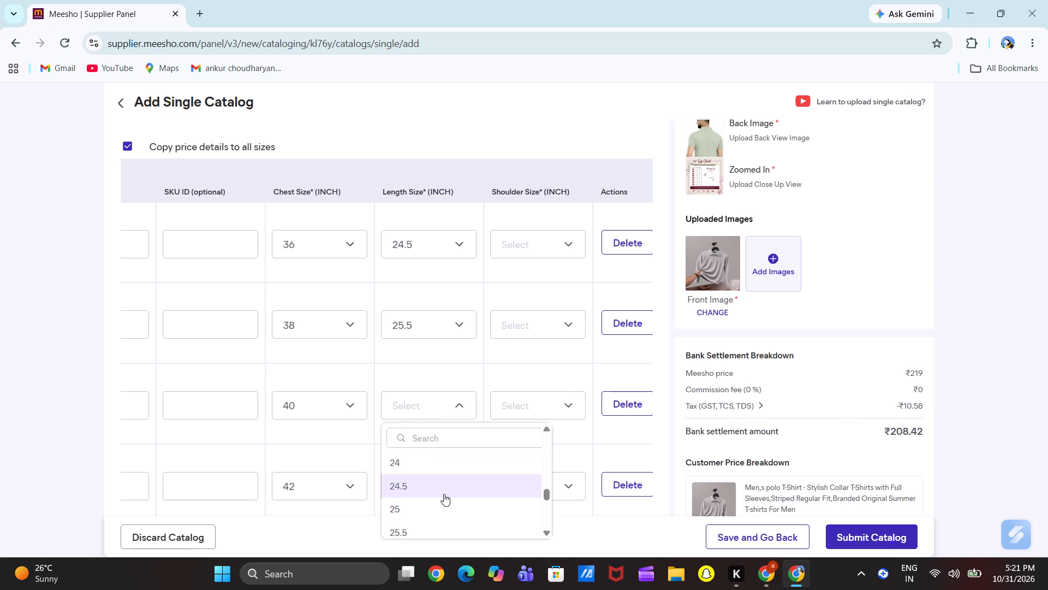
pyautogui.scroll(-3, 444, 494)
pyautogui.click(444, 494)
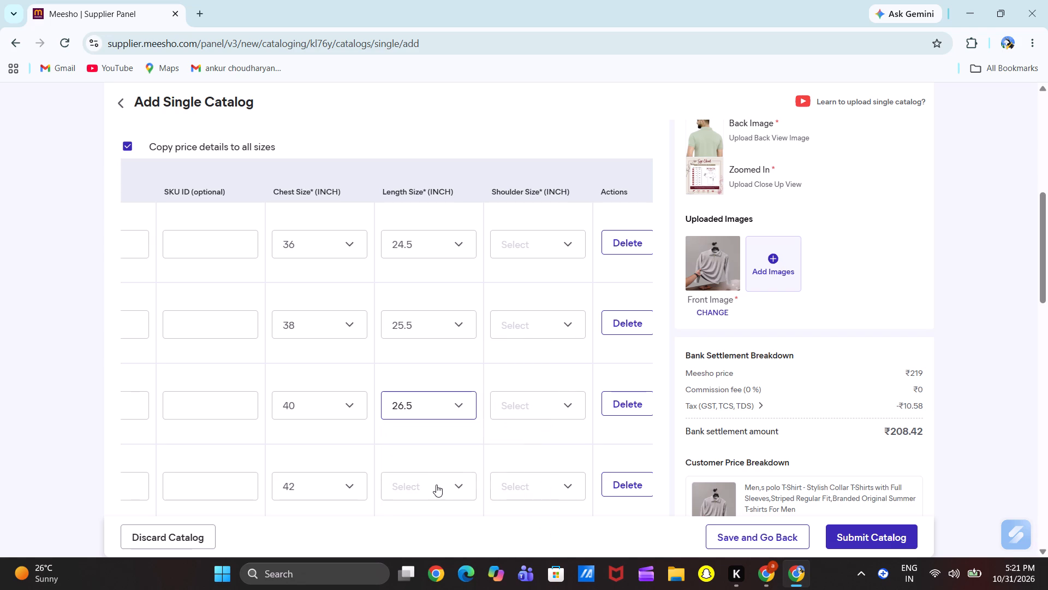
pyautogui.click(436, 485)
pyautogui.scroll(-2, 429, 531)
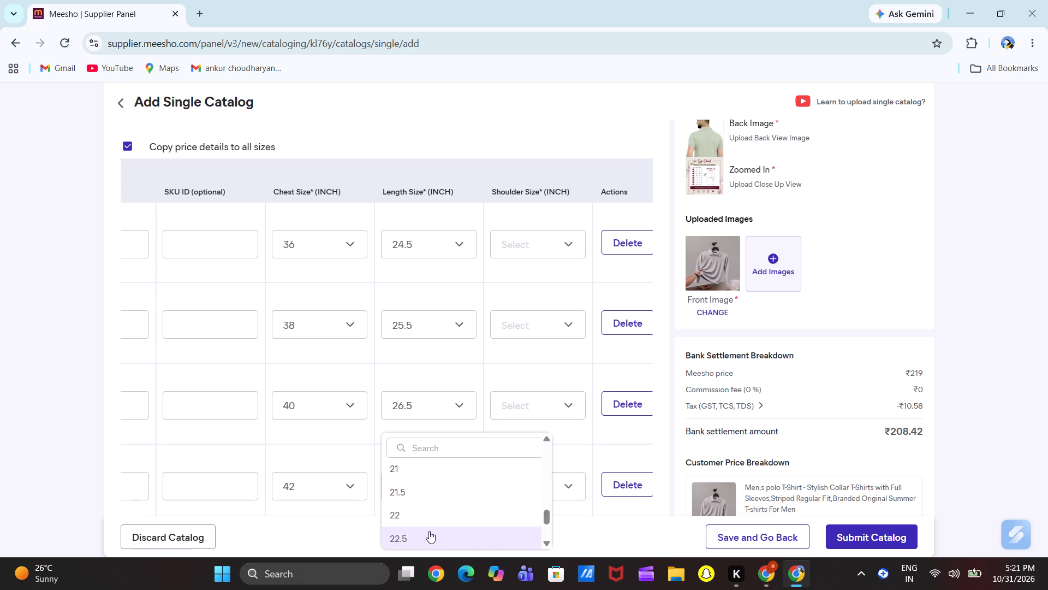
pyautogui.scroll(-4, 429, 531)
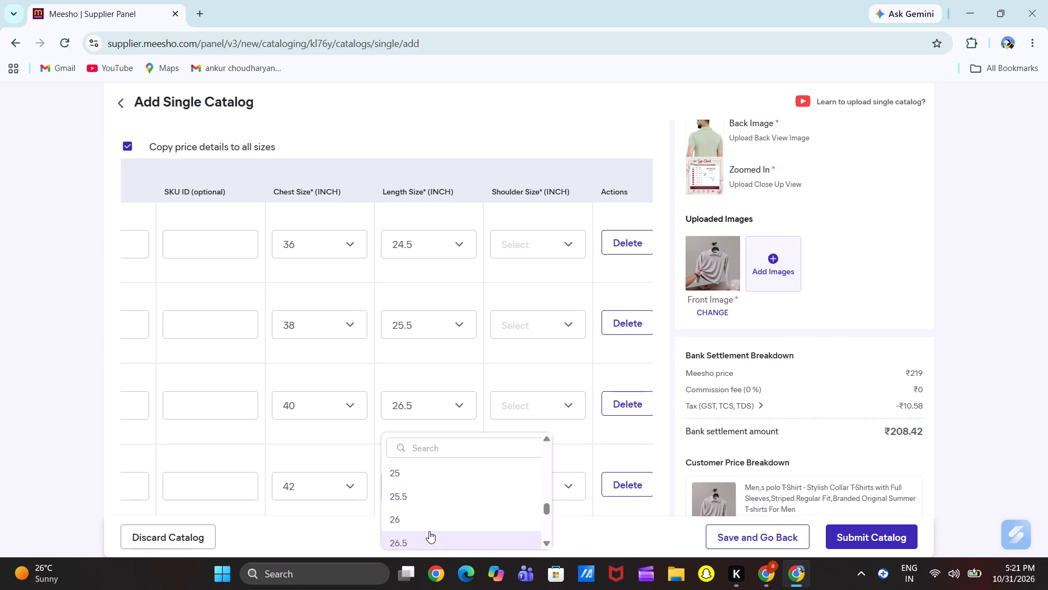
pyautogui.scroll(-2, 429, 531)
pyautogui.click(413, 520)
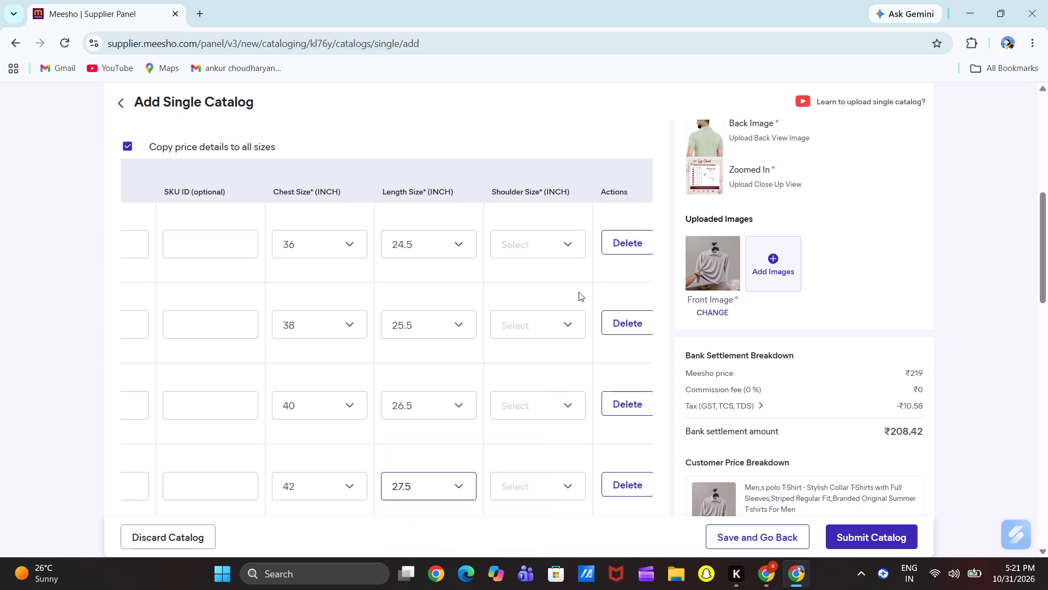
# Set the shoulder size to 14.5 inches for size S.
pyautogui.click(539, 252)
pyautogui.scroll(-1, 538, 398)
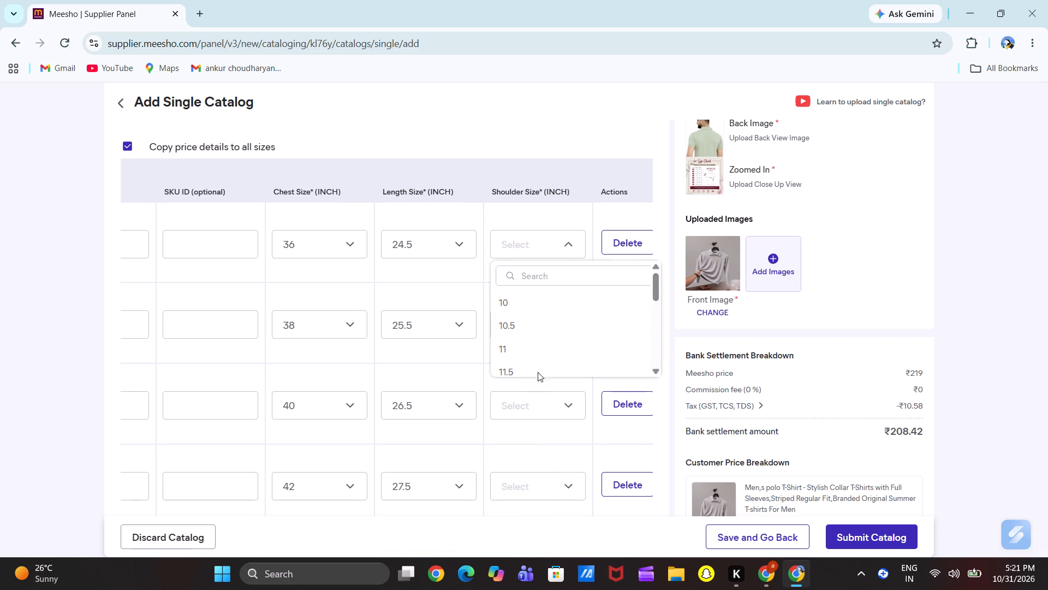
pyautogui.scroll(-5, 571, 339)
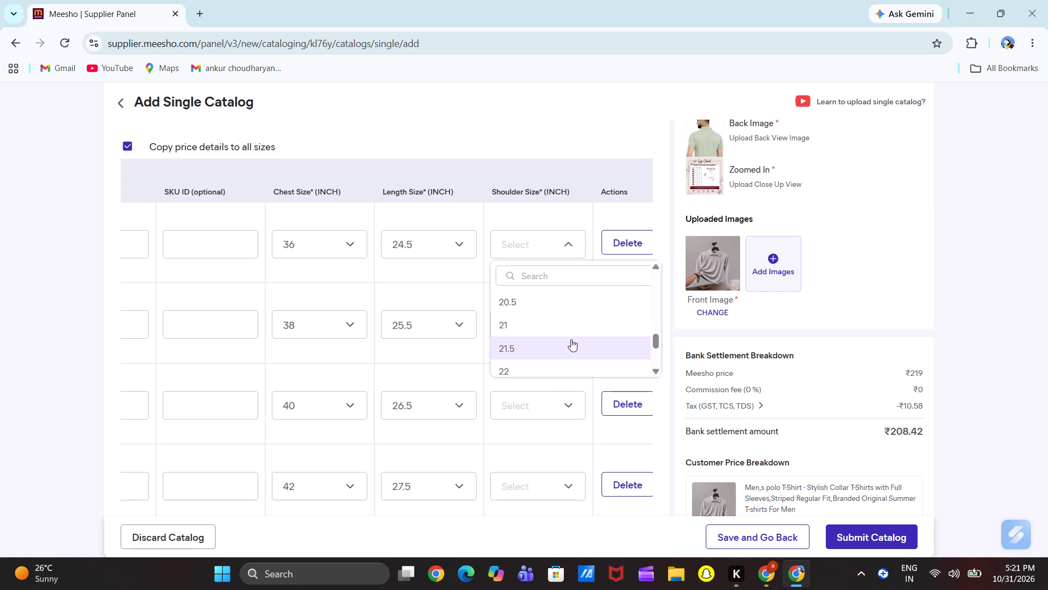
pyautogui.scroll(-1, 571, 339)
pyautogui.scroll(2, 571, 339)
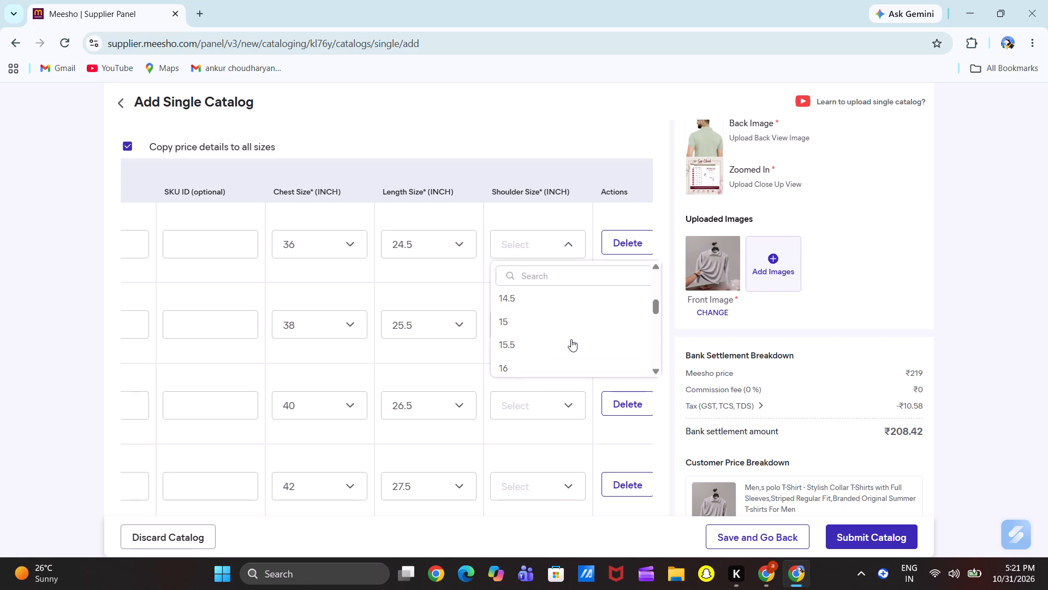
pyautogui.scroll(2, 571, 339)
pyautogui.click(547, 350)
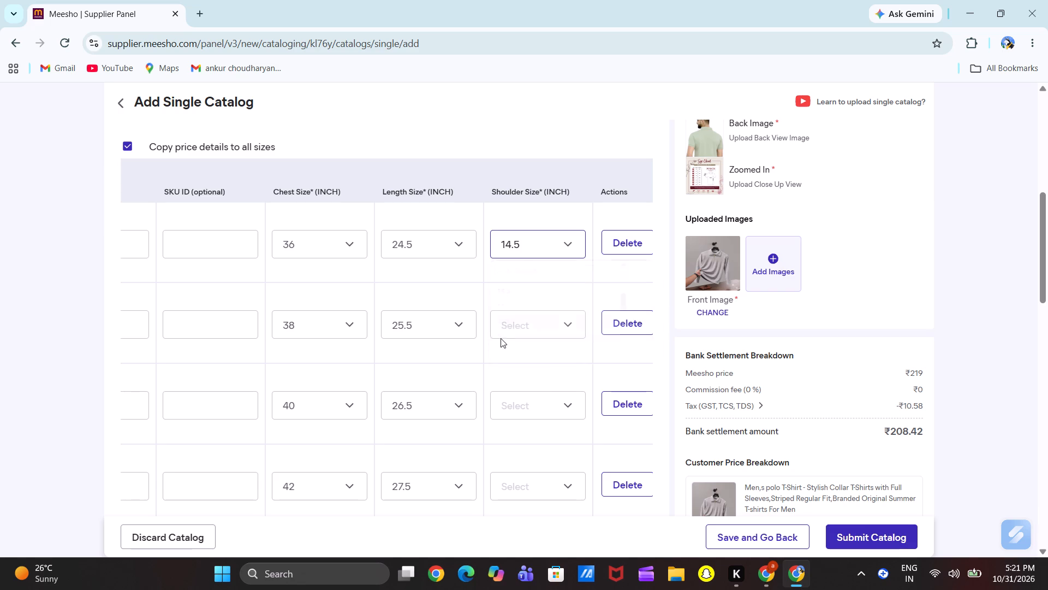
# Set the shoulder size to 15.5 inches for size M and 16.5 inches for size L.
pyautogui.click(510, 320)
pyautogui.scroll(-1, 531, 386)
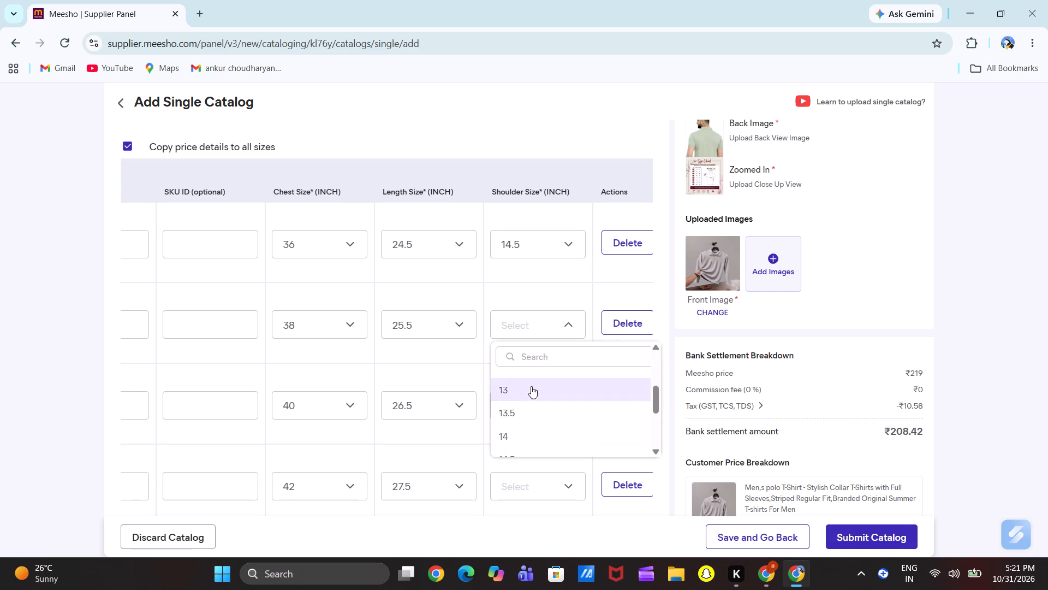
pyautogui.scroll(-3, 531, 386)
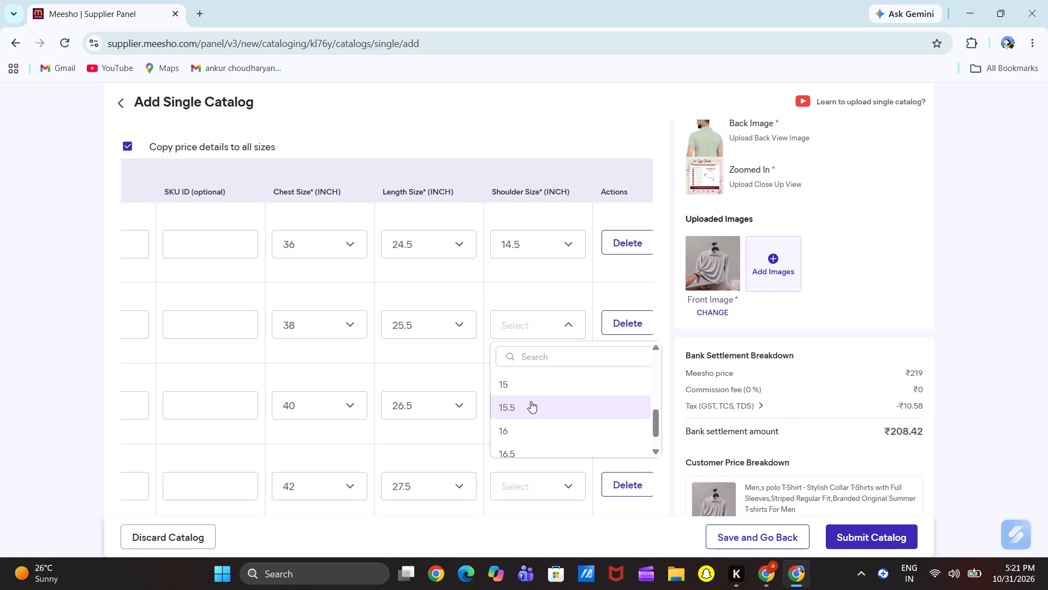
pyautogui.click(531, 401)
pyautogui.click(538, 395)
pyautogui.scroll(-1, 537, 447)
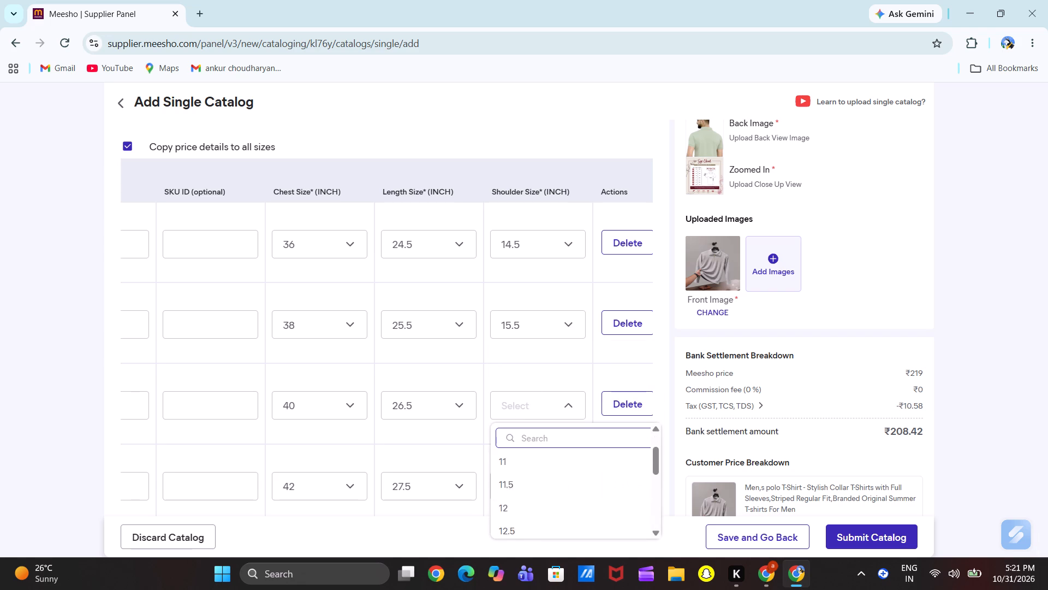
pyautogui.scroll(-3, 537, 447)
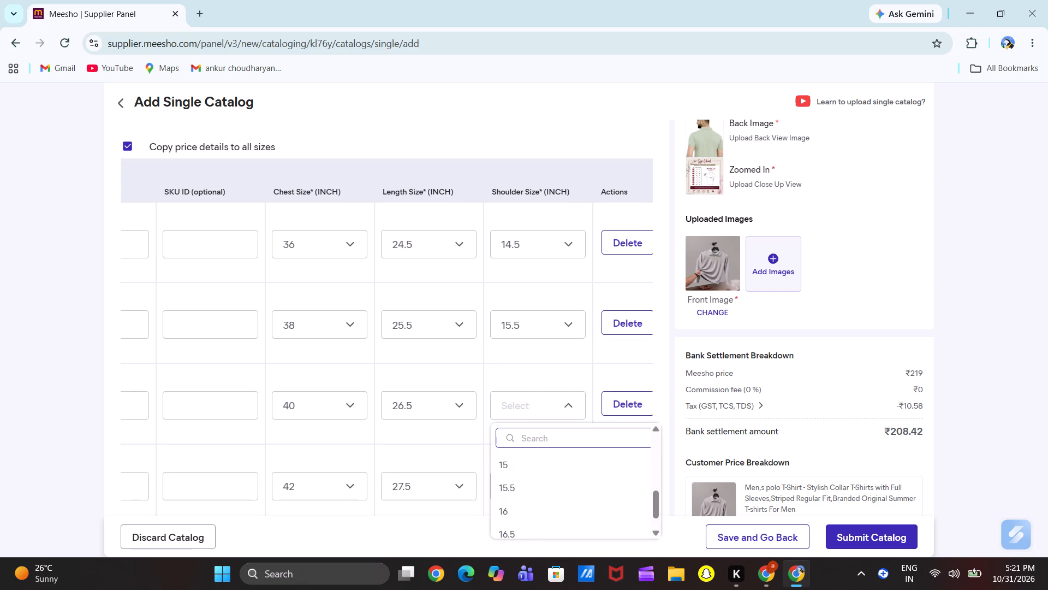
pyautogui.scroll(-1, 537, 447)
pyautogui.click(525, 514)
# Set the shoulder size to 17.5 inches for size XL.
pyautogui.scroll(-1, 495, 446)
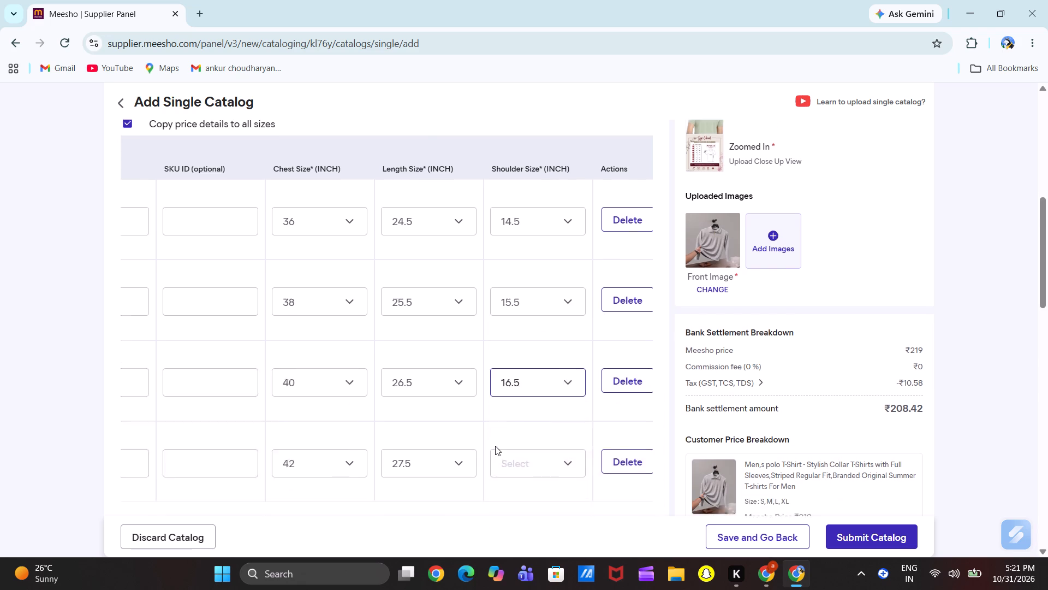
pyautogui.scroll(-1, 495, 446)
pyautogui.click(526, 366)
pyautogui.scroll(-1, 526, 447)
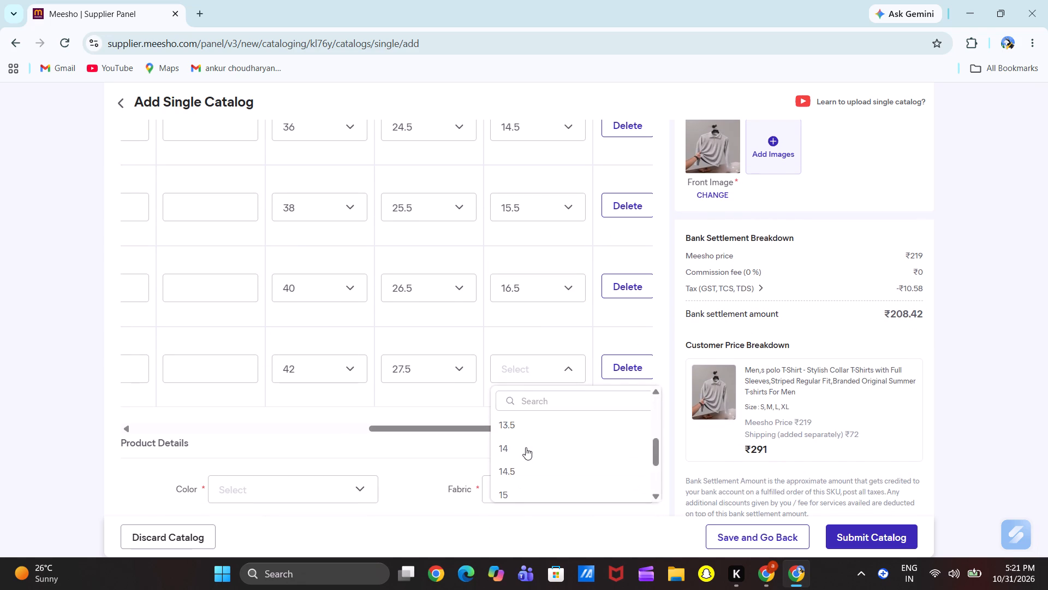
pyautogui.scroll(-3, 526, 447)
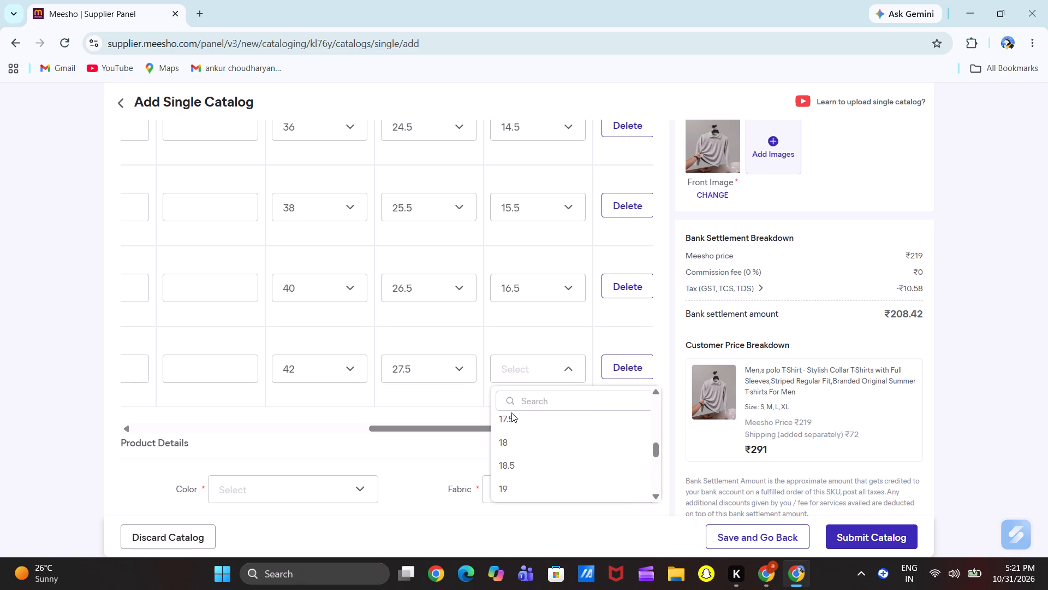
pyautogui.click(511, 412)
pyautogui.click(515, 415)
pyautogui.click(523, 417)
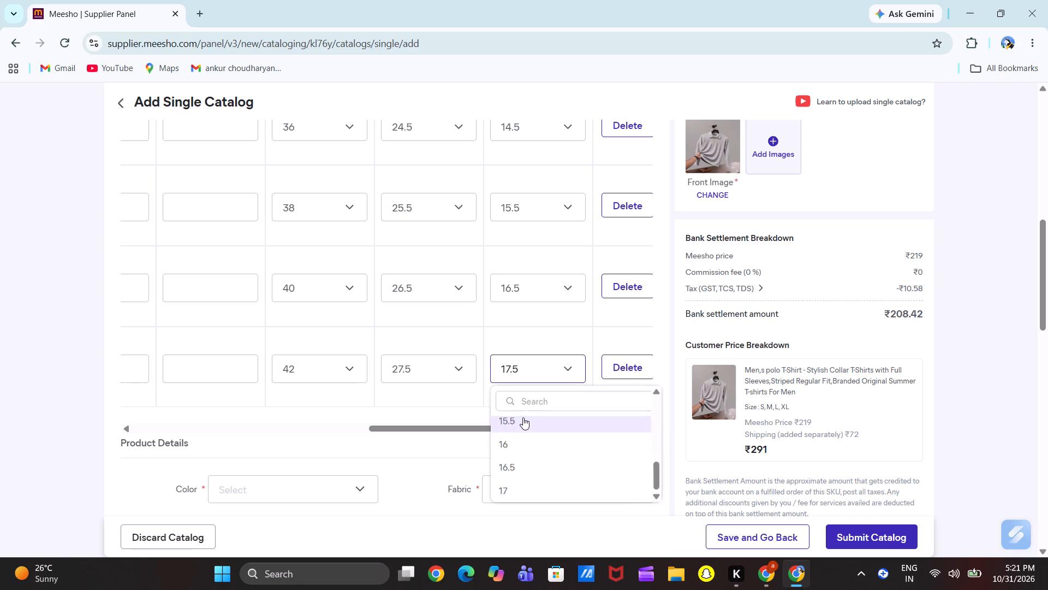
# In the product details, set the color to Grey and the fabric to Cotton Blend.
pyautogui.scroll(-2, 390, 400)
pyautogui.click(240, 292)
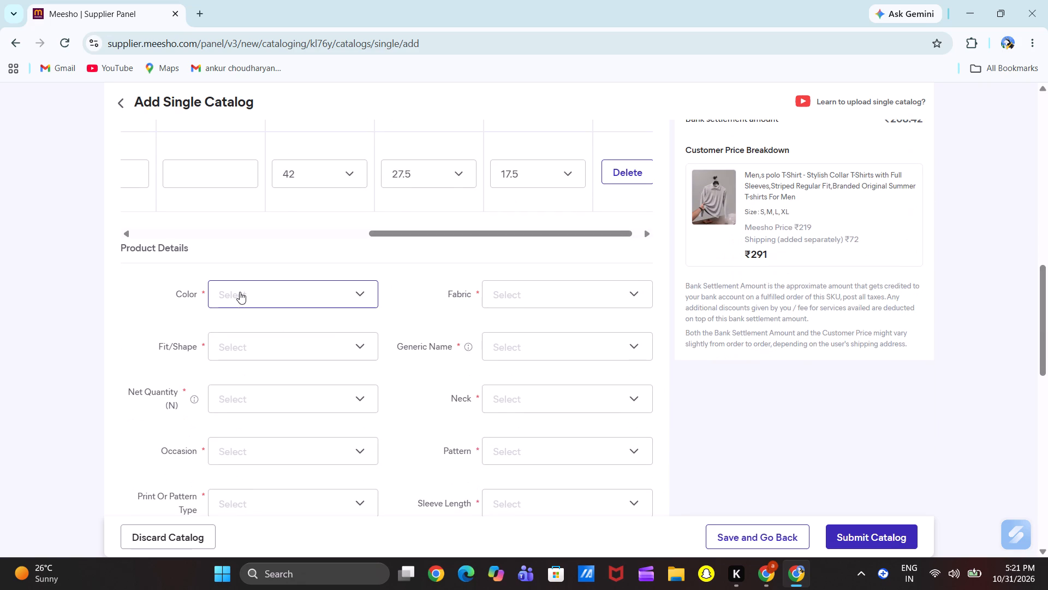
pyautogui.click(278, 330)
pyautogui.write('GRE')
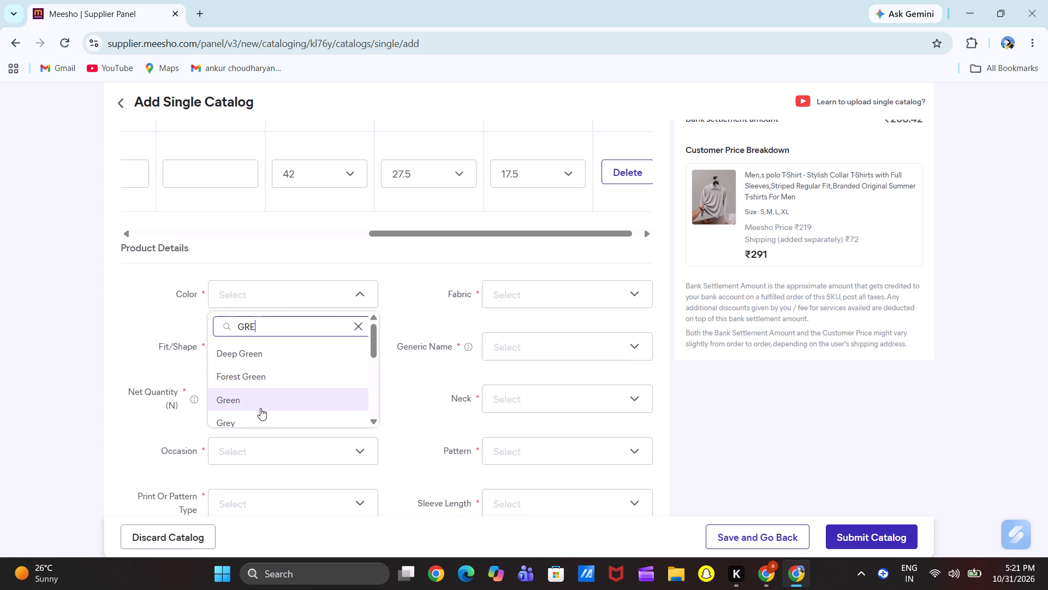
pyautogui.click(258, 415)
pyautogui.click(488, 297)
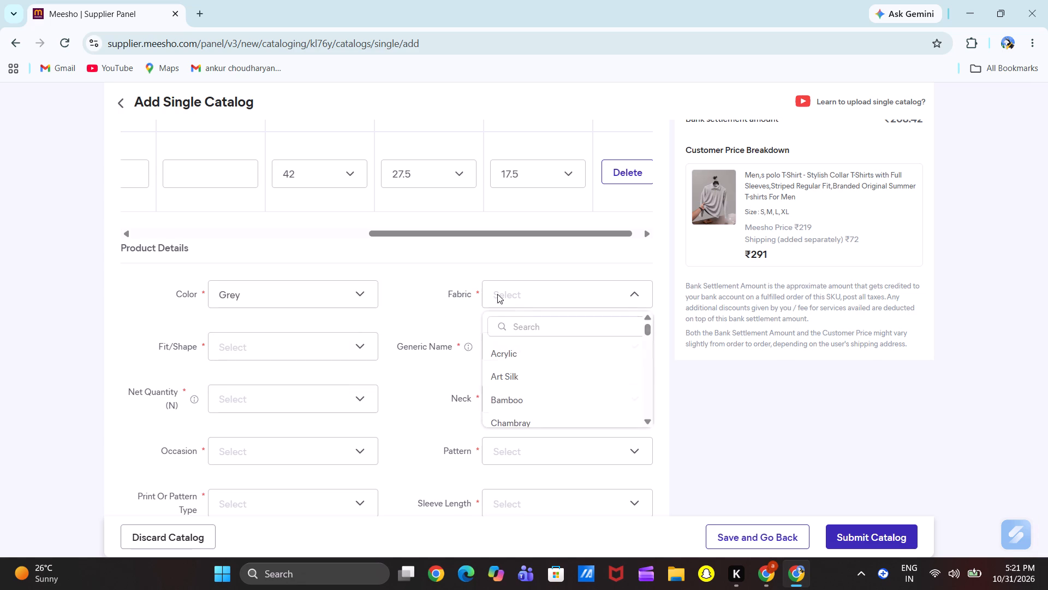
pyautogui.click(541, 322)
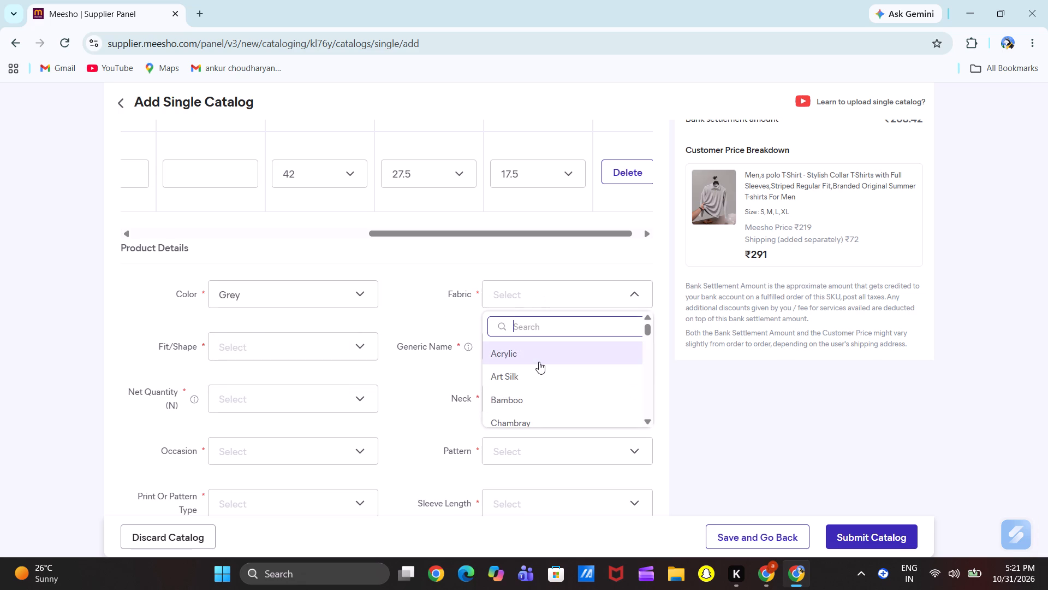
pyautogui.scroll(-2, 542, 374)
pyautogui.click(527, 362)
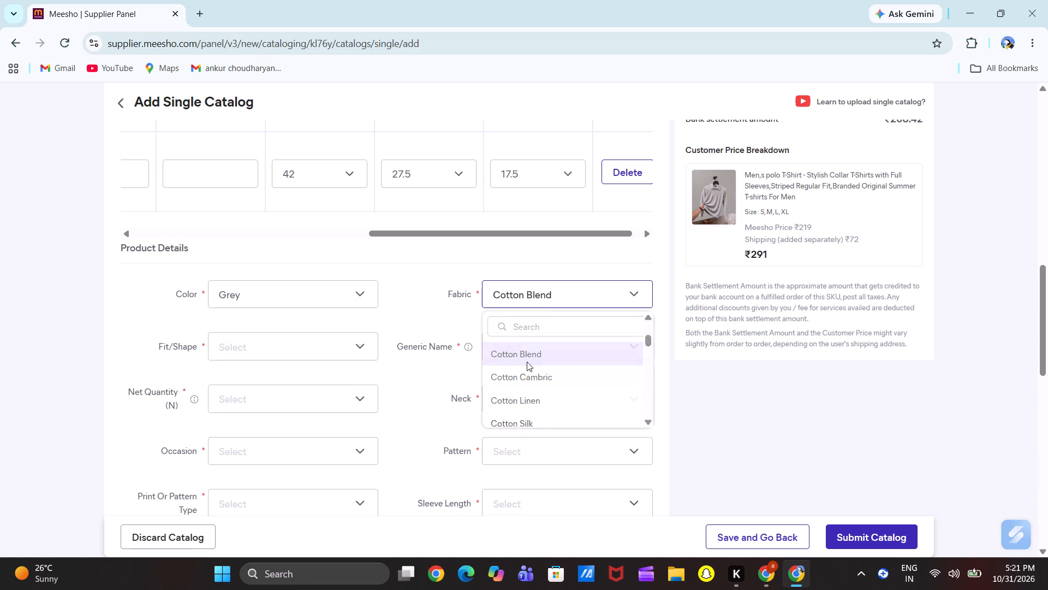
# Set the product's fit/shape to Regular.
pyautogui.click(308, 350)
pyautogui.scroll(-1, 255, 429)
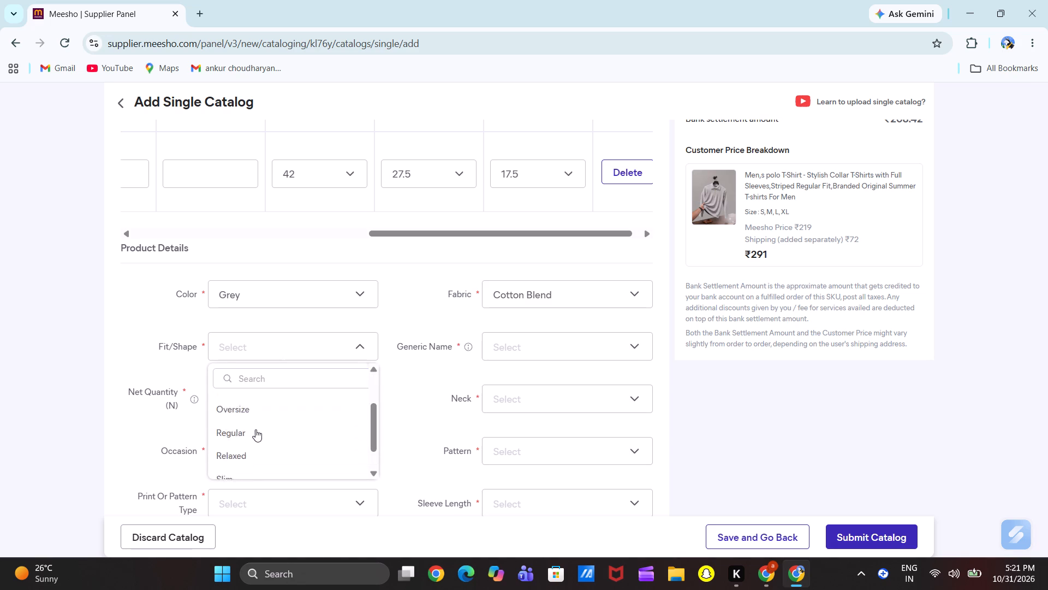
pyautogui.scroll(-1, 255, 429)
pyautogui.click(255, 429)
pyautogui.click(269, 353)
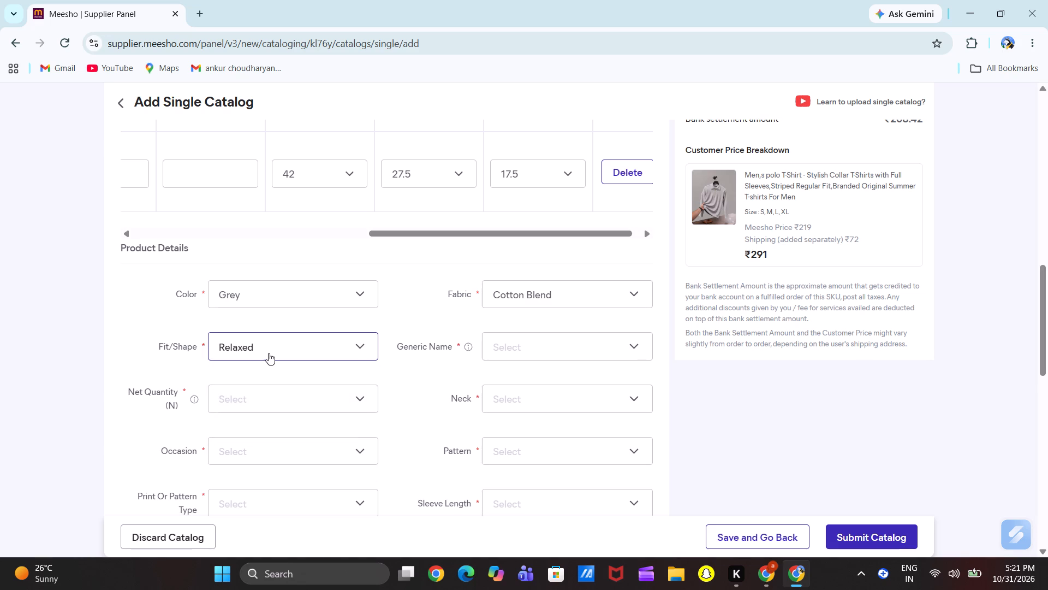
pyautogui.scroll(-1, 254, 428)
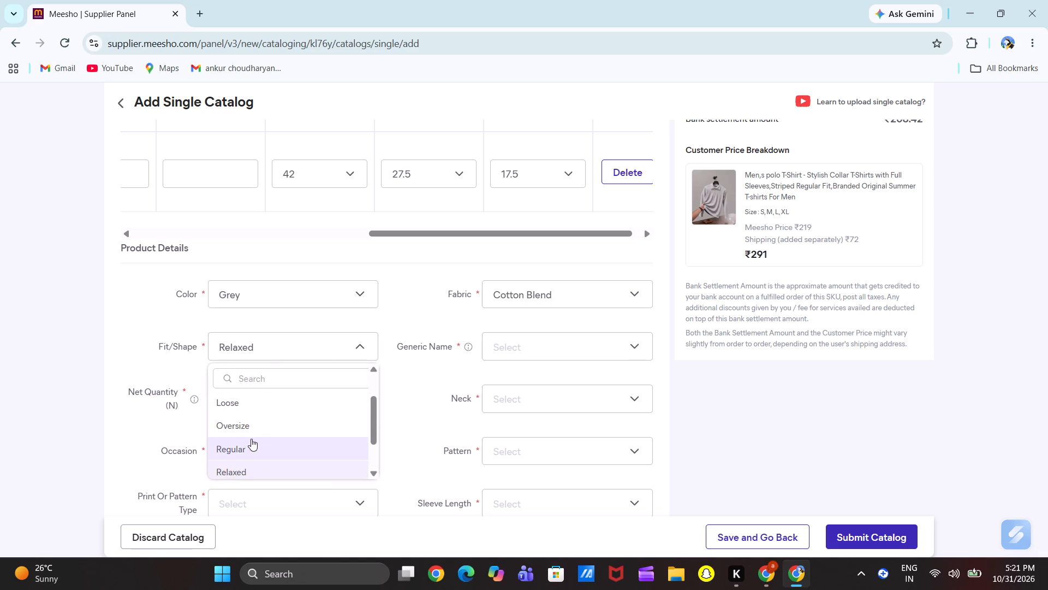
pyautogui.click(249, 449)
# Set the generic name to Tshirts and the net quantity to 1.
pyautogui.click(507, 339)
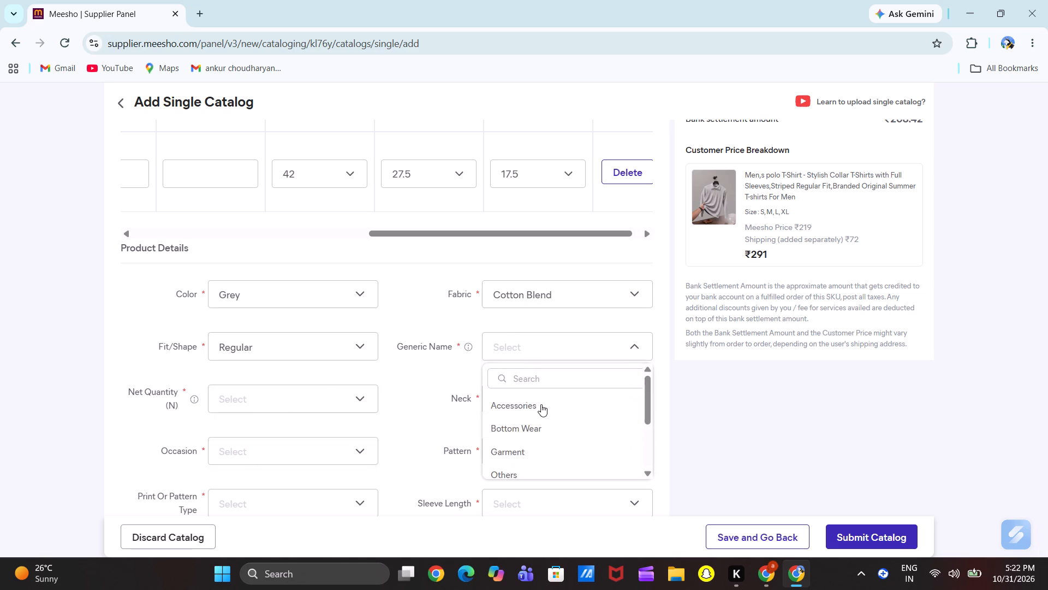
pyautogui.scroll(-2, 541, 404)
pyautogui.moveTo(517, 456); pyautogui.dragTo(514, 446)
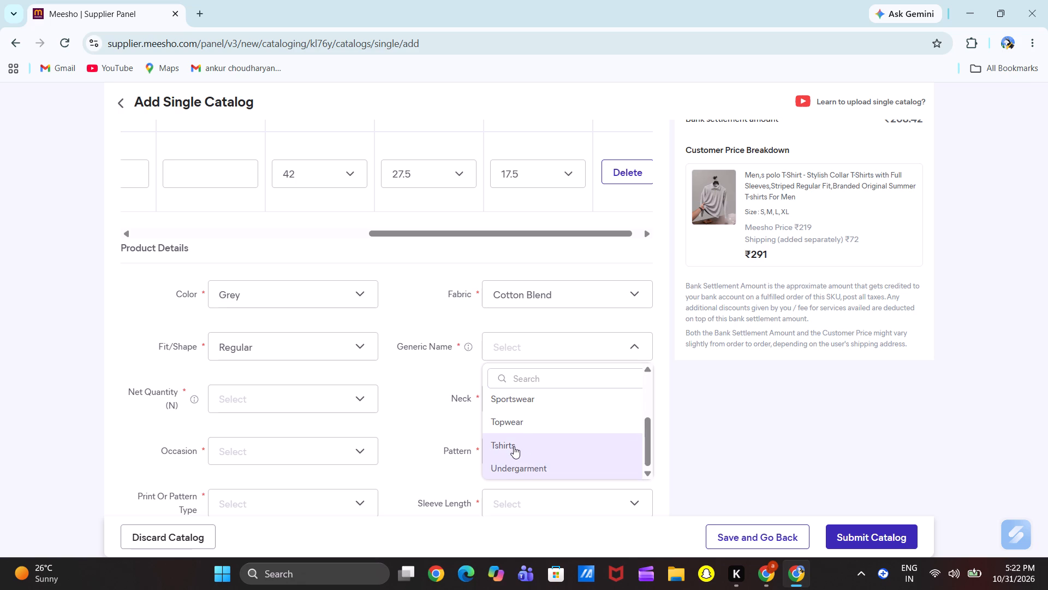
pyautogui.moveTo(514, 446); pyautogui.dragTo(513, 445)
pyautogui.click(513, 445)
pyautogui.click(278, 393)
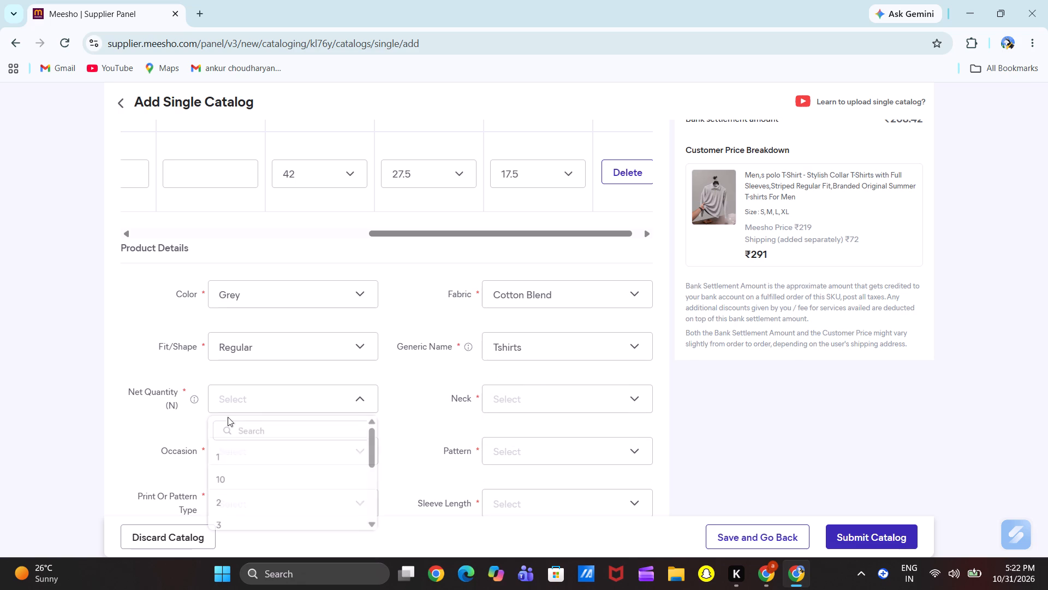
pyautogui.click(252, 449)
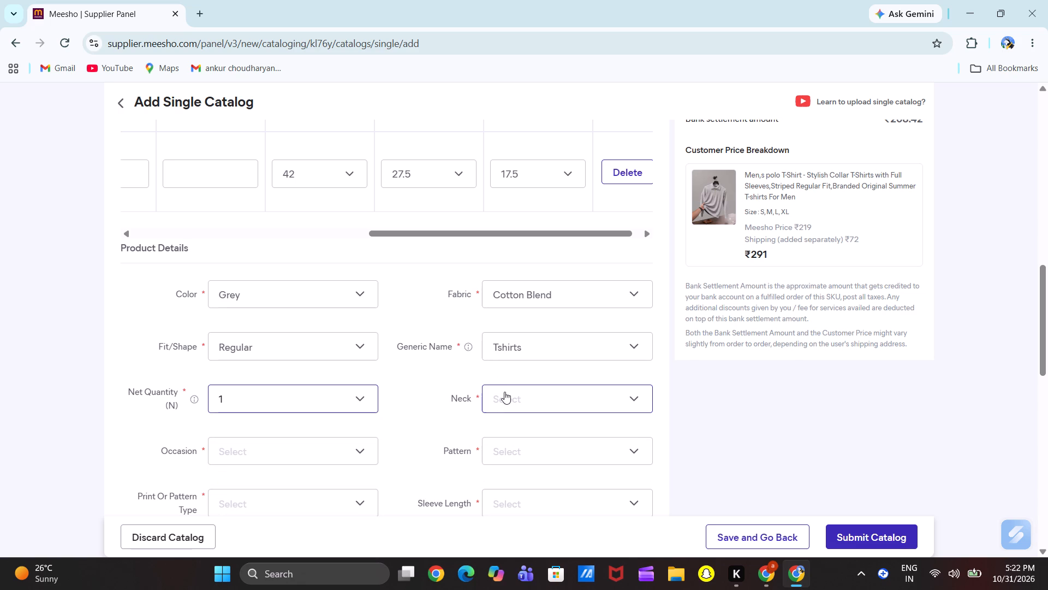
# Set the grey product's neck to Polo and the occasion to Casual.
pyautogui.click(504, 392)
pyautogui.scroll(-2, 534, 476)
pyautogui.click(534, 476)
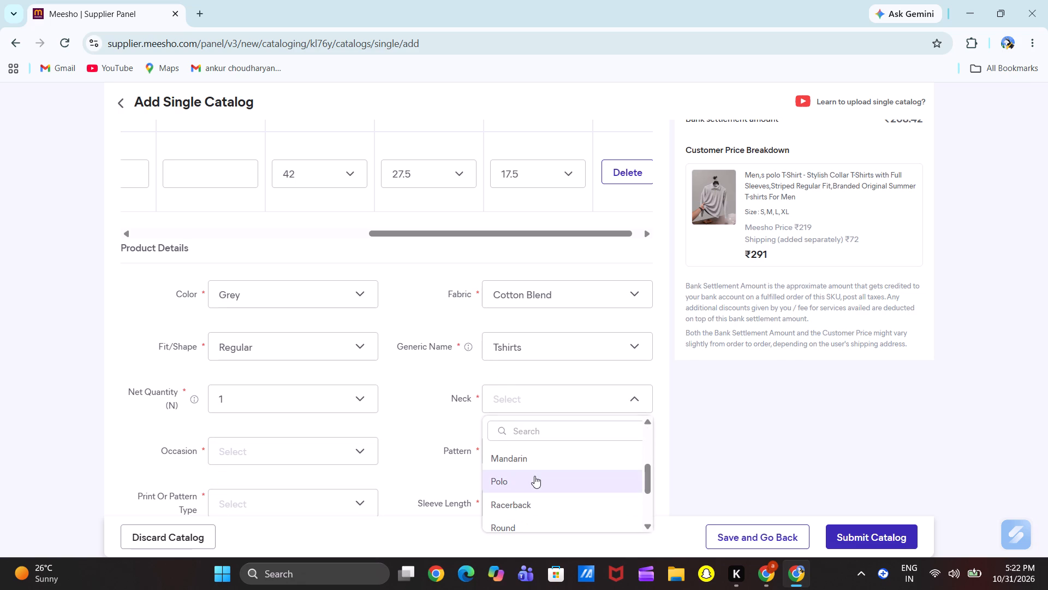
pyautogui.click(295, 449)
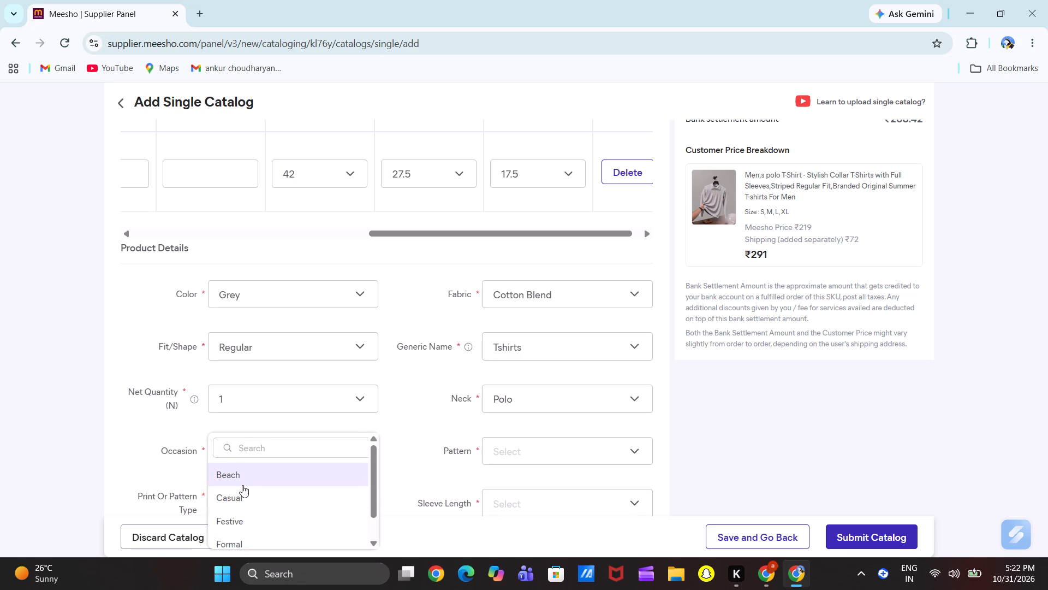
pyautogui.click(242, 485)
pyautogui.click(275, 449)
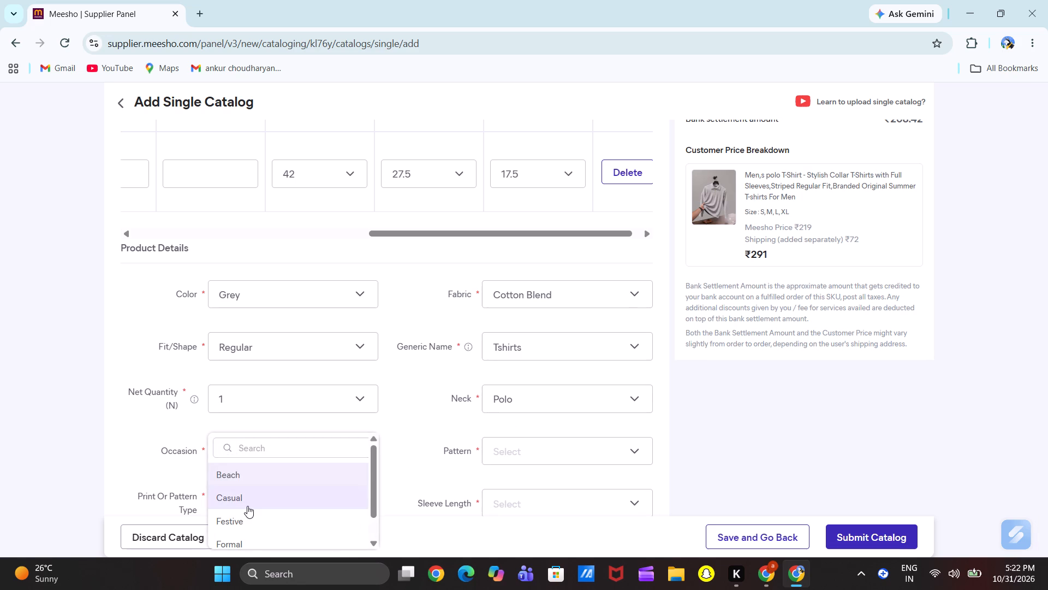
pyautogui.click(248, 506)
# Set both the pattern and the print or pattern type to Solid.
pyautogui.click(539, 444)
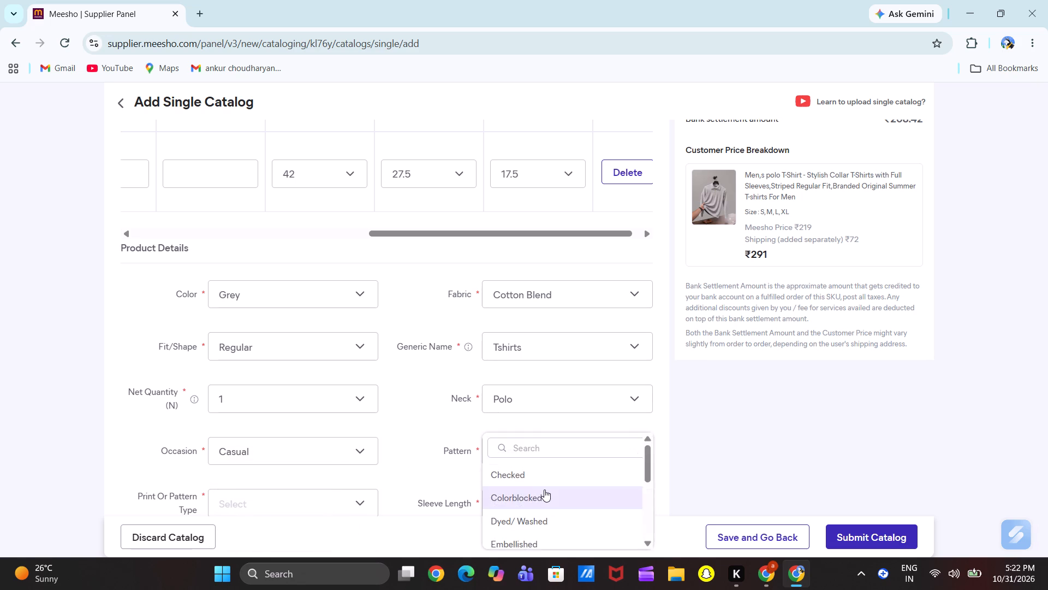
pyautogui.scroll(-2, 544, 489)
pyautogui.click(544, 489)
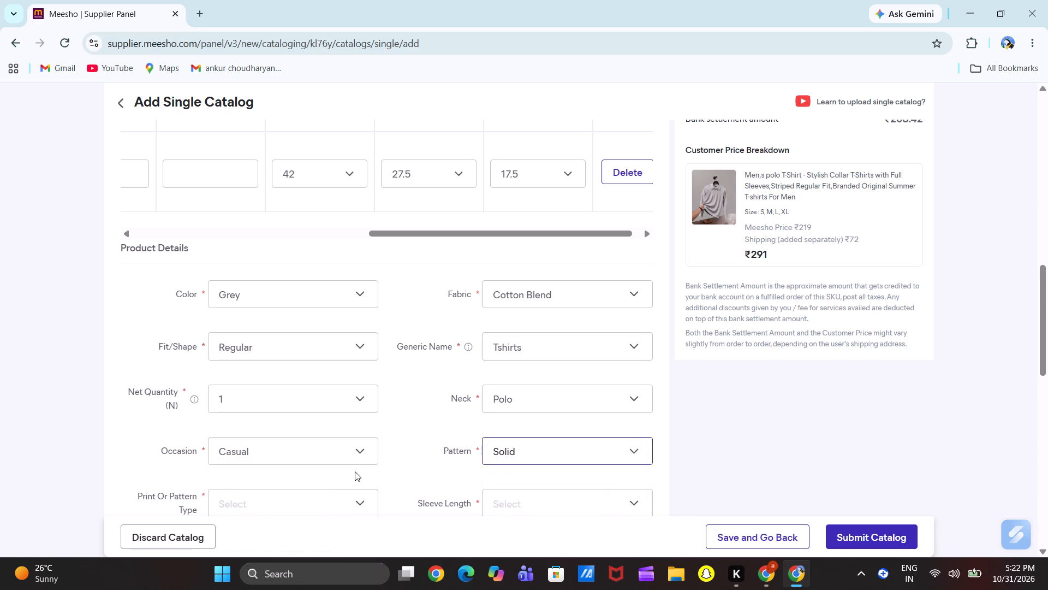
pyautogui.scroll(-2, 355, 471)
pyautogui.click(302, 344)
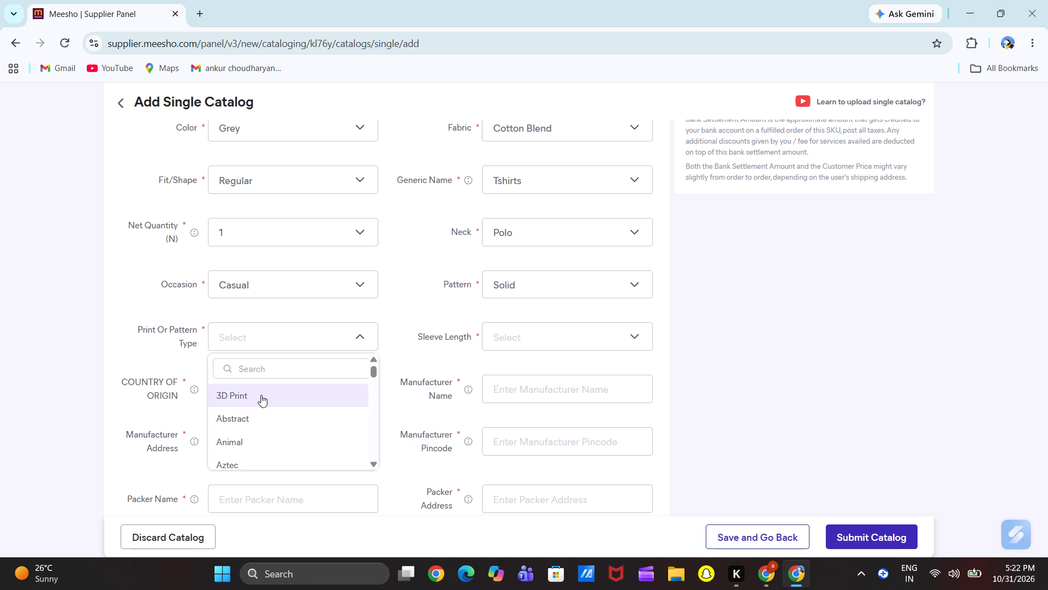
pyautogui.click(255, 368)
pyautogui.write('SO')
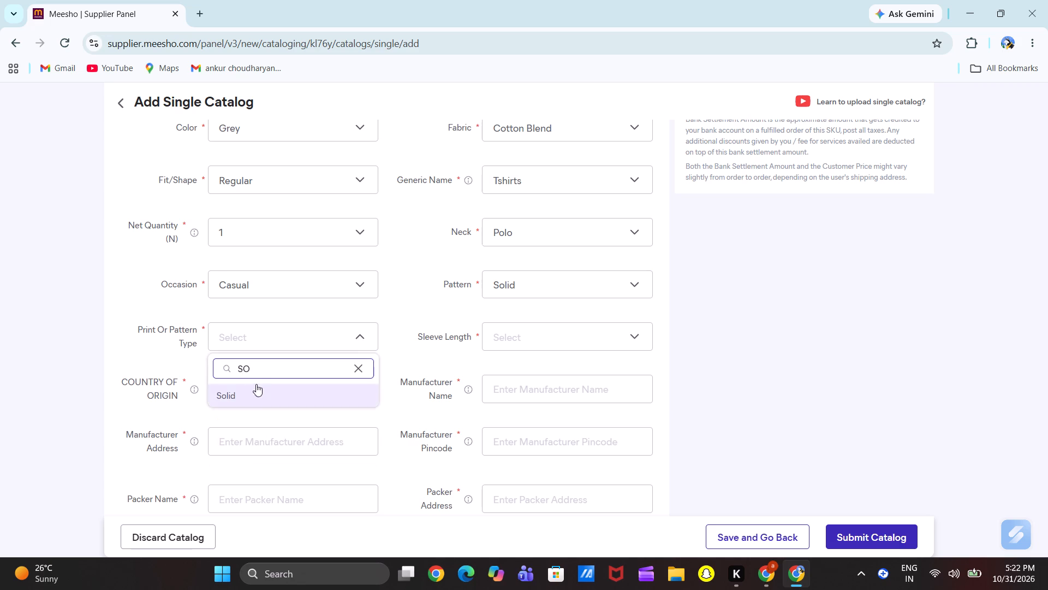
pyautogui.click(258, 407)
pyautogui.click(273, 343)
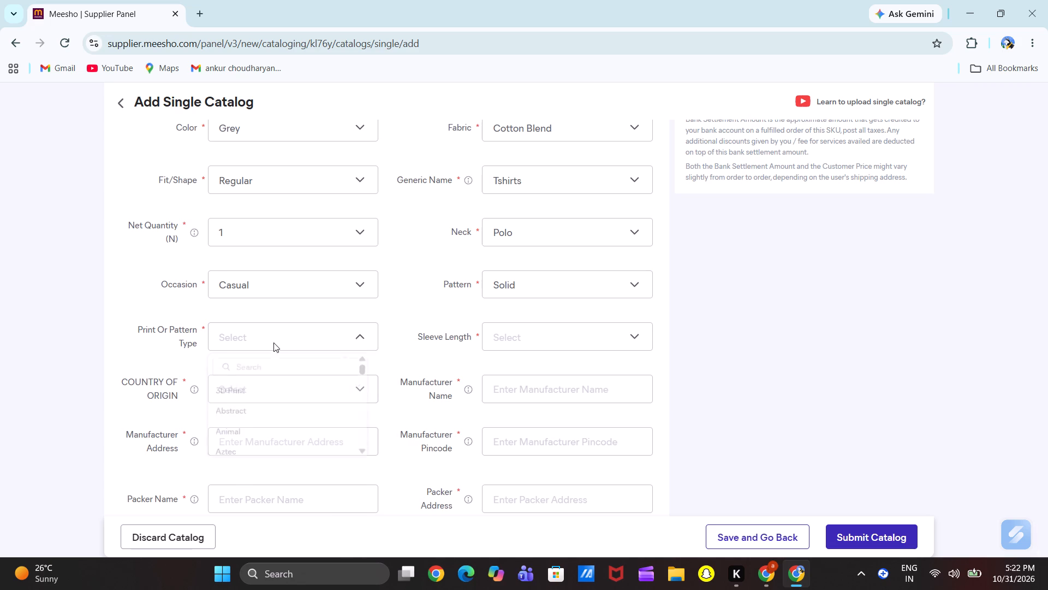
pyautogui.click(279, 365)
pyautogui.write('SO')
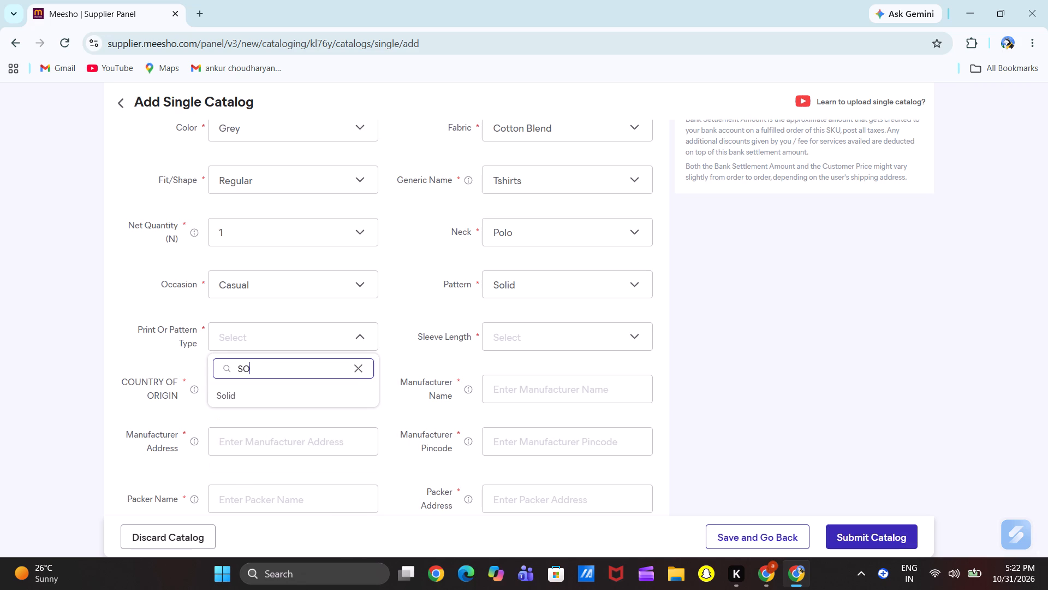
pyautogui.click(275, 397)
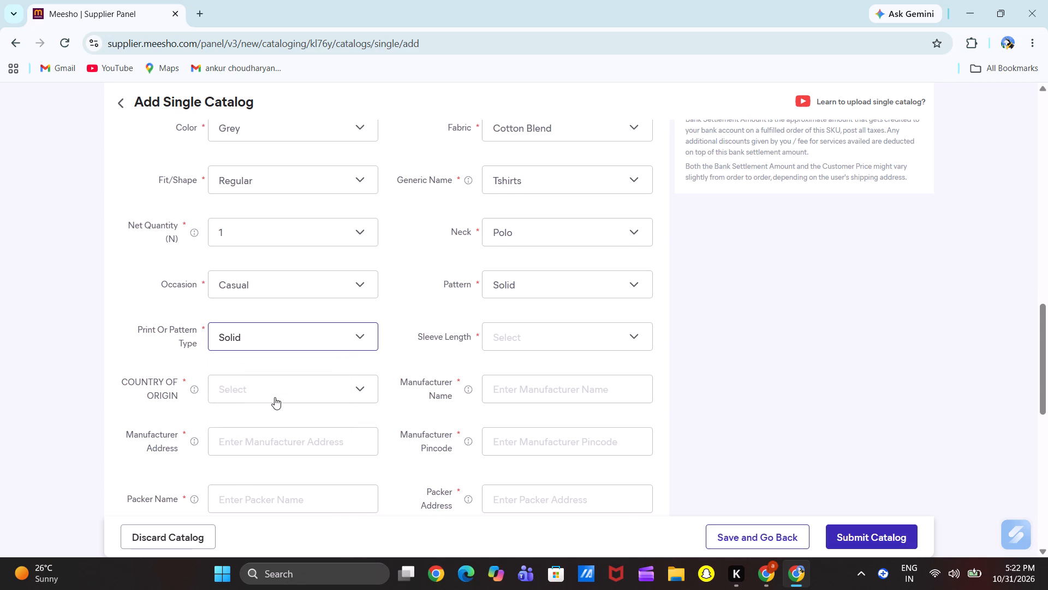
# Set the sleeve length to Long Sleeves and the country of origin to India.
pyautogui.click(523, 340)
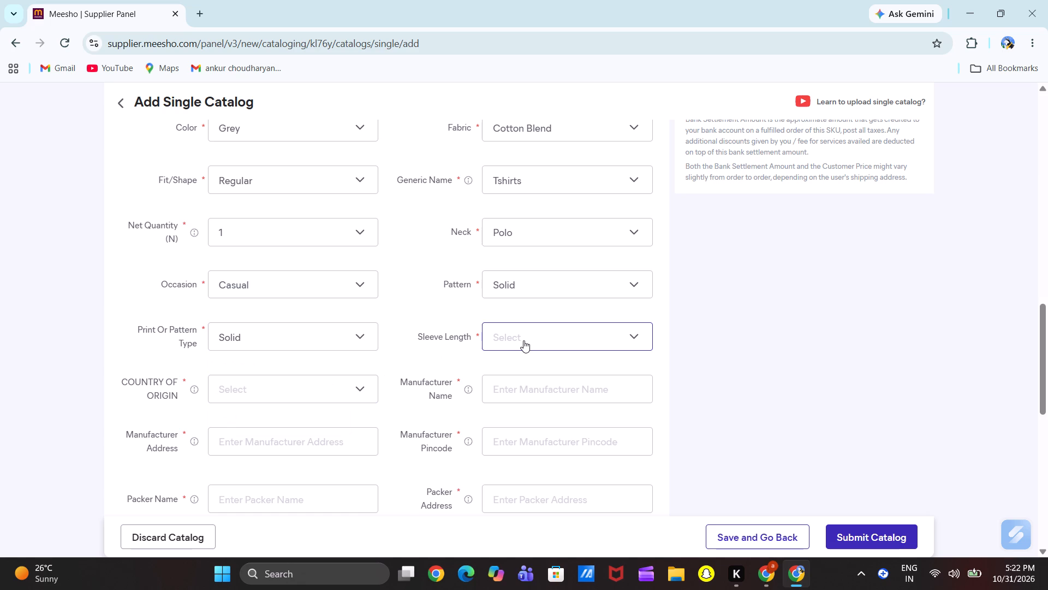
pyautogui.click(509, 400)
pyautogui.scroll(-1, 418, 407)
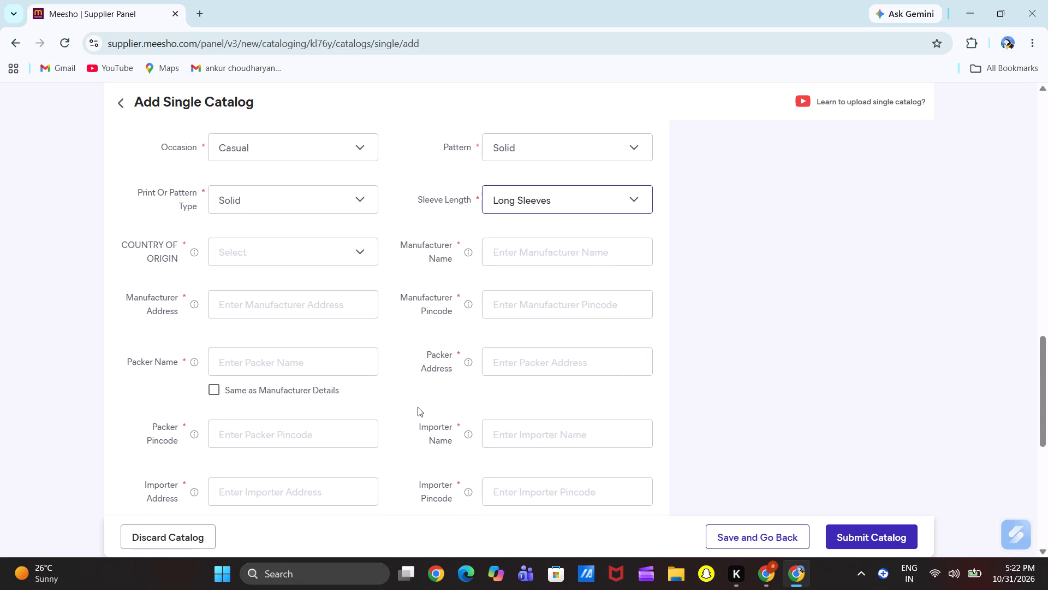
pyautogui.click(285, 249)
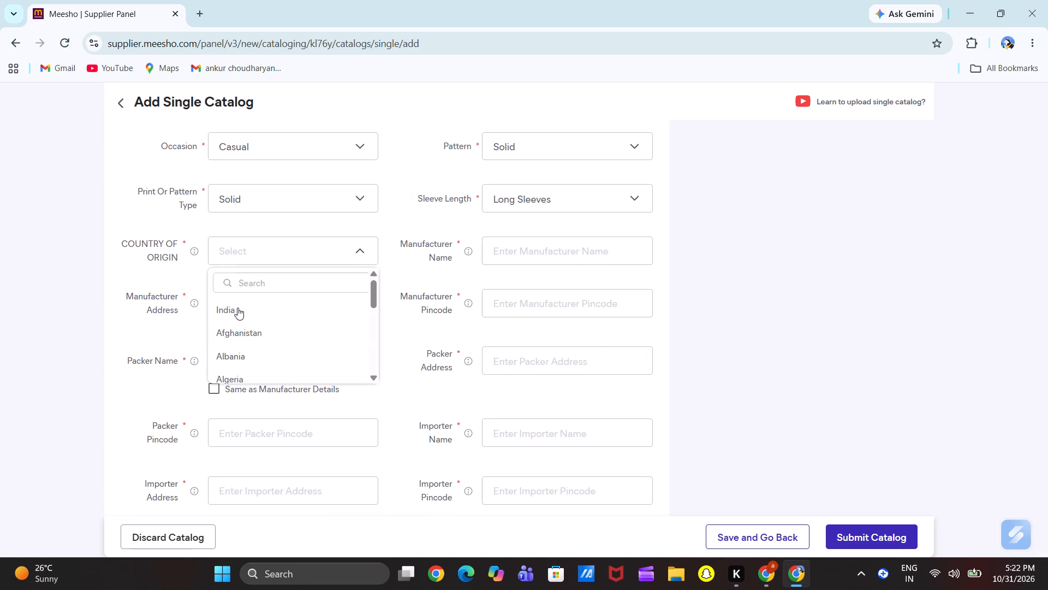
pyautogui.click(237, 308)
# Fill in the manufacturer's name, address and pincode.
pyautogui.click(507, 251)
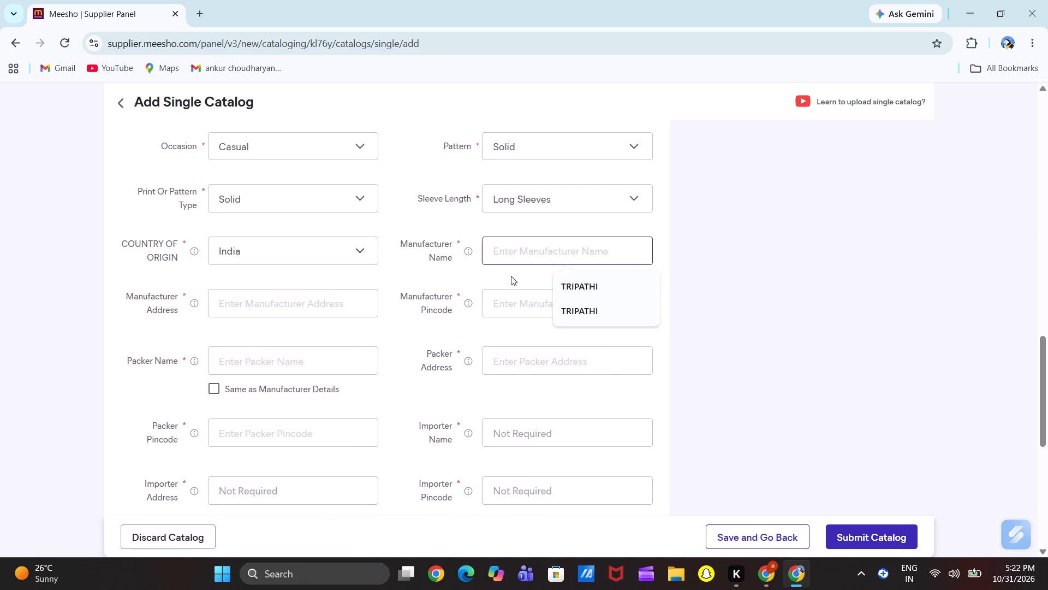
pyautogui.click(585, 286)
pyautogui.click(324, 300)
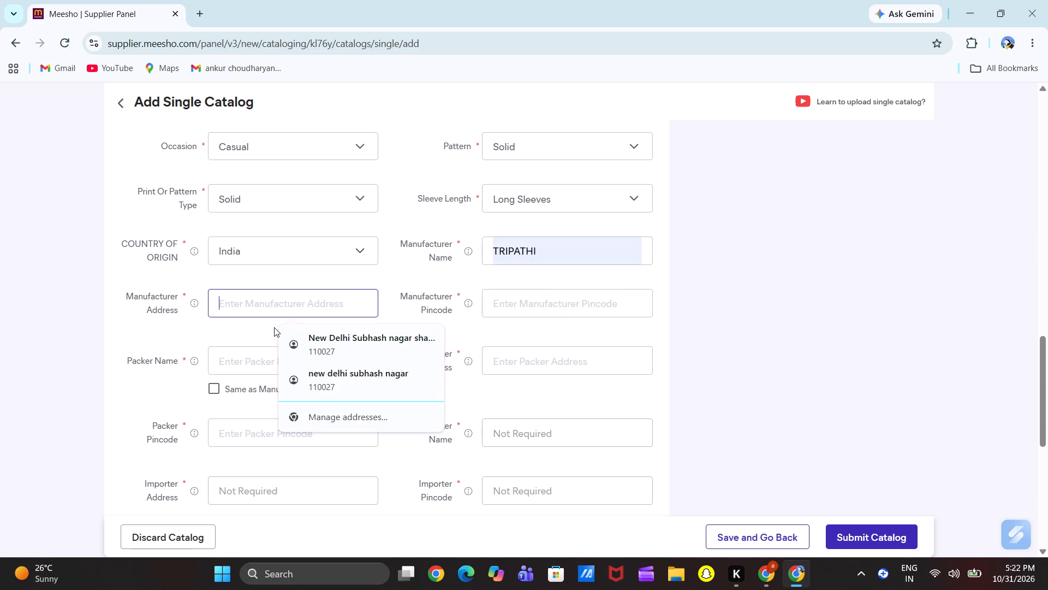
pyautogui.press('s')
pyautogui.click(314, 343)
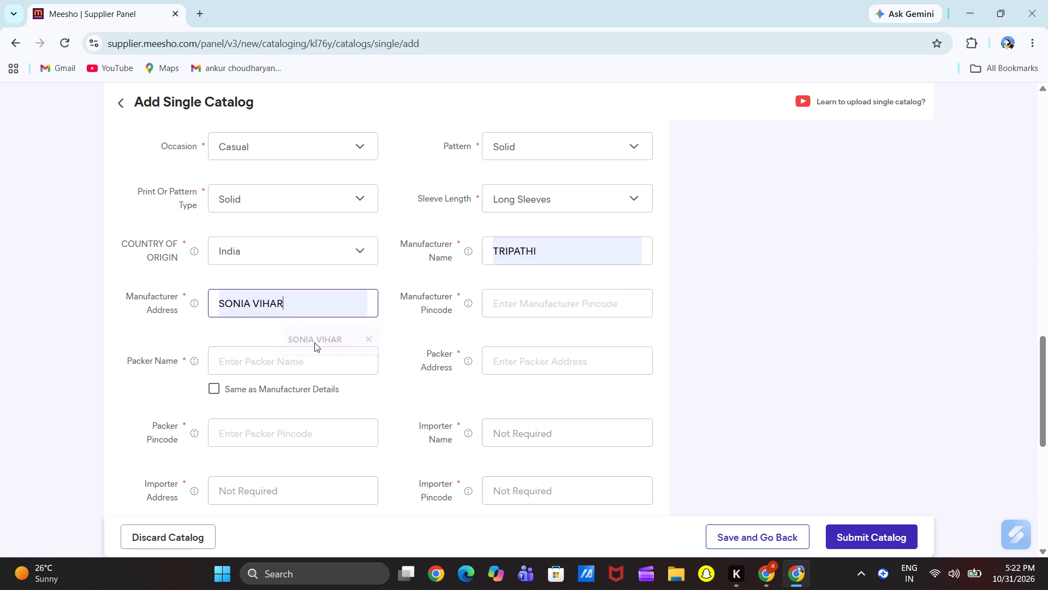
pyautogui.click(509, 309)
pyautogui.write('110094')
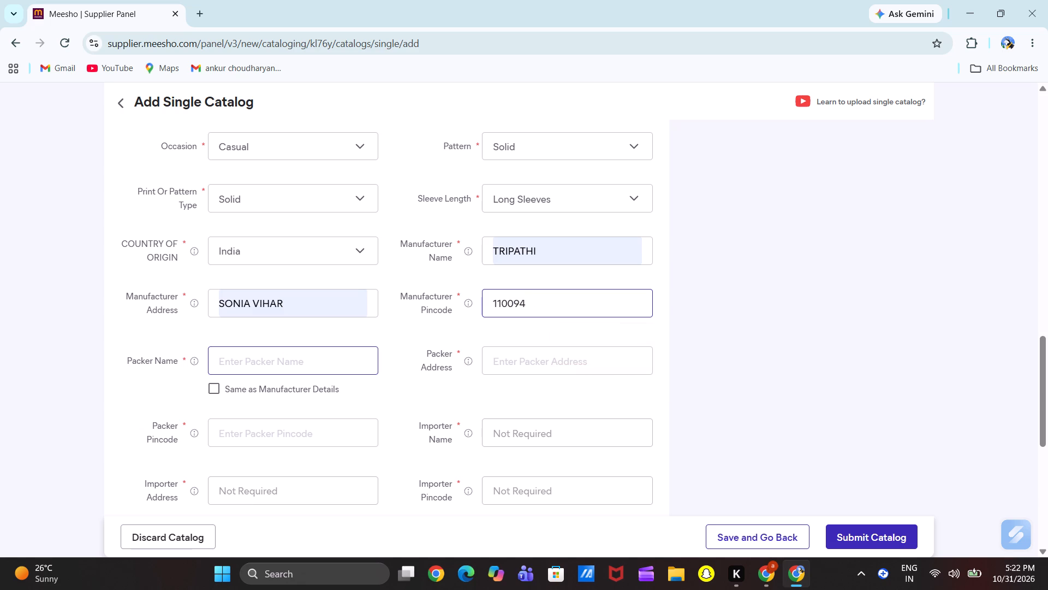
# Fill in the packer's name, address and pincode with the same details as the manufacturer's.
pyautogui.click(281, 373)
pyautogui.click(327, 397)
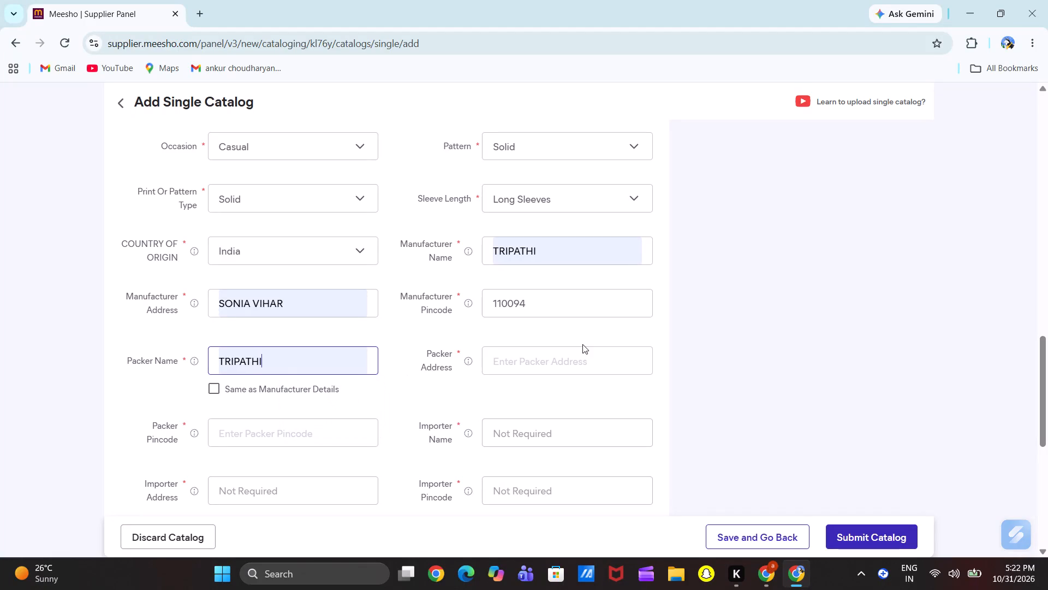
pyautogui.click(557, 362)
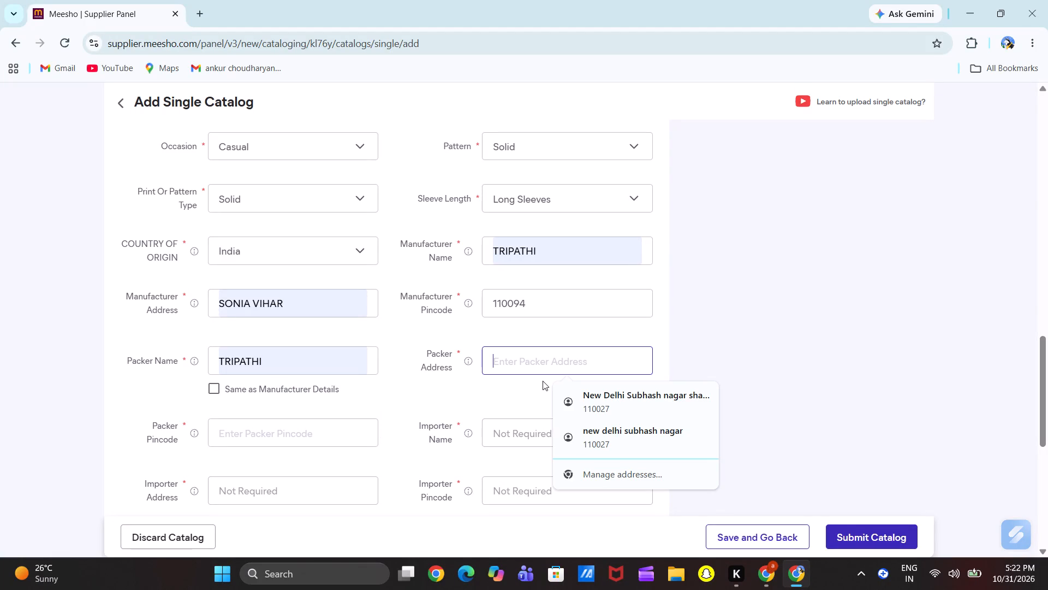
pyautogui.press('s')
pyautogui.click(576, 408)
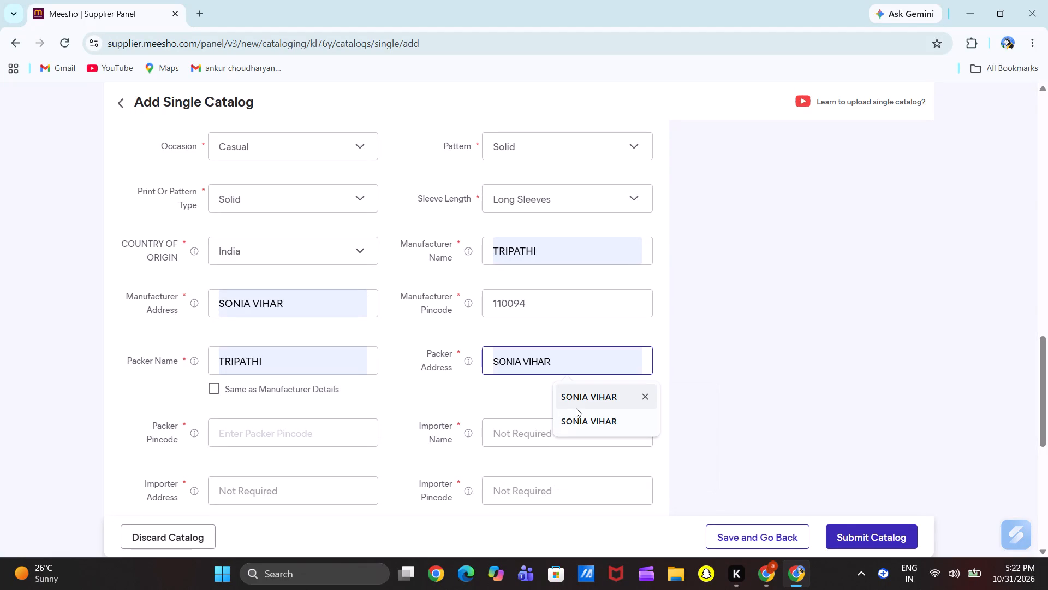
pyautogui.scroll(-2, 458, 393)
pyautogui.click(282, 267)
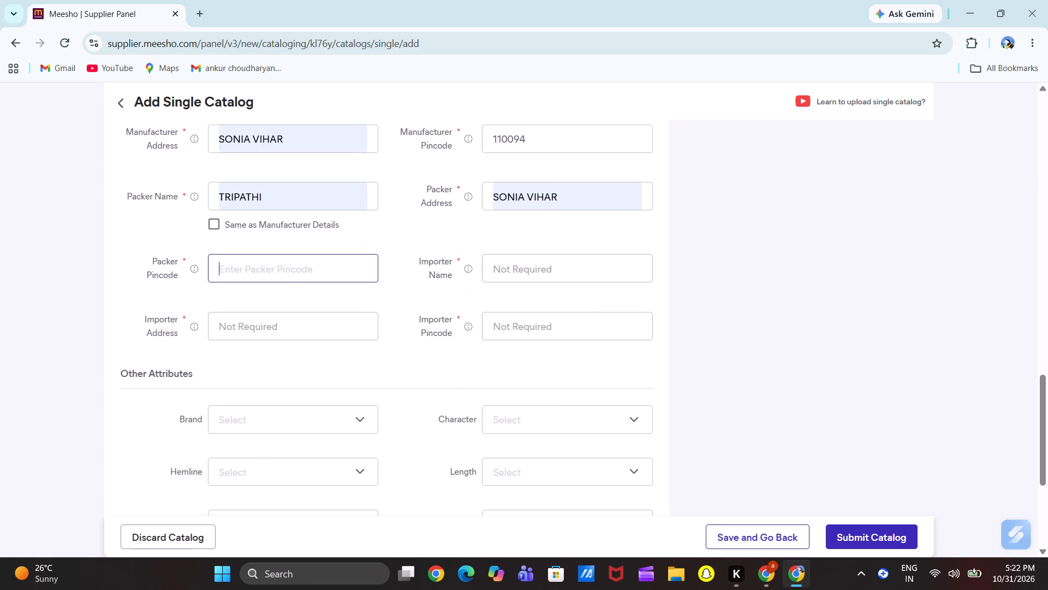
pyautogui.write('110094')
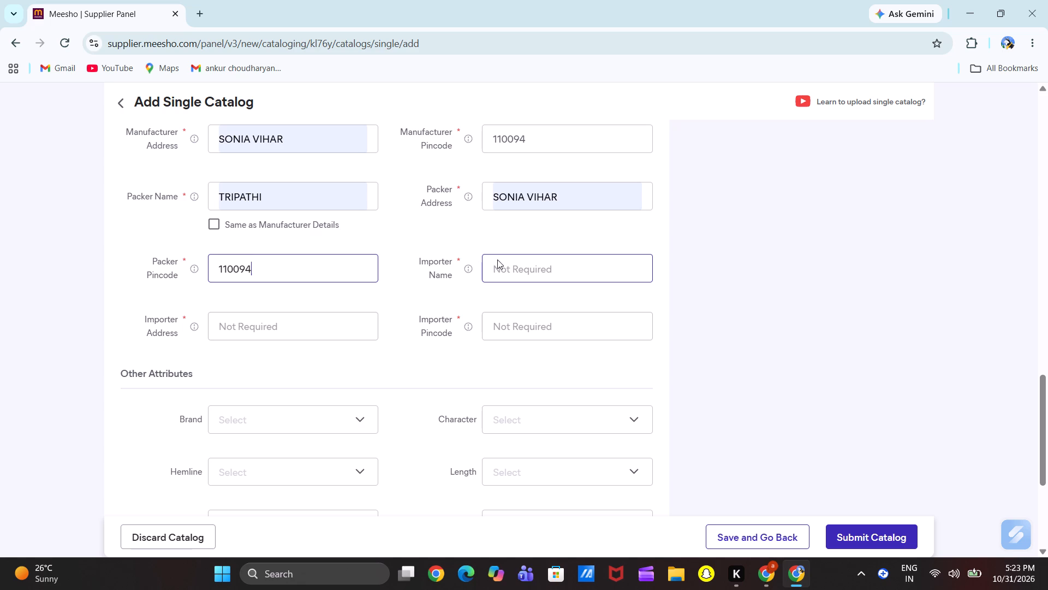
# Complete the other attributes with length Regular, number of pockets No Pocket and style Korean.
pyautogui.scroll(-2, 431, 299)
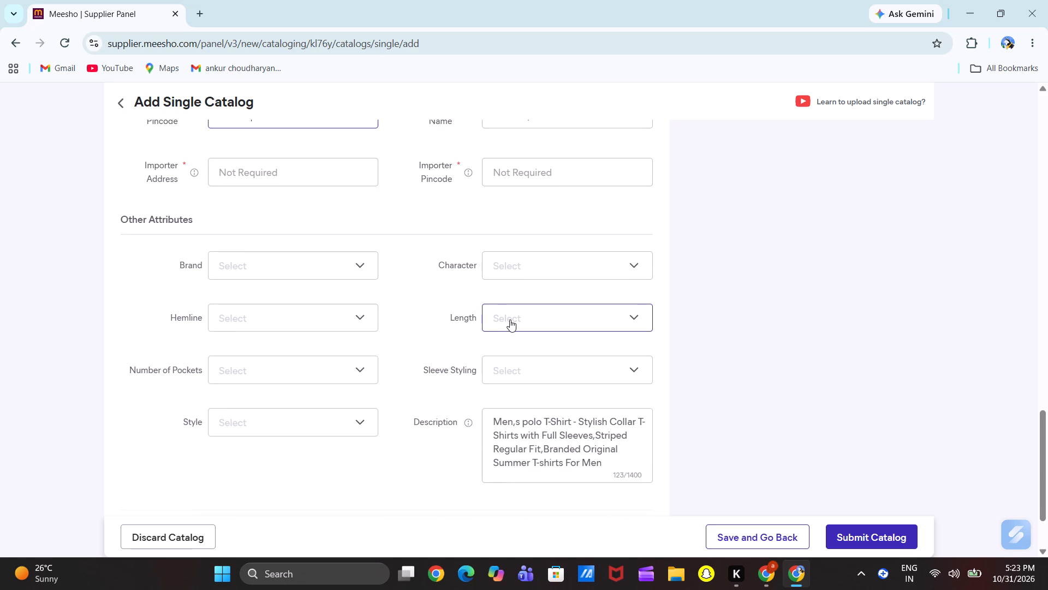
pyautogui.click(510, 320)
pyautogui.click(511, 416)
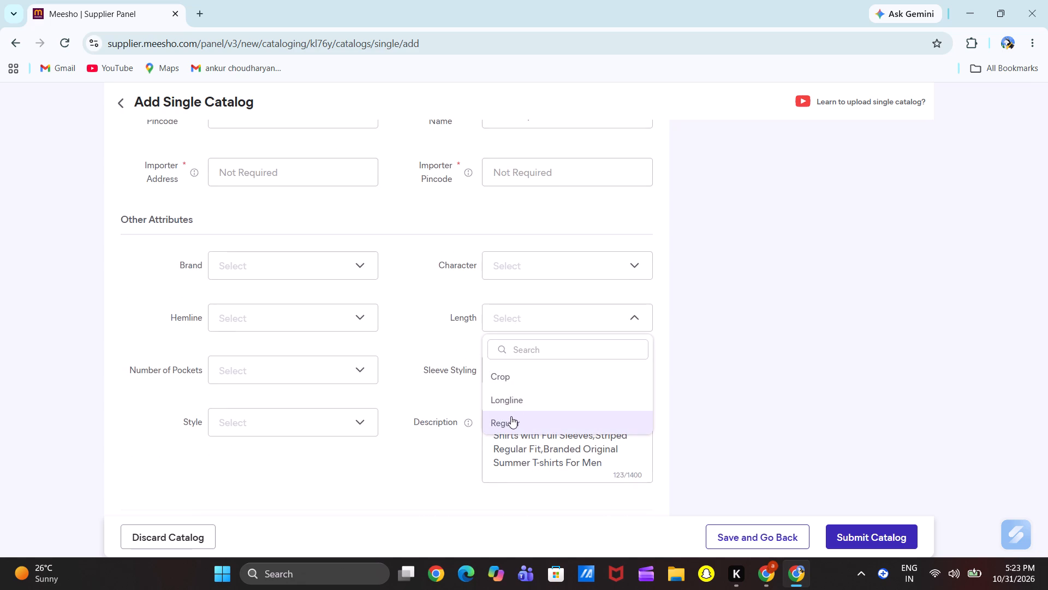
pyautogui.click(299, 359)
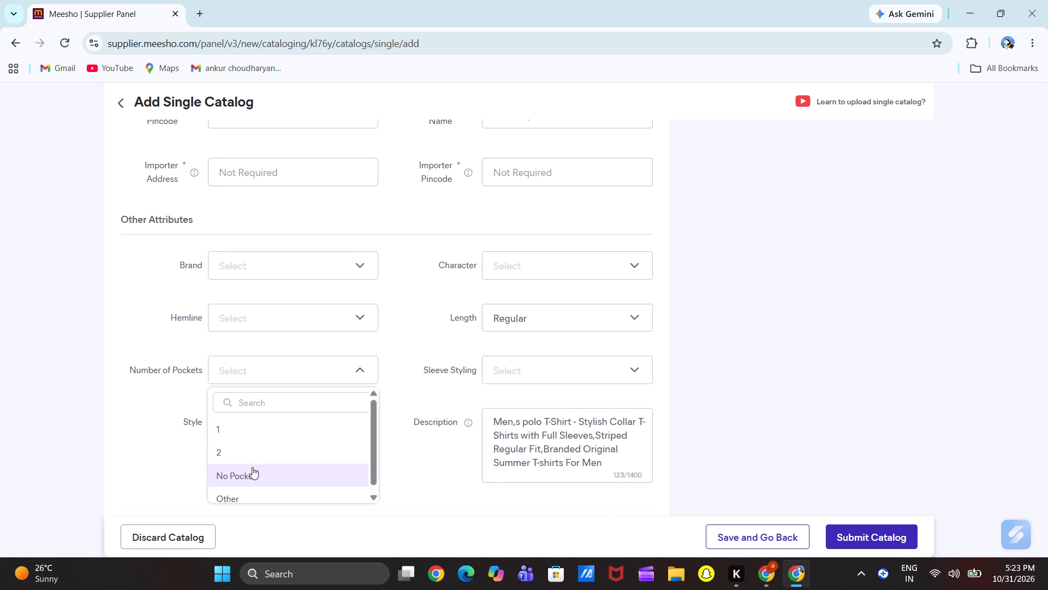
pyautogui.click(258, 473)
pyautogui.click(316, 424)
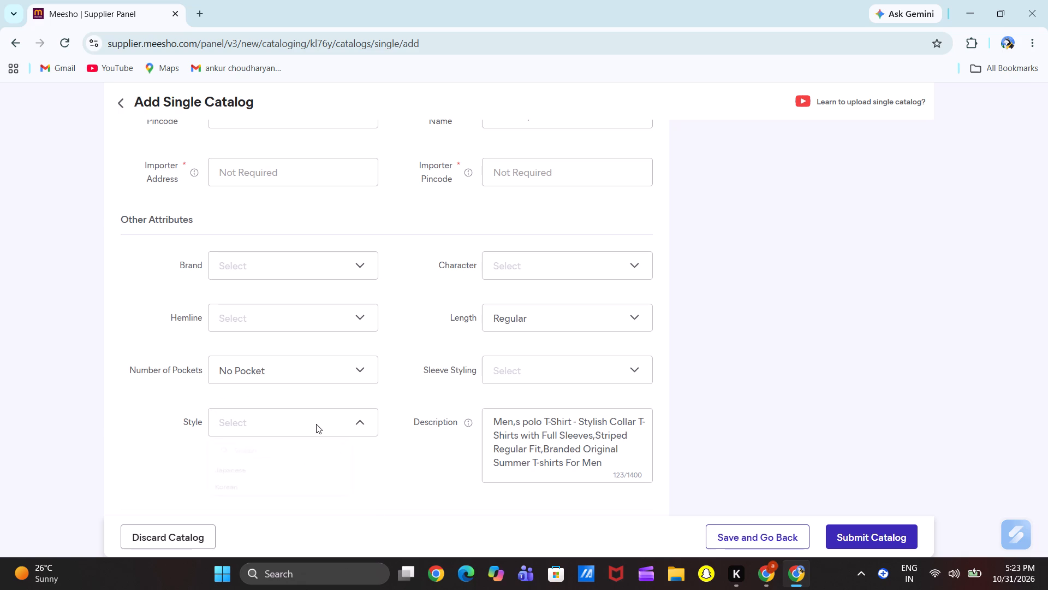
pyautogui.click(282, 497)
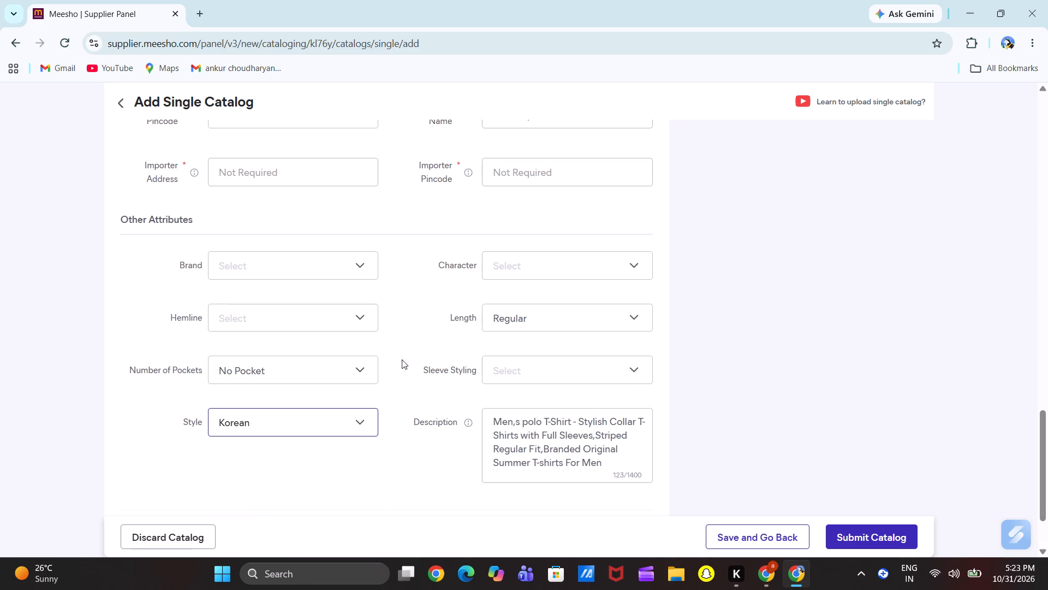
# Review the first product's size measurements, prices, inventory and filled-in product details.
pyautogui.scroll(1, 421, 302)
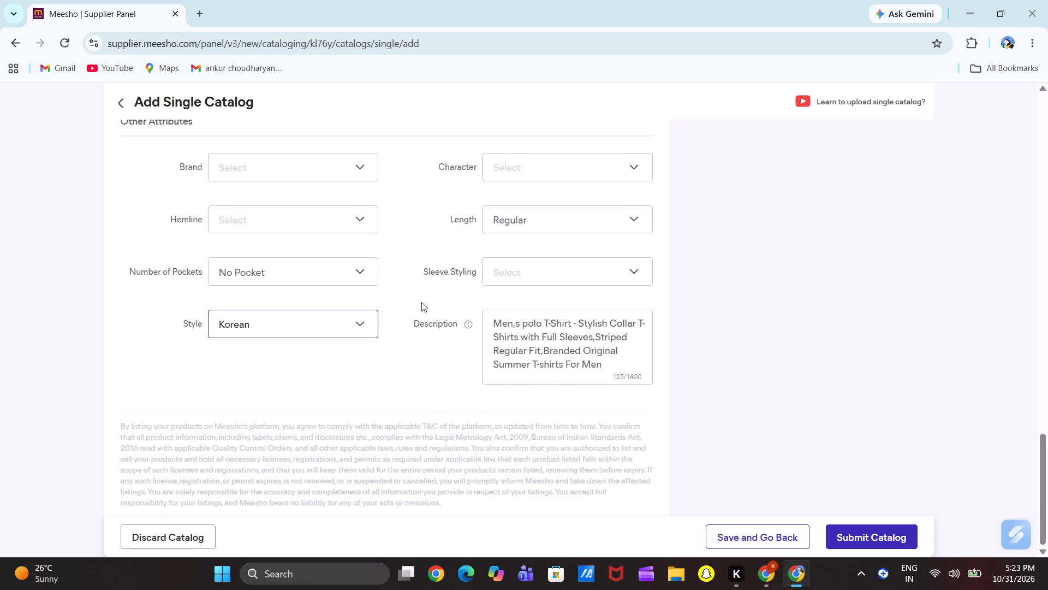
pyautogui.scroll(7, 421, 302)
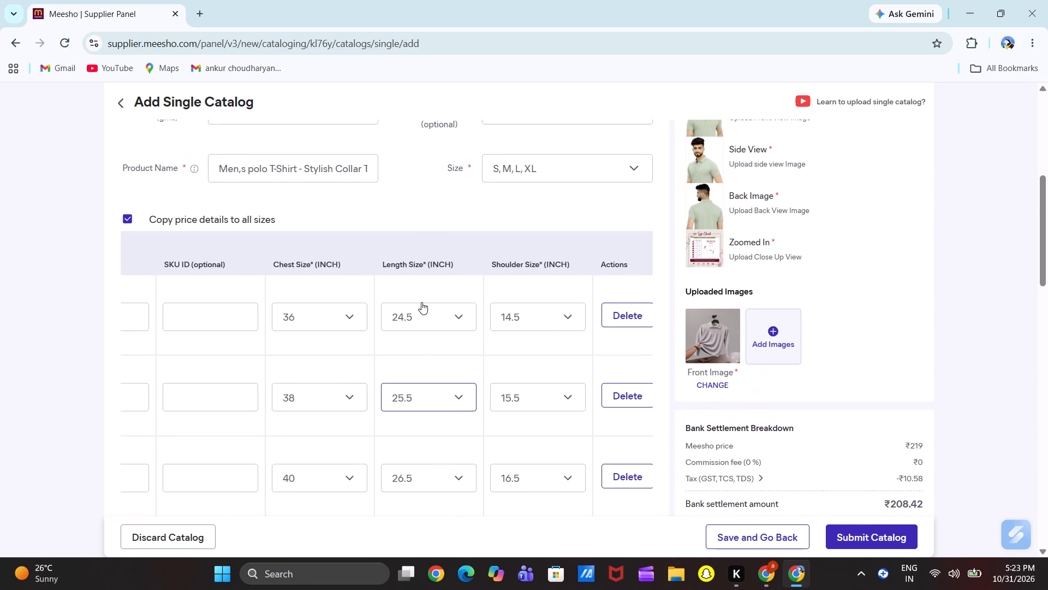
pyautogui.scroll(-1, 403, 186)
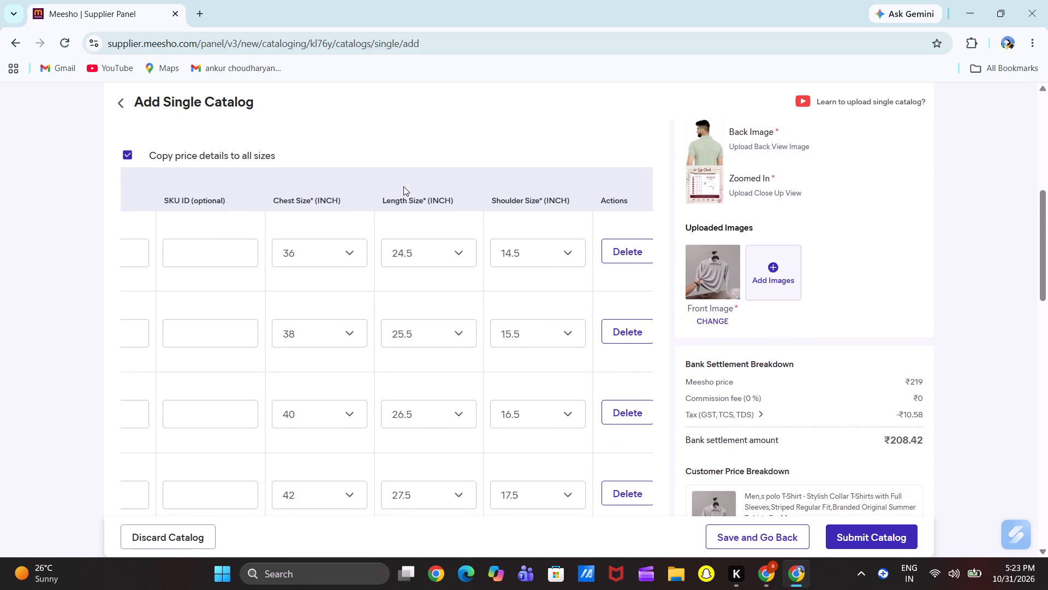
pyautogui.hscroll(4, 269, 279)
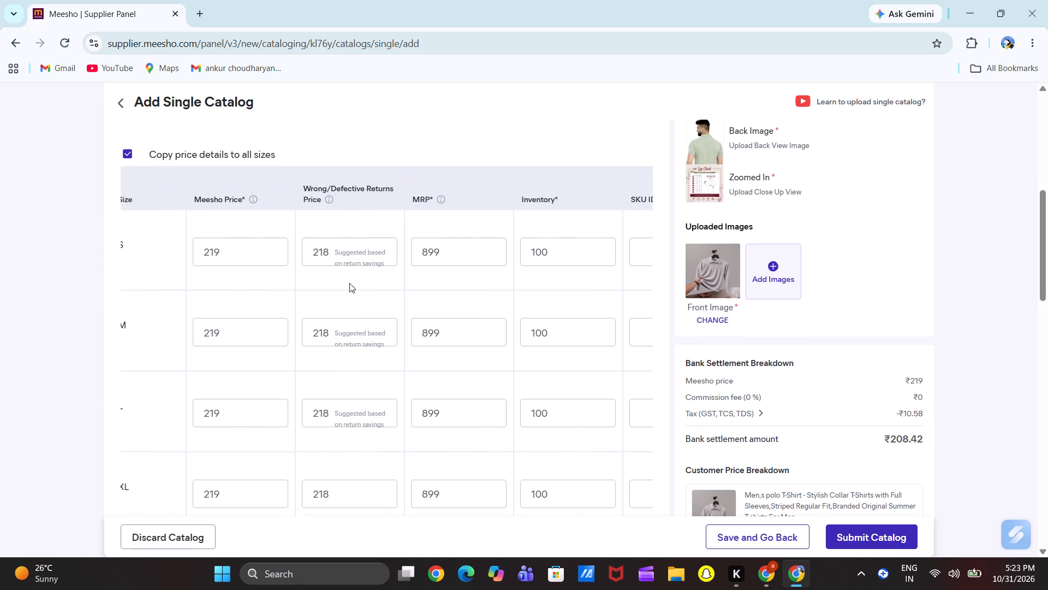
pyautogui.scroll(-3, 449, 298)
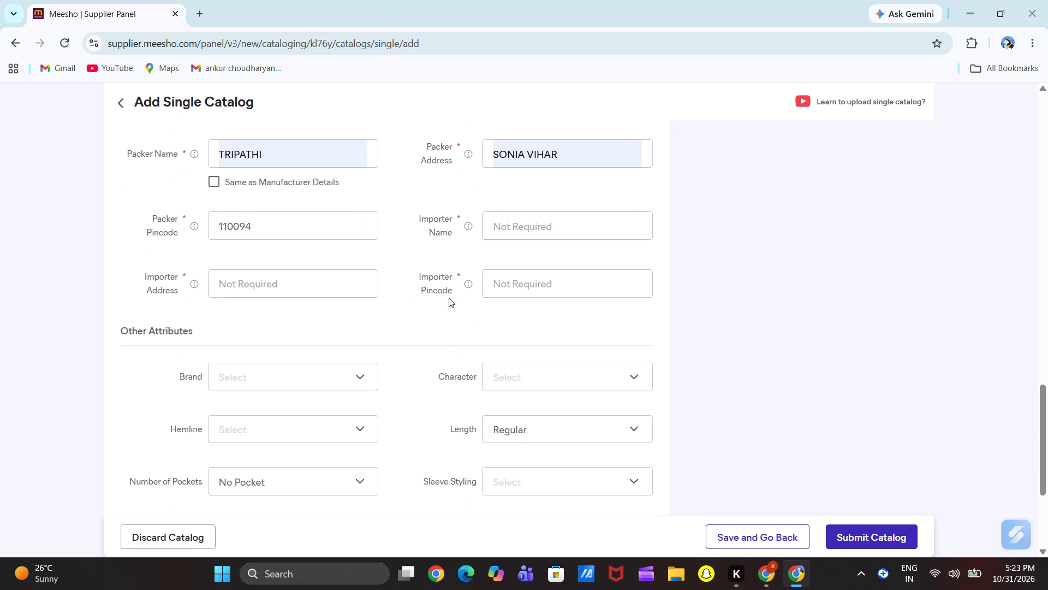
pyautogui.scroll(8, 449, 298)
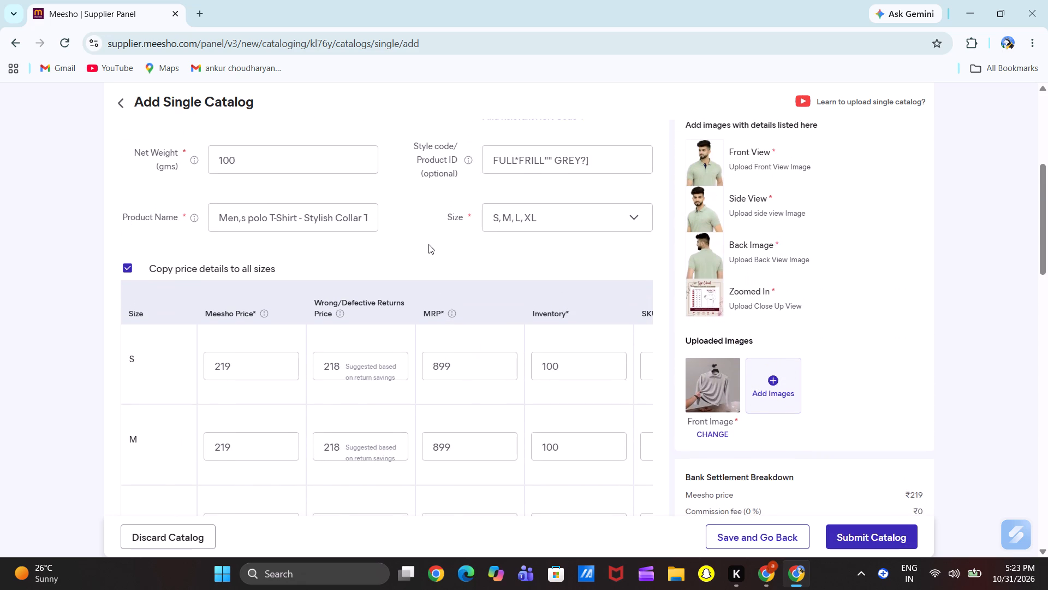
pyautogui.scroll(4, 428, 244)
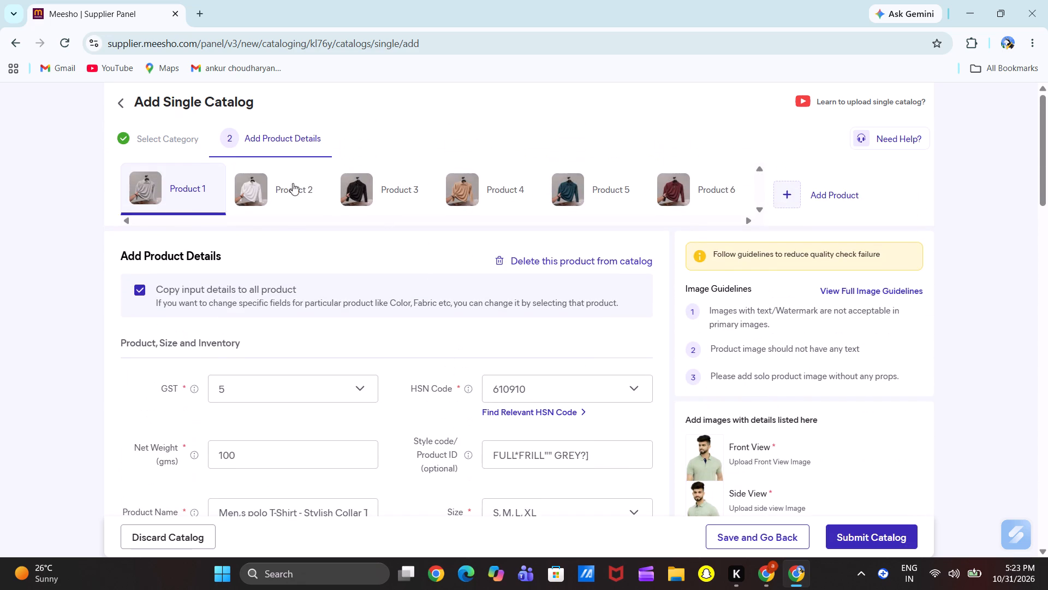
# Open Product 2, the white T-shirt, and start its style code with FULL=.
pyautogui.click(280, 180)
pyautogui.scroll(-1, 395, 303)
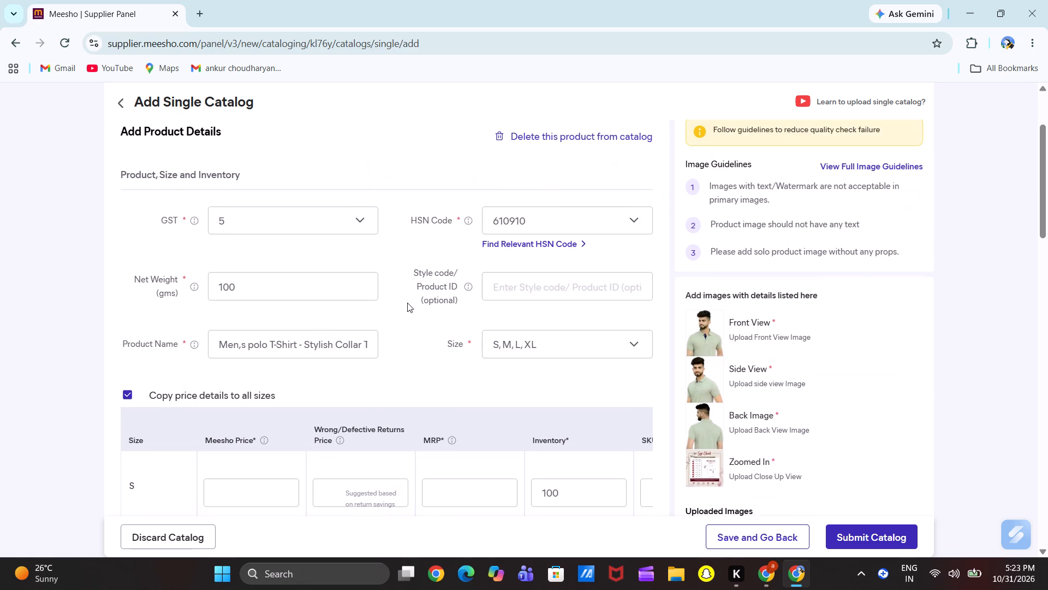
pyautogui.click(526, 288)
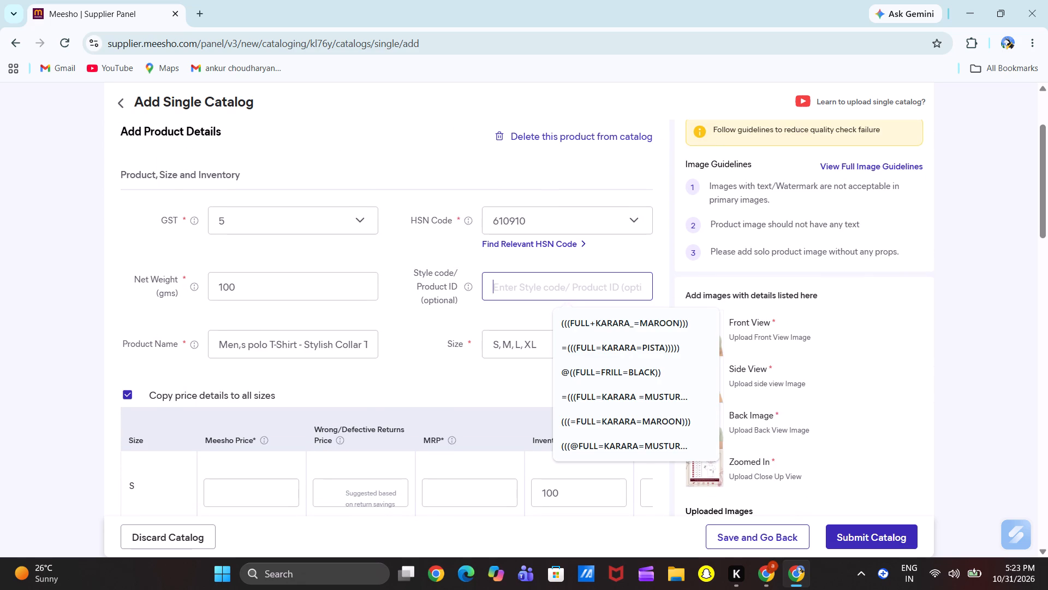
pyautogui.write('FULL')
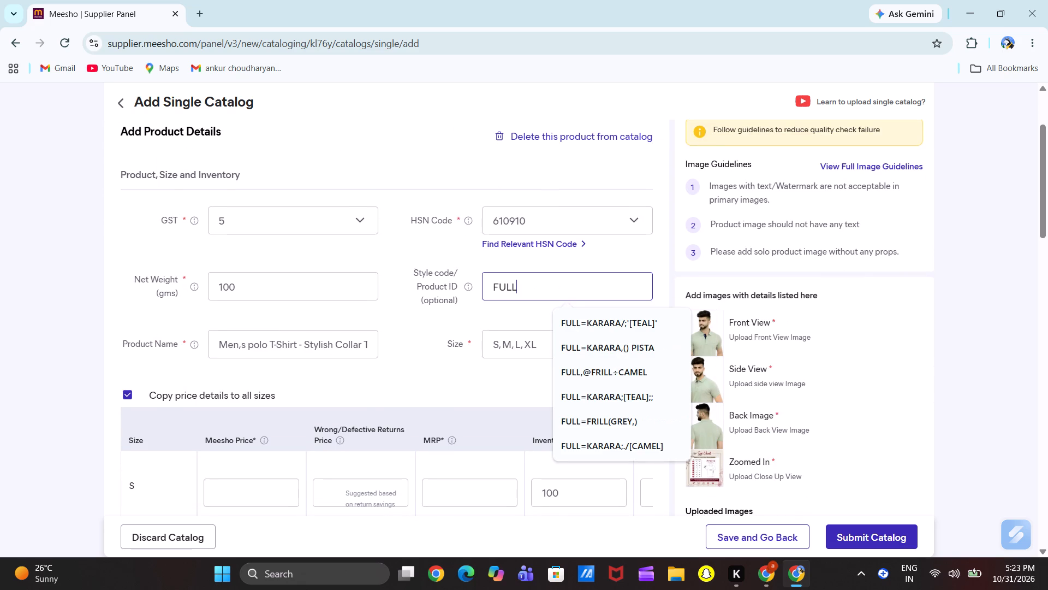
pyautogui.press('=')
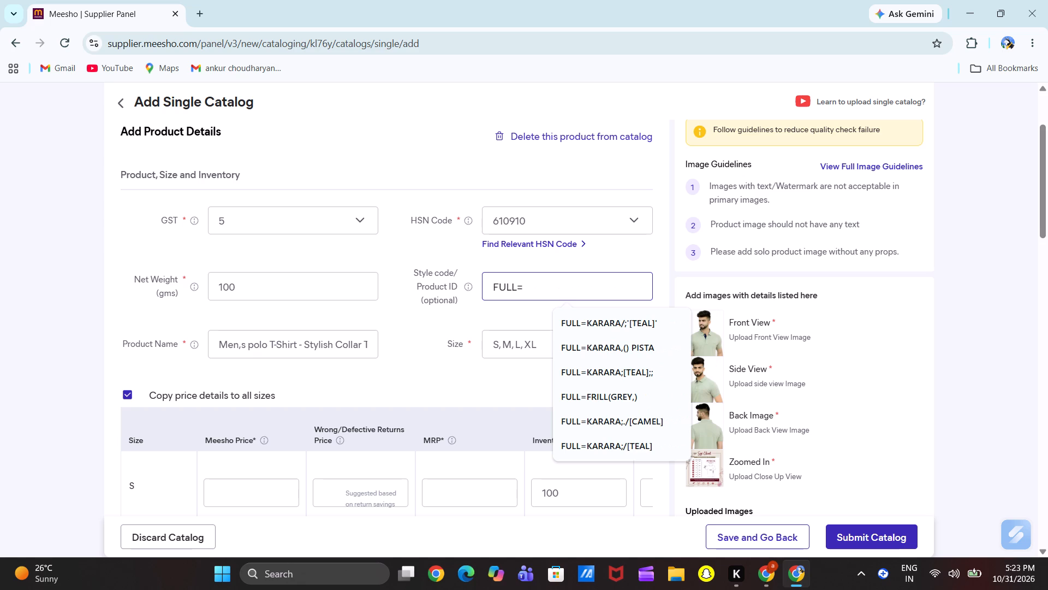
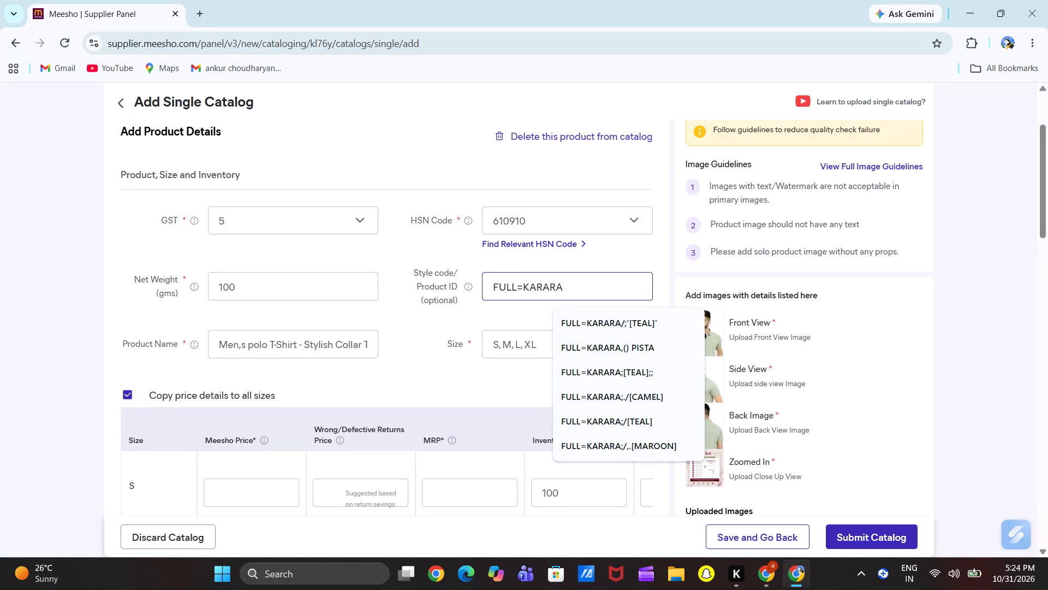
# Complete Product 2's style code so it reads FULL=KARARA'/.,[WHITE].
pyautogui.write("'/")
pyautogui.press('.')
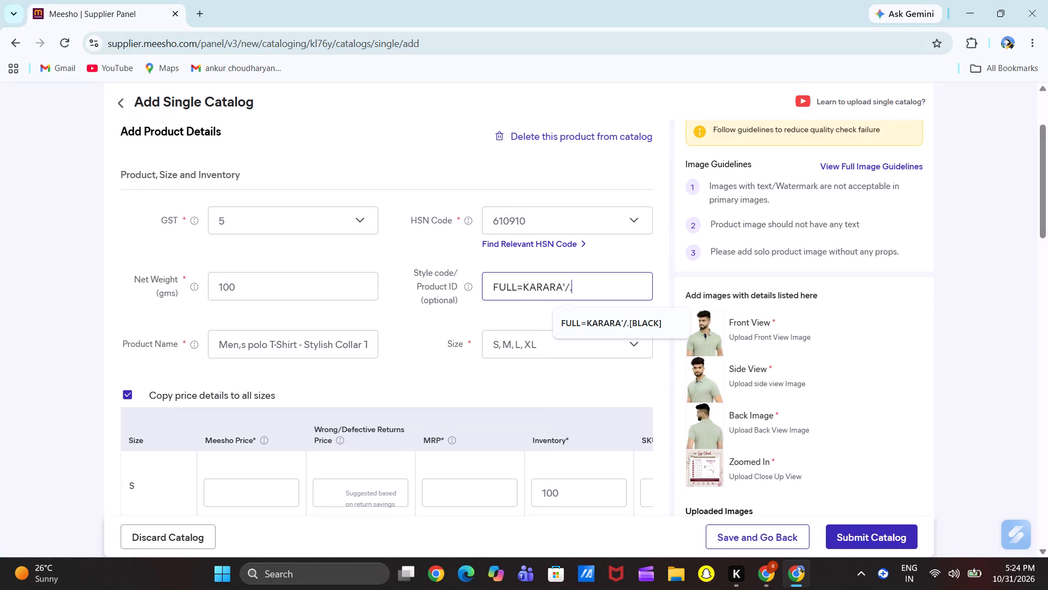
pyautogui.press(',')
pyautogui.press('[')
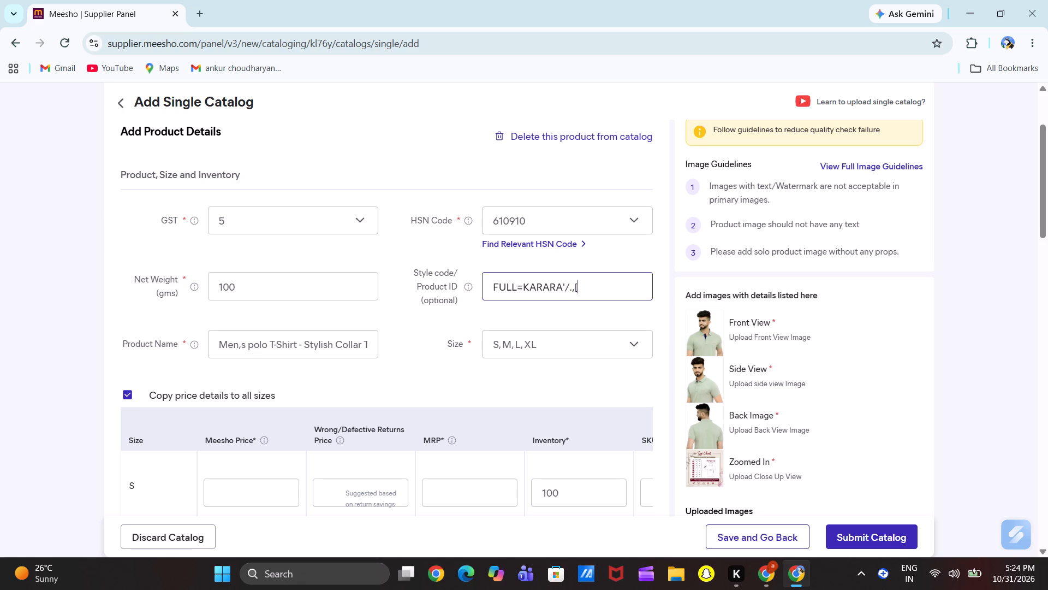
pyautogui.scroll(1, 412, 232)
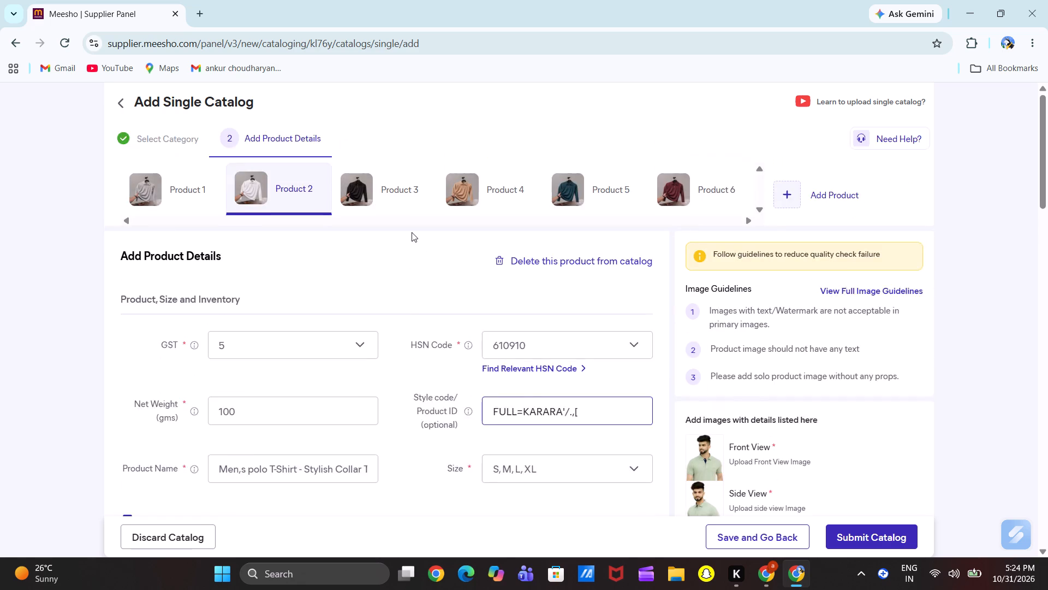
pyautogui.scroll(1, 412, 232)
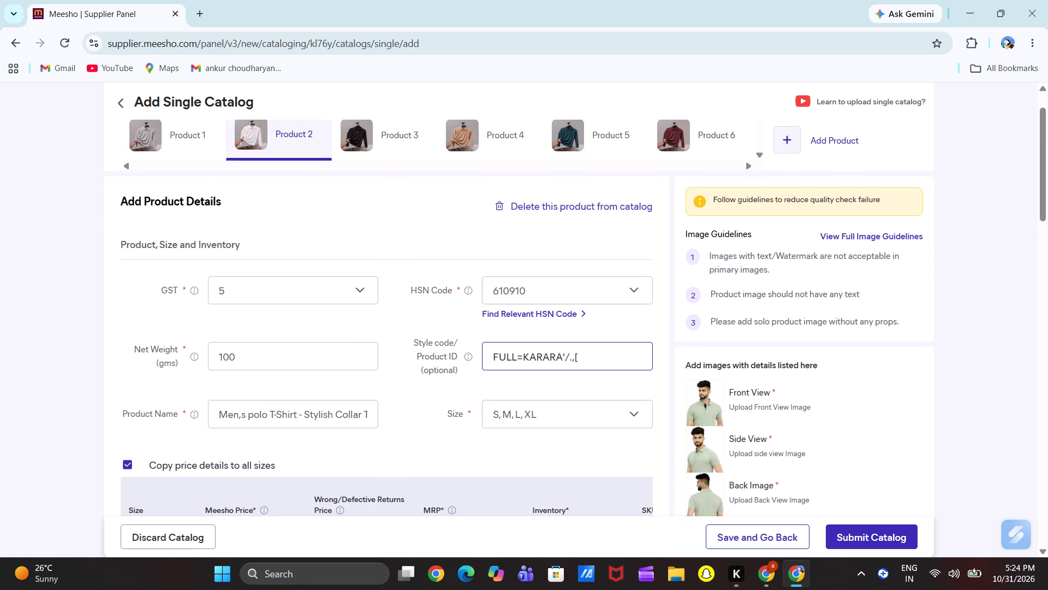
pyautogui.write('WHITE')
pyautogui.press(']')
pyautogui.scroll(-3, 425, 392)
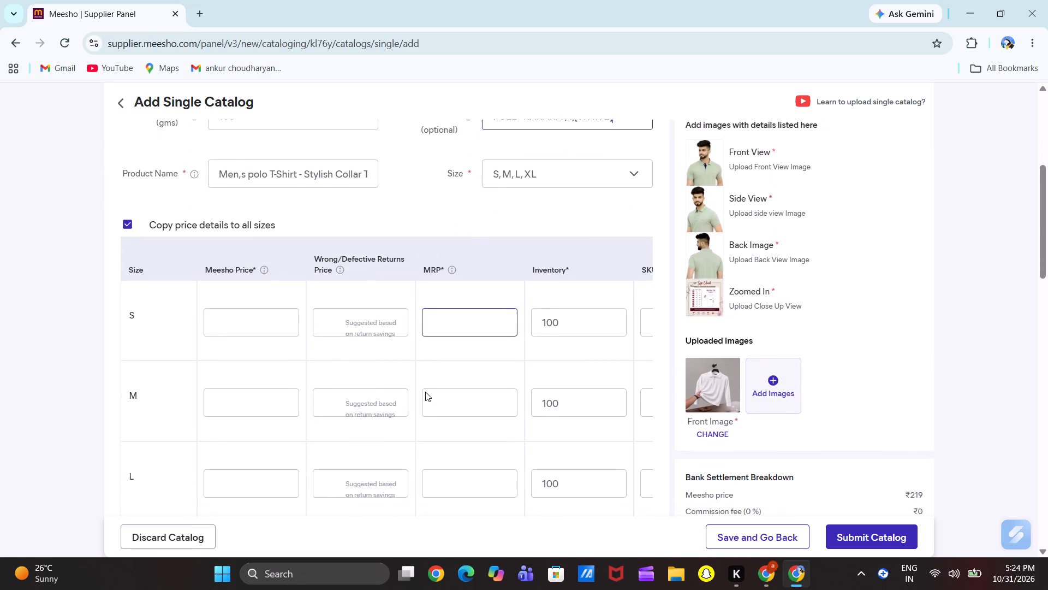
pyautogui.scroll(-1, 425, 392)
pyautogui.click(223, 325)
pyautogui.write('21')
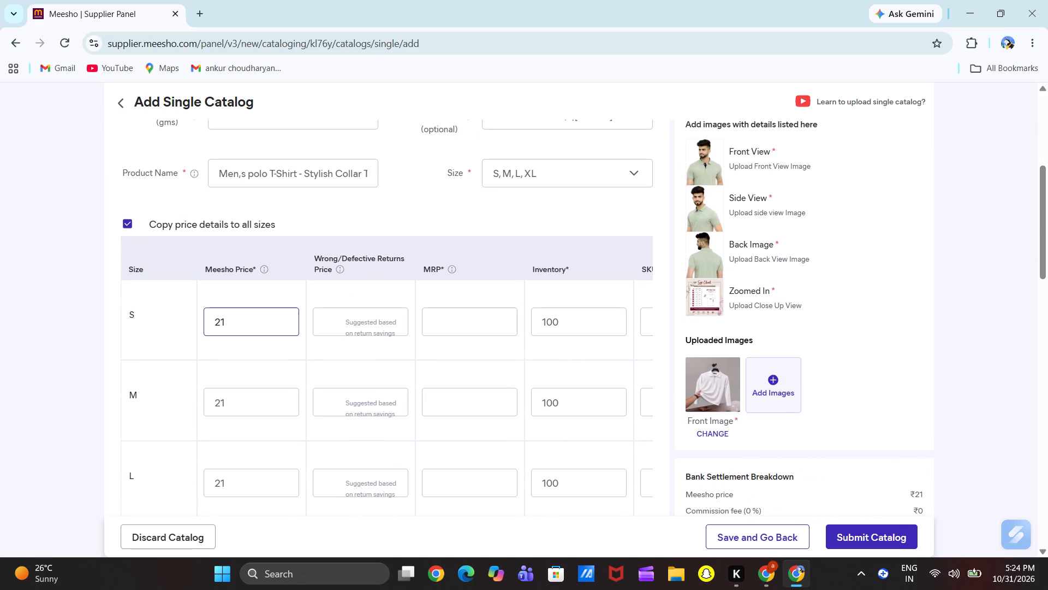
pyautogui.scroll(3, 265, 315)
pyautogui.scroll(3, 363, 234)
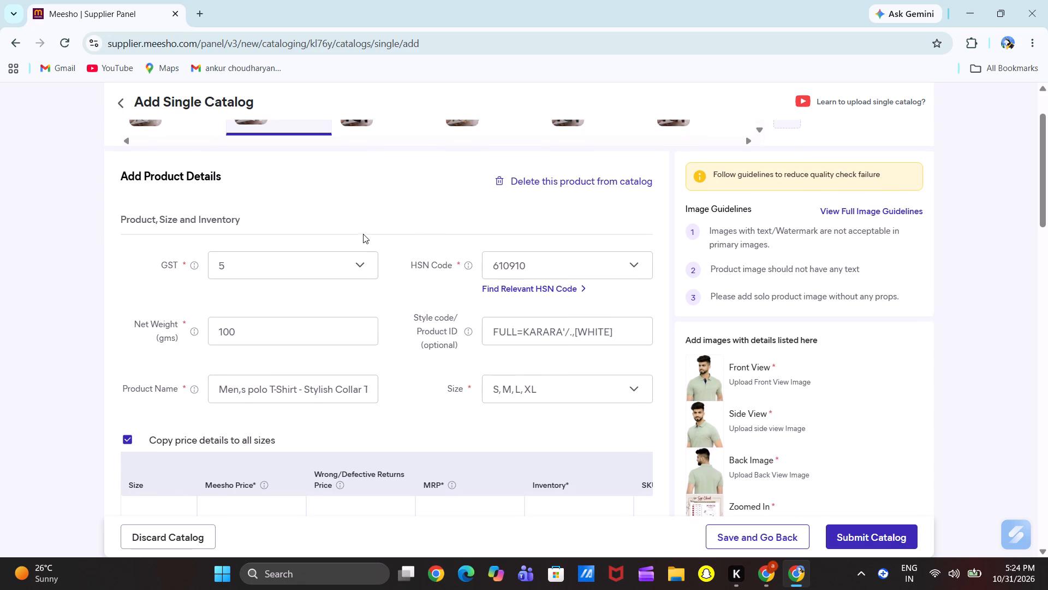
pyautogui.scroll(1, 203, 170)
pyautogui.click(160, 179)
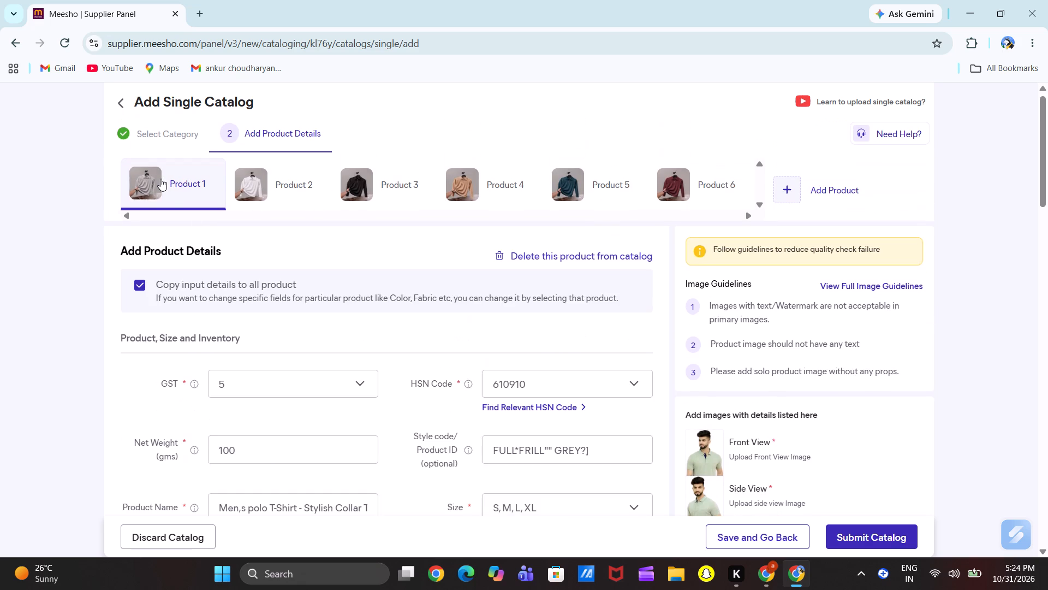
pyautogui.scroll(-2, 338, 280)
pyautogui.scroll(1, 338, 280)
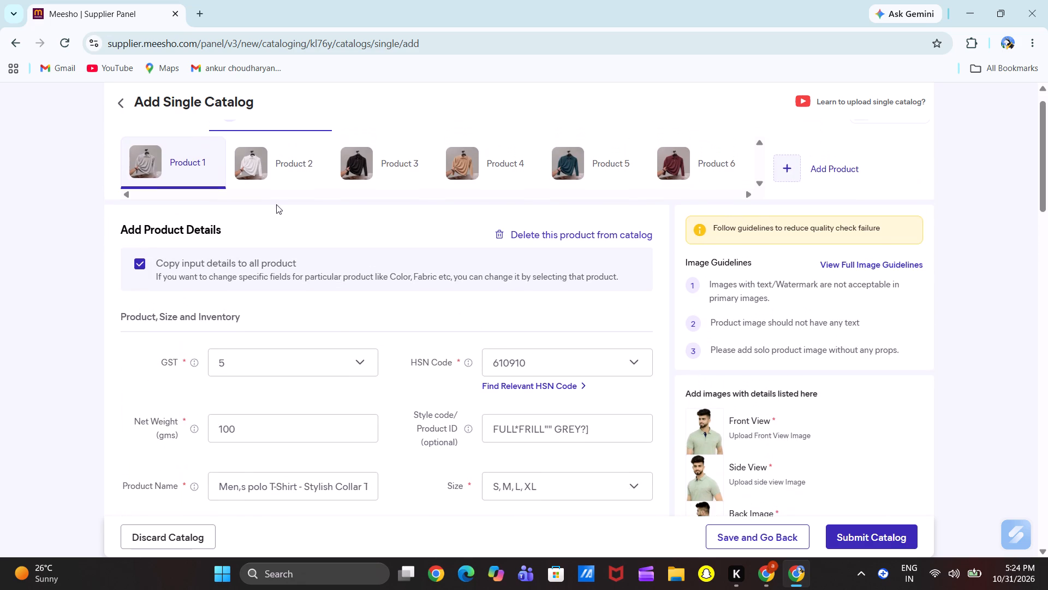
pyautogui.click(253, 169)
# Set Product 2's Meesho price to 219 for all sizes.
pyautogui.scroll(-1, 390, 359)
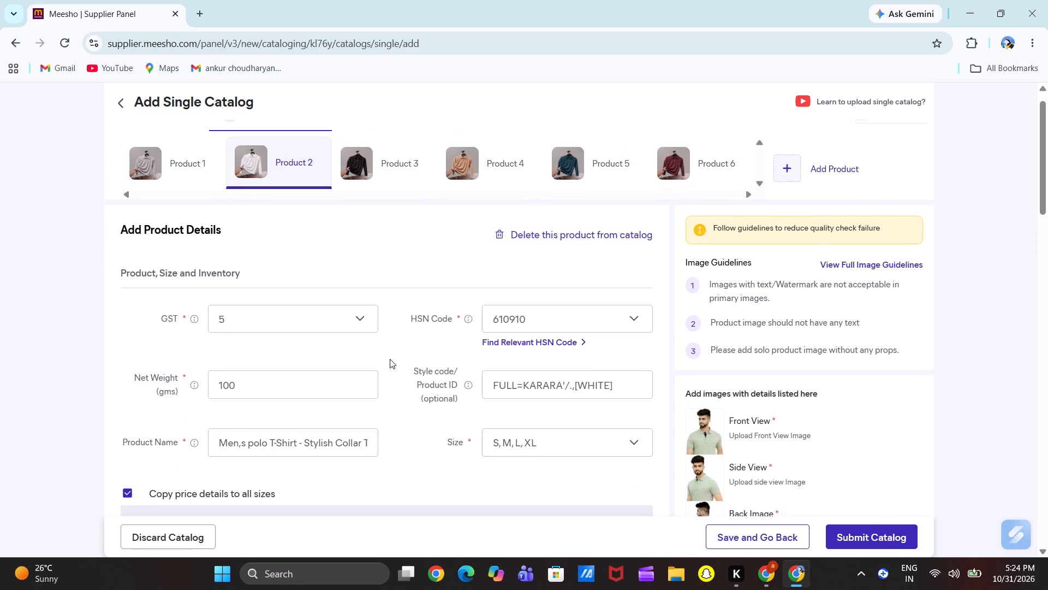
pyautogui.scroll(-1, 390, 359)
pyautogui.click(273, 389)
pyautogui.press('BackSpace')
pyautogui.press('BackSpace')
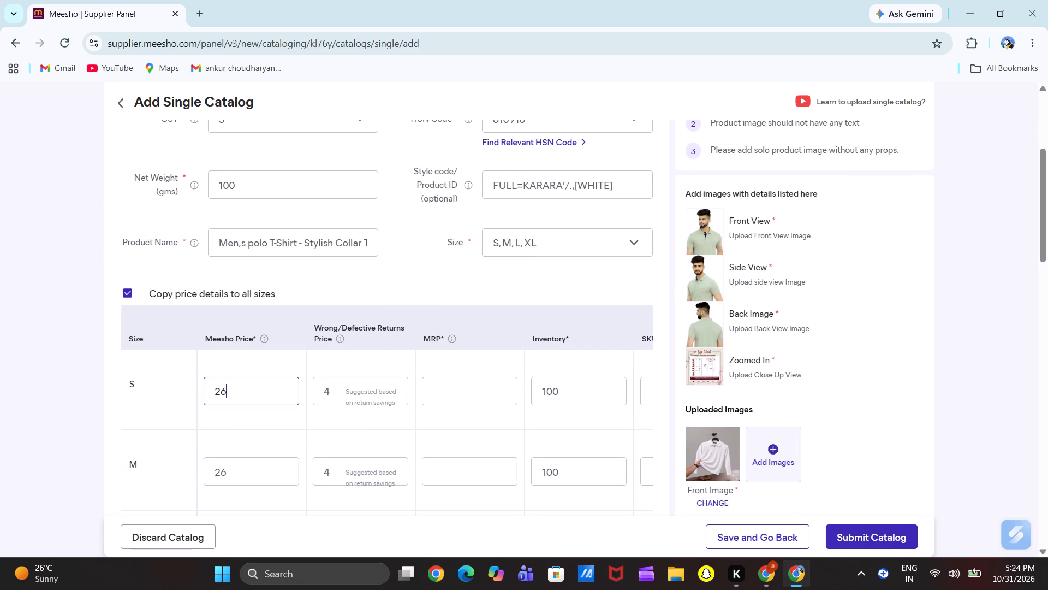
pyautogui.write('21')
pyautogui.press('9')
# Check Product 1's prices and give Product 2 the same wrong/defective returns price of 218 and MRP of 899.
pyautogui.scroll(2, 430, 237)
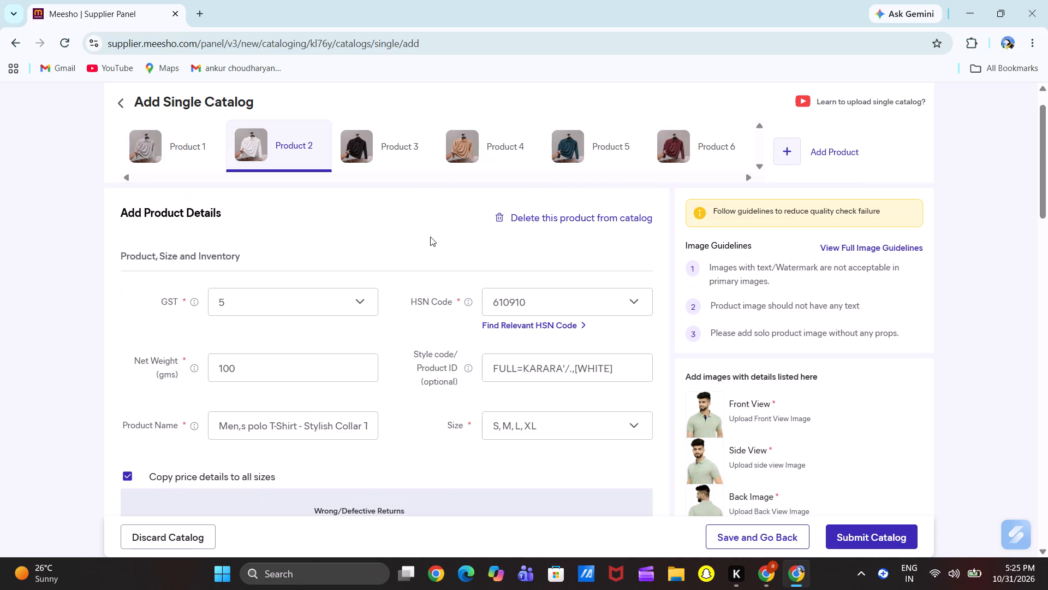
pyautogui.click(157, 149)
pyautogui.scroll(1, 393, 272)
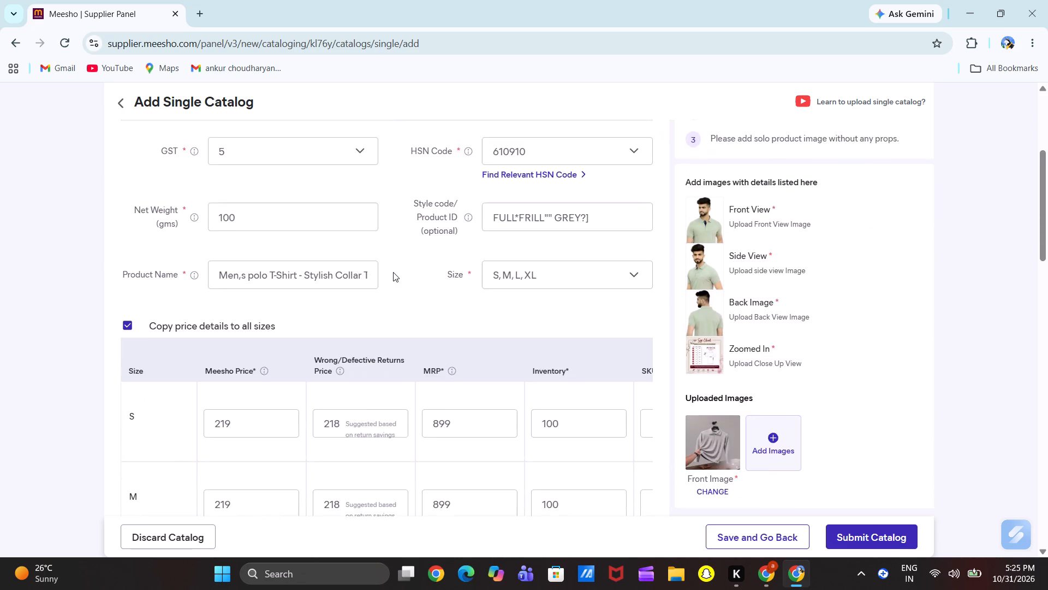
pyautogui.scroll(4, 393, 272)
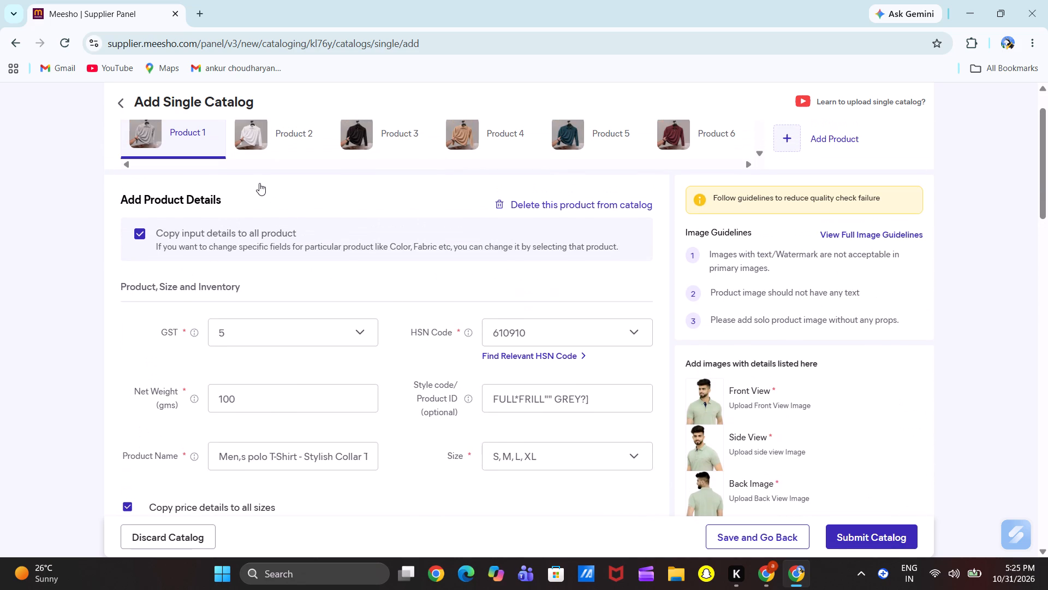
pyautogui.click(259, 183)
pyautogui.scroll(-2, 438, 330)
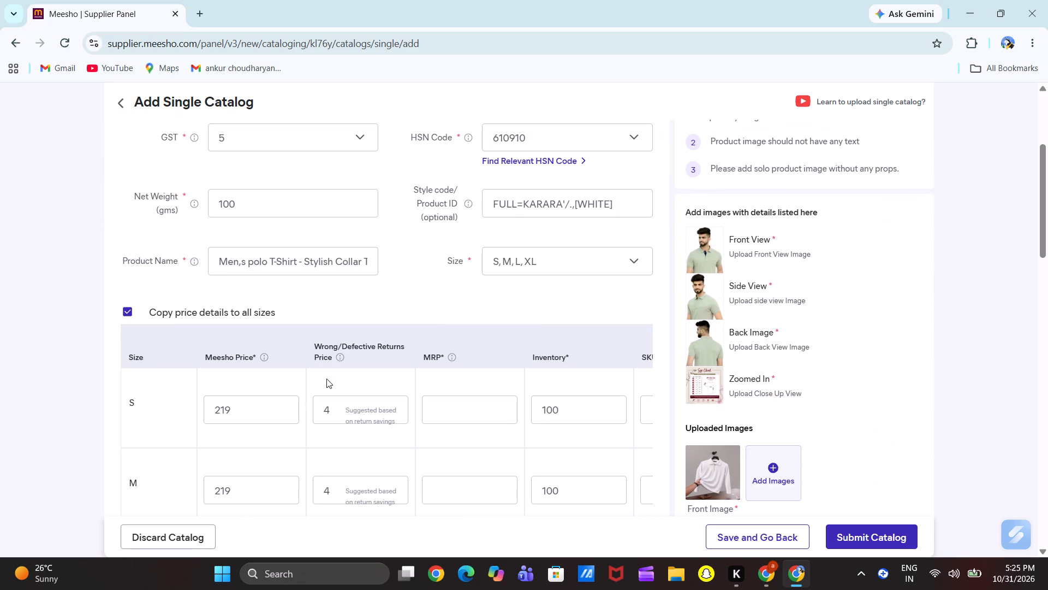
pyautogui.click(350, 411)
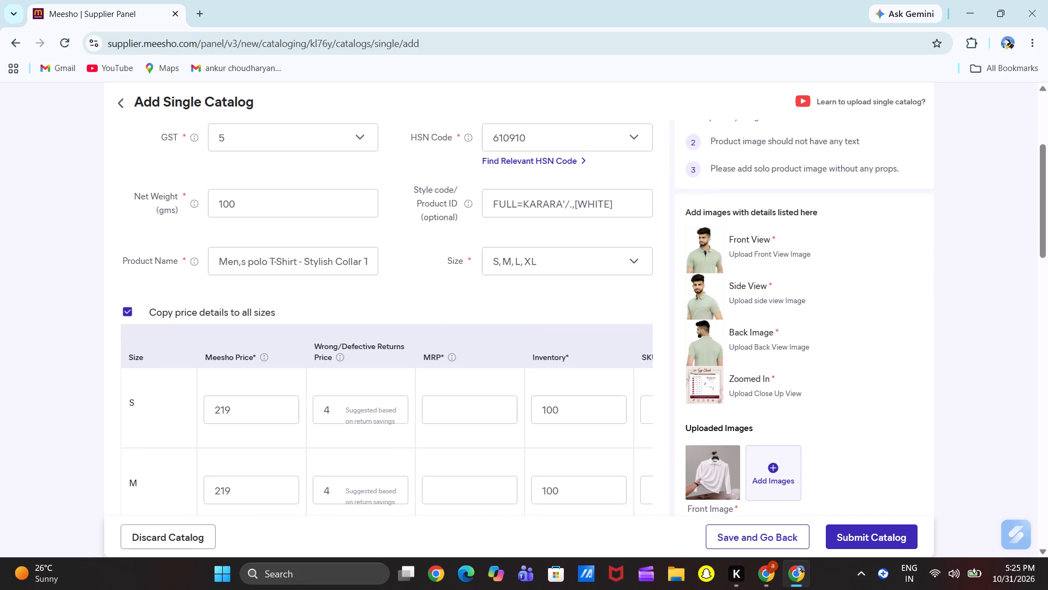
pyautogui.click(344, 407)
pyautogui.doubleClick(340, 407)
pyautogui.press('BackSpace')
pyautogui.write('21')
pyautogui.press('9')
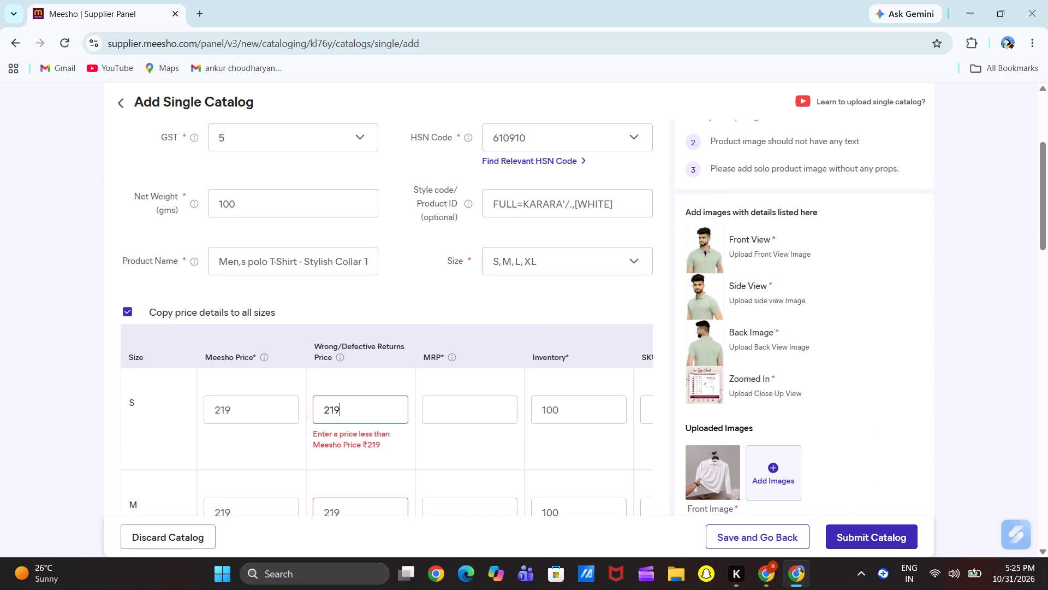
pyautogui.press('BackSpace')
pyautogui.press('8')
pyautogui.click(444, 420)
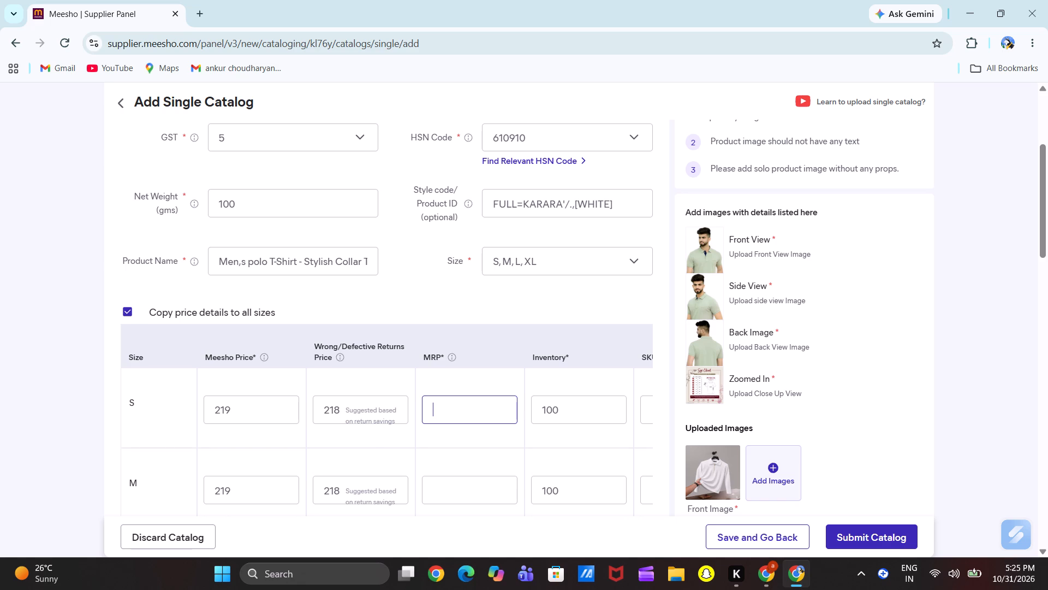
pyautogui.write('899')
# Set Product 2's shoulder size to 14.5 inches for size S and 15.5 inches for size M.
pyautogui.scroll(5, 417, 278)
pyautogui.click(165, 173)
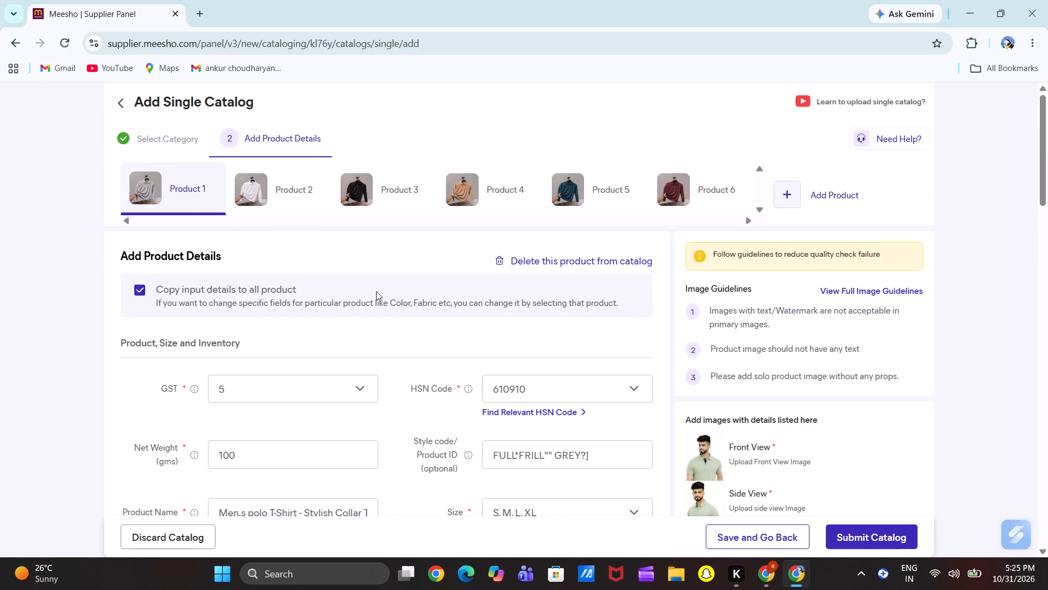
pyautogui.click(260, 182)
pyautogui.scroll(-5, 408, 320)
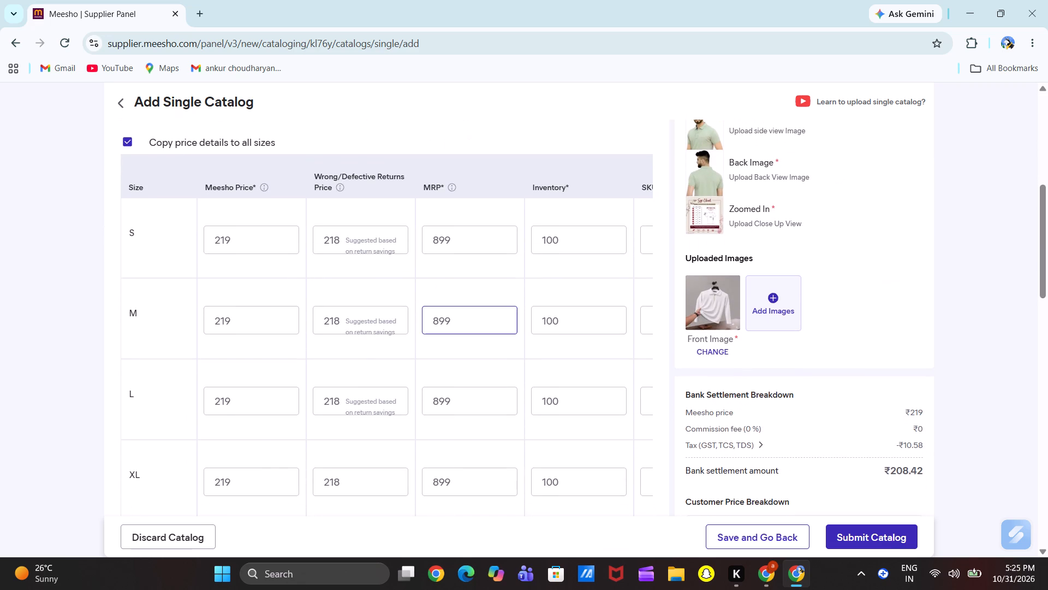
pyautogui.hscroll(-2, 481, 311)
pyautogui.hscroll(-2, 493, 263)
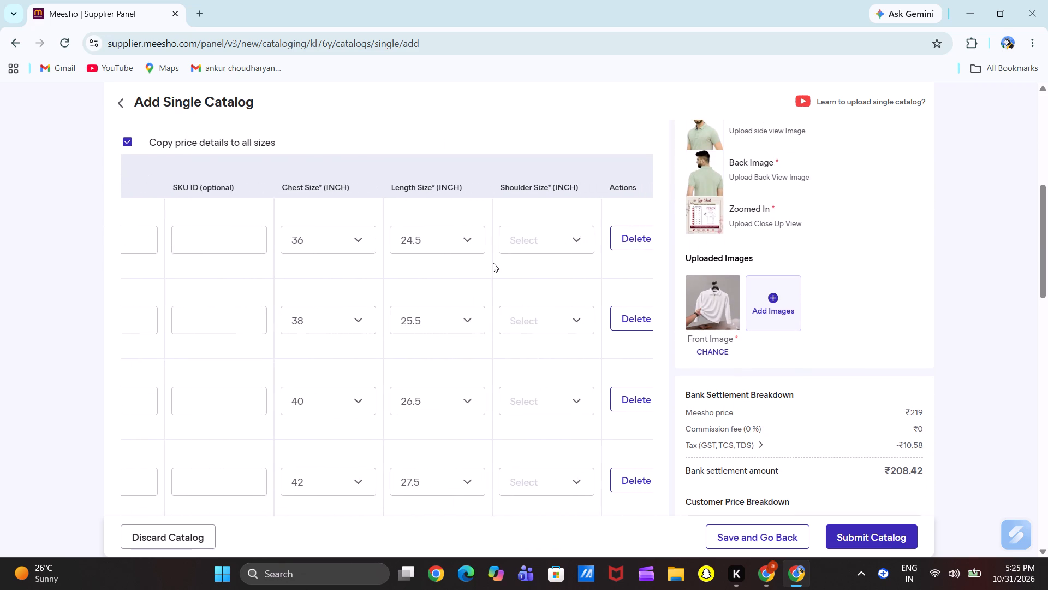
pyautogui.click(538, 244)
pyautogui.scroll(-1, 528, 341)
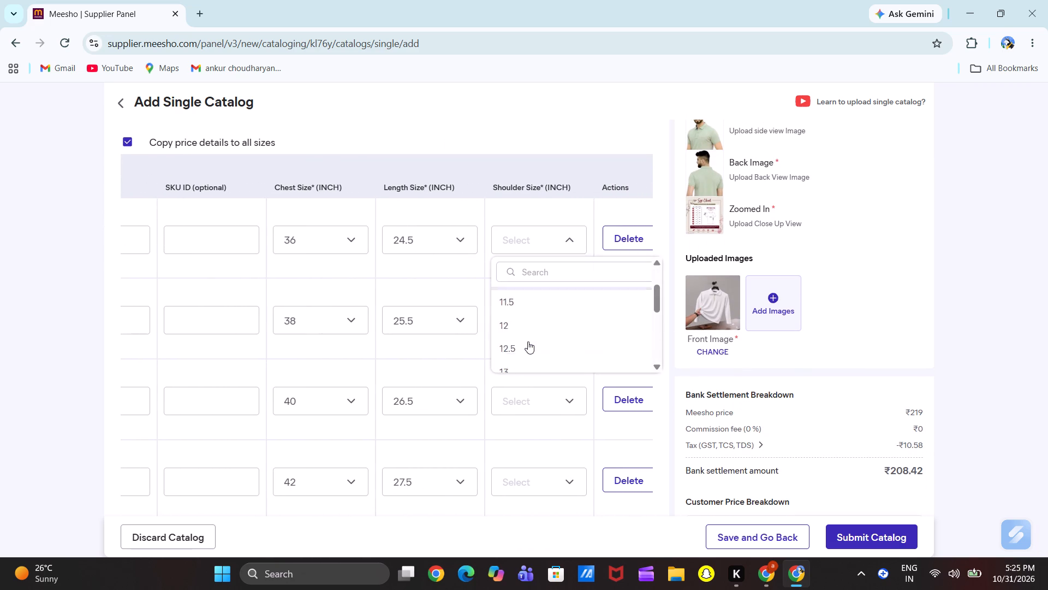
pyautogui.scroll(-1, 528, 341)
pyautogui.click(528, 341)
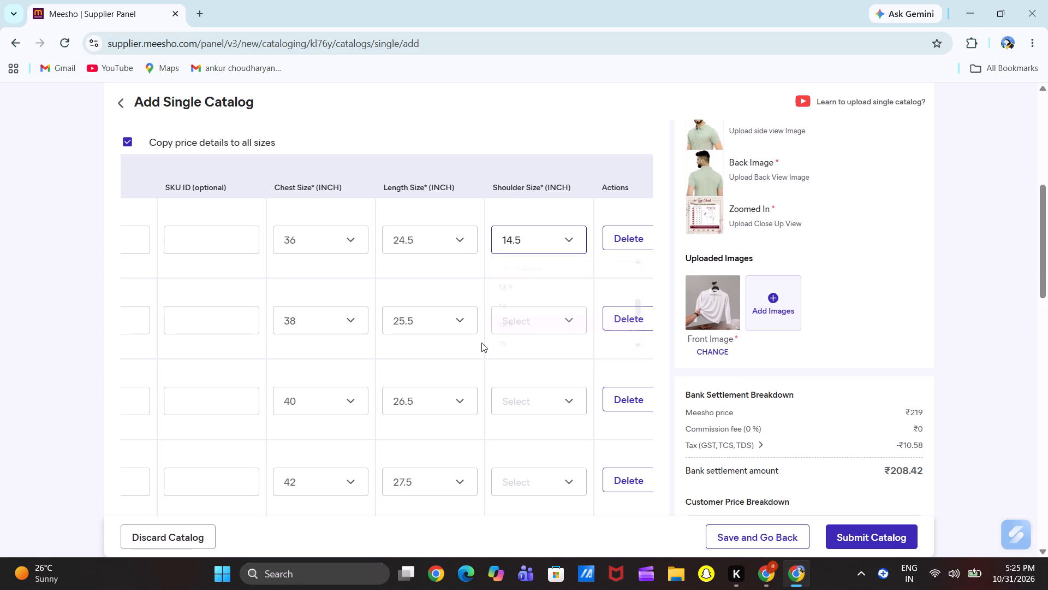
pyautogui.click(517, 312)
pyautogui.scroll(-1, 533, 383)
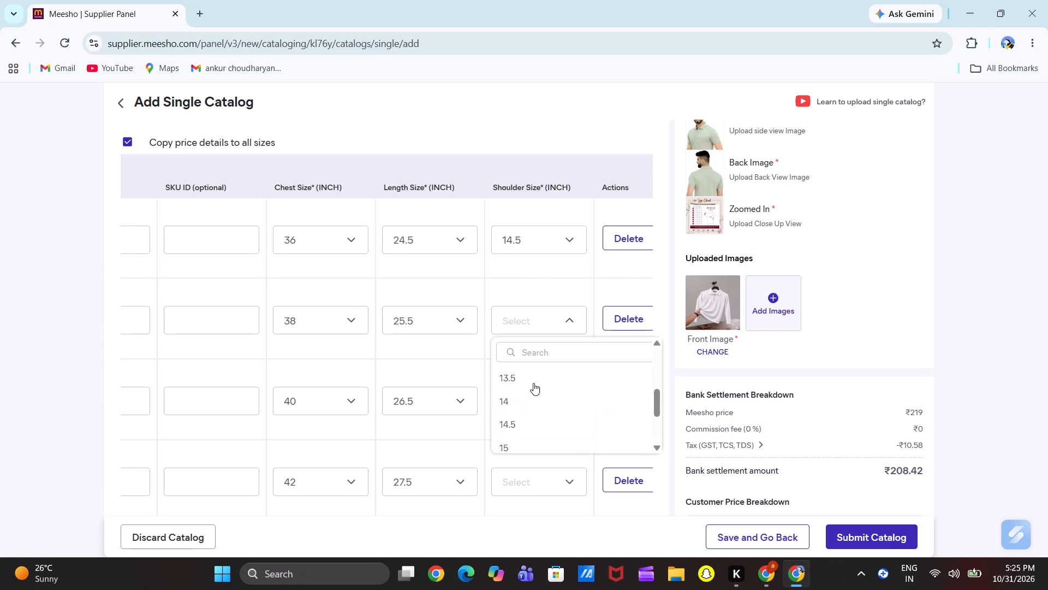
pyautogui.scroll(-1, 533, 383)
pyautogui.click(533, 383)
# Set Product 2's shoulder size to 16.5 inches for size L and 17.5 inches for size XL.
pyautogui.click(512, 391)
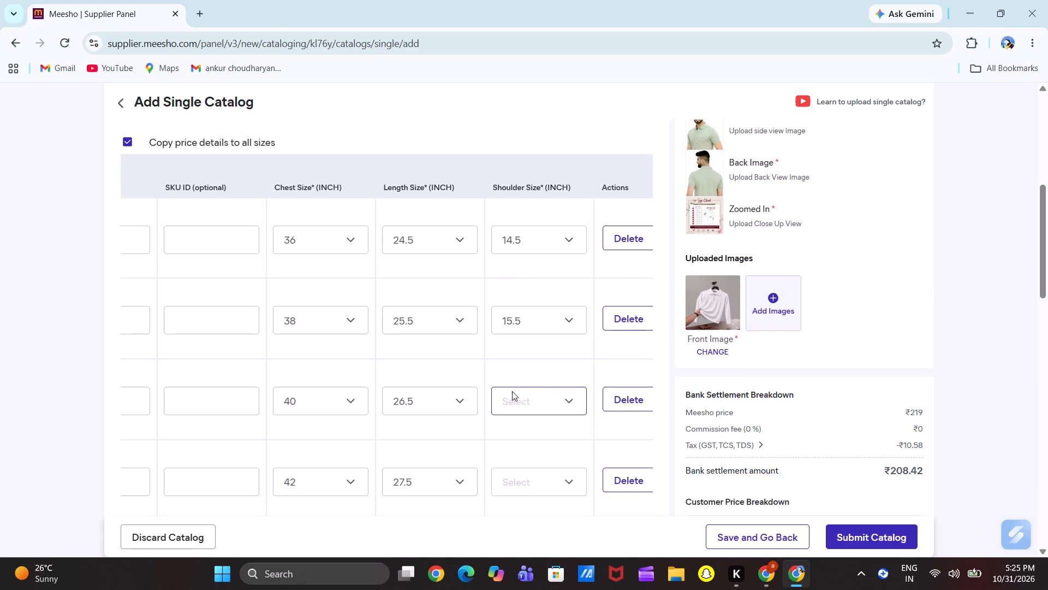
pyautogui.scroll(-3, 549, 461)
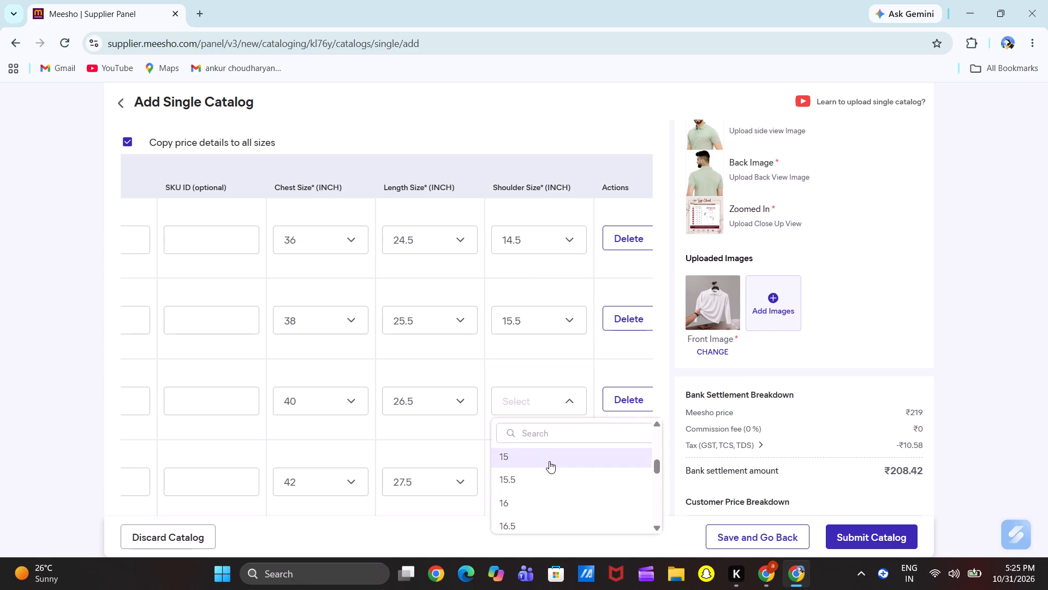
pyautogui.scroll(-1, 549, 461)
pyautogui.click(543, 477)
pyautogui.scroll(-1, 515, 436)
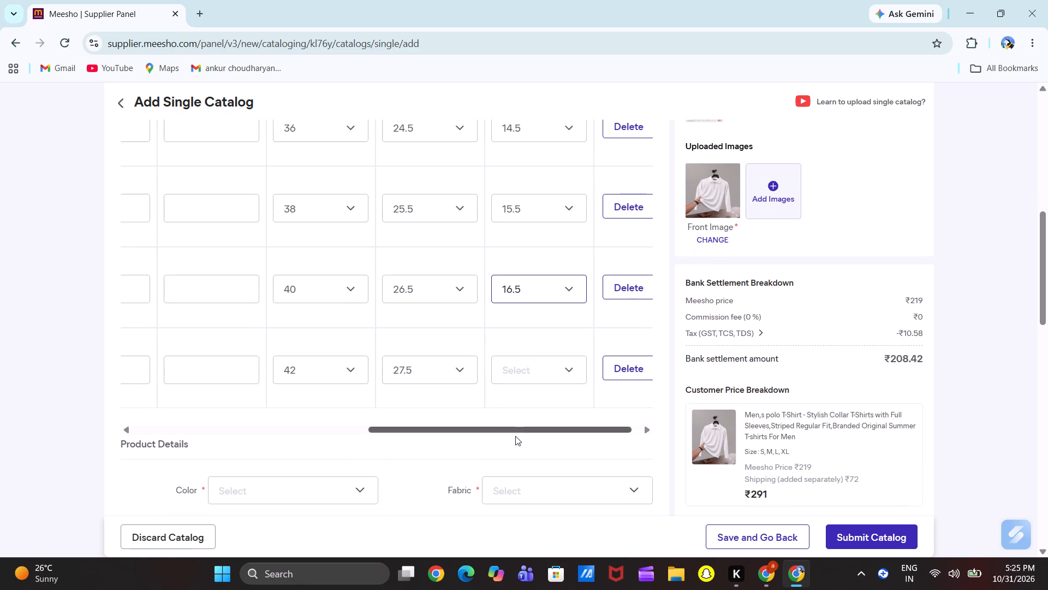
pyautogui.click(525, 363)
pyautogui.scroll(-1, 541, 451)
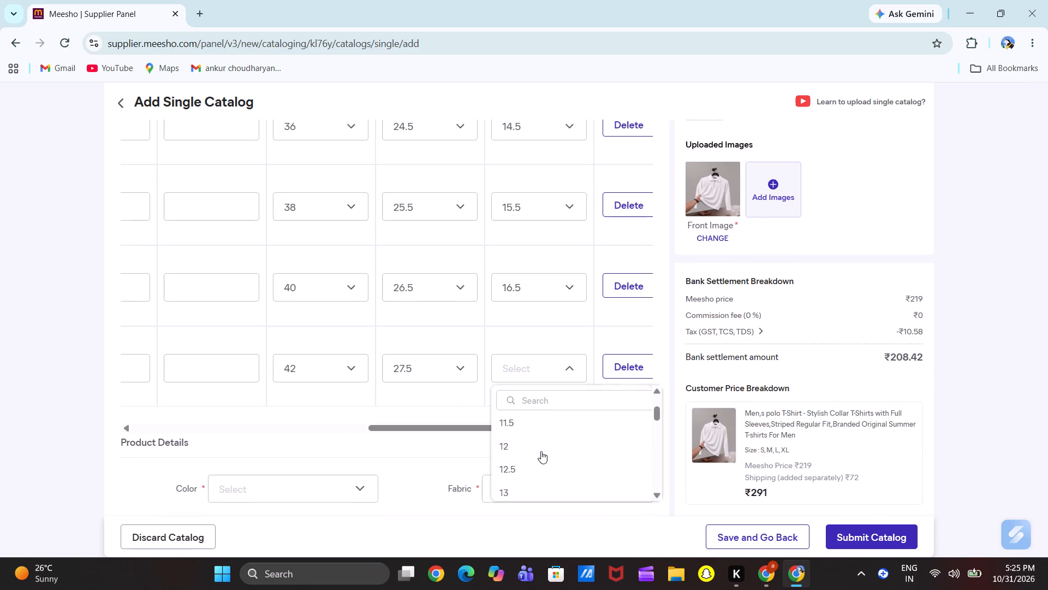
pyautogui.scroll(-1, 541, 451)
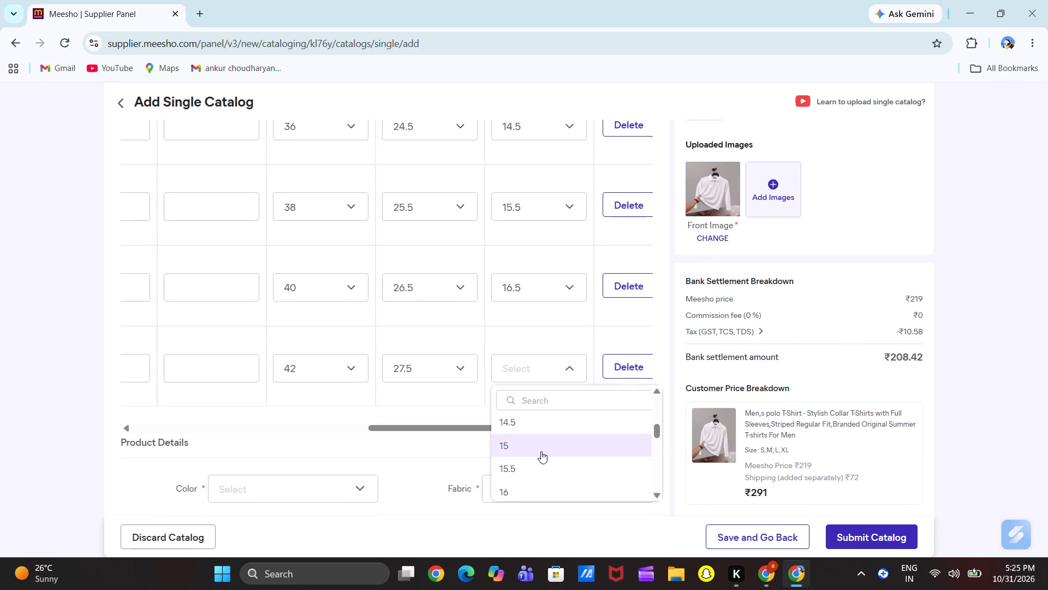
pyautogui.scroll(-2, 541, 451)
pyautogui.click(541, 451)
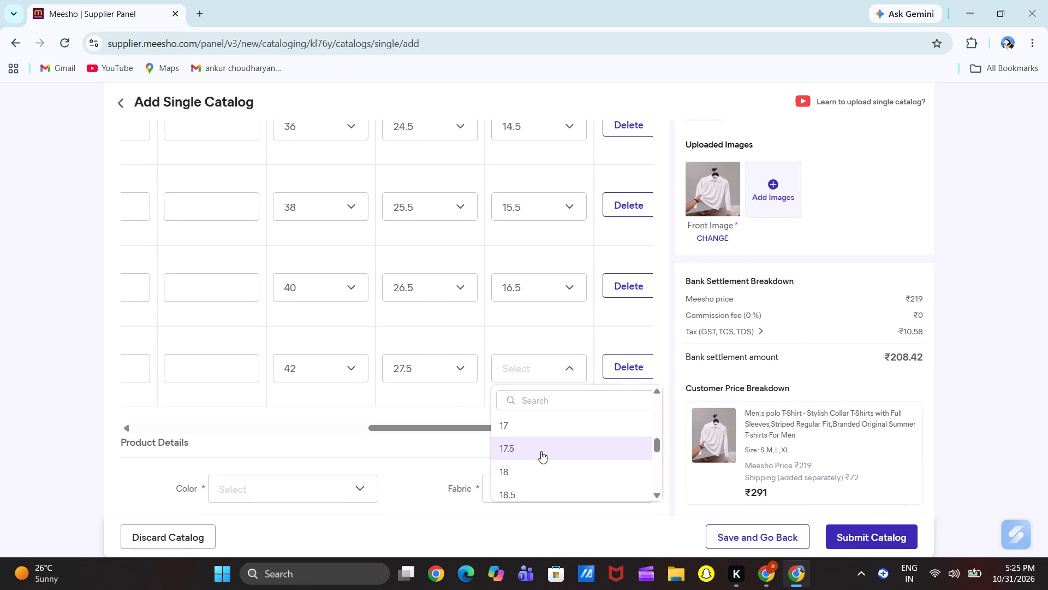
# Set Product 2's color to White and its fabric to Cotton Blend in the product details.
pyautogui.scroll(-2, 399, 422)
pyautogui.click(278, 307)
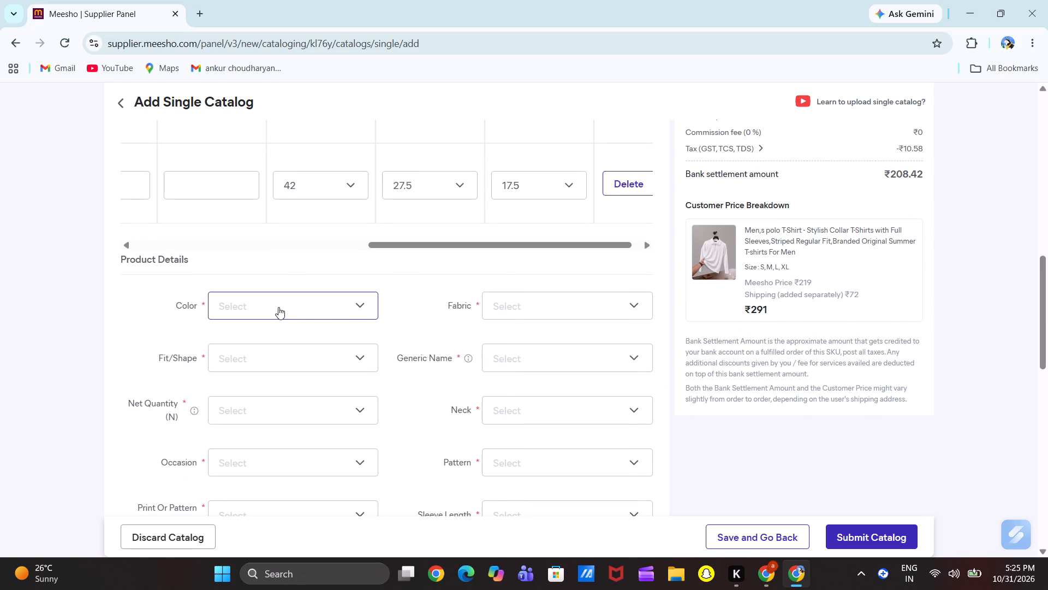
pyautogui.click(271, 345)
pyautogui.write('WHI')
pyautogui.click(243, 374)
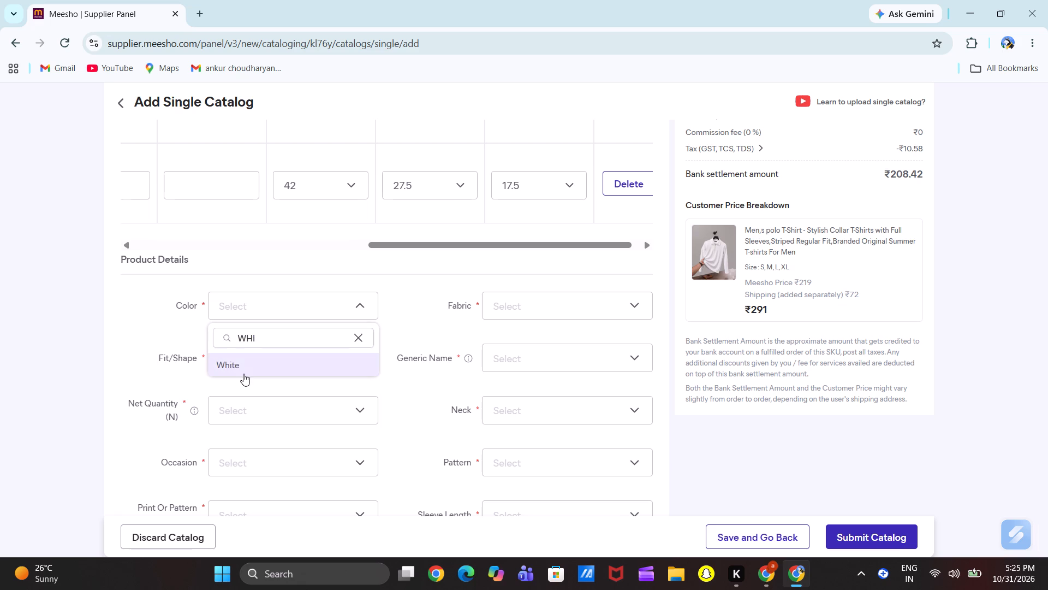
pyautogui.click(521, 310)
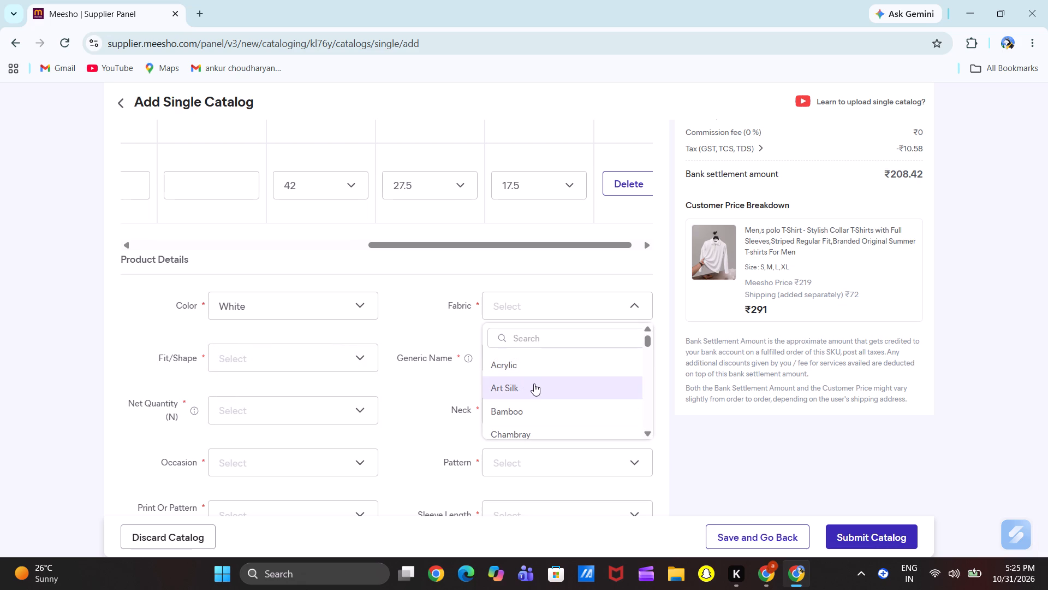
pyautogui.click(533, 347)
pyautogui.scroll(-2, 528, 377)
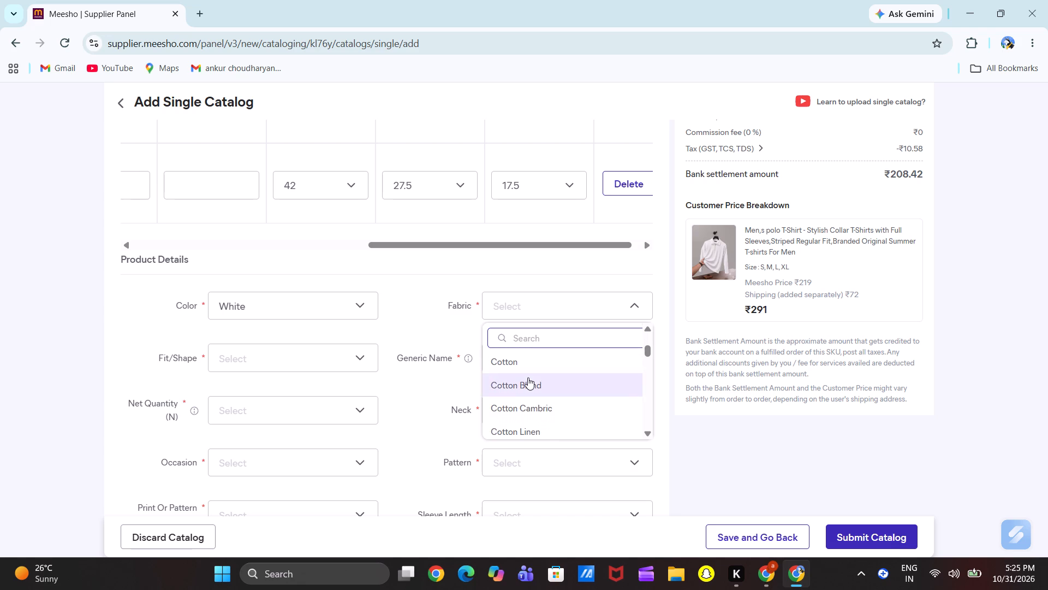
pyautogui.click(528, 377)
# Set Product 2's fit/shape to Regular and its generic name to Tshirts.
pyautogui.scroll(-1, 431, 367)
pyautogui.click(332, 247)
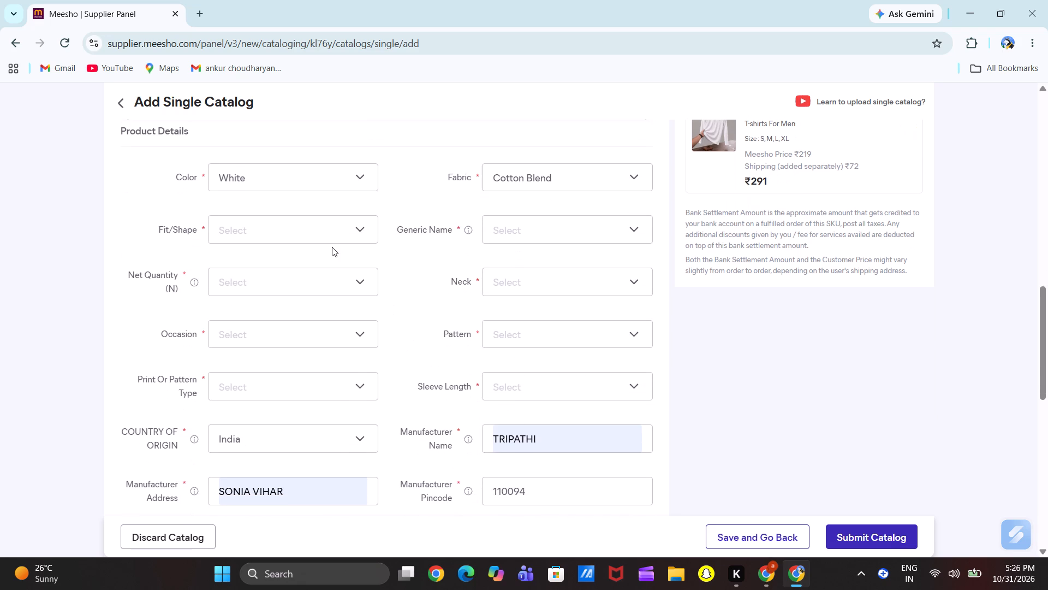
pyautogui.click(302, 227)
pyautogui.scroll(-1, 287, 333)
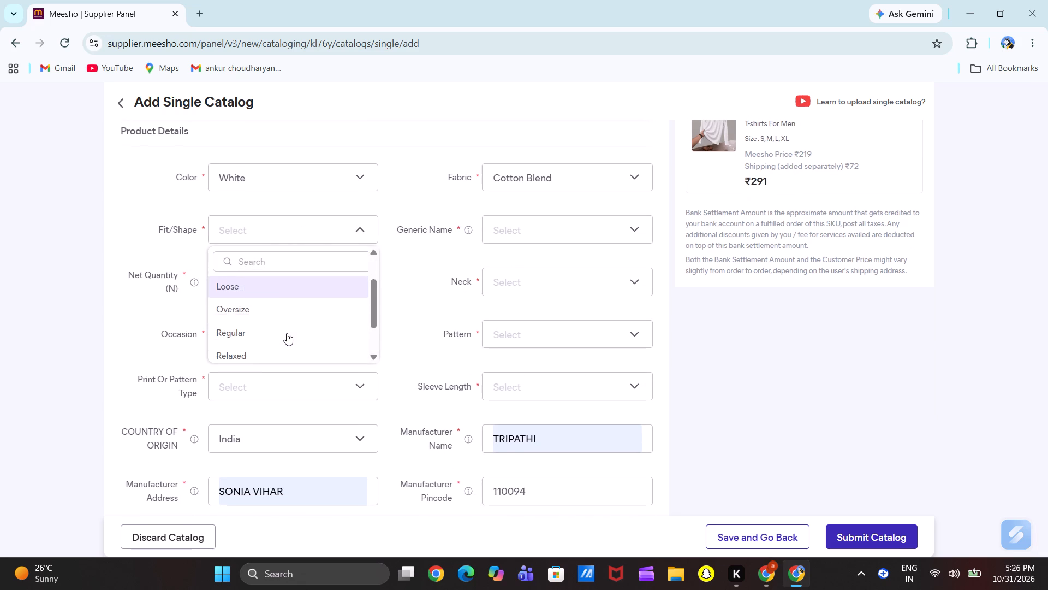
pyautogui.scroll(-1, 287, 333)
pyautogui.click(256, 316)
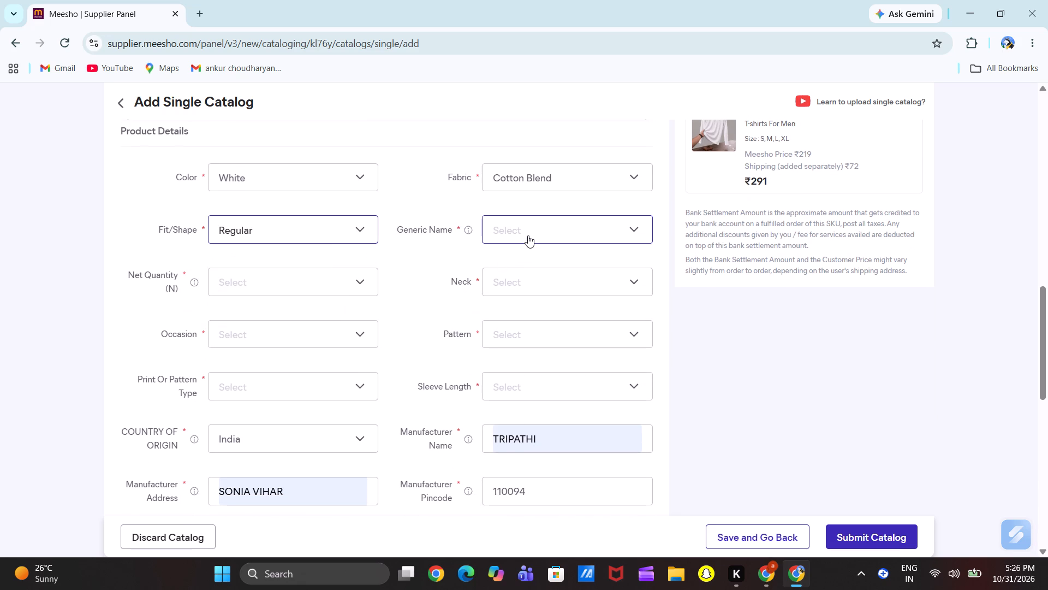
pyautogui.click(528, 235)
pyautogui.scroll(-2, 503, 321)
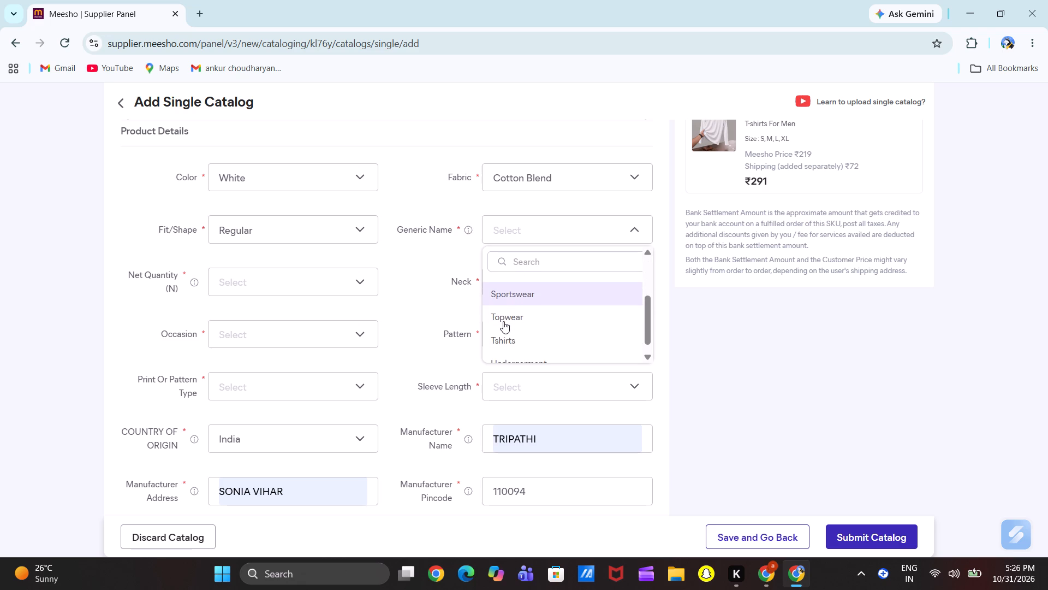
pyautogui.scroll(-1, 503, 321)
pyautogui.click(503, 321)
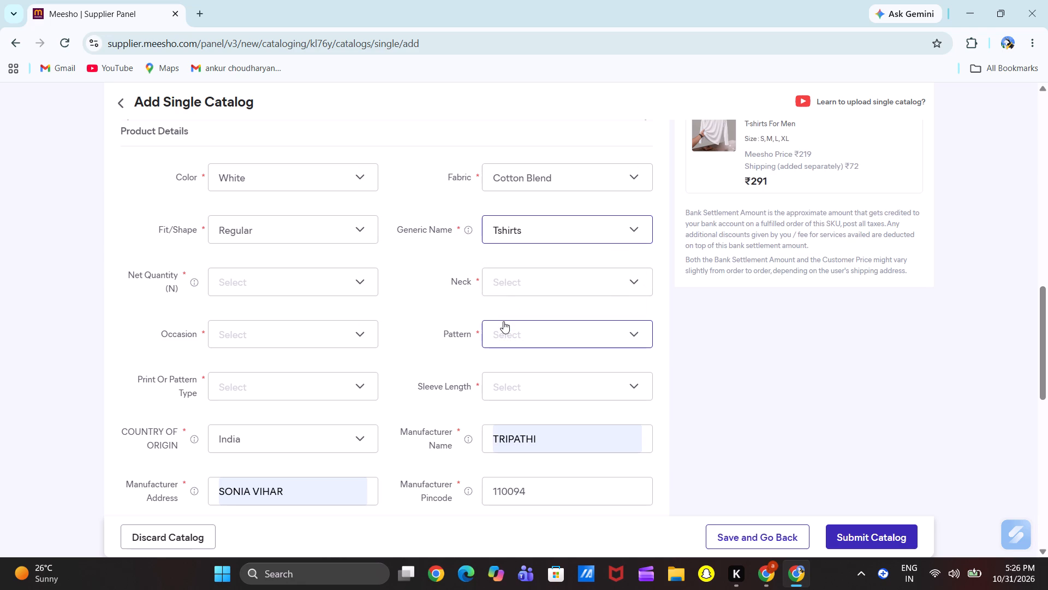
# Set Product 2's net quantity to 1 and its neck to Polo.
pyautogui.click(254, 285)
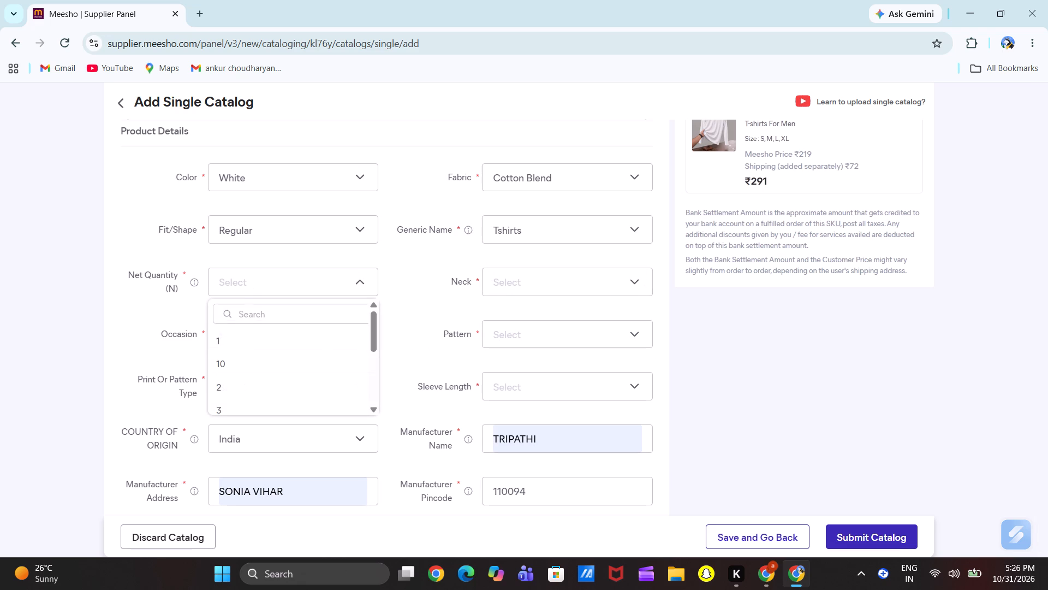
pyautogui.click(251, 345)
pyautogui.click(520, 280)
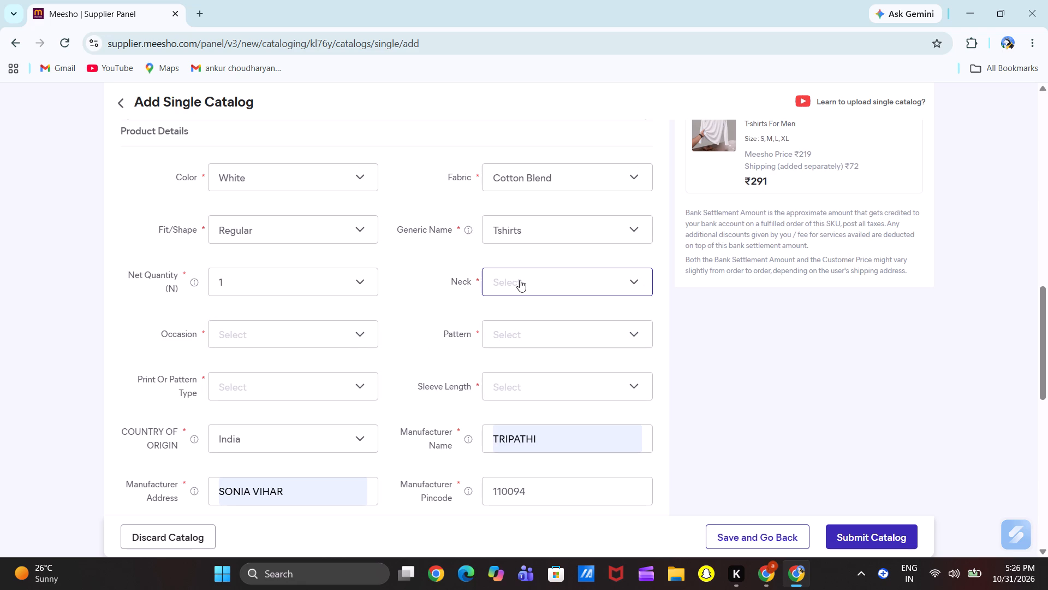
pyautogui.scroll(-2, 521, 349)
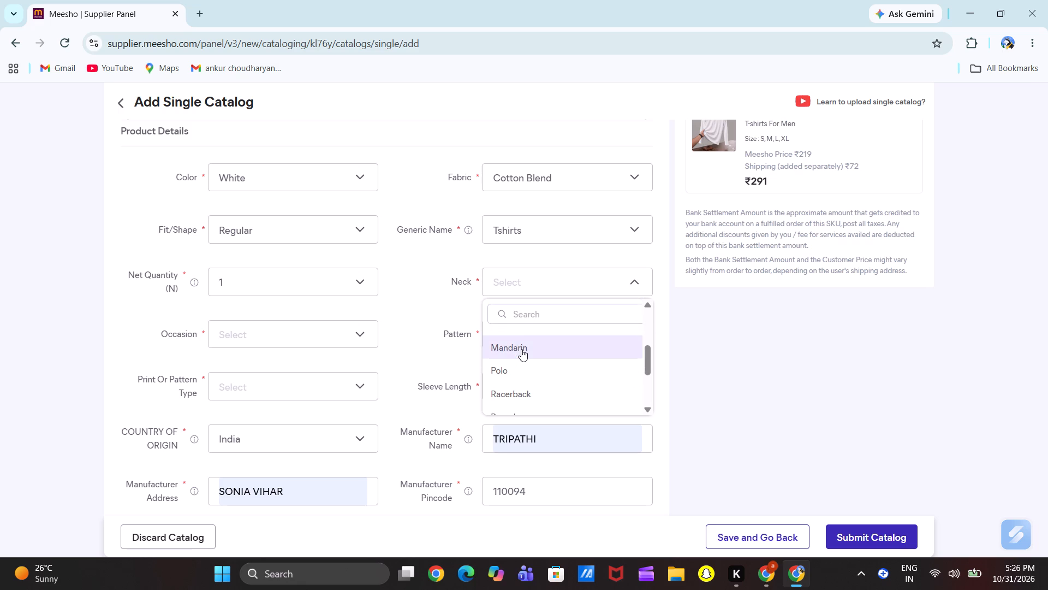
pyautogui.scroll(-1, 521, 349)
pyautogui.click(521, 349)
# Set Product 2's occasion to Casual and its pattern to Solid.
pyautogui.scroll(-1, 418, 341)
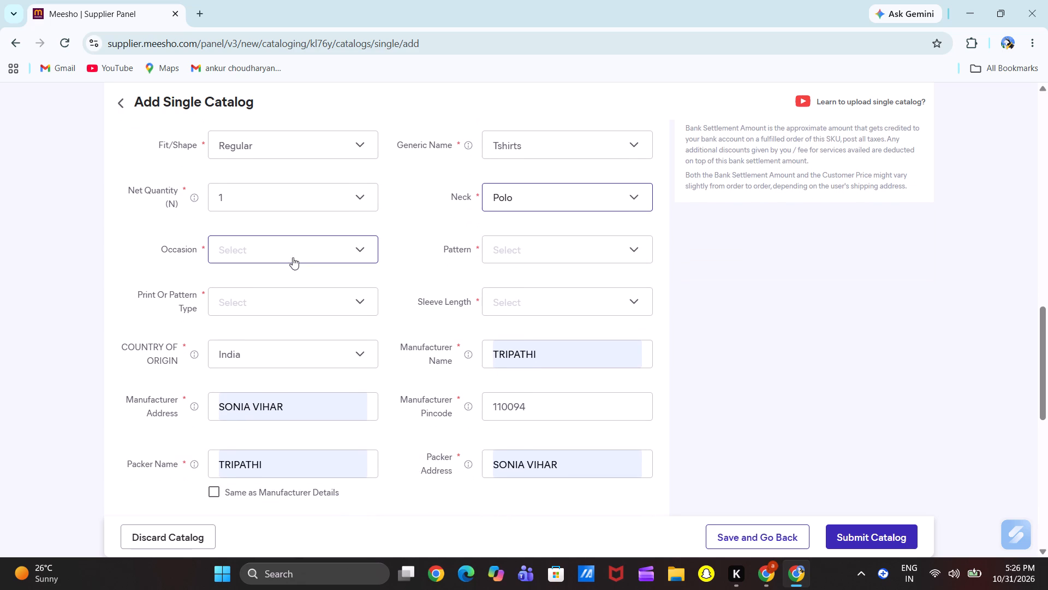
pyautogui.click(277, 251)
pyautogui.click(254, 338)
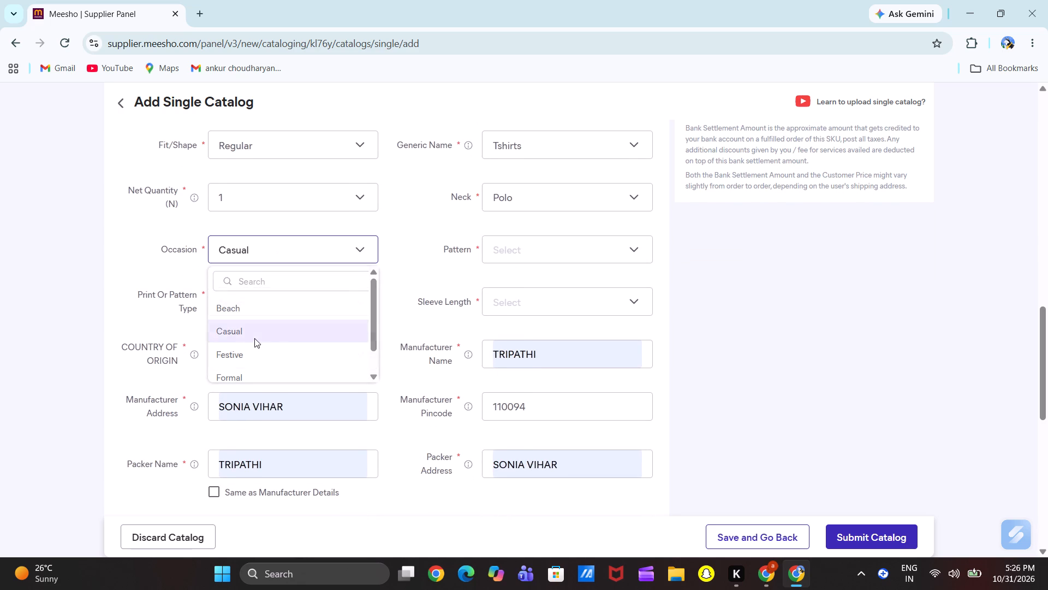
pyautogui.click(532, 249)
pyautogui.scroll(-1, 538, 327)
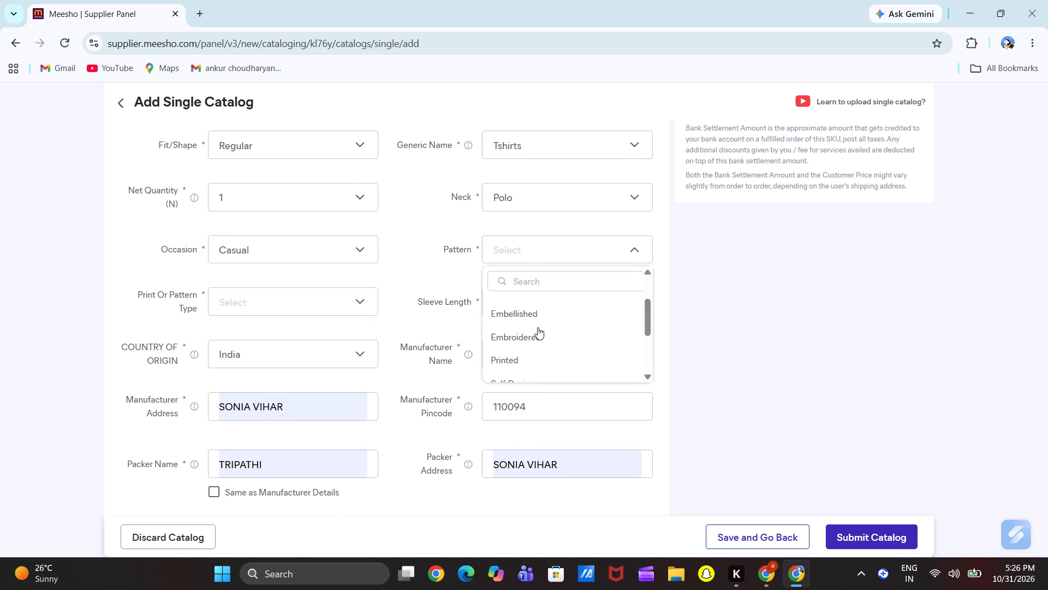
pyautogui.scroll(-2, 538, 327)
pyautogui.click(538, 327)
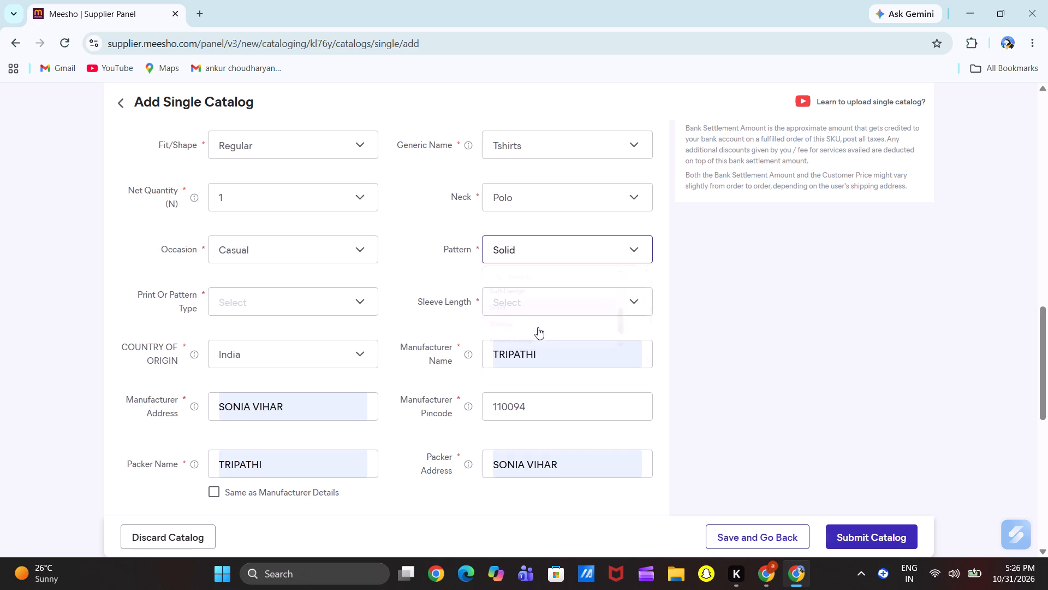
# Set Product 2's print or pattern type to Solid and its sleeve length to Long Sleeves.
pyautogui.scroll(-1, 448, 322)
pyautogui.click(299, 249)
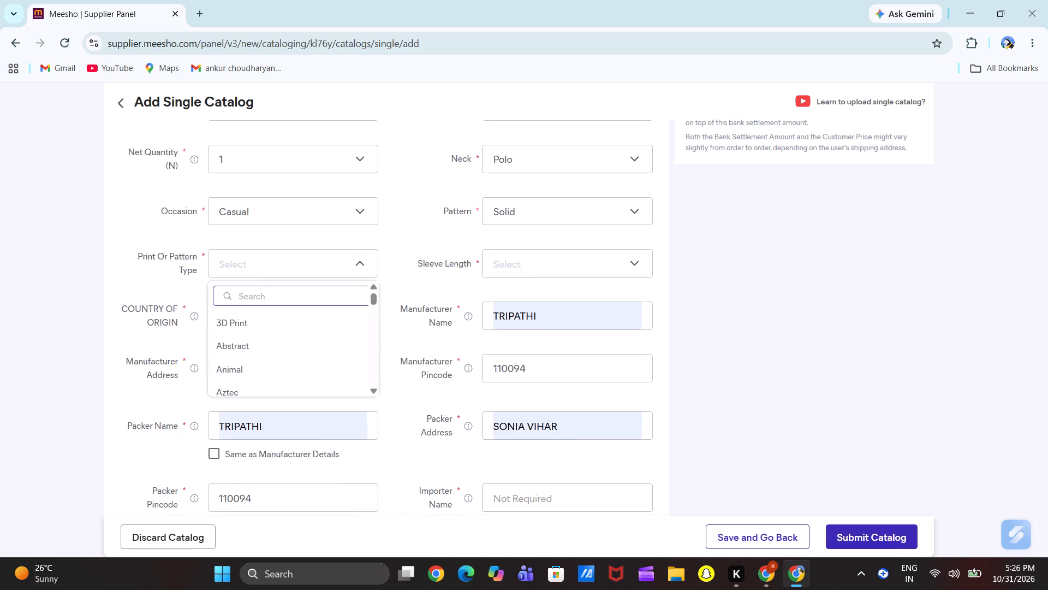
pyautogui.click(274, 292)
pyautogui.write('SO')
pyautogui.click(265, 325)
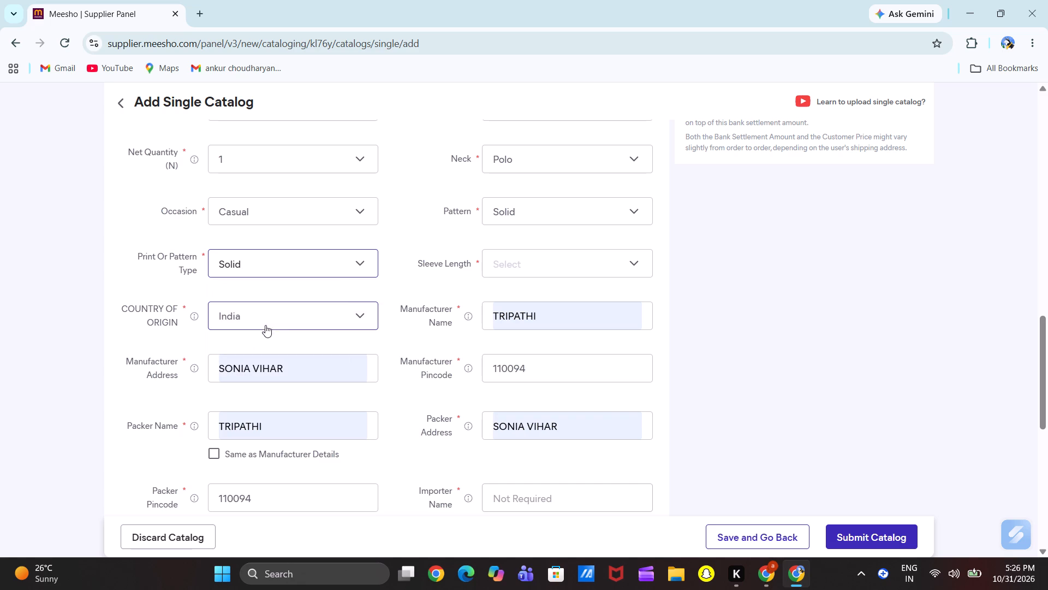
pyautogui.click(523, 265)
pyautogui.click(501, 323)
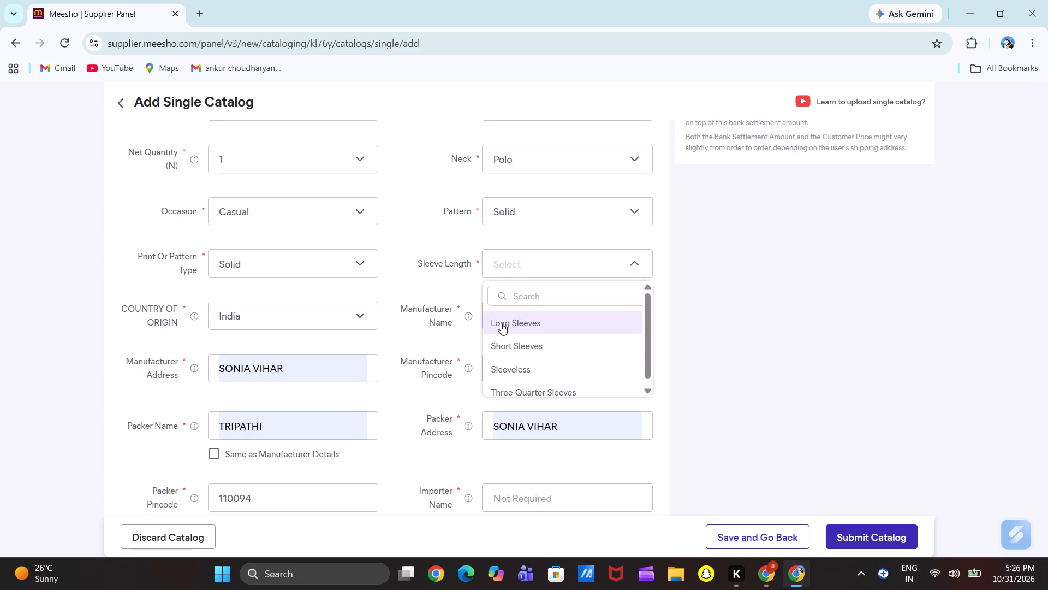
# Fill Product 2's other attributes with length Regular, number of pockets No Pocket and style Korean.
pyautogui.scroll(-3, 443, 349)
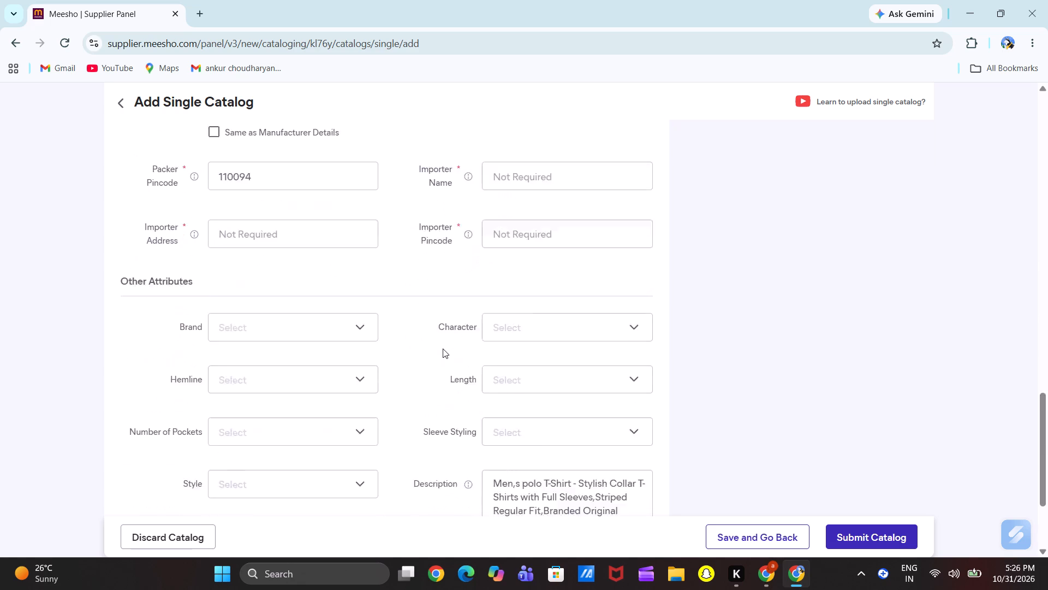
pyautogui.scroll(-2, 443, 349)
pyautogui.click(528, 323)
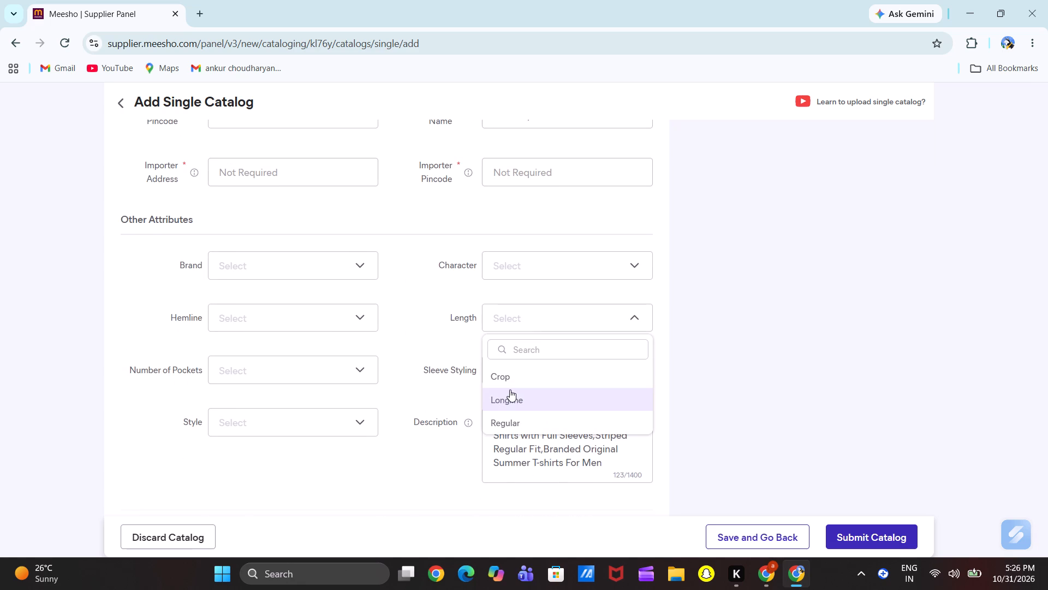
pyautogui.click(533, 424)
pyautogui.scroll(-1, 438, 396)
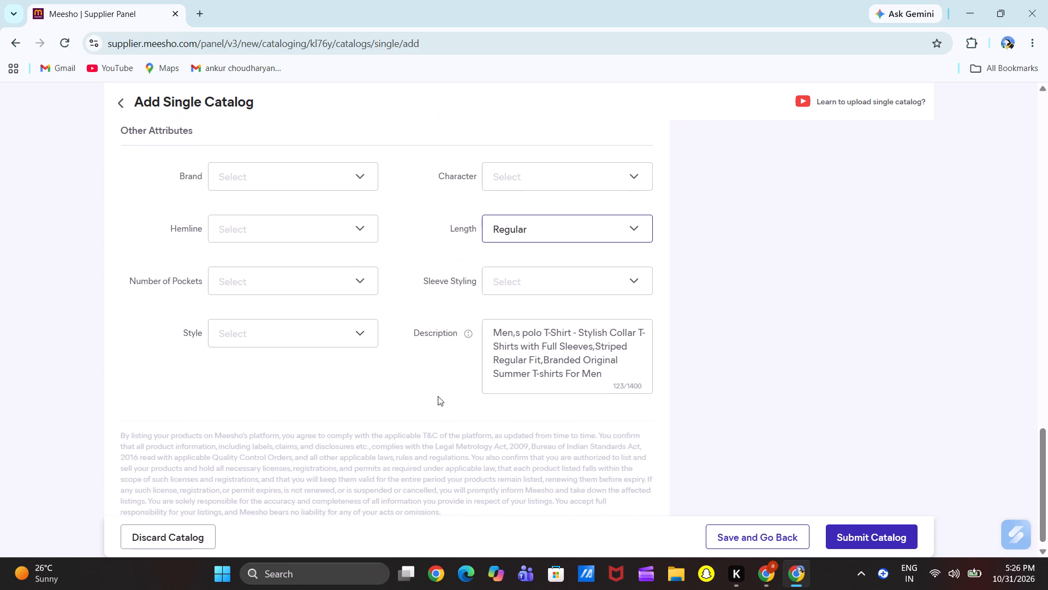
pyautogui.click(279, 269)
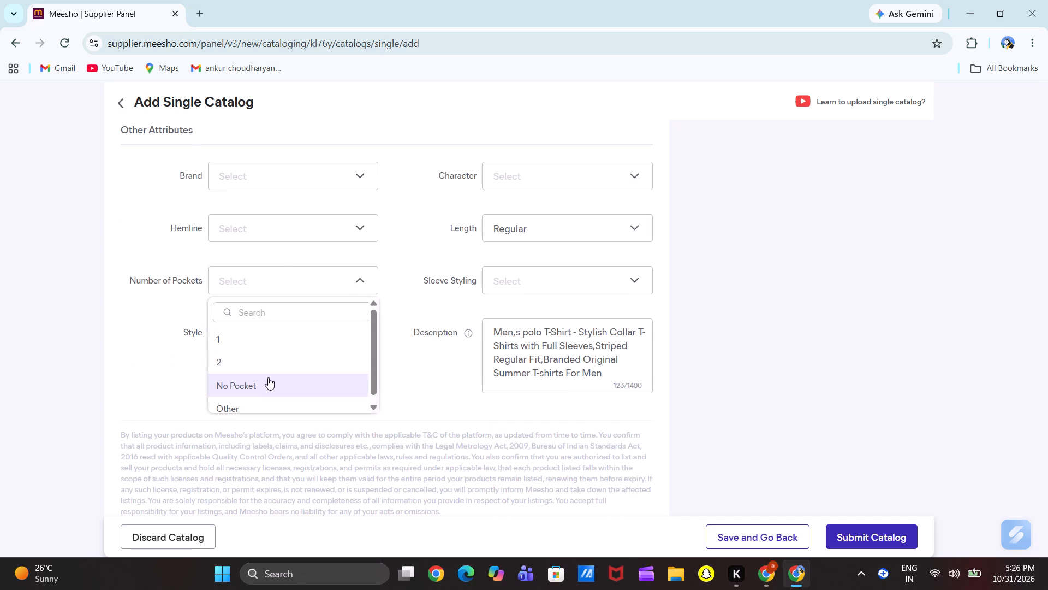
pyautogui.click(269, 378)
pyautogui.click(299, 332)
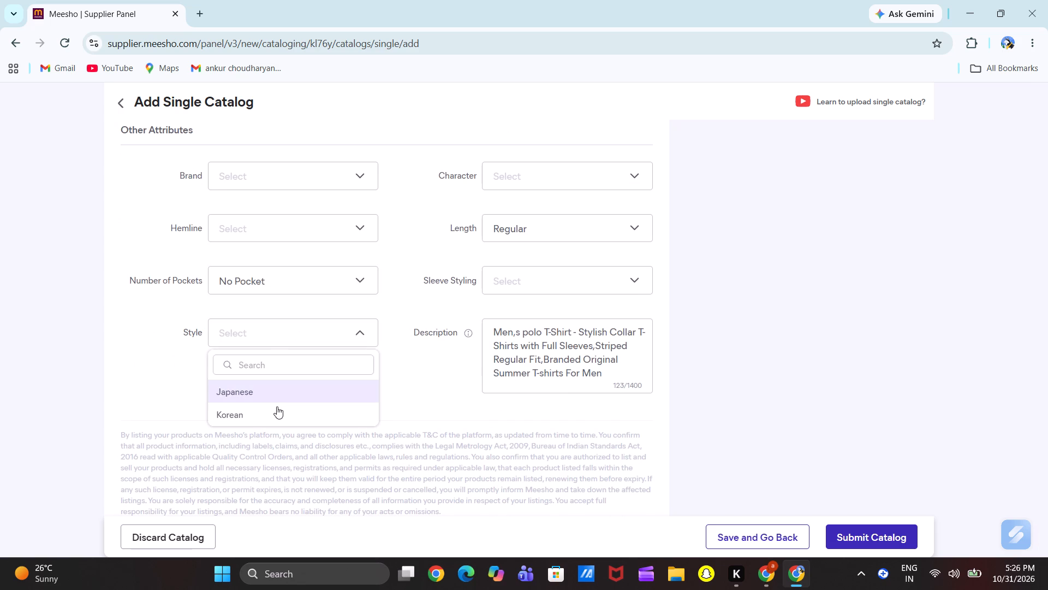
pyautogui.click(278, 406)
# Open Product 3 and set its style code to FULL=KARARA'/;[BLACK].
pyautogui.scroll(4, 410, 266)
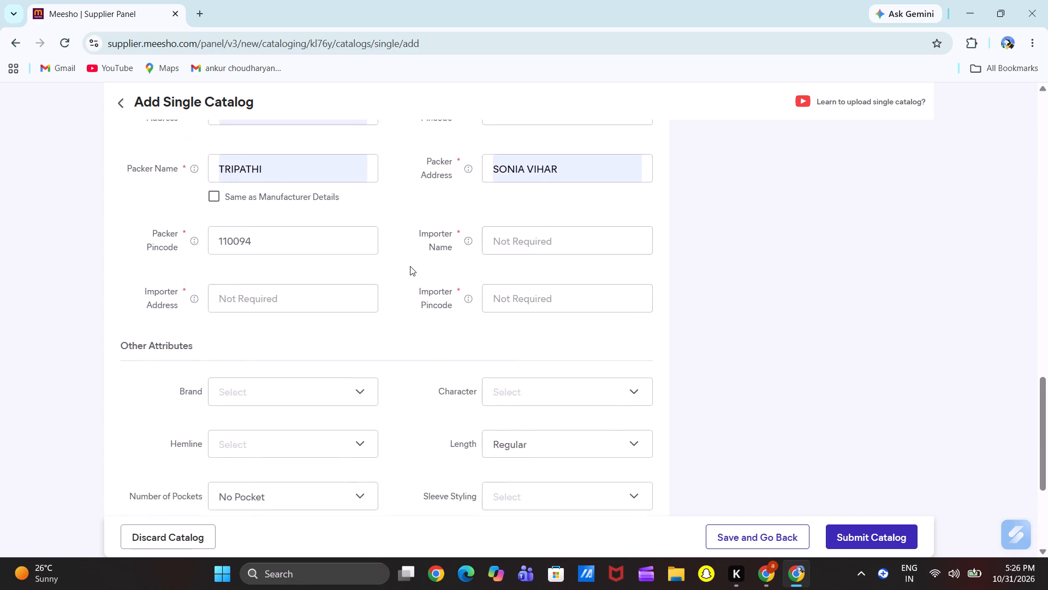
pyautogui.scroll(3, 410, 266)
pyautogui.click(376, 180)
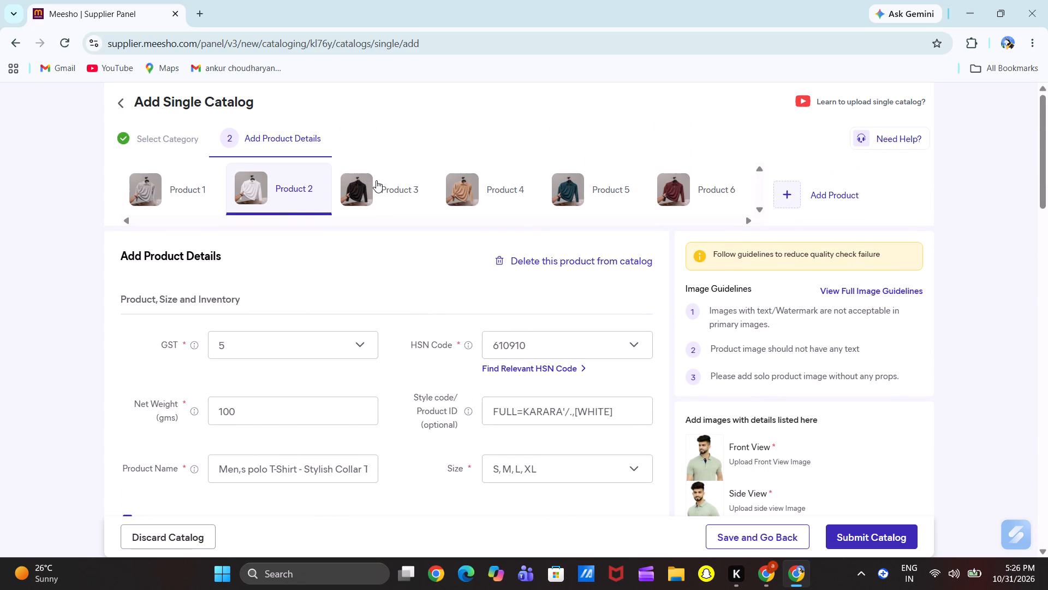
pyautogui.scroll(-1, 404, 297)
pyautogui.click(531, 294)
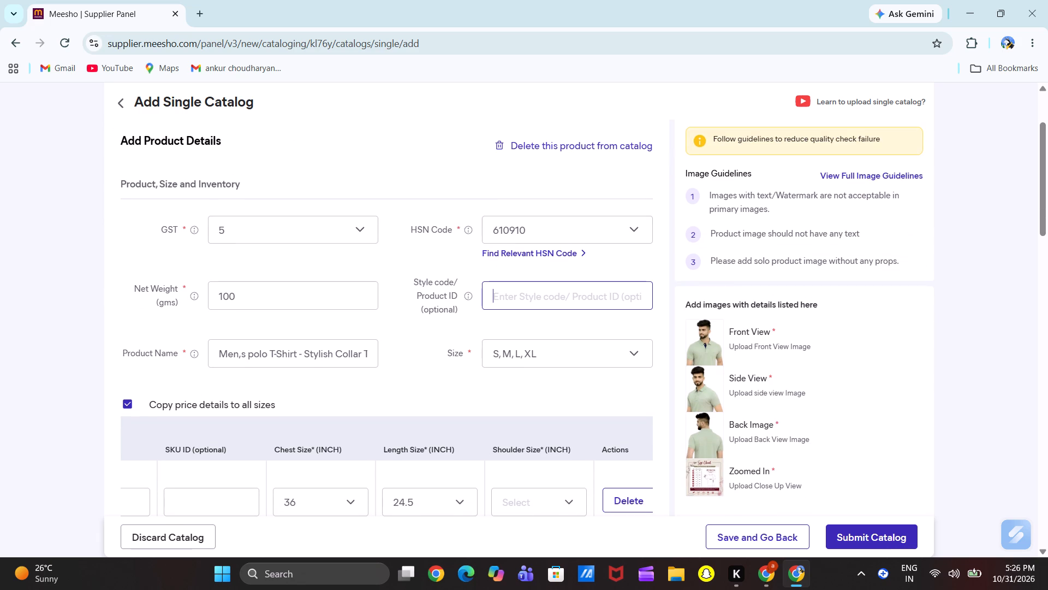
pyautogui.write('FULL')
pyautogui.press('=')
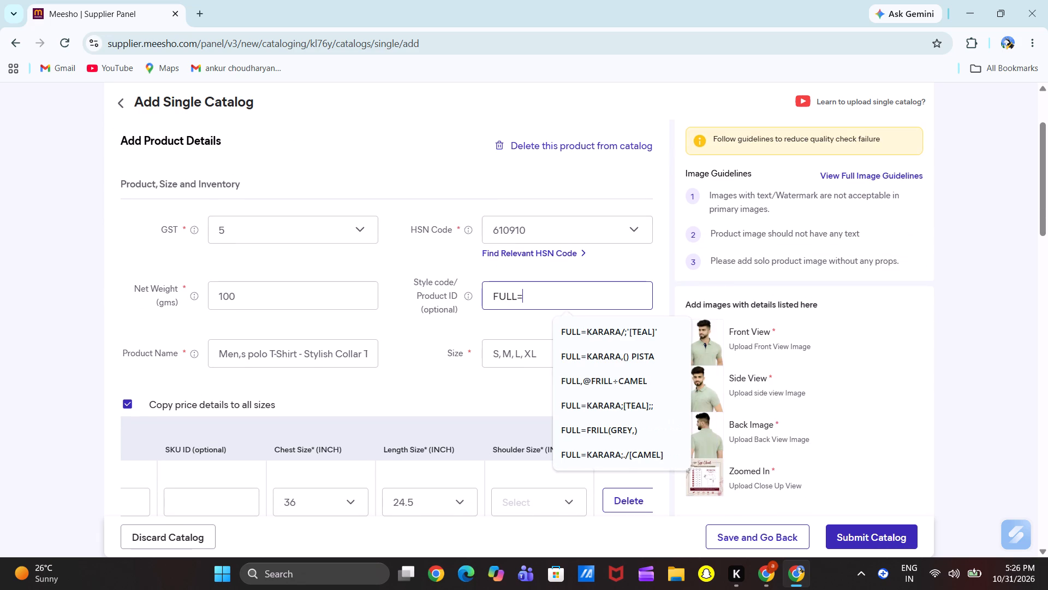
pyautogui.write('KARARA')
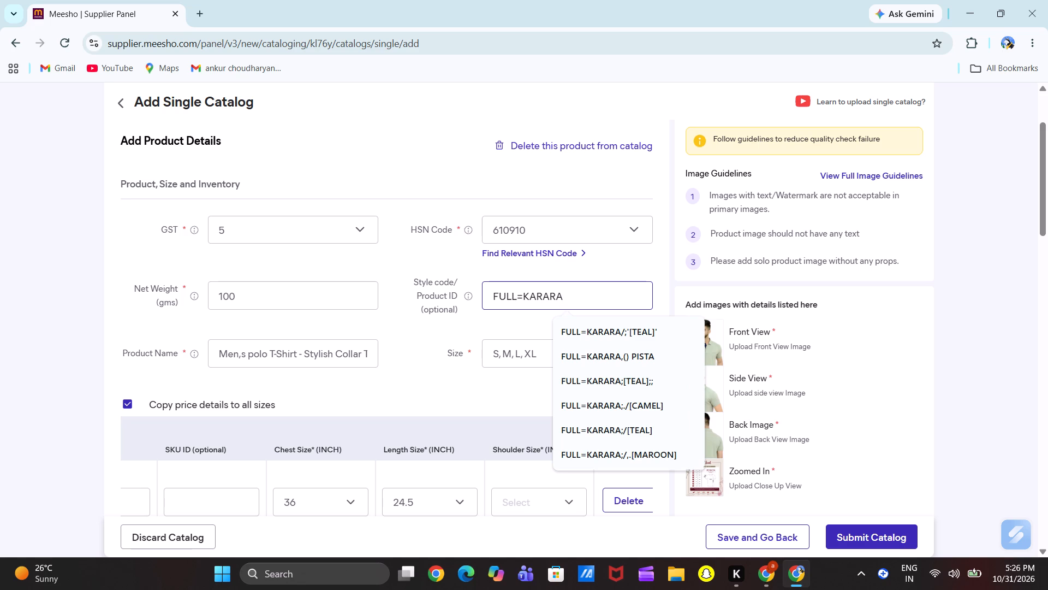
pyautogui.press("'")
pyautogui.press('/')
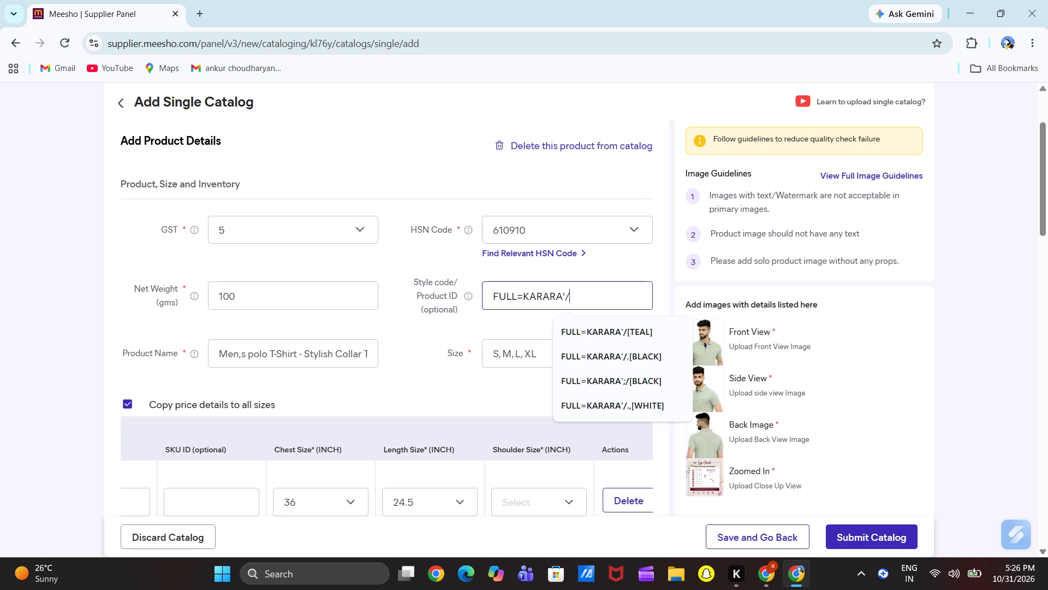
pyautogui.press(';')
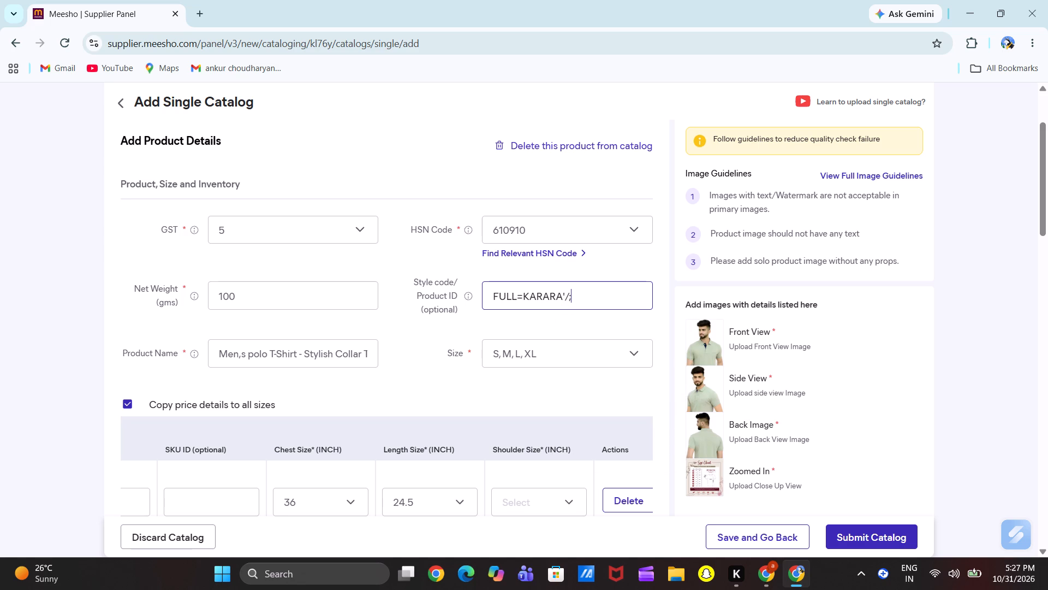
pyautogui.press('[')
pyautogui.hscroll(-1, 405, 233)
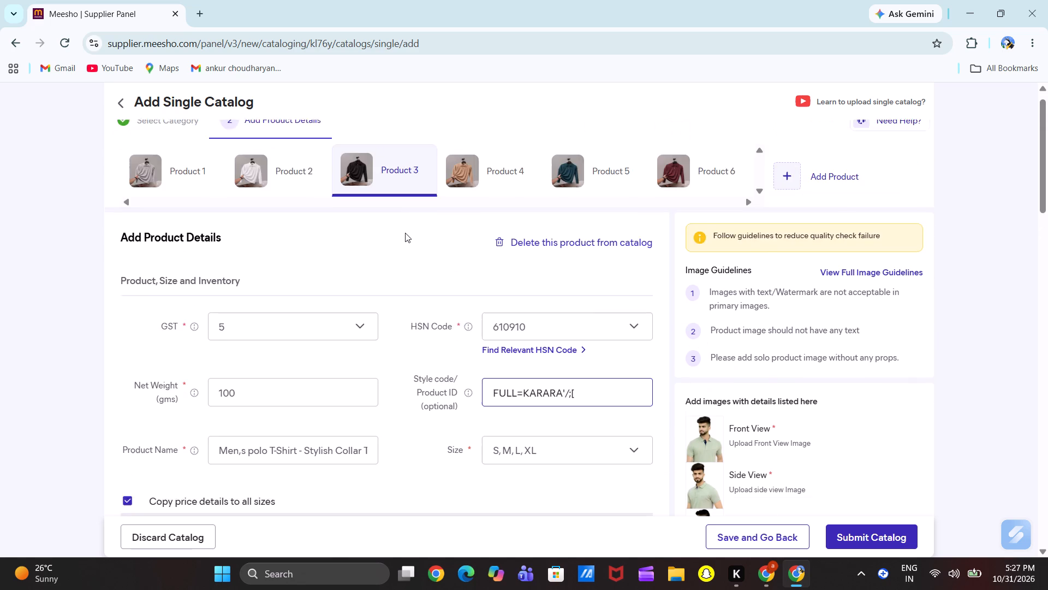
pyautogui.hscroll(-1, 405, 233)
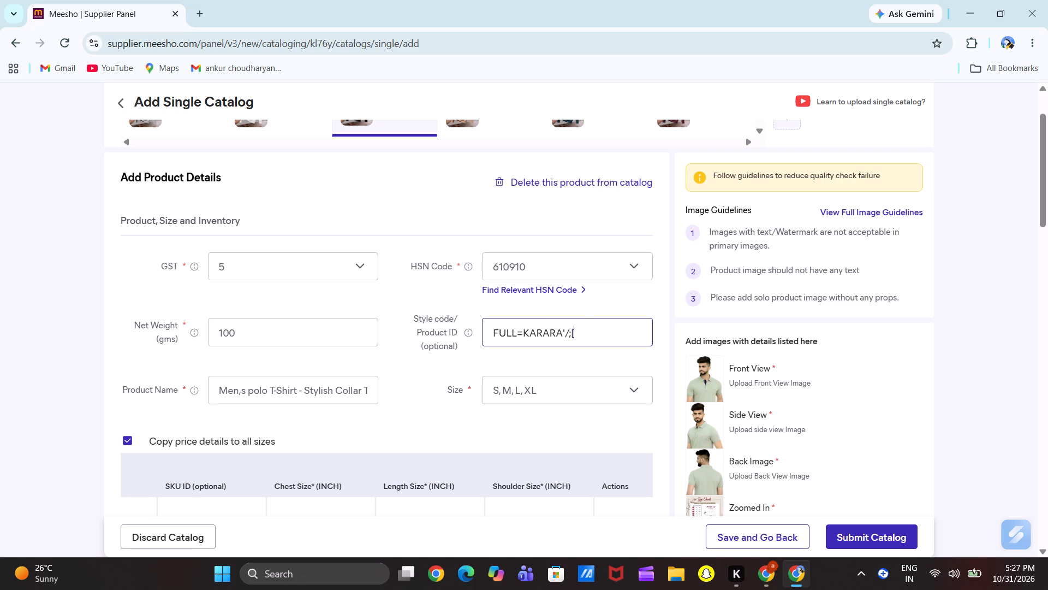
pyautogui.write('BLAV')
pyautogui.press('BackSpace')
pyautogui.write('CK')
pyautogui.press(']')
# Set Product 3's Meesho price to 219 for all sizes.
pyautogui.hscroll(-1, 422, 257)
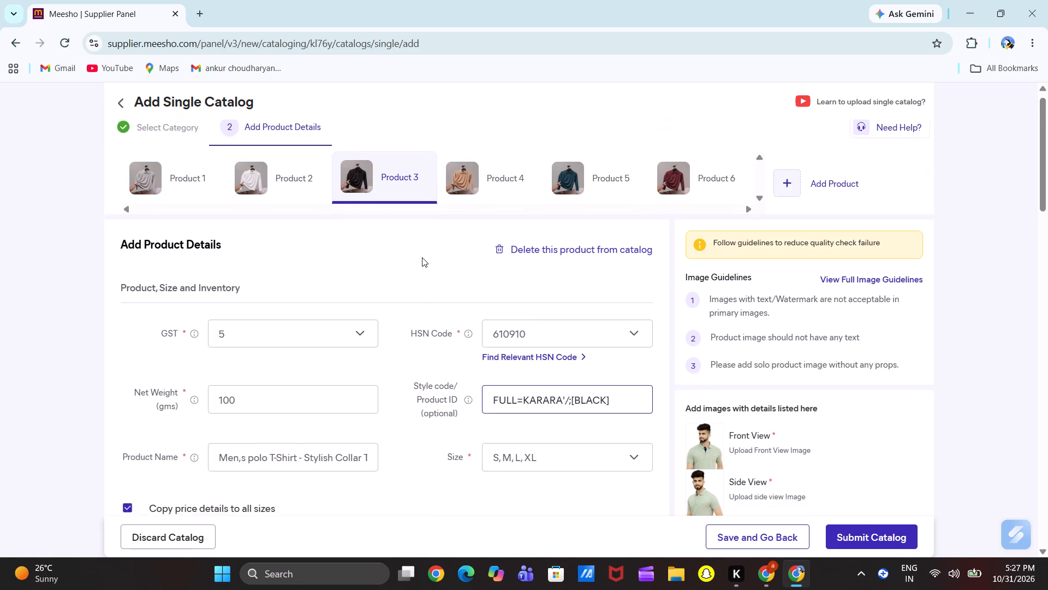
pyautogui.hscroll(-1, 422, 257)
pyautogui.scroll(-3, 422, 257)
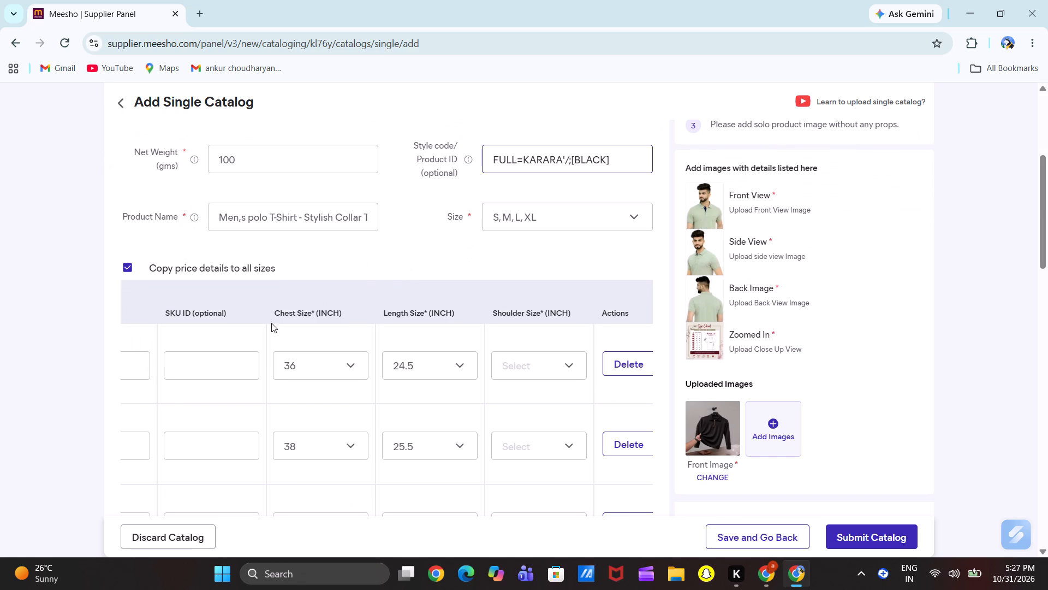
pyautogui.hscroll(8, 271, 323)
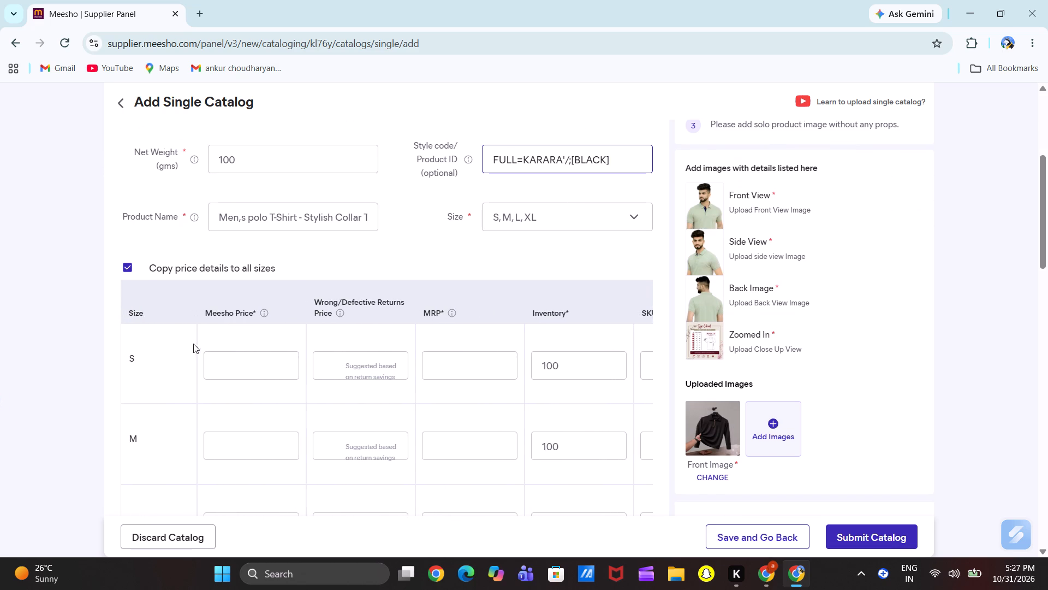
pyautogui.click(245, 356)
pyautogui.write('21')
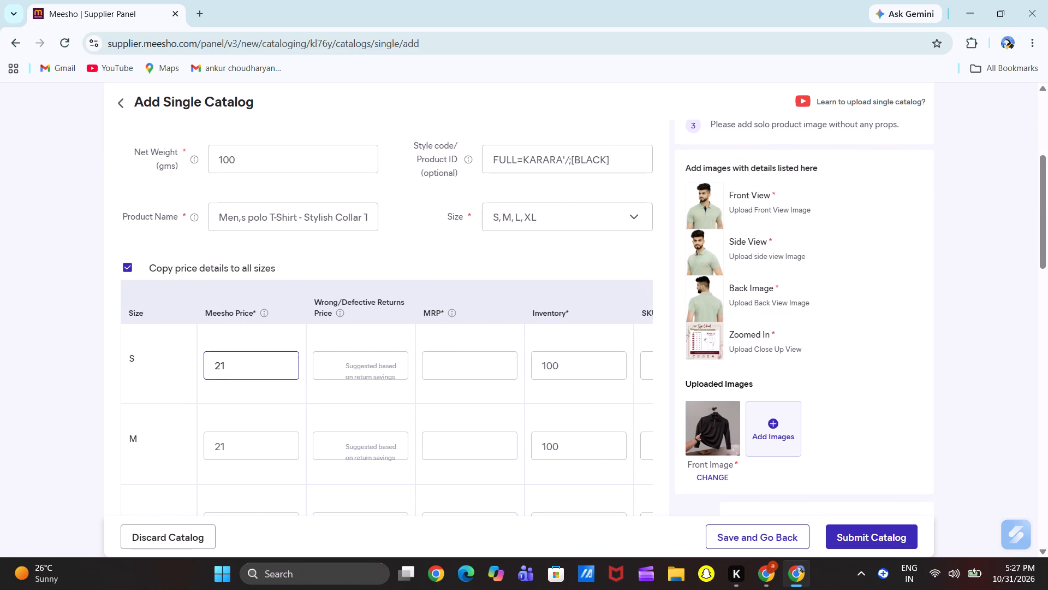
pyautogui.press('9')
pyautogui.click(324, 356)
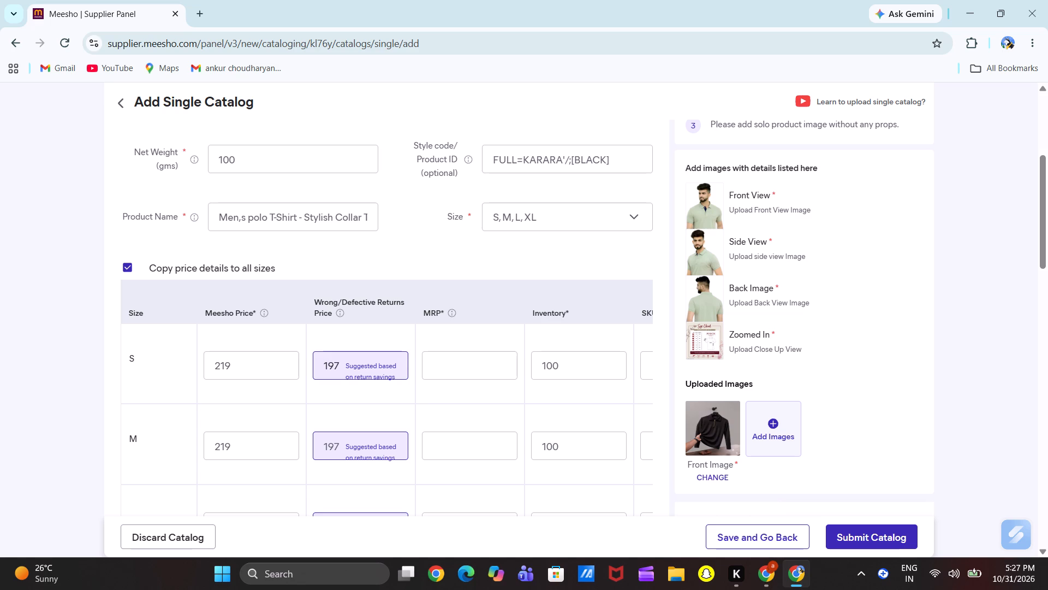
pyautogui.click(343, 365)
# Check the wrong/defective returns price and MRP entered for Product 2.
pyautogui.scroll(4, 400, 320)
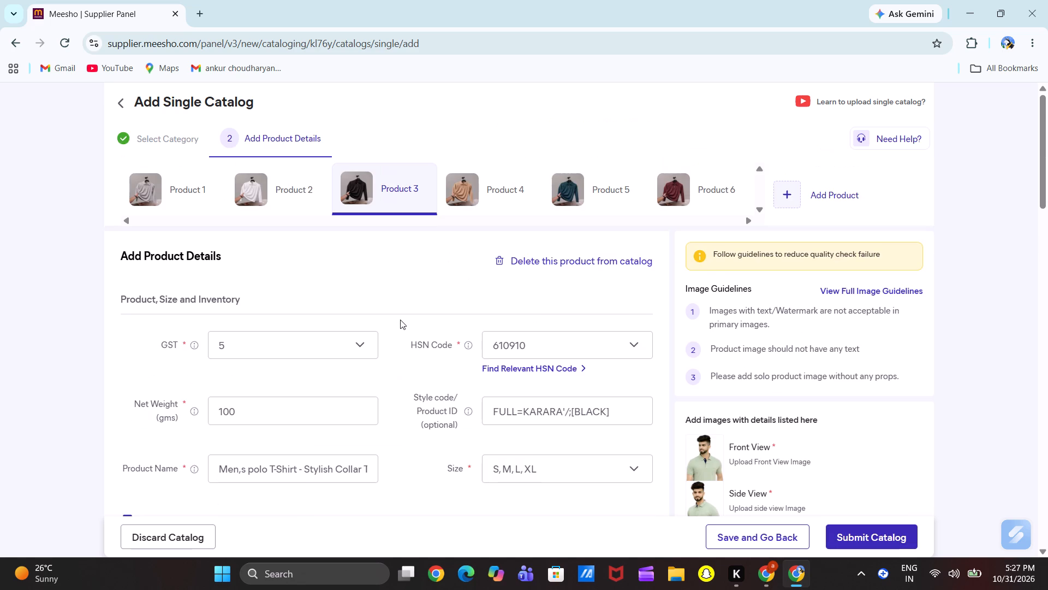
pyautogui.click(259, 192)
pyautogui.scroll(-3, 409, 287)
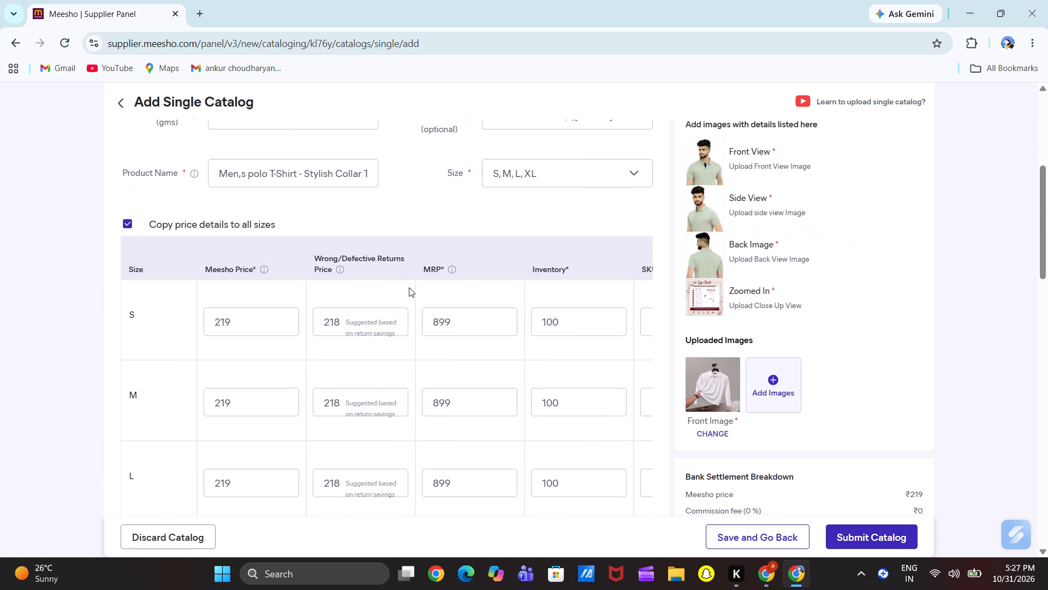
pyautogui.scroll(3, 409, 287)
pyautogui.scroll(-1, 450, 294)
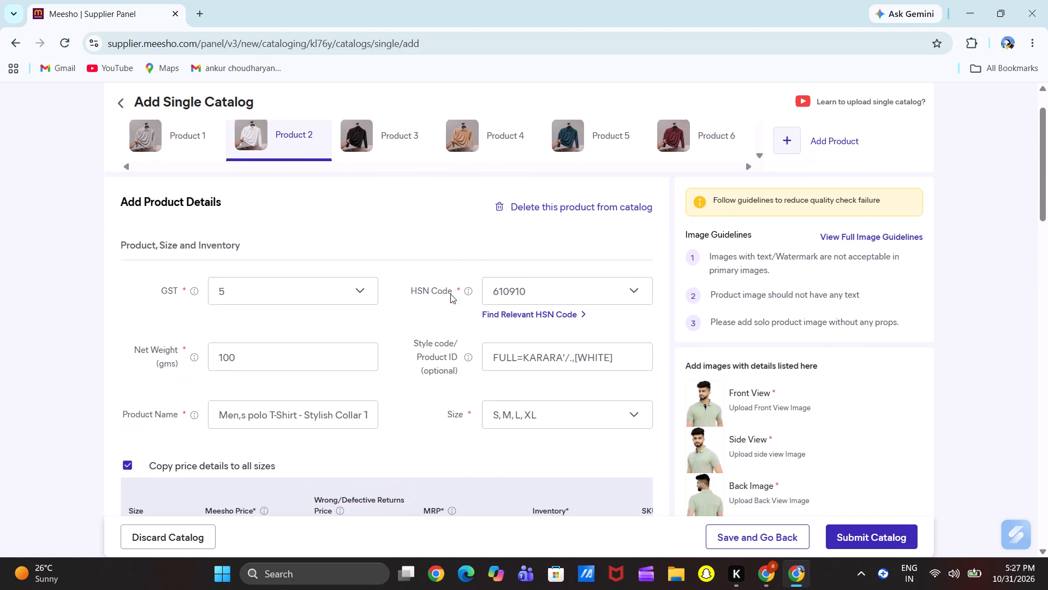
pyautogui.scroll(-1, 450, 294)
pyautogui.scroll(4, 450, 294)
# Set Product 3's wrong/defective returns price to 218 and its MRP to 899 for all sizes.
pyautogui.click(361, 184)
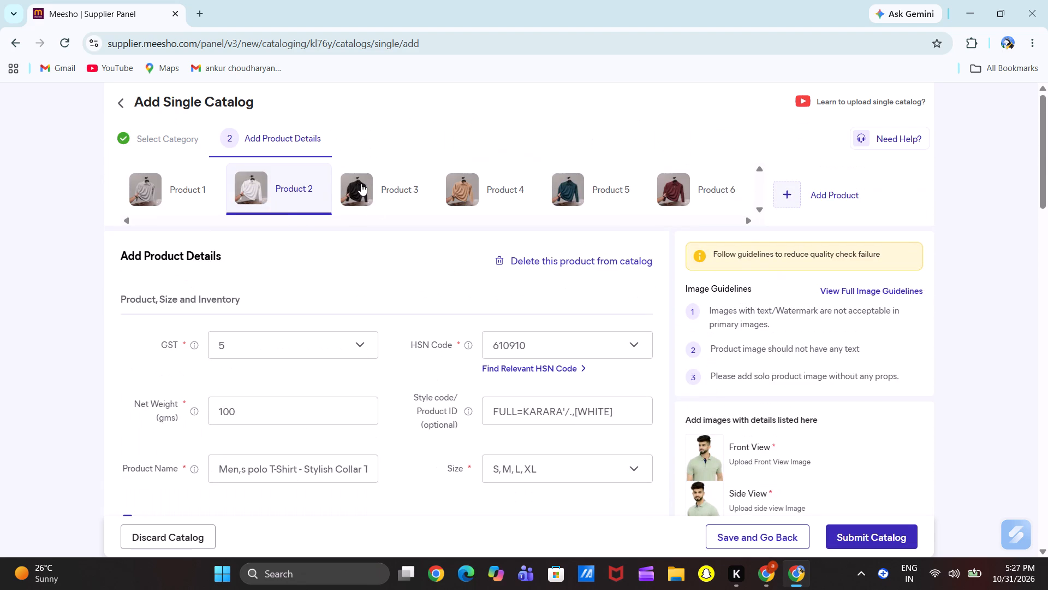
pyautogui.scroll(-3, 416, 308)
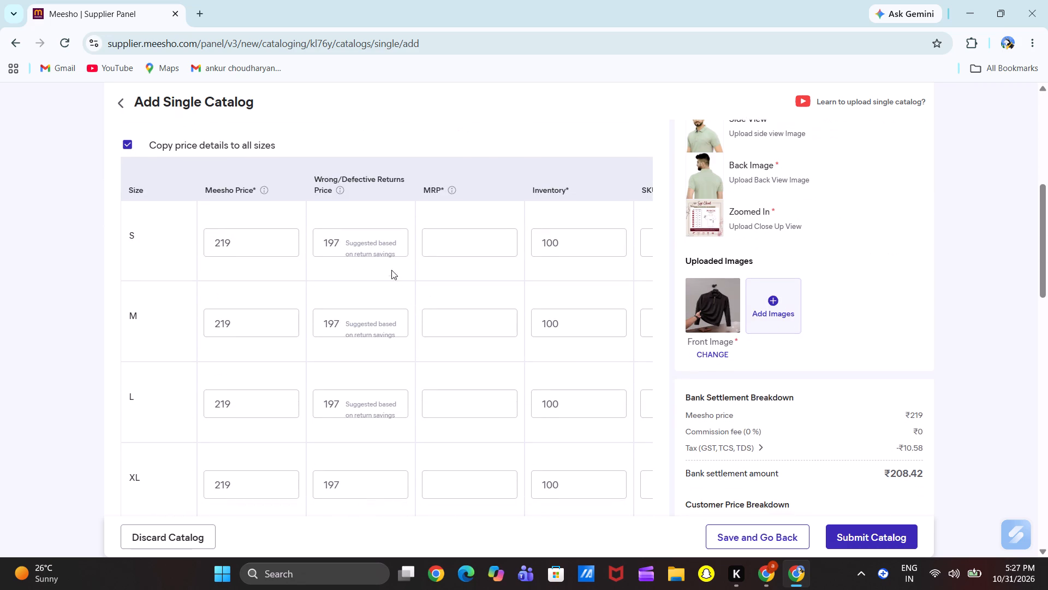
pyautogui.click(347, 243)
pyautogui.doubleClick(335, 238)
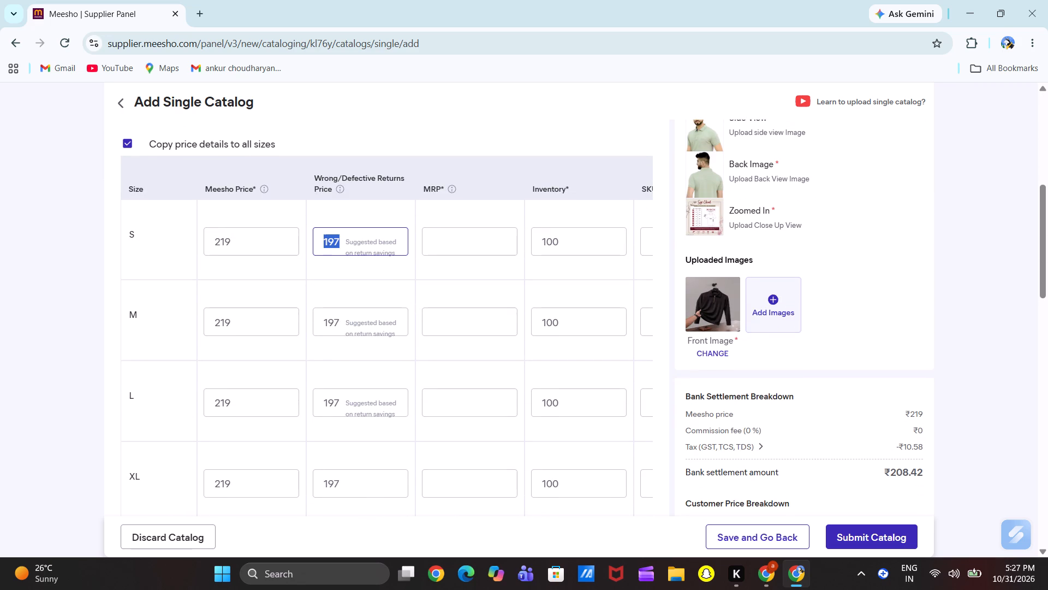
pyautogui.press('BackSpace')
pyautogui.write('218')
pyautogui.click(438, 235)
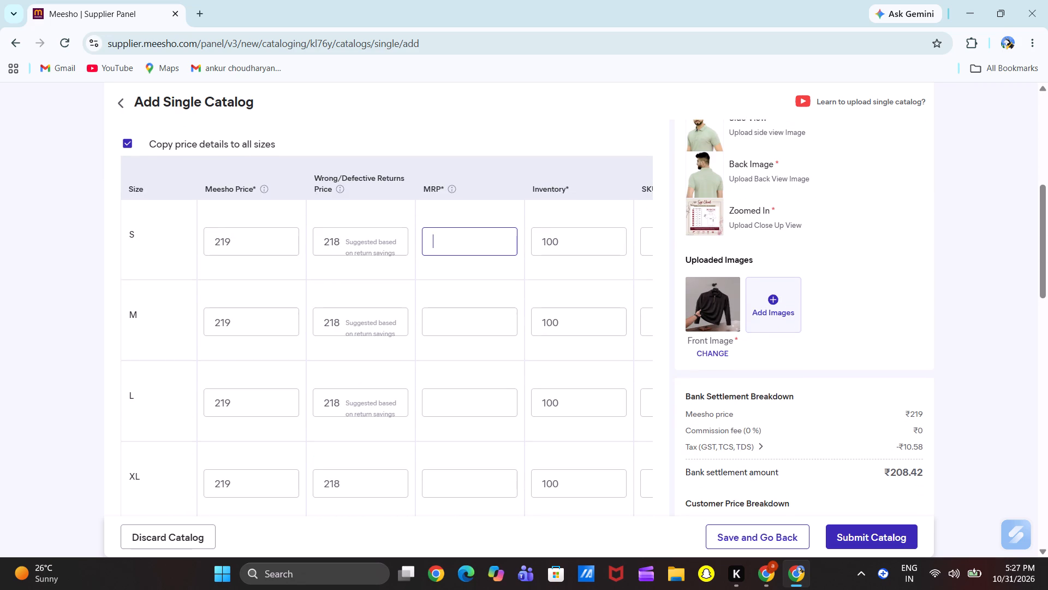
pyautogui.write('899')
# Set Product 3's shoulder size to 14.5 inches for size S and 15.5 inches for size M.
pyautogui.hscroll(-7, 565, 275)
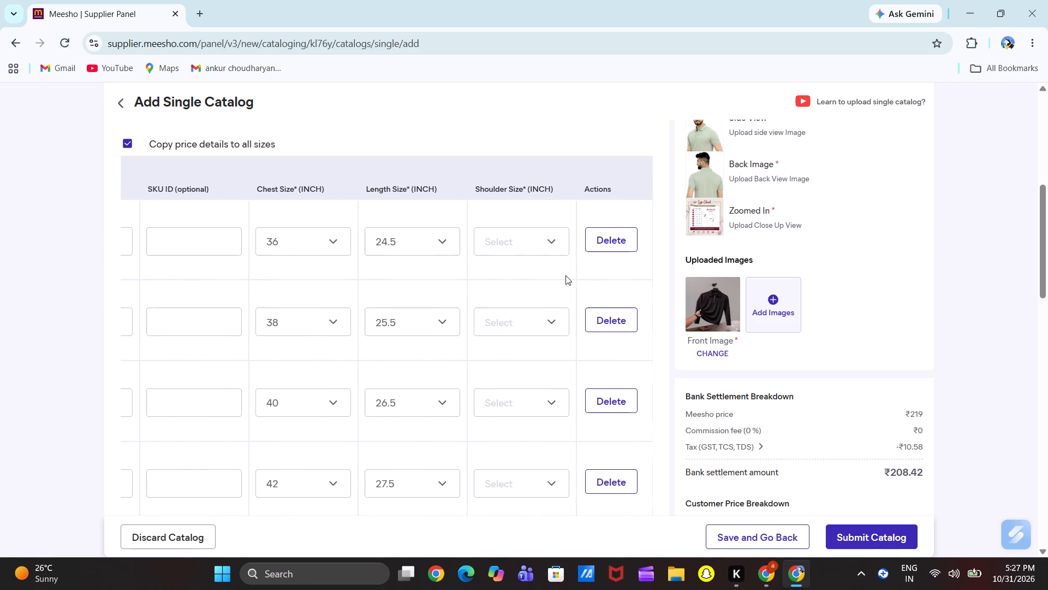
pyautogui.click(519, 241)
pyautogui.scroll(-2, 498, 363)
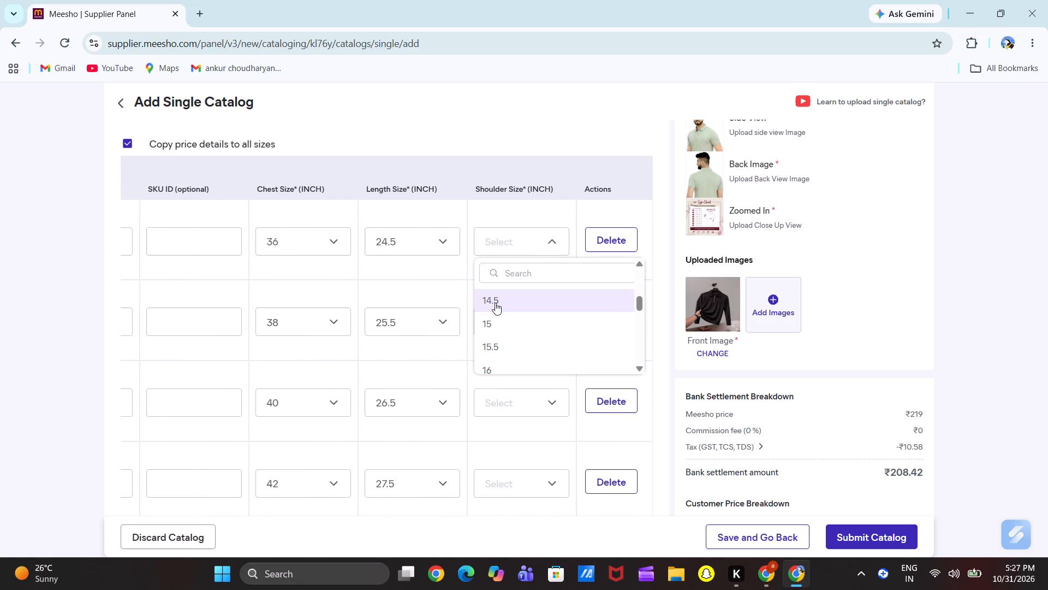
pyautogui.click(495, 303)
pyautogui.click(520, 321)
pyautogui.scroll(-3, 515, 399)
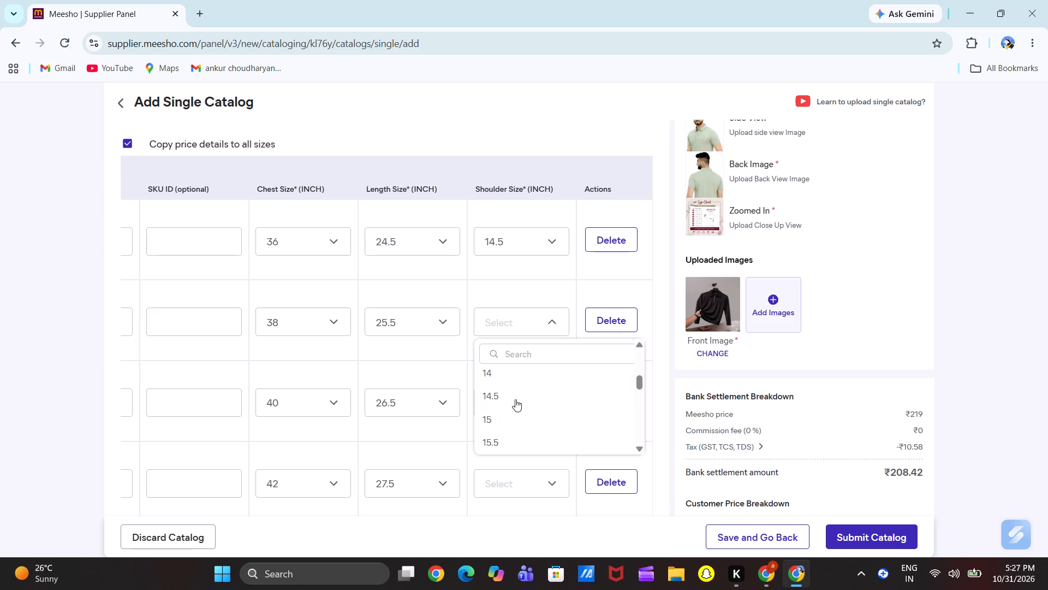
pyautogui.scroll(-1, 515, 399)
pyautogui.click(515, 399)
# Set Product 3's shoulder size to 16.5 inches for size L and 17.5 inches for size XL.
pyautogui.click(511, 399)
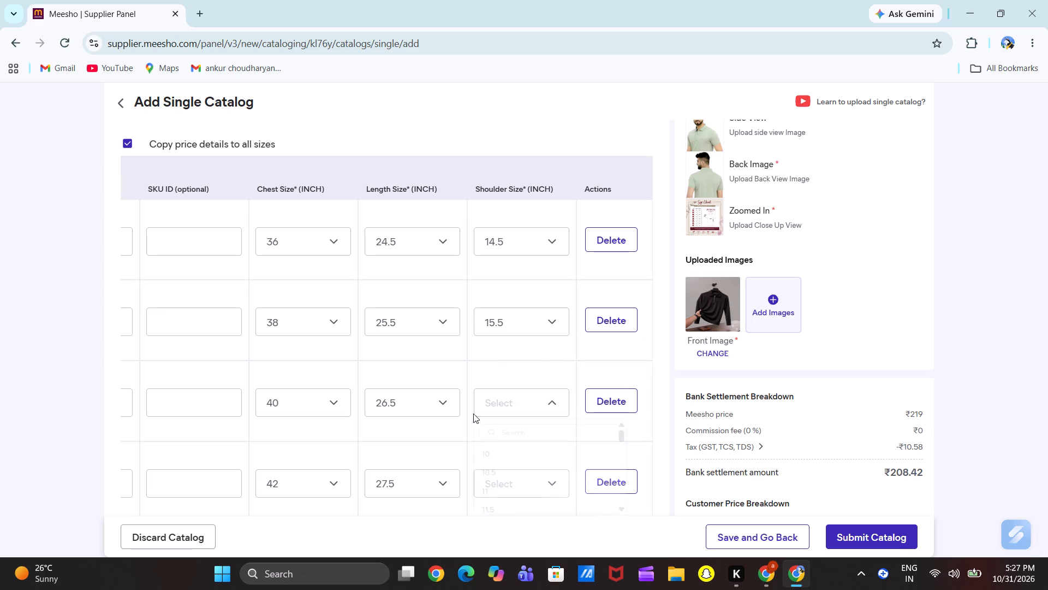
pyautogui.scroll(-3, 508, 455)
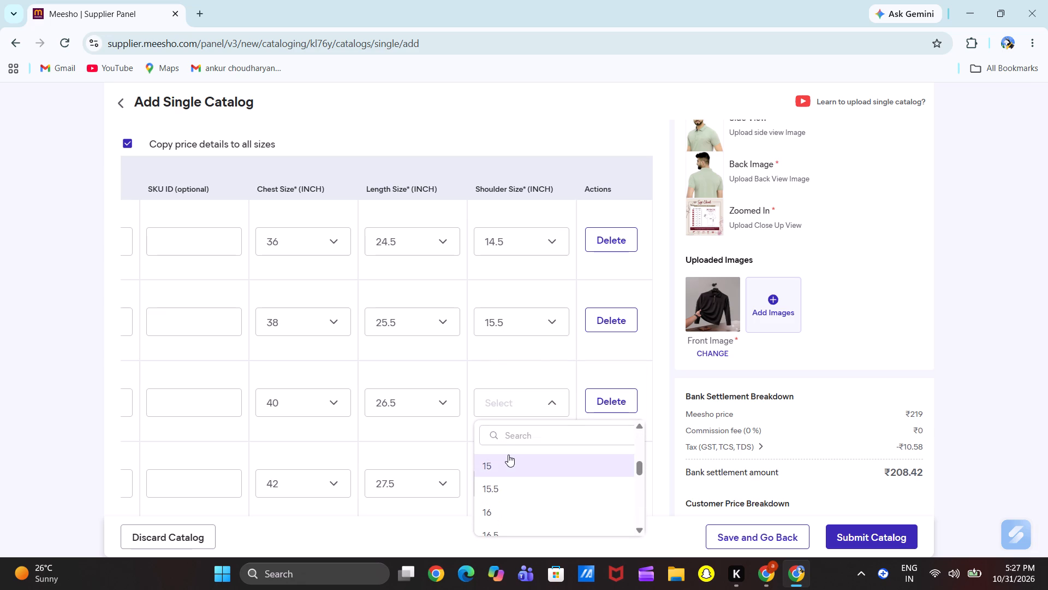
pyautogui.scroll(-2, 508, 455)
pyautogui.click(491, 508)
pyautogui.click(510, 487)
pyautogui.scroll(-1, 513, 507)
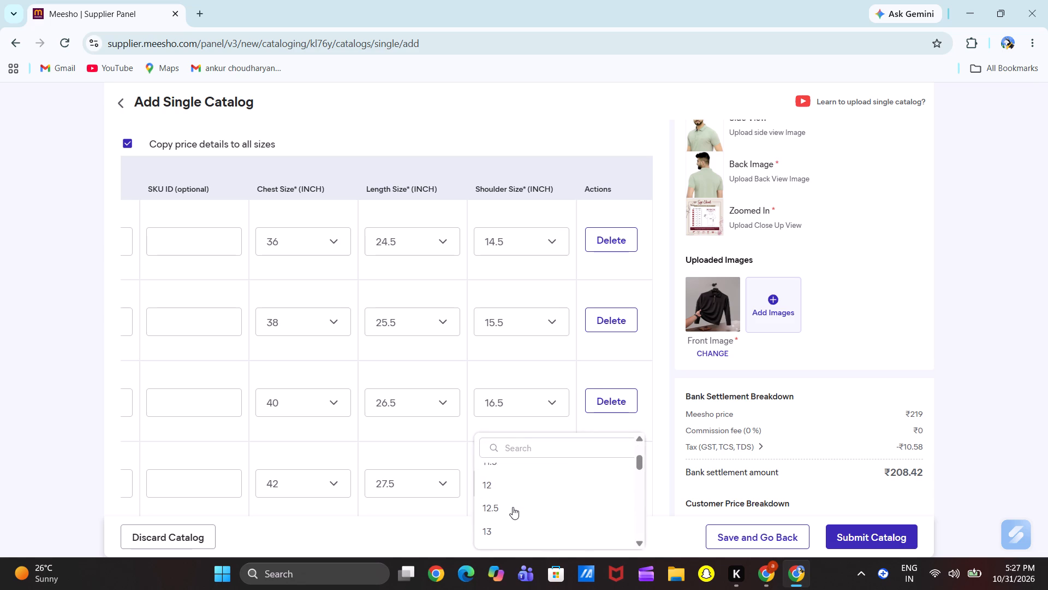
pyautogui.scroll(-3, 513, 507)
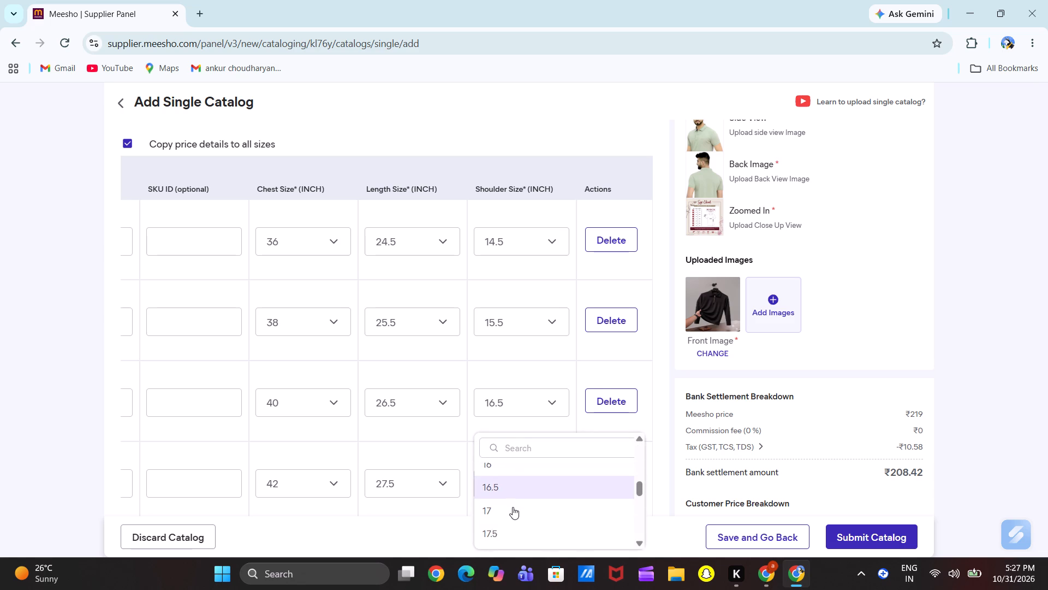
pyautogui.scroll(-1, 513, 507)
pyautogui.click(513, 507)
# Set Product 3's color to Black in the product details.
pyautogui.scroll(-2, 410, 438)
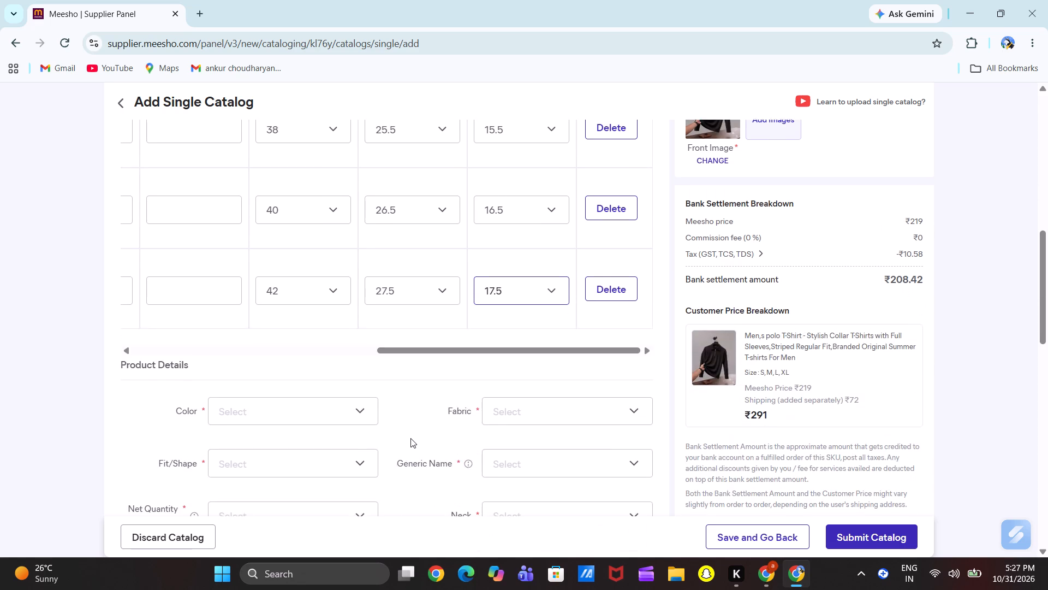
pyautogui.scroll(-1, 410, 438)
pyautogui.click(313, 323)
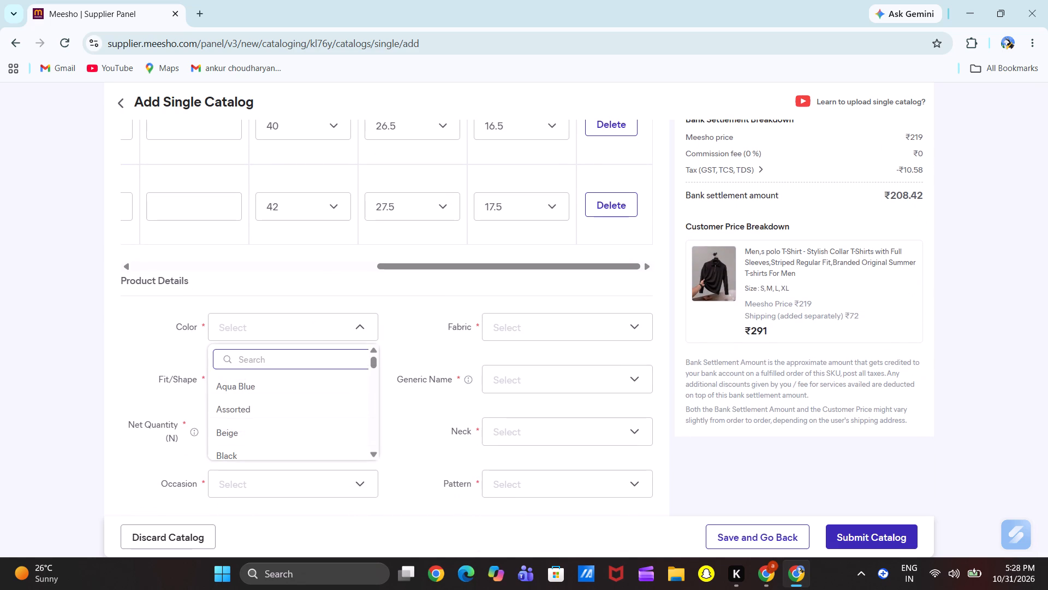
pyautogui.click(261, 364)
pyautogui.write('BLA')
pyautogui.click(233, 376)
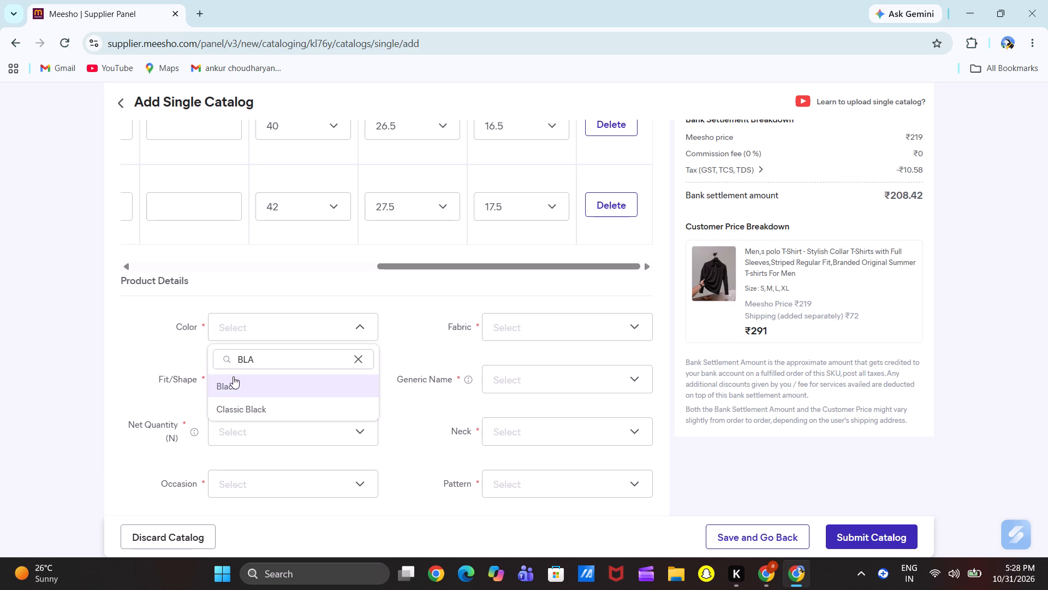
# Set Product 3's fabric to Cotton Blend and its fit/shape to Regular.
pyautogui.click(513, 334)
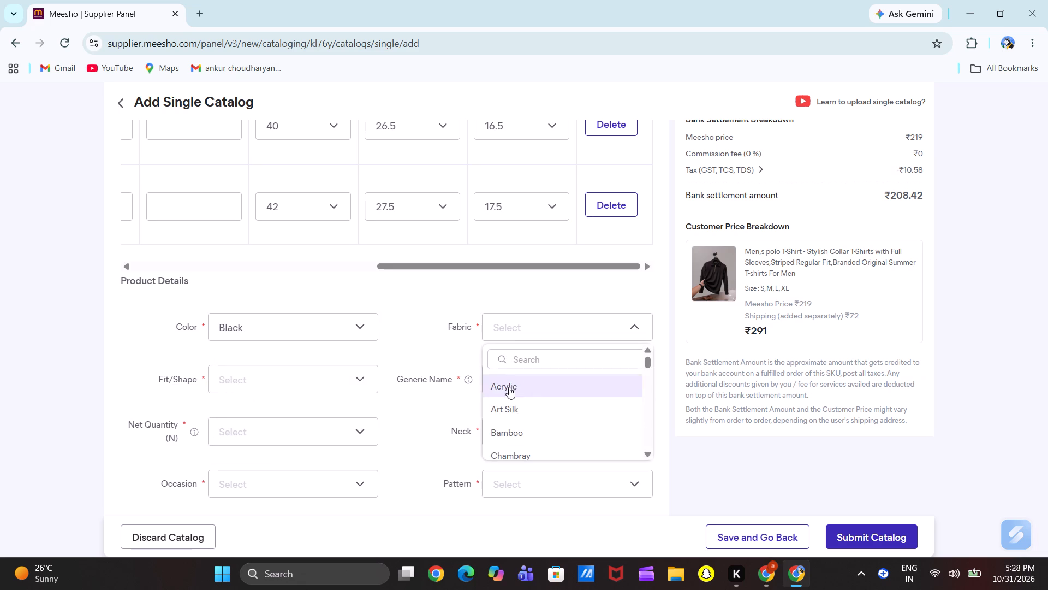
pyautogui.click(532, 365)
pyautogui.scroll(-1, 543, 418)
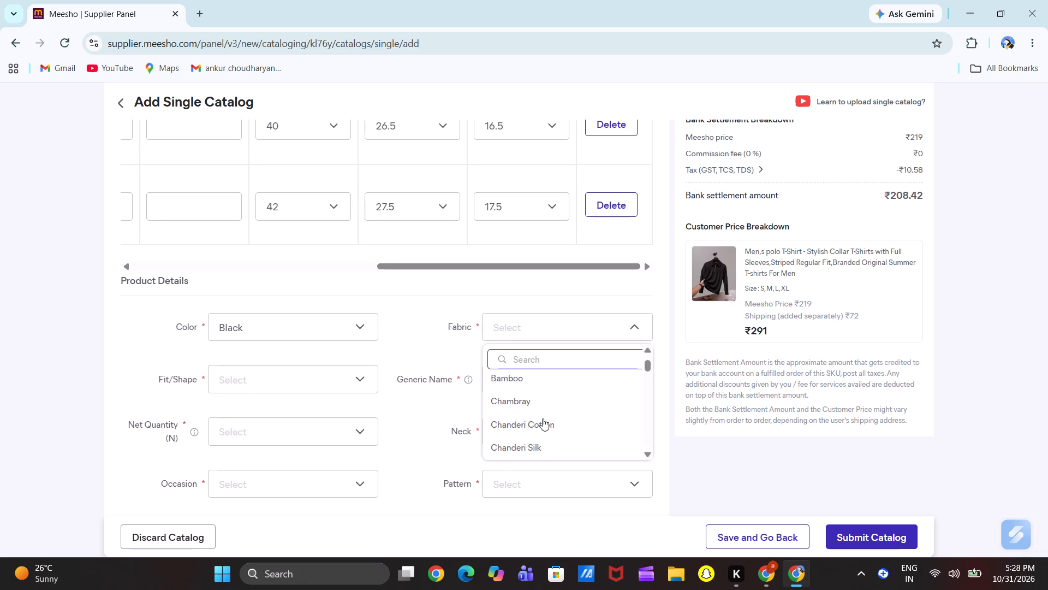
pyautogui.scroll(-1, 543, 418)
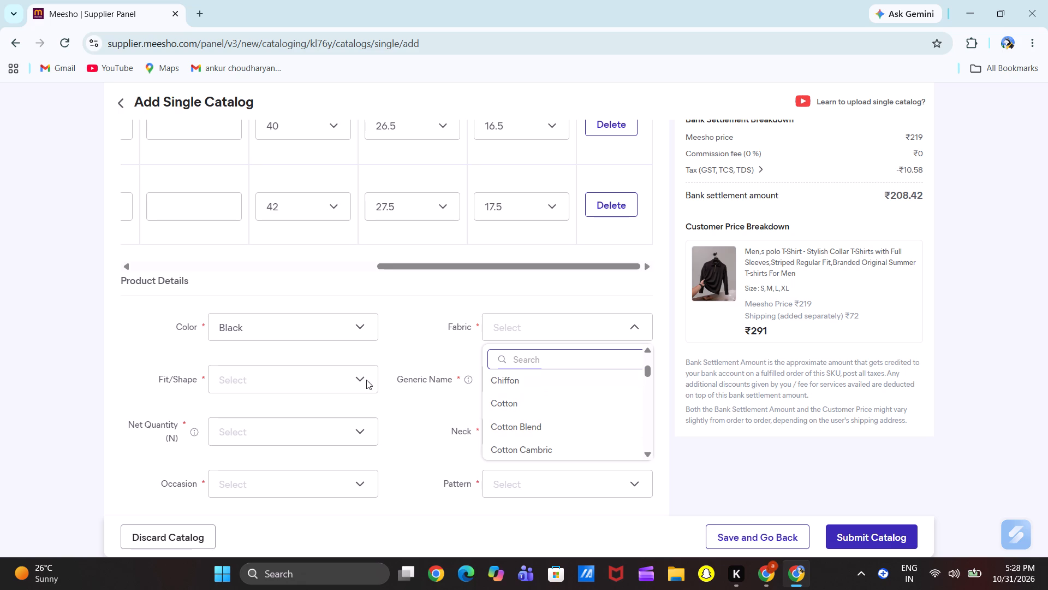
pyautogui.click(508, 418)
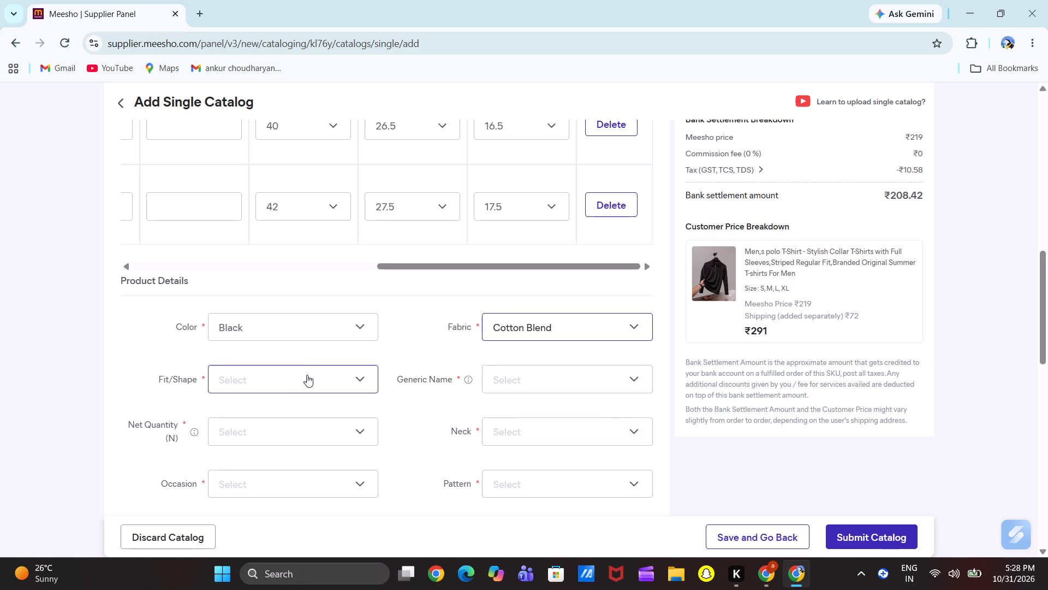
pyautogui.click(295, 373)
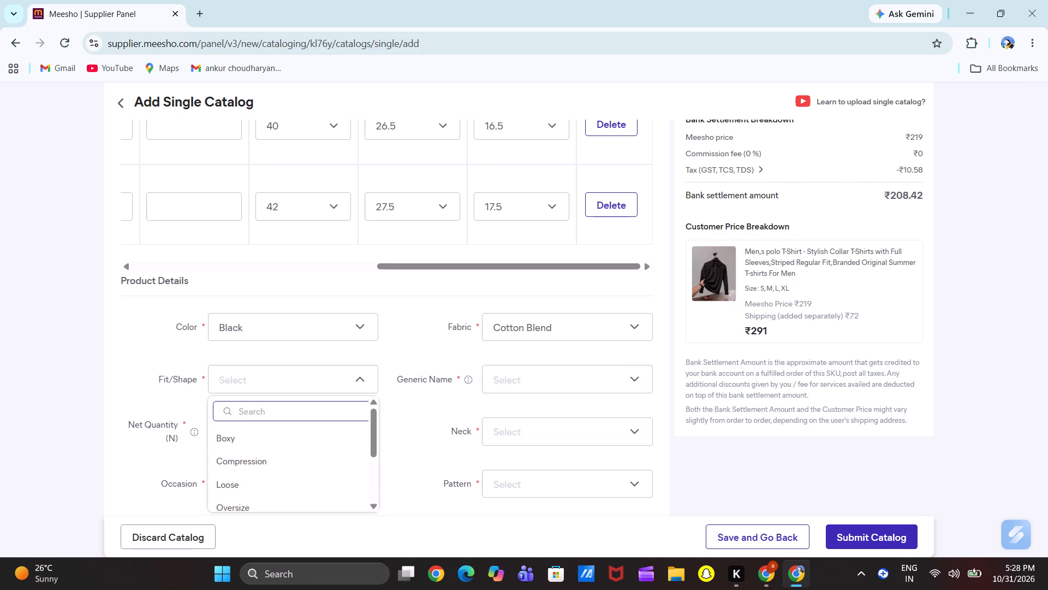
pyautogui.click(266, 407)
pyautogui.scroll(-1, 263, 479)
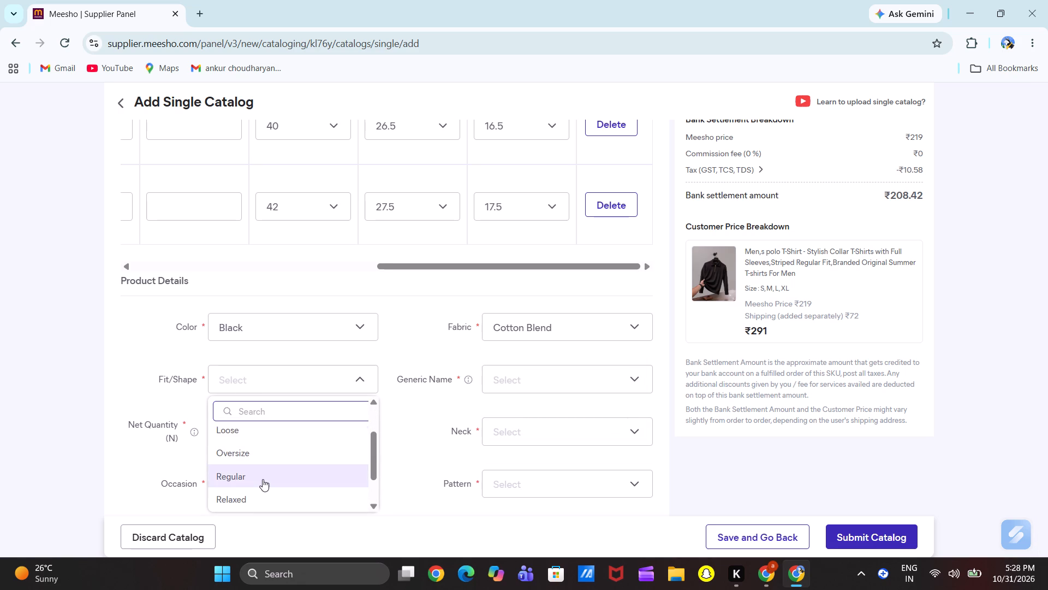
pyautogui.click(263, 479)
# Set Product 3's generic name to Tshirts and its net quantity to 1.
pyautogui.click(522, 383)
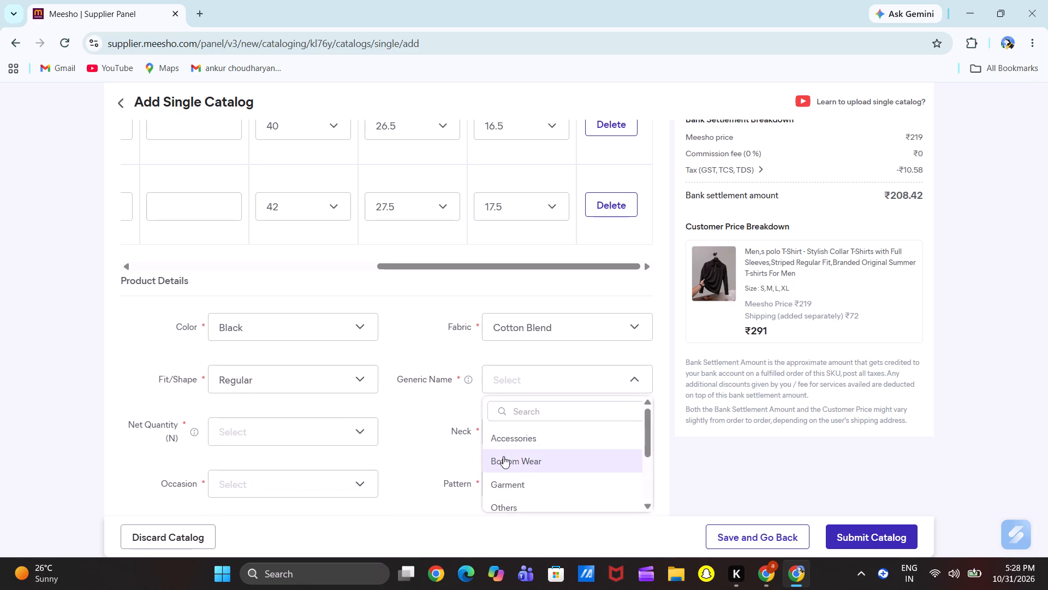
pyautogui.scroll(-2, 503, 456)
pyautogui.click(504, 478)
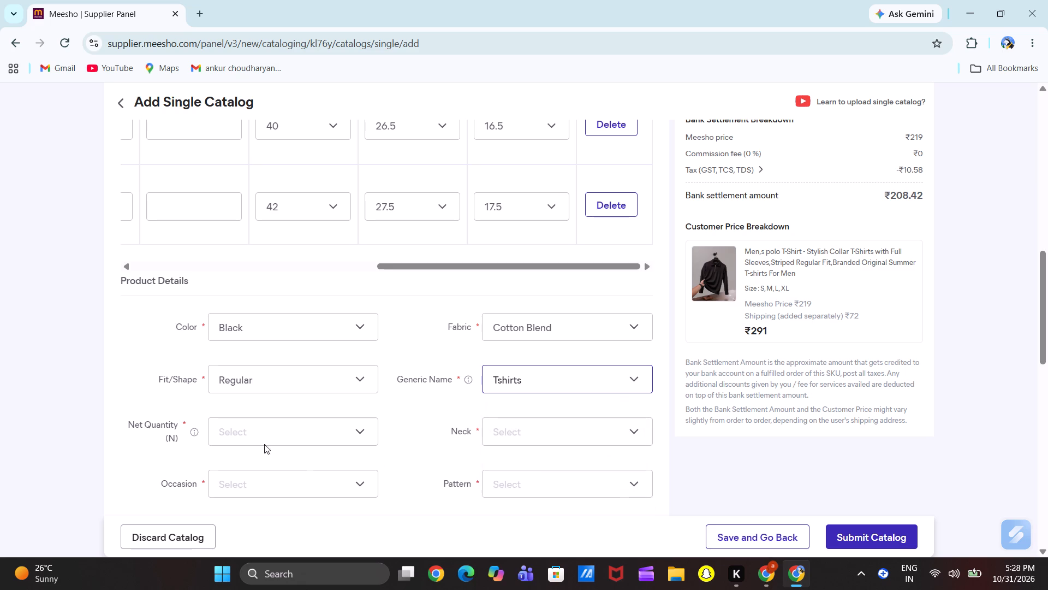
pyautogui.click(252, 441)
pyautogui.click(234, 469)
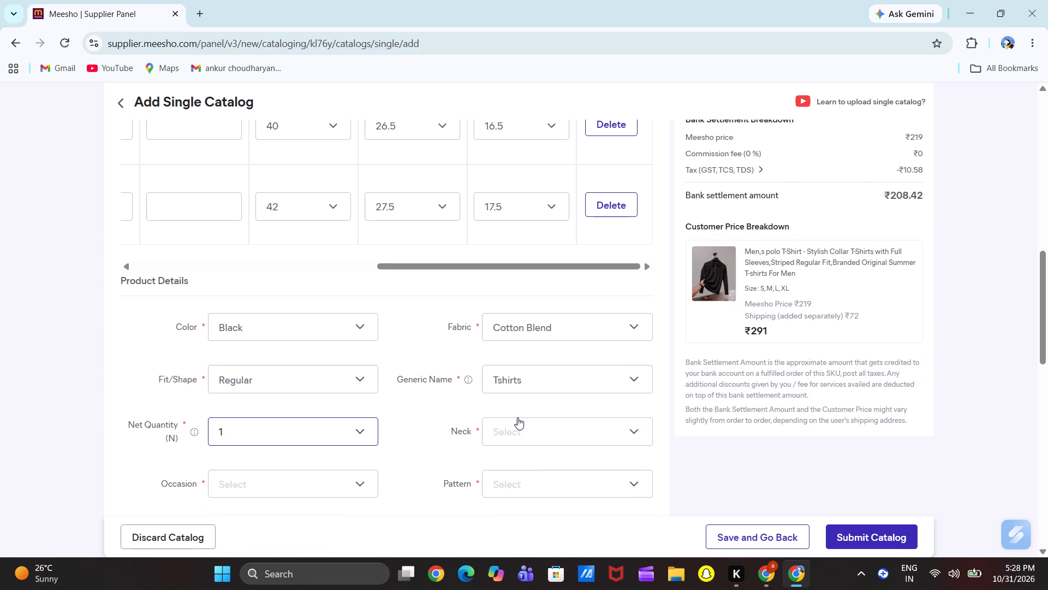
# Set Product 3's neck to Polo and its occasion to Casual.
pyautogui.click(545, 431)
pyautogui.scroll(-1, 533, 486)
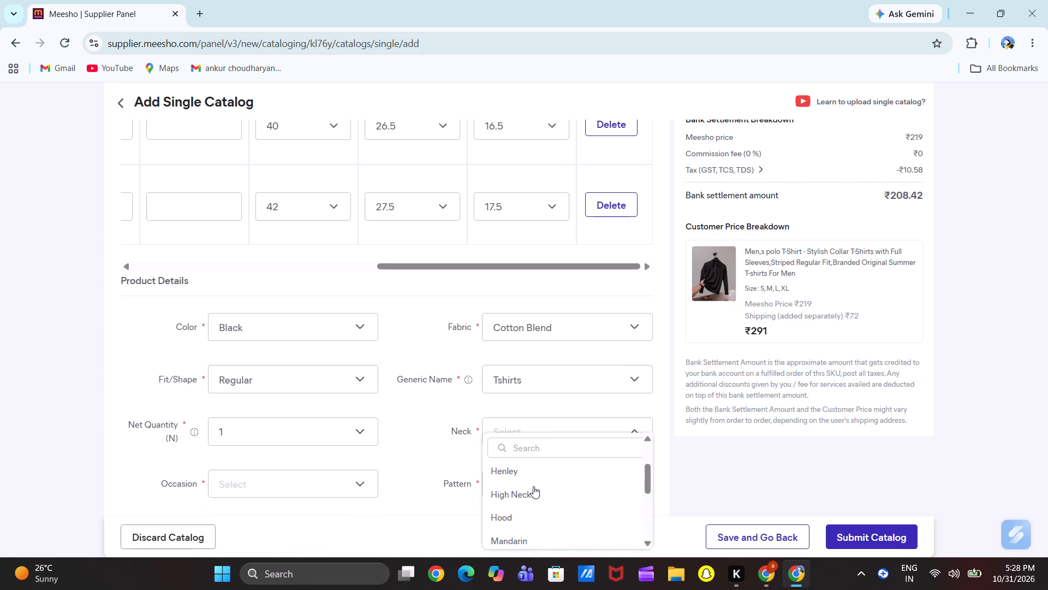
pyautogui.scroll(-1, 533, 486)
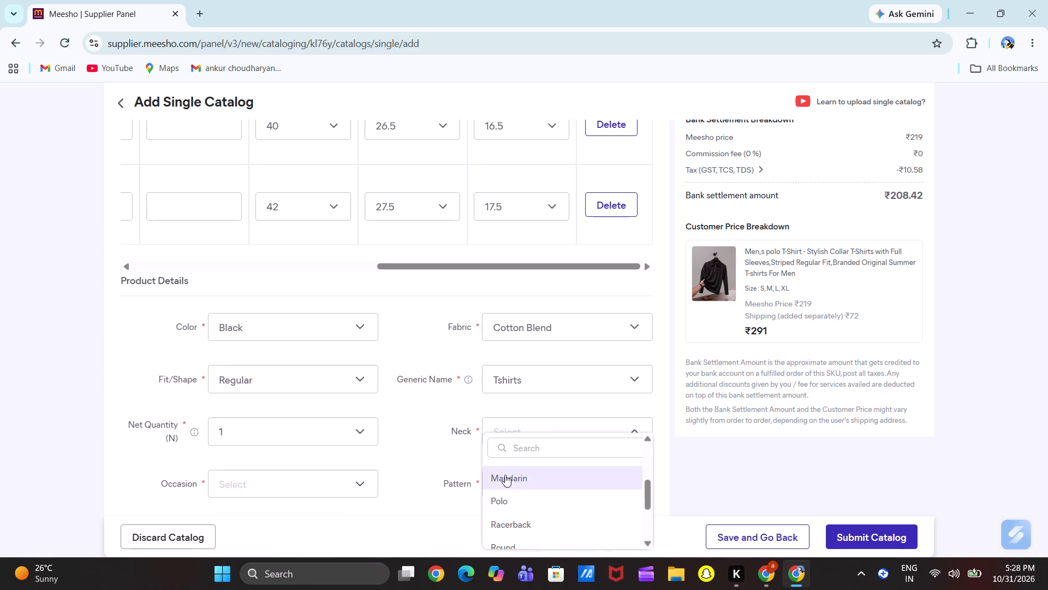
pyautogui.click(511, 495)
pyautogui.click(311, 474)
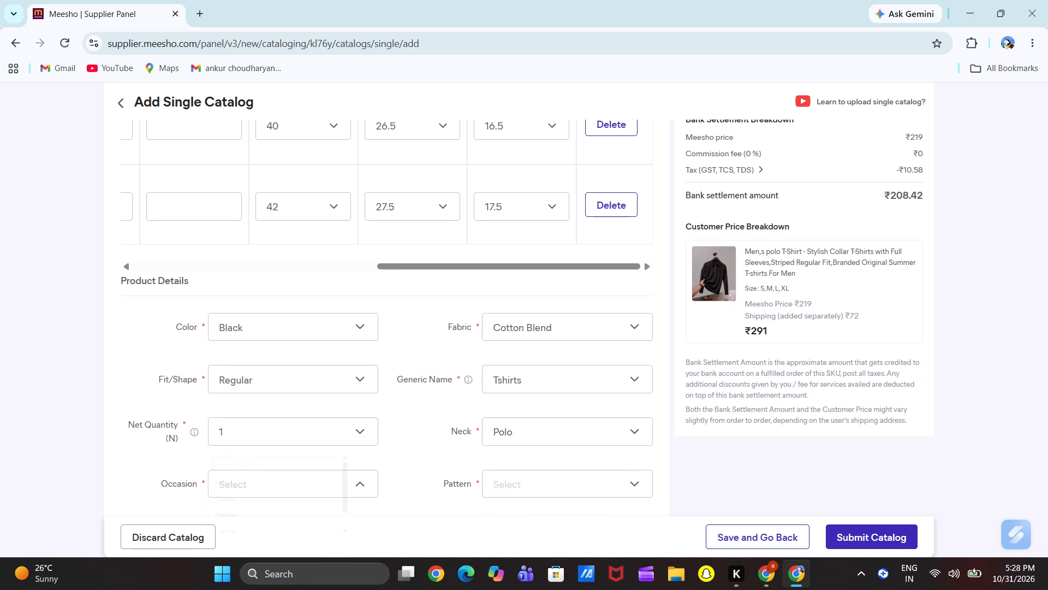
pyautogui.click(261, 498)
# Set Product 3's pattern to Solid in the product details.
pyautogui.scroll(-2, 414, 475)
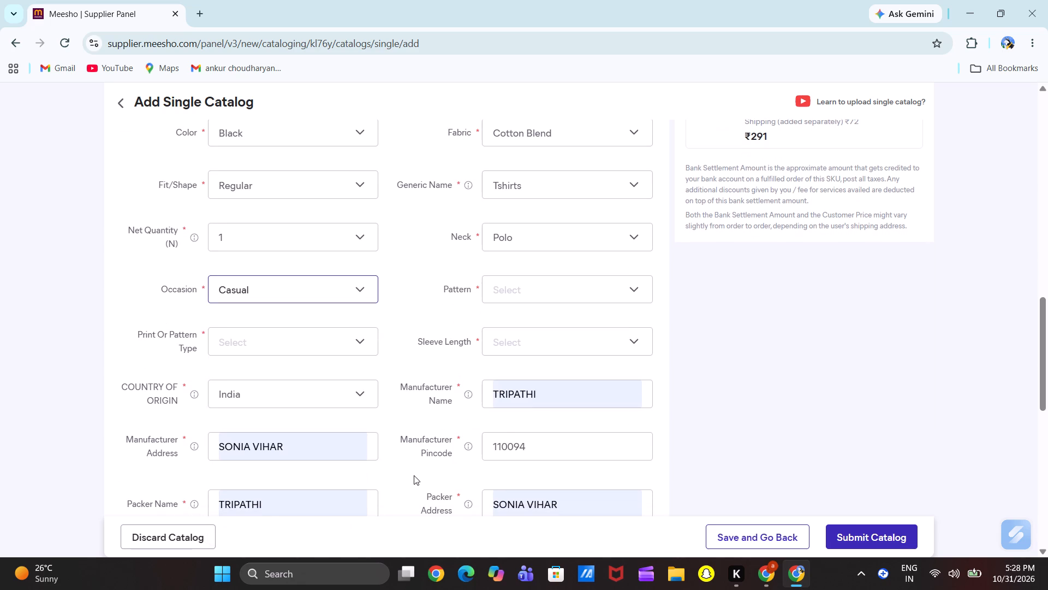
pyautogui.click(528, 286)
pyautogui.scroll(-1, 540, 390)
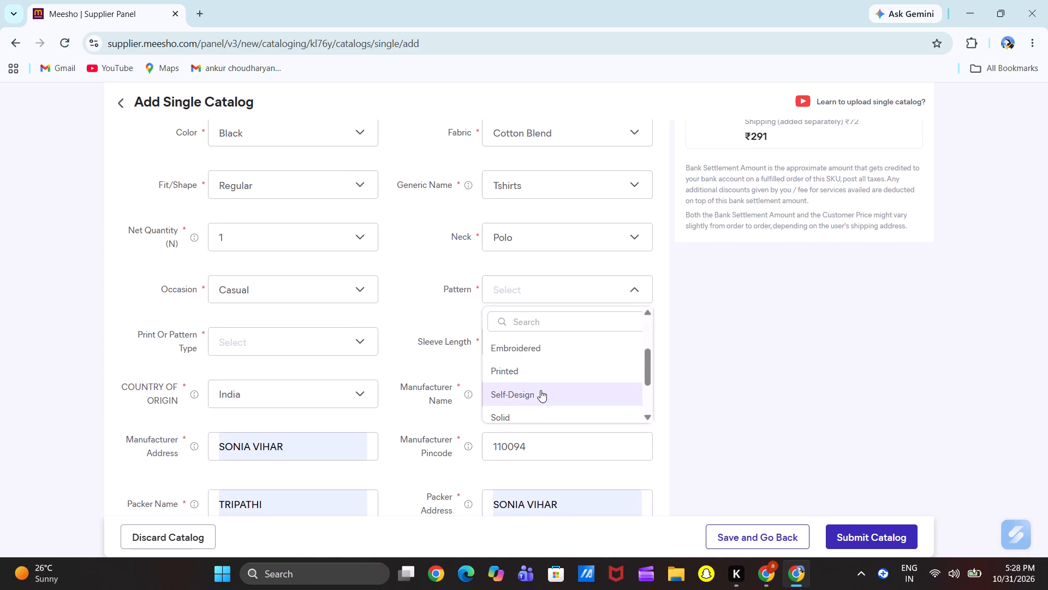
pyautogui.scroll(-1, 540, 390)
pyautogui.click(540, 390)
# Set Product 3's print or pattern type to Solid and its sleeve length to Long Sleeves.
pyautogui.click(292, 346)
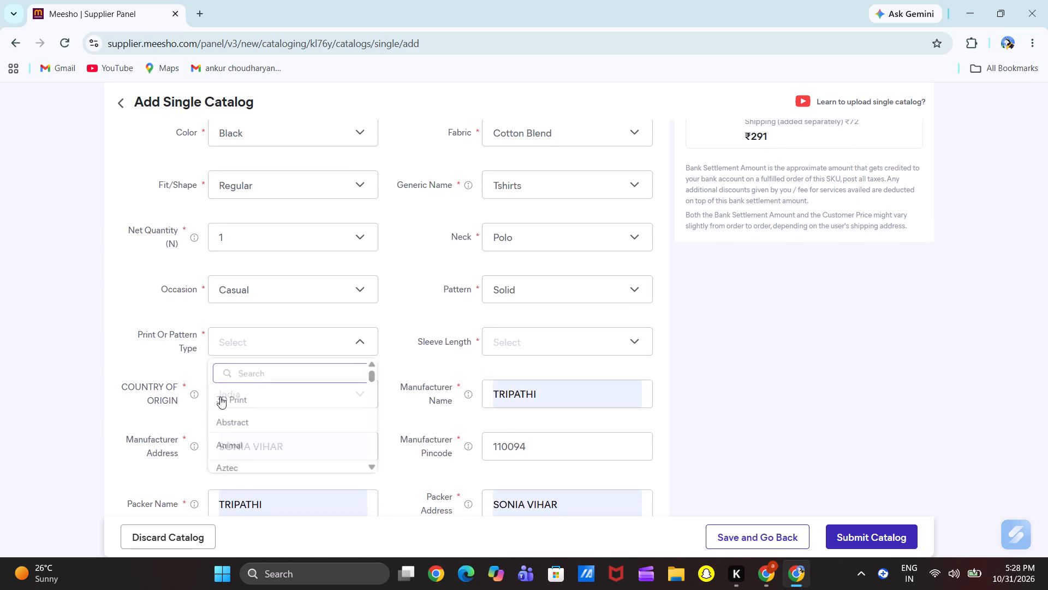
pyautogui.scroll(-2, 254, 422)
pyautogui.click(255, 376)
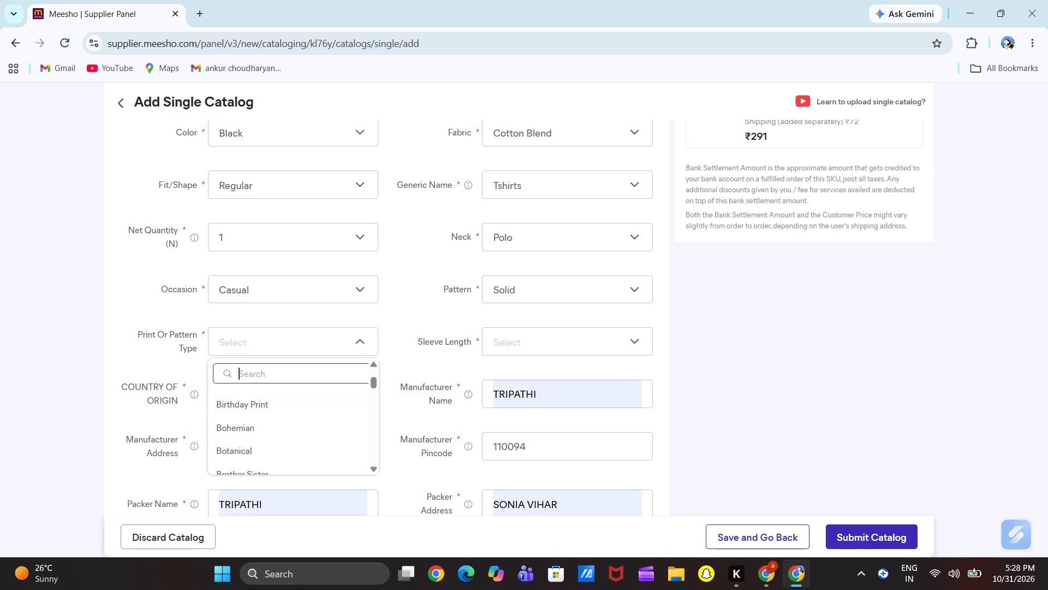
pyautogui.write('SO')
pyautogui.click(273, 388)
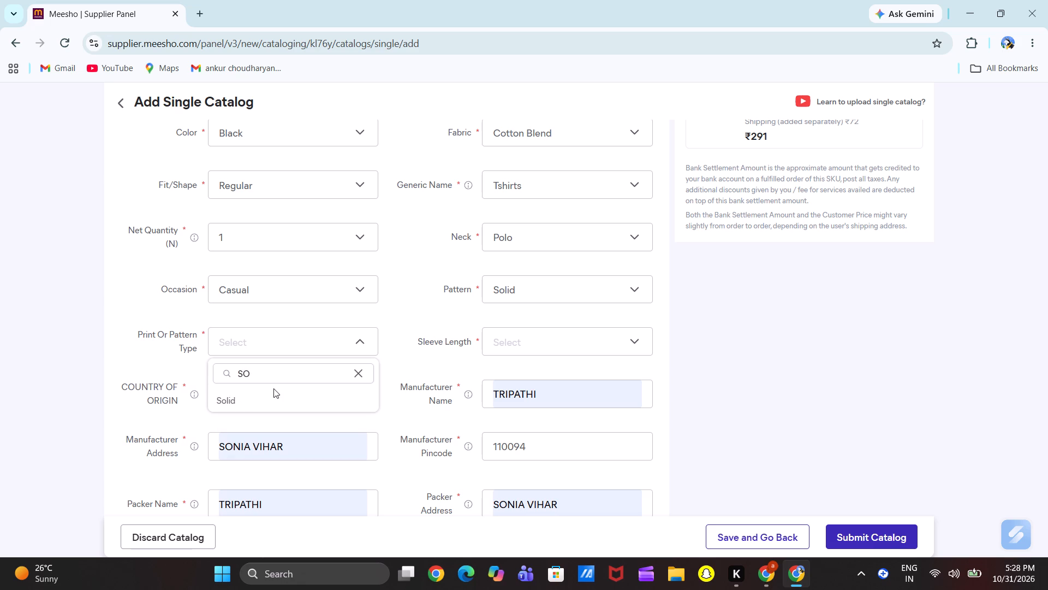
pyautogui.click(289, 399)
pyautogui.click(544, 331)
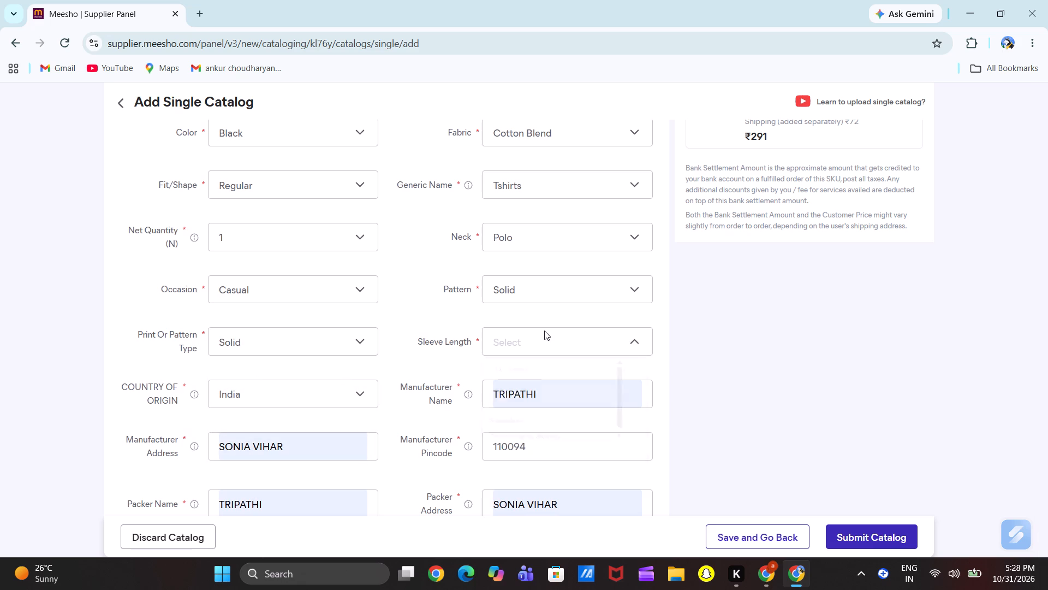
pyautogui.click(514, 407)
# Set Product 3's length to Regular in the other attributes.
pyautogui.scroll(-2, 463, 417)
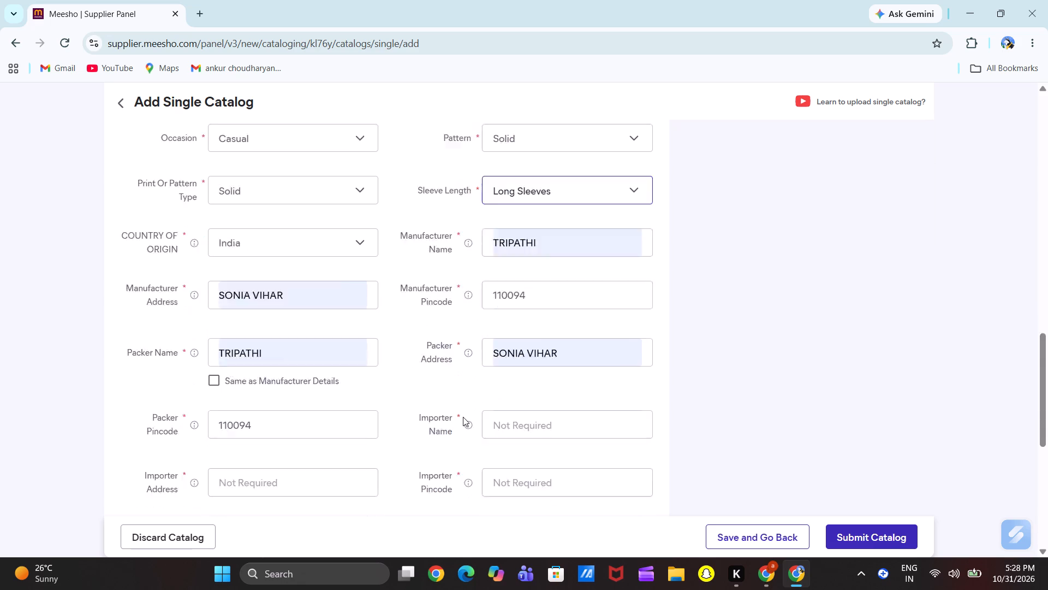
pyautogui.scroll(-3, 463, 417)
pyautogui.click(534, 380)
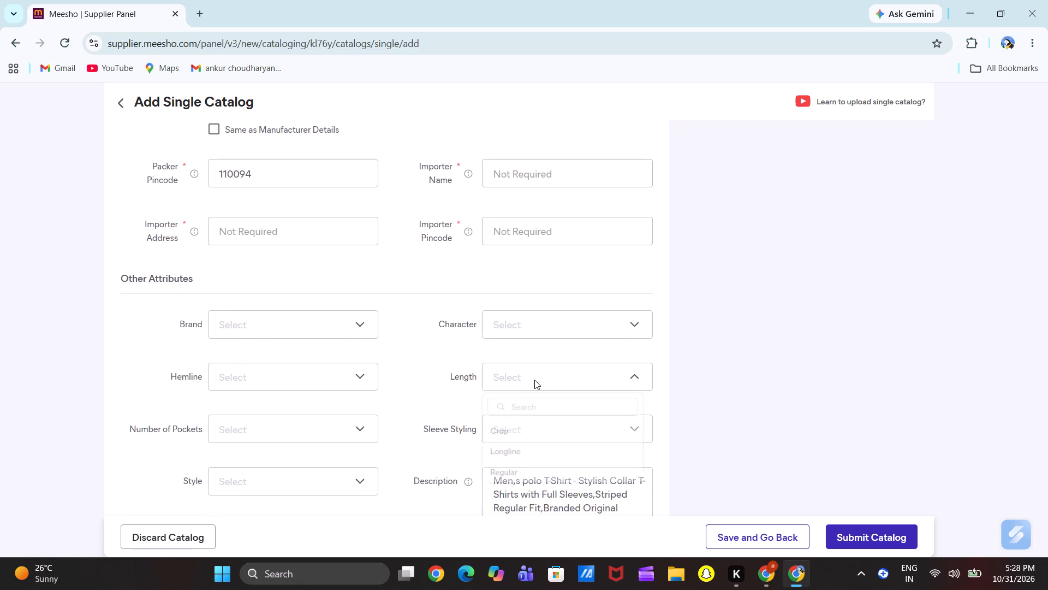
pyautogui.click(533, 482)
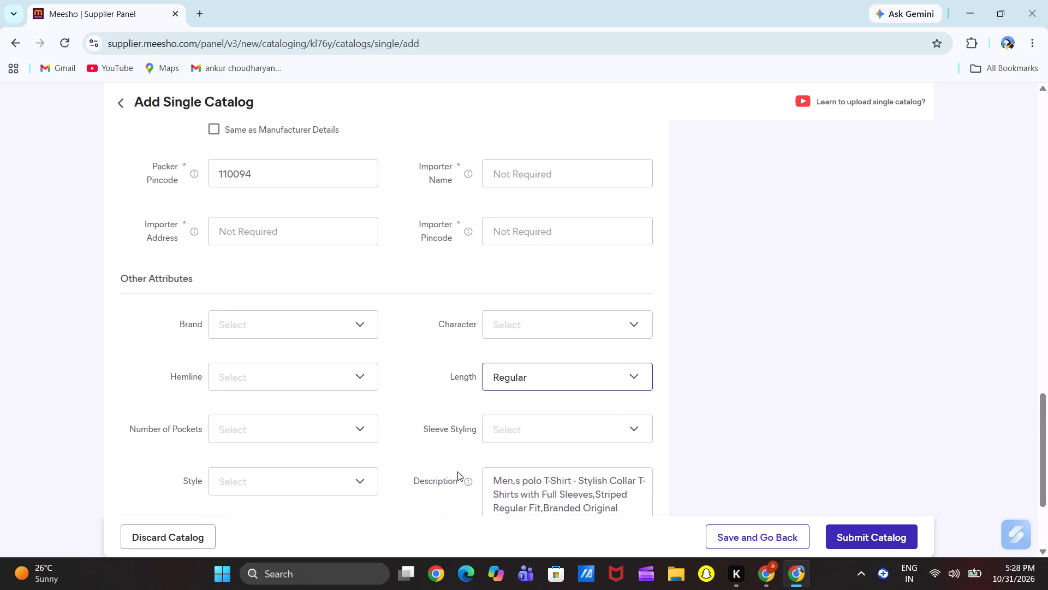
# Set Product 3's style to Korean and its number of pockets to No Pocket.
pyautogui.scroll(-2, 457, 471)
pyautogui.click(320, 349)
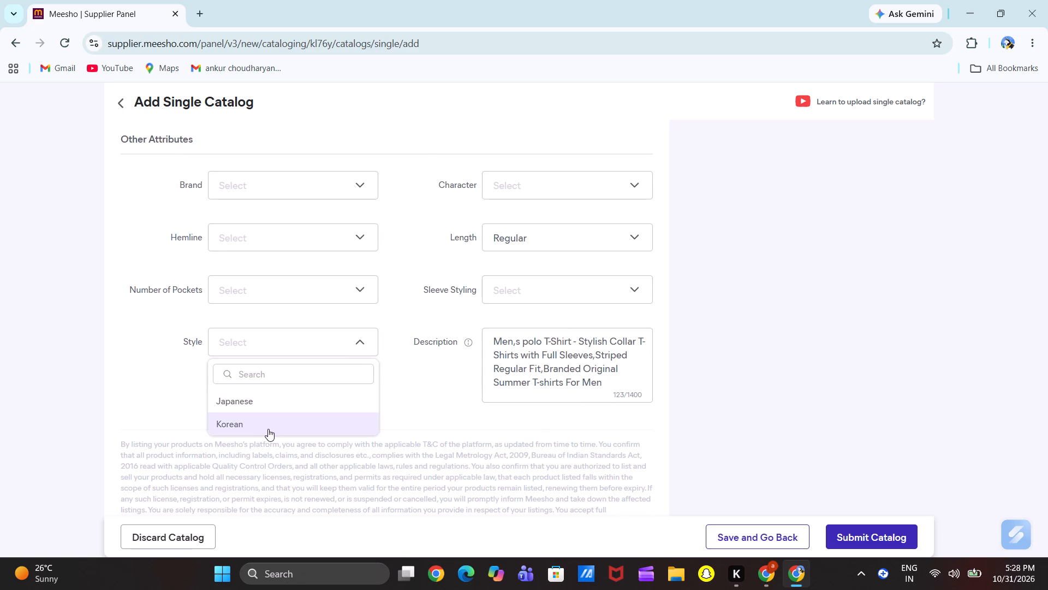
pyautogui.click(268, 429)
pyautogui.click(291, 278)
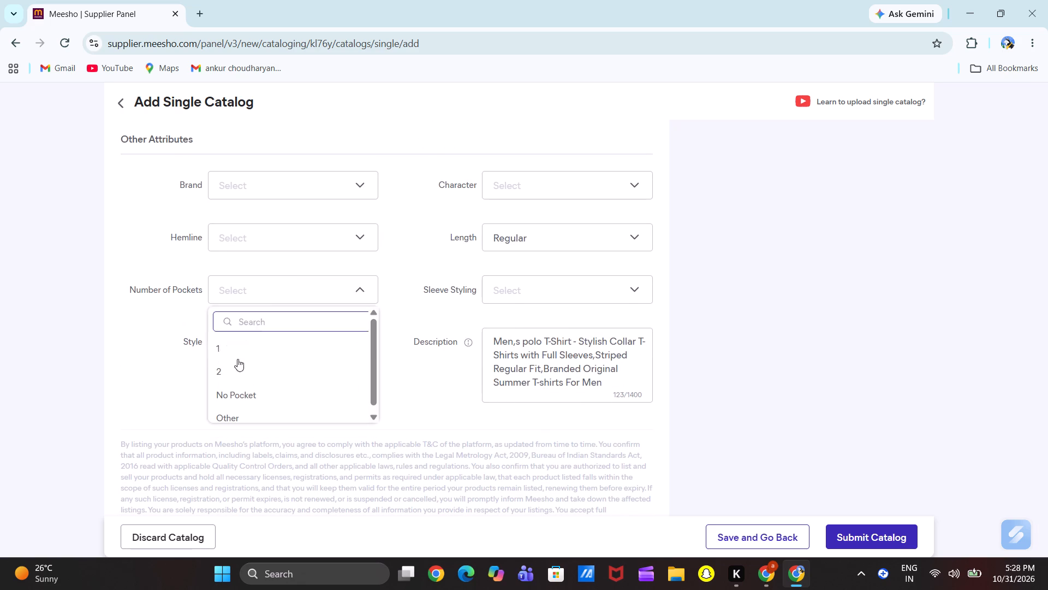
pyautogui.click(278, 396)
# Enter FULL=KARARA';/.[CAMEL] as the style code of Product 4.
pyautogui.scroll(4, 414, 310)
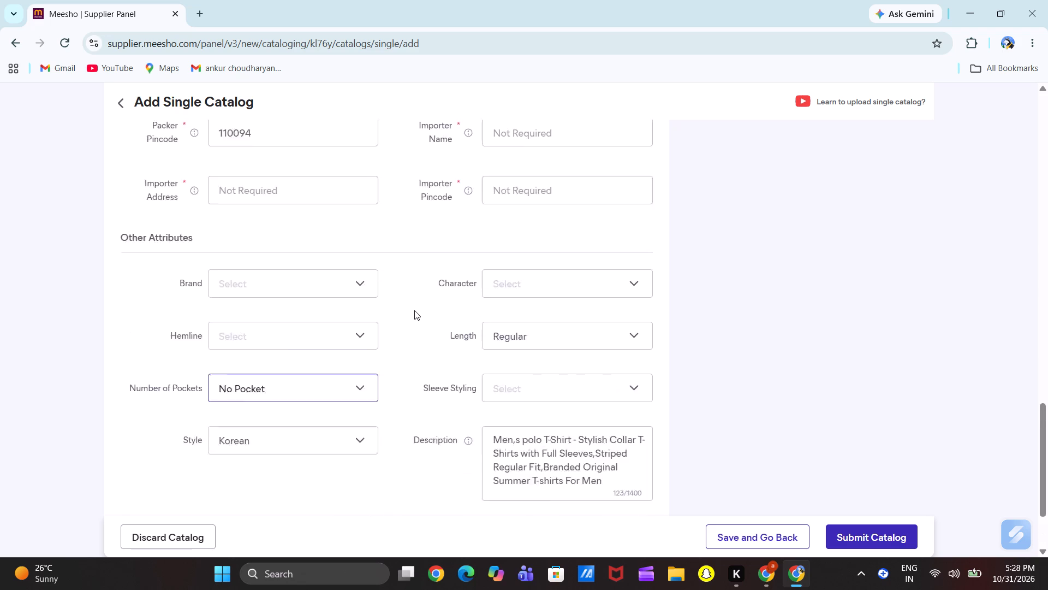
pyautogui.scroll(7, 414, 310)
pyautogui.click(457, 191)
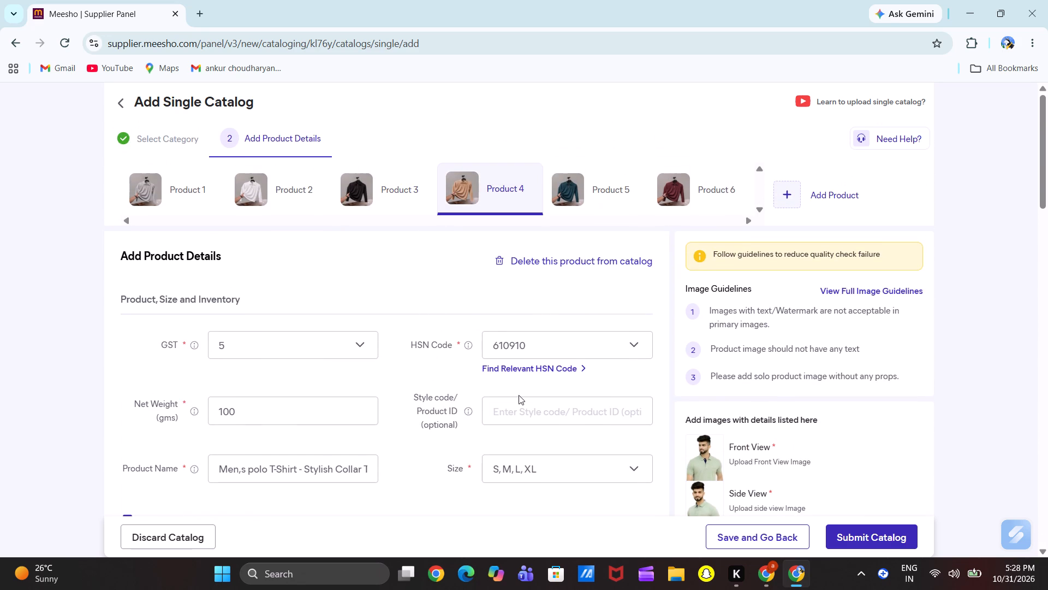
pyautogui.click(532, 406)
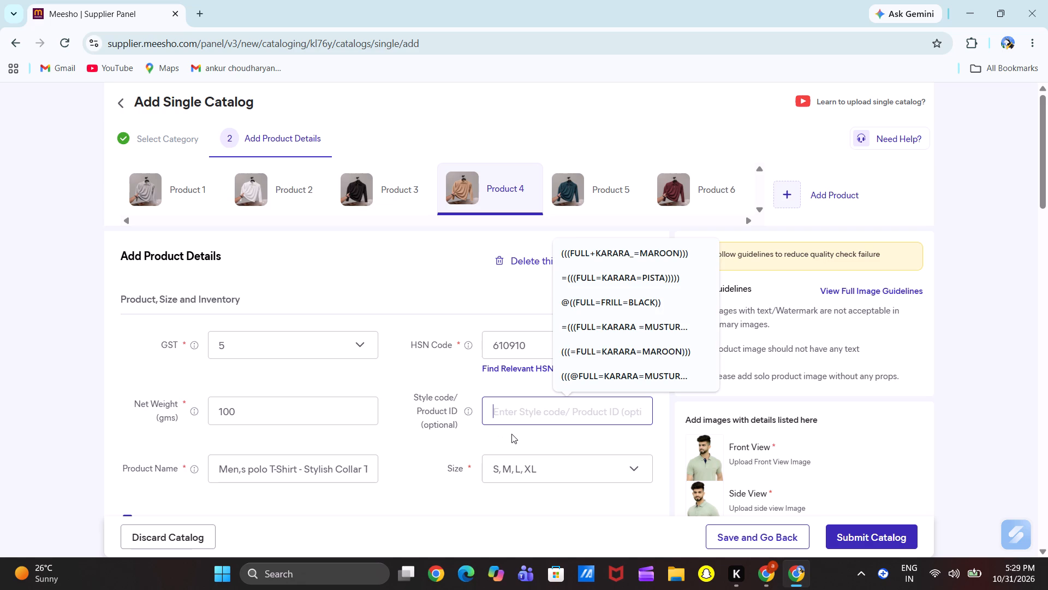
pyautogui.write('FULL')
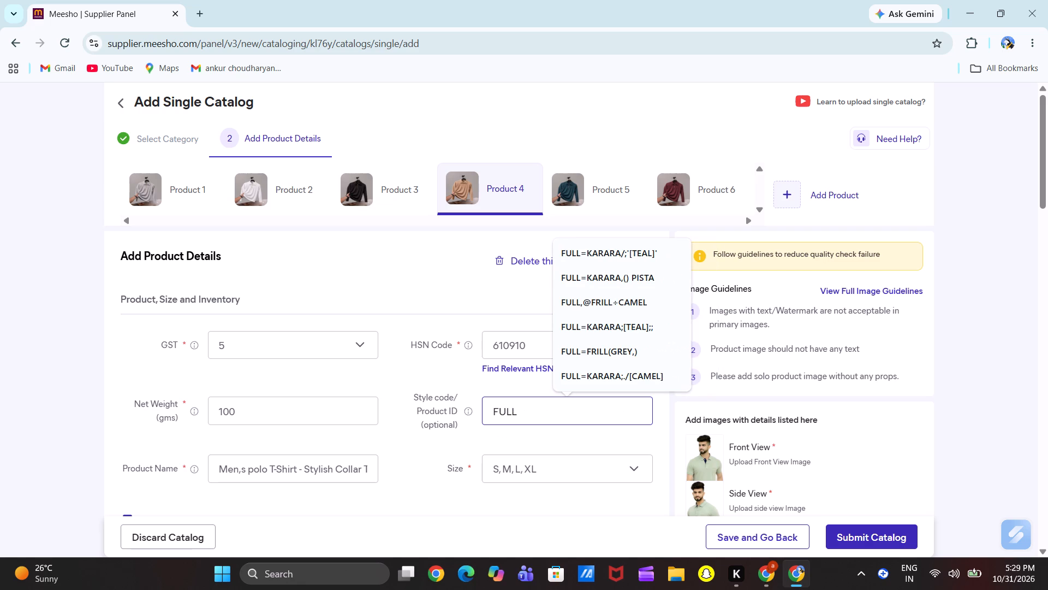
pyautogui.press('=')
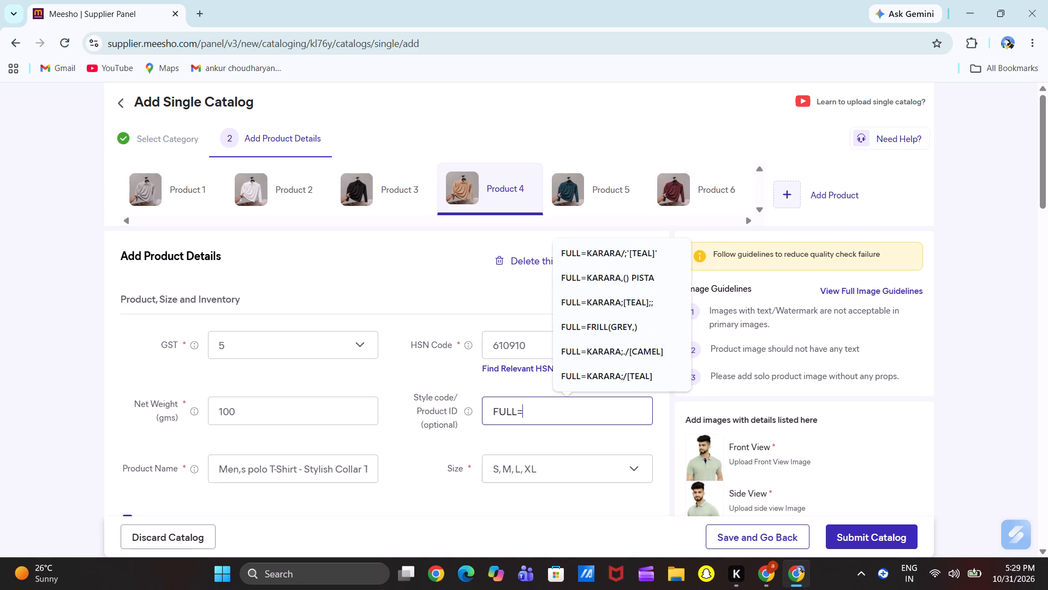
pyautogui.write('KARARA')
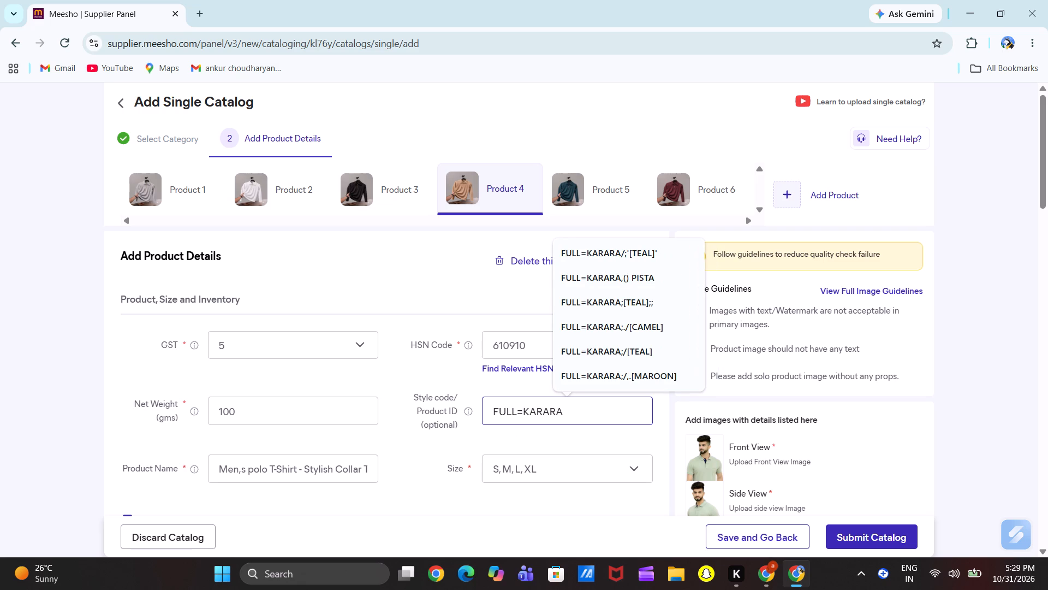
pyautogui.write("';/")
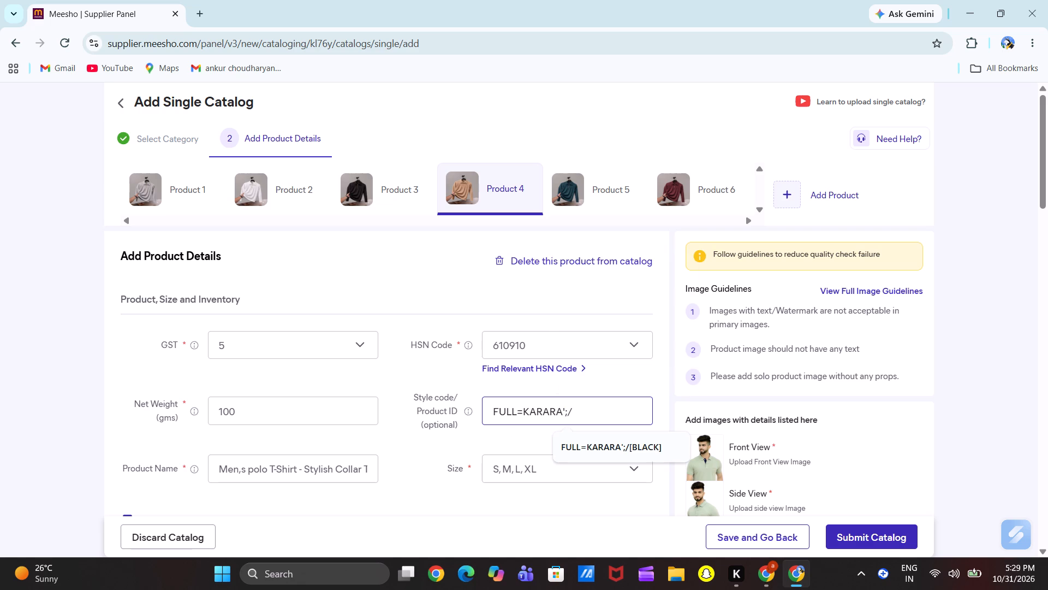
pyautogui.press('.')
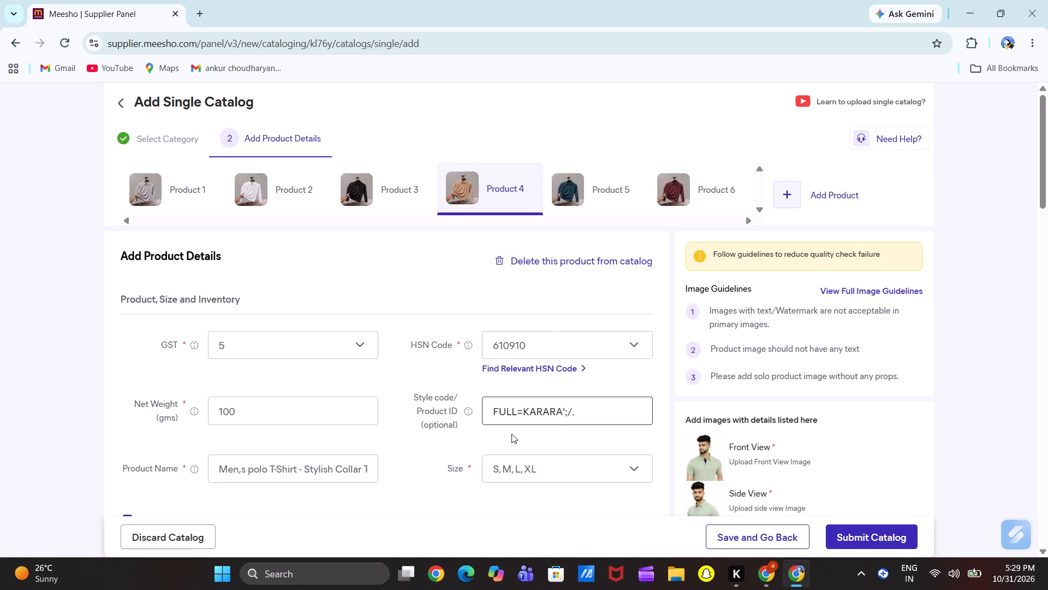
pyautogui.write('CAMEL')
pyautogui.press(']')
pyautogui.press('BackSpace')
pyautogui.press('BackSpace')
pyautogui.press('BackSpace')
pyautogui.press('BackSpace')
pyautogui.press('BackSpace')
pyautogui.press('BackSpace')
pyautogui.press('[')
pyautogui.write('CAMEL')
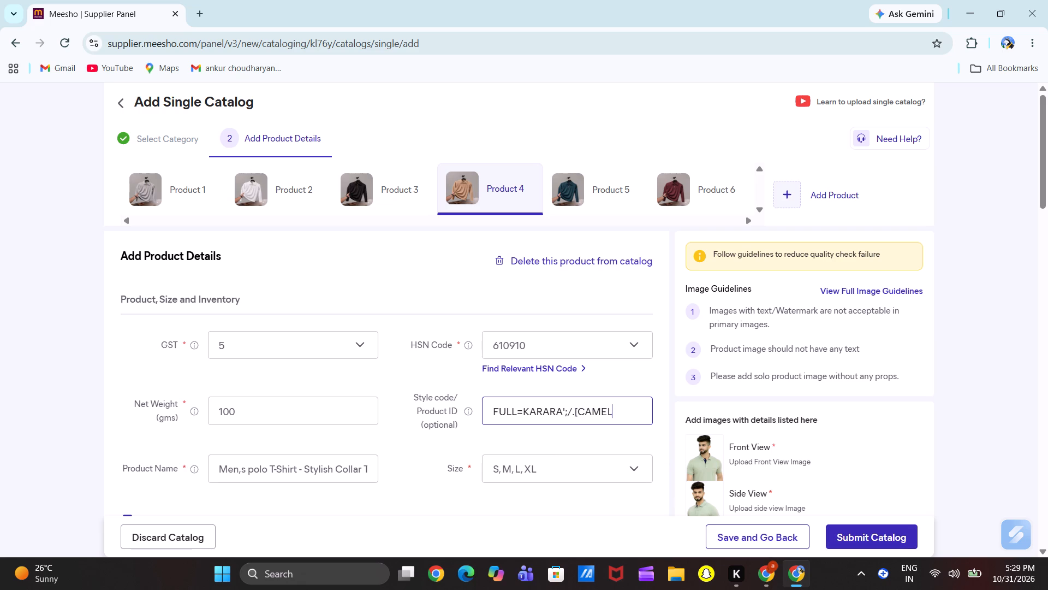
pyautogui.press(']')
# Set Product 4's shoulder size to 14.5 inches for size S and 15.5 inches for size M.
pyautogui.scroll(-3, 389, 471)
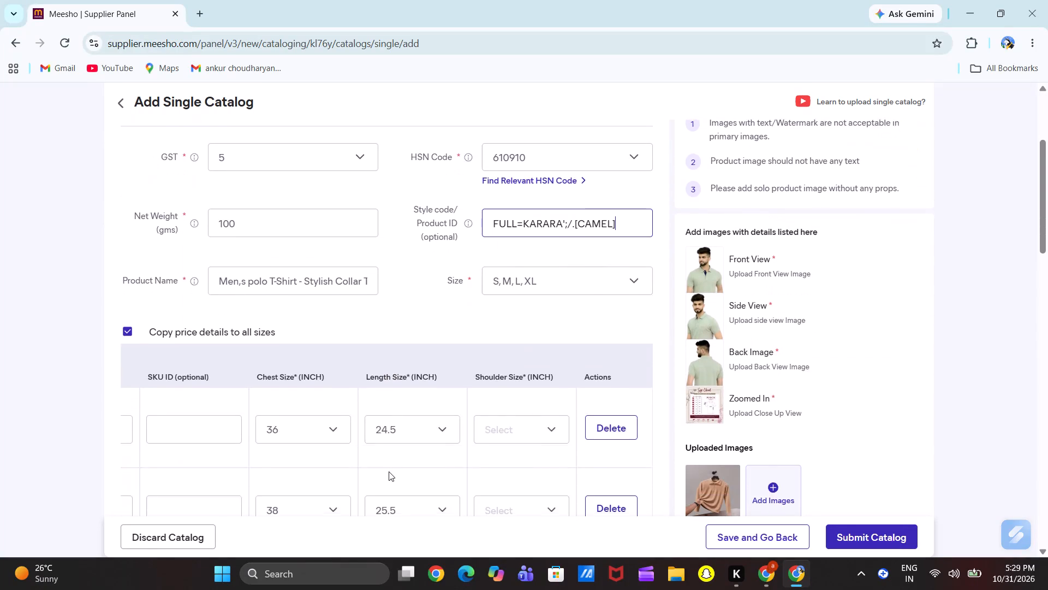
pyautogui.scroll(-1, 389, 471)
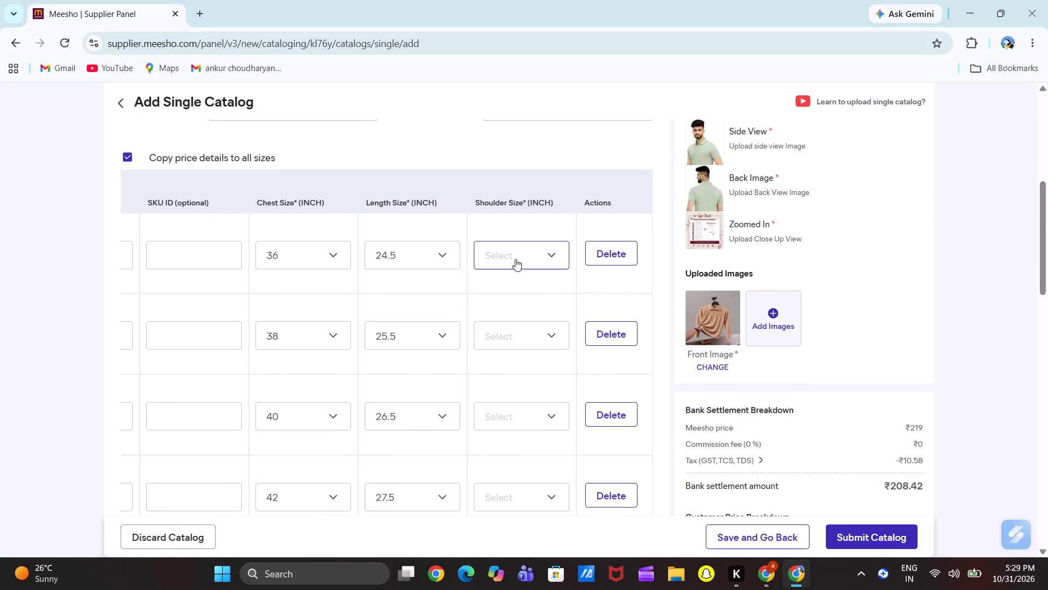
pyautogui.click(515, 259)
pyautogui.scroll(-2, 498, 358)
pyautogui.click(498, 358)
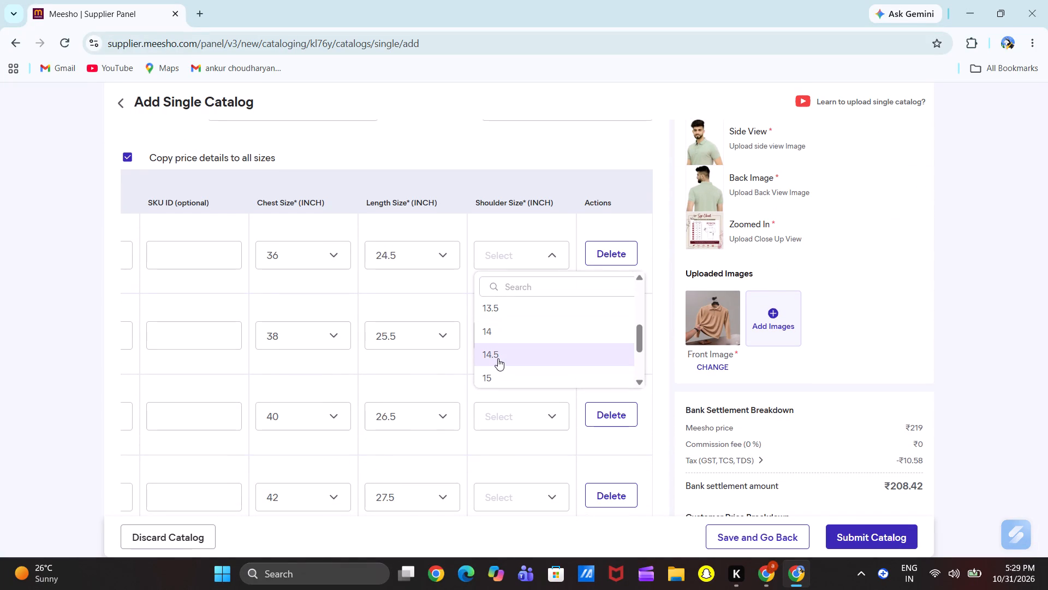
pyautogui.click(493, 341)
pyautogui.scroll(-1, 503, 416)
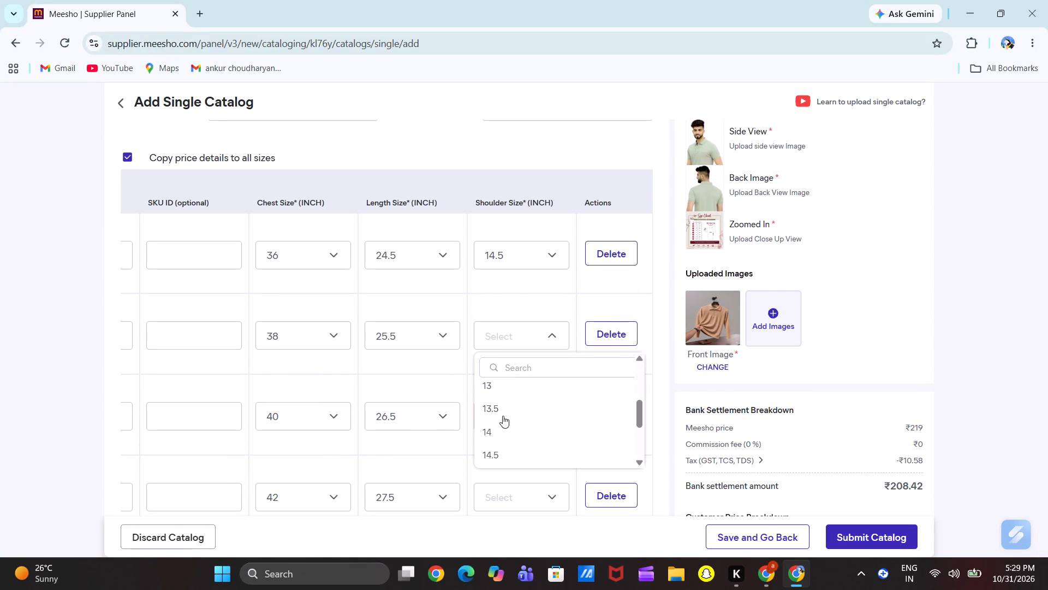
pyautogui.scroll(-1, 503, 416)
pyautogui.click(490, 405)
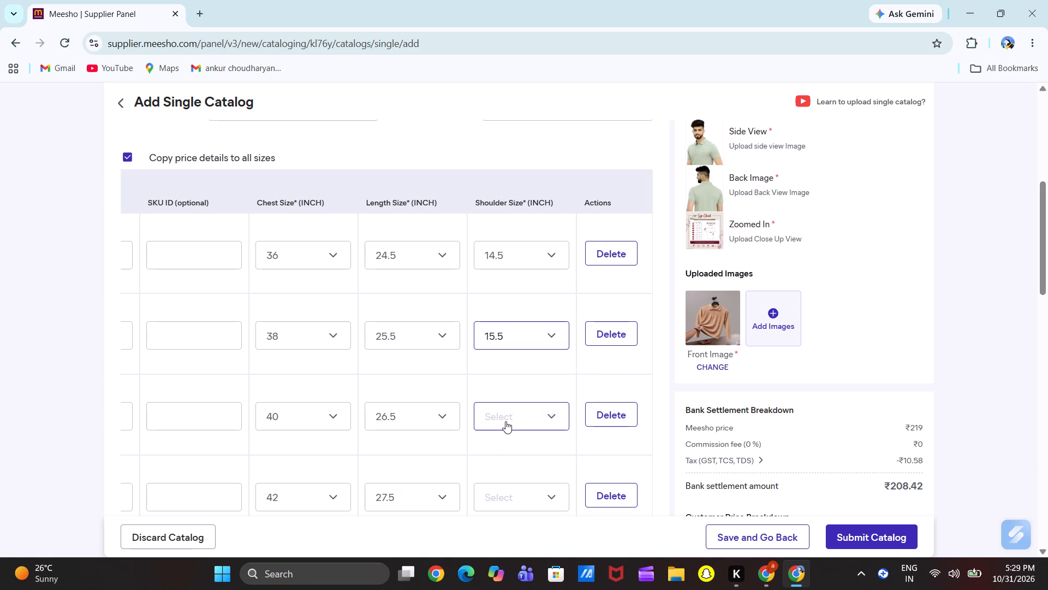
# Set Product 4's shoulder size to 16.5 inches for size L and 17.5 inches for size XL.
pyautogui.click(505, 421)
pyautogui.scroll(-2, 515, 467)
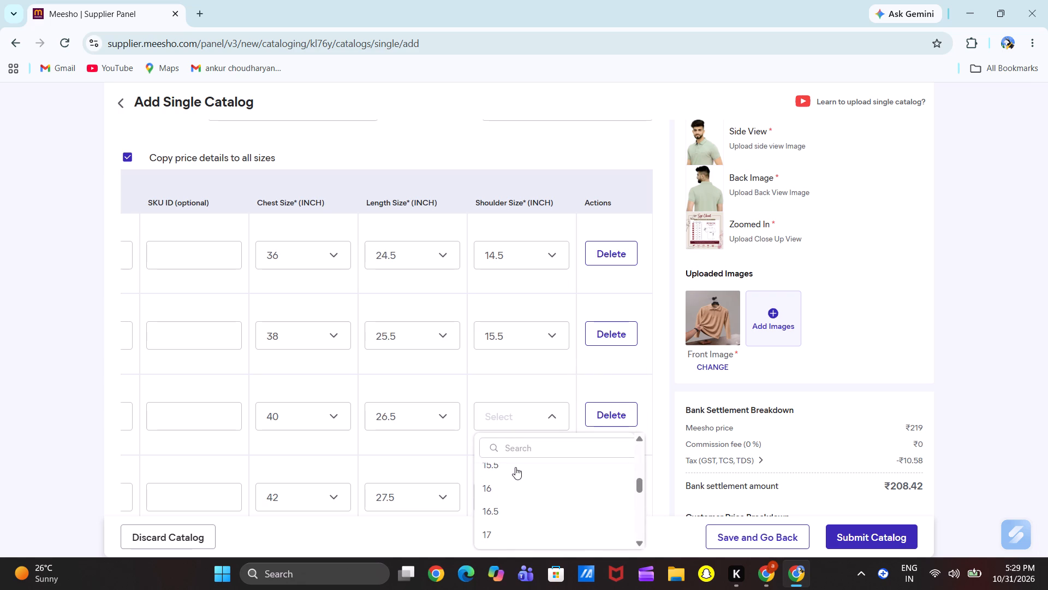
pyautogui.scroll(-2, 515, 467)
pyautogui.click(515, 467)
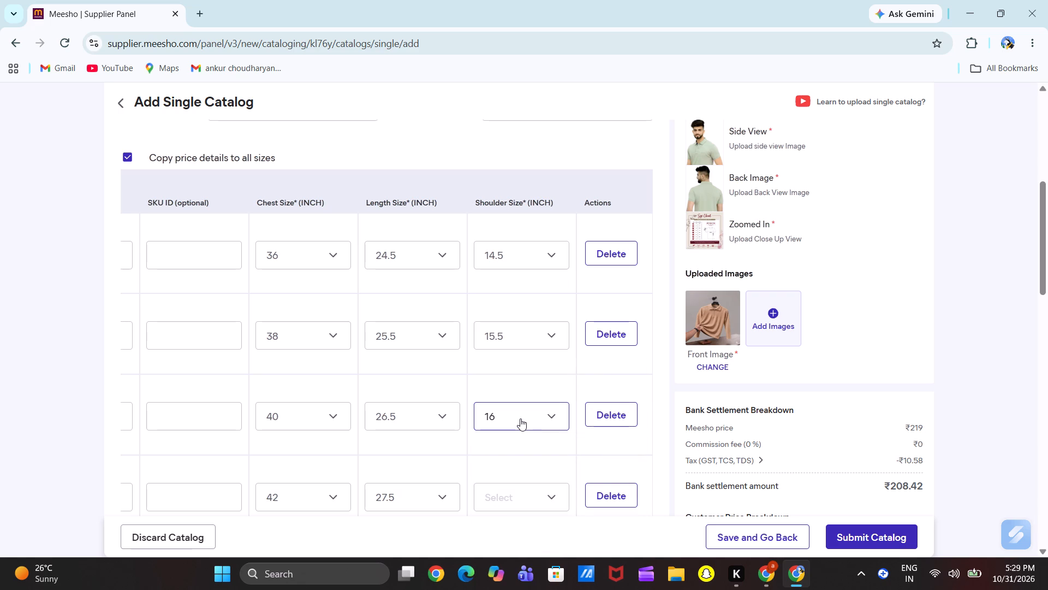
pyautogui.moveTo(520, 418); pyautogui.dragTo(508, 495)
pyautogui.click(513, 406)
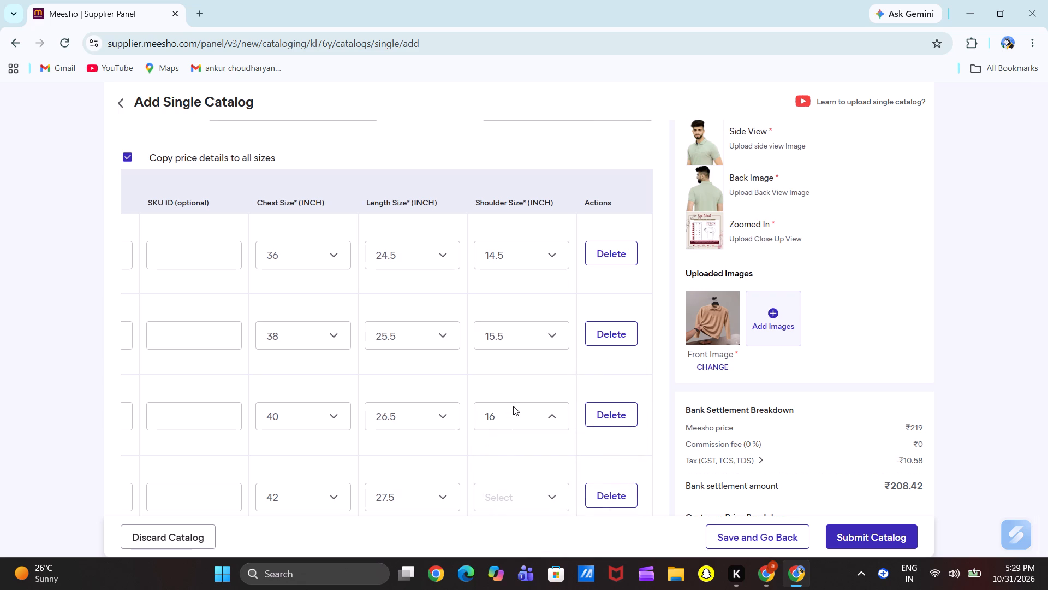
pyautogui.scroll(-3, 507, 487)
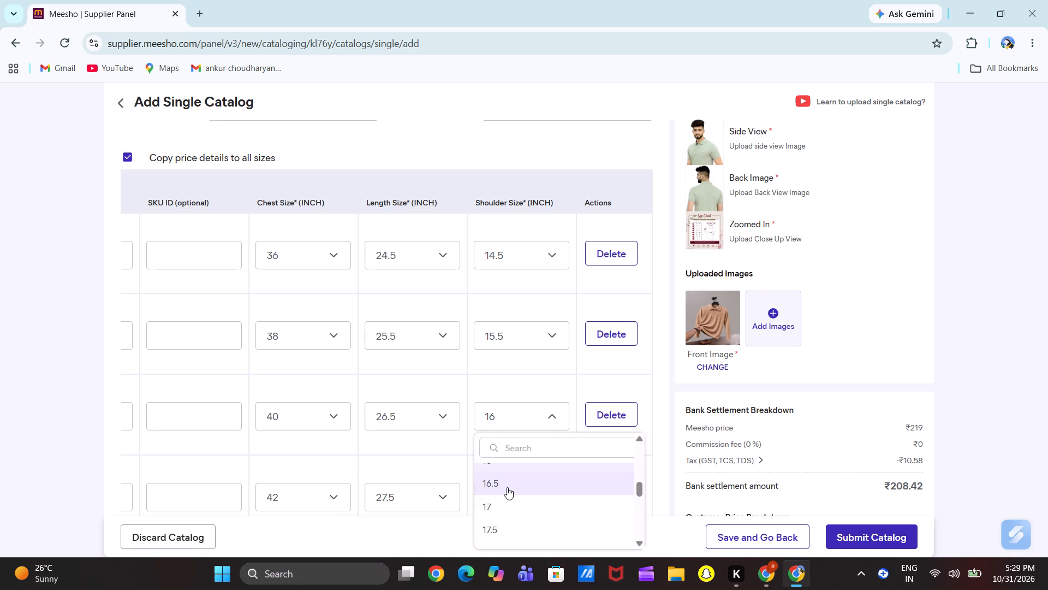
pyautogui.click(502, 484)
pyautogui.scroll(-1, 475, 473)
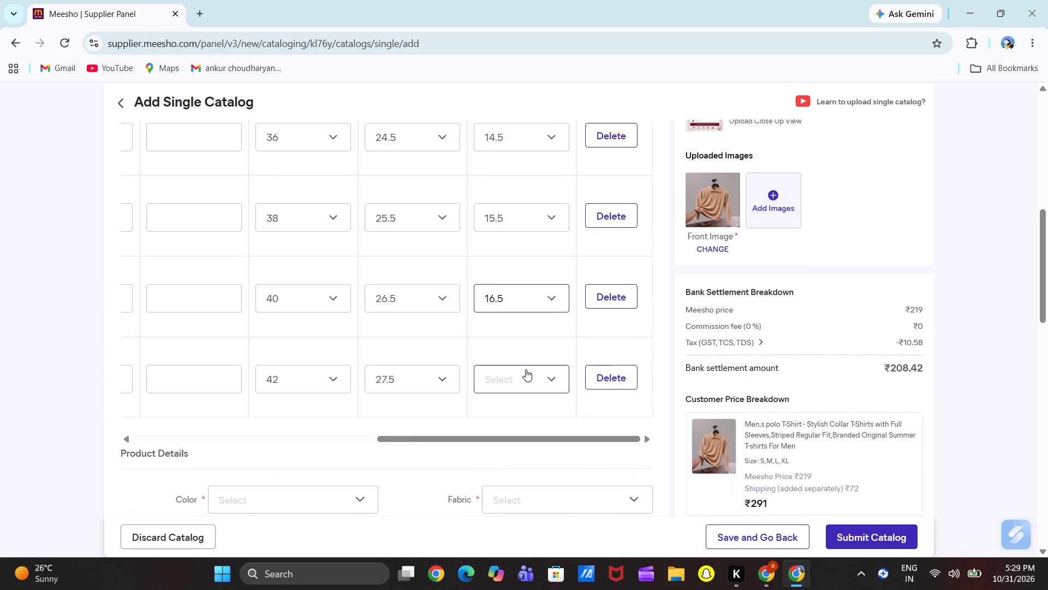
pyautogui.click(526, 369)
pyautogui.scroll(-2, 521, 457)
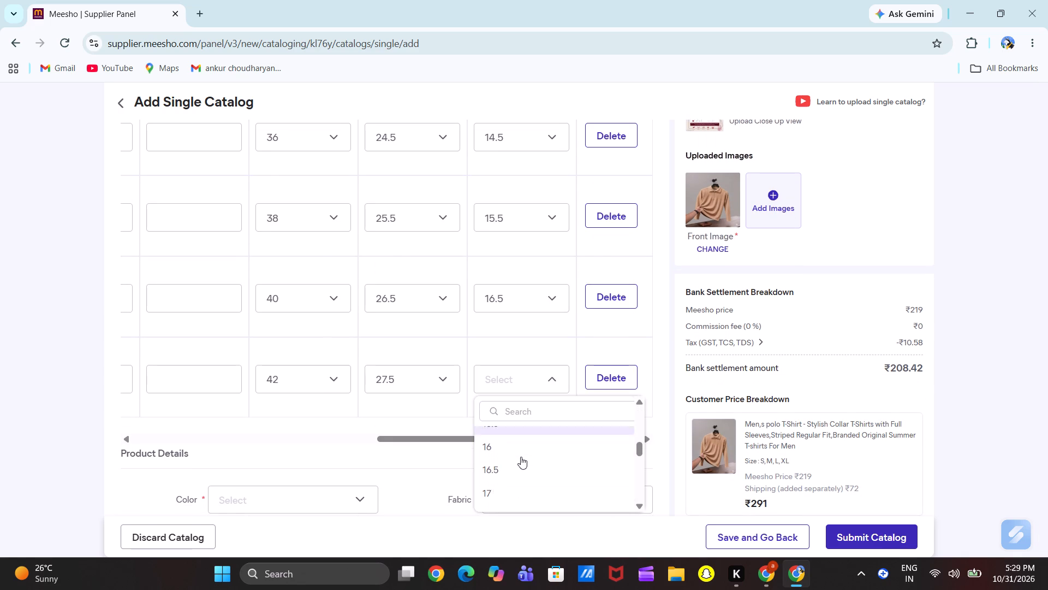
pyautogui.scroll(-2, 521, 457)
pyautogui.click(521, 457)
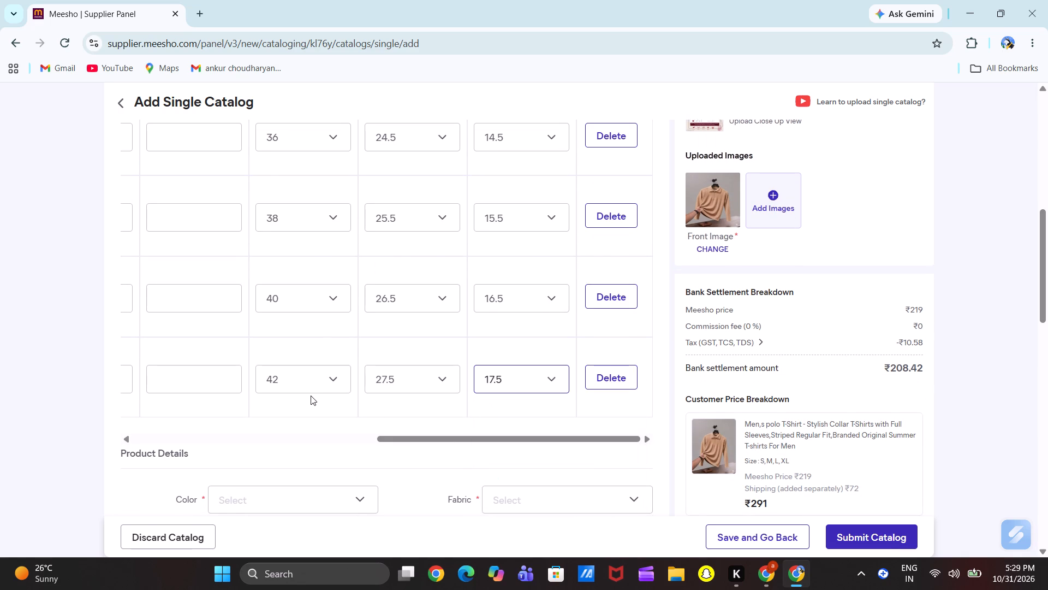
# Set Product 4's Meesho price to 219 for all sizes.
pyautogui.hscroll(4, 311, 396)
pyautogui.scroll(1, 242, 169)
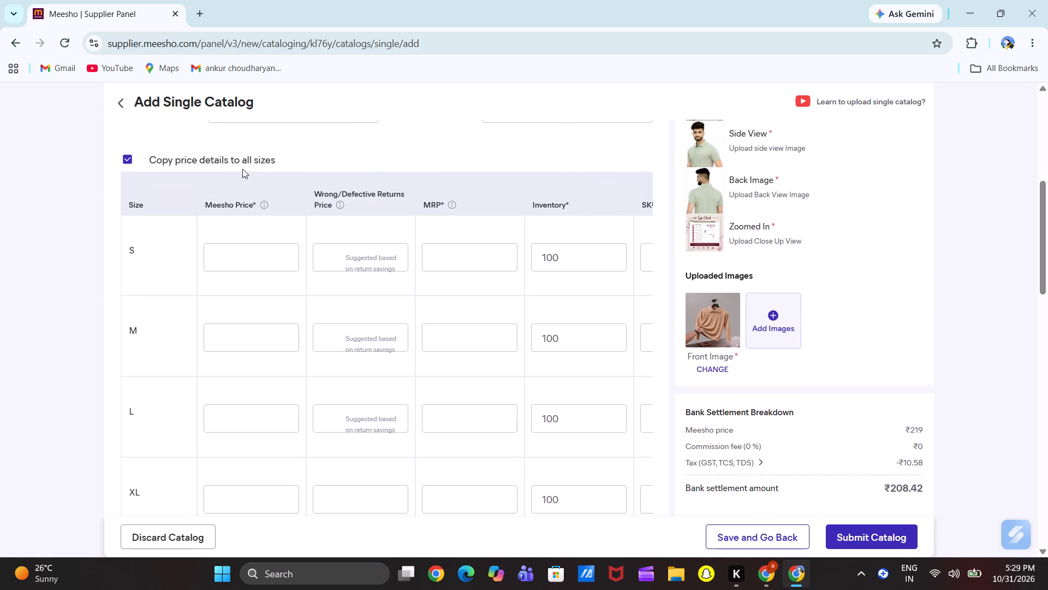
pyautogui.click(247, 253)
pyautogui.write('219')
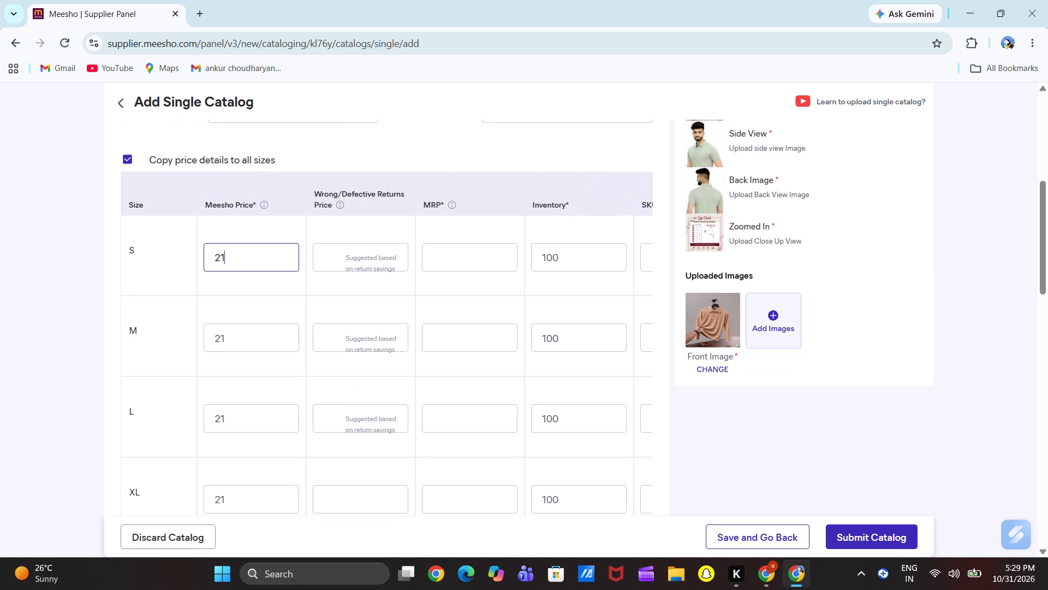
# Set Product 4's wrong/defective returns price to 218 and its MRP to 899 for all sizes.
pyautogui.click(330, 256)
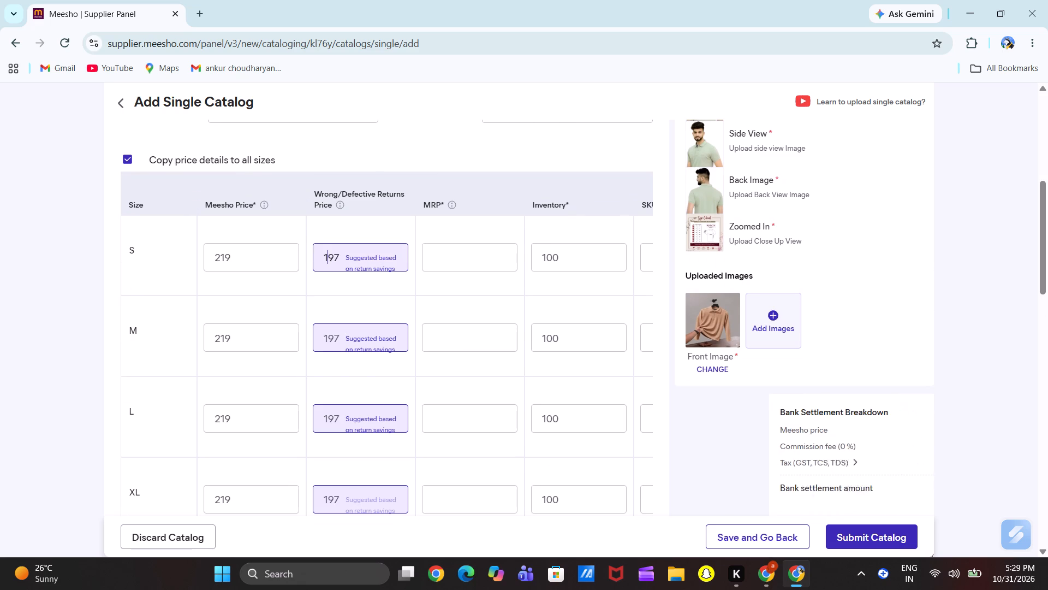
pyautogui.press('BackSpace')
pyautogui.click(337, 256)
pyautogui.press('BackSpace')
pyautogui.press('BackSpace')
pyautogui.press('BackSpace')
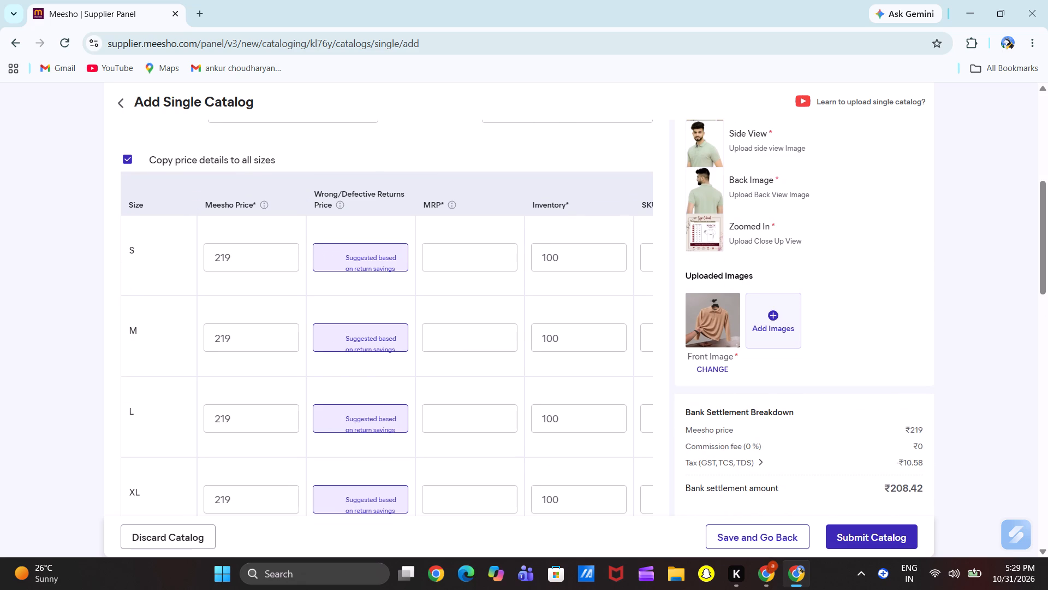
pyautogui.write('18')
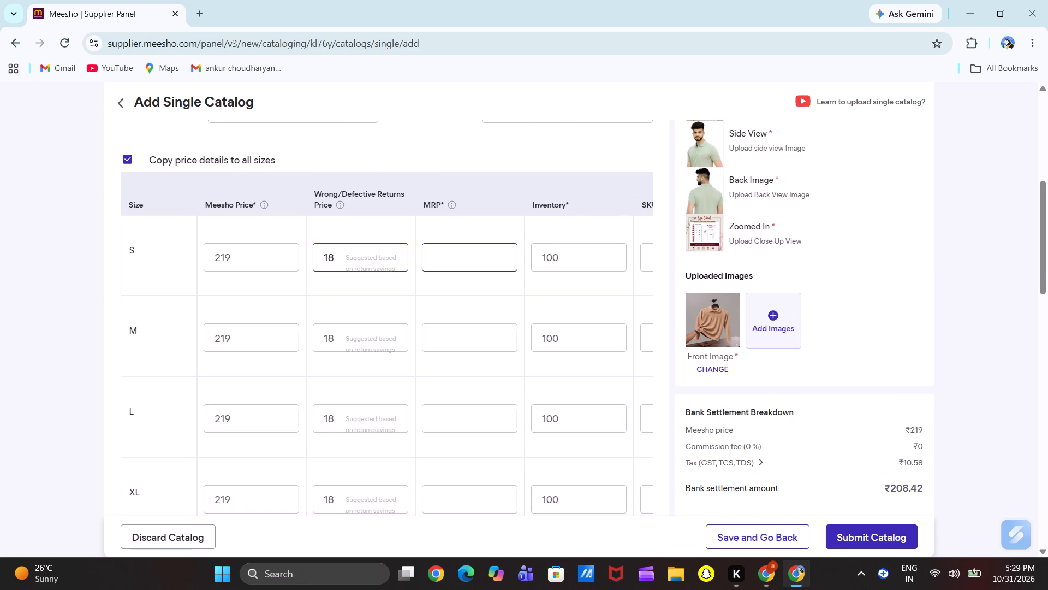
pyautogui.click(458, 259)
pyautogui.press('BackSpace')
pyautogui.press('BackSpace')
pyautogui.moveTo(458, 259); pyautogui.dragTo(335, 256)
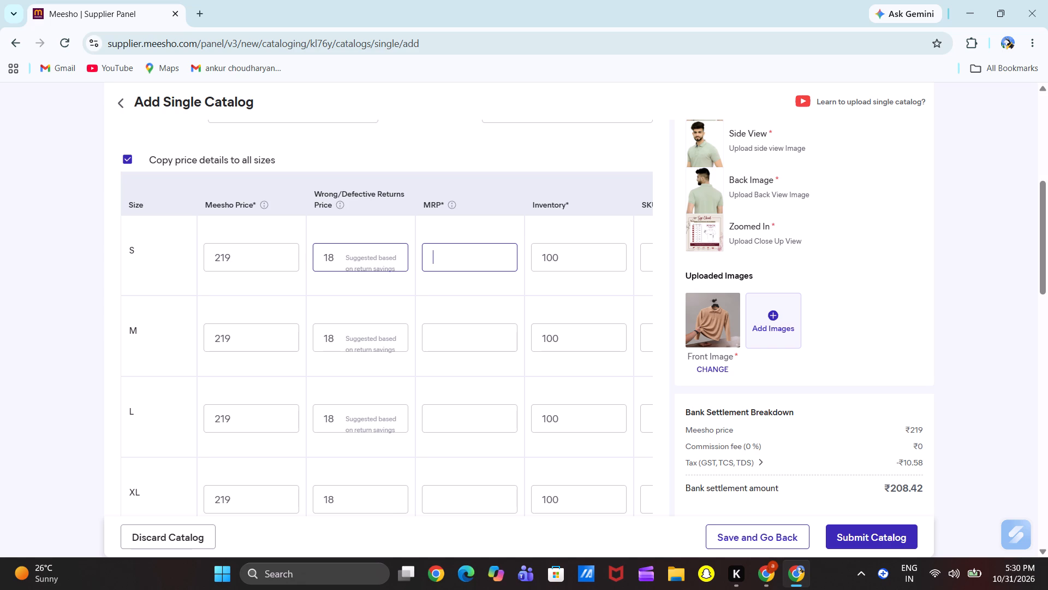
pyautogui.click(335, 256)
pyautogui.press('BackSpace')
pyautogui.press('BackSpace')
pyautogui.write('218')
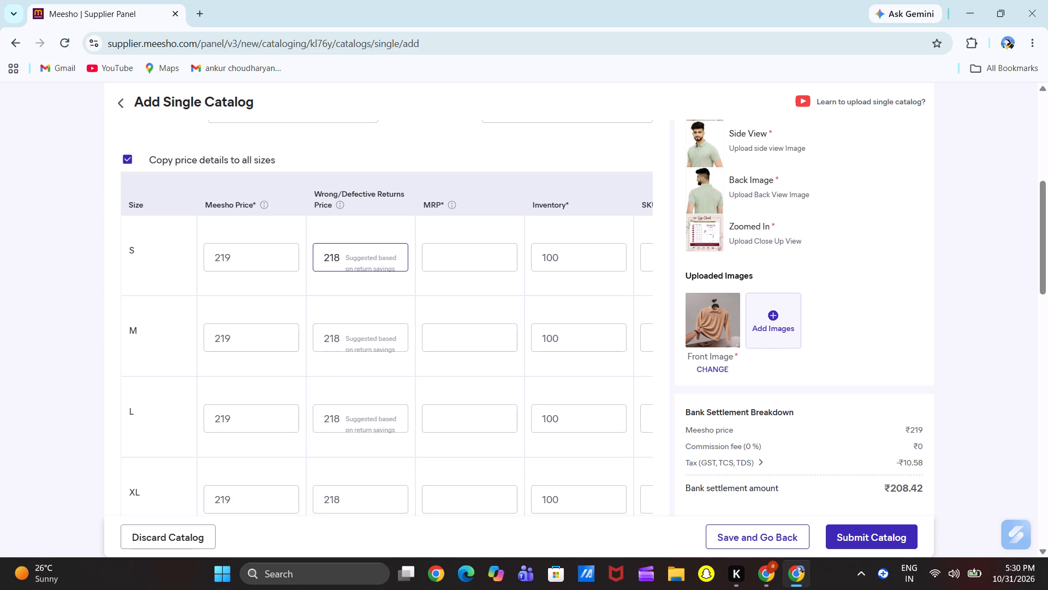
pyautogui.click(452, 253)
pyautogui.write('899')
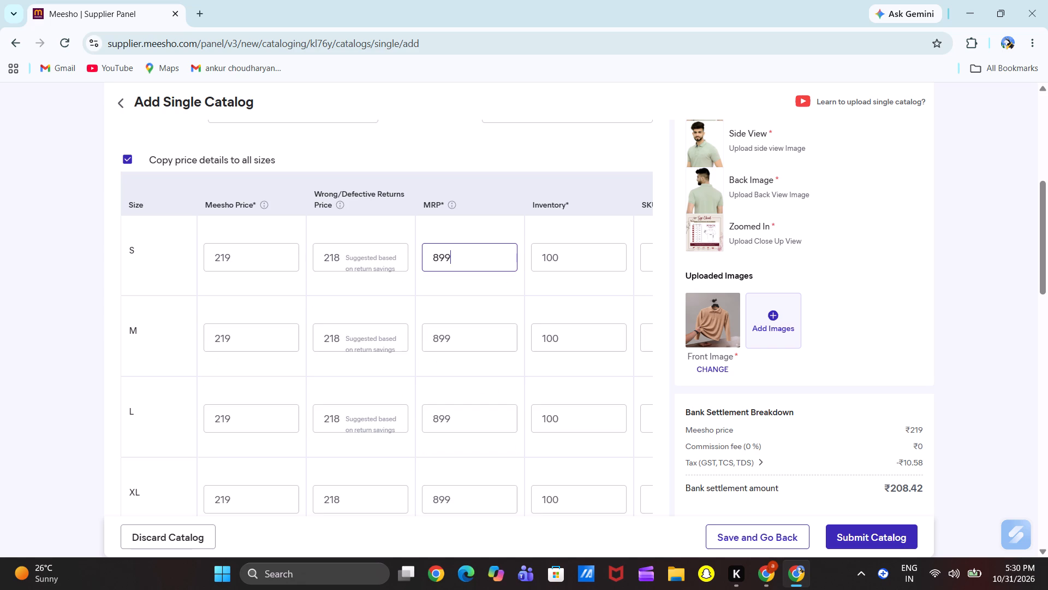
# Set Product 4's color to Caramel Brown and its fabric to Cotton Blend.
pyautogui.scroll(-4, 346, 308)
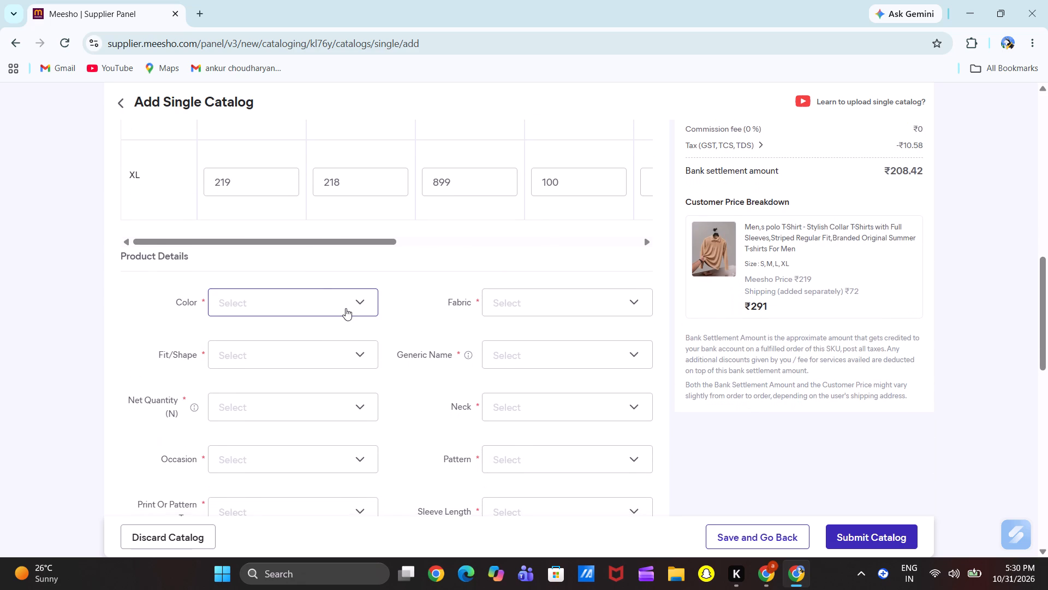
pyautogui.click(320, 301)
pyautogui.click(290, 333)
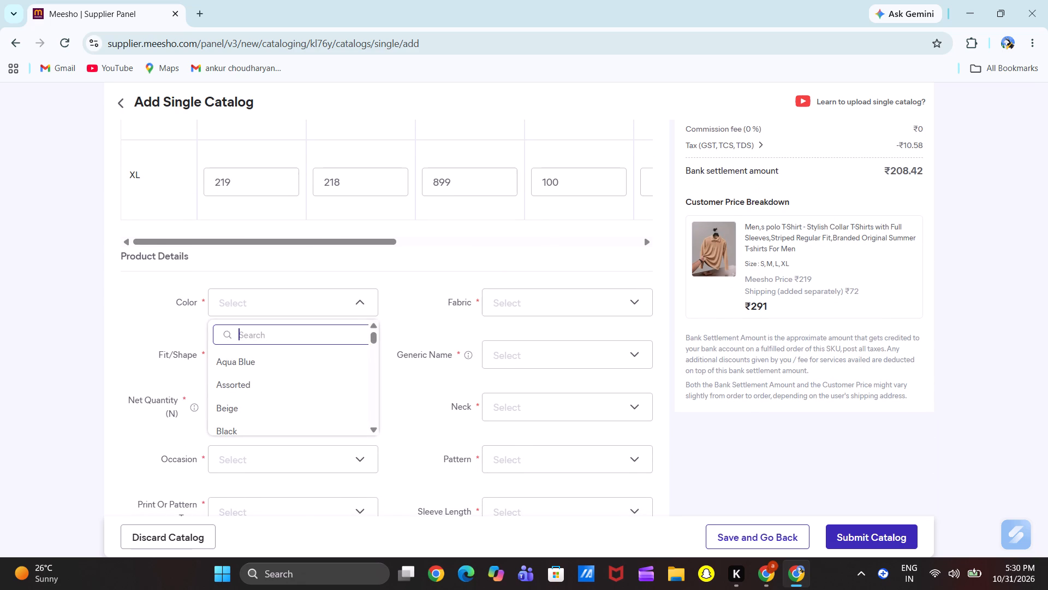
pyautogui.write('CA')
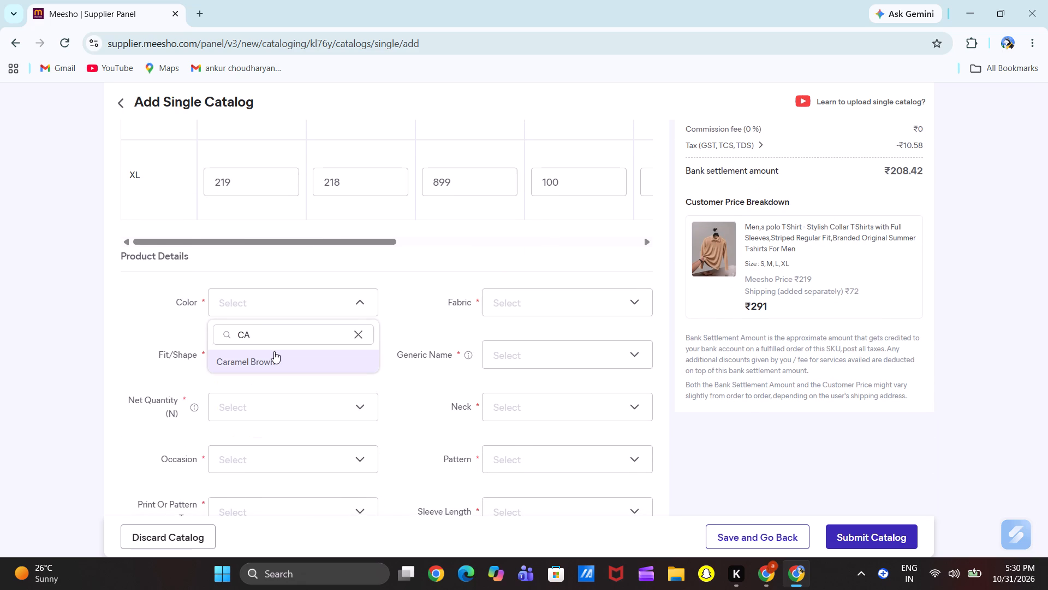
pyautogui.click(274, 351)
pyautogui.click(521, 308)
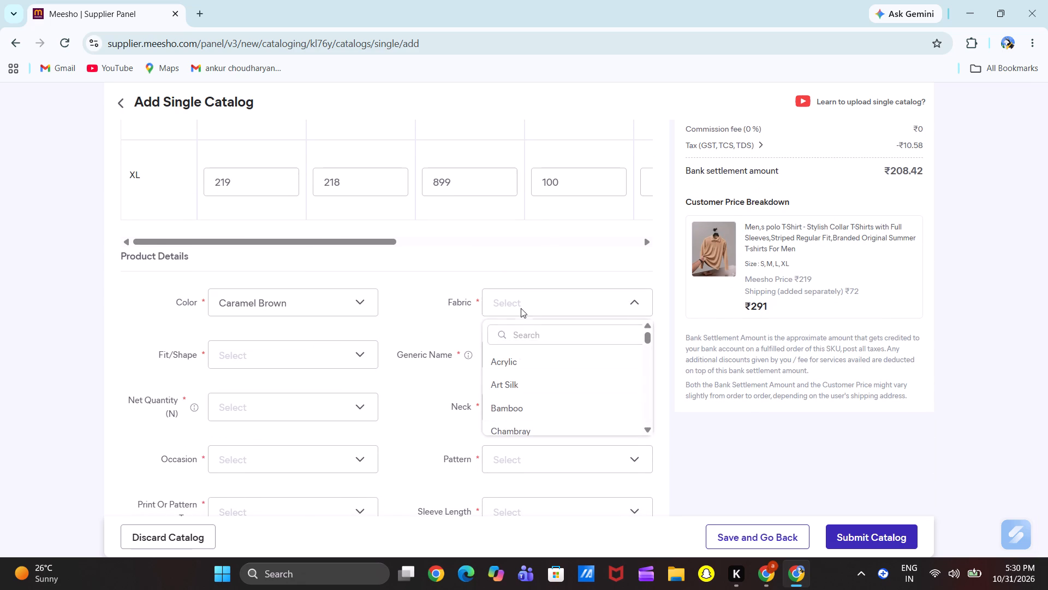
pyautogui.scroll(-1, 546, 417)
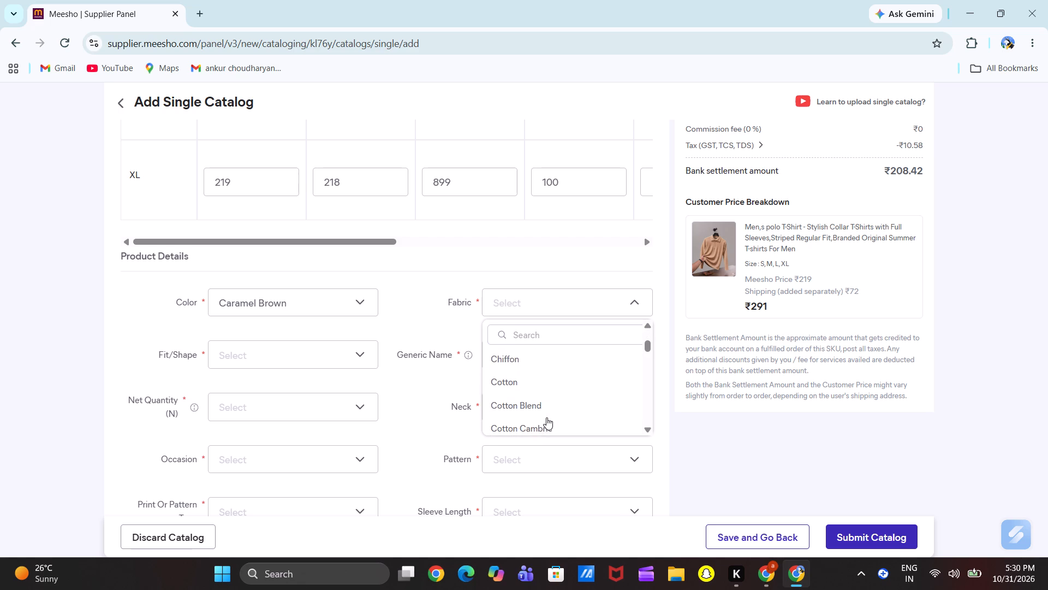
pyautogui.scroll(-1, 546, 417)
pyautogui.click(525, 395)
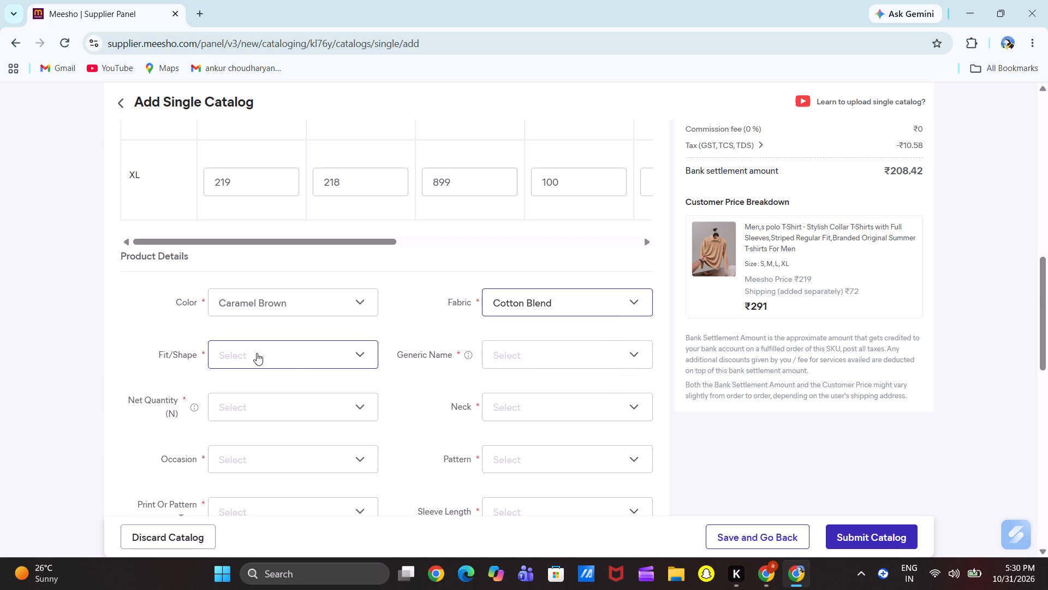
# Set Product 4's fit/shape to Regular and its generic name to Tshirts.
pyautogui.click(257, 353)
pyautogui.scroll(-2, 244, 418)
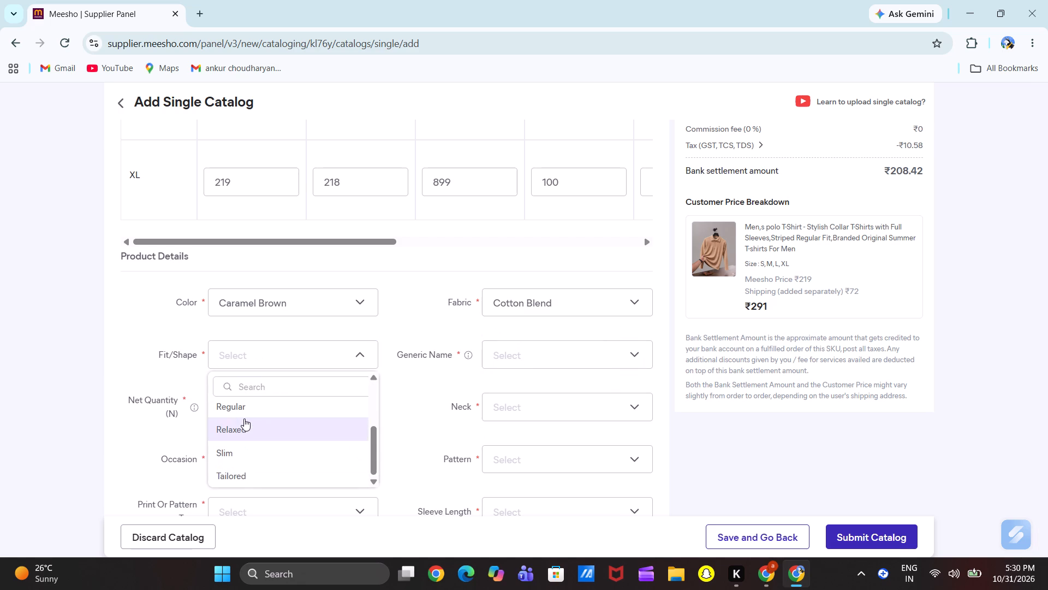
pyautogui.click(227, 402)
pyautogui.click(535, 346)
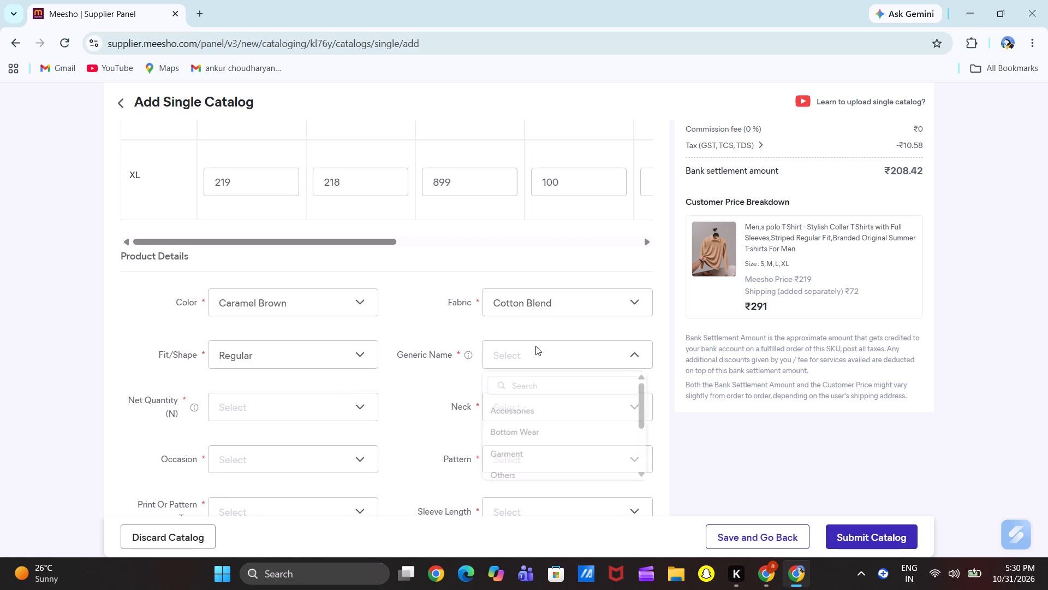
pyautogui.scroll(-2, 527, 426)
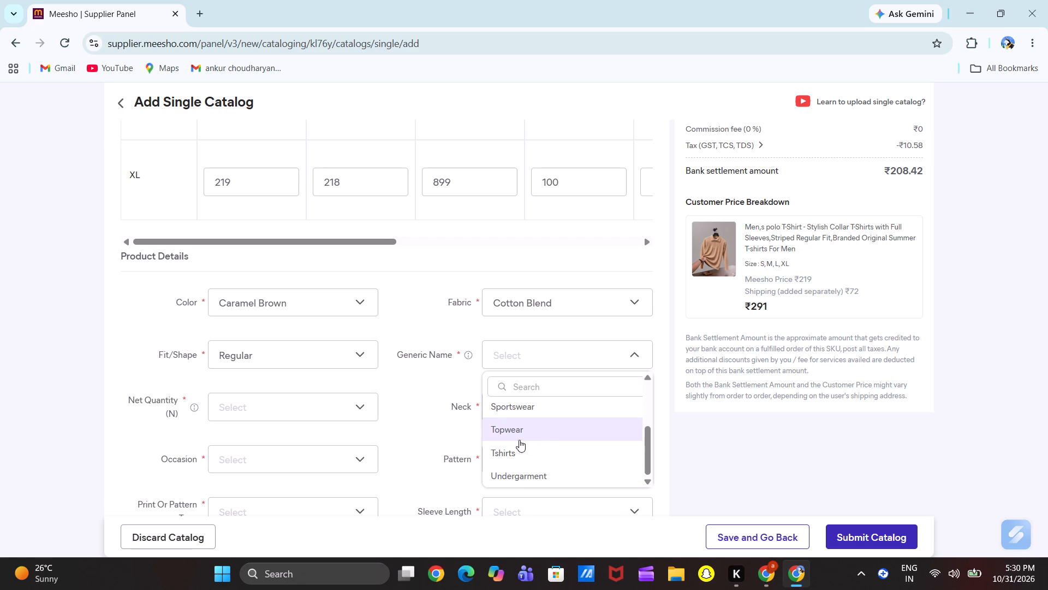
pyautogui.click(510, 452)
# Set Product 4's net quantity to 1 and its neck to Polo.
pyautogui.click(267, 401)
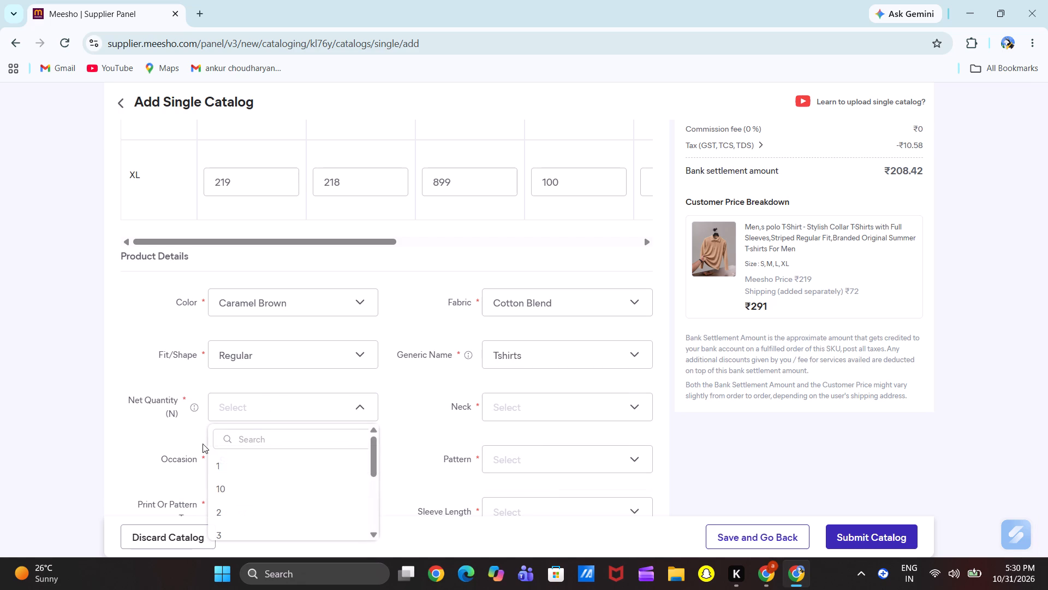
pyautogui.click(248, 467)
pyautogui.click(522, 412)
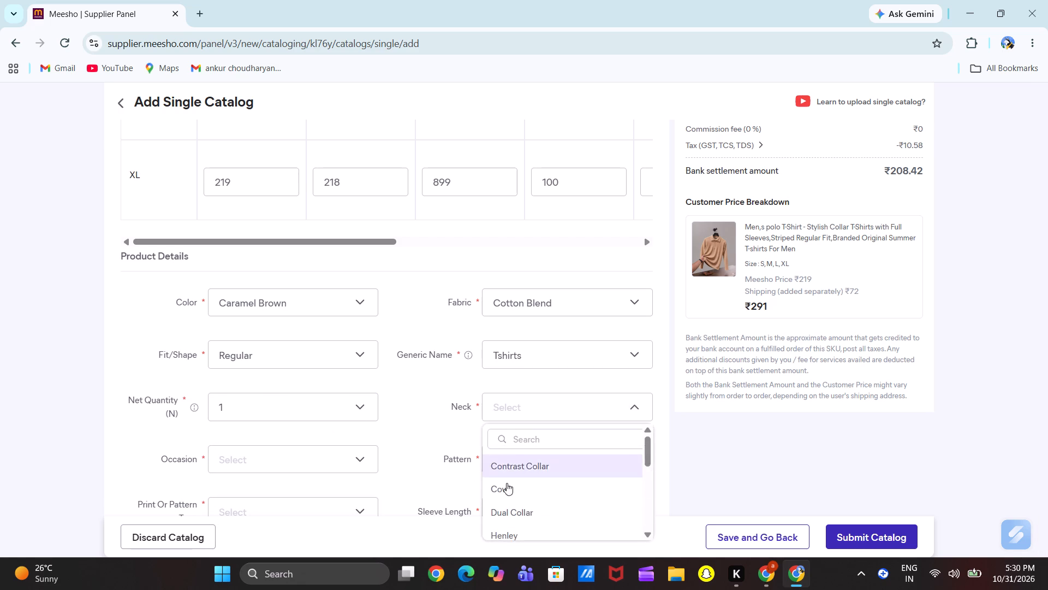
pyautogui.scroll(-2, 540, 497)
pyautogui.click(540, 497)
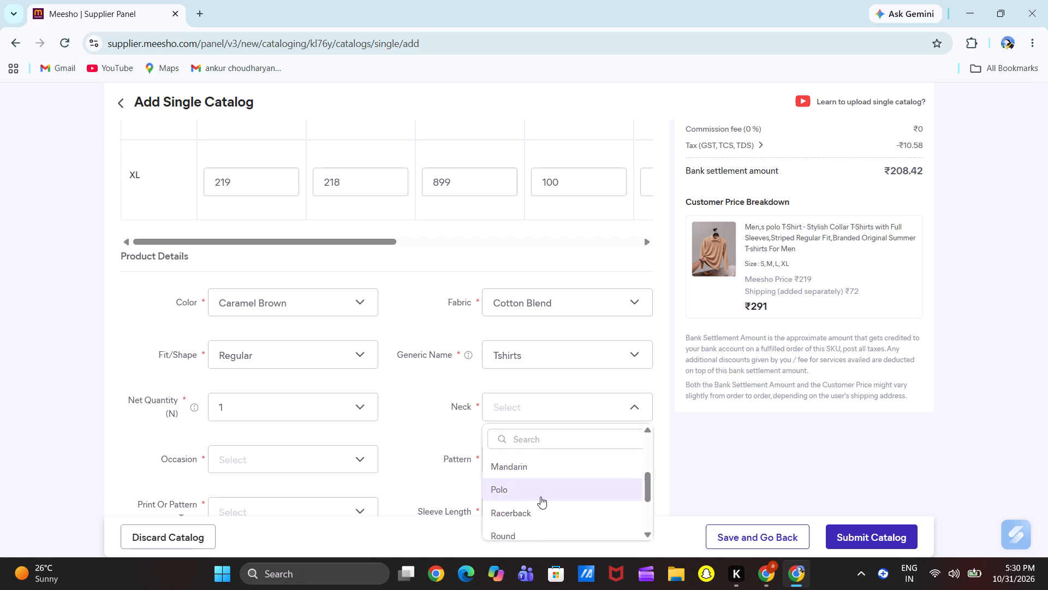
# Set Product 4's pattern to Solid and its occasion to Casual.
pyautogui.click(543, 472)
pyautogui.scroll(-1, 532, 513)
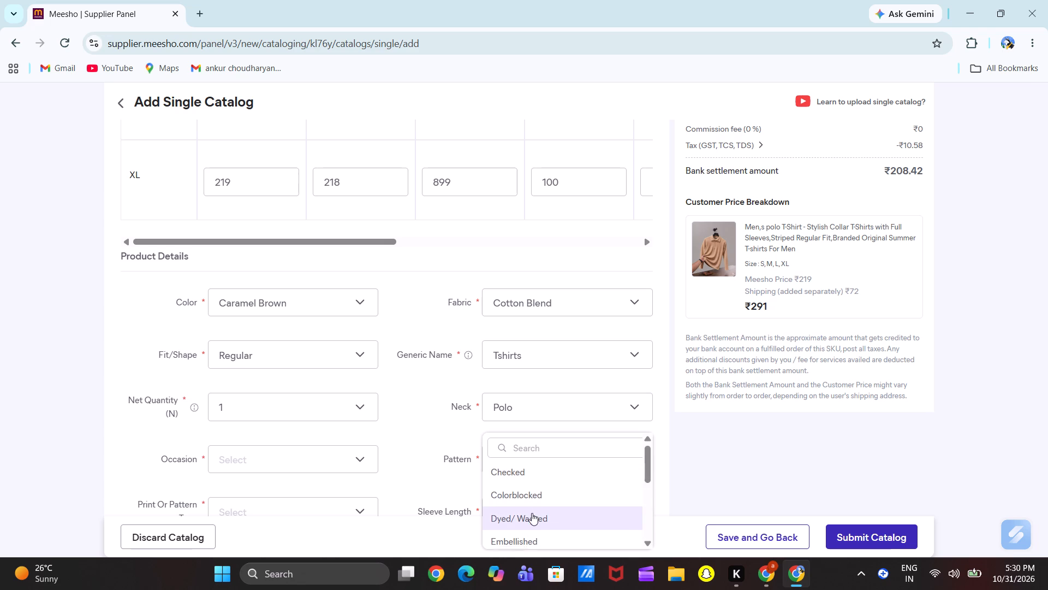
pyautogui.scroll(-2, 532, 513)
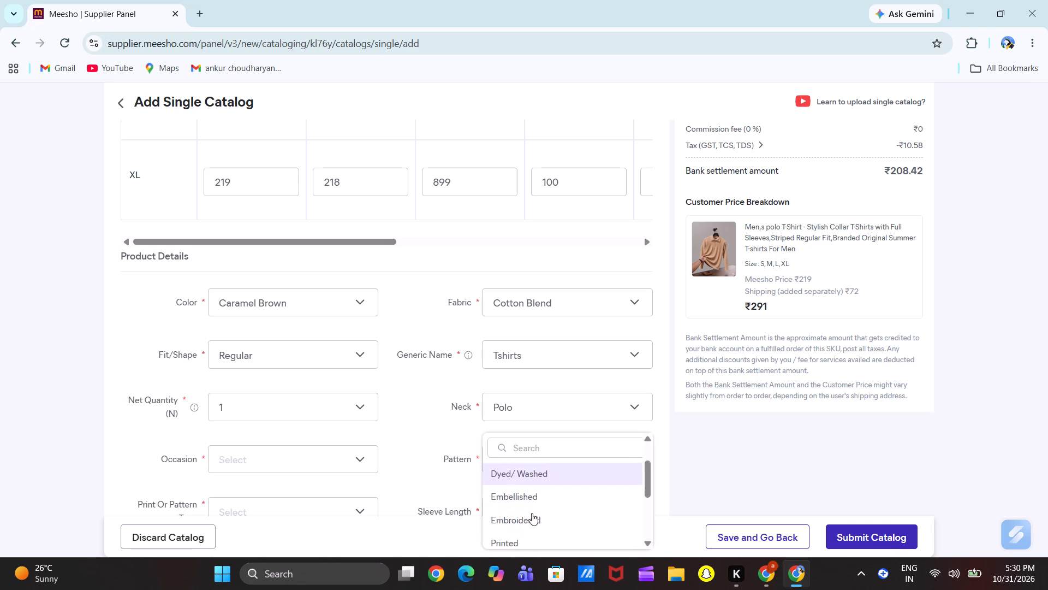
pyautogui.scroll(-1, 532, 513)
pyautogui.click(510, 506)
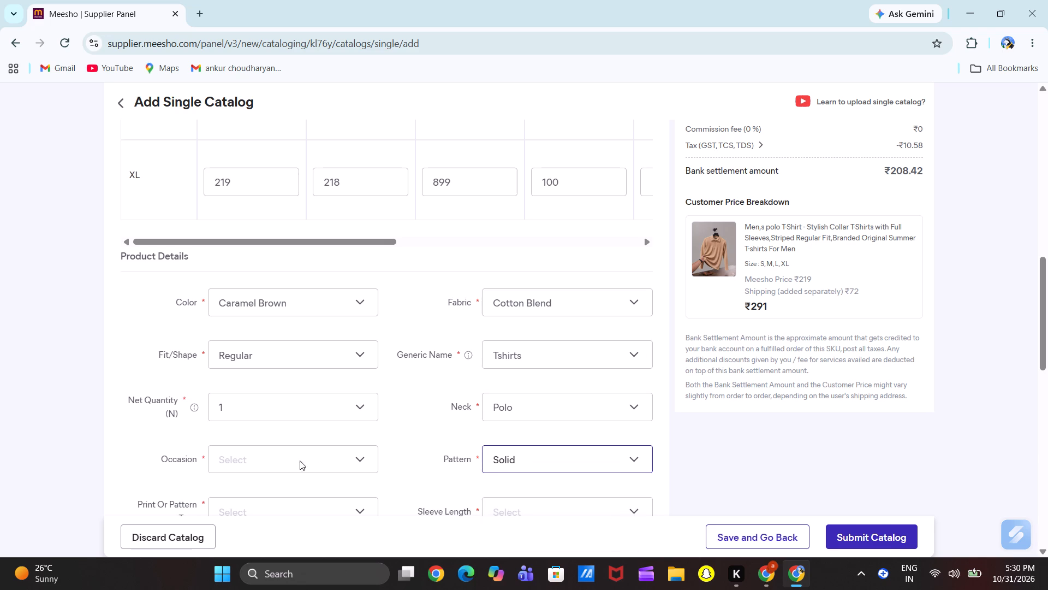
pyautogui.click(259, 456)
pyautogui.click(251, 490)
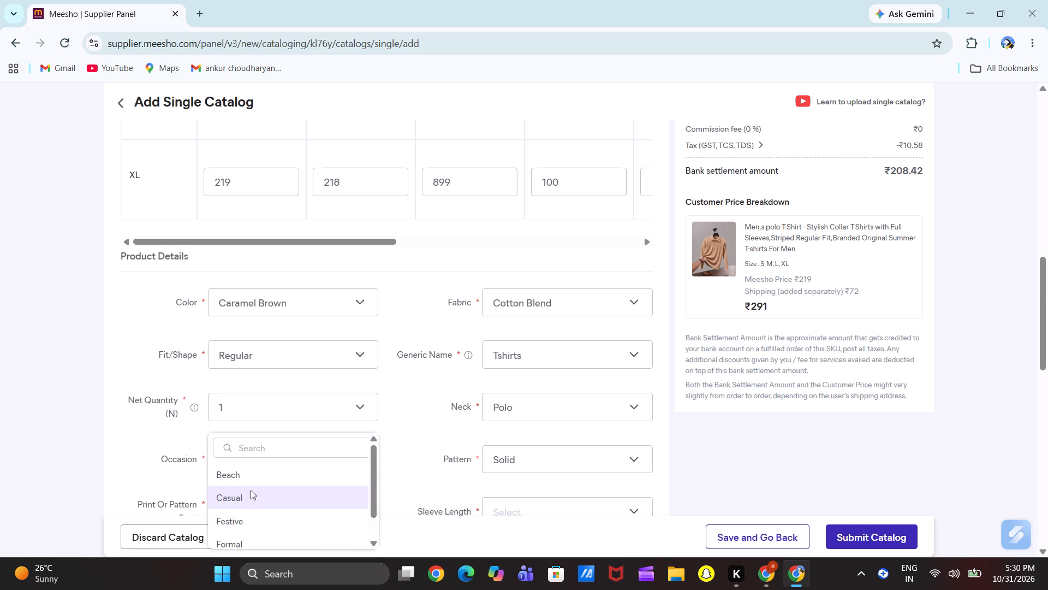
# Set Product 4's print or pattern type to Solid and its sleeve length to Long Sleeves.
pyautogui.scroll(-2, 321, 433)
pyautogui.click(270, 318)
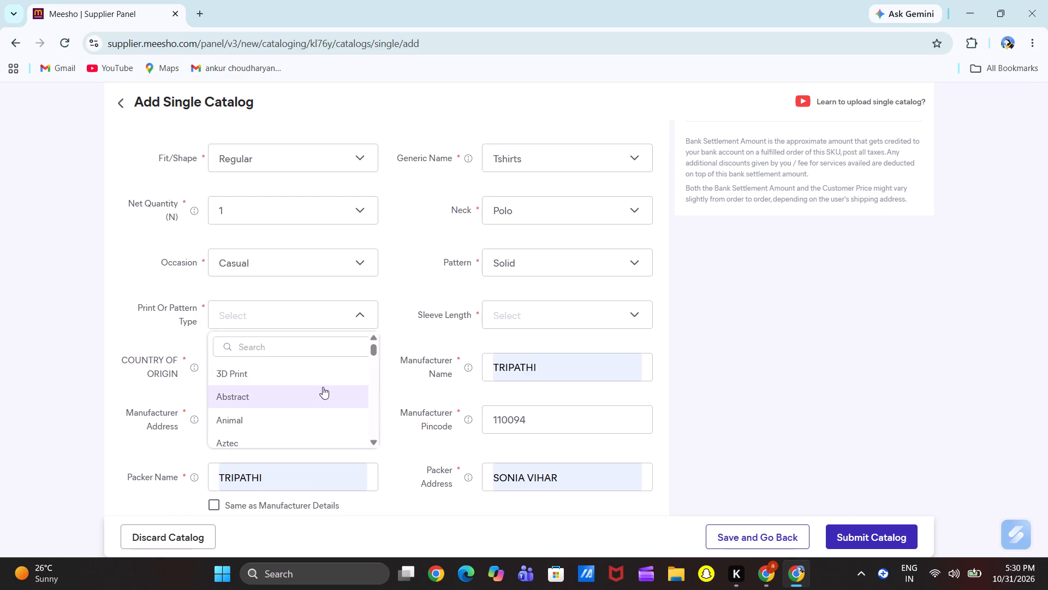
pyautogui.click(276, 350)
pyautogui.write('SO')
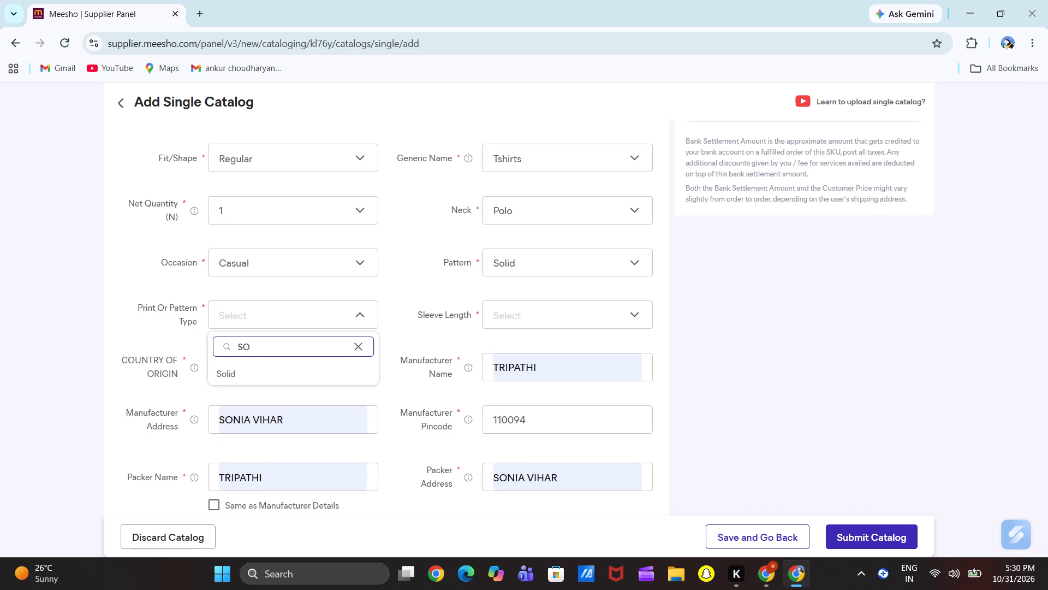
pyautogui.click(282, 367)
pyautogui.click(530, 309)
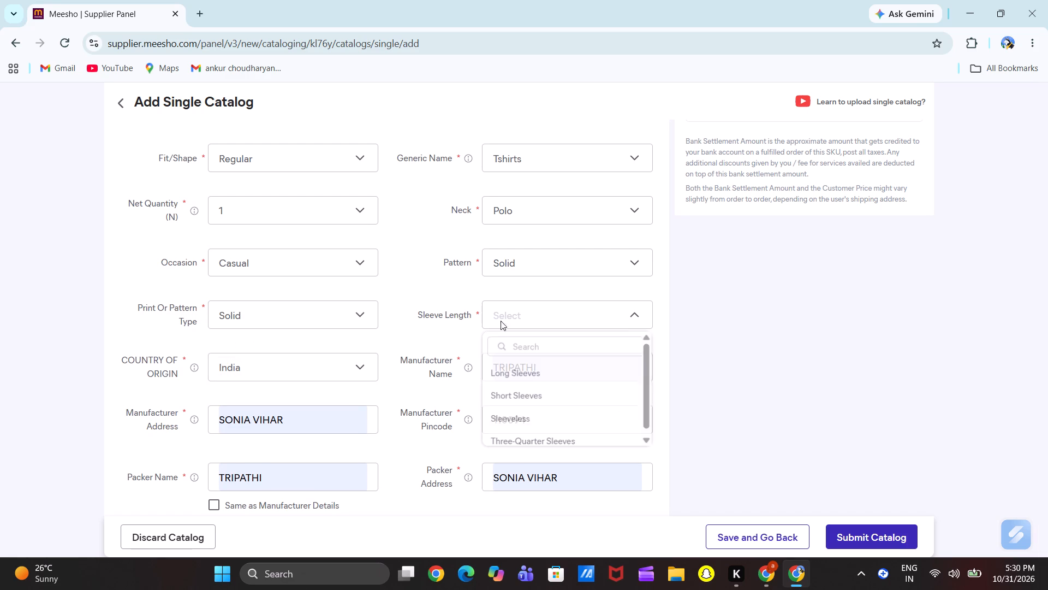
pyautogui.click(529, 367)
# In Product 4's other attributes, set the length to Regular and the style to Korean.
pyautogui.scroll(-1, 426, 387)
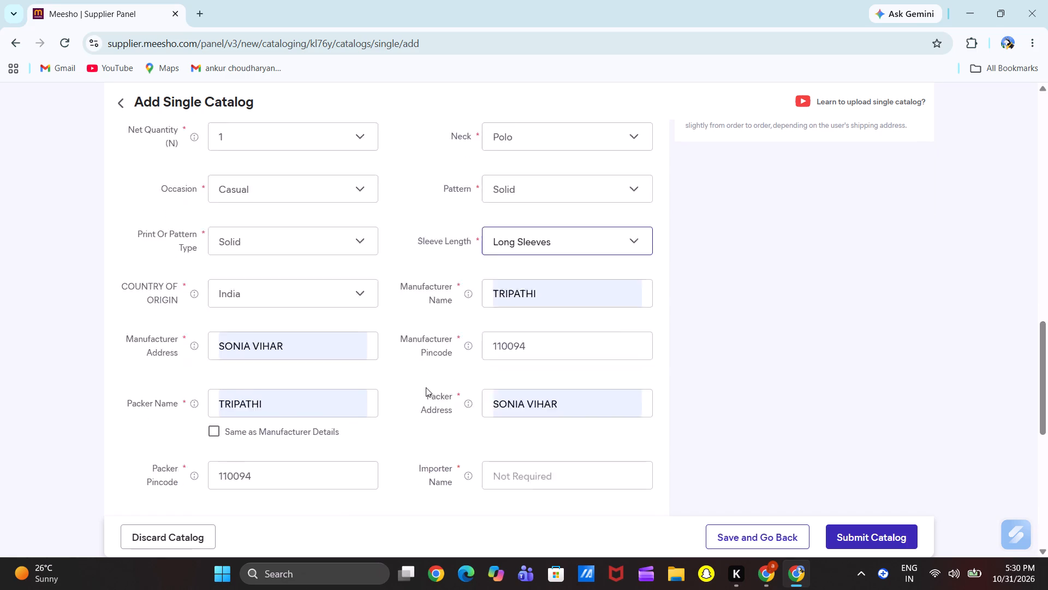
pyautogui.scroll(-4, 426, 387)
pyautogui.click(531, 315)
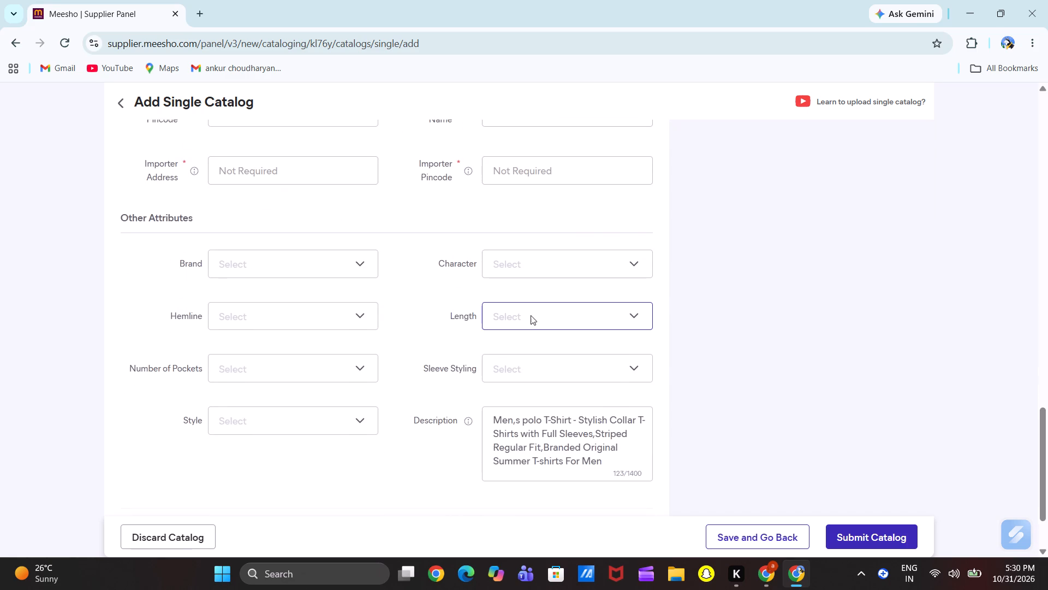
pyautogui.click(534, 424)
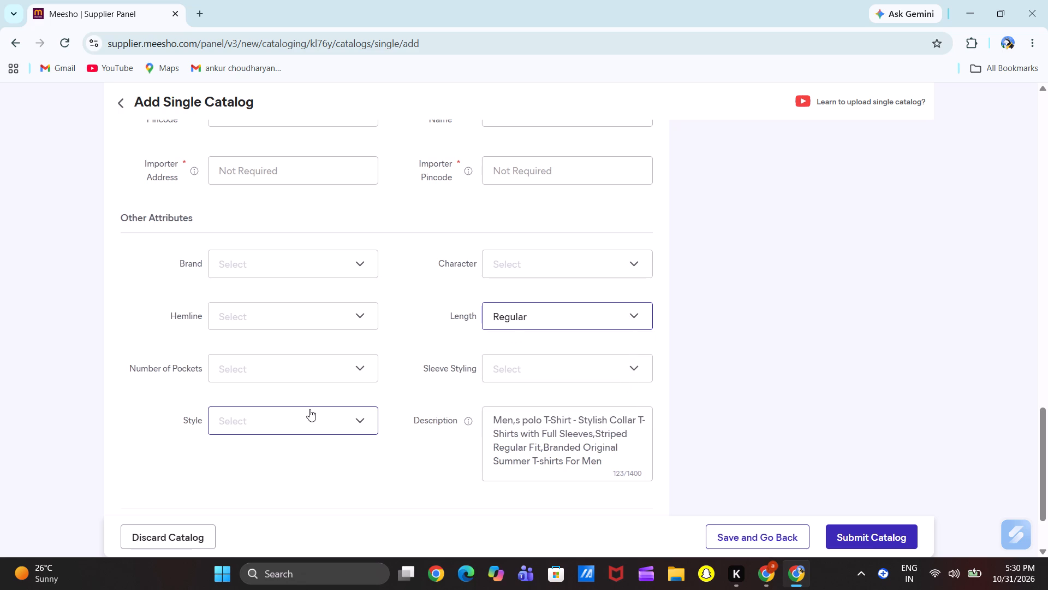
pyautogui.click(309, 409)
pyautogui.click(264, 501)
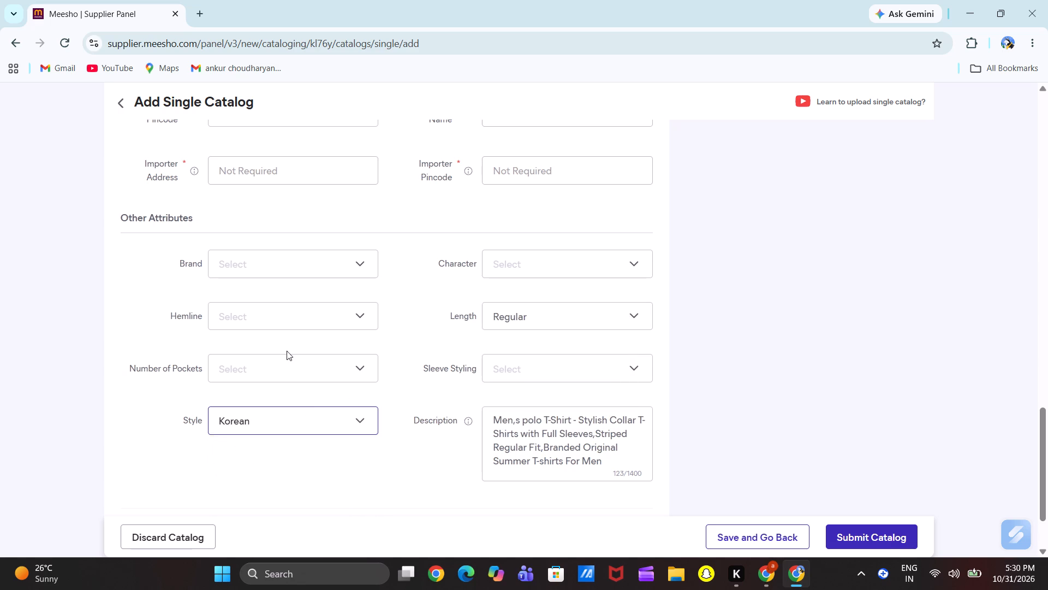
# Set Product 4's number of pockets to No Pocket.
pyautogui.click(287, 351)
pyautogui.click(307, 355)
pyautogui.click(330, 469)
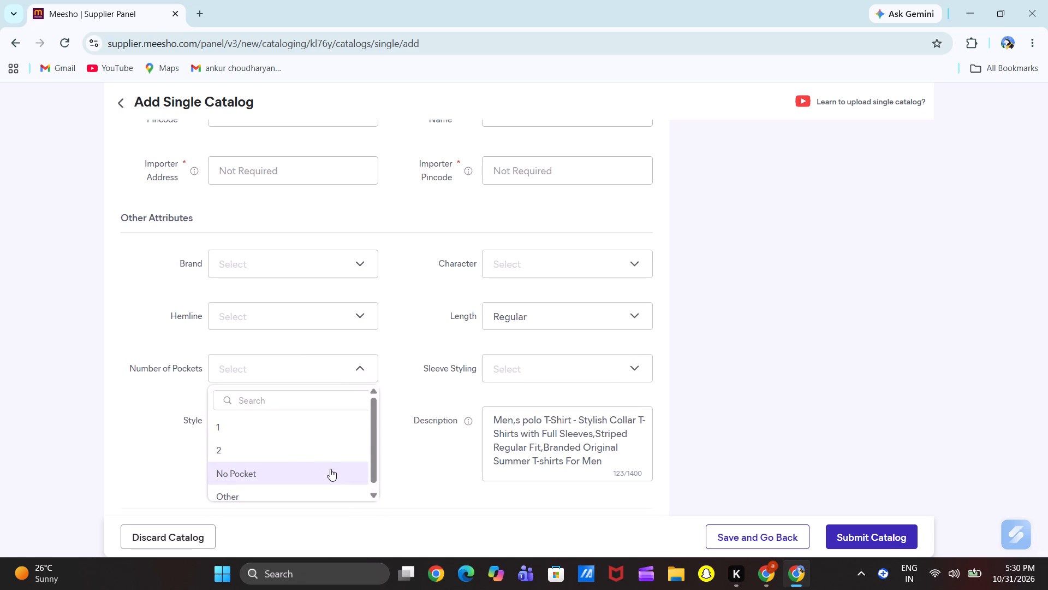
# Switch to Product 5 and enter FULL=FRILL;/[TEAL] as its style code/product ID.
pyautogui.scroll(7, 401, 349)
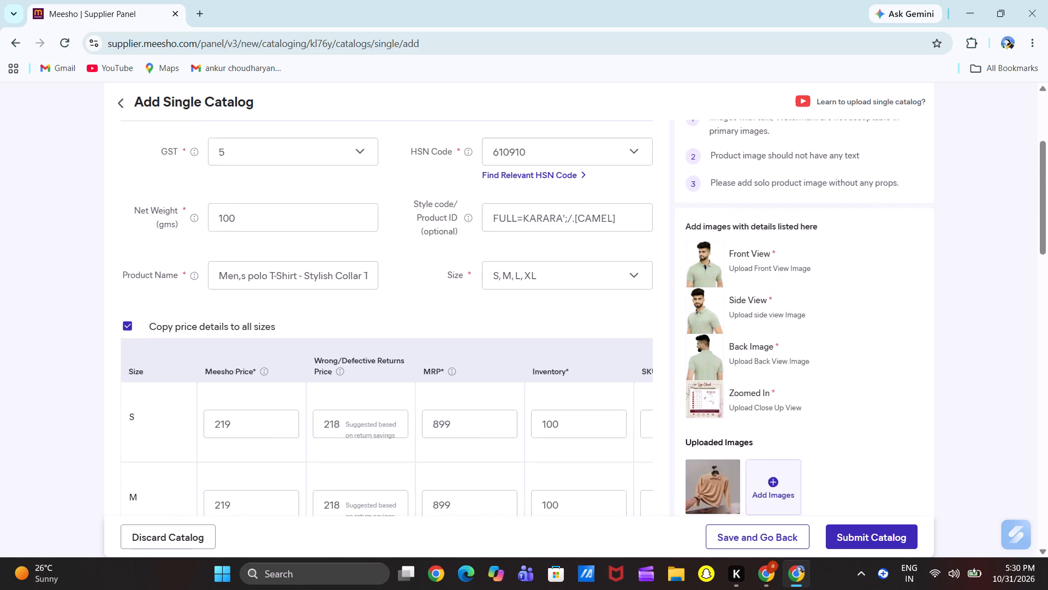
pyautogui.scroll(1, 401, 349)
pyautogui.click(571, 195)
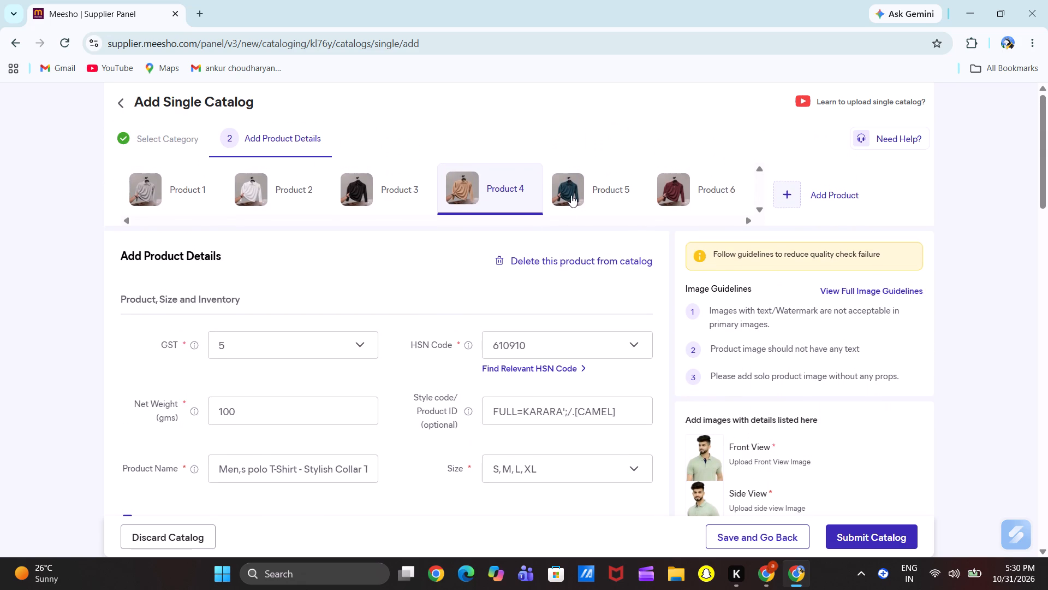
pyautogui.click(519, 403)
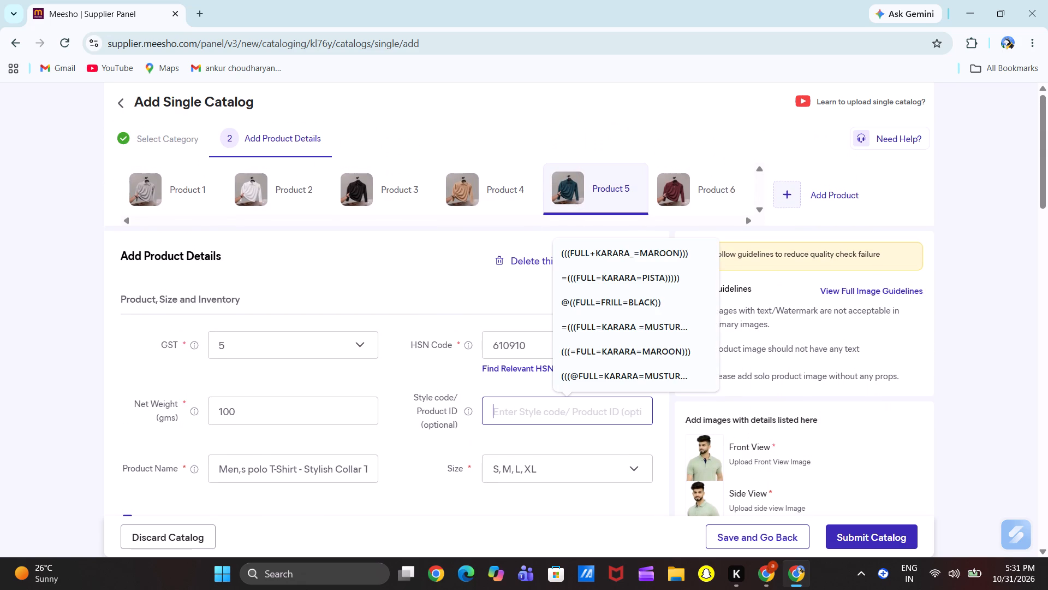
pyautogui.press('f')
pyautogui.press('u')
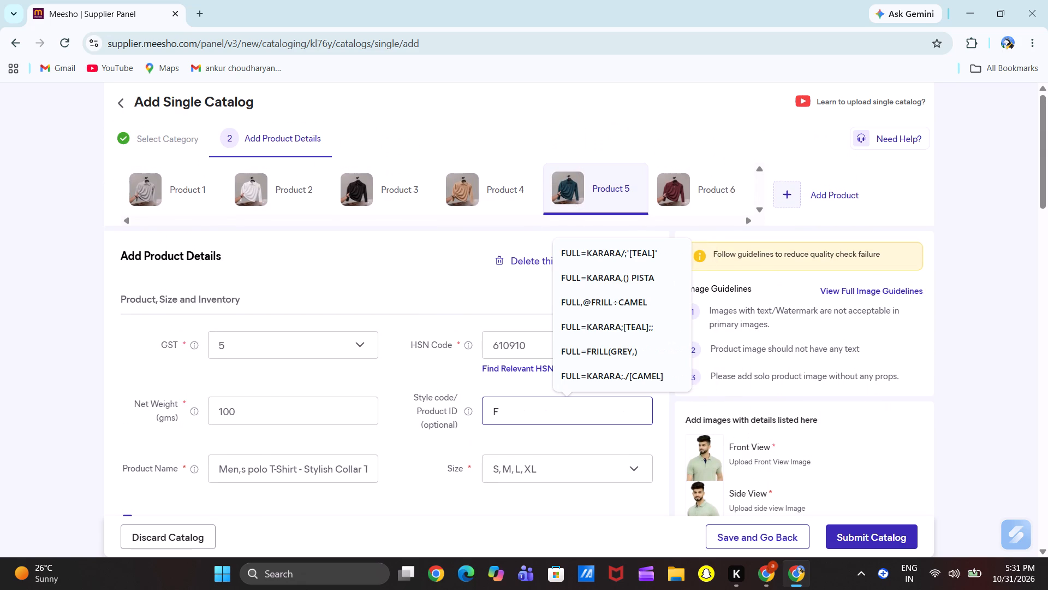
pyautogui.press(';')
pyautogui.press('BackSpace')
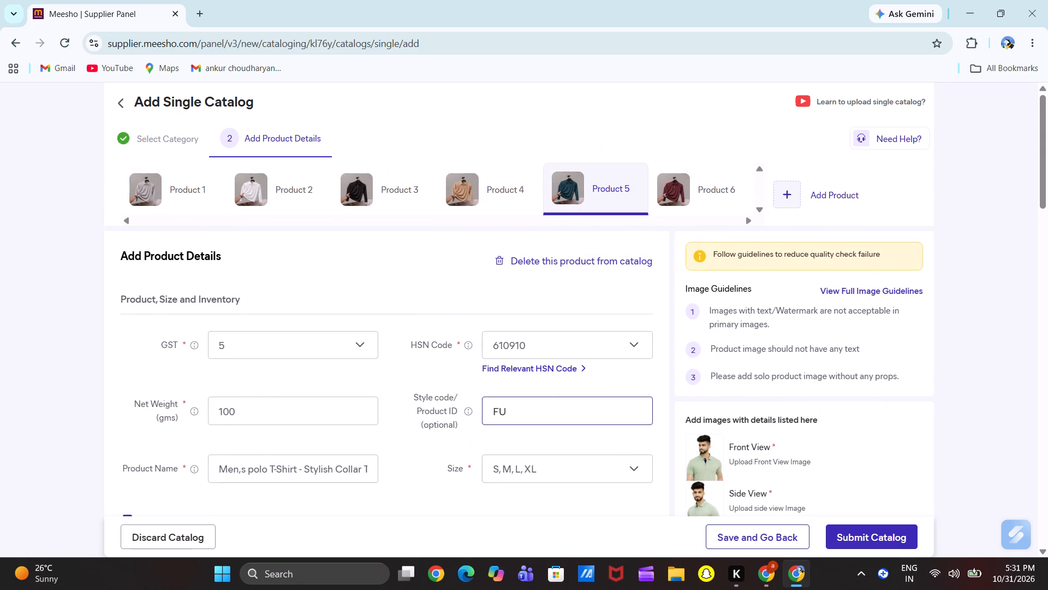
pyautogui.write('LL')
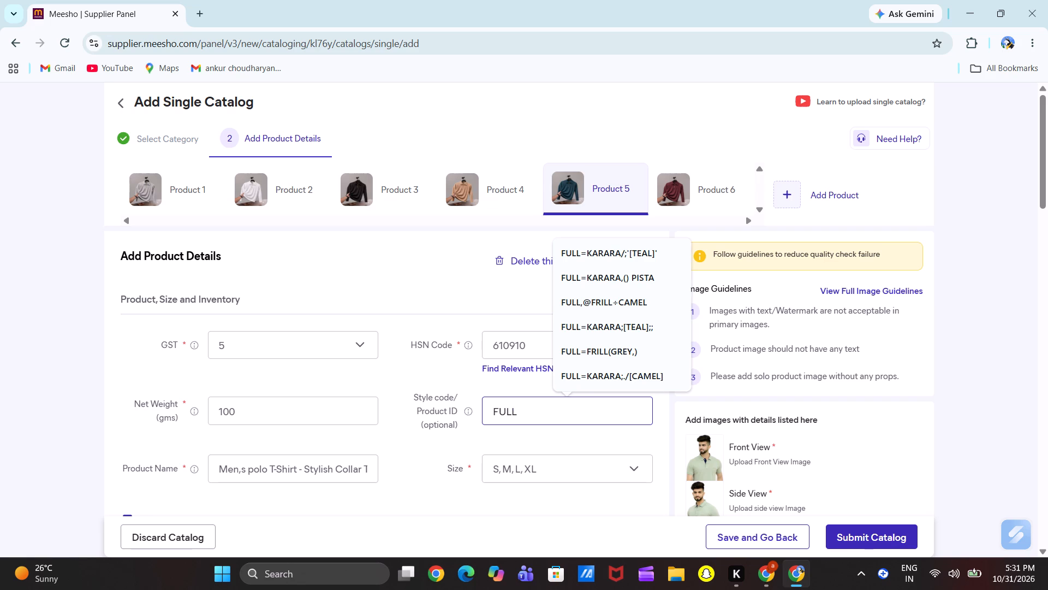
pyautogui.press('=')
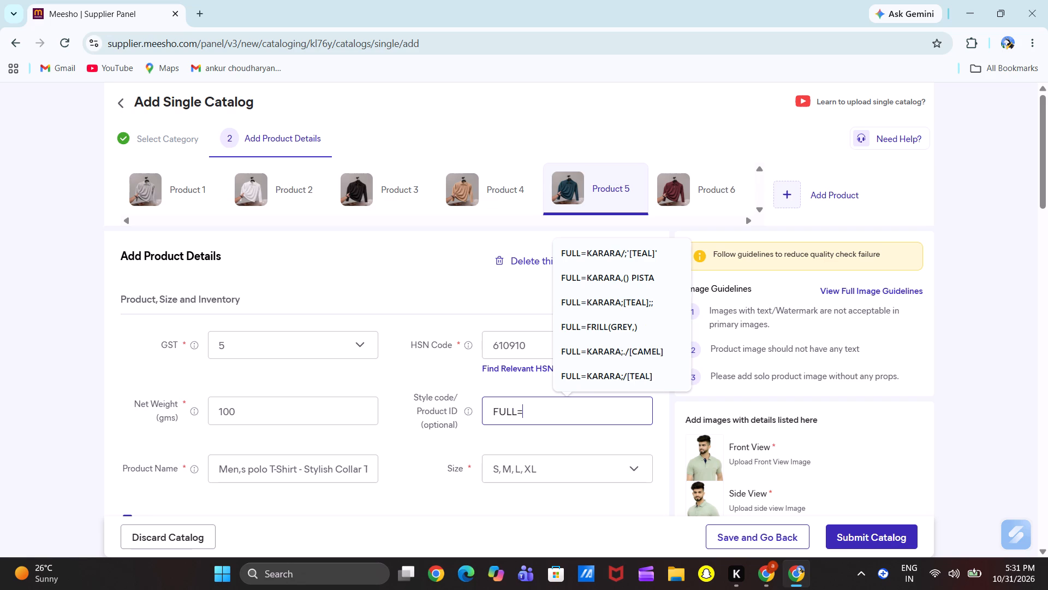
pyautogui.write('FRI')
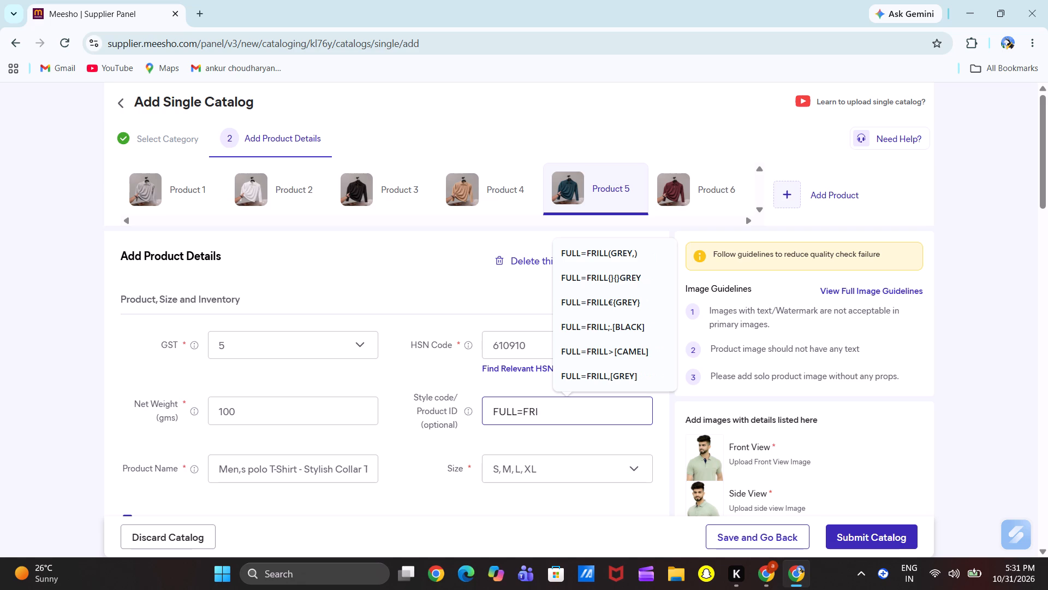
pyautogui.write('LL')
pyautogui.press(';')
pyautogui.press('/')
pyautogui.press('[')
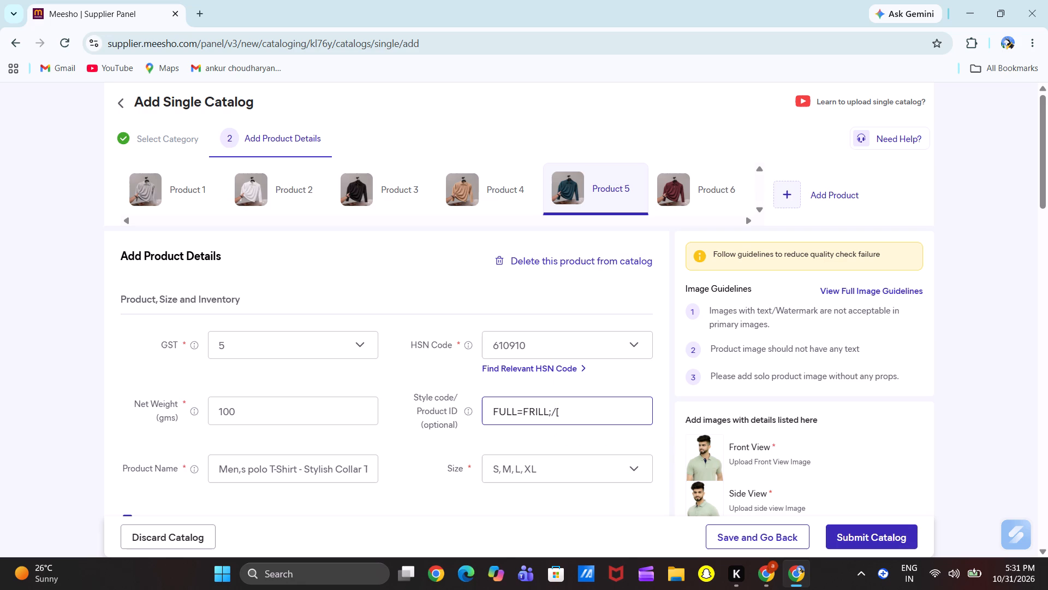
pyautogui.write('CAMEL')
pyautogui.press('BackSpace')
pyautogui.press('BackSpace')
pyautogui.press('BackSpace')
pyautogui.press('BackSpace')
pyautogui.press('BackSpace')
pyautogui.write('TEAL')
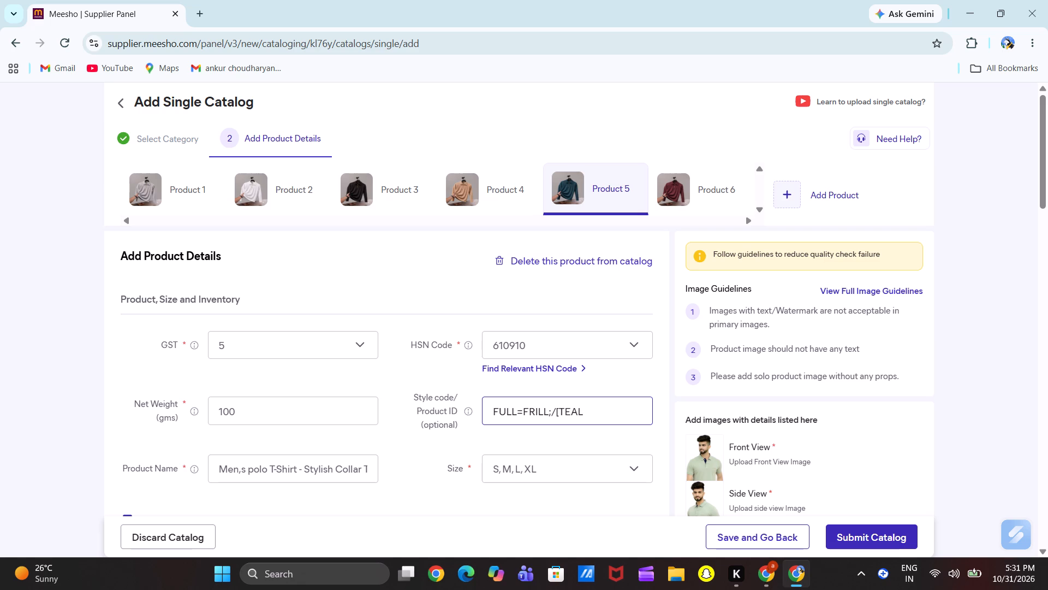
pyautogui.press(']')
# Set Product 5's Meesho price to 219, wrong/defective returns price to 218 and MRP to 899 for all sizes.
pyautogui.scroll(-2, 463, 450)
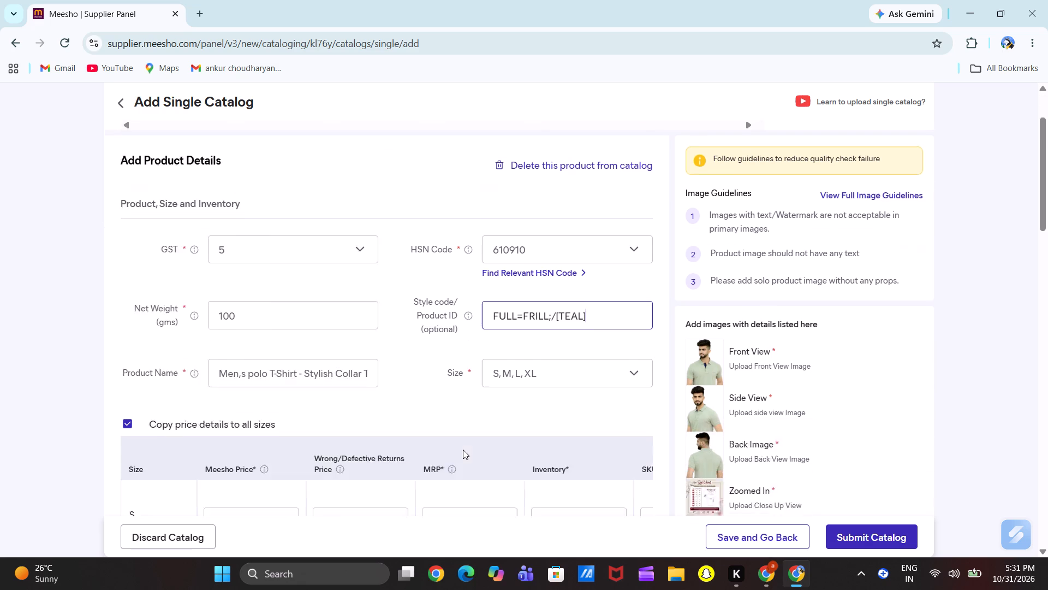
pyautogui.scroll(-1, 463, 450)
pyautogui.scroll(-2, 324, 405)
pyautogui.click(227, 292)
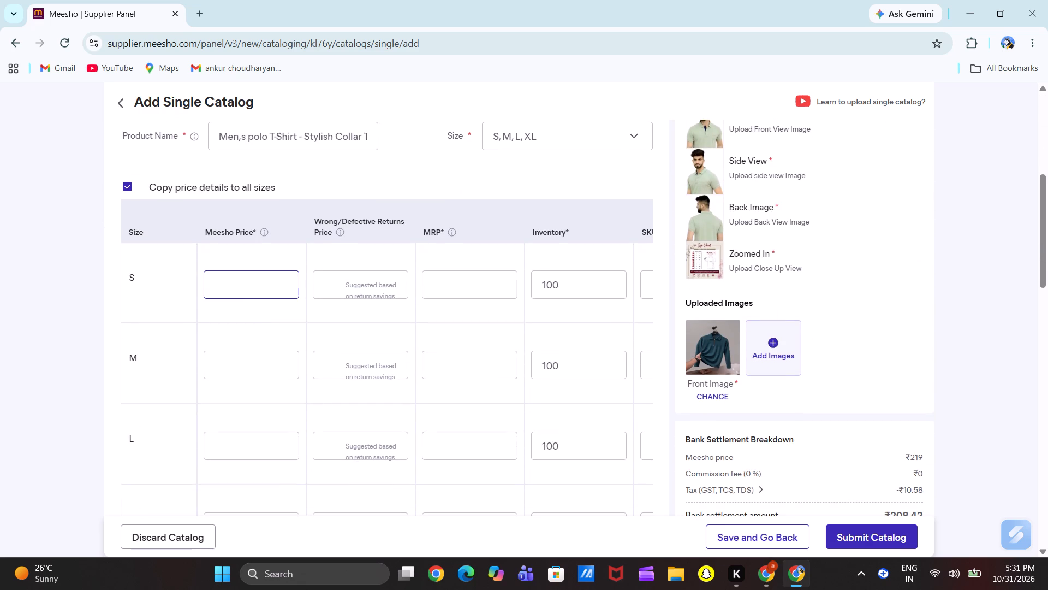
pyautogui.write('219')
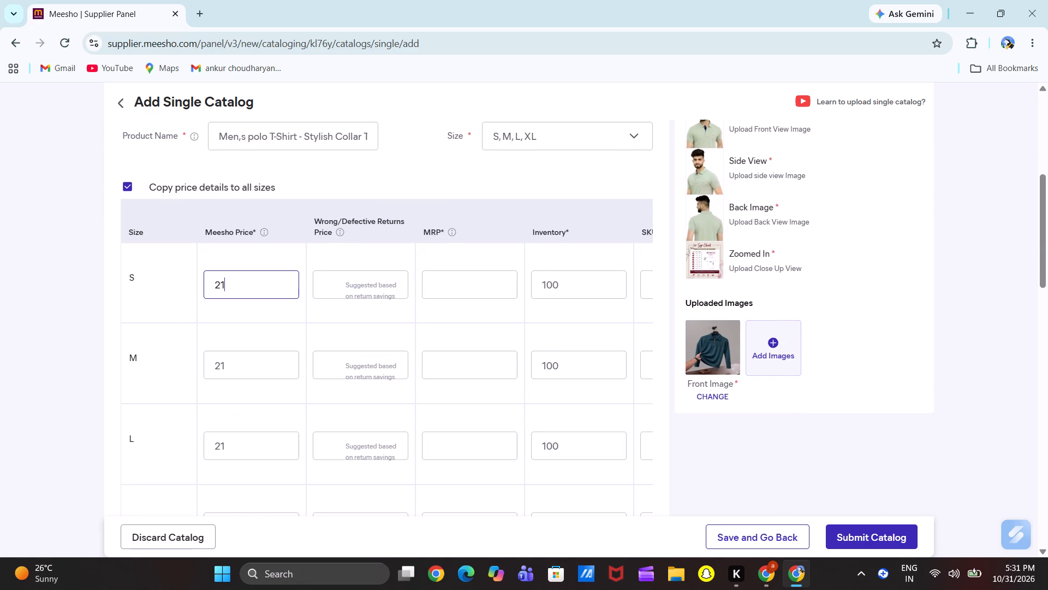
pyautogui.click(333, 288)
pyautogui.press('BackSpace')
pyautogui.click(333, 288)
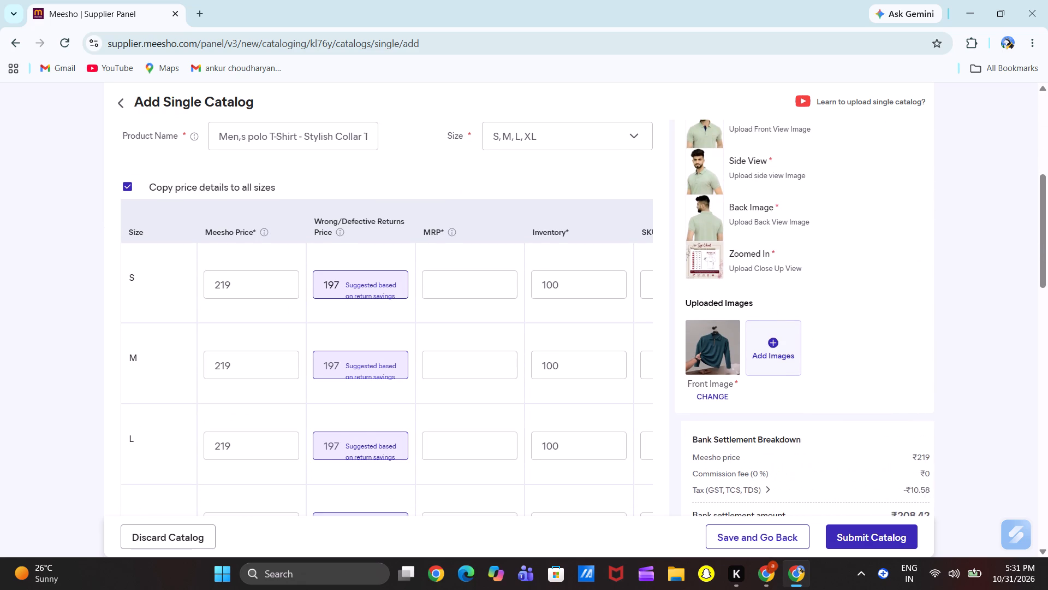
pyautogui.press('BackSpace')
pyautogui.click(333, 288)
pyautogui.press('BackSpace')
pyautogui.write('218')
pyautogui.click(478, 282)
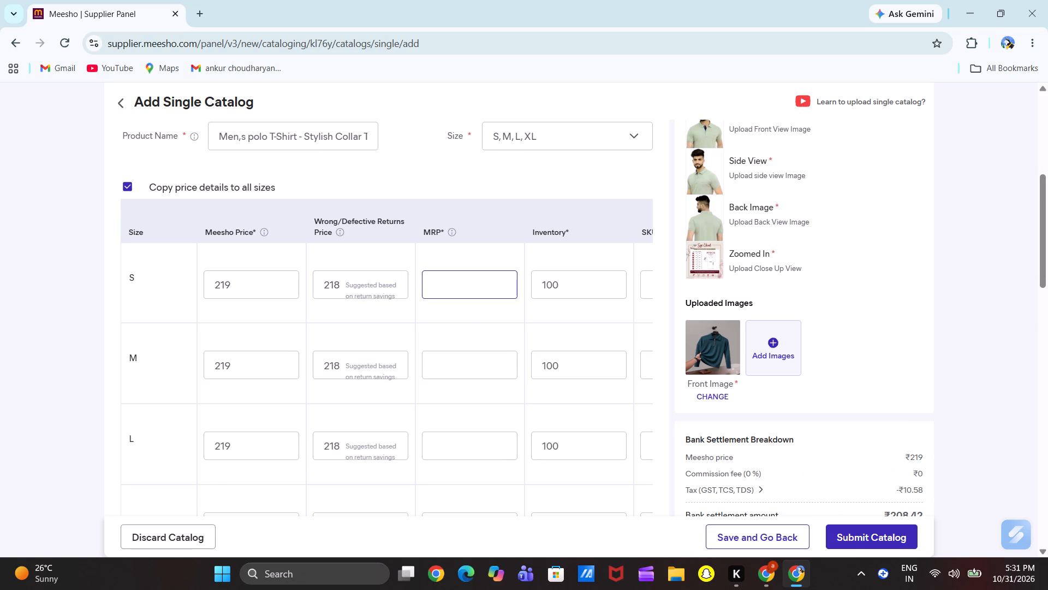
pyautogui.write('899')
# Set Product 5's shoulder size to 14.5 inches for size S and 15.5 inches for size M.
pyautogui.hscroll(-3, 577, 326)
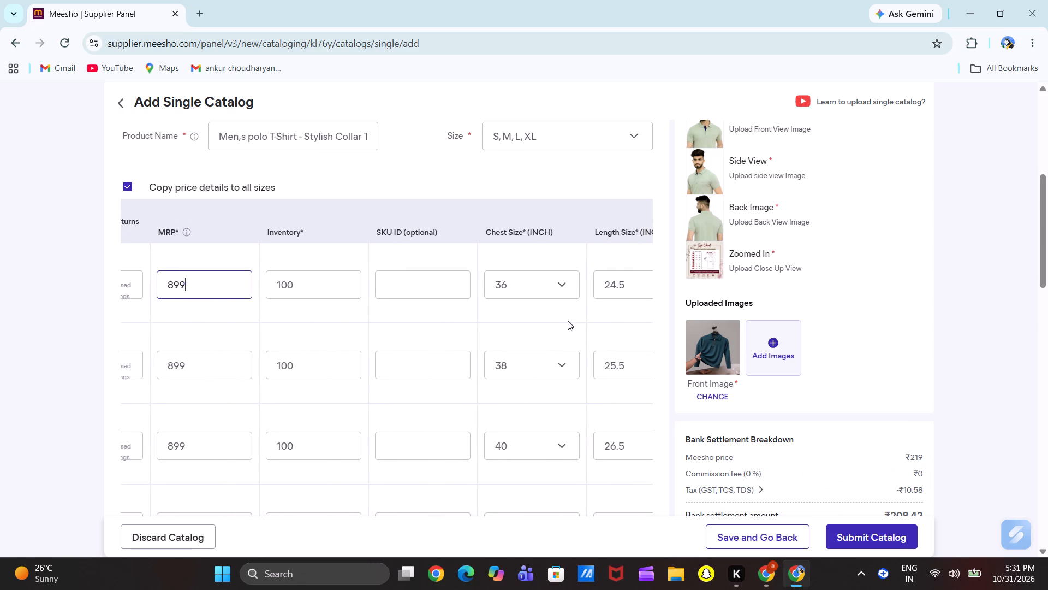
pyautogui.hscroll(-5, 541, 313)
pyautogui.click(517, 293)
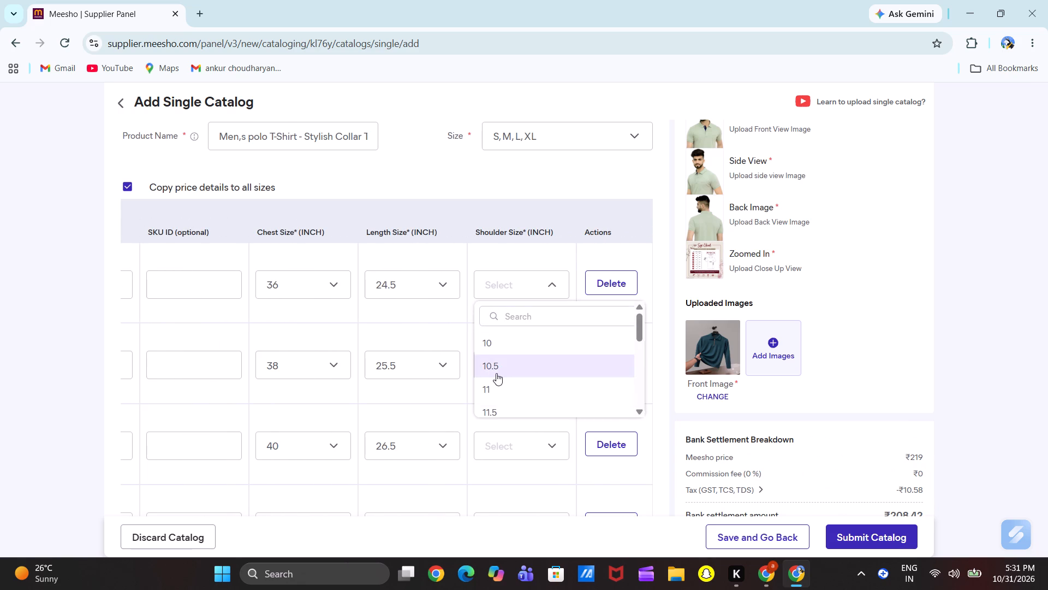
pyautogui.scroll(-3, 496, 373)
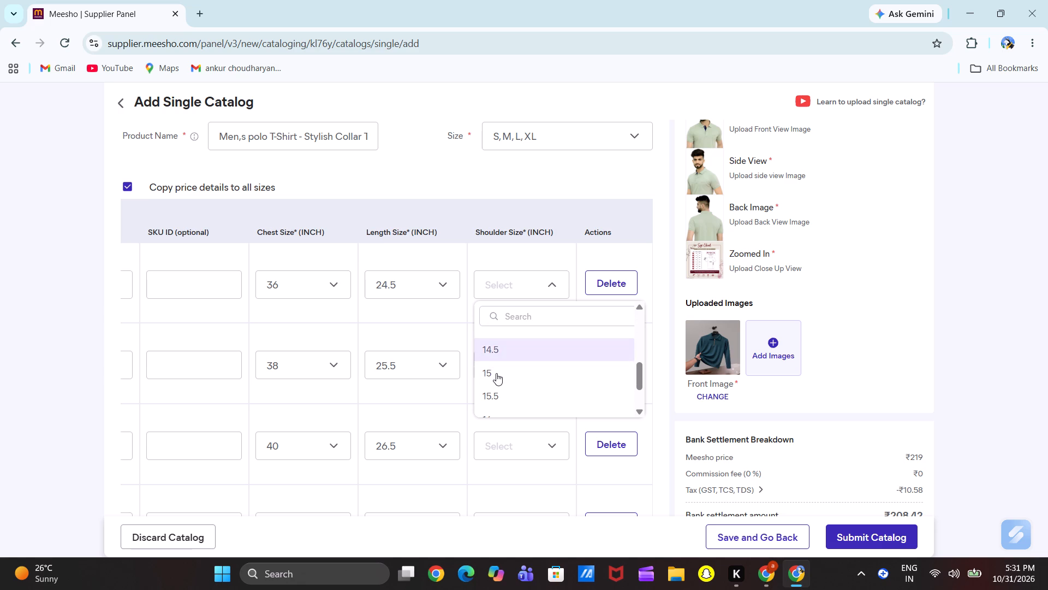
pyautogui.scroll(-1, 496, 373)
pyautogui.click(499, 344)
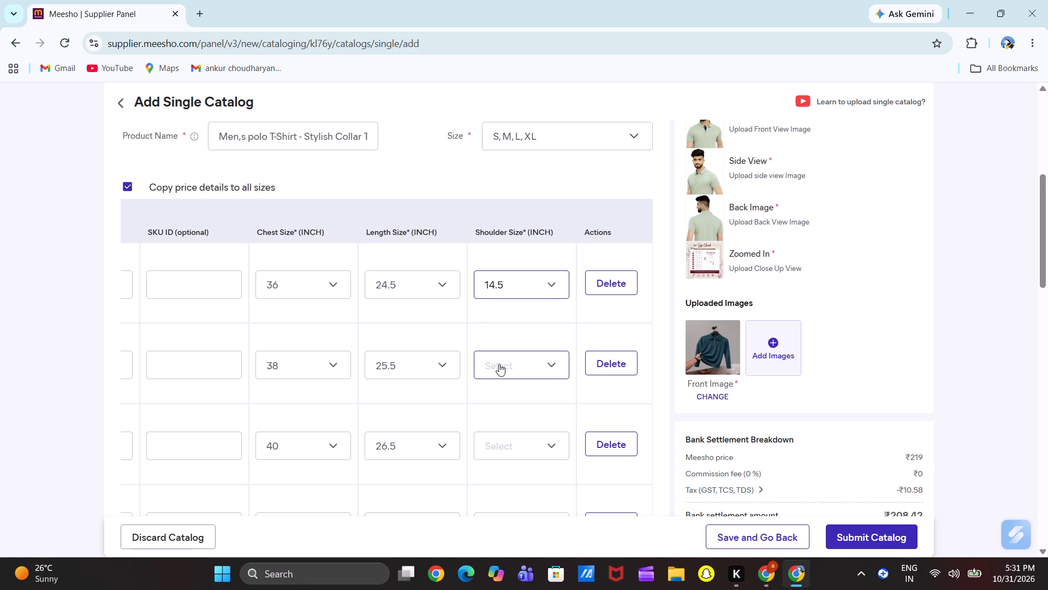
pyautogui.click(499, 364)
pyautogui.scroll(-2, 519, 430)
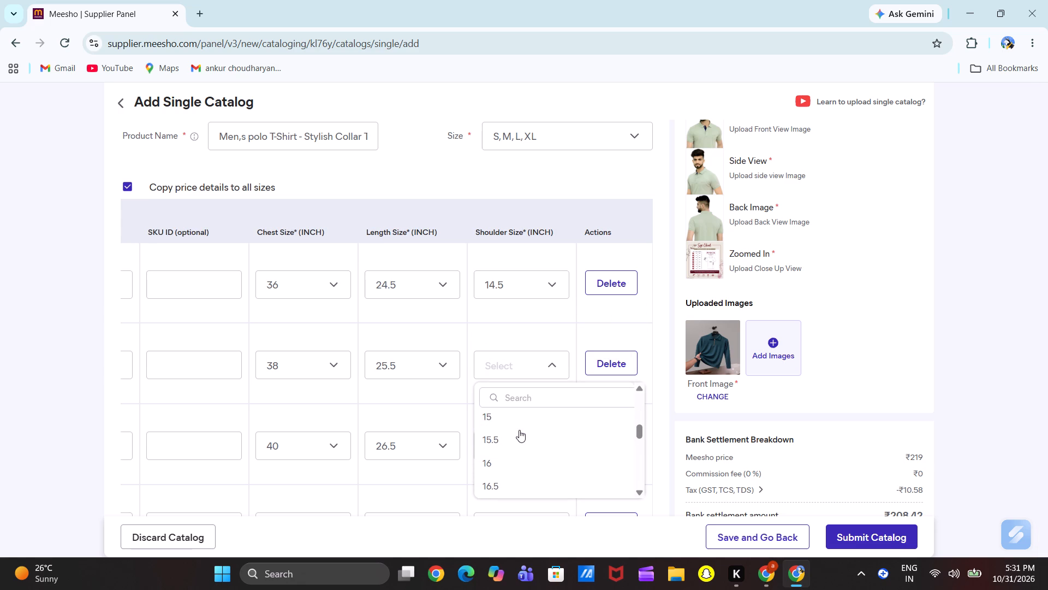
pyautogui.scroll(-1, 519, 430)
pyautogui.click(519, 430)
# Set Product 5's shoulder size to 16.5 inches for size L and 17.5 inches for size XL.
pyautogui.click(501, 453)
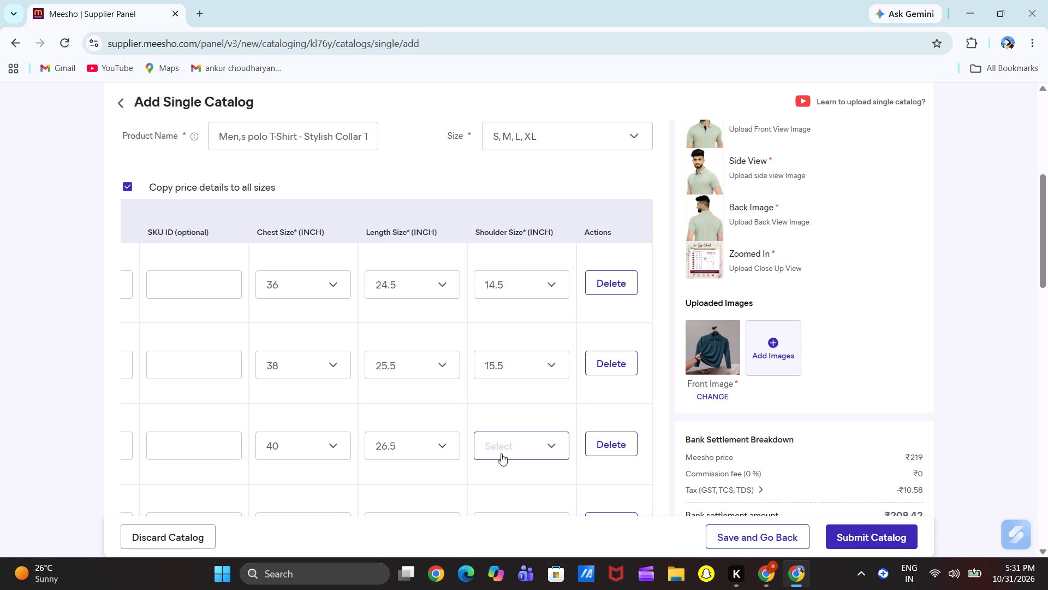
pyautogui.scroll(-3, 522, 505)
pyautogui.click(522, 505)
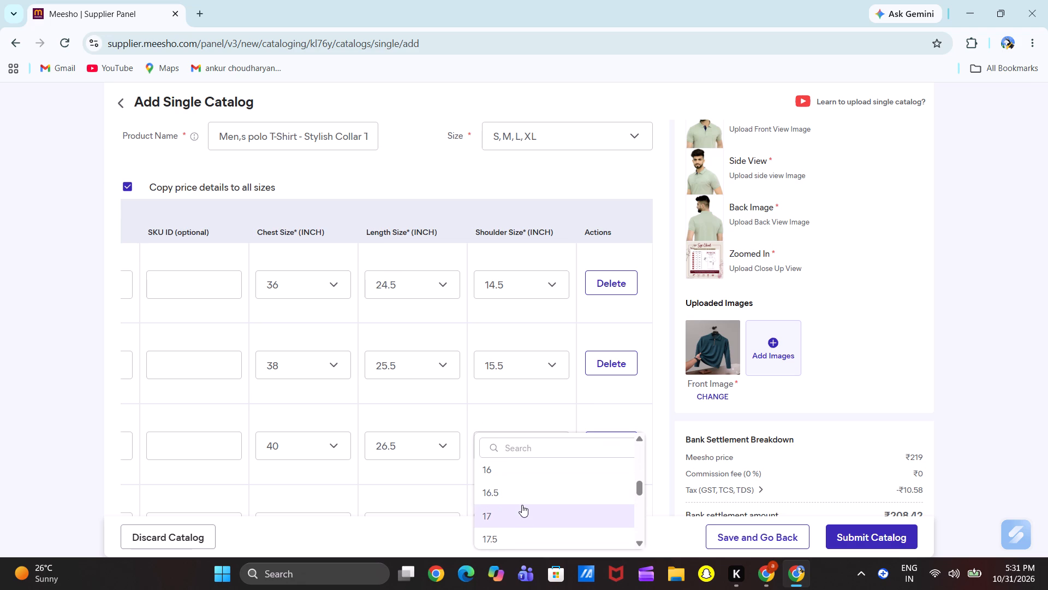
pyautogui.click(523, 448)
pyautogui.scroll(-1, 509, 517)
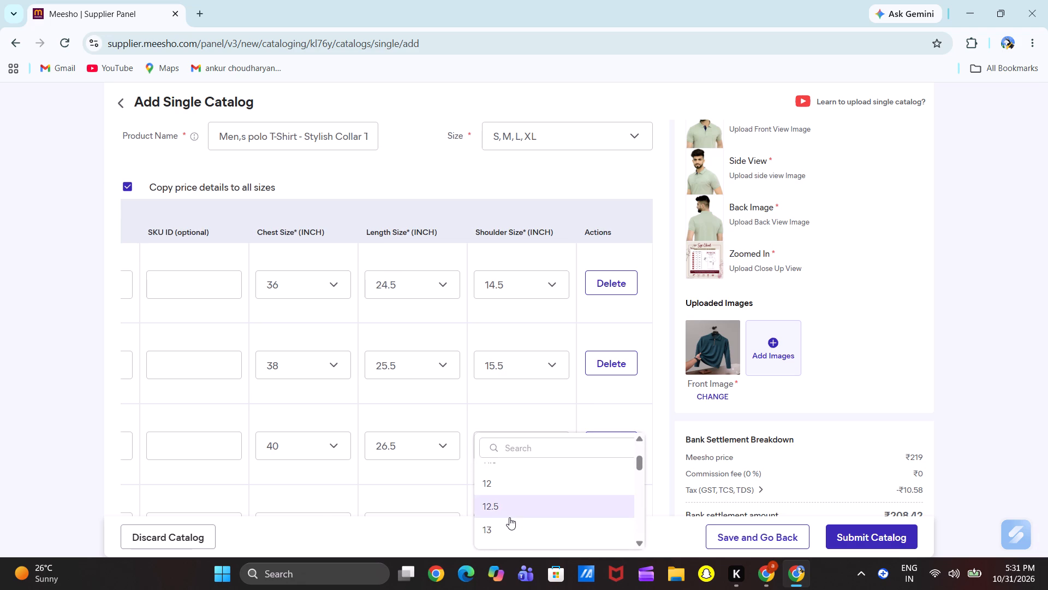
pyautogui.scroll(-3, 509, 517)
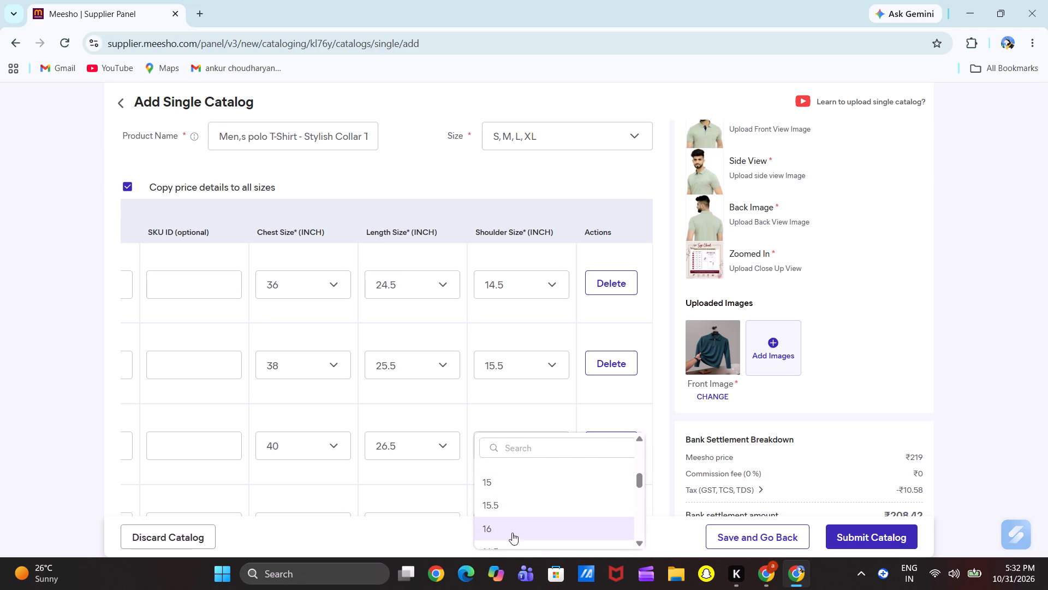
pyautogui.scroll(-1, 515, 540)
pyautogui.click(502, 488)
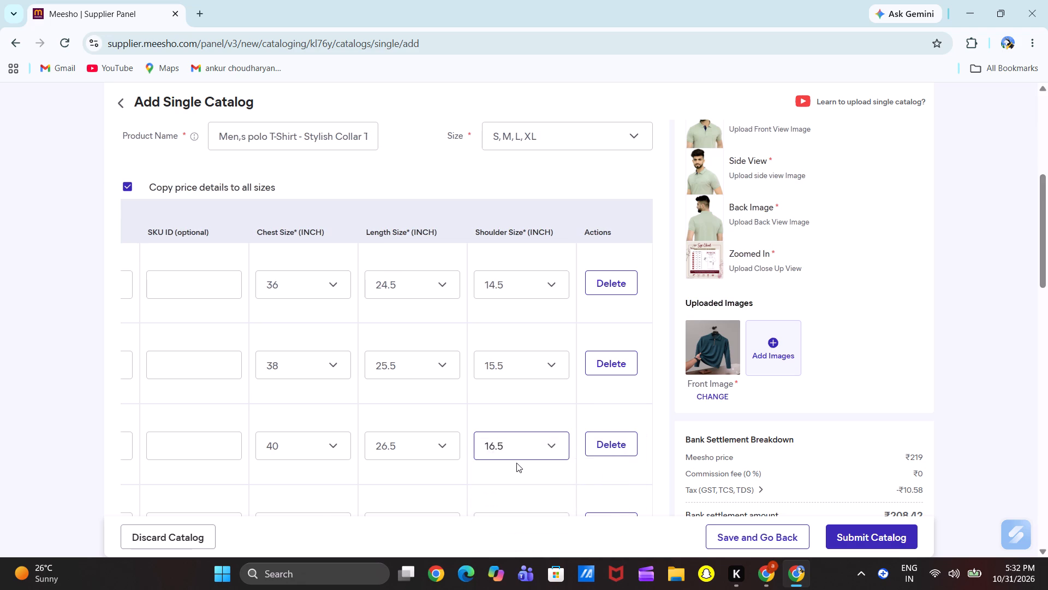
pyautogui.scroll(-1, 516, 463)
pyautogui.click(507, 415)
pyautogui.scroll(-1, 511, 499)
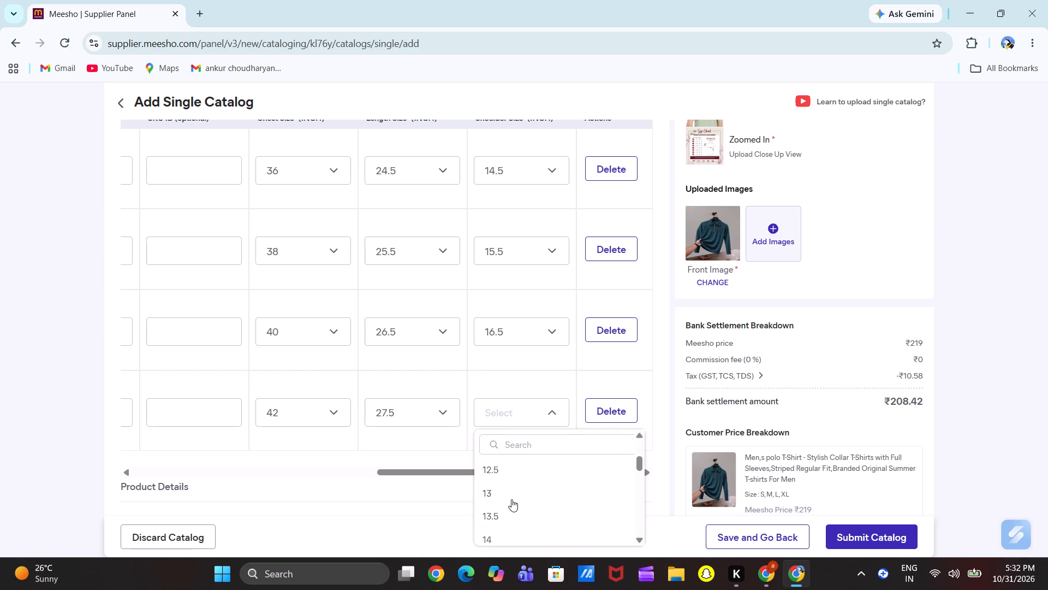
pyautogui.scroll(-3, 511, 499)
pyautogui.click(511, 499)
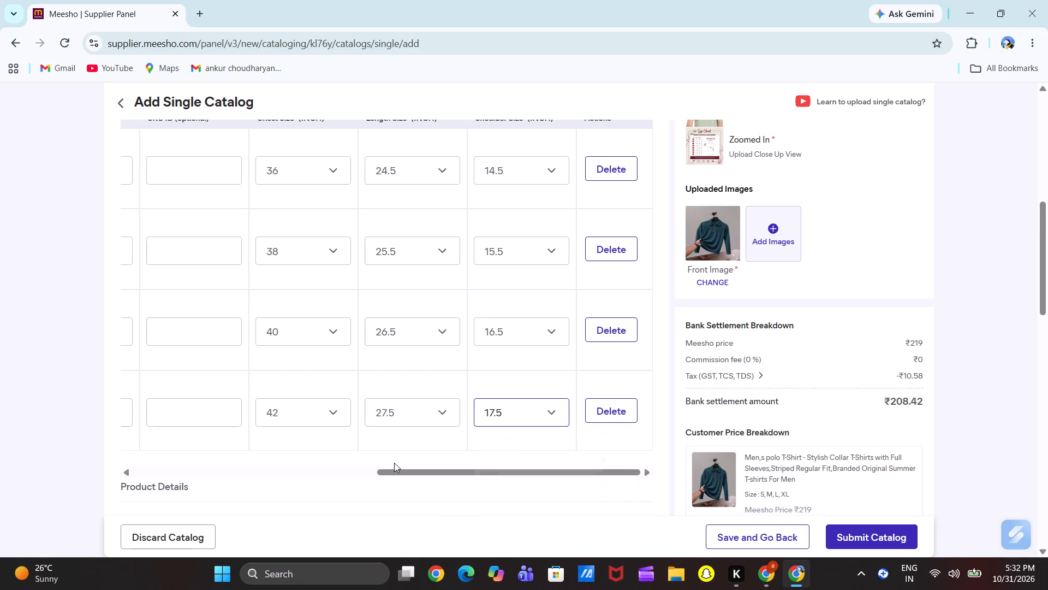
# In Product 5's product details, set the color to Teal and the fabric to Cotton Blend.
pyautogui.scroll(-3, 379, 458)
pyautogui.click(260, 330)
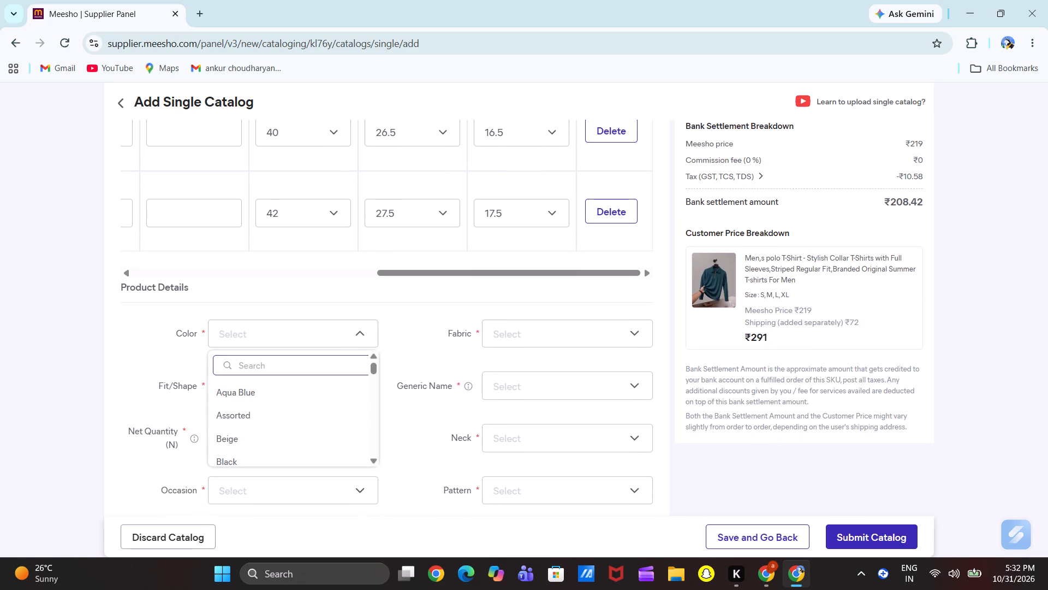
pyautogui.click(287, 364)
pyautogui.write('TEA')
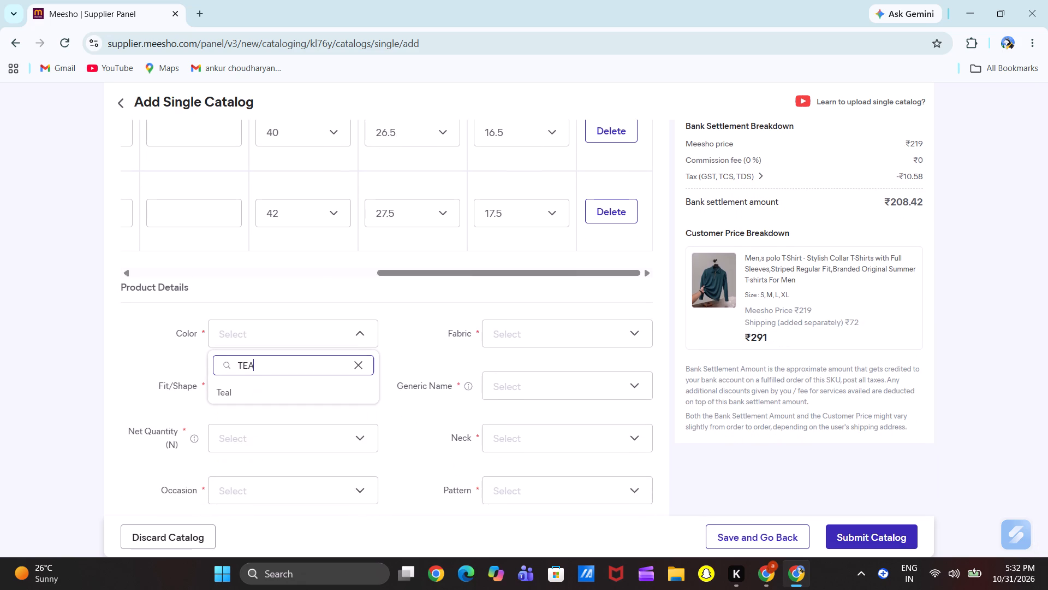
pyautogui.click(264, 394)
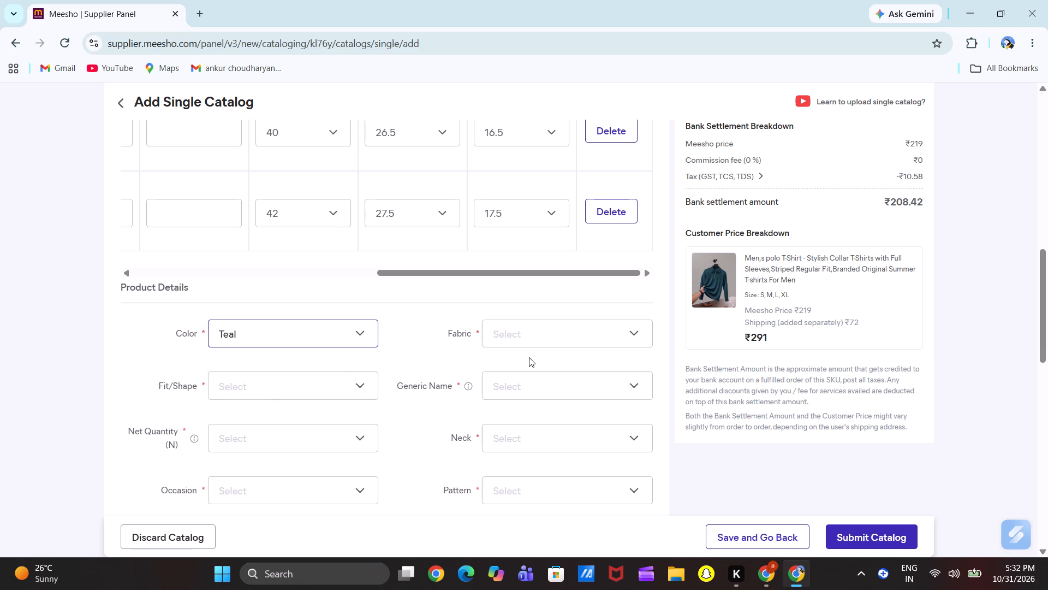
pyautogui.click(519, 347)
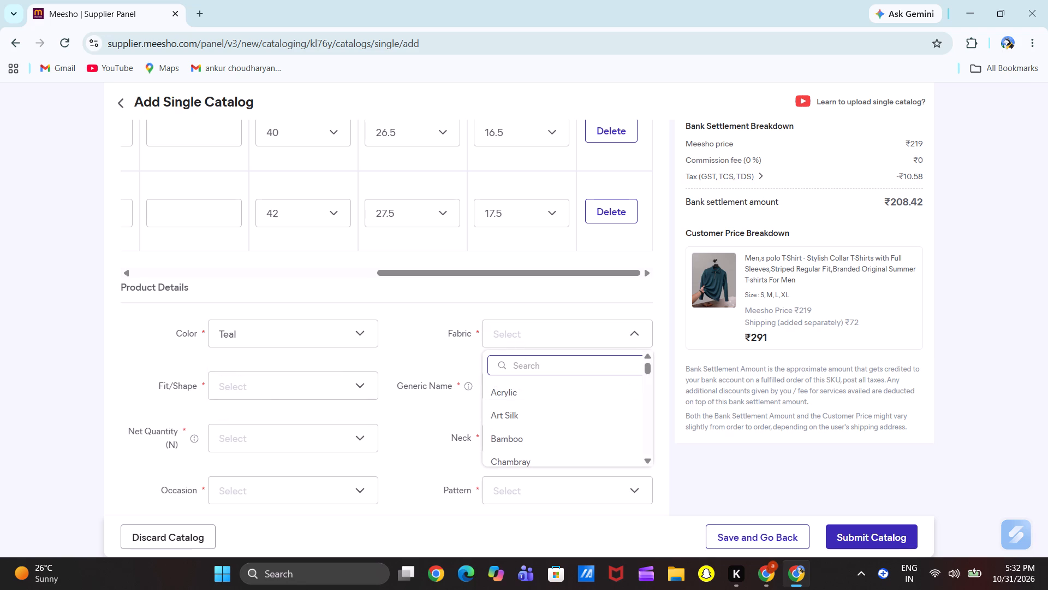
pyautogui.scroll(-2, 533, 409)
pyautogui.click(533, 409)
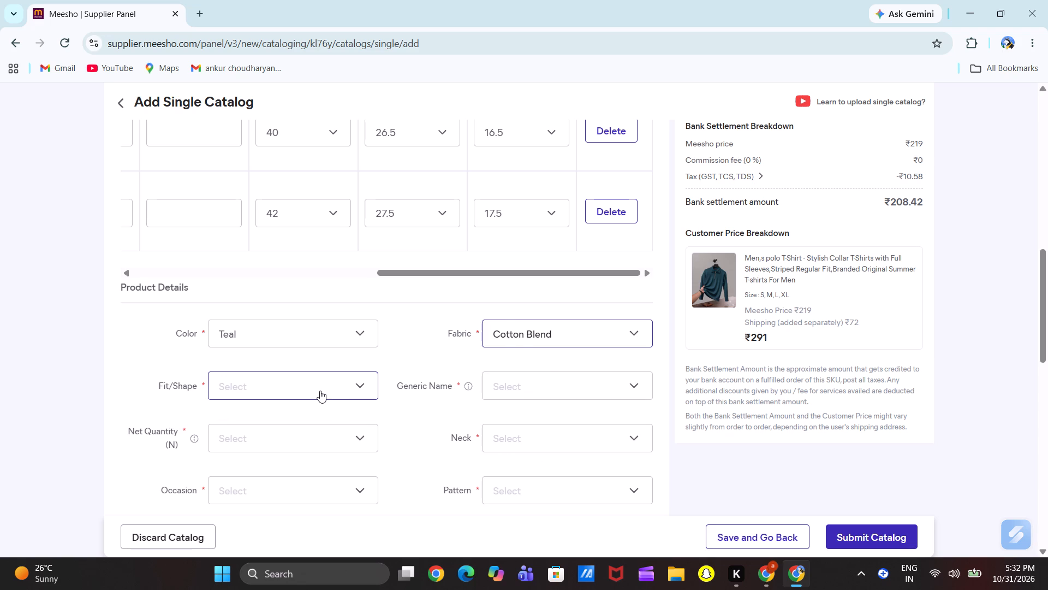
# Set Product 5's fit/shape to Regular, generic name to Tshirts and net quantity to 1.
pyautogui.click(320, 391)
pyautogui.scroll(-1, 284, 464)
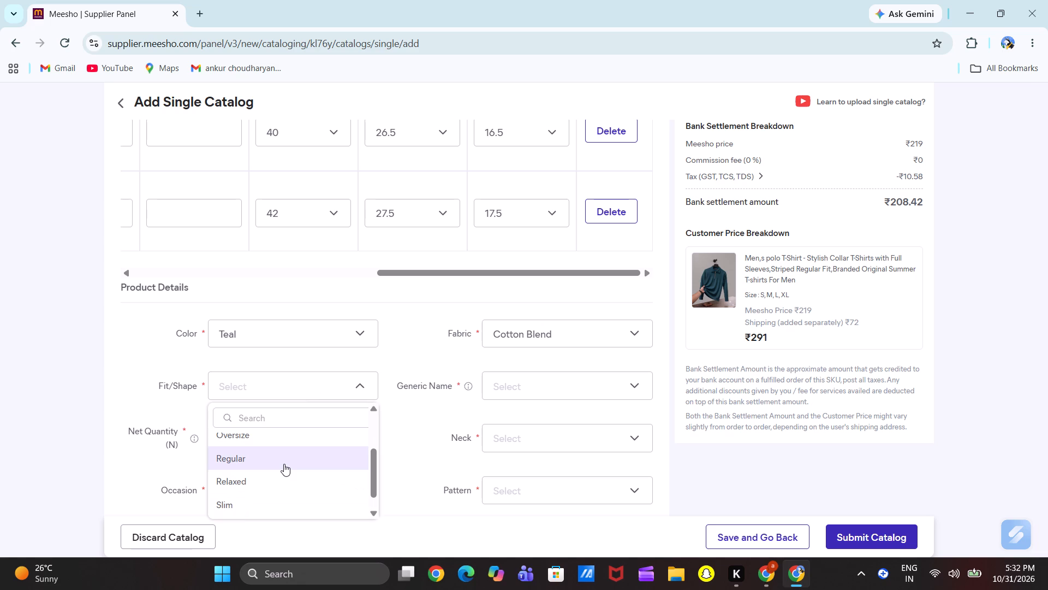
pyautogui.click(284, 464)
pyautogui.click(530, 385)
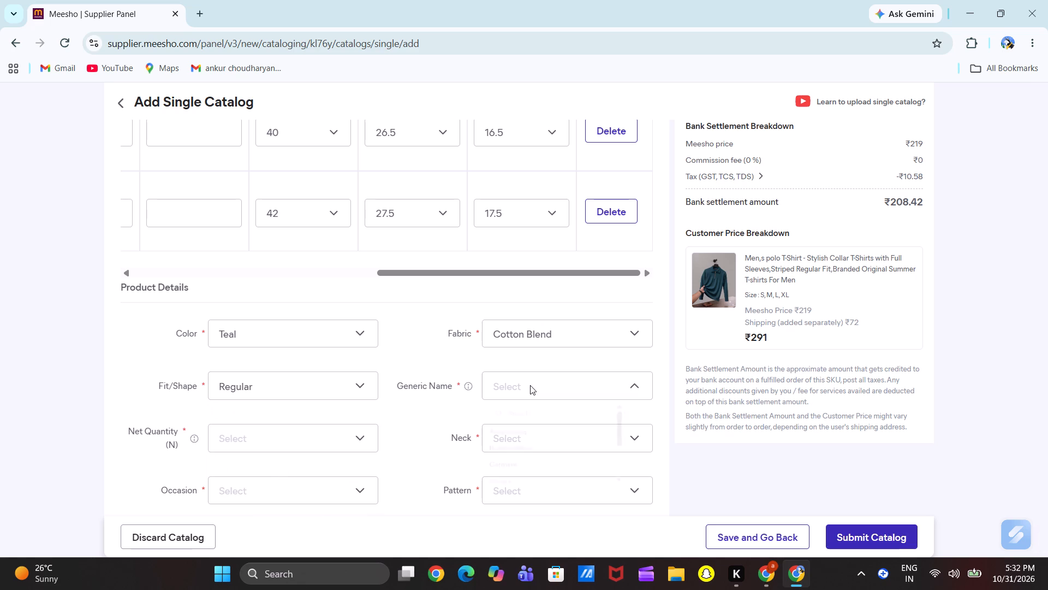
pyautogui.scroll(-2, 528, 467)
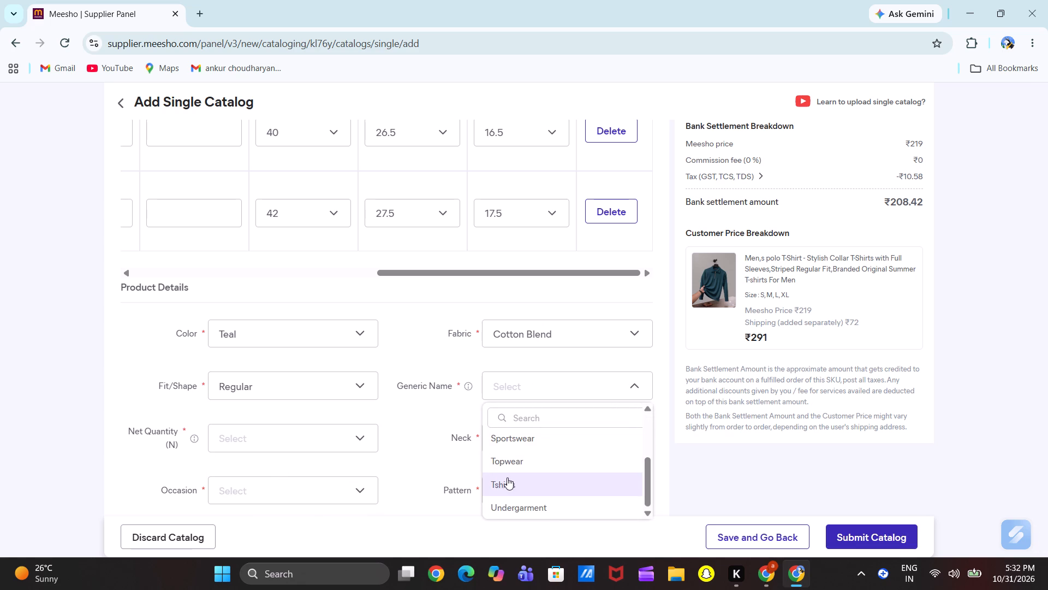
pyautogui.click(507, 478)
pyautogui.click(290, 441)
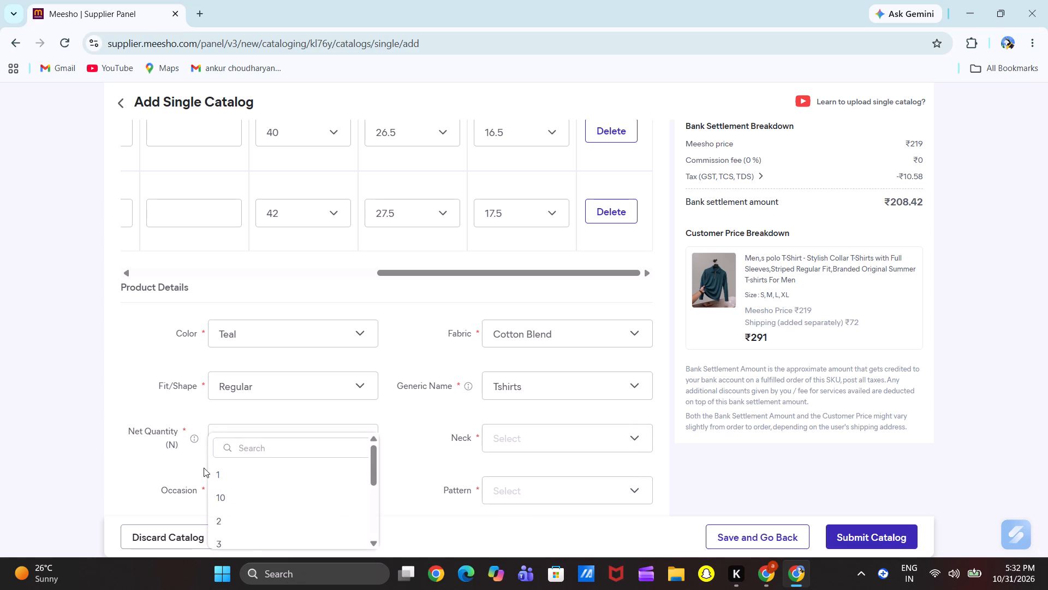
pyautogui.click(248, 471)
# Set Product 5's neck to Polo, occasion to Casual and pattern to Solid.
pyautogui.click(526, 432)
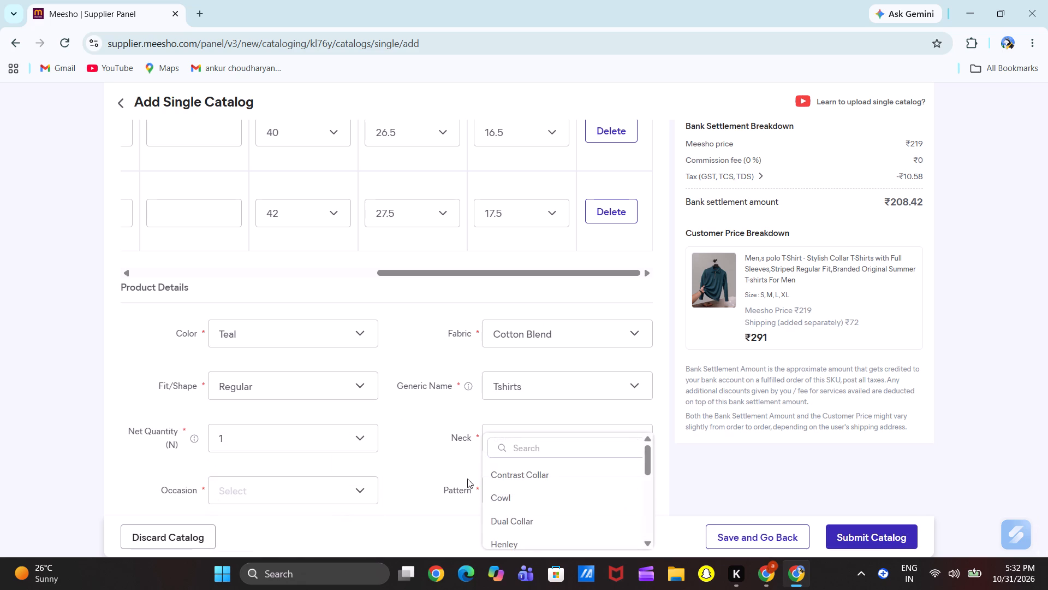
pyautogui.scroll(-3, 489, 489)
pyautogui.click(489, 489)
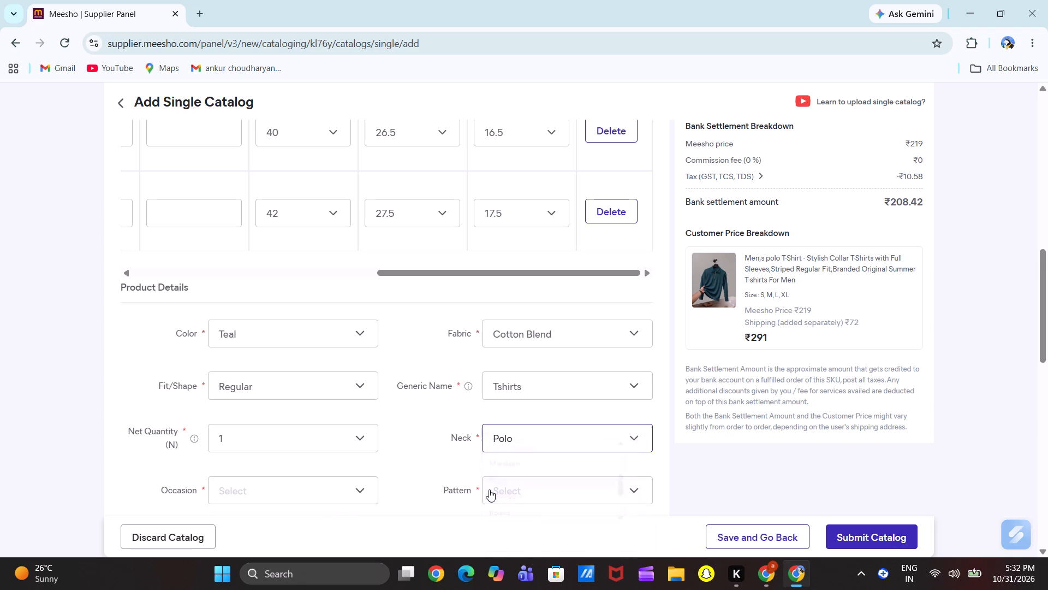
pyautogui.scroll(-2, 416, 465)
pyautogui.click(283, 377)
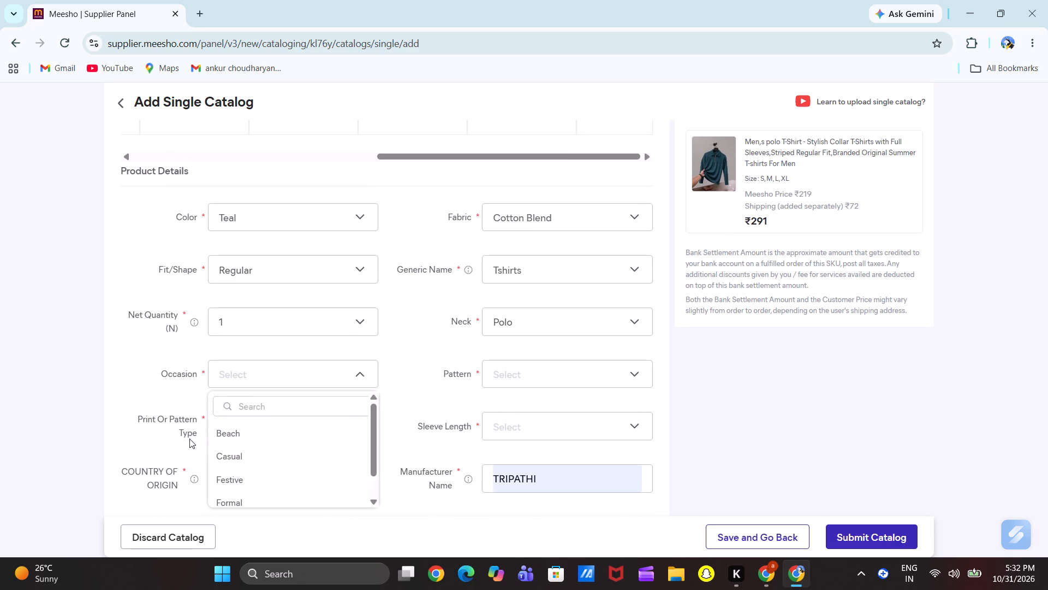
pyautogui.click(241, 455)
pyautogui.click(552, 377)
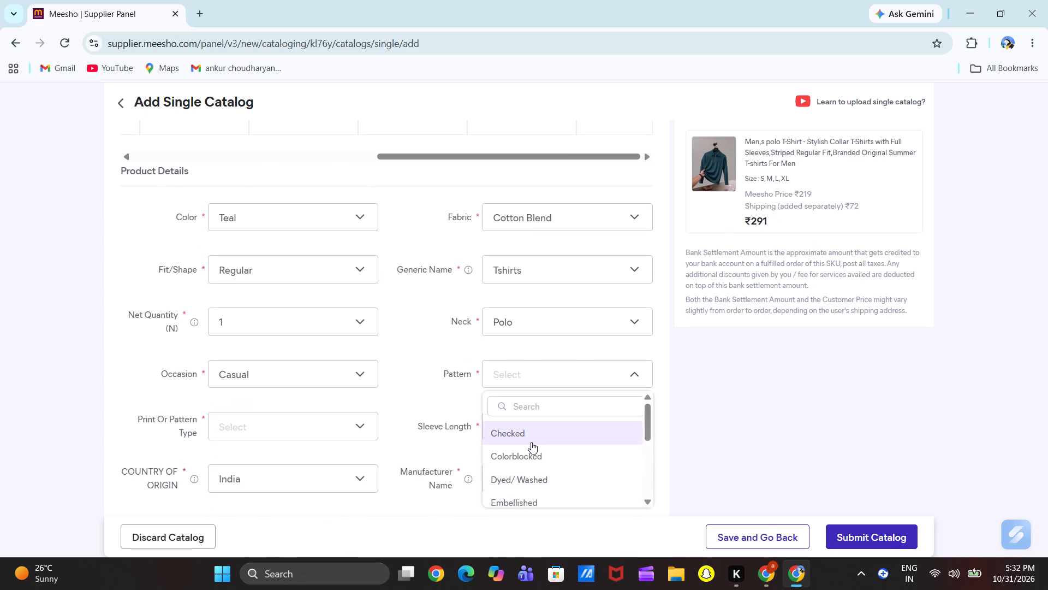
pyautogui.scroll(-2, 531, 442)
pyautogui.click(520, 453)
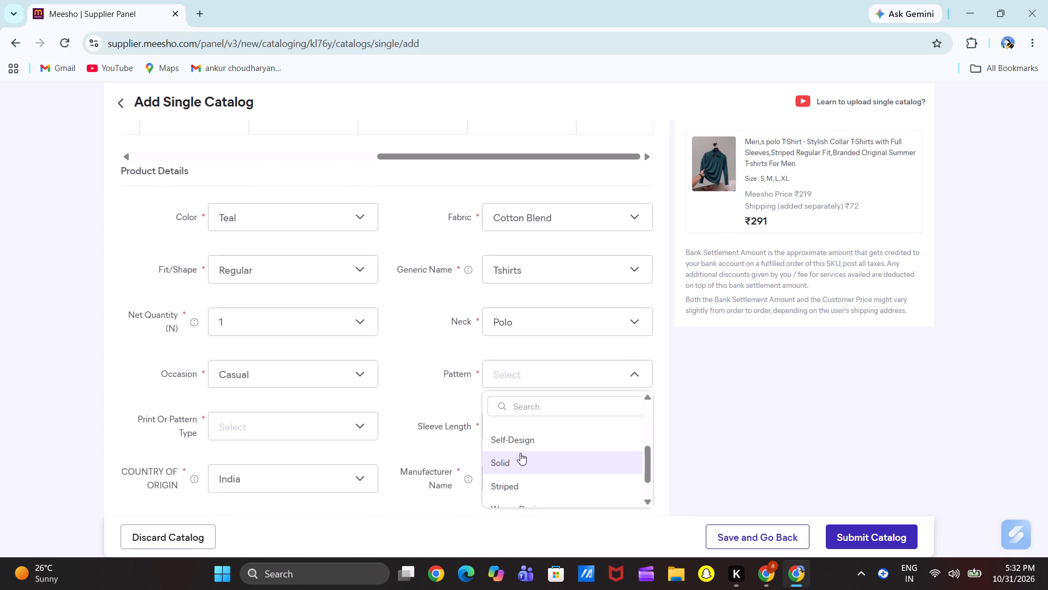
# Set Product 5's print or pattern type to Solid and its sleeve length to Long Sleeves.
pyautogui.scroll(-1, 402, 442)
pyautogui.click(299, 338)
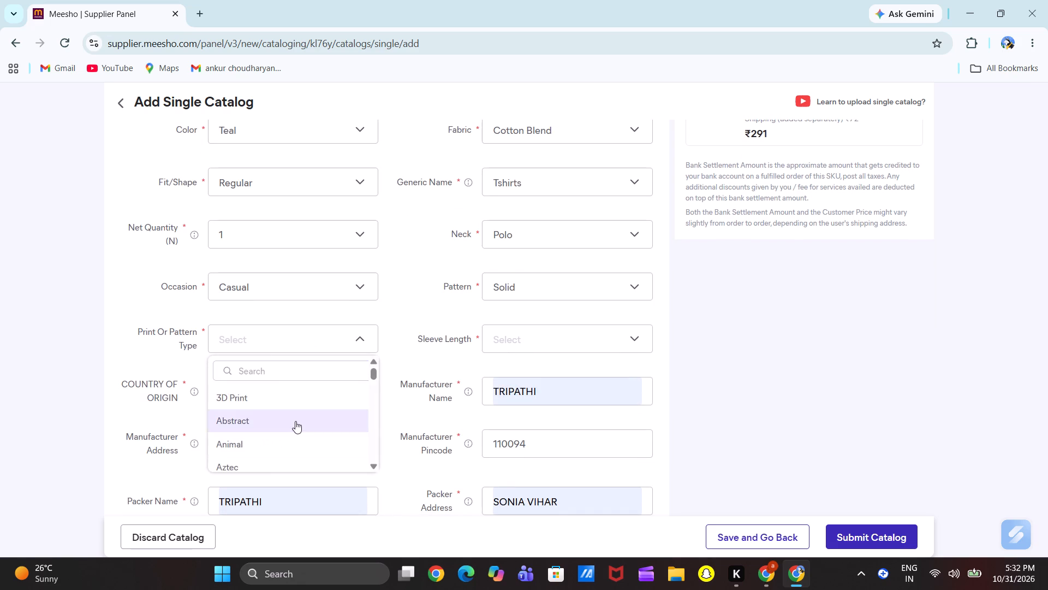
pyautogui.scroll(-3, 303, 423)
pyautogui.click(265, 371)
pyautogui.write('SO')
pyautogui.click(280, 393)
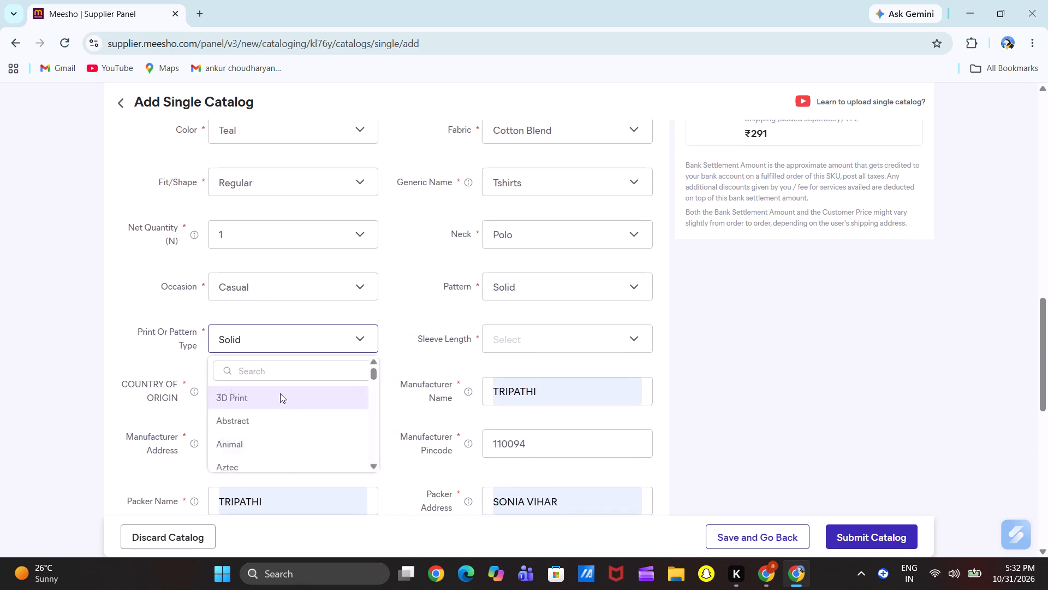
pyautogui.click(520, 338)
pyautogui.click(514, 406)
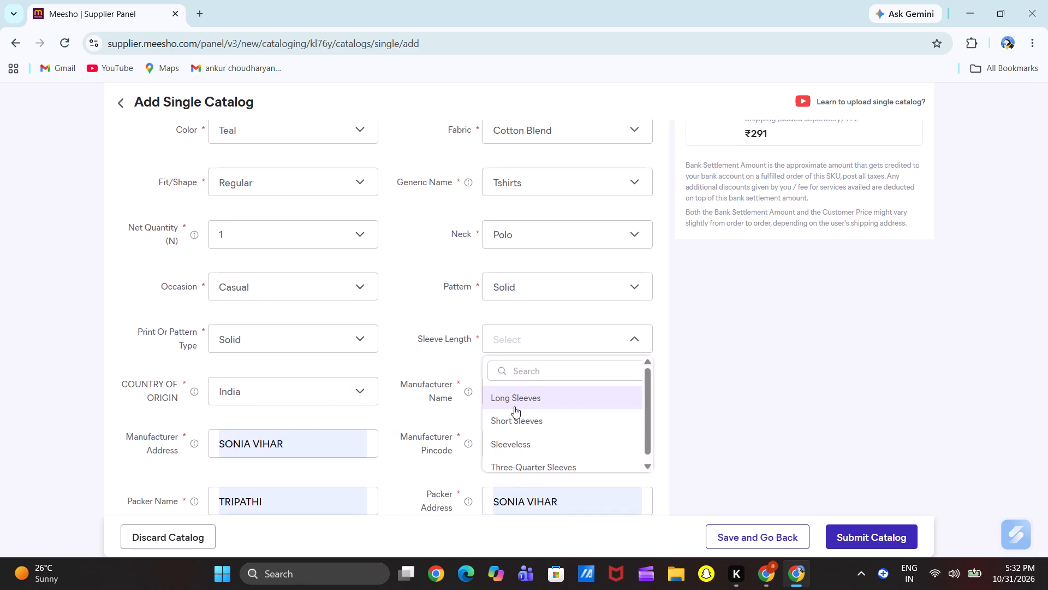
# In Product 5's other attributes, set the length to Regular, number of pockets to No Pocket and style to Korean.
pyautogui.scroll(-4, 437, 424)
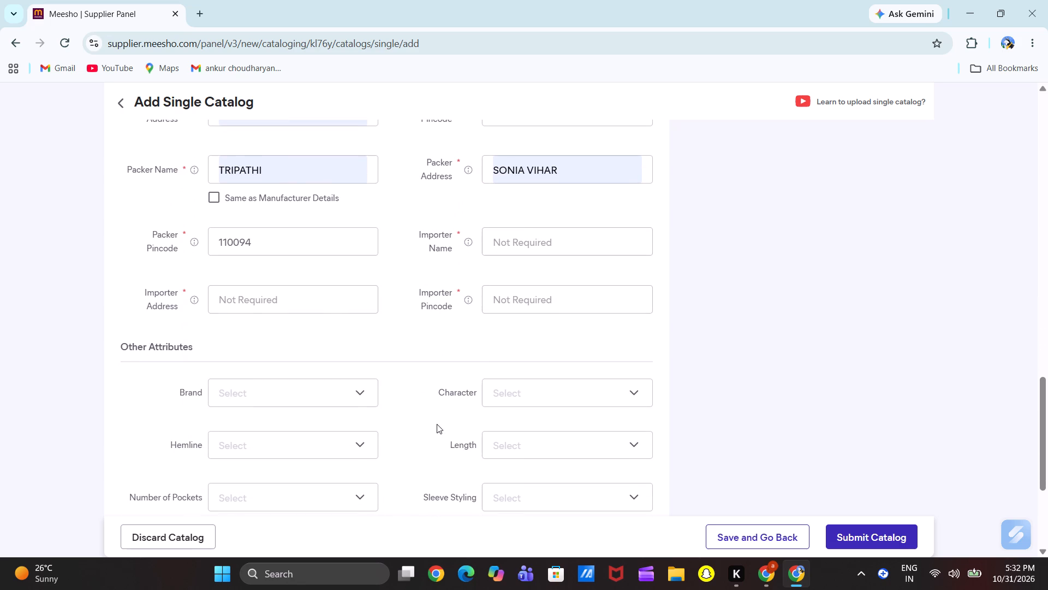
pyautogui.click(535, 443)
pyautogui.scroll(-1, 498, 504)
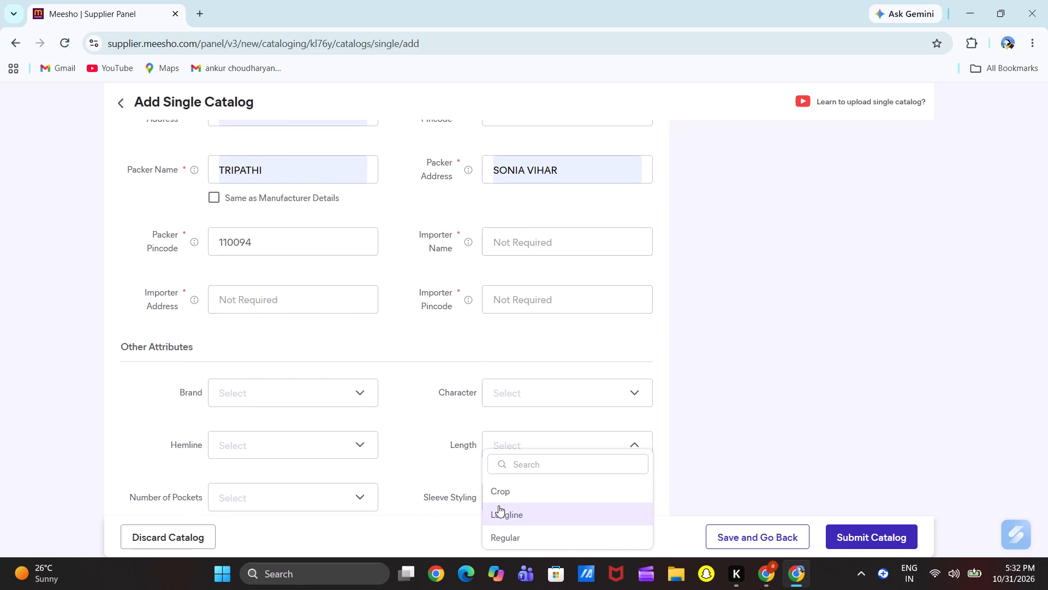
pyautogui.click(512, 540)
pyautogui.click(275, 497)
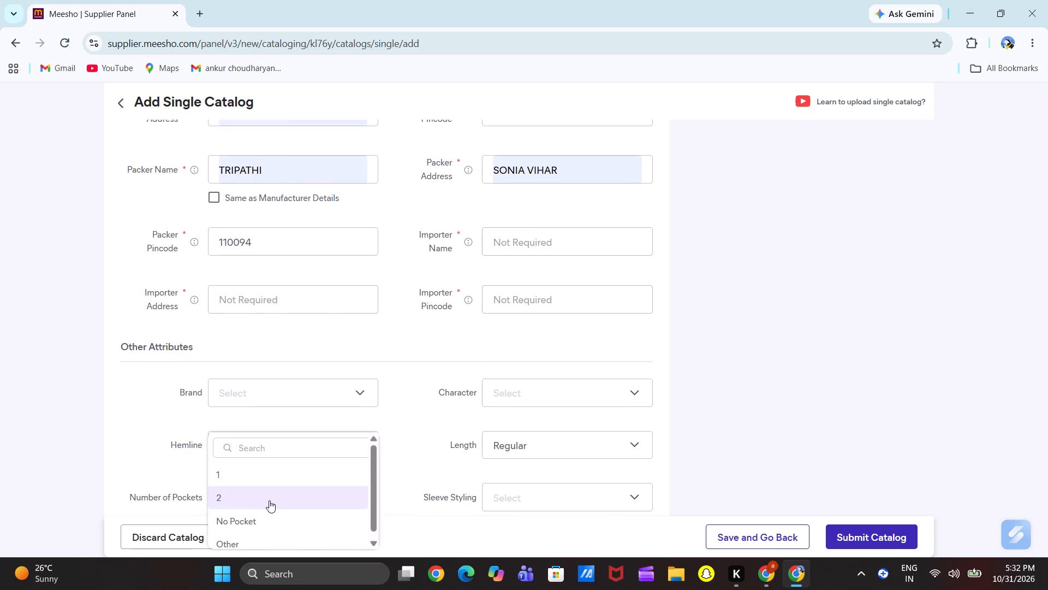
pyautogui.click(260, 521)
pyautogui.scroll(-2, 393, 495)
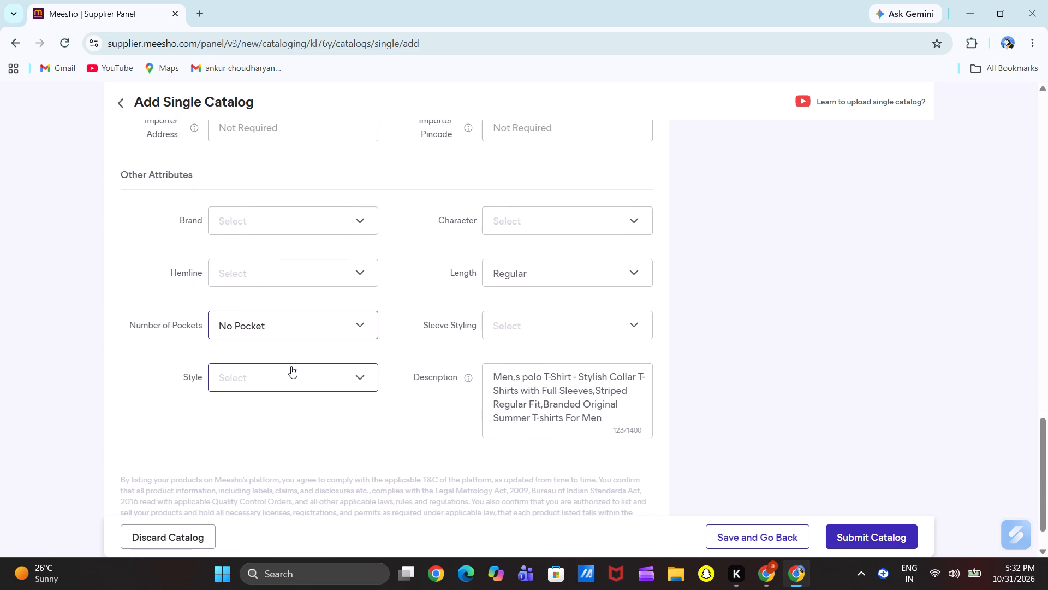
pyautogui.click(290, 366)
pyautogui.click(261, 451)
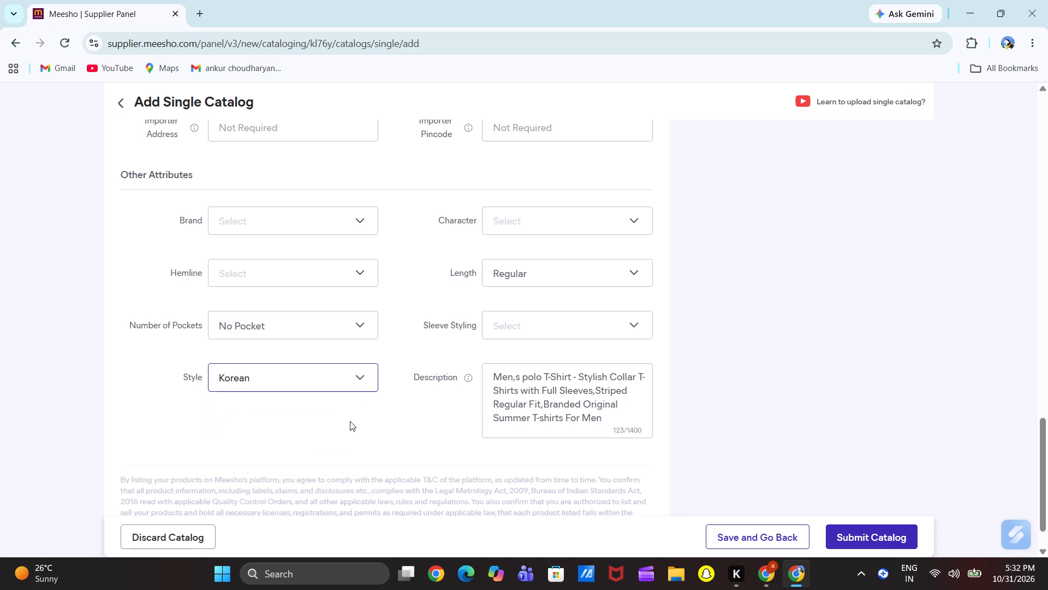
# Switch to Product 6, the maroon polo T-shirt, in the catalog.
pyautogui.scroll(9, 376, 371)
pyautogui.scroll(1, 397, 217)
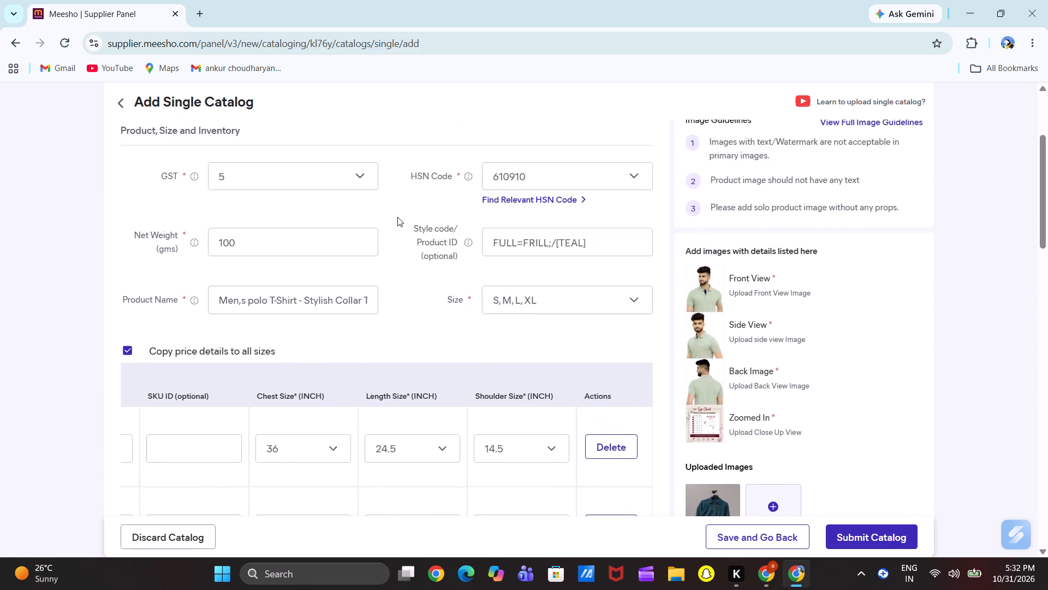
pyautogui.scroll(2, 397, 217)
pyautogui.click(675, 188)
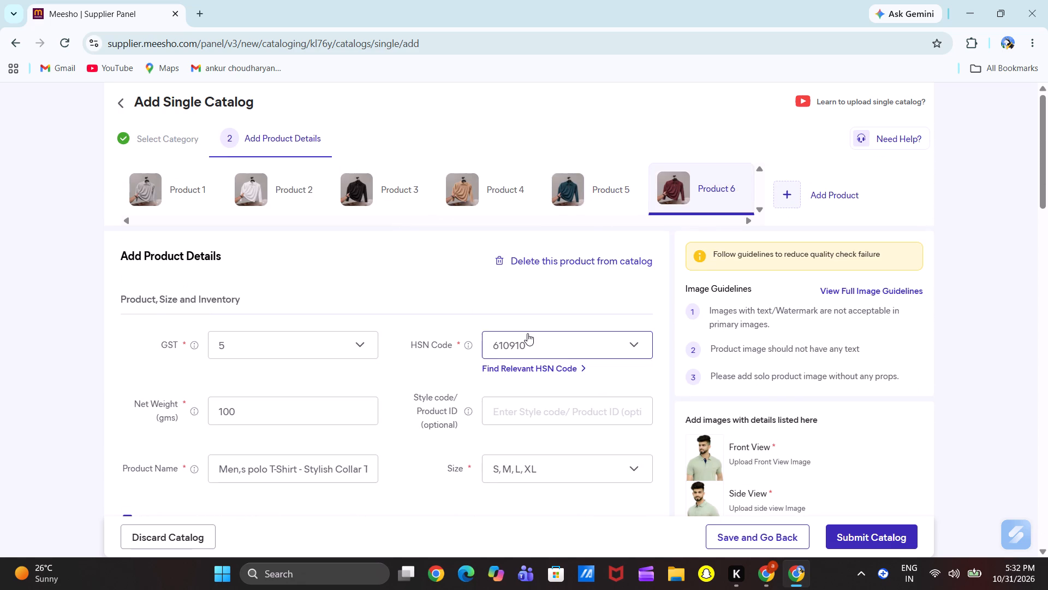
# Enter FULL=KARARA;/.'[MAROON] as Product 6's style code/product ID.
pyautogui.scroll(-2, 527, 333)
pyautogui.click(490, 281)
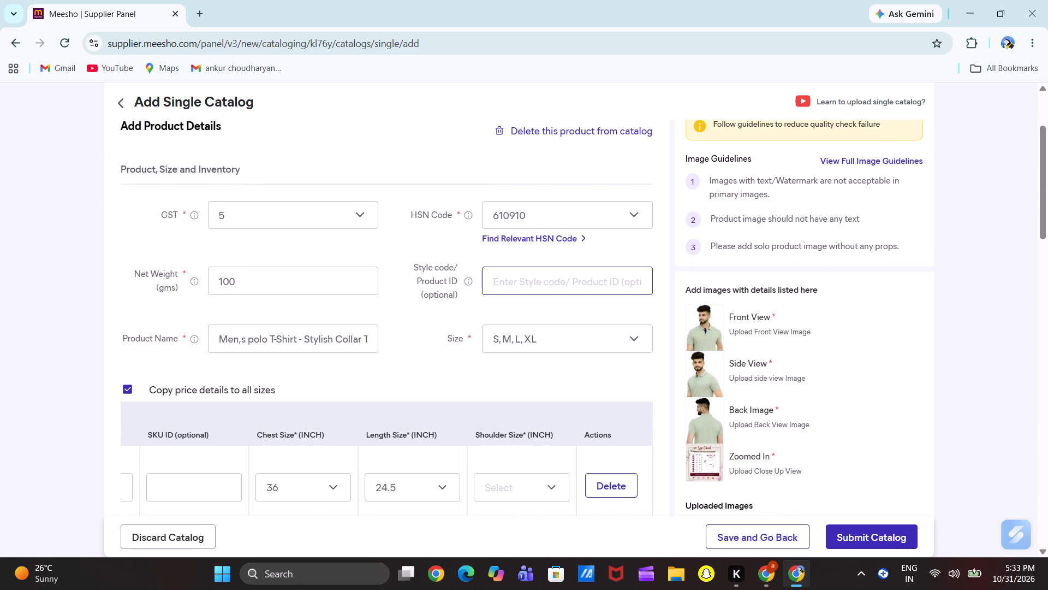
pyautogui.write('FULL')
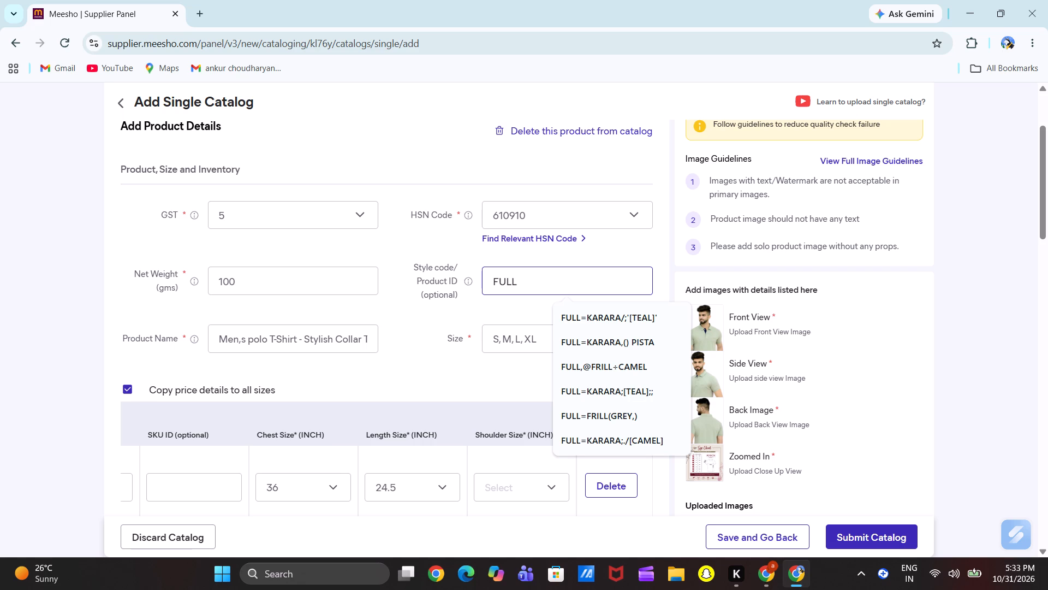
pyautogui.press('BackSpace')
pyautogui.press('l')
pyautogui.press('=')
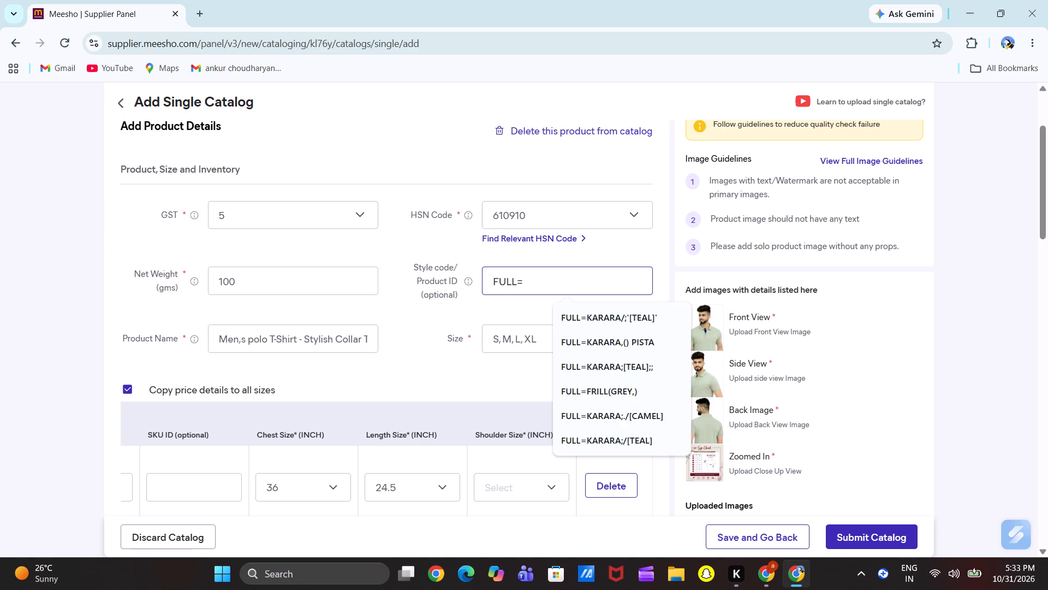
pyautogui.write('KARARA')
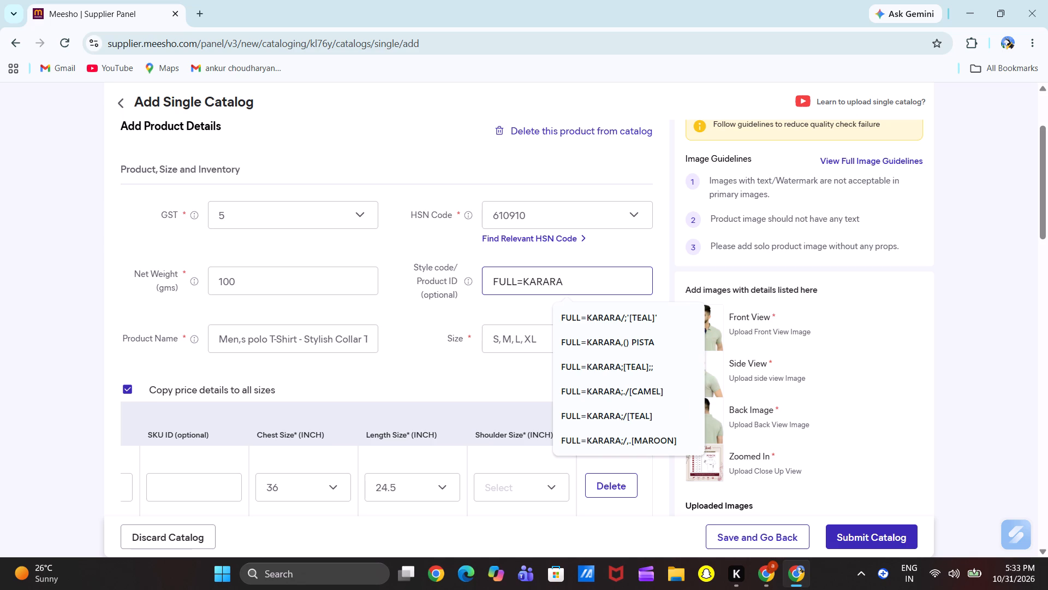
pyautogui.write(';/.')
pyautogui.press("'")
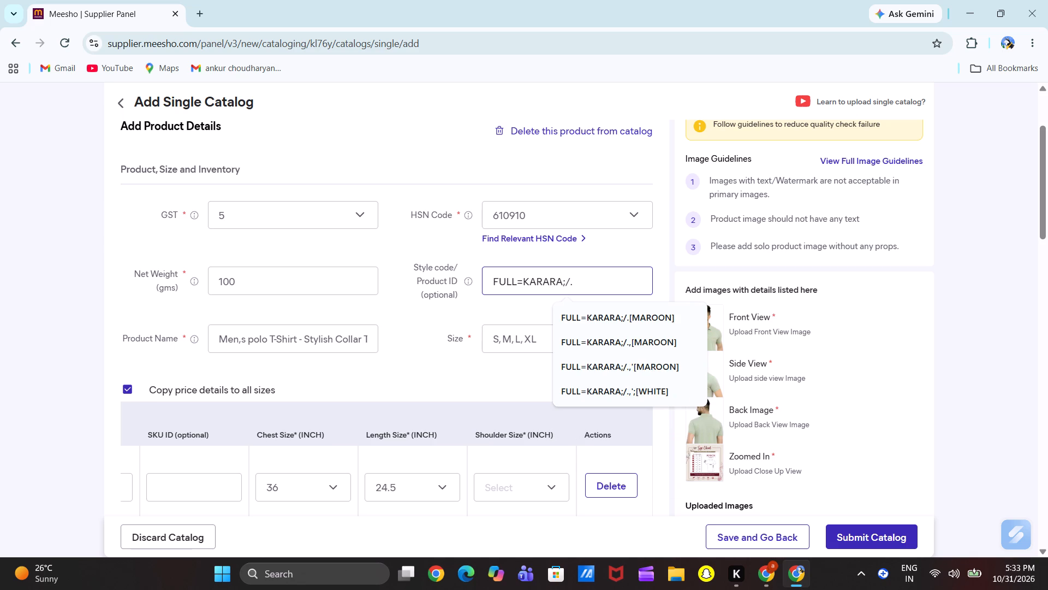
pyautogui.hscroll(-1, 501, 278)
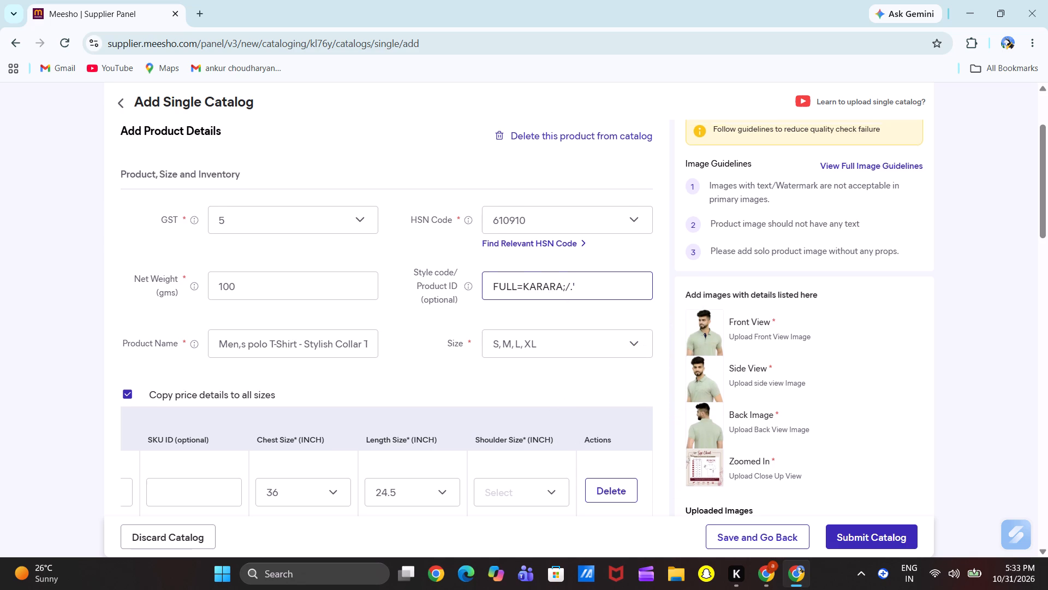
pyautogui.hscroll(-1, 501, 278)
pyautogui.write('MAR')
pyautogui.press('BackSpace')
pyautogui.press('BackSpace')
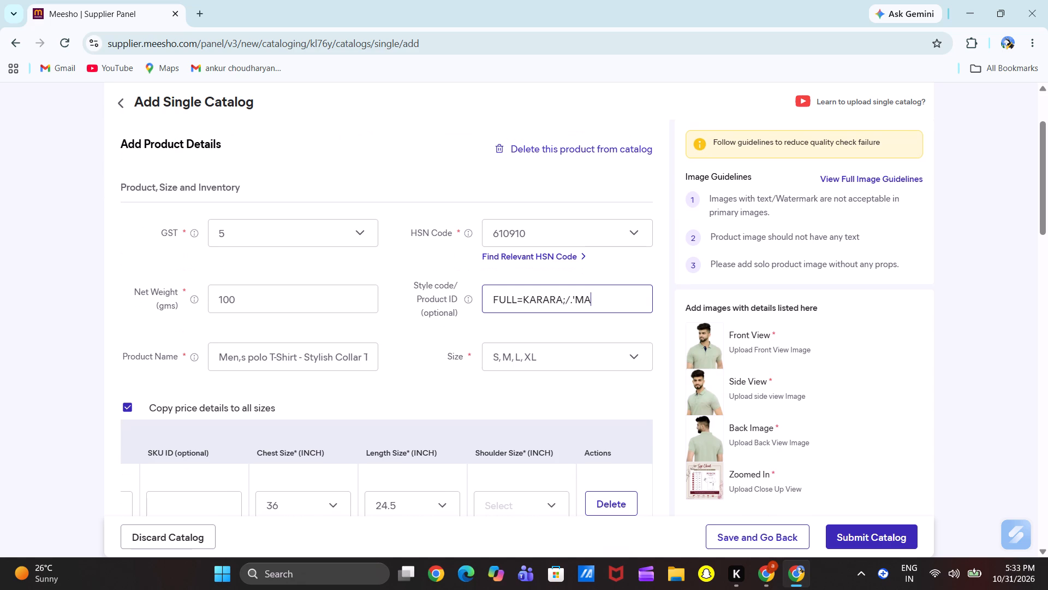
pyautogui.press('BackSpace')
pyautogui.press('[')
pyautogui.write('MAR')
pyautogui.write('OON')
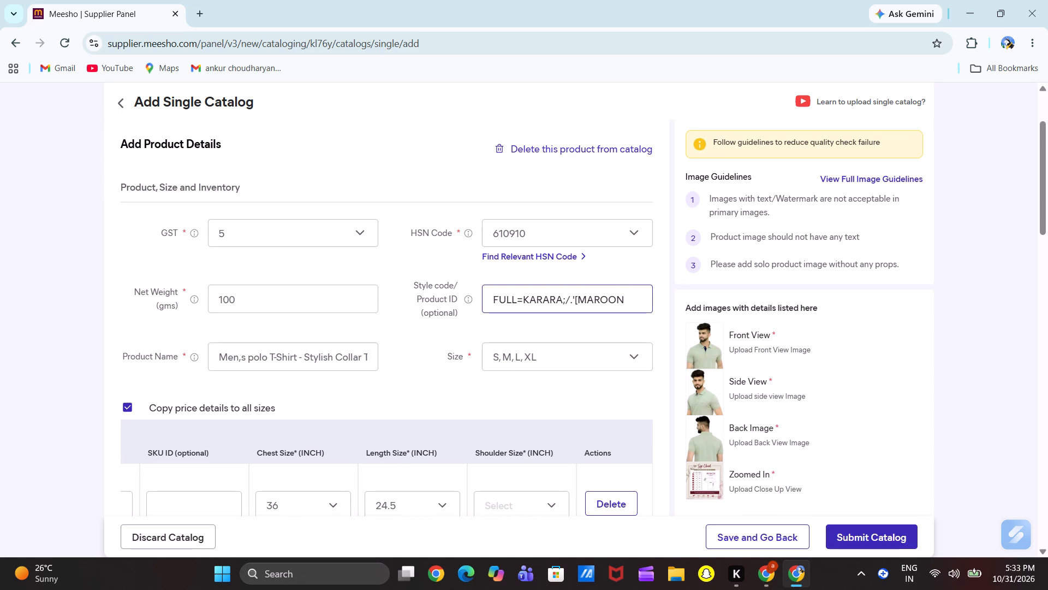
pyautogui.press(']')
# Set Product 6's Meesho price to 219, wrong/defective returns price to 218 and MRP to 899 for all sizes.
pyautogui.scroll(-3, 415, 345)
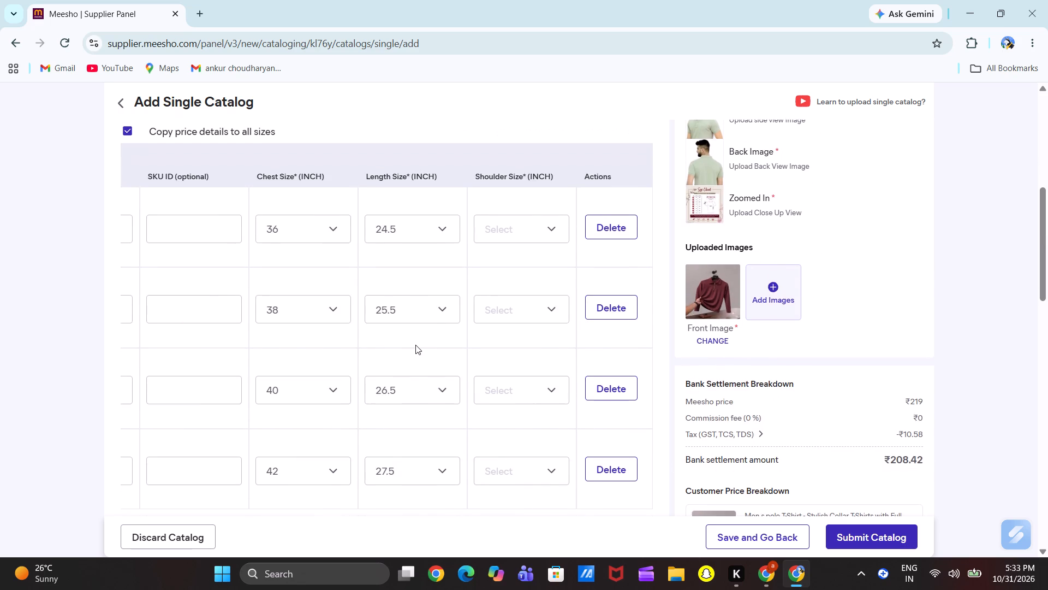
pyautogui.hscroll(7, 291, 338)
pyautogui.click(233, 227)
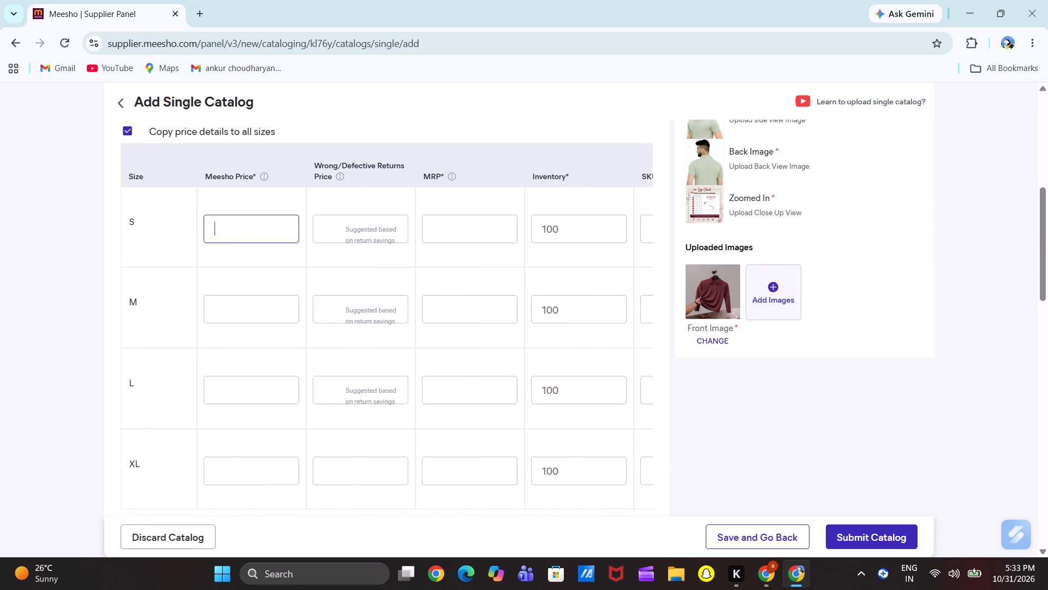
pyautogui.write('219')
pyautogui.click(348, 223)
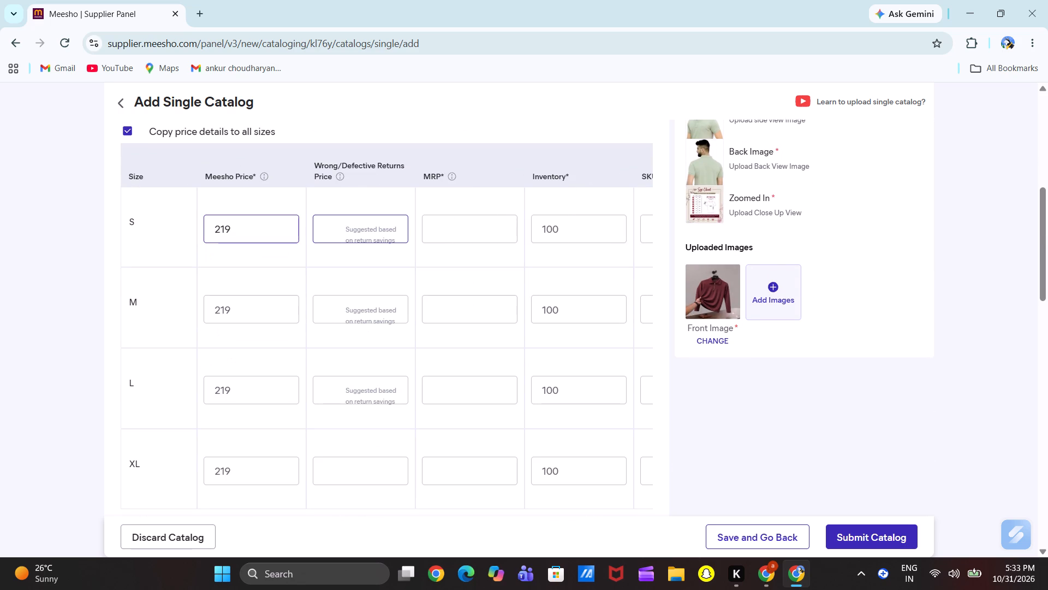
pyautogui.press('BackSpace')
pyautogui.press('BackSpace')
pyautogui.press('BackSpace')
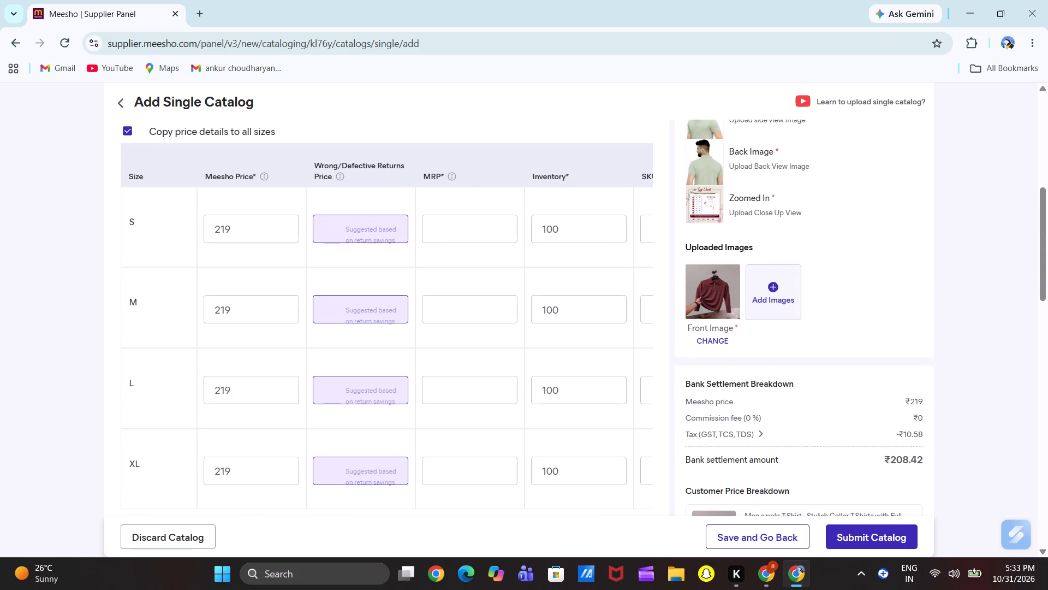
pyautogui.write('218')
pyautogui.click(449, 214)
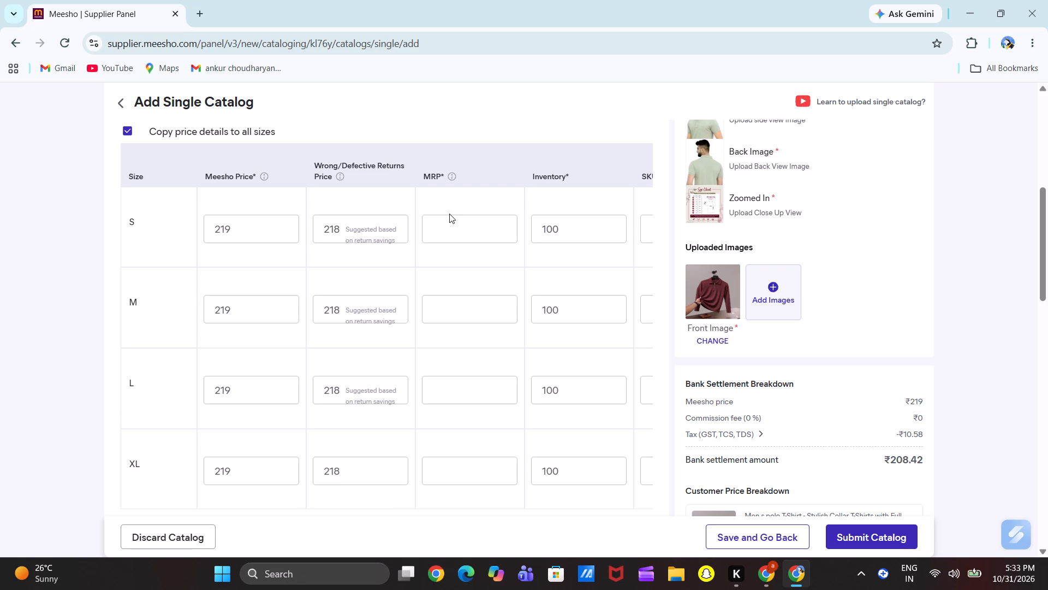
pyautogui.click(450, 220)
pyautogui.write('899')
# Set Product 6's shoulder size to 14.5 inches for size S and 15.5 inches for size M.
pyautogui.hscroll(-4, 531, 259)
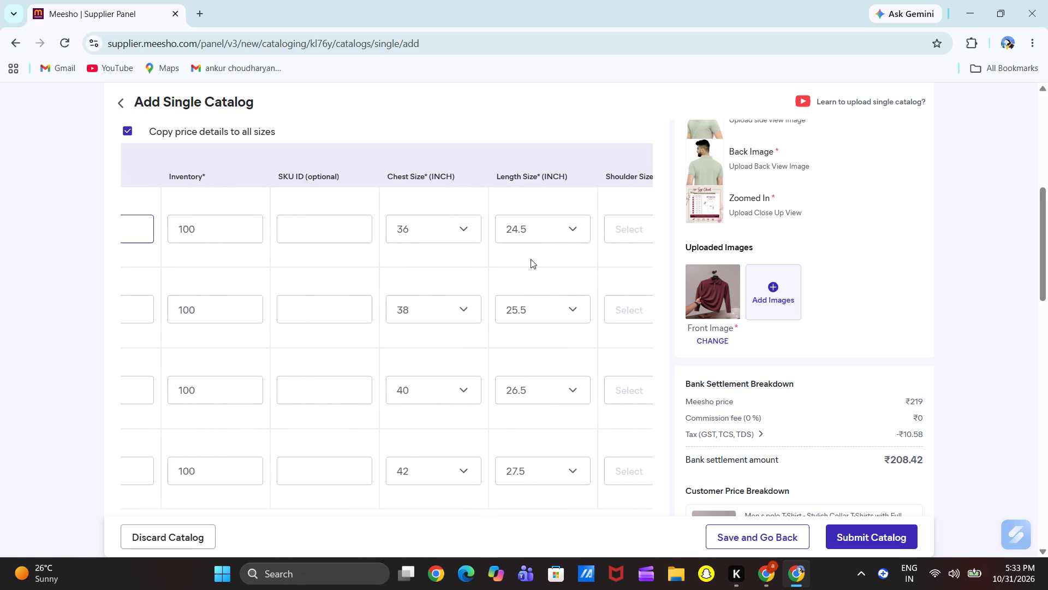
pyautogui.hscroll(-1, 531, 259)
pyautogui.click(530, 236)
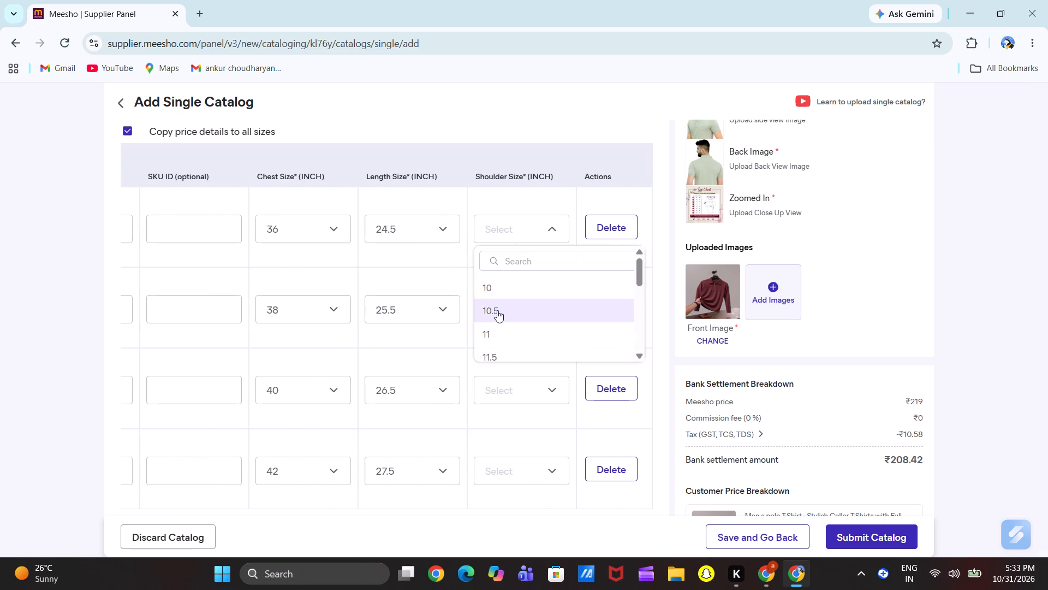
pyautogui.scroll(-3, 497, 310)
pyautogui.click(497, 310)
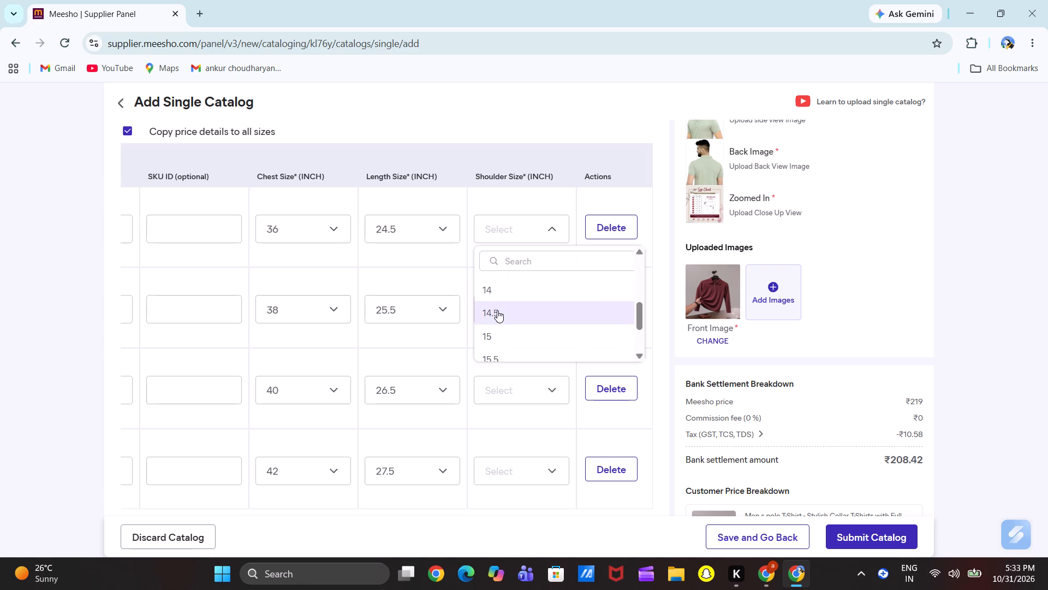
pyautogui.click(505, 295)
pyautogui.scroll(-2, 536, 371)
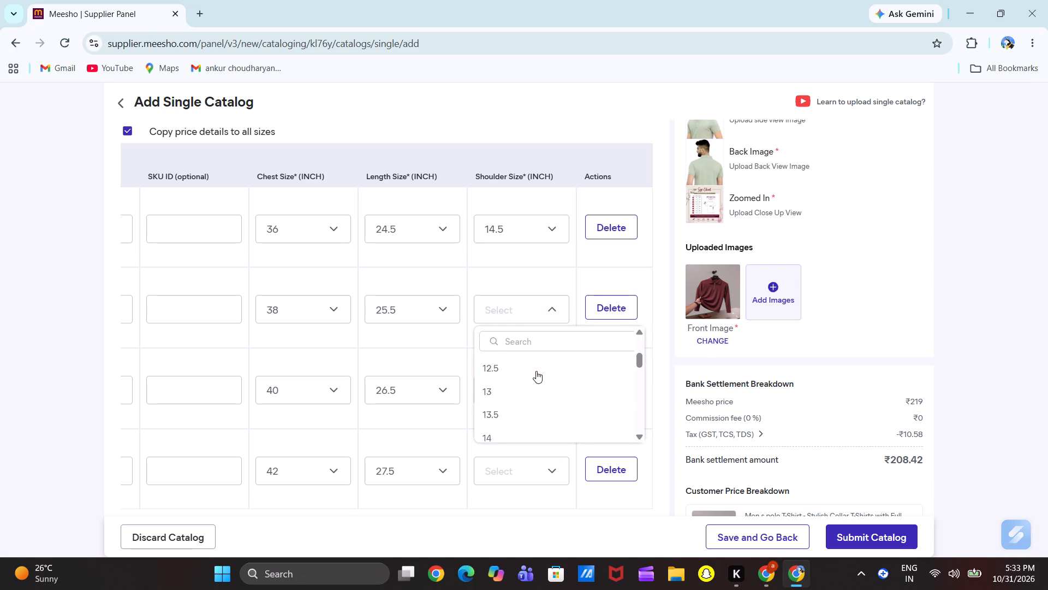
pyautogui.scroll(-1, 536, 371)
pyautogui.click(536, 371)
# Set Product 6's shoulder size to 16.5 inches for size L and 17.5 inches for size XL.
pyautogui.scroll(-1, 509, 413)
pyautogui.click(514, 338)
pyautogui.scroll(-1, 531, 430)
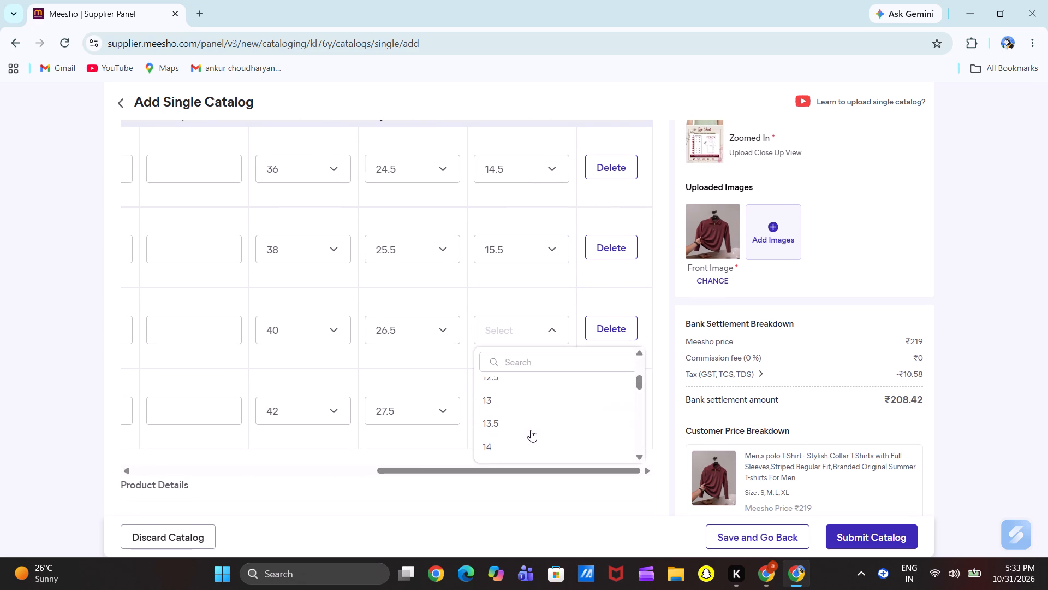
pyautogui.scroll(-2, 531, 430)
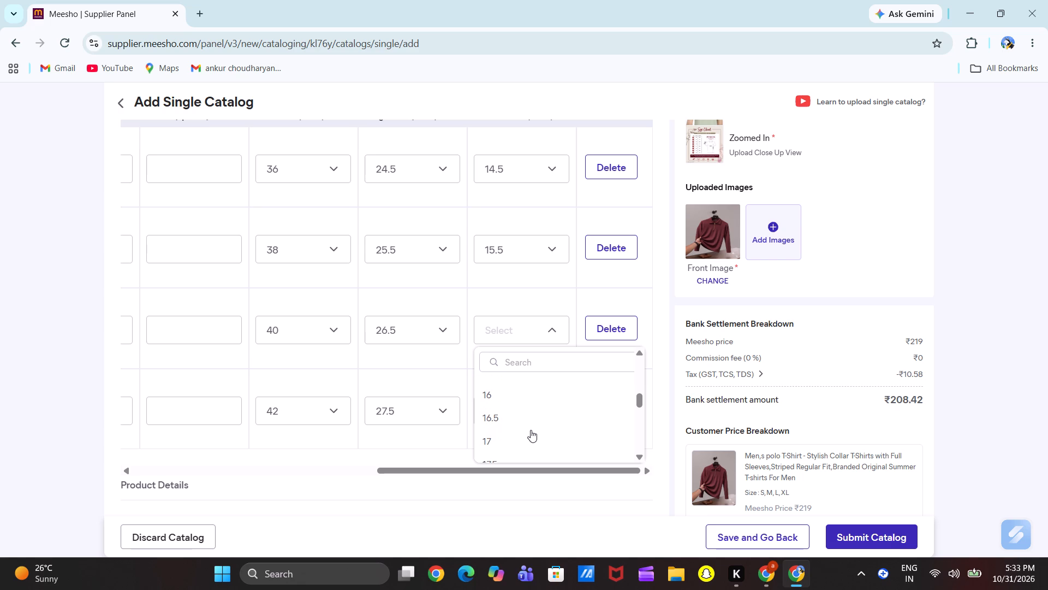
pyautogui.click(505, 409)
pyautogui.click(490, 416)
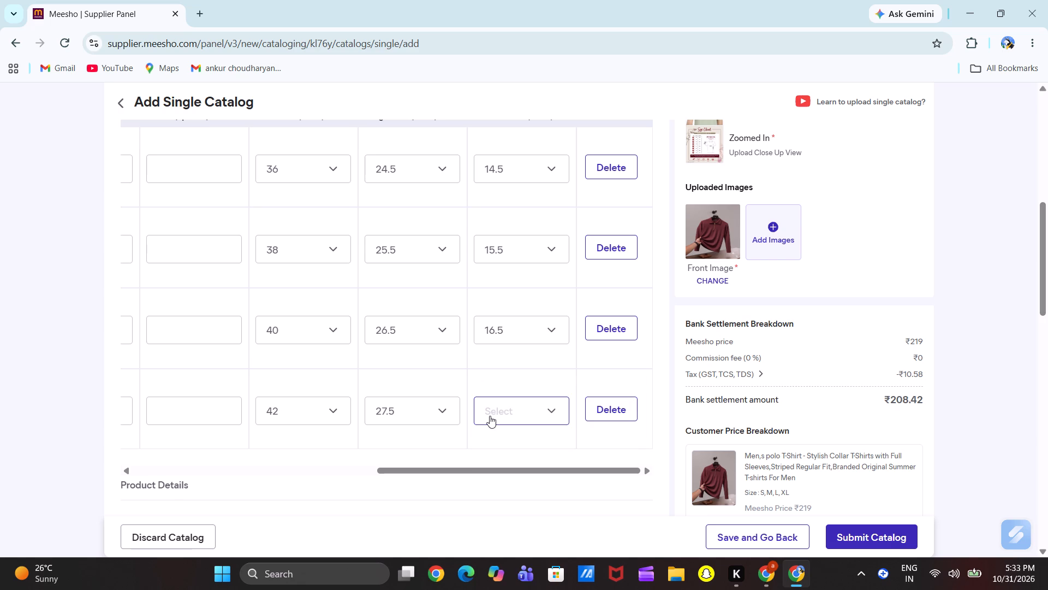
pyautogui.scroll(-4, 515, 462)
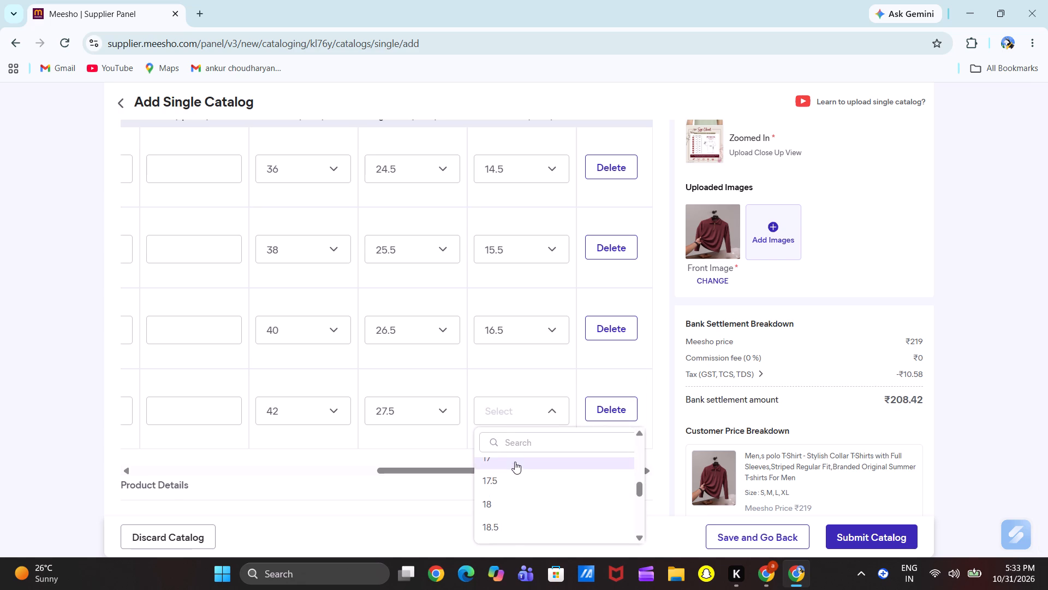
pyautogui.click(505, 480)
# In Product 6's product details, set the color to Maroon and the fabric to Cotton Blend.
pyautogui.scroll(-3, 437, 427)
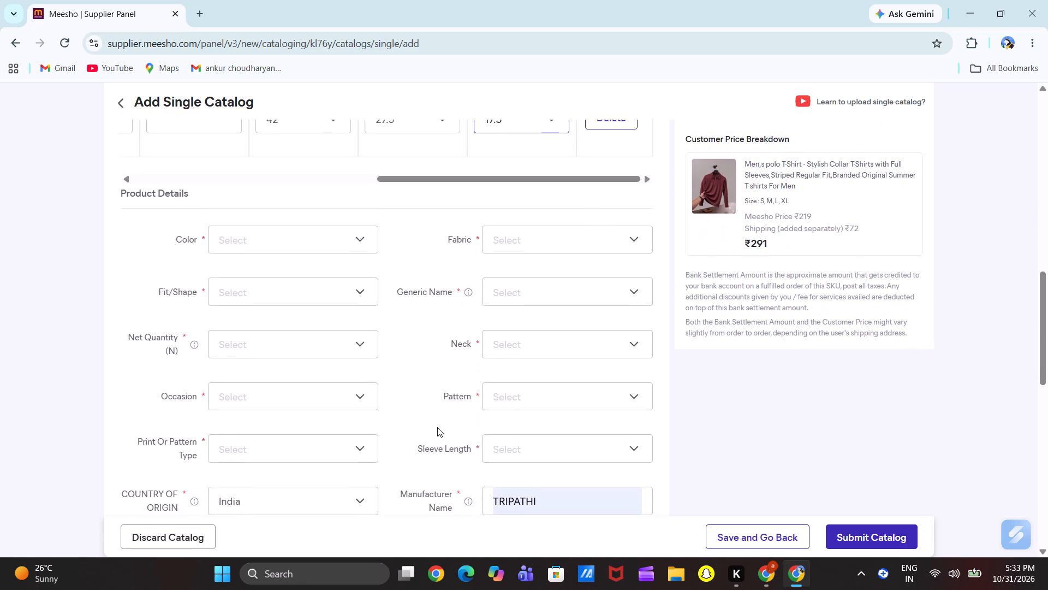
pyautogui.click(253, 232)
pyautogui.click(258, 275)
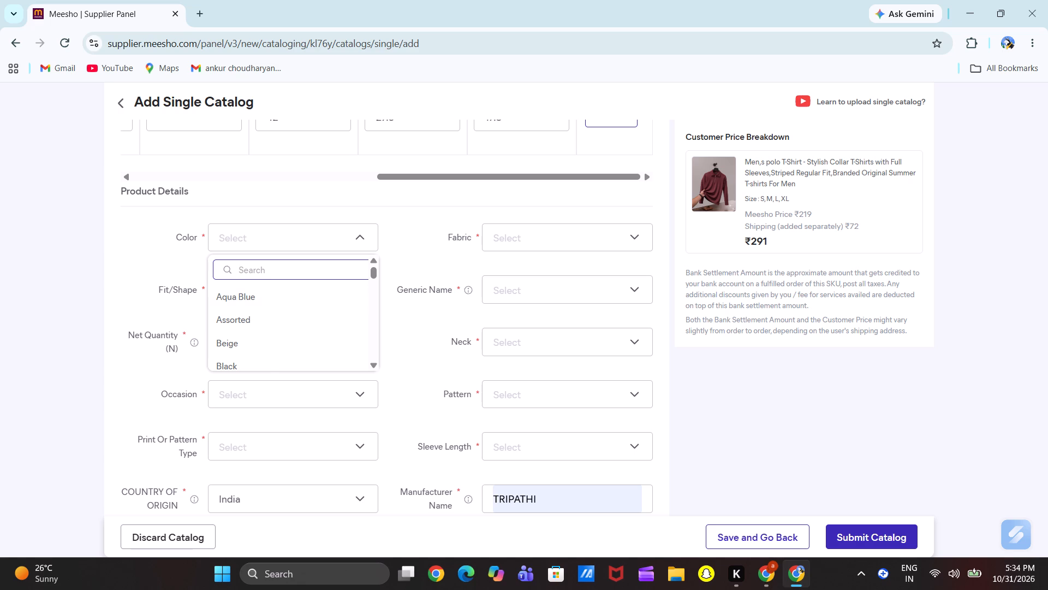
pyautogui.write('MAR')
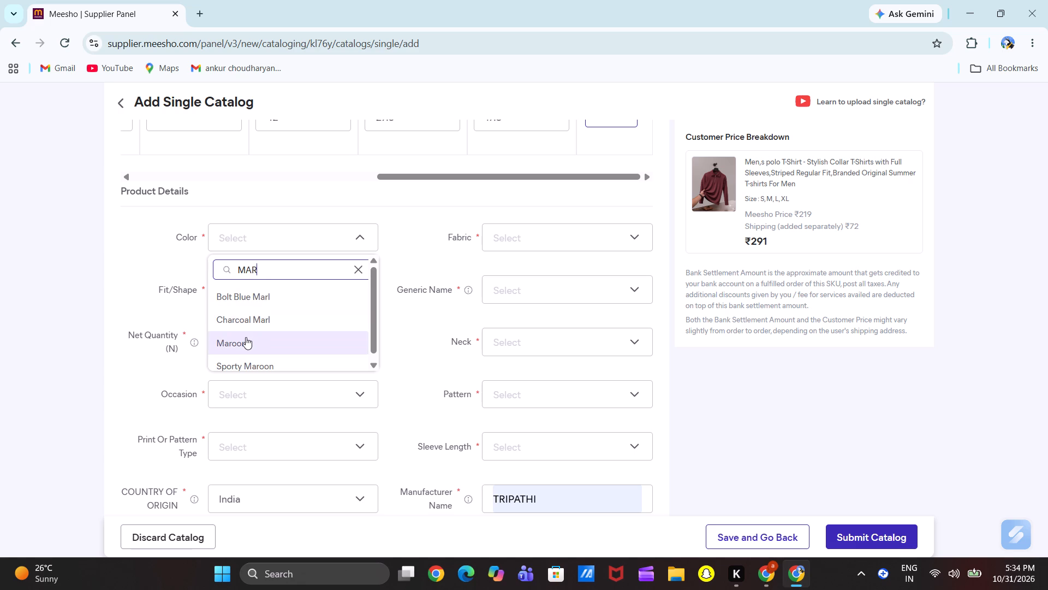
pyautogui.click(246, 337)
pyautogui.click(508, 249)
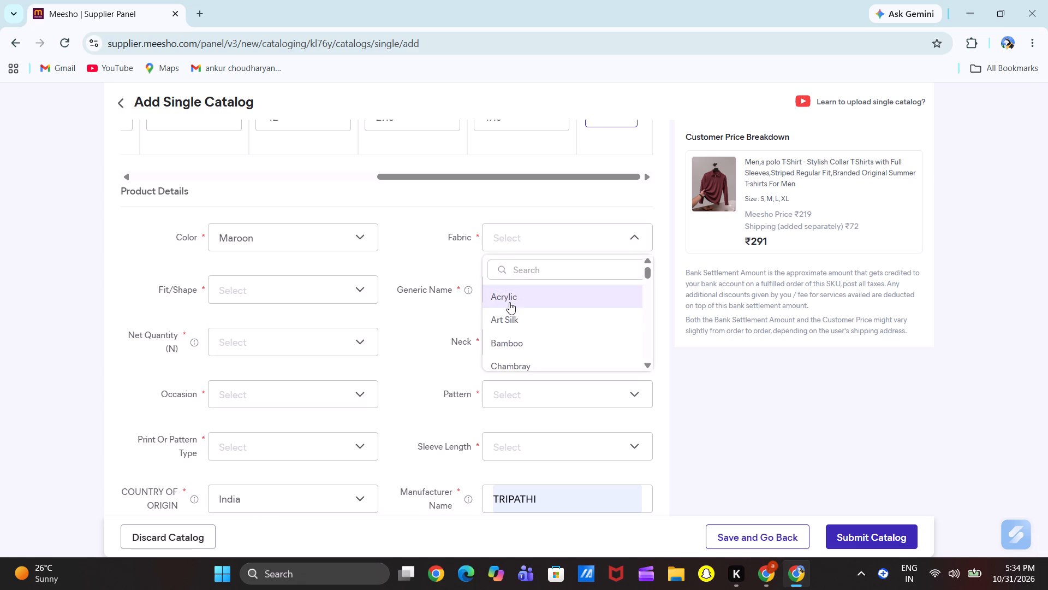
pyautogui.scroll(-2, 509, 302)
pyautogui.click(514, 326)
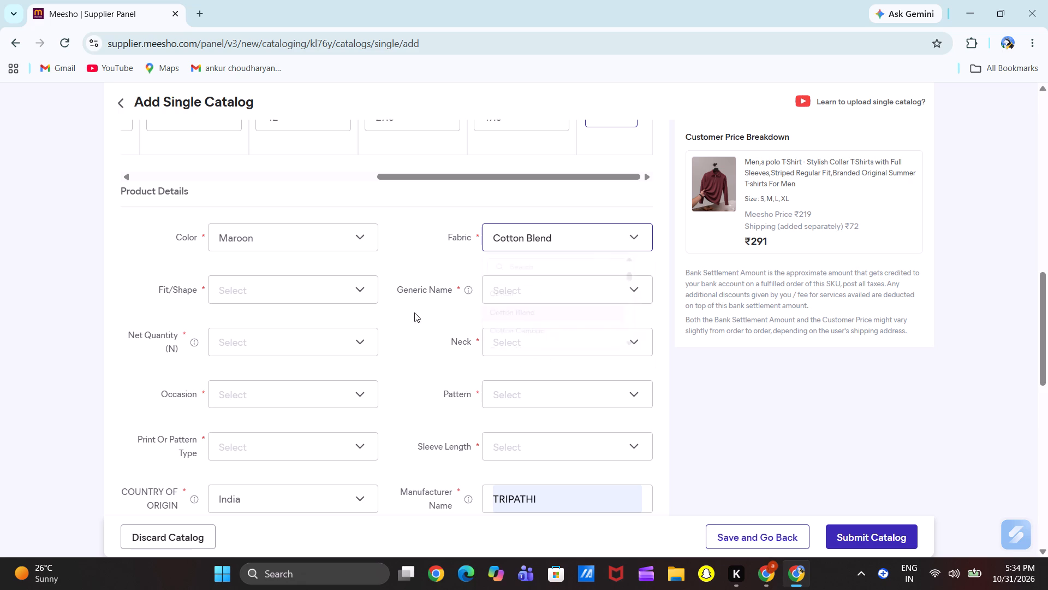
# Set Product 6's fit/shape to Regular and its generic name to Tshirts.
pyautogui.click(301, 291)
pyautogui.scroll(-1, 269, 392)
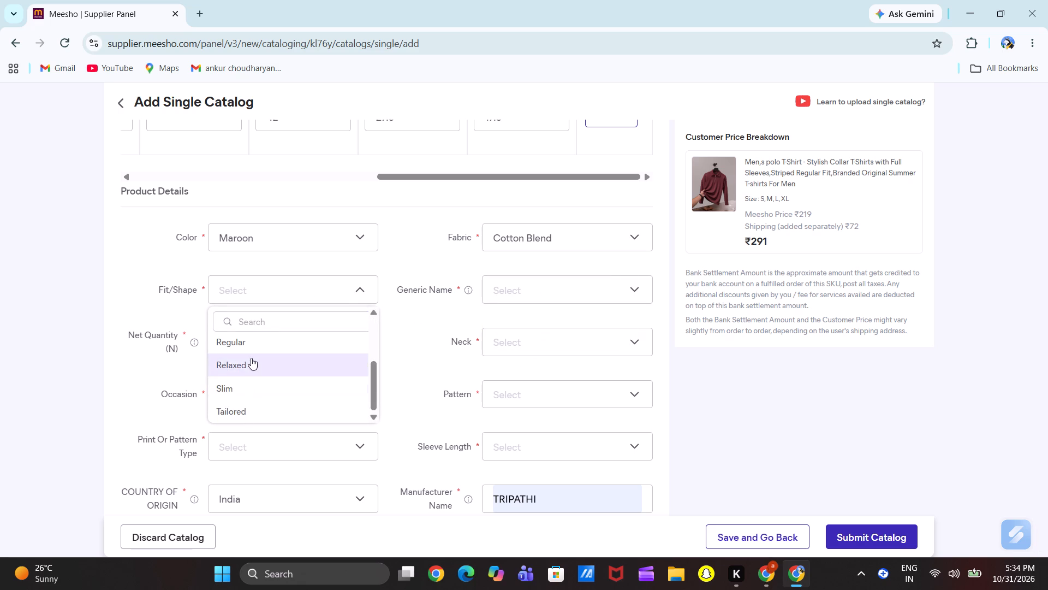
pyautogui.click(246, 343)
pyautogui.click(525, 282)
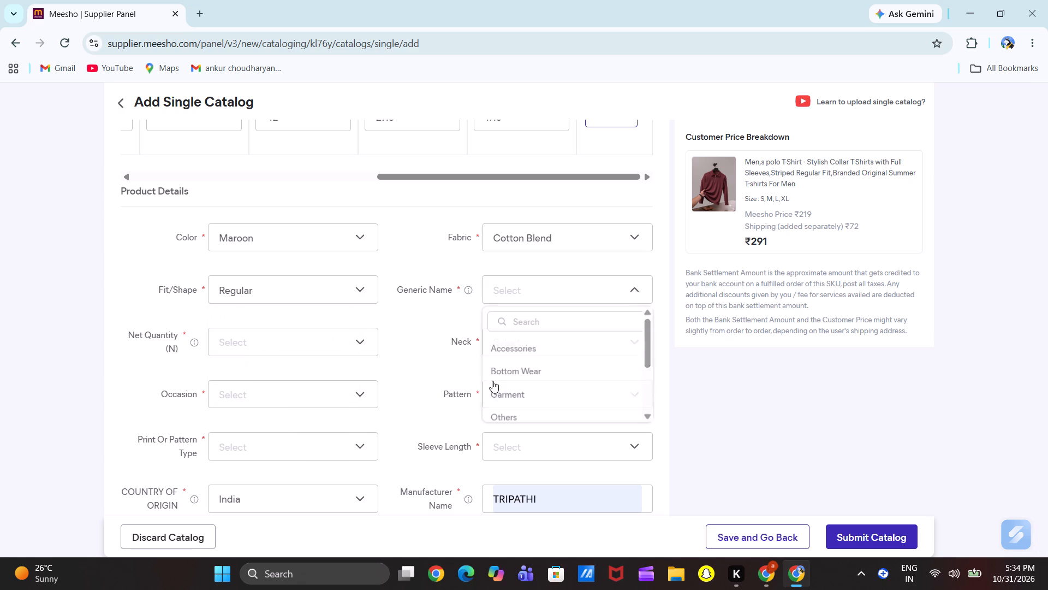
pyautogui.scroll(-1, 547, 397)
pyautogui.click(544, 396)
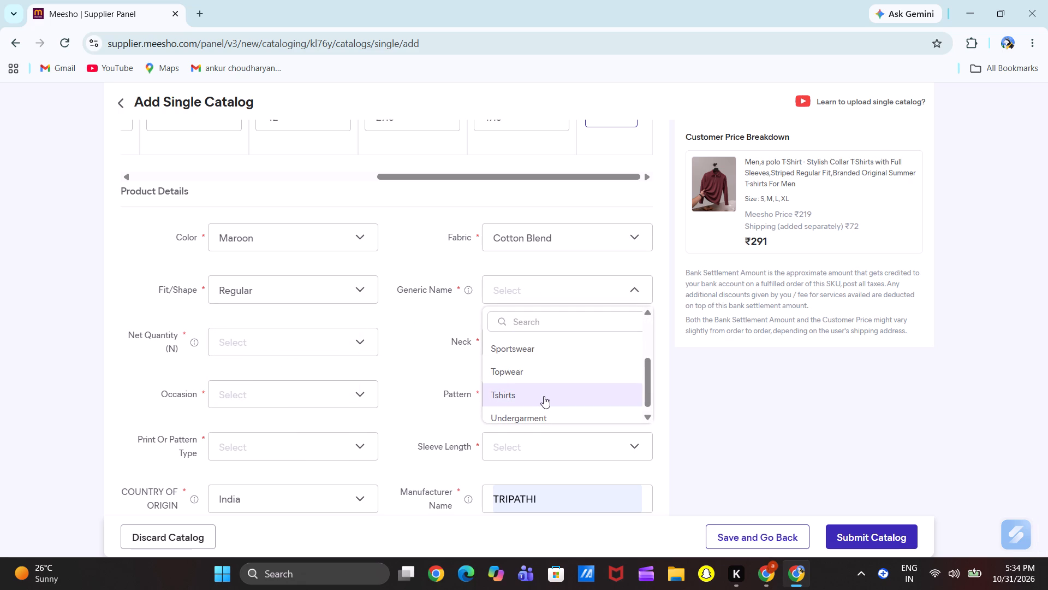
# Set Product 6's net quantity to 1, neck to Polo and occasion to Casual.
pyautogui.click(322, 348)
pyautogui.click(275, 396)
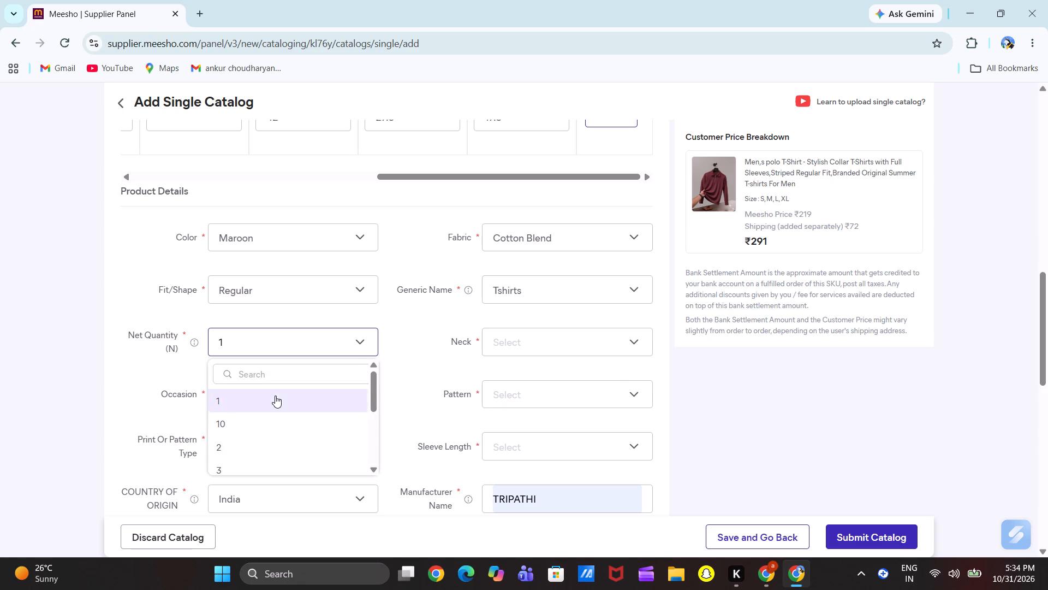
pyautogui.click(535, 335)
pyautogui.scroll(-2, 522, 425)
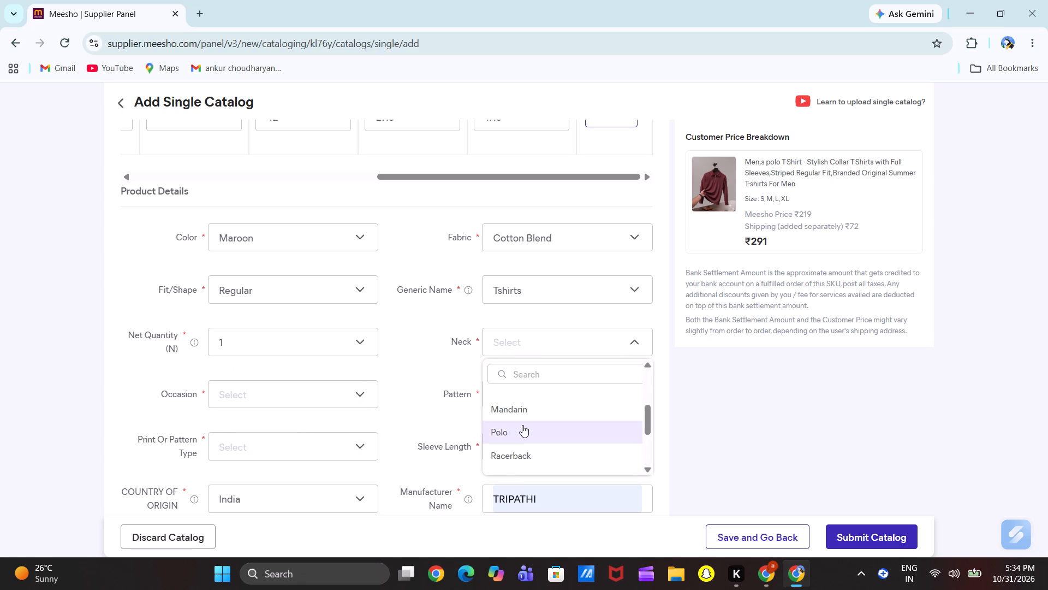
pyautogui.click(522, 425)
pyautogui.click(275, 400)
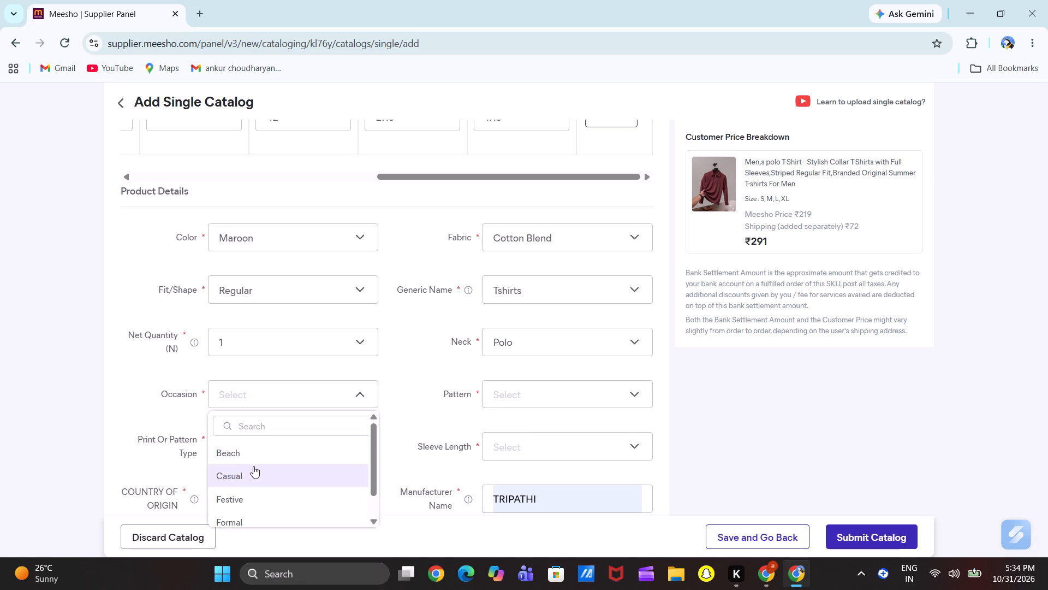
pyautogui.click(253, 466)
# Set Product 6's pattern to Solid in the product details.
pyautogui.moveTo(541, 390); pyautogui.dragTo(541, 477)
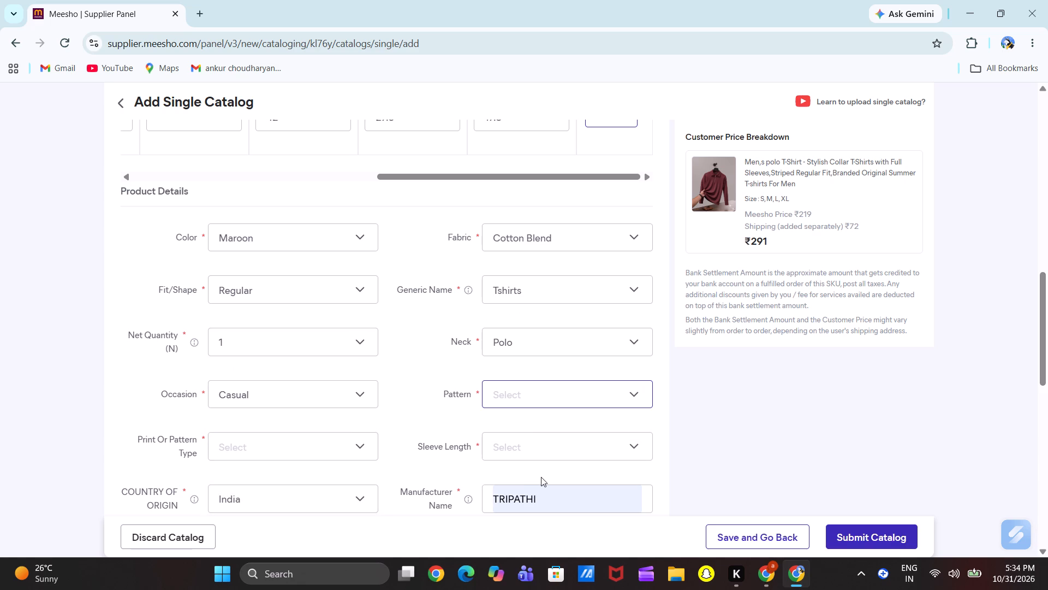
pyautogui.click(515, 406)
pyautogui.scroll(-1, 524, 447)
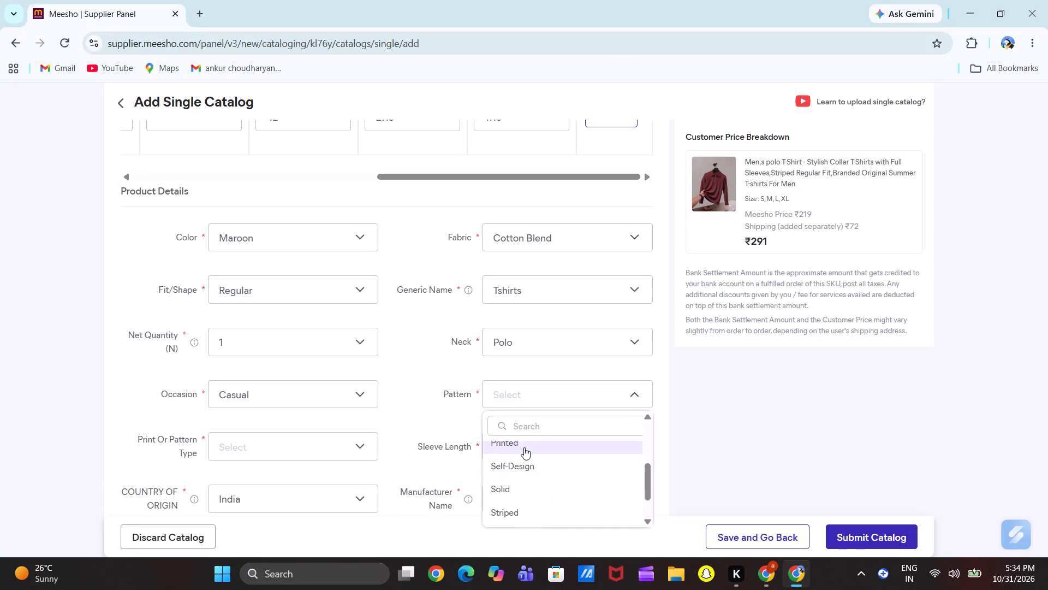
pyautogui.scroll(-1, 524, 447)
pyautogui.click(524, 447)
pyautogui.click(563, 383)
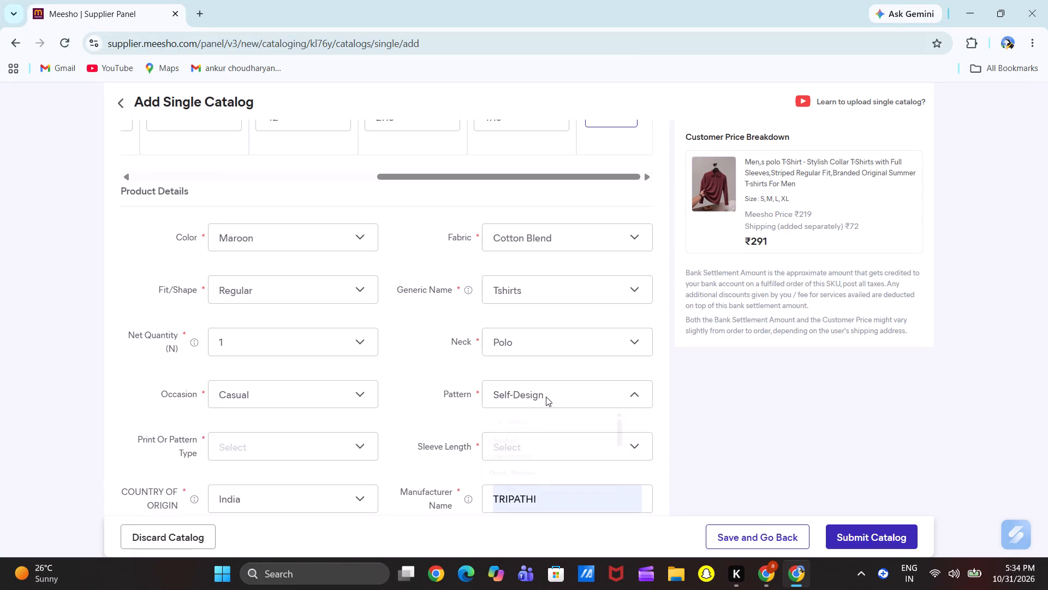
pyautogui.scroll(-2, 544, 471)
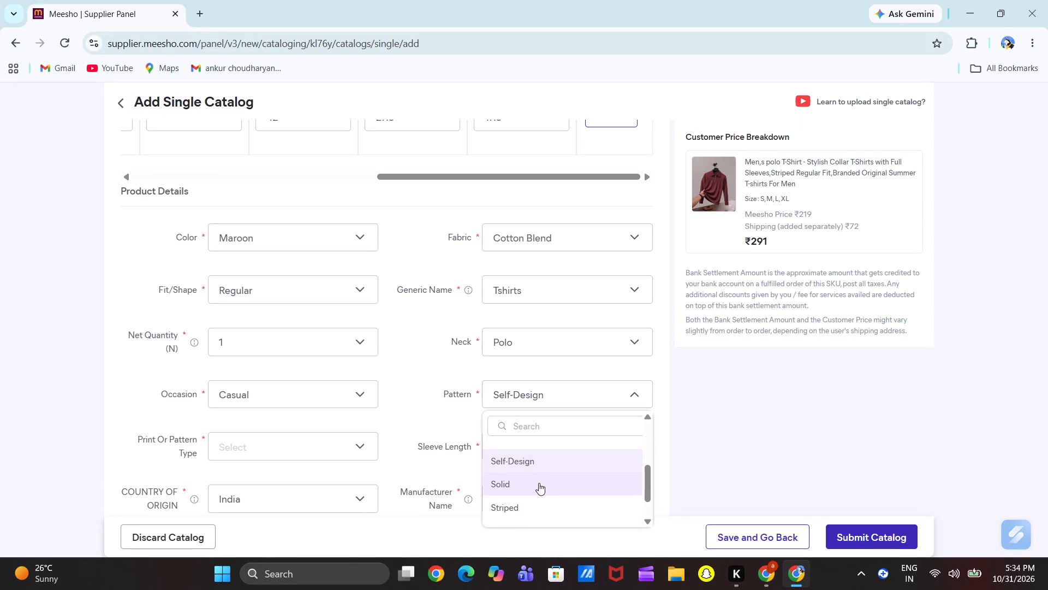
pyautogui.click(539, 483)
# Set Product 6's print or pattern type to Solid and its sleeve length to Long Sleeves.
pyautogui.click(301, 437)
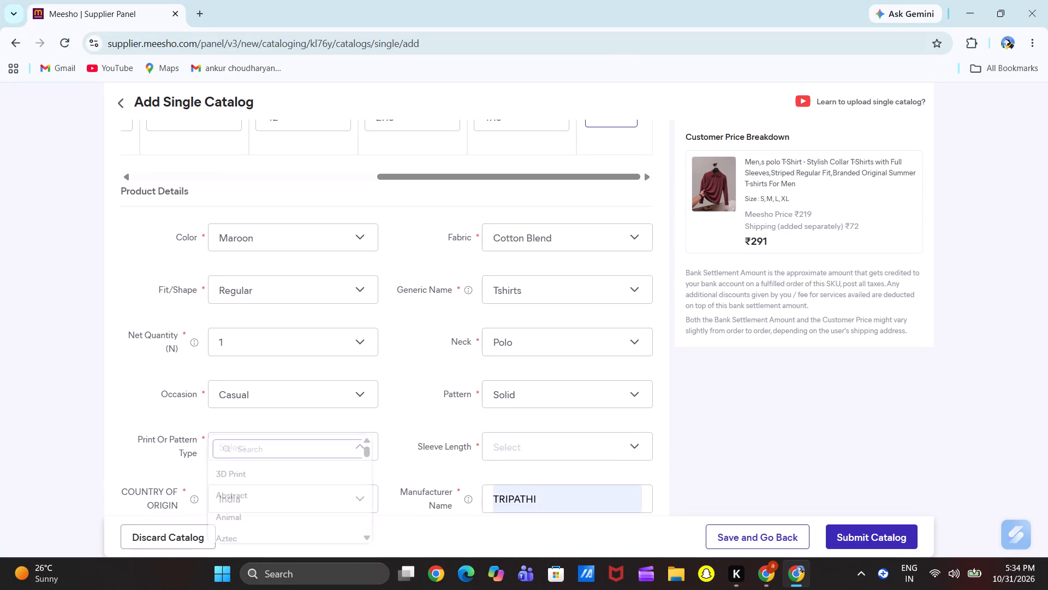
pyautogui.click(265, 449)
pyautogui.write('SO')
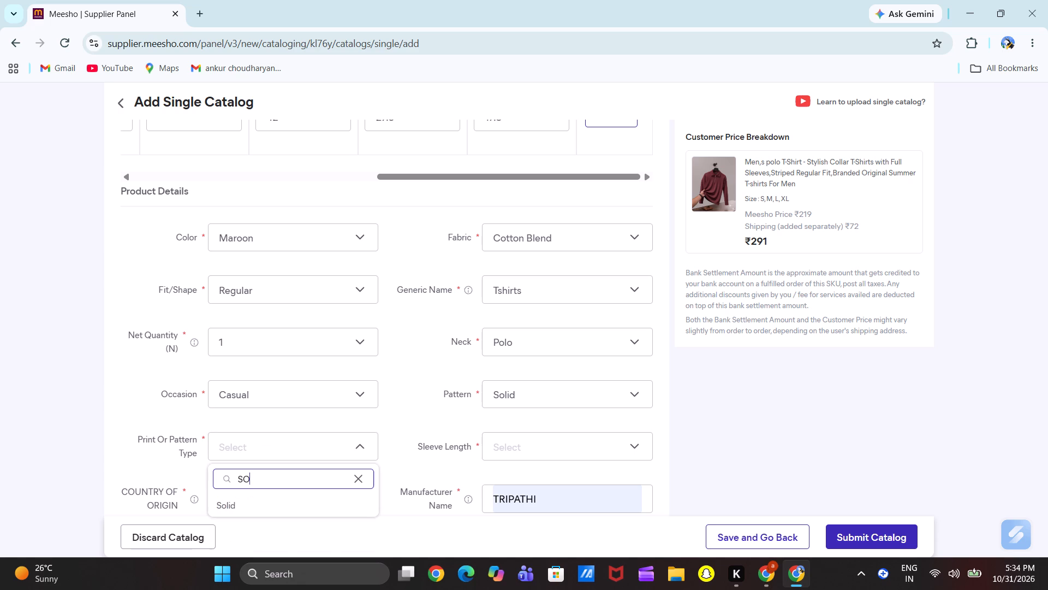
pyautogui.click(276, 503)
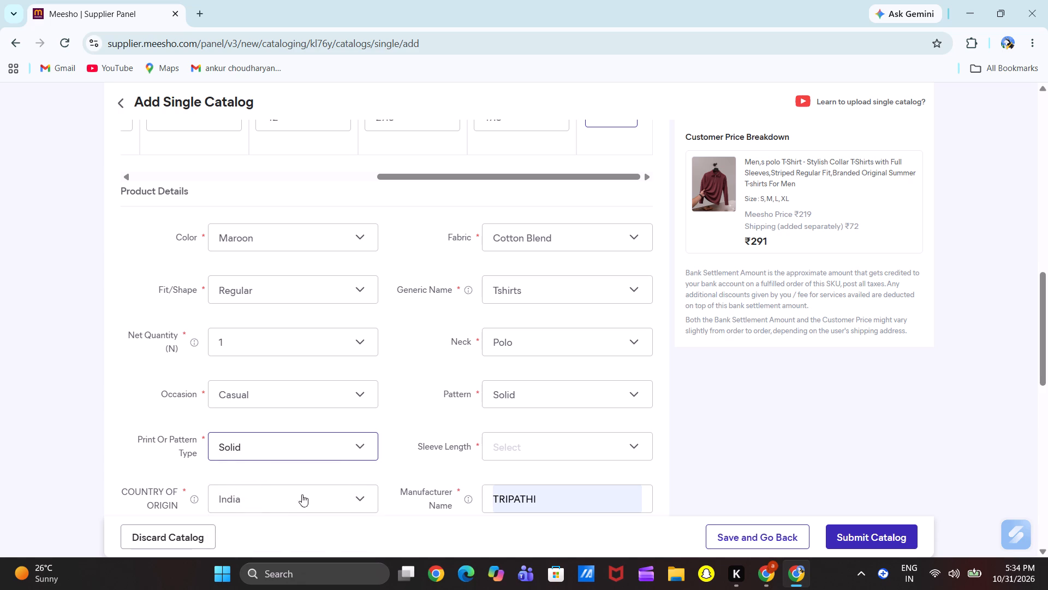
pyautogui.click(516, 438)
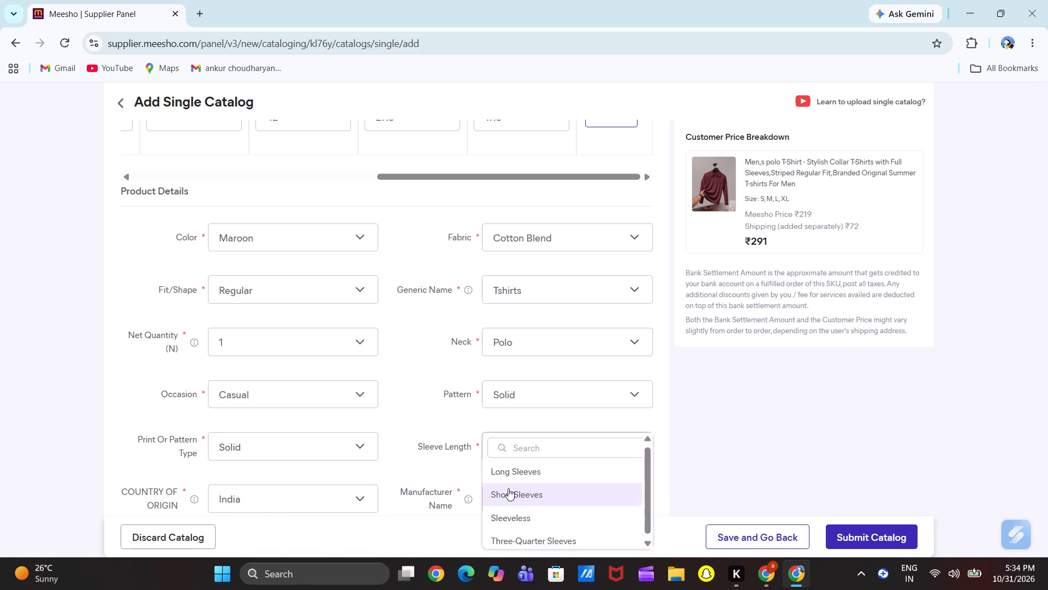
pyautogui.moveTo(508, 488); pyautogui.dragTo(504, 476)
pyautogui.click(504, 476)
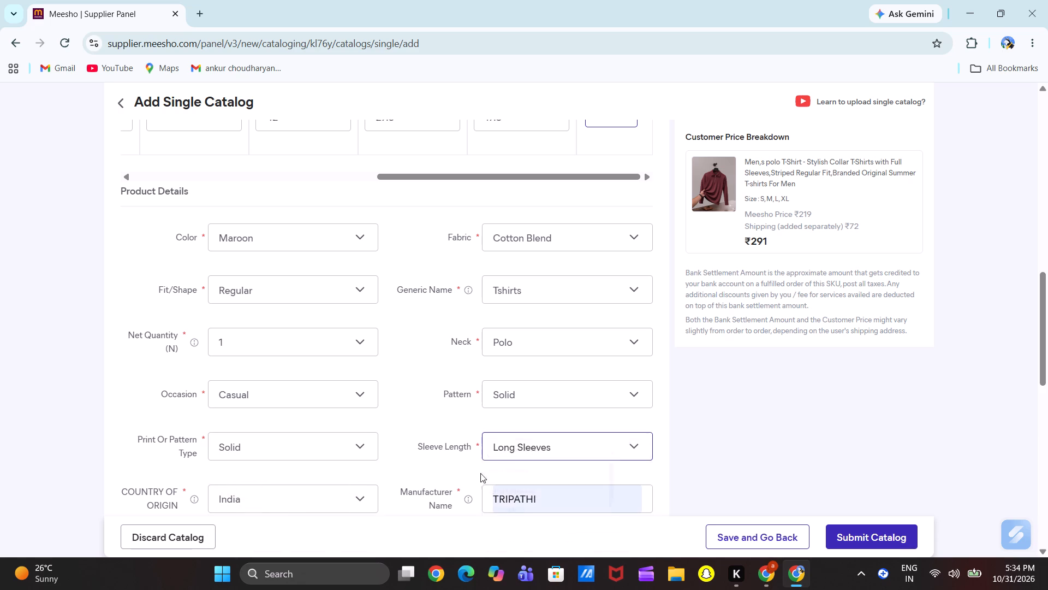
# Set Product 6's length to Regular, style to Korean and number of pockets to No Pocket in the other attributes.
pyautogui.scroll(-6, 458, 474)
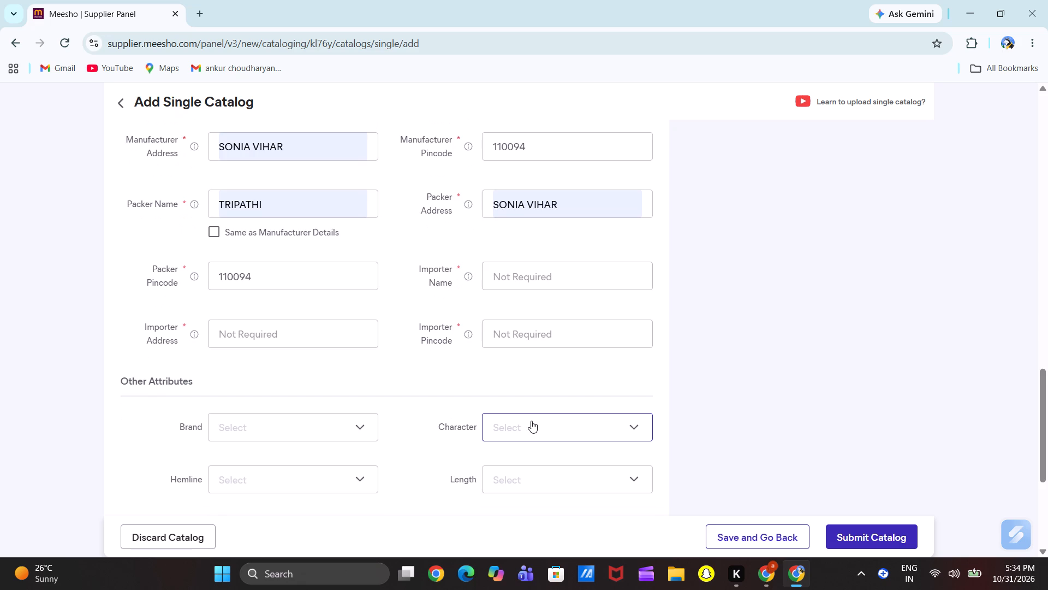
pyautogui.scroll(-2, 531, 421)
pyautogui.click(517, 341)
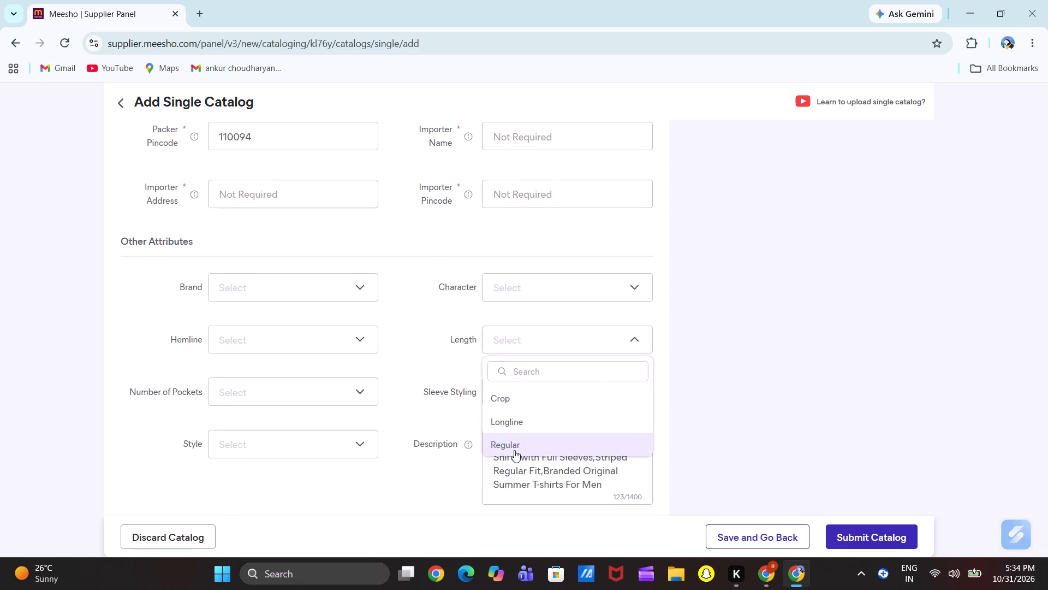
pyautogui.click(514, 450)
pyautogui.click(285, 449)
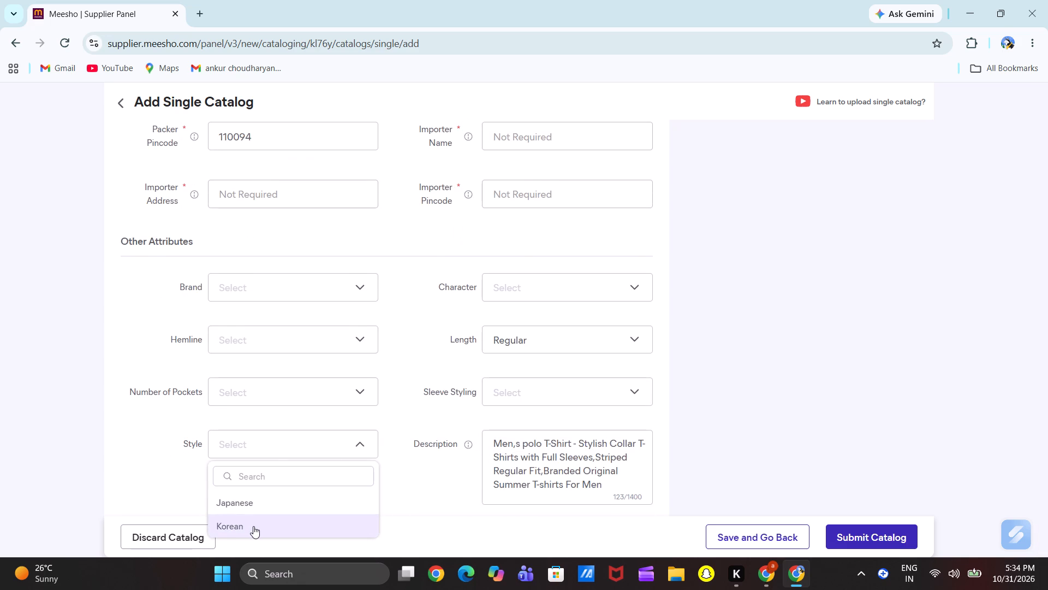
pyautogui.click(253, 526)
pyautogui.click(305, 402)
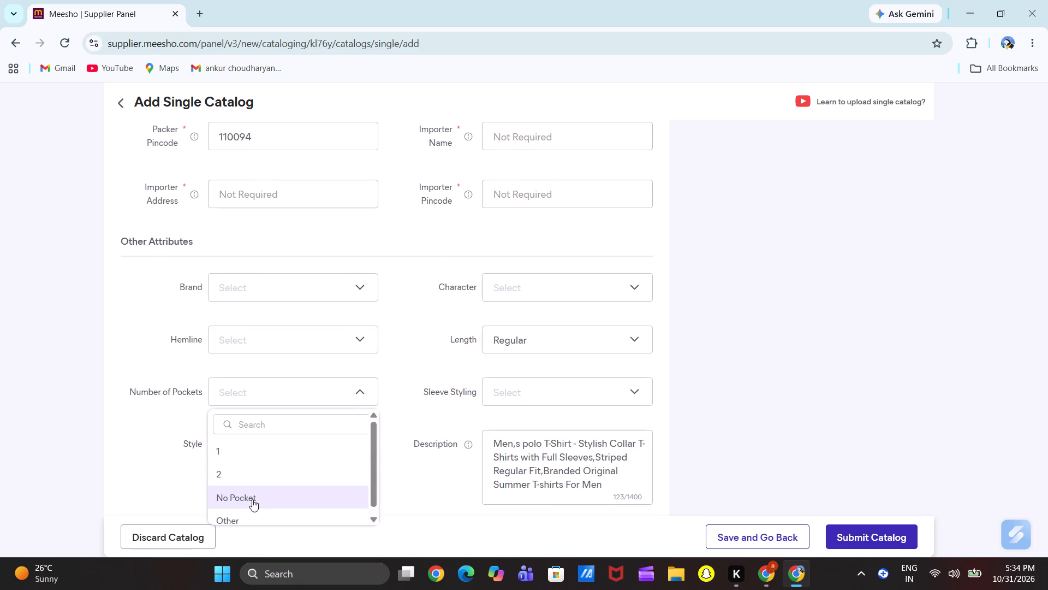
pyautogui.click(252, 499)
# Review Product 6's details, other attributes and size table, including prices, inventory and measurements.
pyautogui.scroll(6, 416, 375)
pyautogui.scroll(-1, 416, 375)
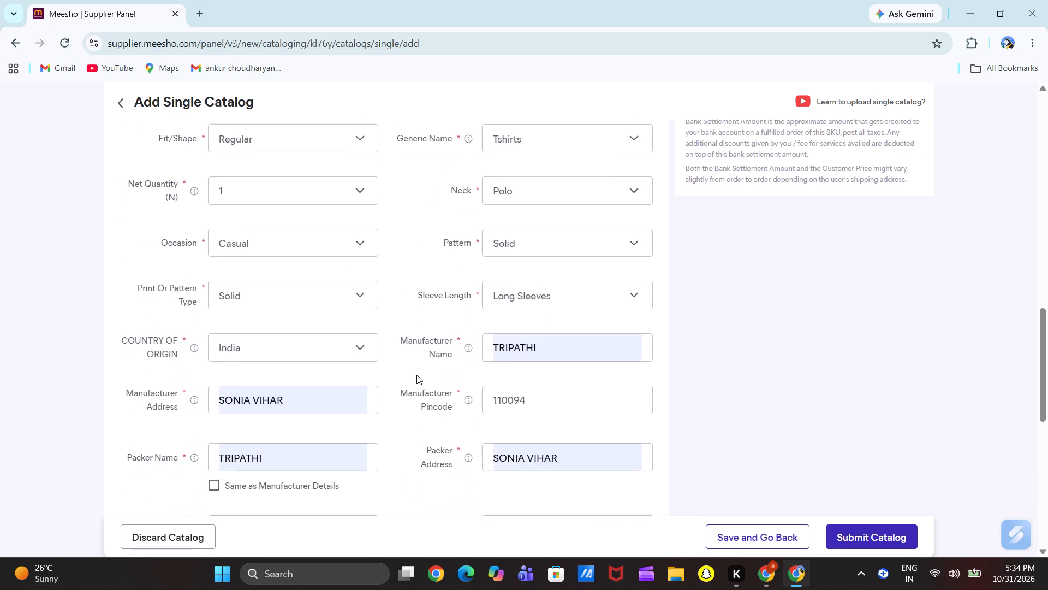
pyautogui.scroll(-5, 416, 375)
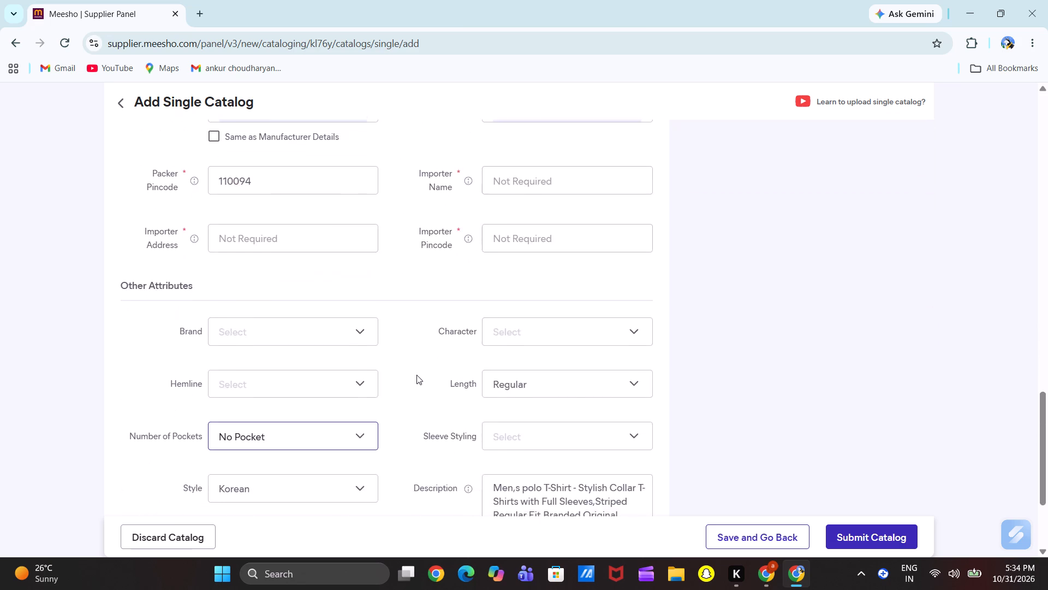
pyautogui.scroll(-1, 416, 375)
pyautogui.scroll(9, 416, 375)
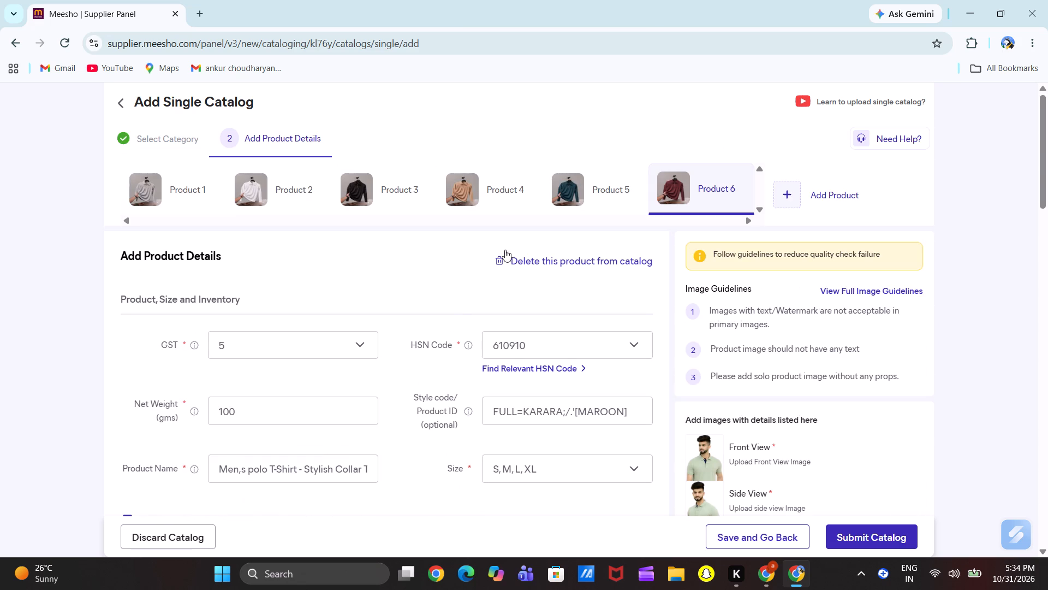
pyautogui.scroll(-1, 503, 250)
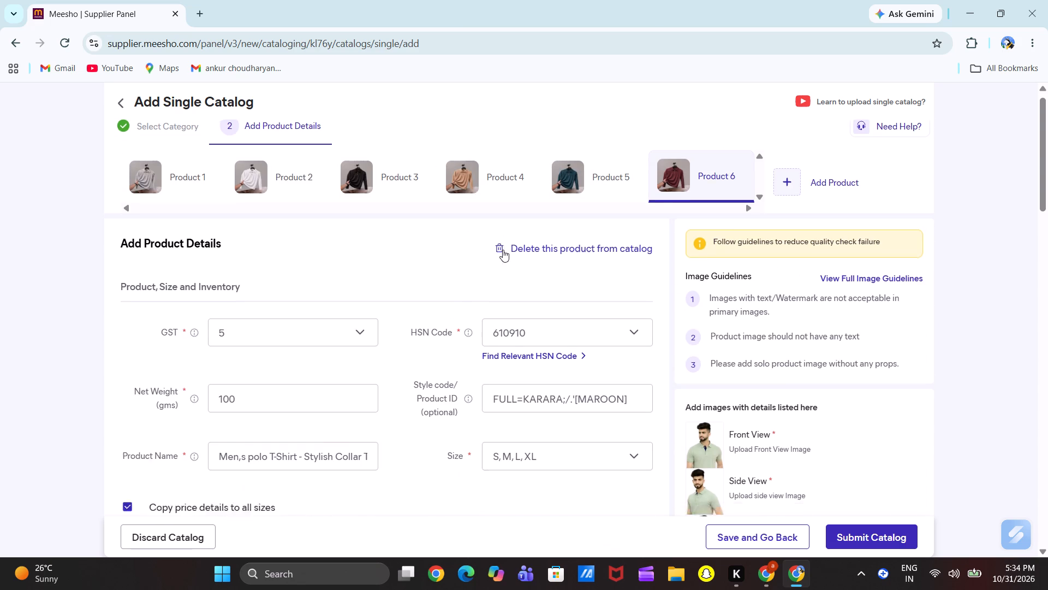
pyautogui.scroll(-2, 503, 250)
pyautogui.hscroll(3, 433, 419)
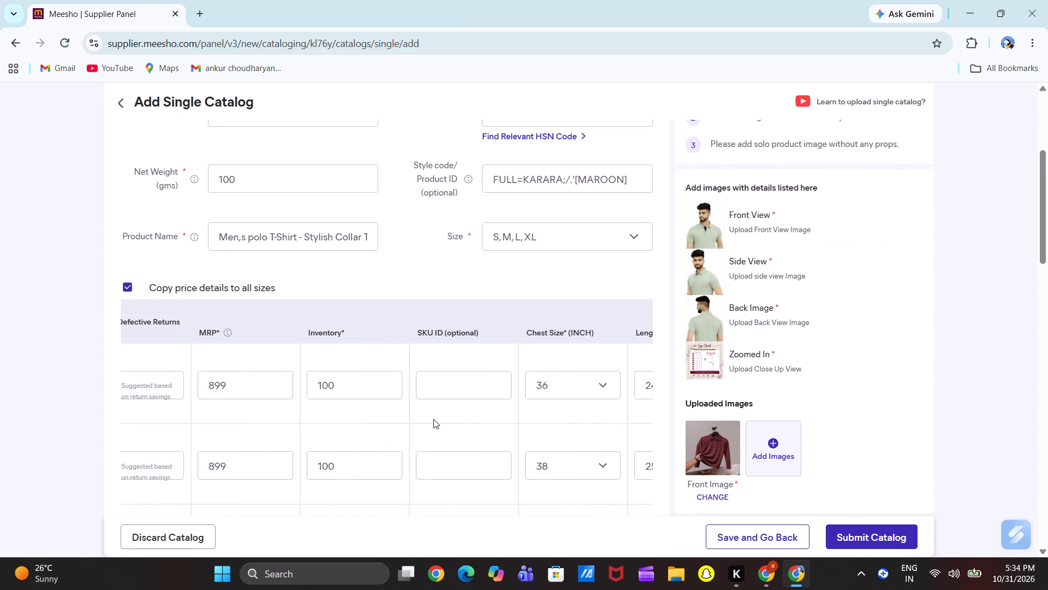
pyautogui.hscroll(2, 433, 419)
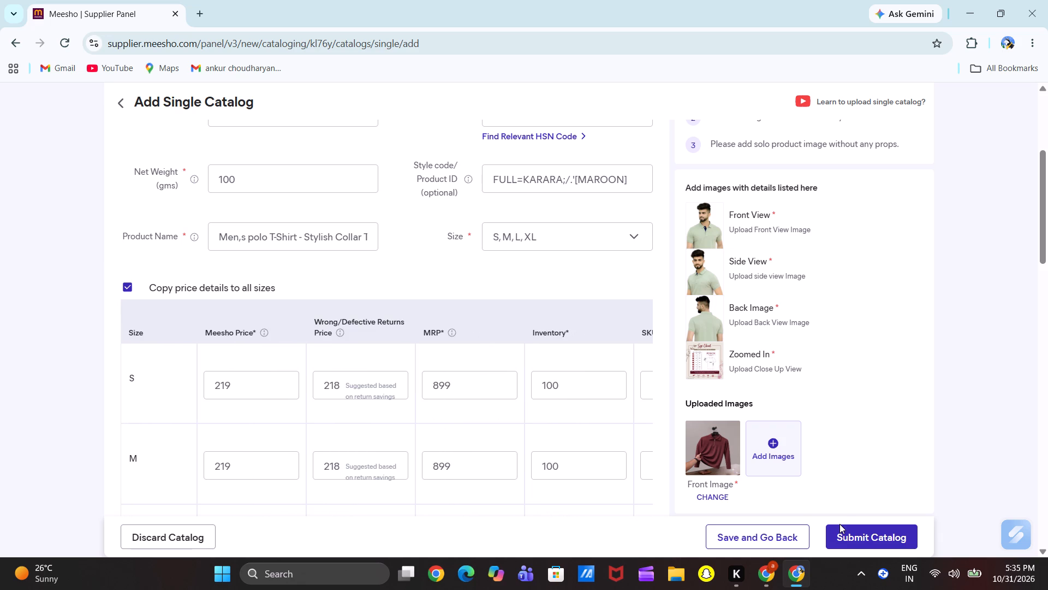
# Submit the six-product catalog for quality check and dismiss the ad campaign offer.
pyautogui.click(858, 535)
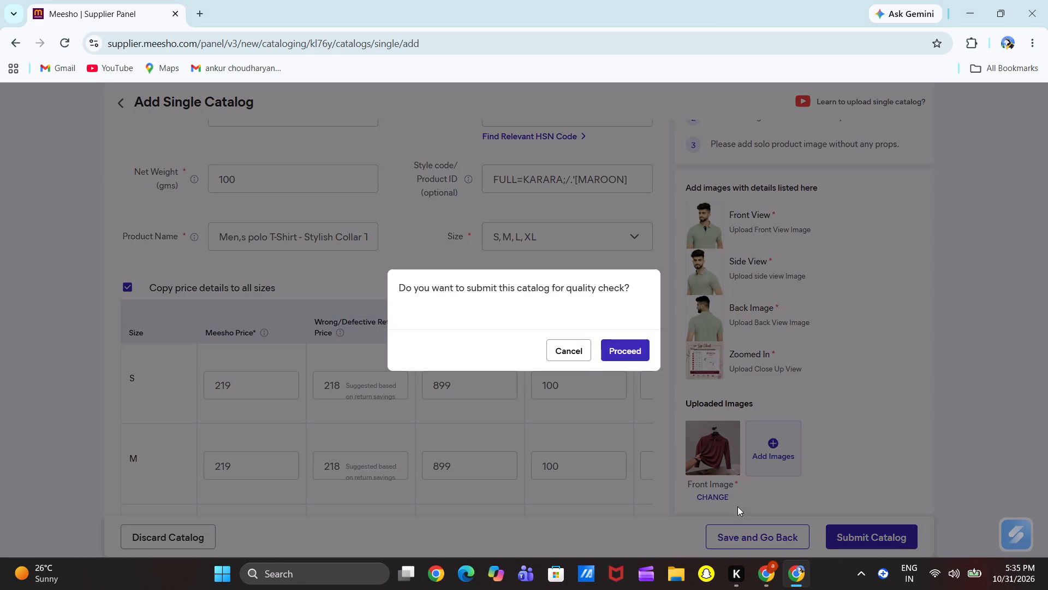
pyautogui.click(625, 345)
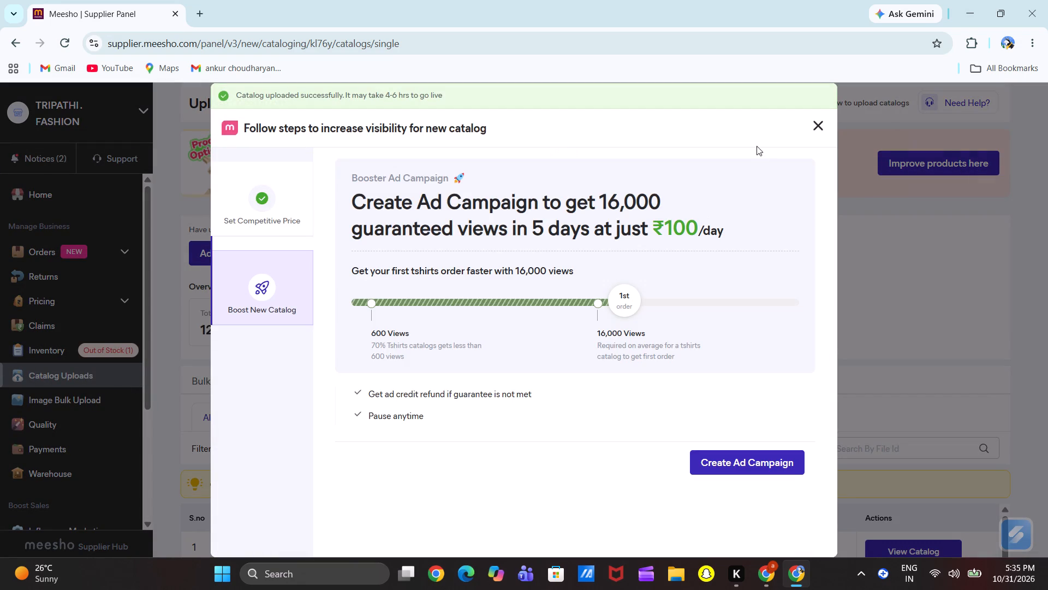
pyautogui.click(815, 126)
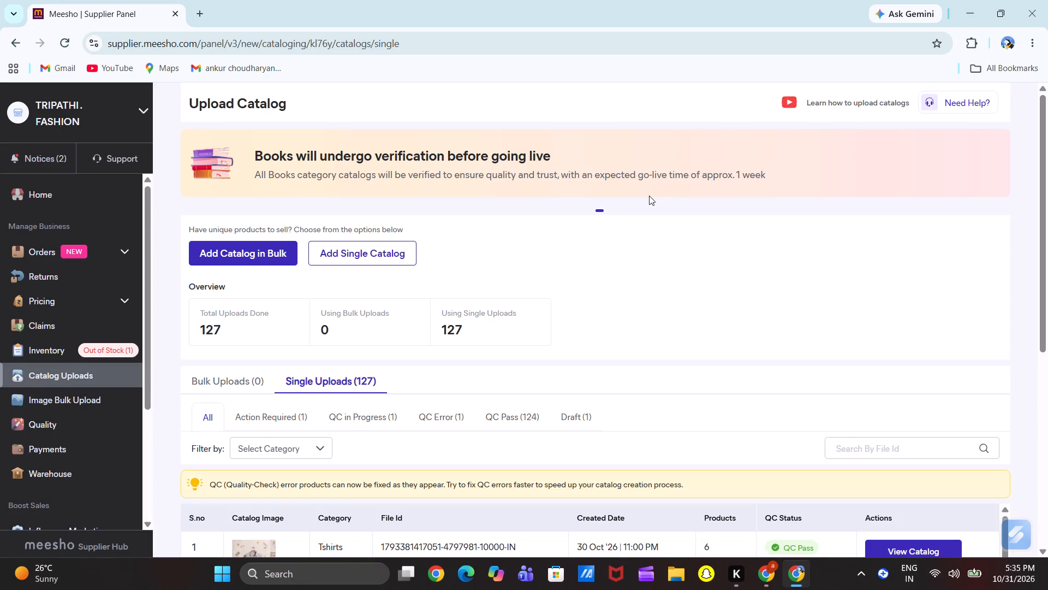
# Open the draft Tshirts catalog from the single uploads for editing.
pyautogui.click(574, 414)
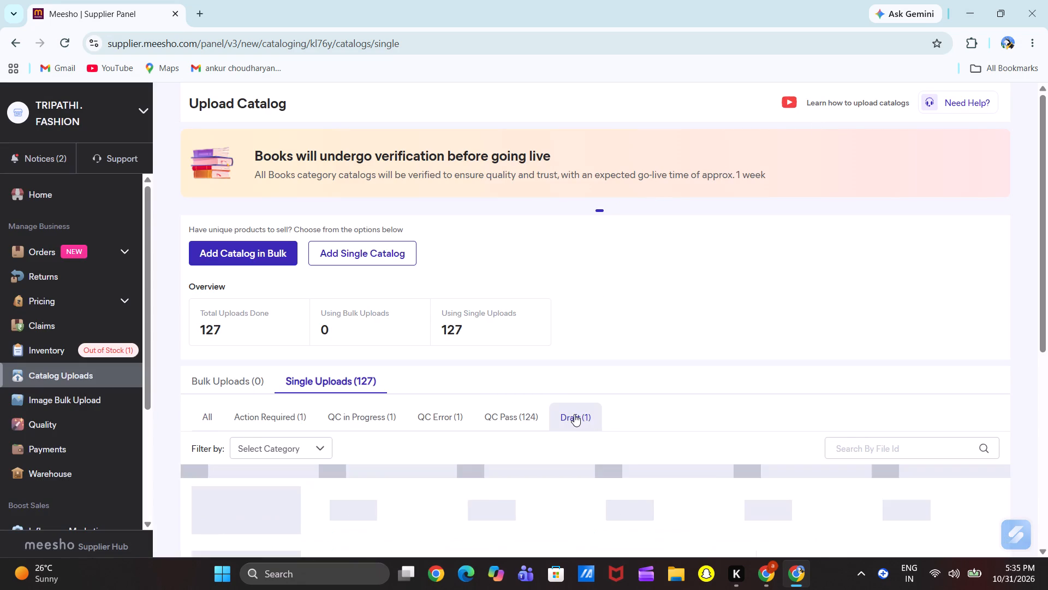
pyautogui.scroll(-3, 654, 376)
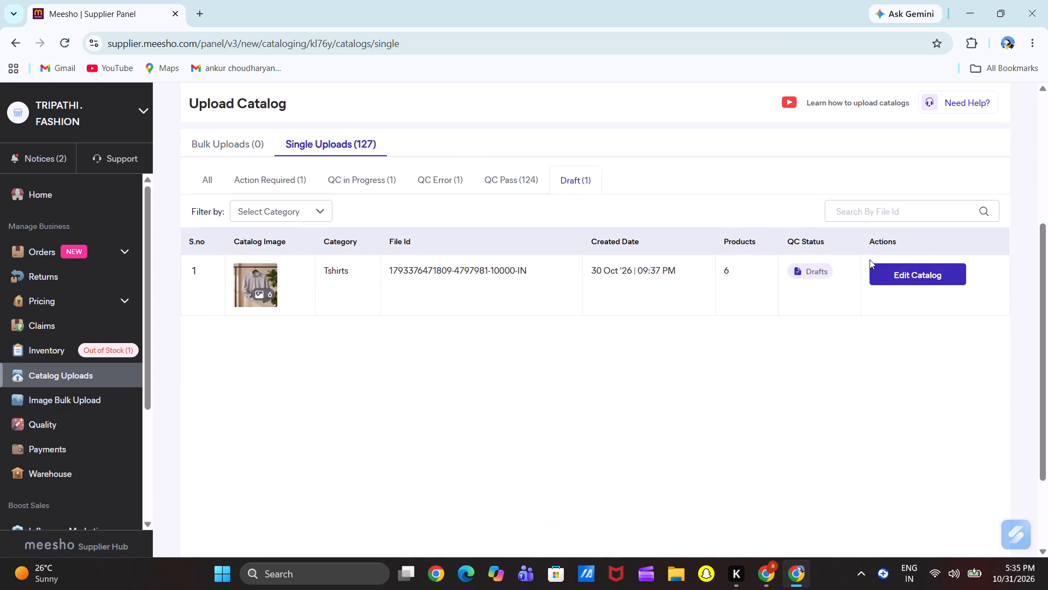
pyautogui.click(919, 273)
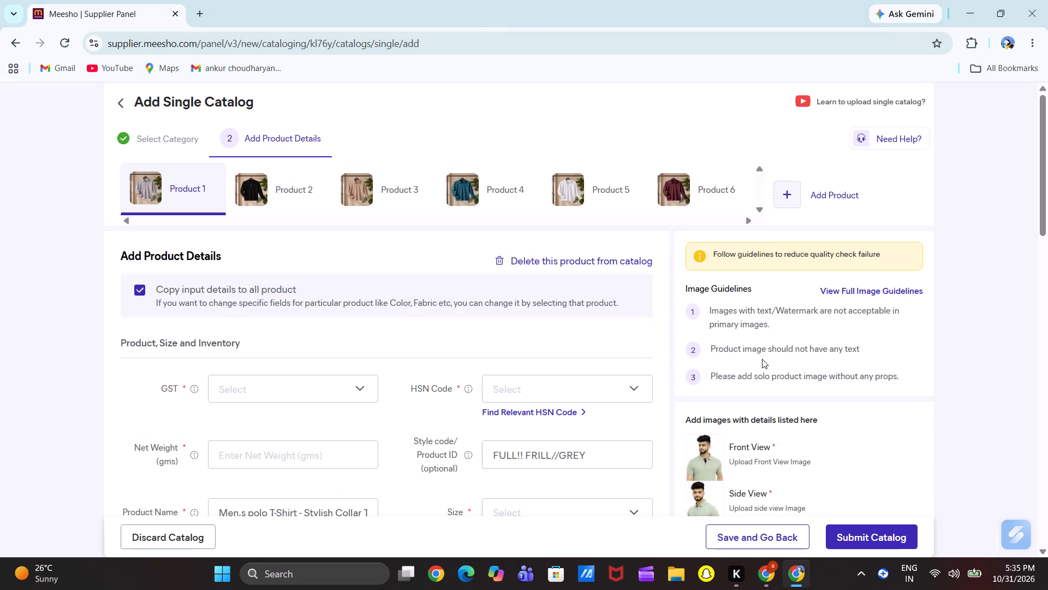
# Set Product 1's HSN code to 610910 and its net weight to 100 gms.
pyautogui.click(551, 396)
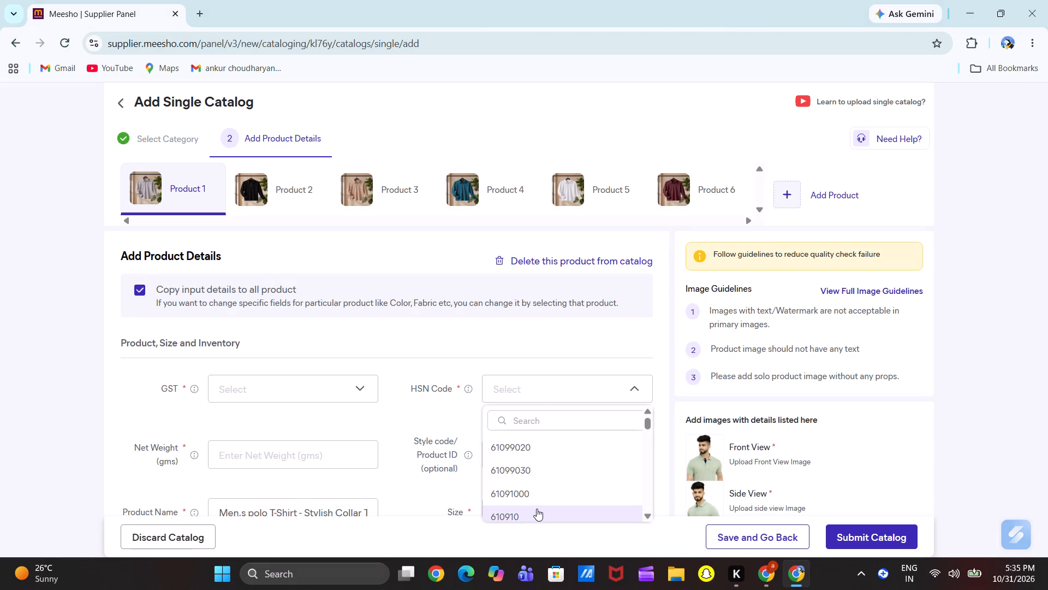
pyautogui.click(537, 509)
pyautogui.click(306, 457)
pyautogui.write('100')
# Apply sizes S, M, L and XL to Product 1.
pyautogui.scroll(-2, 400, 485)
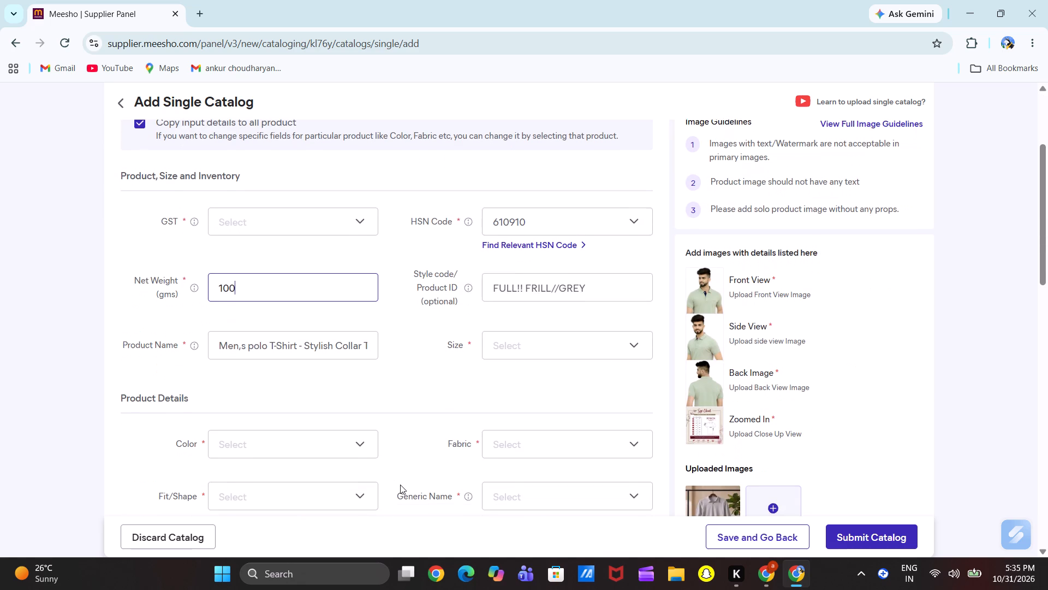
pyautogui.click(538, 345)
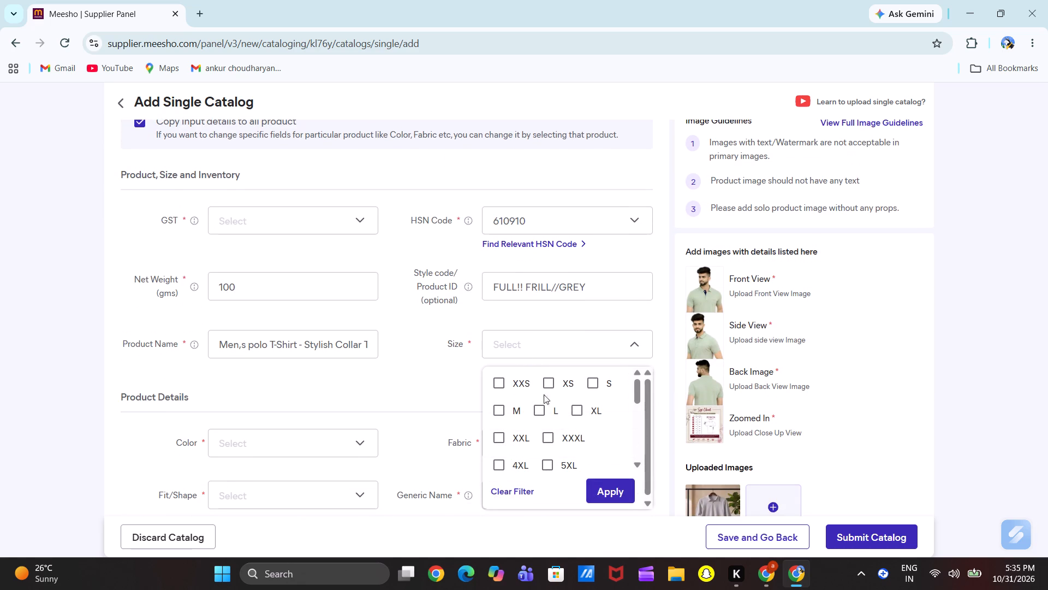
pyautogui.click(593, 378)
pyautogui.click(498, 408)
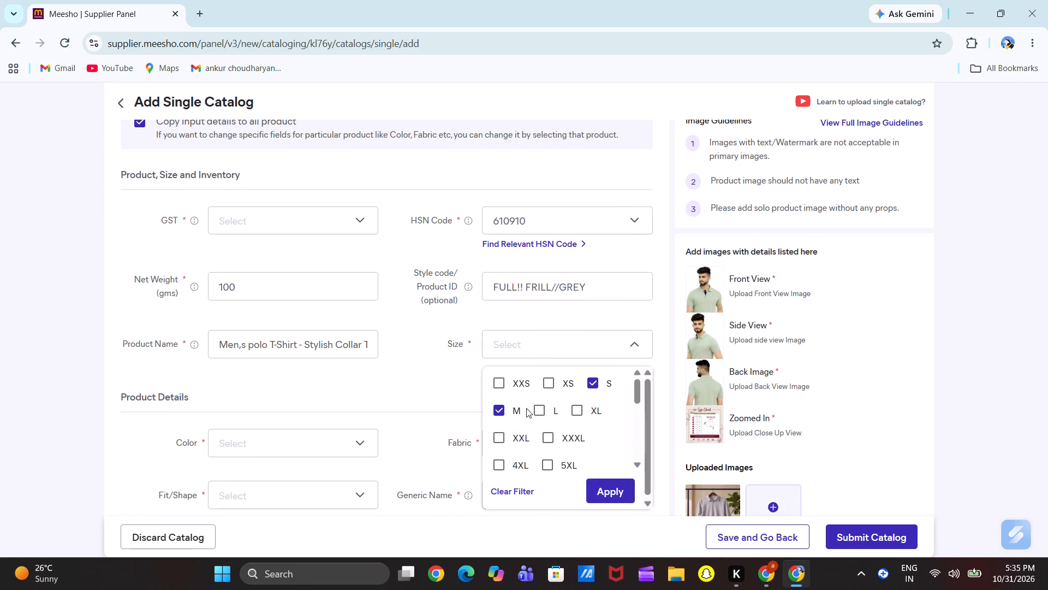
pyautogui.click(539, 409)
pyautogui.click(575, 409)
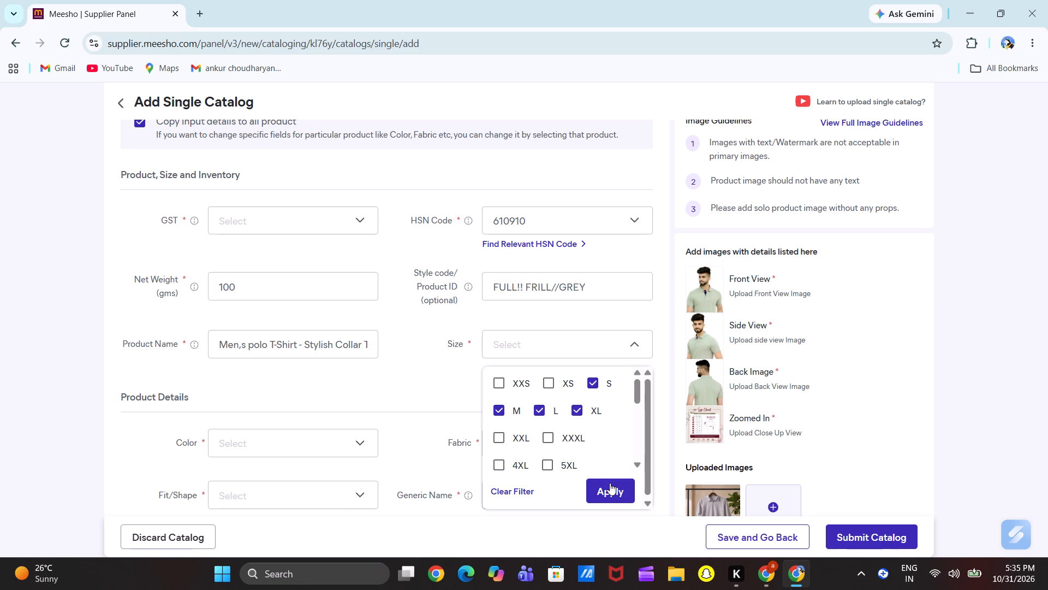
pyautogui.click(610, 483)
# Set the Meesho price to 218 in Product 1's size table.
pyautogui.scroll(-2, 320, 376)
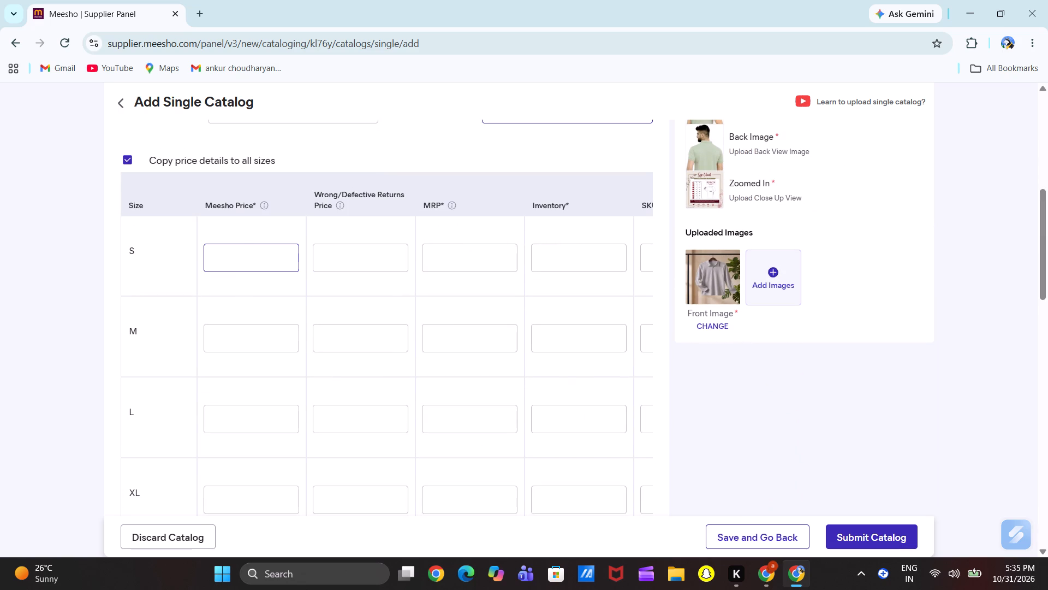
pyautogui.click(231, 273)
pyautogui.click(247, 255)
pyautogui.press('1')
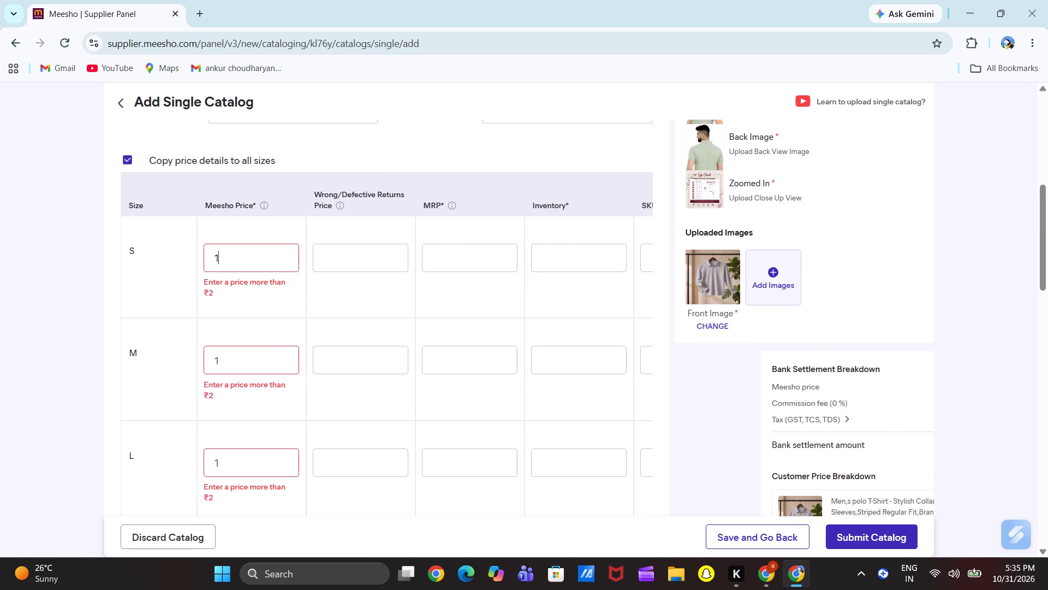
pyautogui.press('BackSpace')
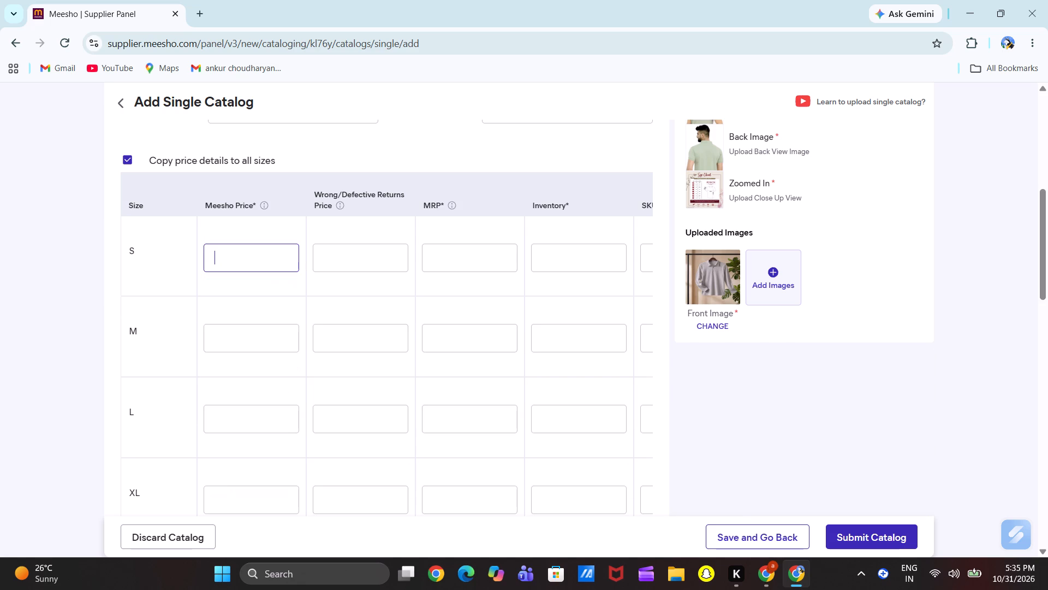
pyautogui.write('21')
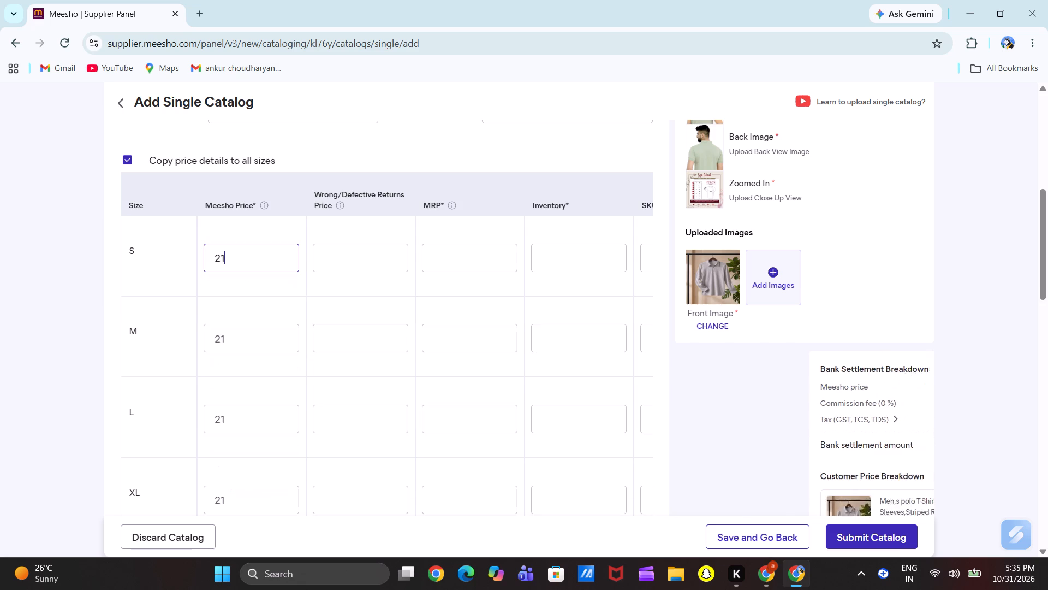
pyautogui.press('8')
# Set Product 1's wrong/defective returns price to 217 and its MRP to 799.
pyautogui.click(341, 250)
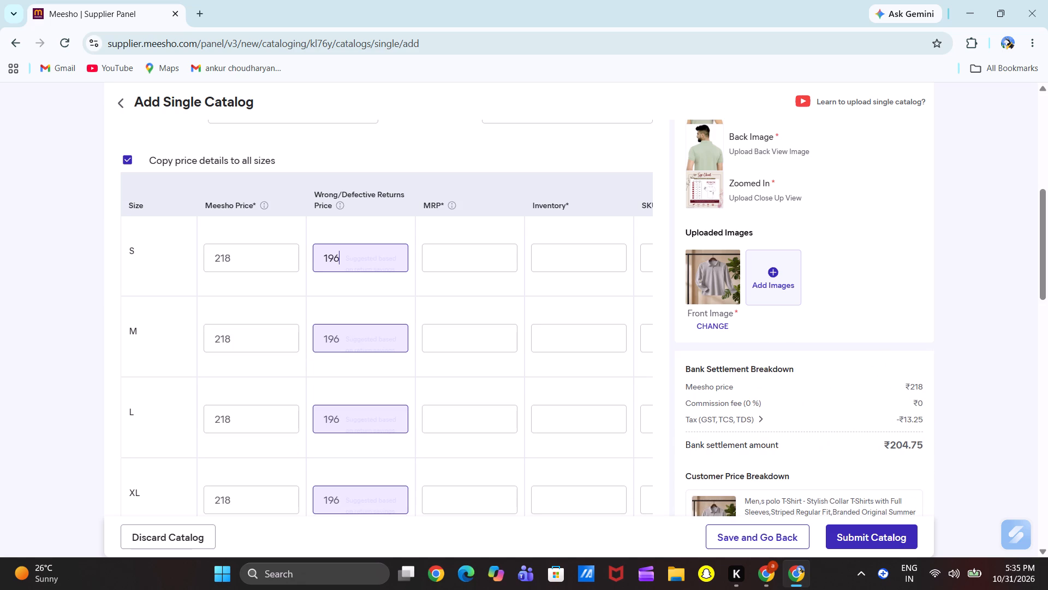
pyautogui.press('BackSpace')
pyautogui.press('BackSpace')
pyautogui.press('BackSpace')
pyautogui.write('217')
pyautogui.click(476, 252)
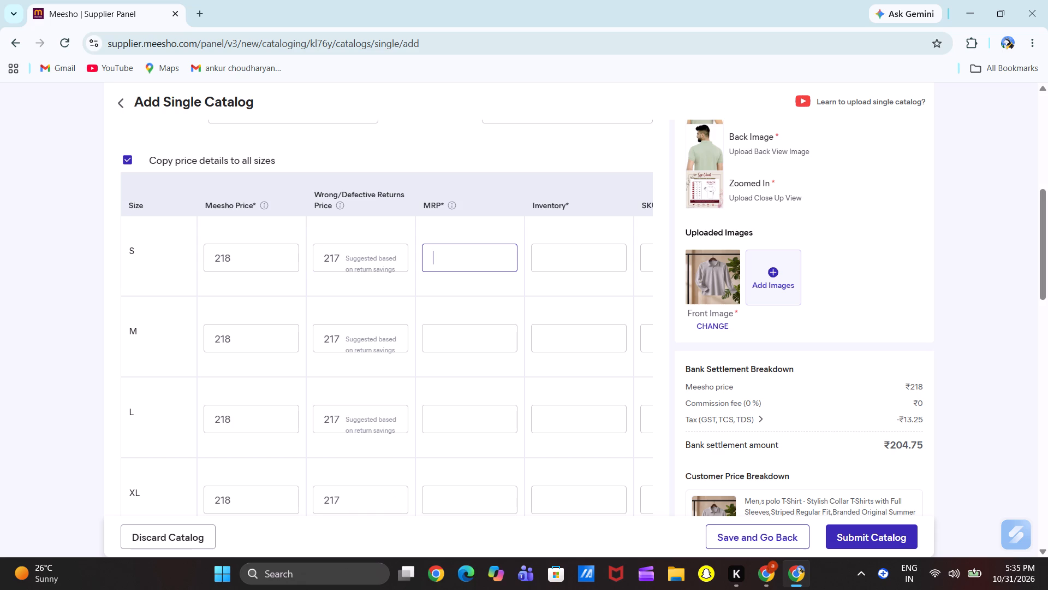
pyautogui.write('799')
# Set the inventory to 100 for each of Product 1's sizes S, M, L and XL.
pyautogui.click(588, 249)
pyautogui.write('100')
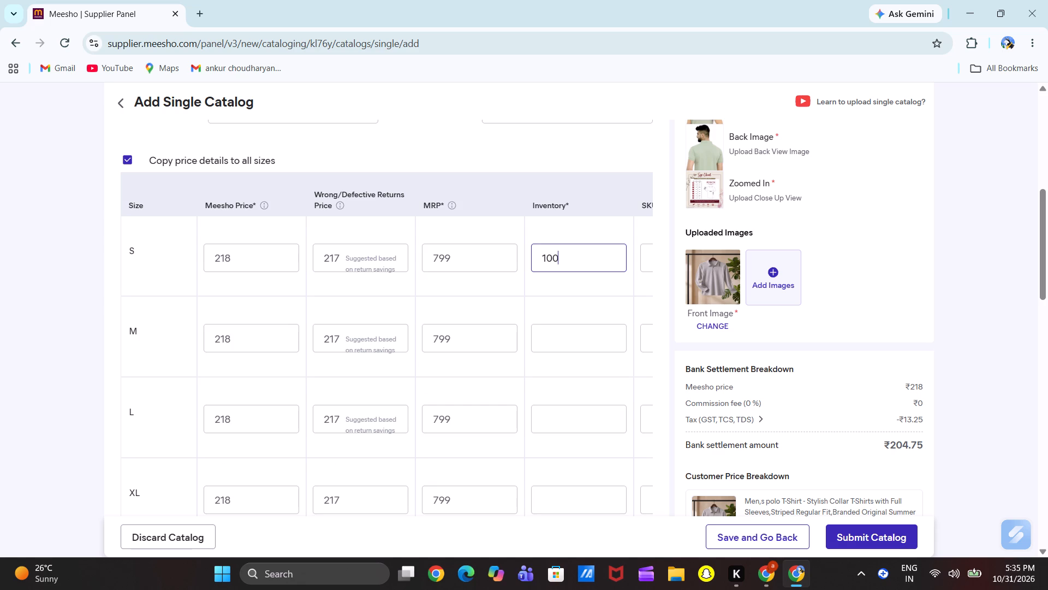
pyautogui.click(598, 339)
pyautogui.write('100')
pyautogui.click(608, 406)
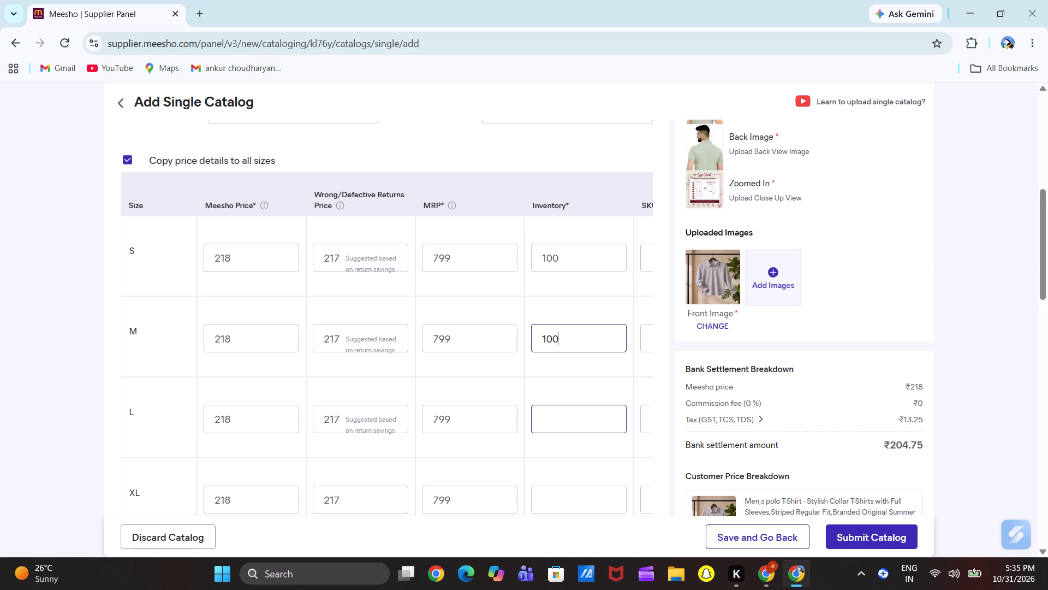
pyautogui.write('100')
pyautogui.scroll(-3, 608, 408)
pyautogui.press('BackSpace')
pyautogui.press('BackSpace')
pyautogui.press('BackSpace')
pyautogui.write('100')
pyautogui.scroll(-3, 595, 442)
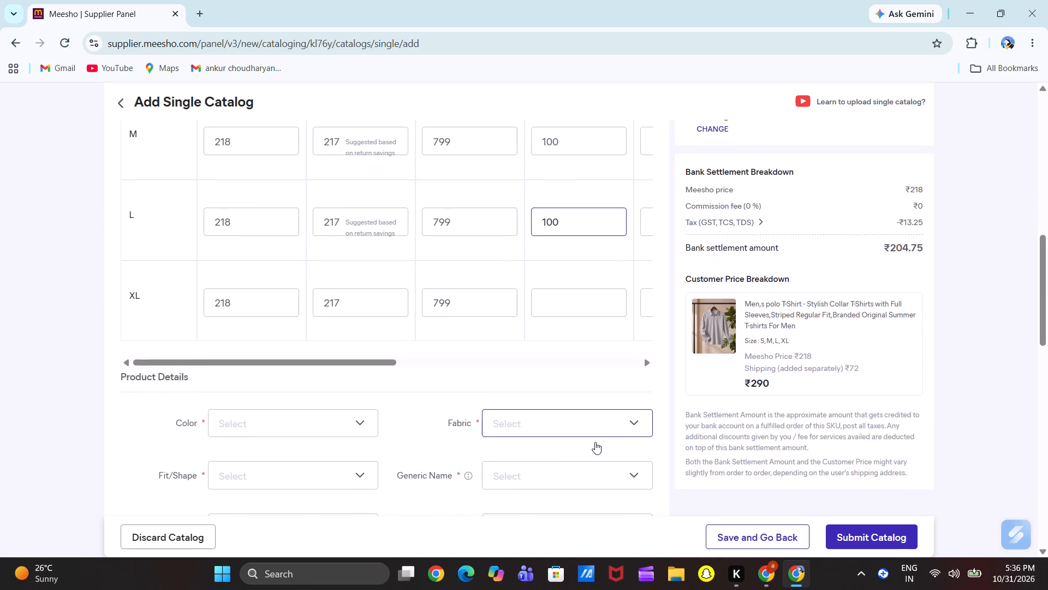
pyautogui.click(573, 300)
pyautogui.write('100')
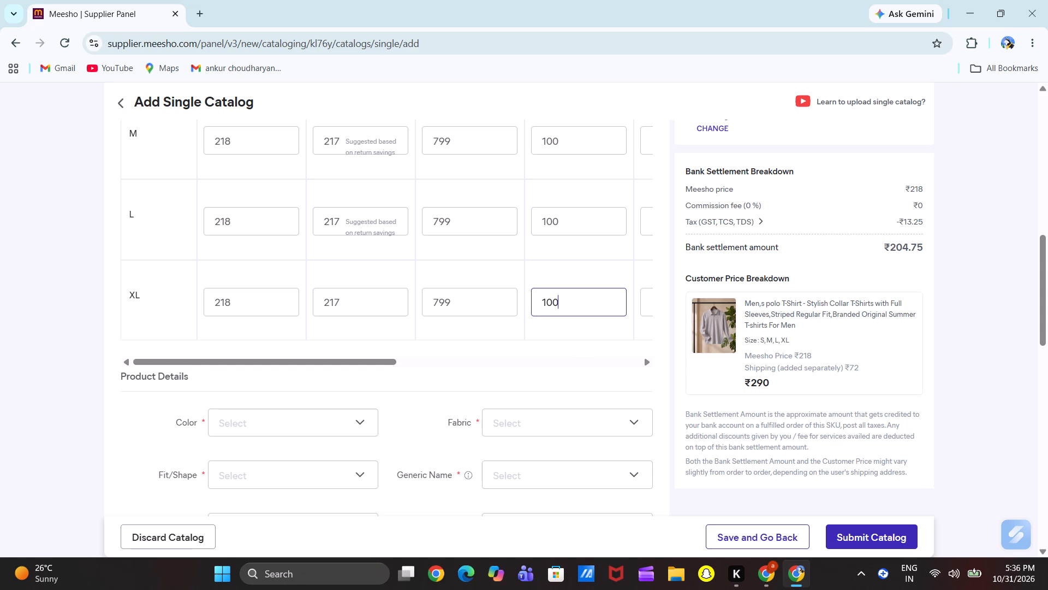
# Set the chest size to 36 inches for Product 1's size S.
pyautogui.hscroll(-5, 546, 269)
pyautogui.scroll(1, 546, 269)
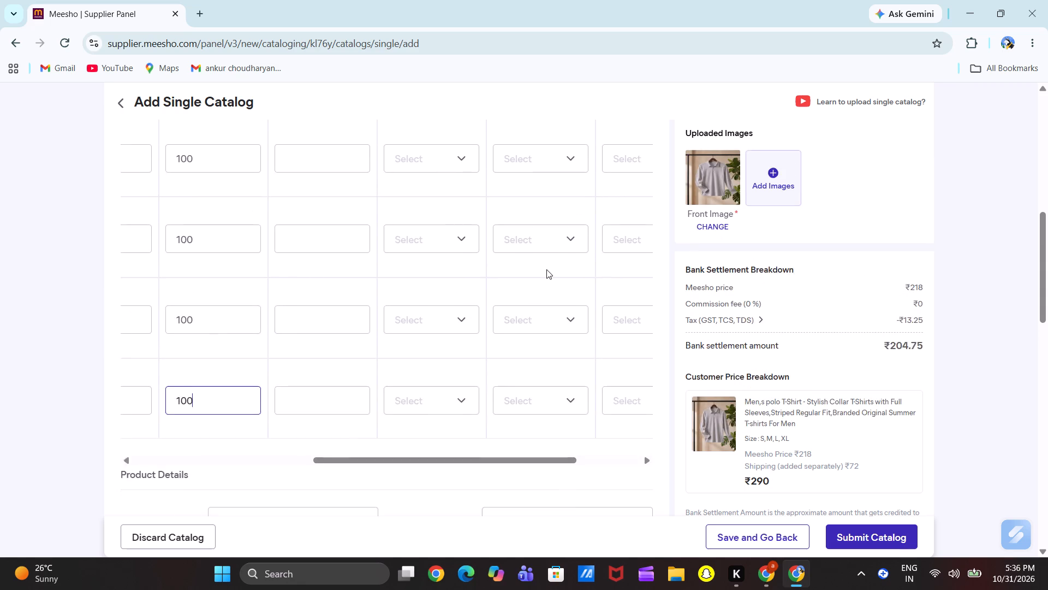
pyautogui.scroll(2, 546, 269)
pyautogui.scroll(-2, 432, 349)
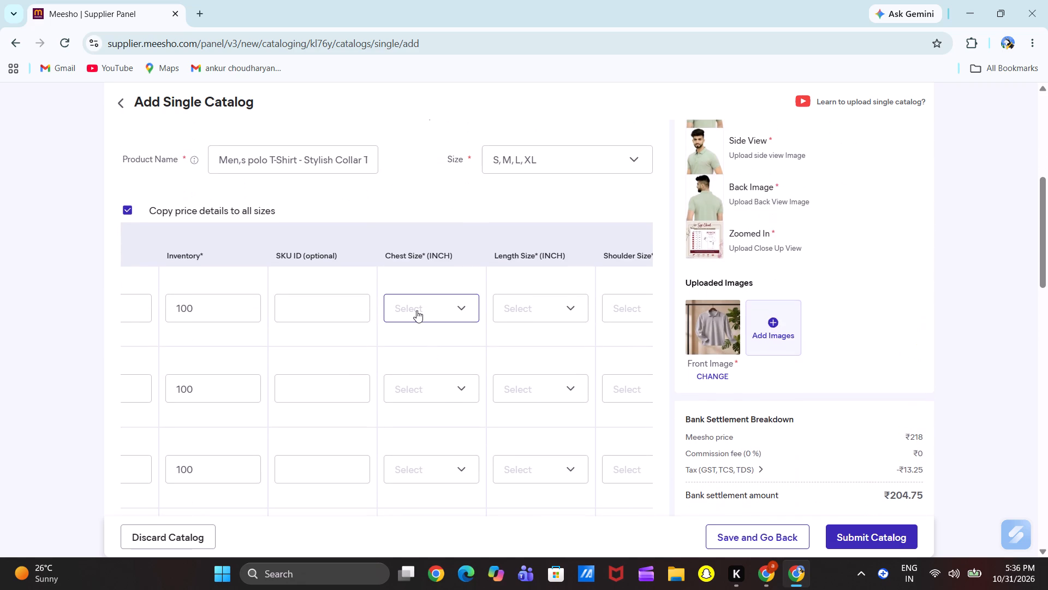
pyautogui.click(416, 310)
pyautogui.scroll(-3, 436, 408)
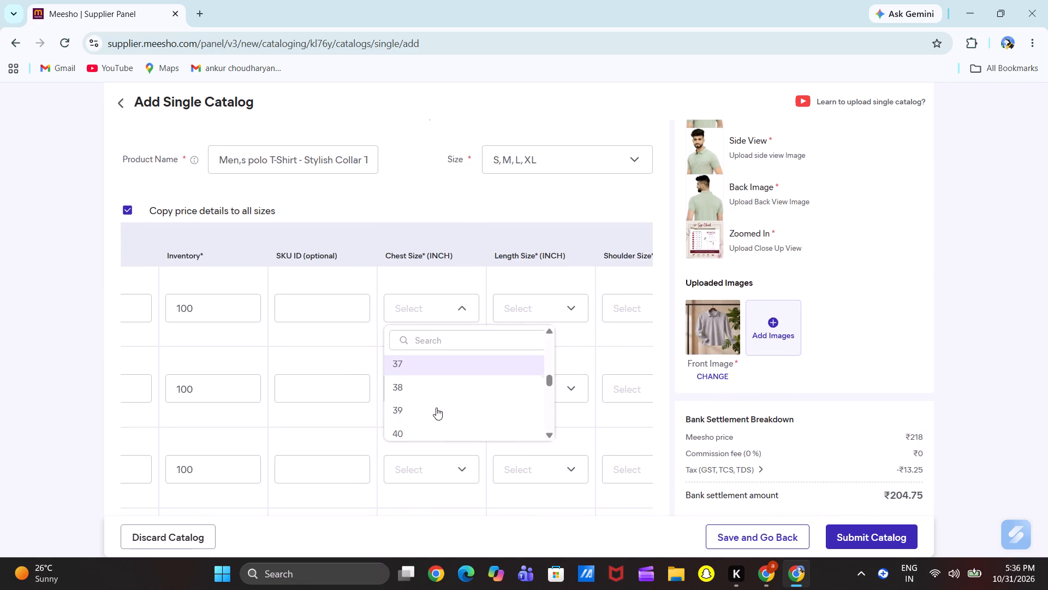
pyautogui.scroll(-4, 436, 408)
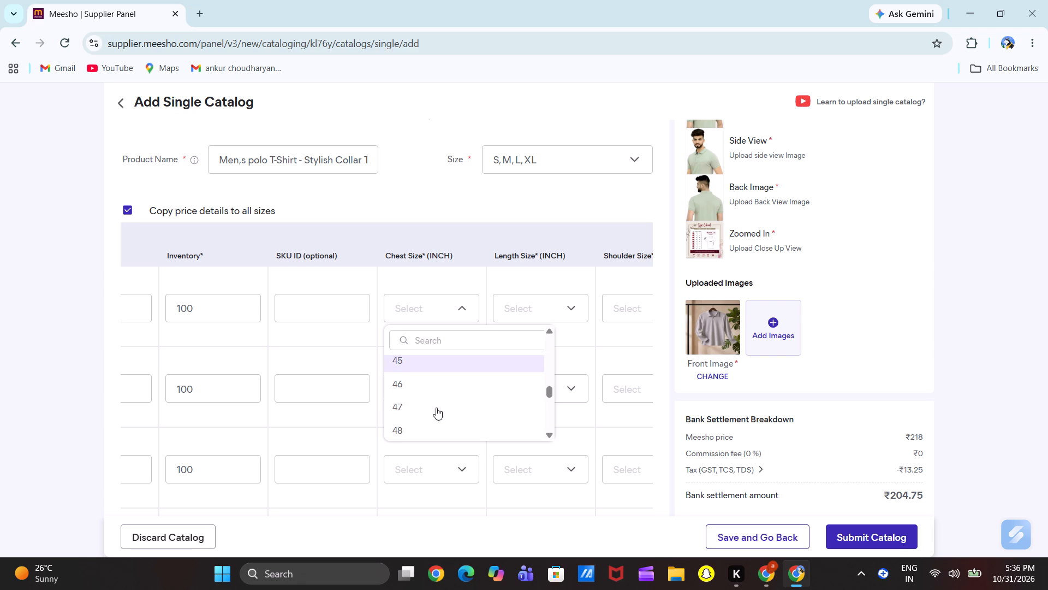
pyautogui.scroll(-2, 436, 408)
pyautogui.scroll(2, 436, 408)
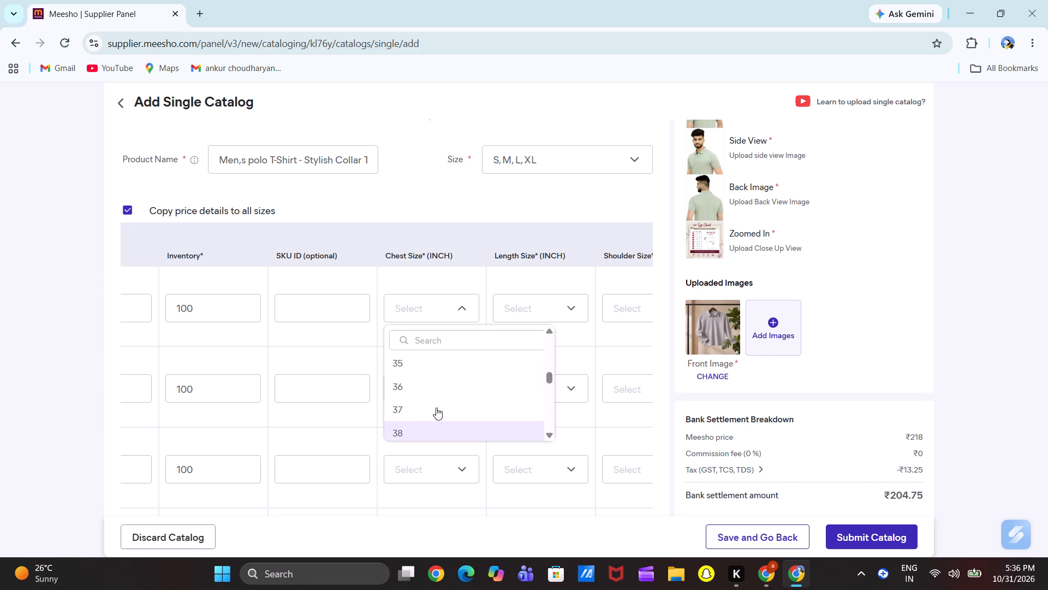
pyautogui.scroll(1, 436, 408)
pyautogui.click(436, 408)
# Set Product 1's chest size to 38 inches for size M and 40 inches for size L.
pyautogui.click(407, 392)
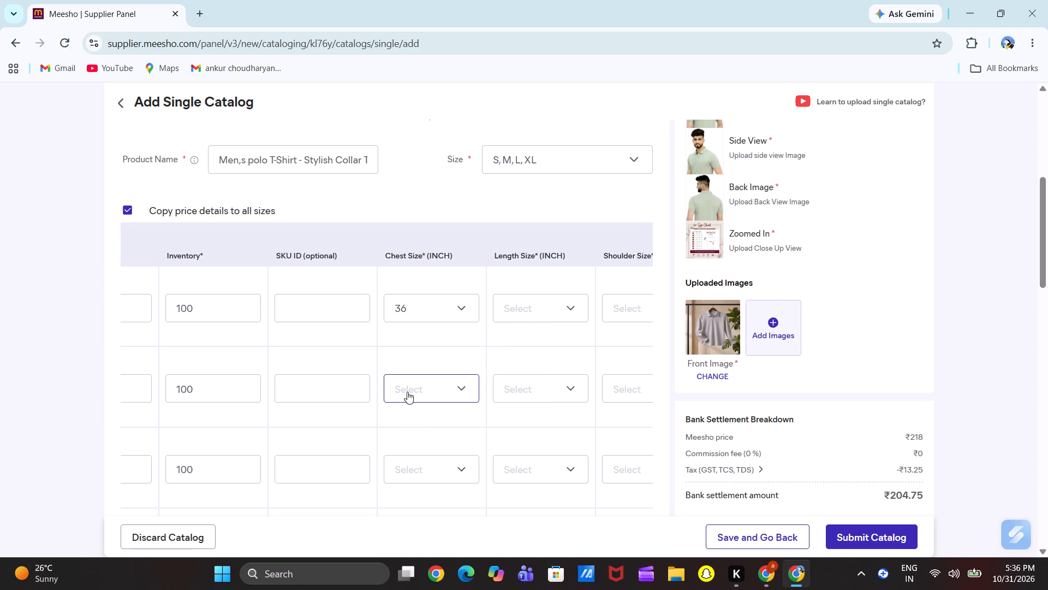
pyautogui.scroll(-1, 428, 469)
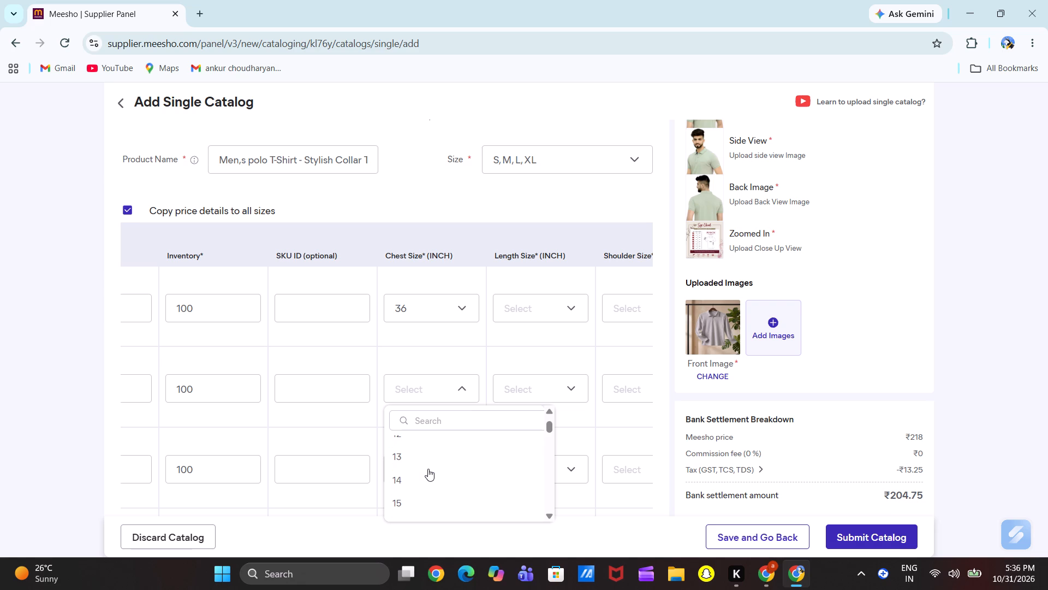
pyautogui.scroll(-4, 428, 469)
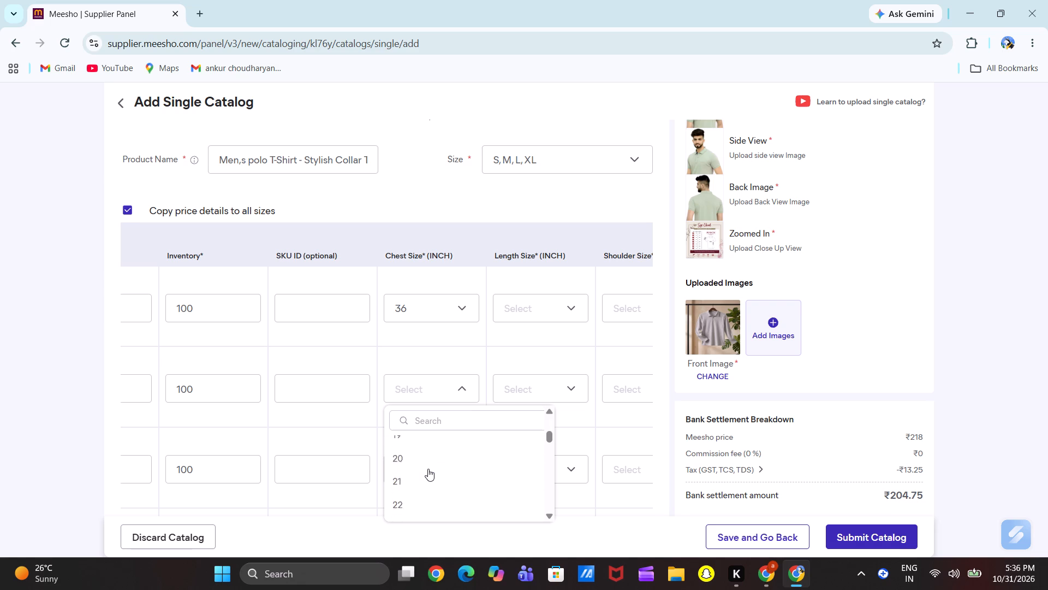
pyautogui.scroll(-3, 428, 469)
pyautogui.click(428, 469)
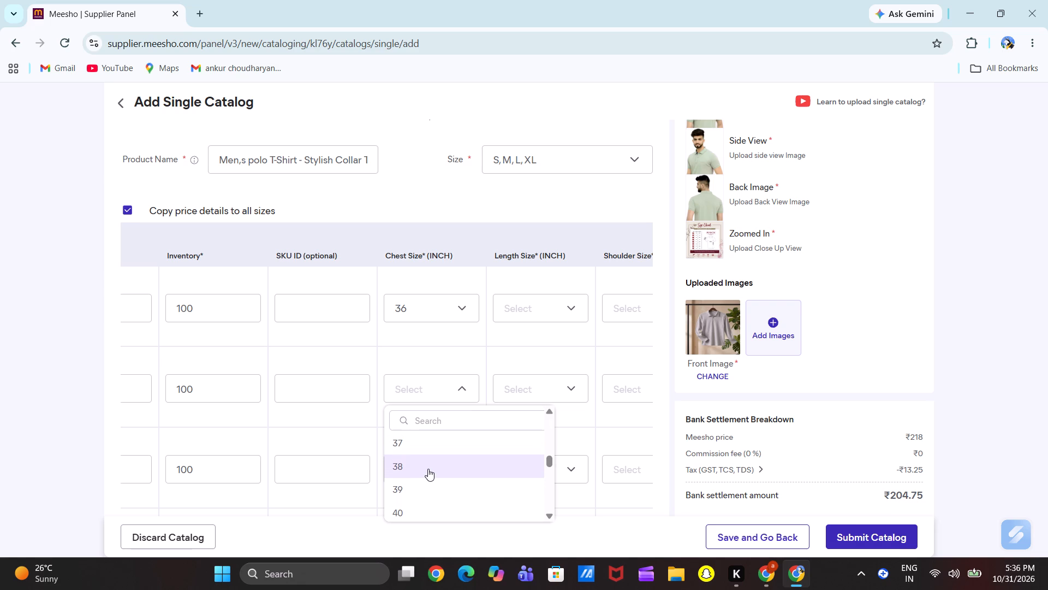
pyautogui.click(427, 466)
pyautogui.scroll(-2, 431, 511)
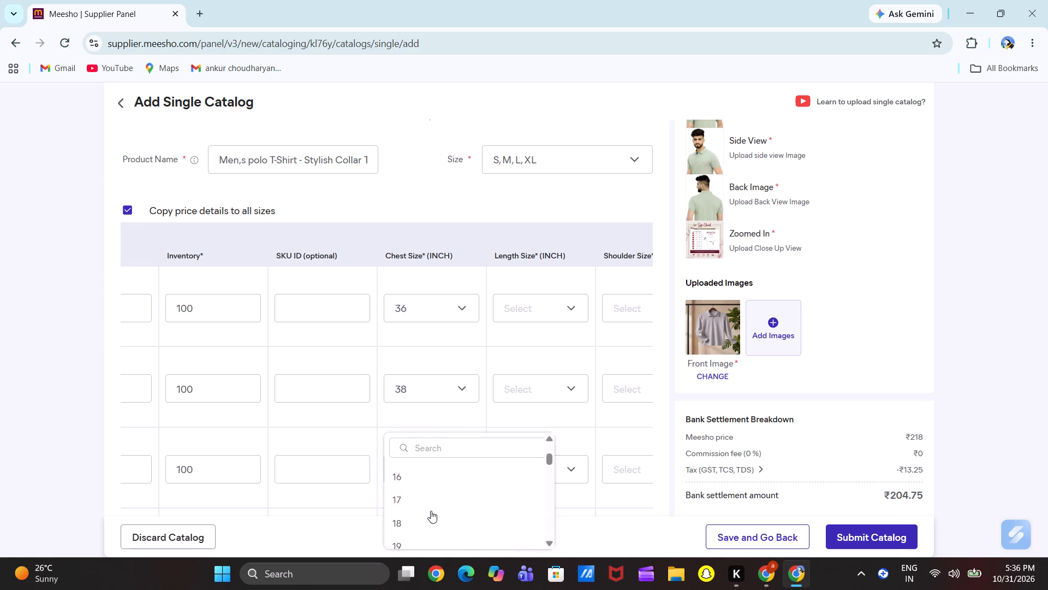
pyautogui.scroll(-6, 431, 511)
pyautogui.scroll(1, 431, 511)
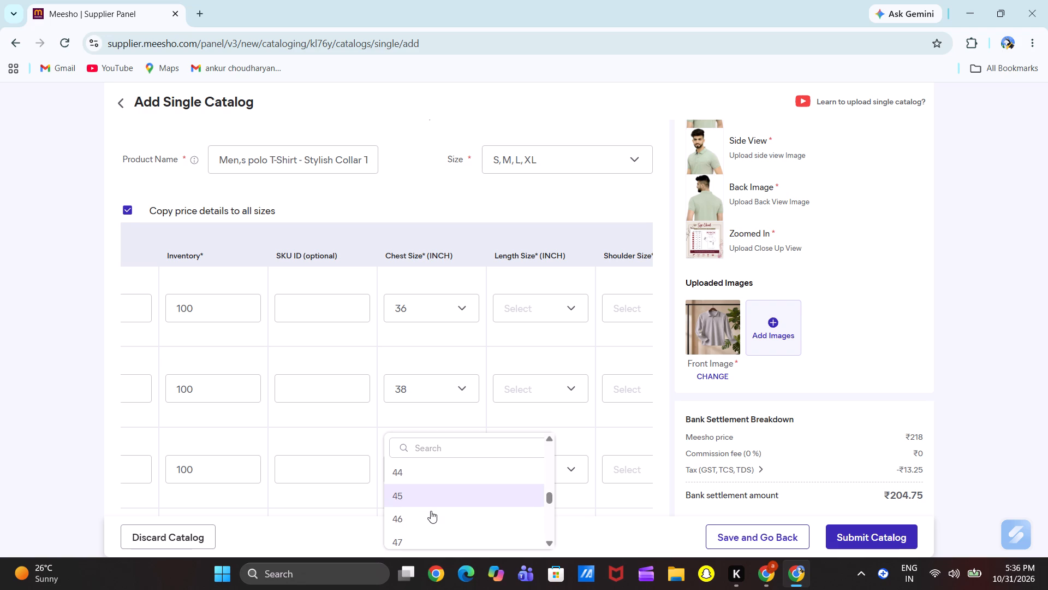
pyautogui.scroll(1, 431, 511)
pyautogui.click(431, 511)
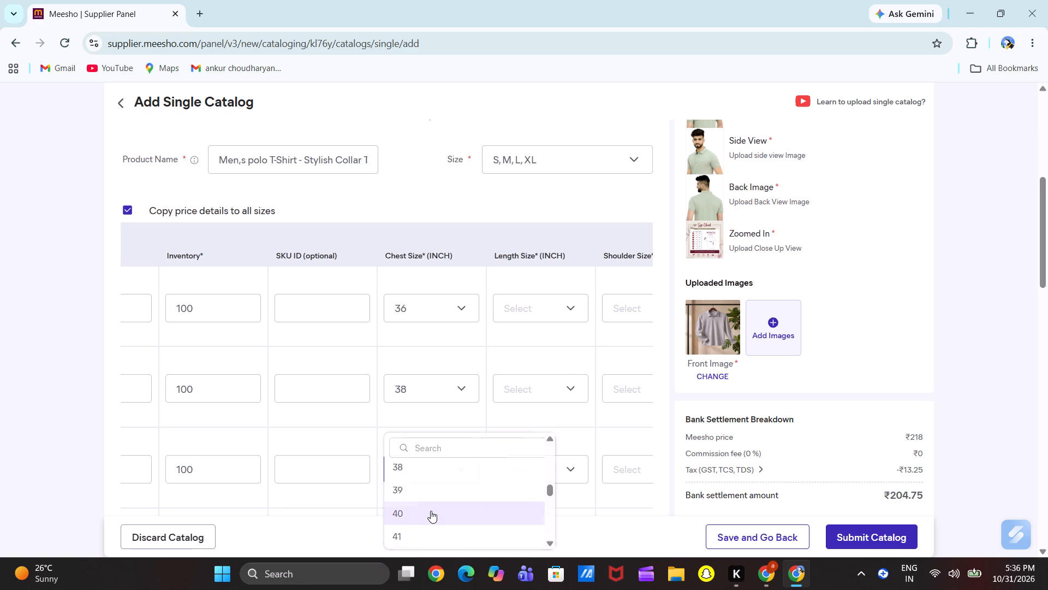
# Set the chest size to 42 inches for Product 1's size XL.
pyautogui.scroll(-2, 412, 430)
pyautogui.click(420, 394)
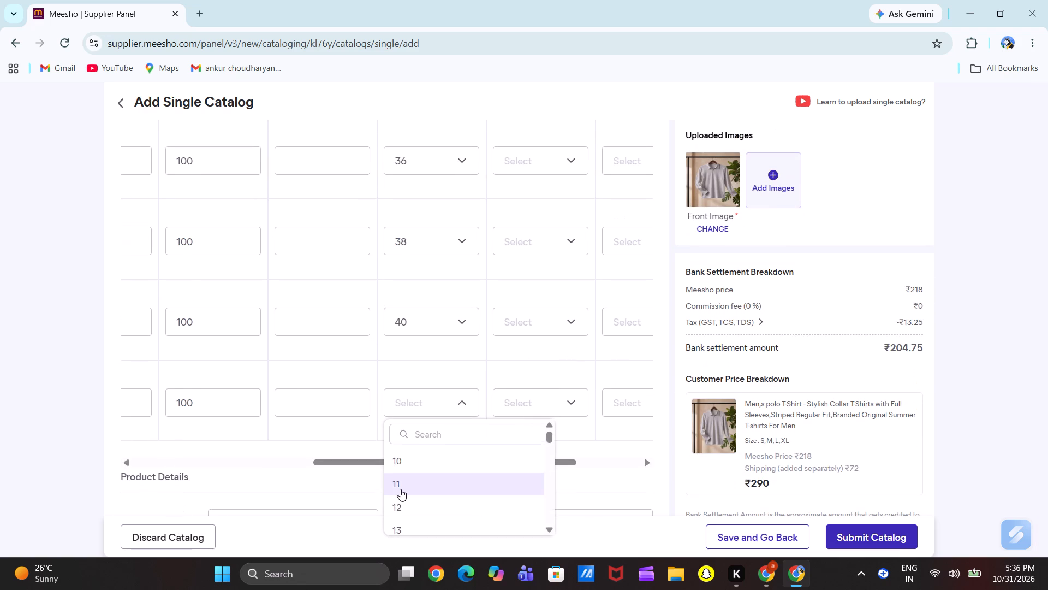
pyautogui.scroll(-5, 400, 489)
pyautogui.scroll(1, 400, 489)
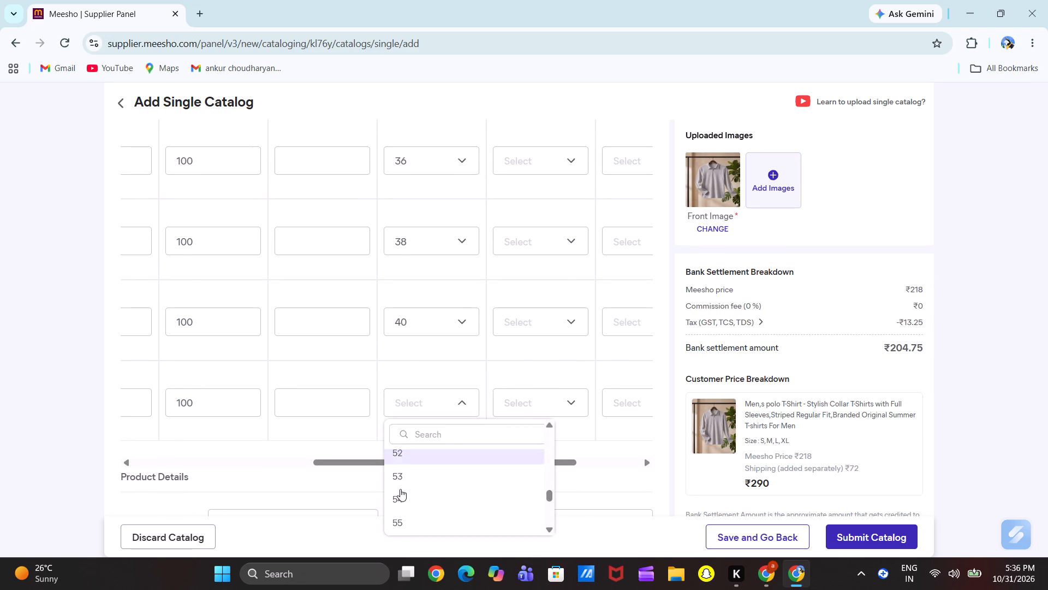
pyautogui.scroll(1, 400, 489)
pyautogui.scroll(-1, 400, 489)
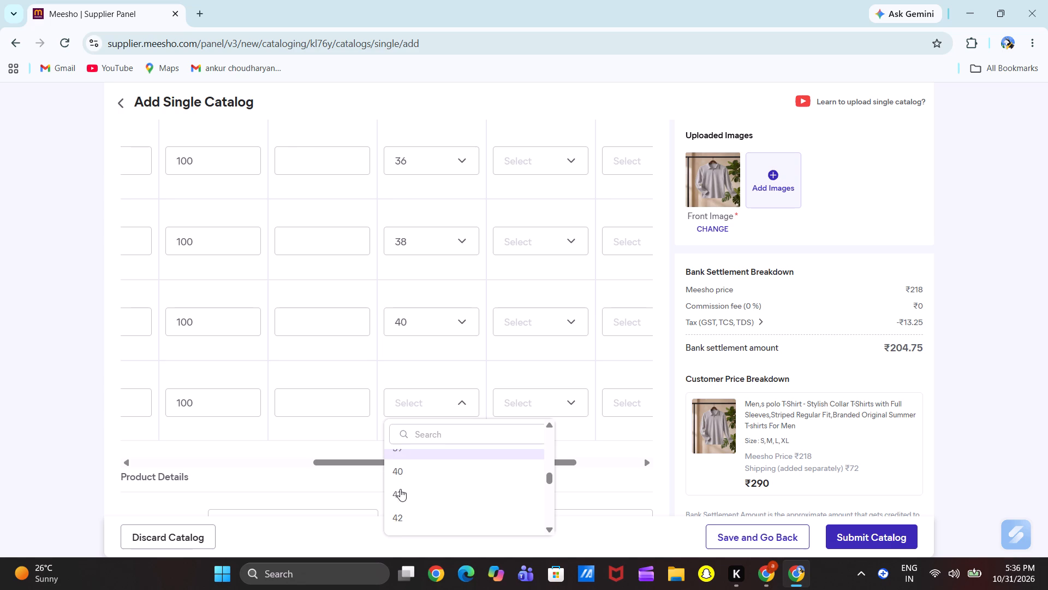
pyautogui.scroll(-1, 400, 489)
pyautogui.click(400, 489)
# Set Product 1's length size to 24.5 inches for size S and 25.5 inches for size M.
pyautogui.scroll(2, 518, 339)
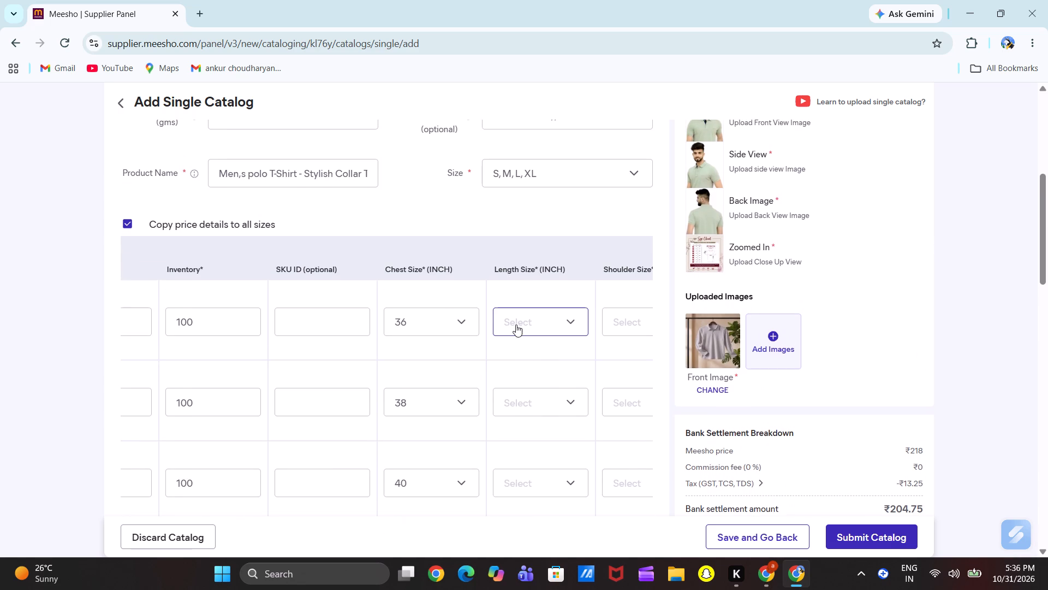
pyautogui.click(513, 328)
pyautogui.scroll(-2, 528, 402)
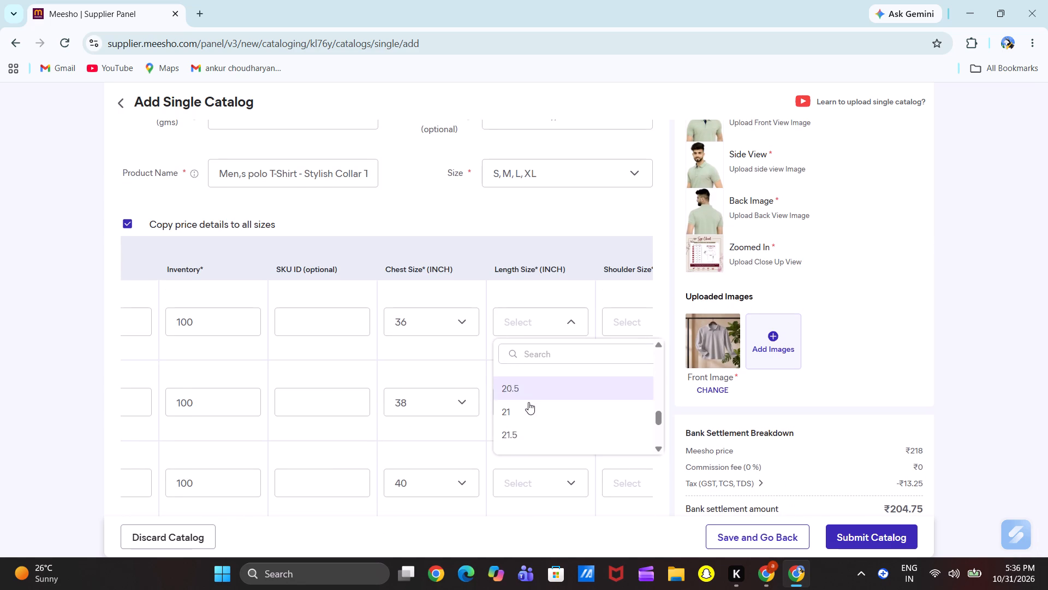
pyautogui.scroll(-4, 528, 402)
pyautogui.click(528, 402)
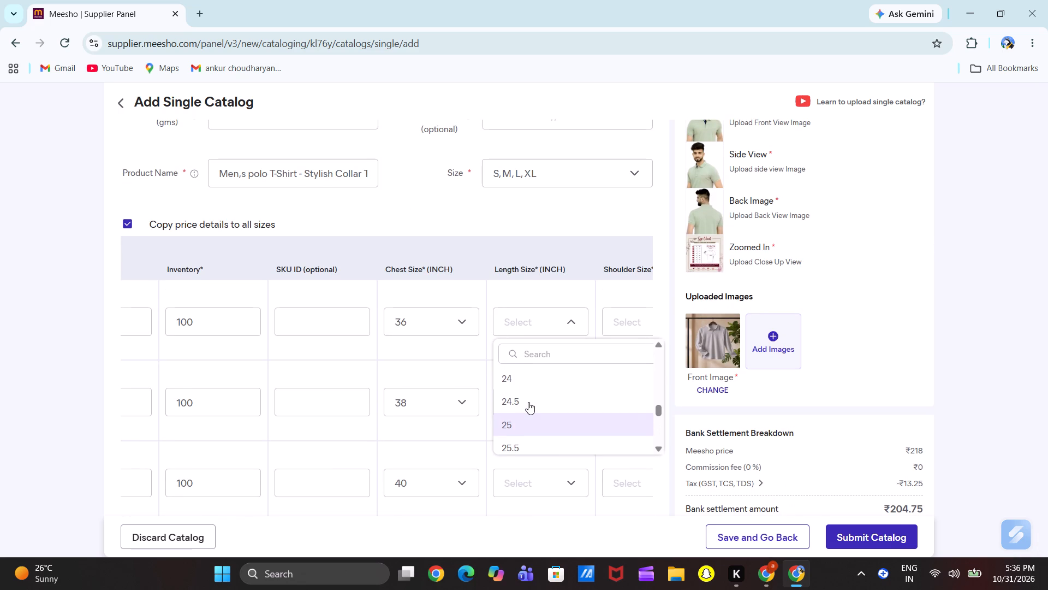
pyautogui.click(531, 393)
pyautogui.scroll(-3, 533, 498)
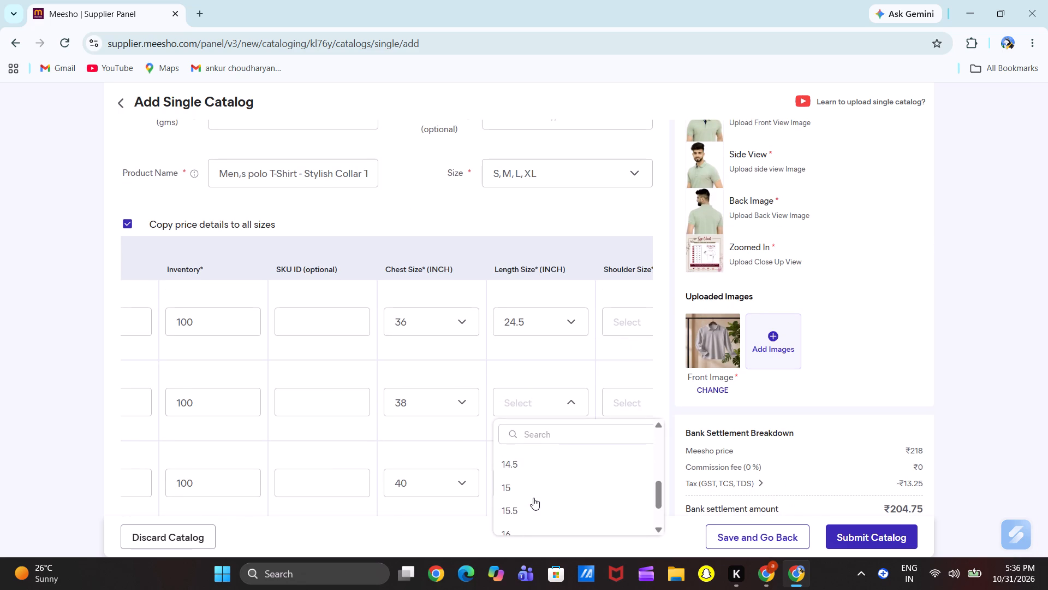
pyautogui.scroll(-4, 533, 498)
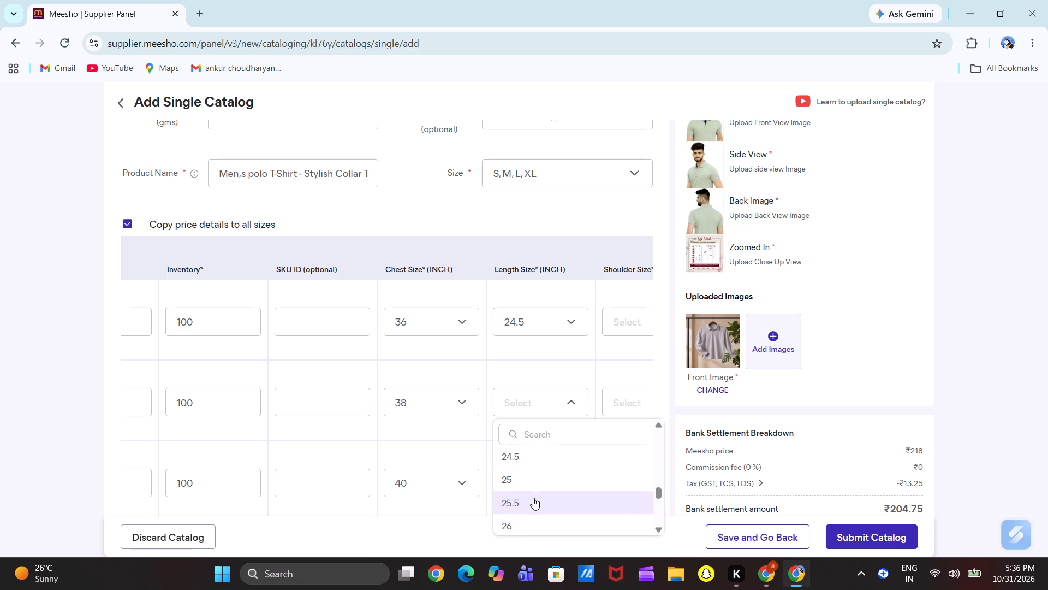
pyautogui.scroll(-1, 533, 498)
pyautogui.click(533, 498)
# Set Product 1's length size to 26.5 inches for size L and 27.5 inches for size XL.
pyautogui.click(521, 477)
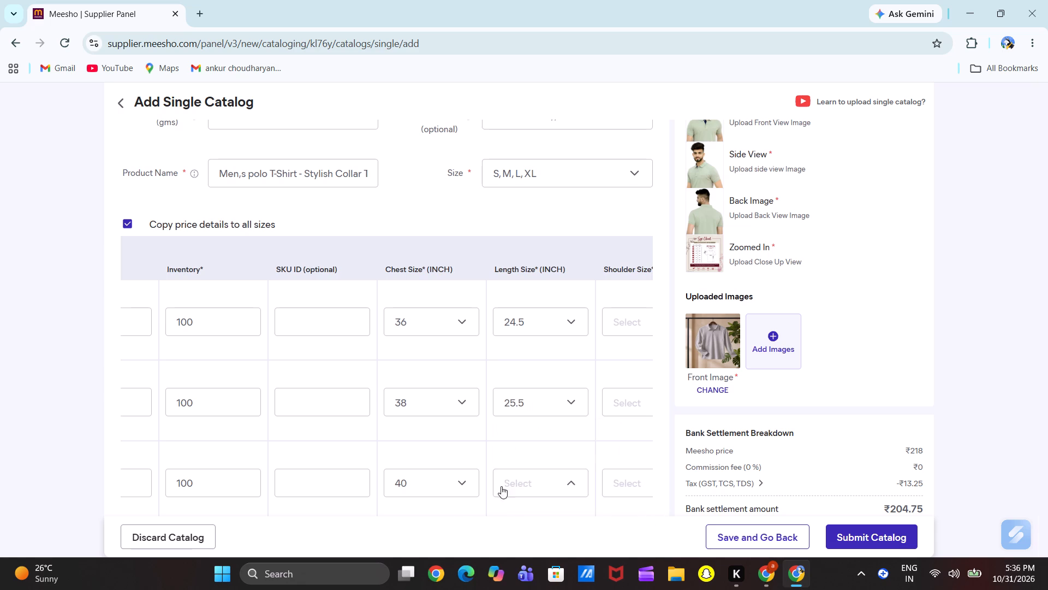
pyautogui.scroll(-7, 534, 536)
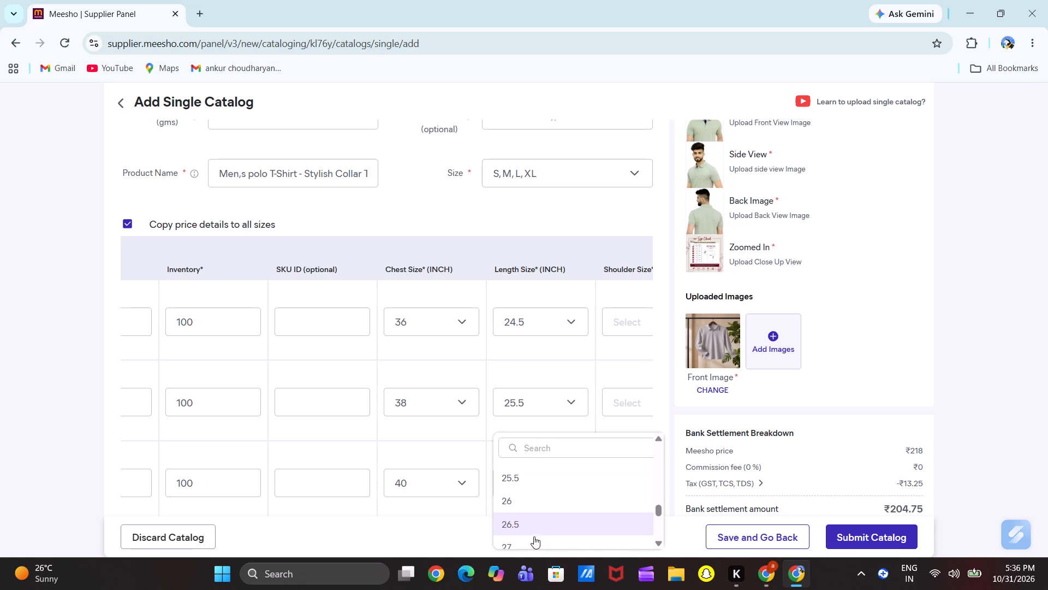
pyautogui.click(522, 524)
pyautogui.scroll(-2, 482, 458)
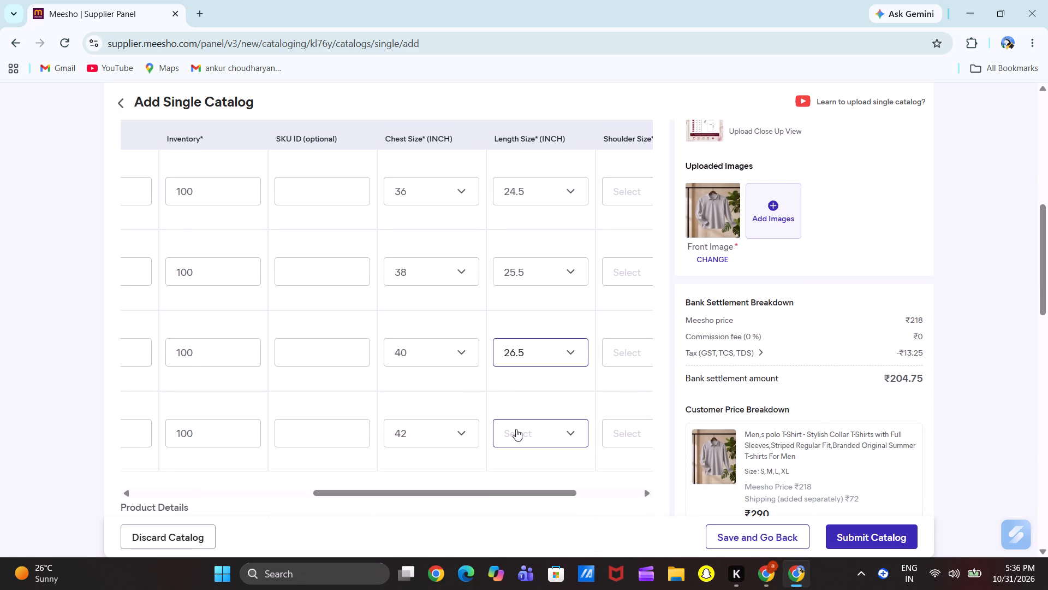
pyautogui.click(519, 427)
pyautogui.scroll(-3, 526, 505)
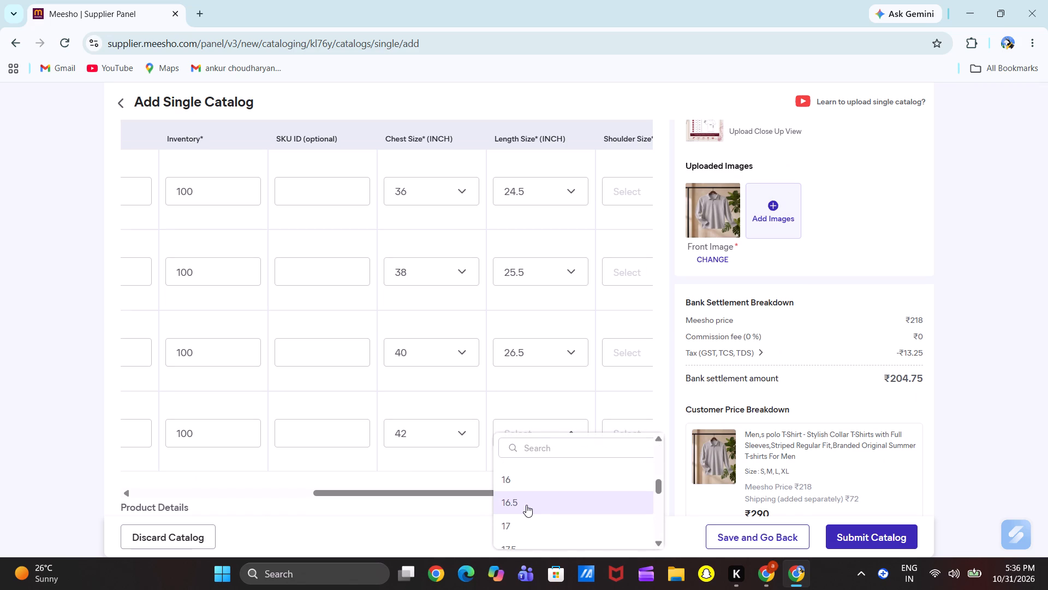
pyautogui.scroll(-3, 526, 505)
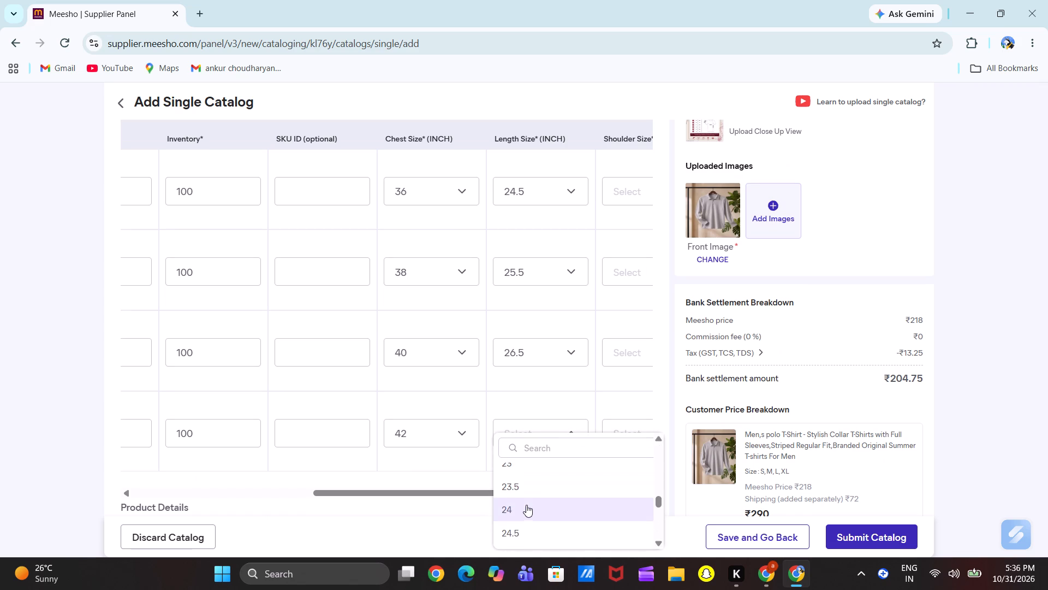
pyautogui.scroll(-3, 526, 505)
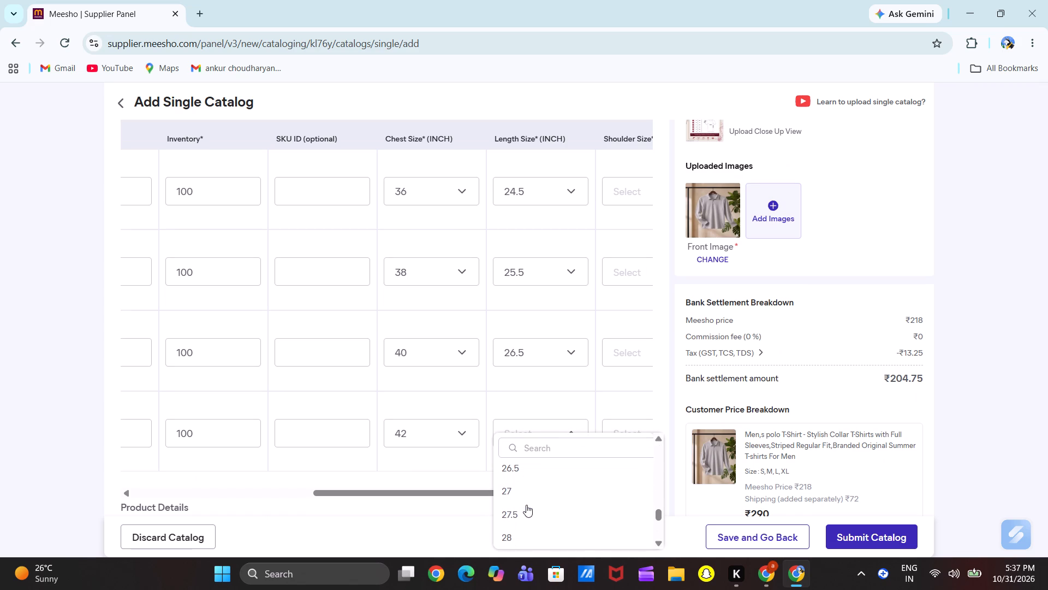
pyautogui.scroll(-1, 526, 505)
pyautogui.click(526, 505)
# Set the shoulder size to 14.5 inches for Product 1's size S.
pyautogui.hscroll(-3, 499, 390)
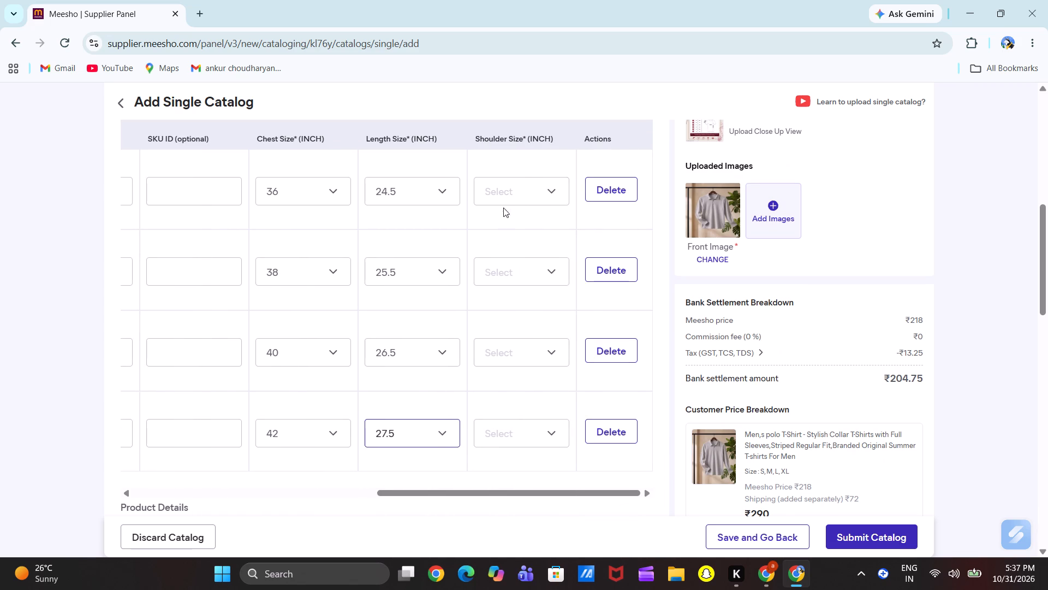
pyautogui.click(502, 197)
pyautogui.scroll(-1, 510, 299)
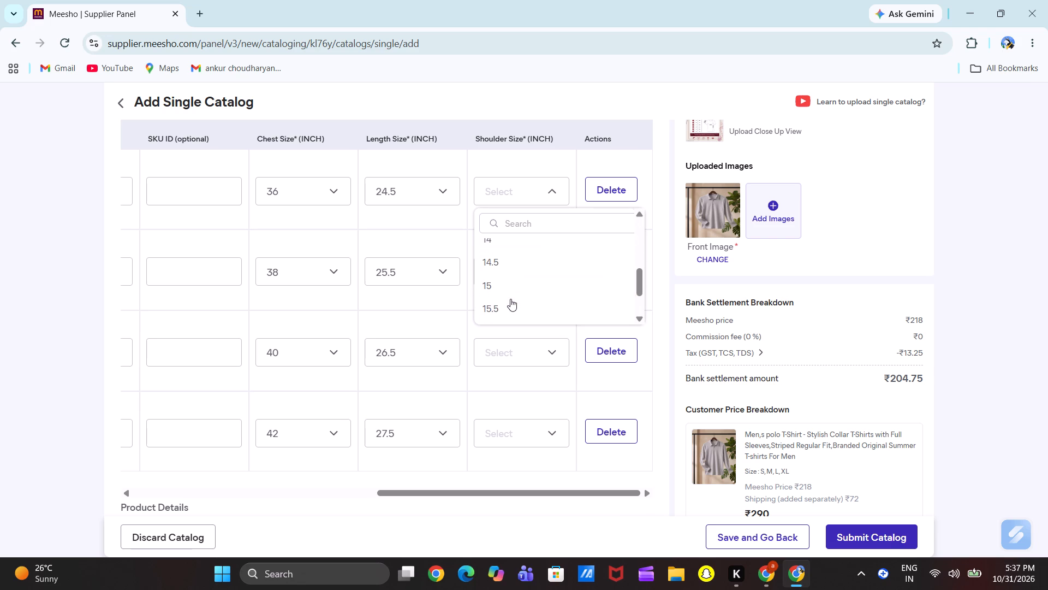
pyautogui.scroll(-1, 510, 299)
pyautogui.scroll(1, 510, 299)
pyautogui.click(510, 299)
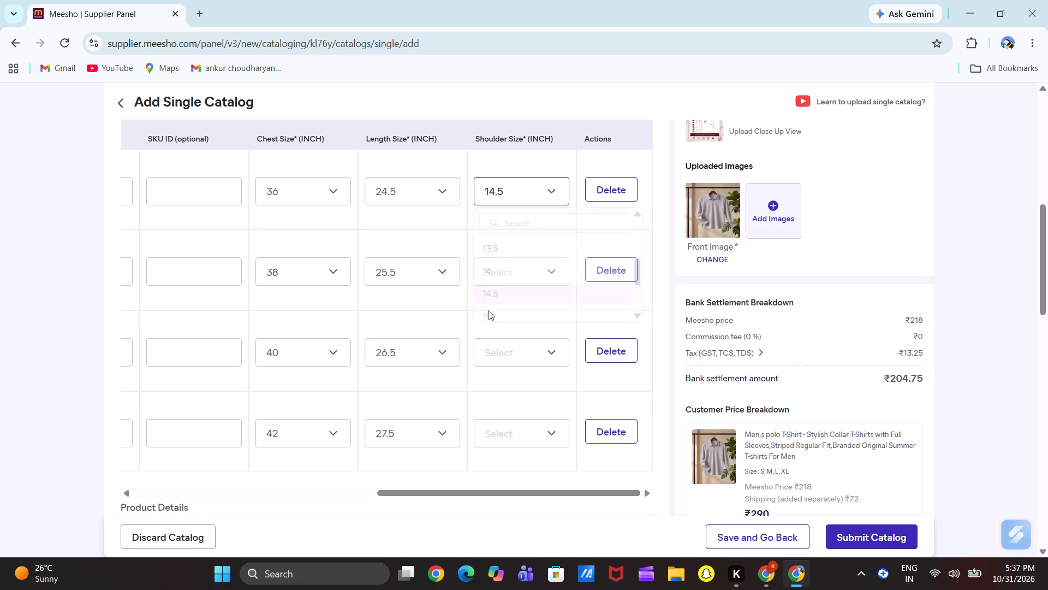
# Set Product 1's shoulder size to 15.5 inches for size M and 16.5 inches for size L.
pyautogui.click(525, 267)
pyautogui.scroll(-2, 521, 357)
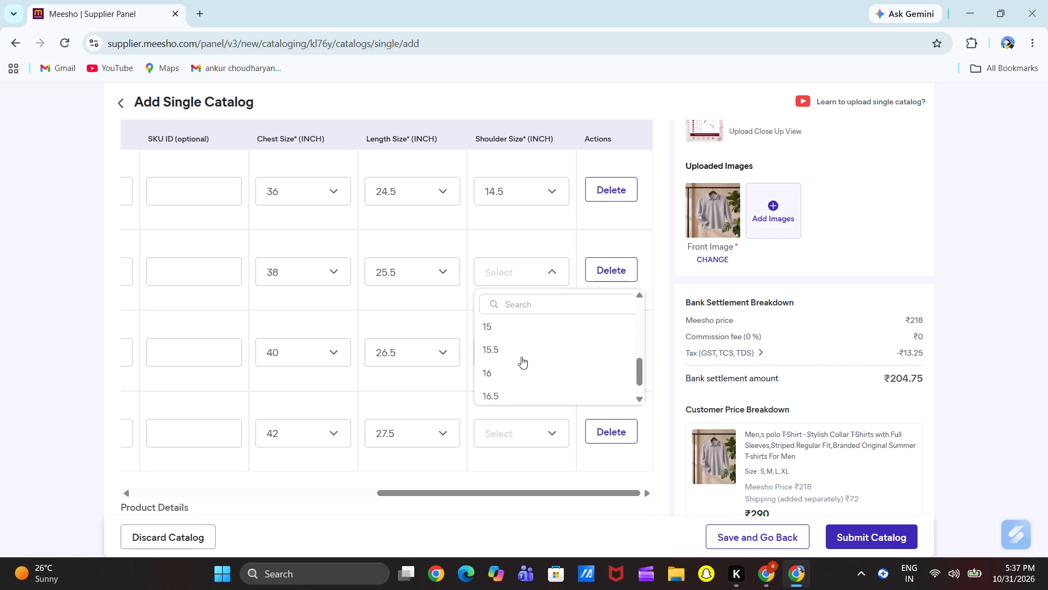
pyautogui.scroll(-1, 521, 357)
pyautogui.click(521, 357)
pyautogui.click(511, 369)
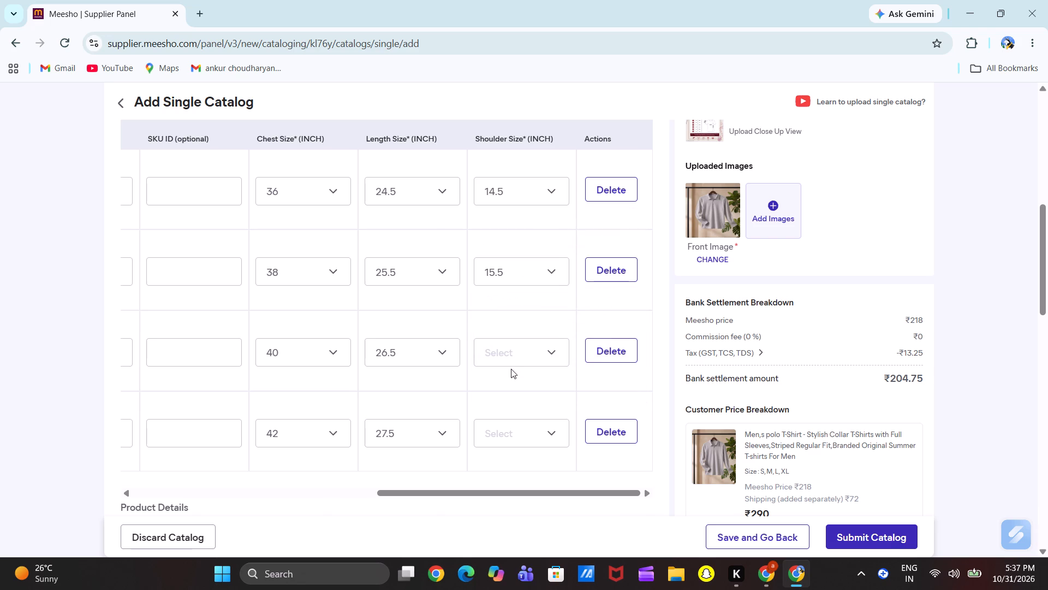
pyautogui.moveTo(510, 361); pyautogui.dragTo(520, 436)
pyautogui.click(519, 351)
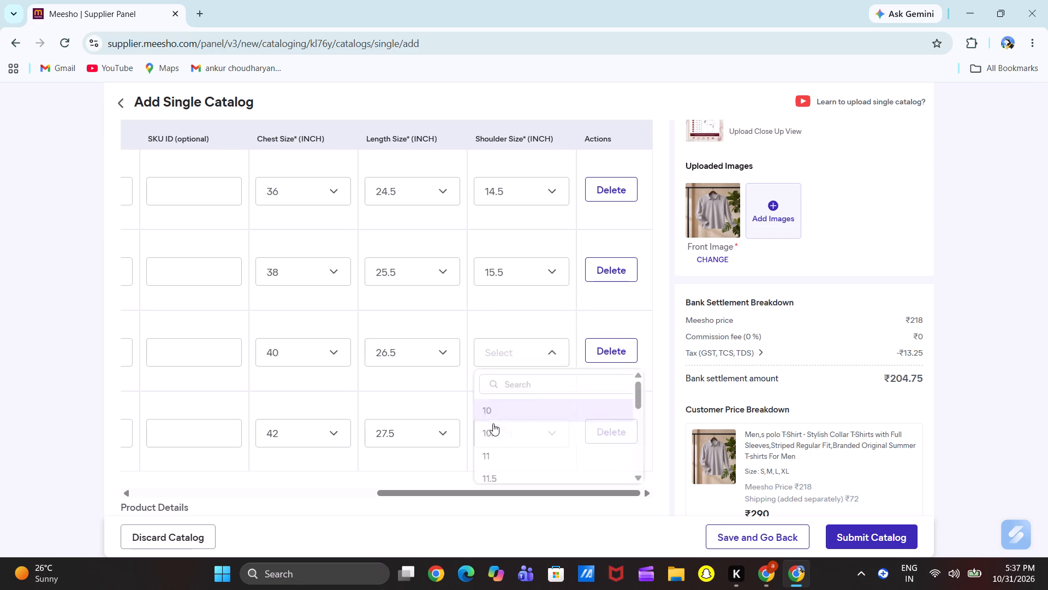
pyautogui.scroll(-3, 521, 438)
pyautogui.scroll(1, 521, 438)
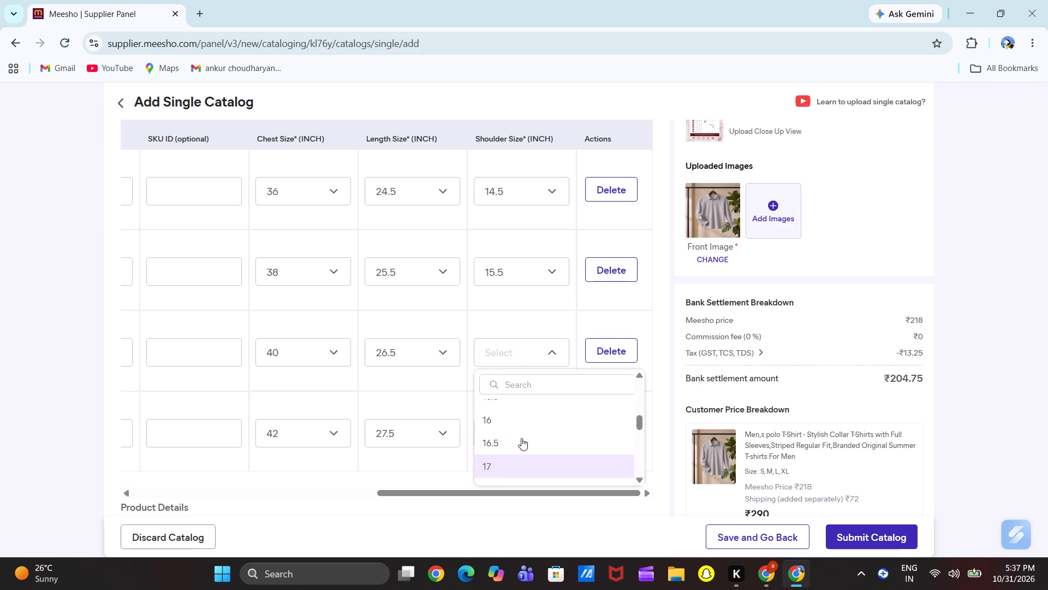
pyautogui.scroll(1, 521, 438)
pyautogui.click(521, 438)
# Set the shoulder size to 17.5 inches for Product 1's size XL.
pyautogui.click(514, 422)
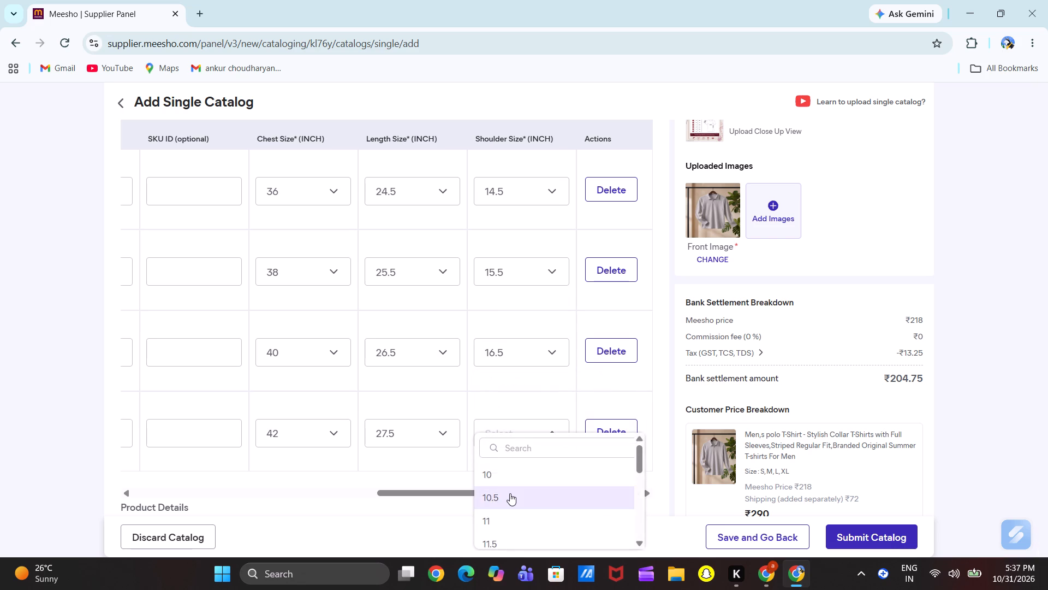
pyautogui.scroll(-6, 510, 493)
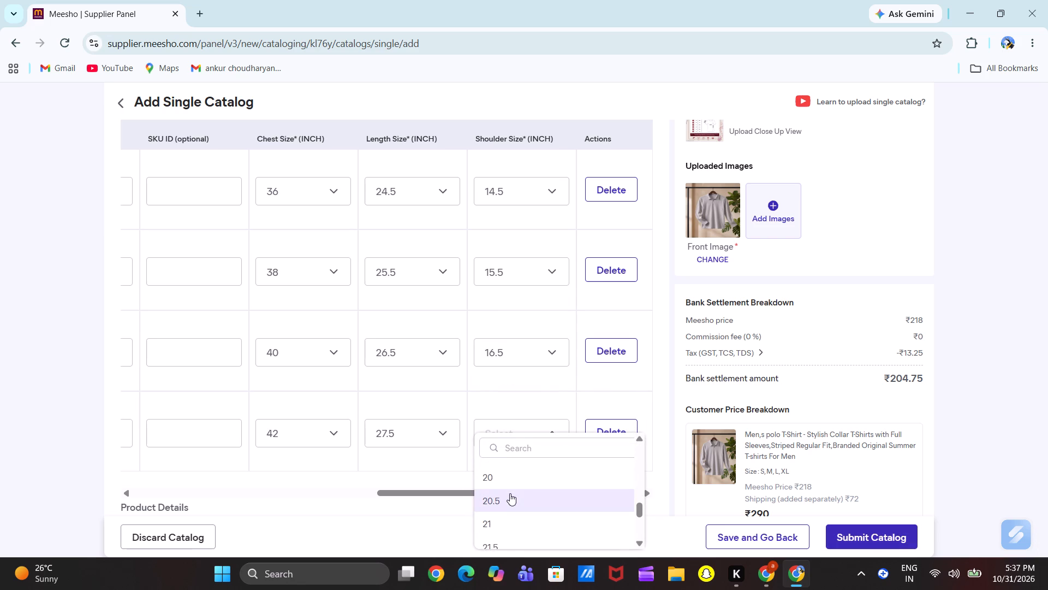
pyautogui.scroll(-1, 510, 493)
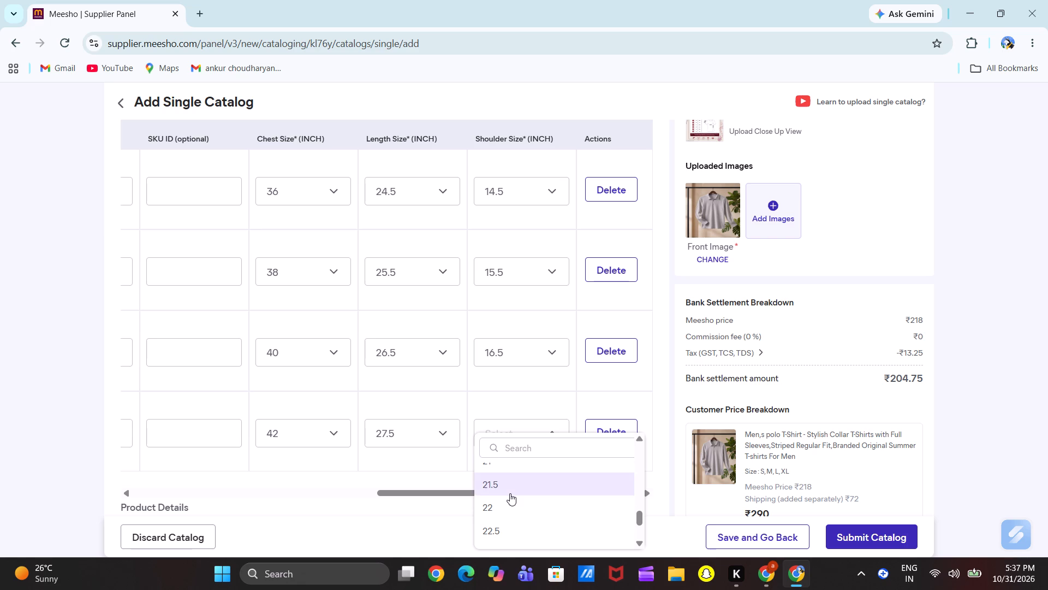
pyautogui.scroll(1, 510, 493)
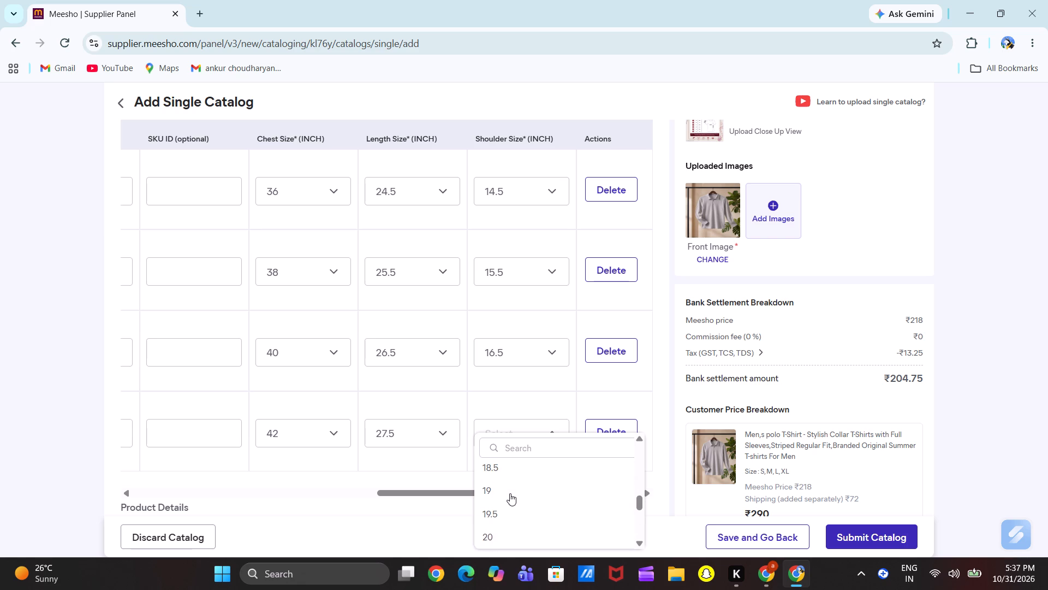
pyautogui.scroll(2, 510, 493)
pyautogui.click(510, 493)
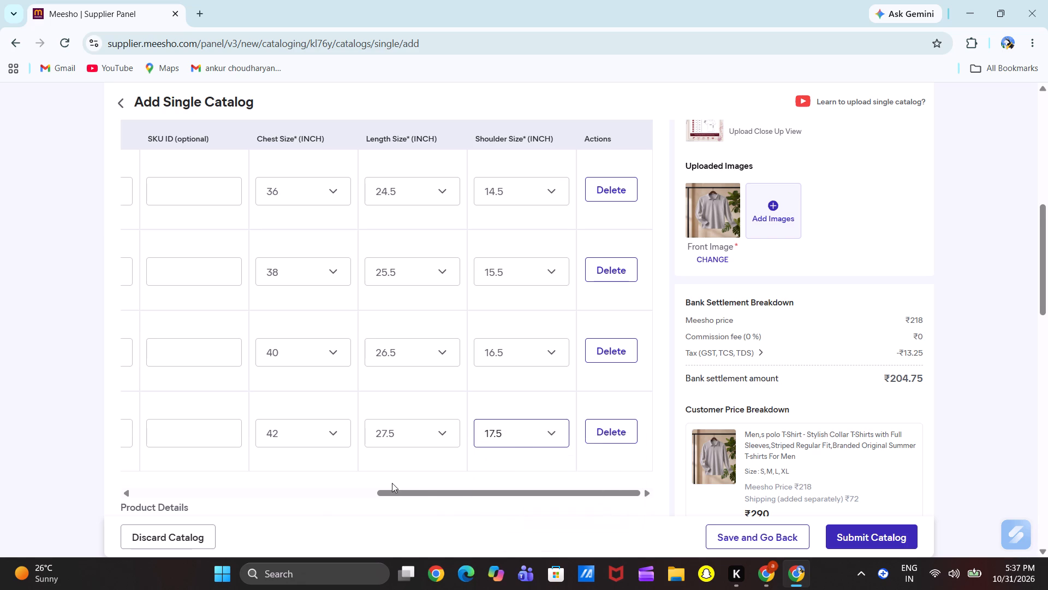
# Set Product 1's color to Grey and its fabric to Cotton Blend in the product details.
pyautogui.scroll(-3, 392, 483)
pyautogui.click(278, 320)
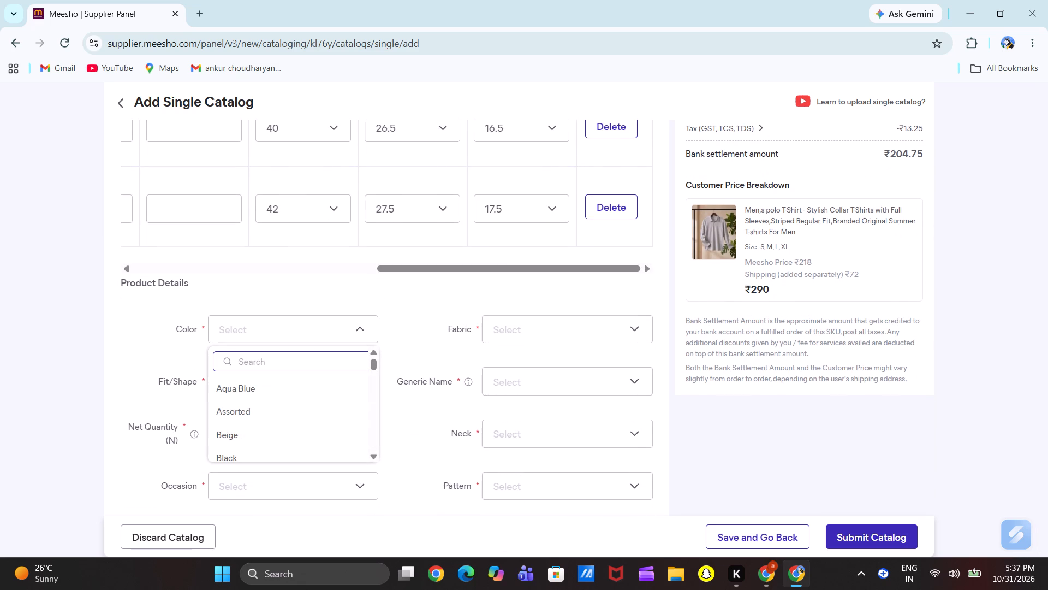
pyautogui.click(267, 363)
pyautogui.write('GRE')
pyautogui.click(232, 450)
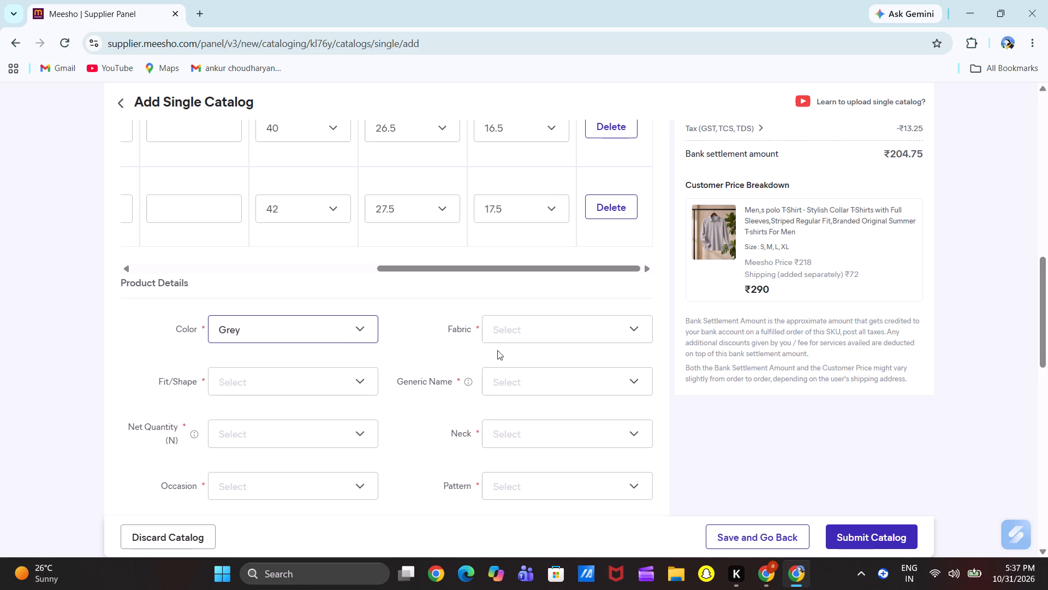
pyautogui.click(533, 327)
pyautogui.scroll(-1, 507, 422)
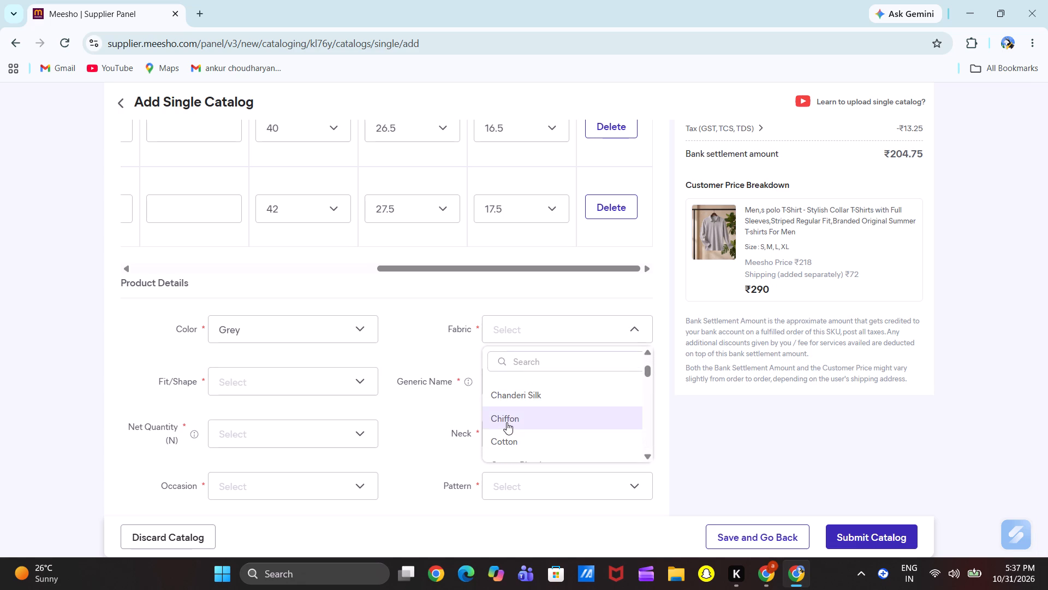
pyautogui.scroll(-1, 507, 422)
pyautogui.click(507, 422)
# Set Product 1's fit/shape to Regular and its generic name to Tshirts.
pyautogui.click(253, 385)
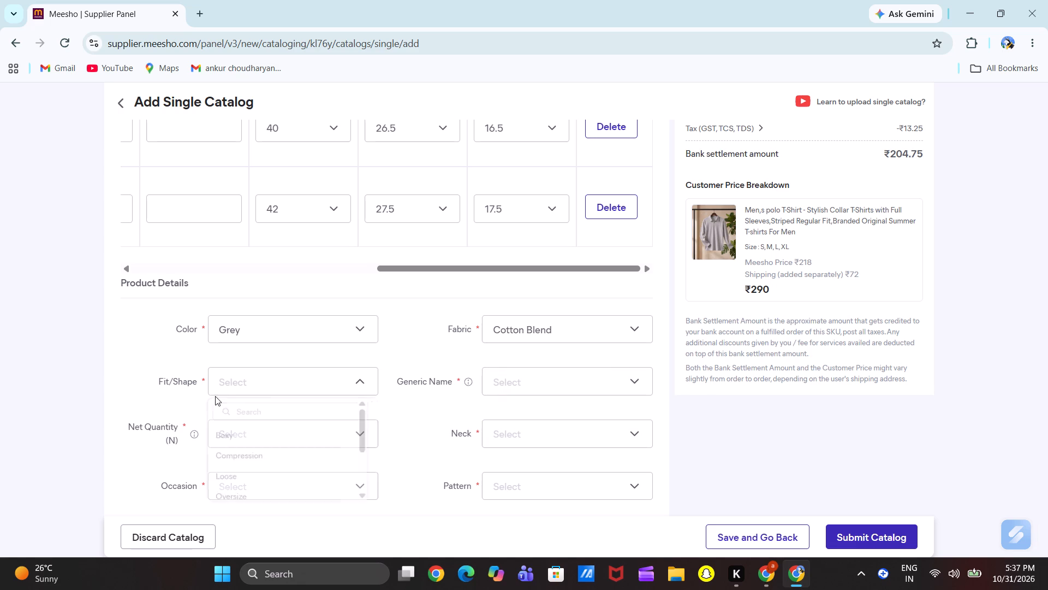
pyautogui.scroll(-1, 282, 468)
pyautogui.click(236, 438)
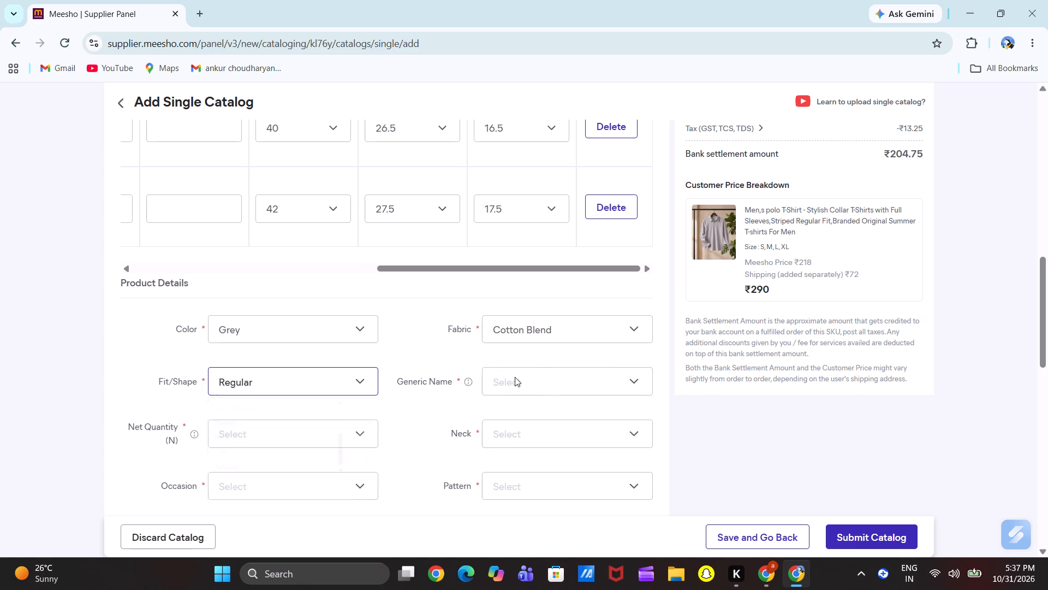
pyautogui.click(543, 381)
pyautogui.scroll(-1, 520, 446)
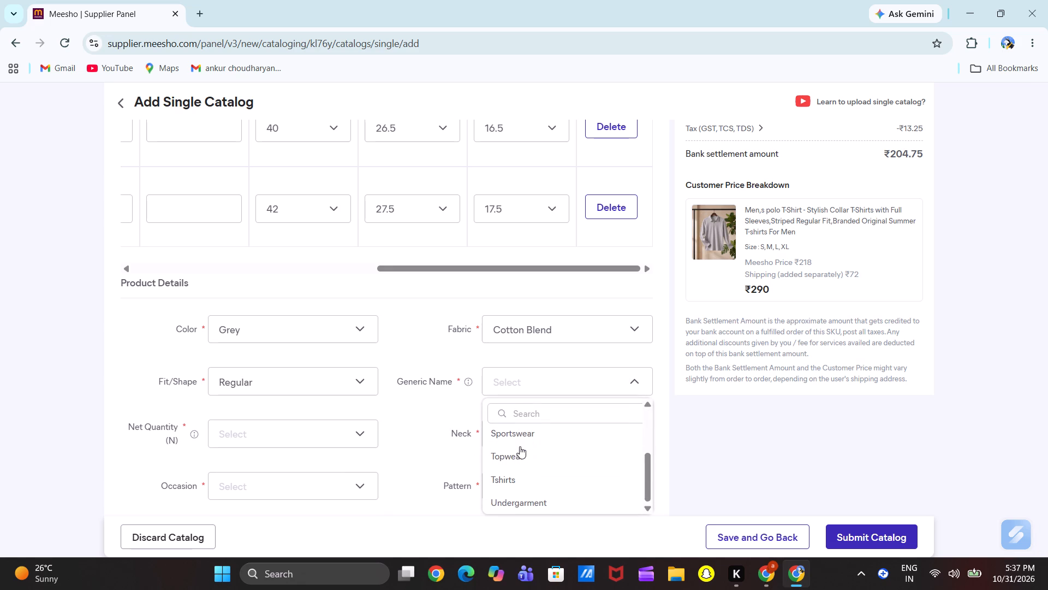
pyautogui.scroll(-1, 520, 446)
pyautogui.scroll(1, 520, 446)
pyautogui.click(514, 488)
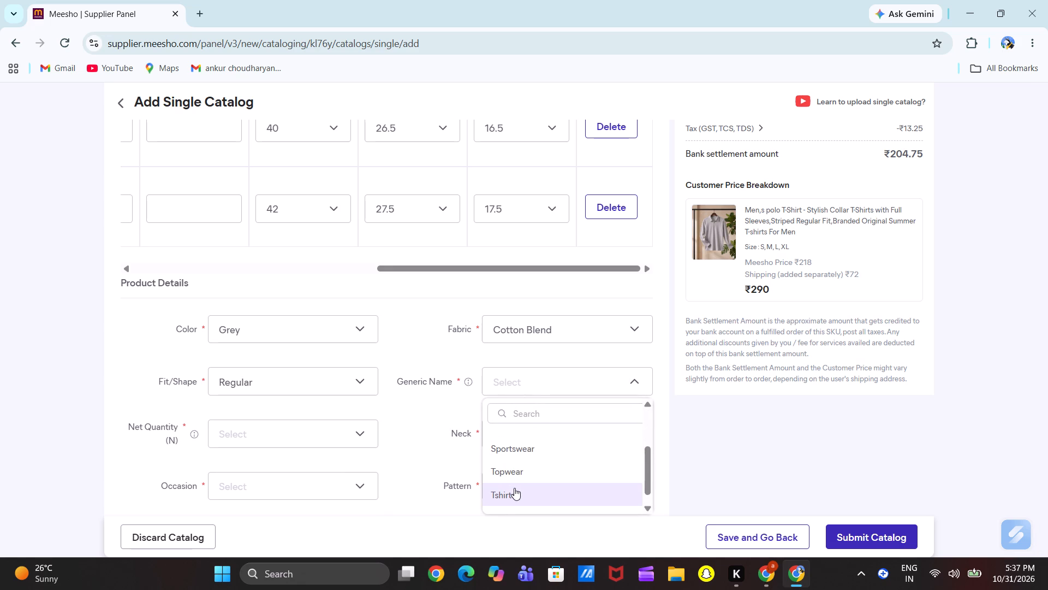
# Set Product 1's net quantity to 1 and its neck style to Polo.
pyautogui.click(285, 437)
pyautogui.click(240, 480)
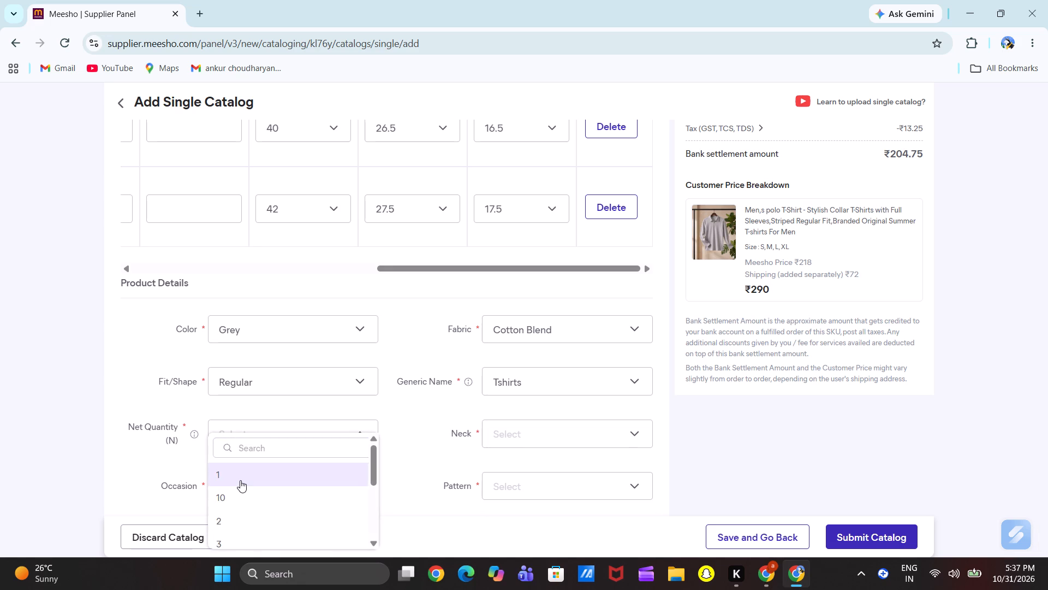
pyautogui.scroll(-1, 388, 457)
pyautogui.click(535, 322)
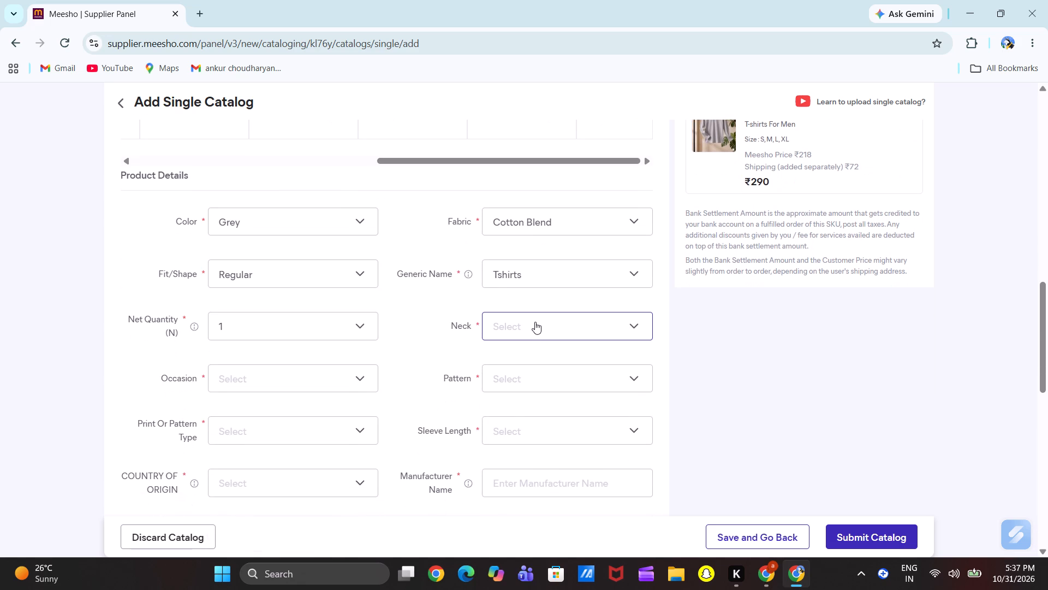
pyautogui.scroll(-2, 552, 428)
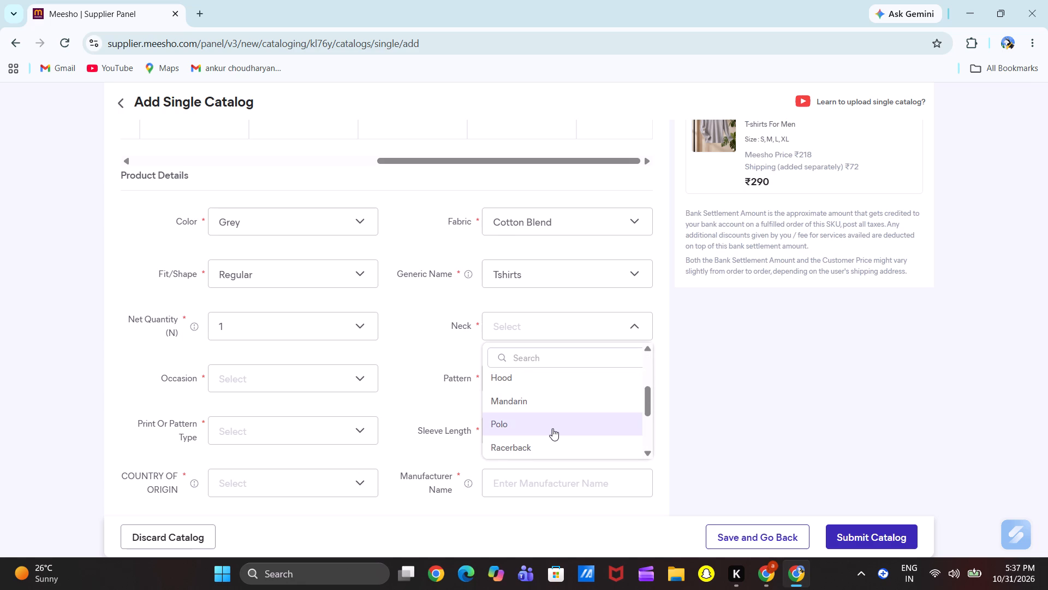
pyautogui.click(552, 428)
# Set Product 1's occasion to Casual.
pyautogui.click(301, 376)
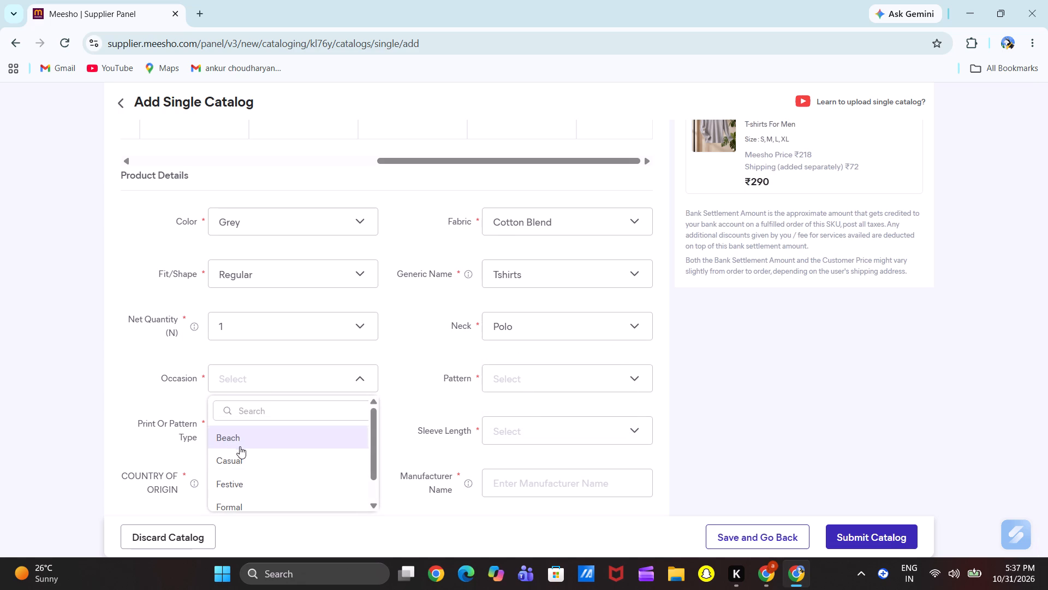
pyautogui.click(257, 463)
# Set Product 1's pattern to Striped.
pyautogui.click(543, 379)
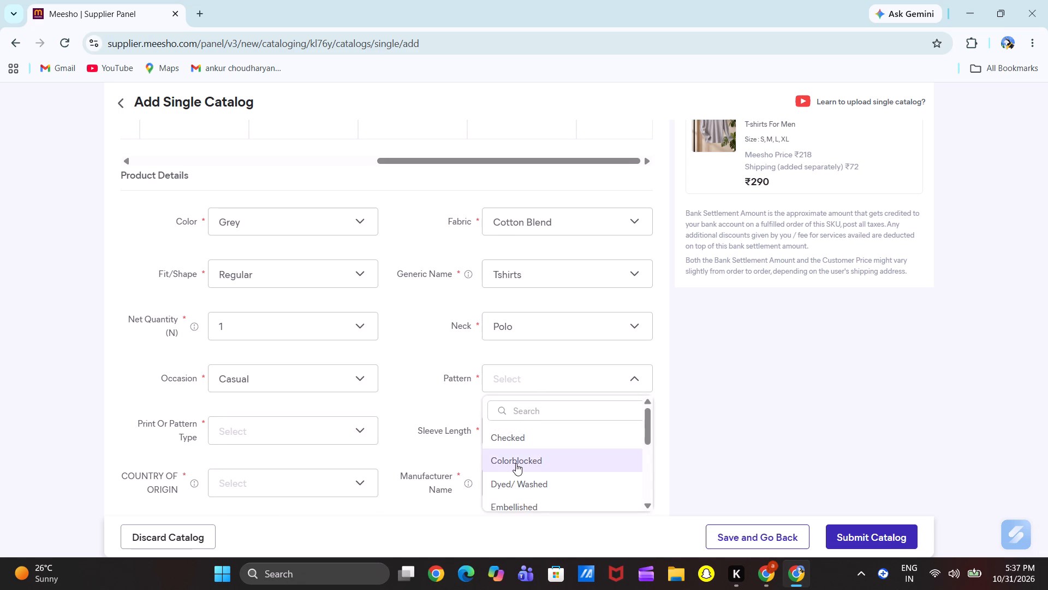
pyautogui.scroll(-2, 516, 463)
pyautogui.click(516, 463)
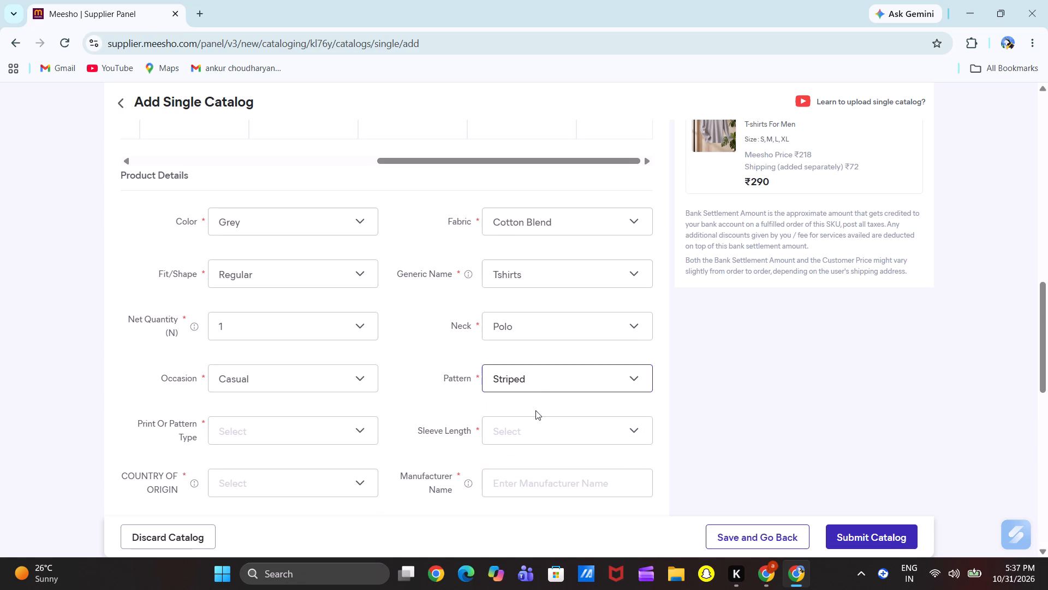
# Set both the pattern and the print or pattern type of Product 1 to Solid.
pyautogui.click(539, 373)
pyautogui.scroll(-2, 513, 467)
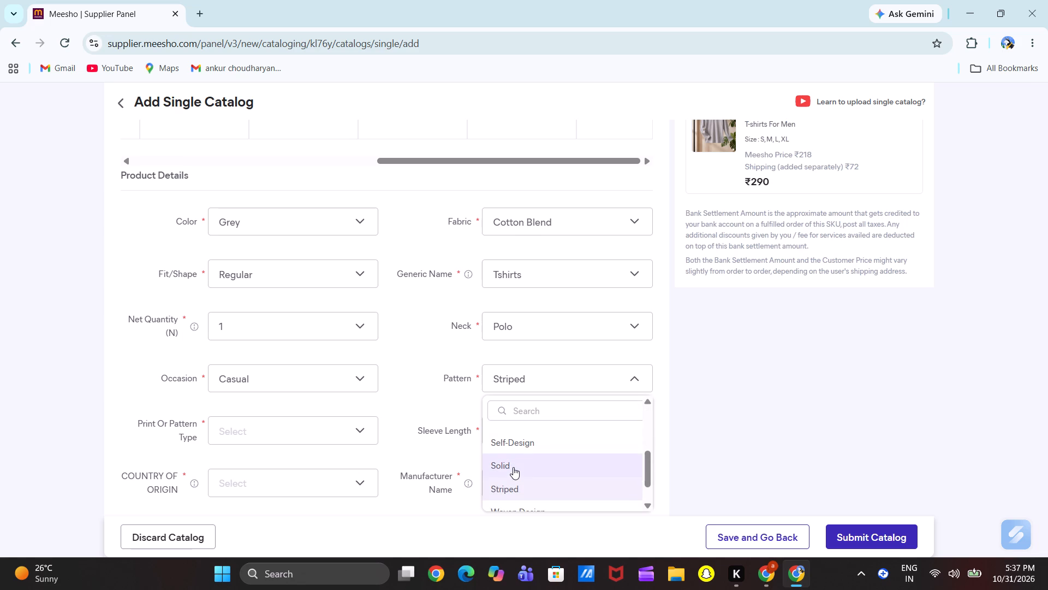
pyautogui.click(513, 467)
pyautogui.click(302, 437)
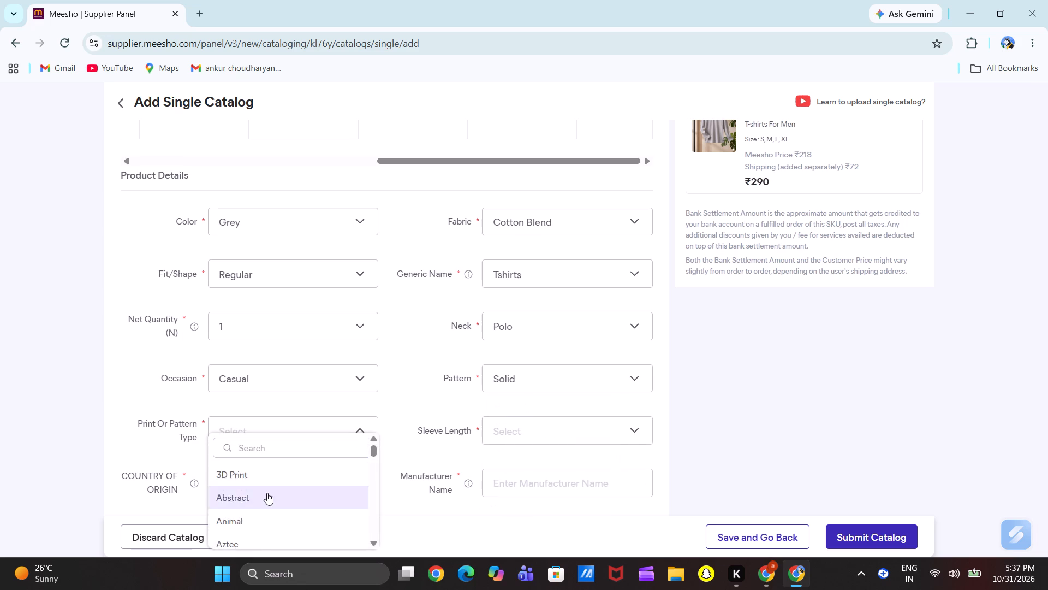
pyautogui.scroll(-4, 267, 493)
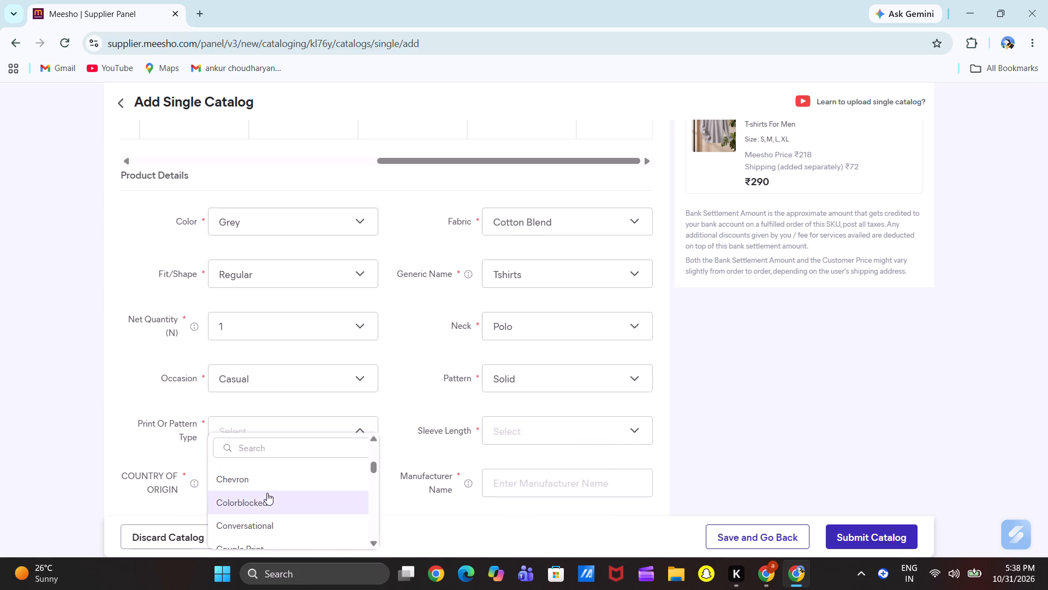
pyautogui.click(261, 453)
pyautogui.write('SO')
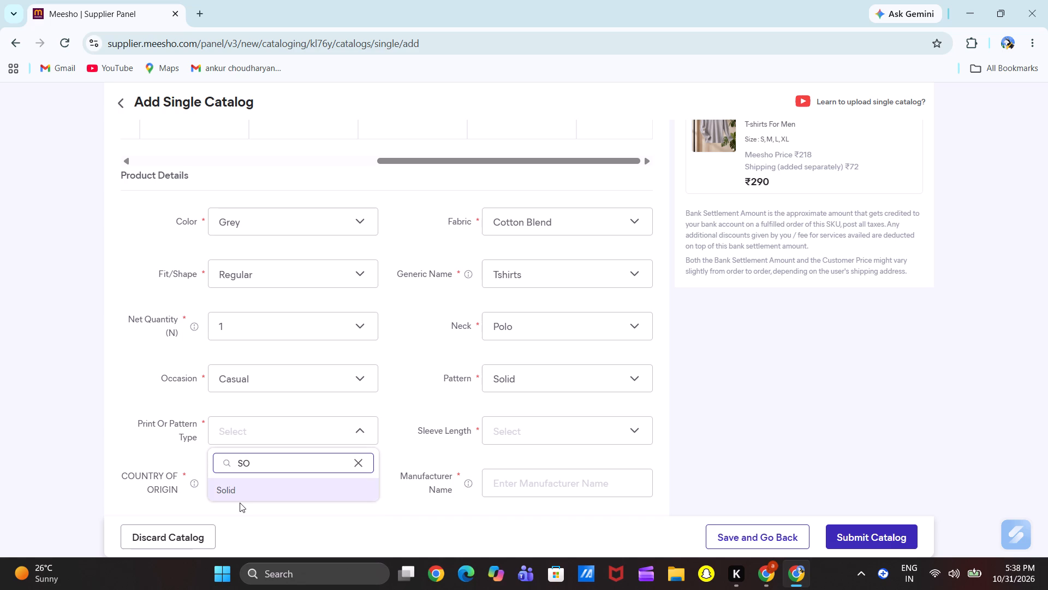
pyautogui.click(242, 489)
# Set Product 1's sleeve length to Long Sleeves and its country of origin to India.
pyautogui.click(537, 420)
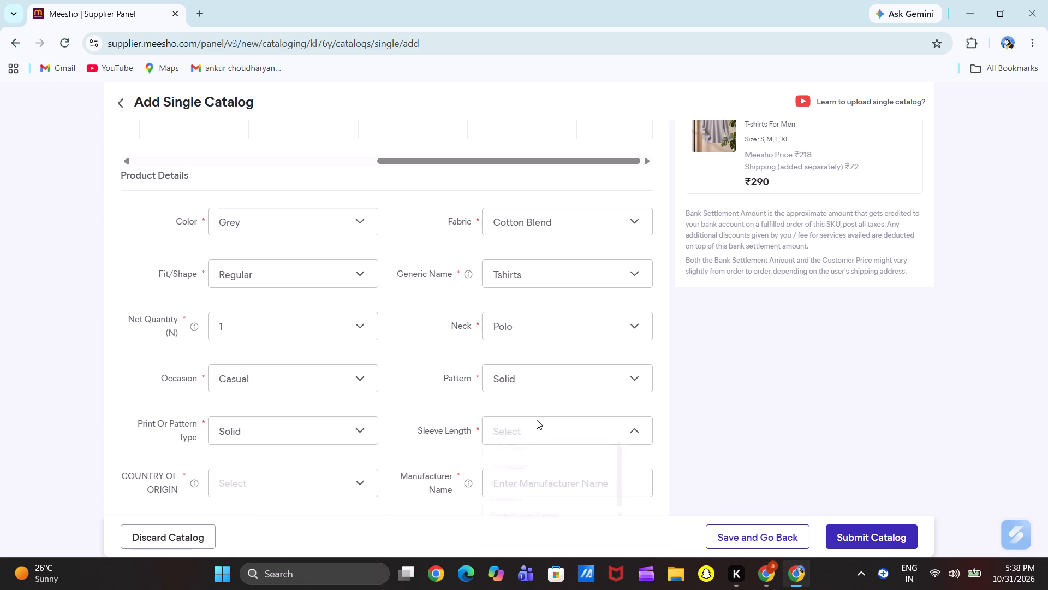
pyautogui.click(514, 476)
pyautogui.scroll(-3, 424, 493)
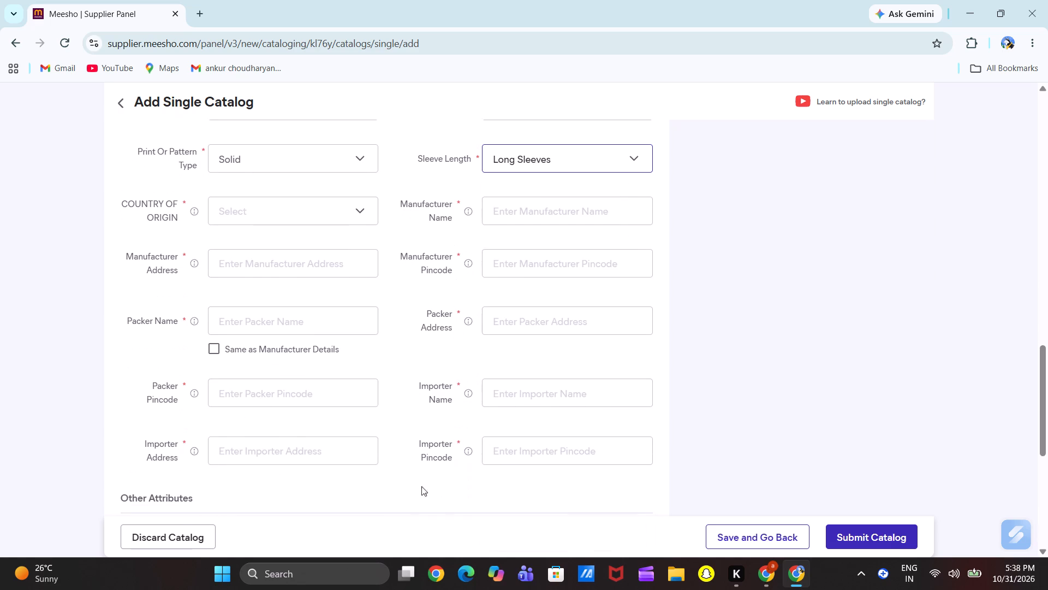
pyautogui.click(246, 215)
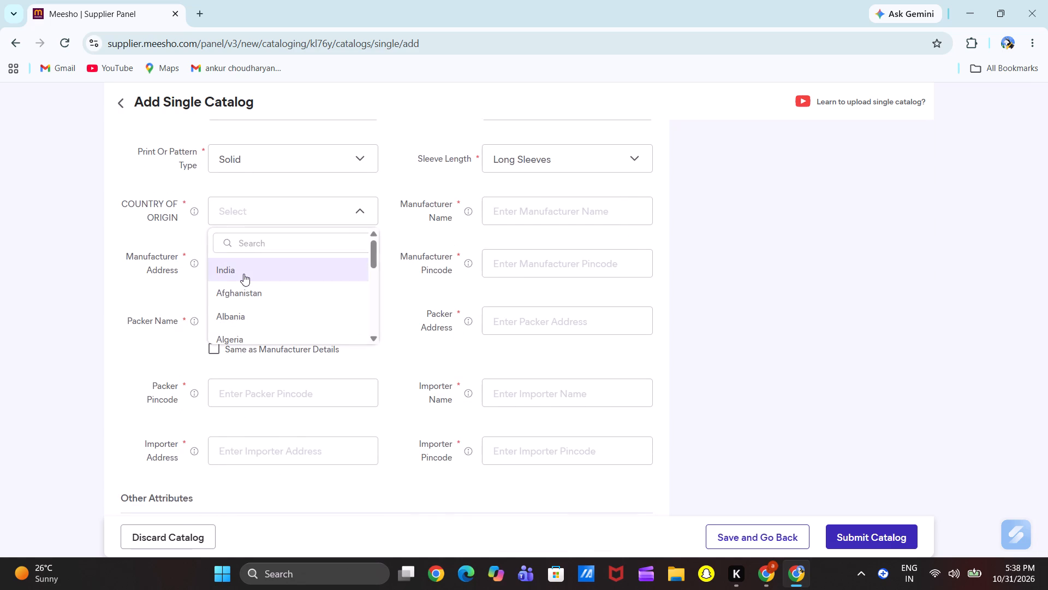
pyautogui.click(243, 274)
# Fill in the manufacturer's name, address and pincode for Product 1, reusing the saved name and address entries.
pyautogui.click(516, 200)
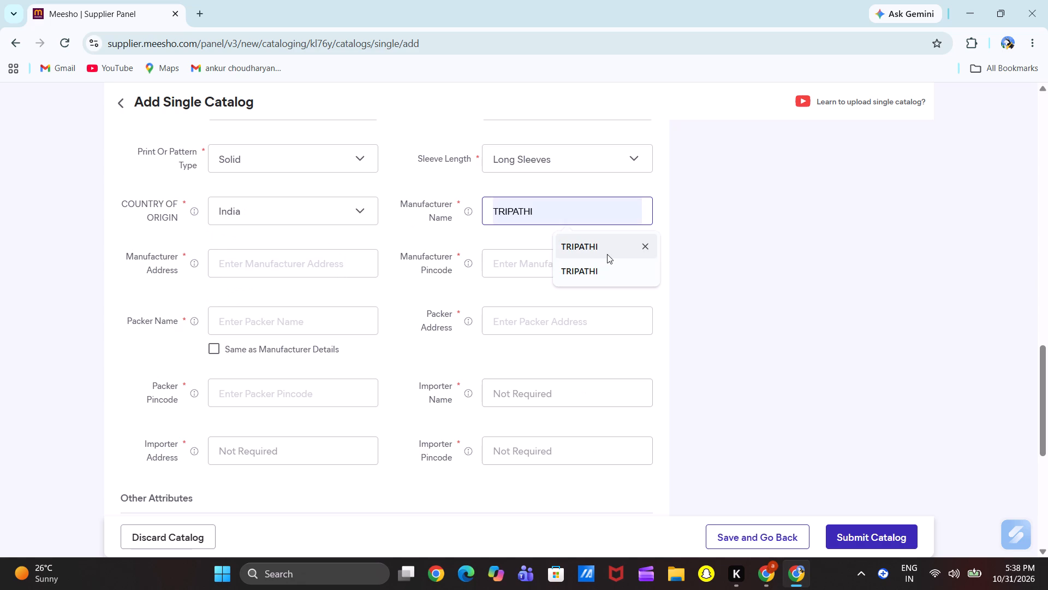
pyautogui.click(607, 254)
pyautogui.click(344, 247)
pyautogui.click(309, 259)
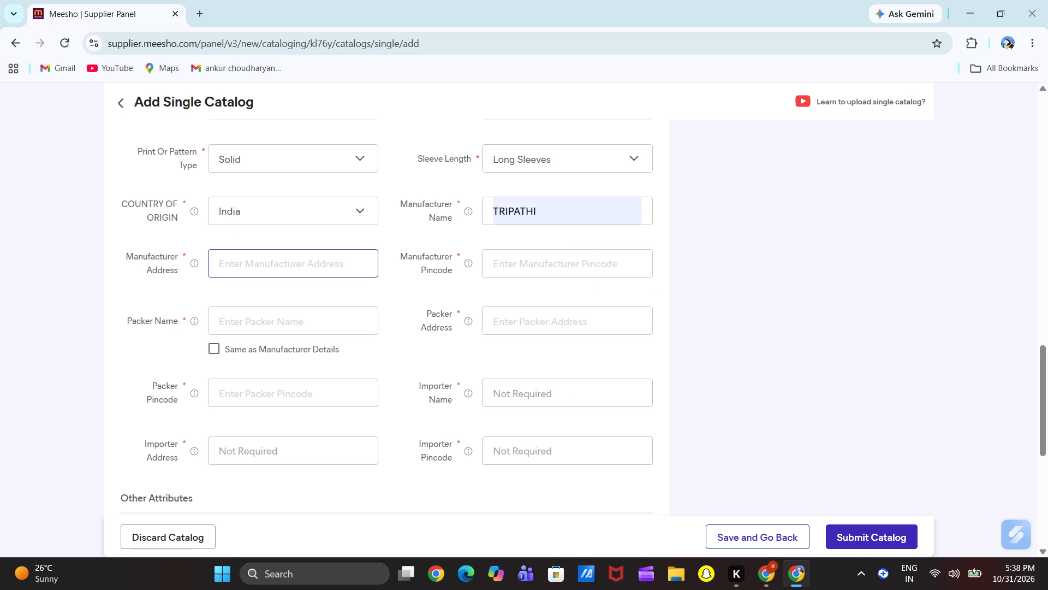
pyautogui.press('s')
pyautogui.moveTo(306, 284); pyautogui.dragTo(319, 294)
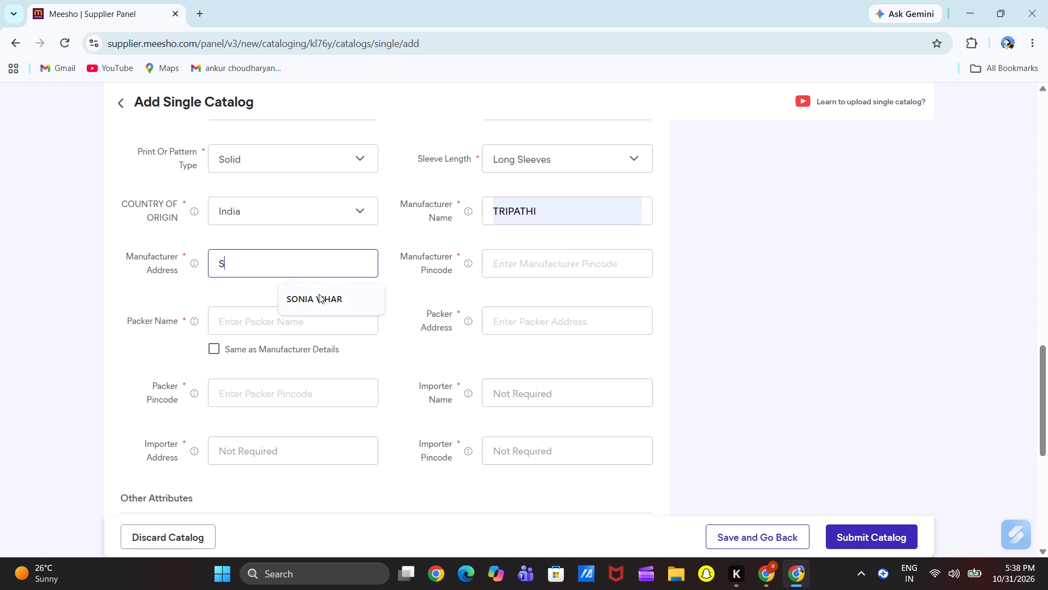
pyautogui.click(319, 294)
pyautogui.click(520, 264)
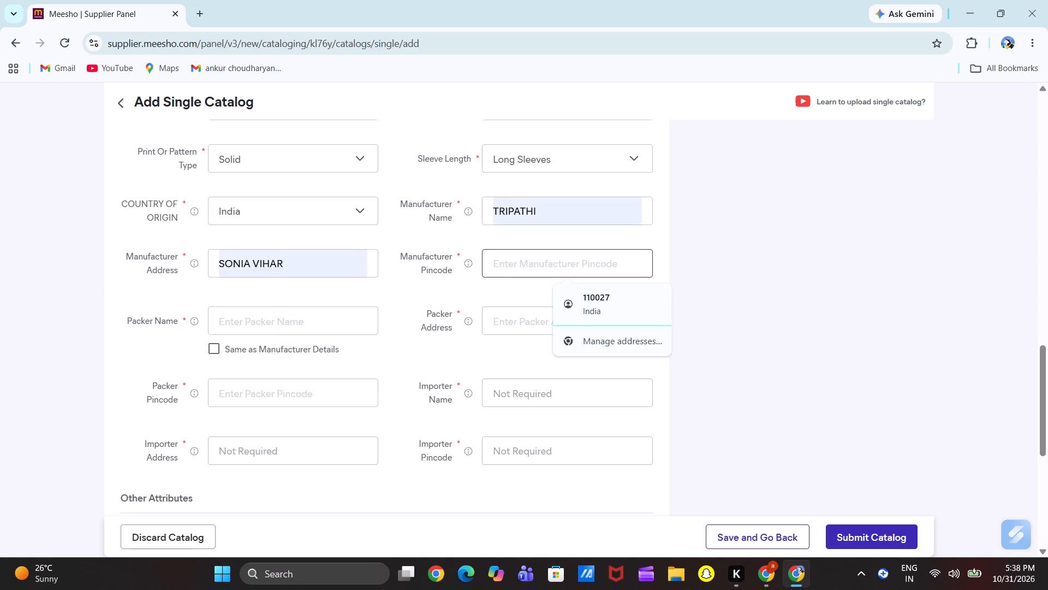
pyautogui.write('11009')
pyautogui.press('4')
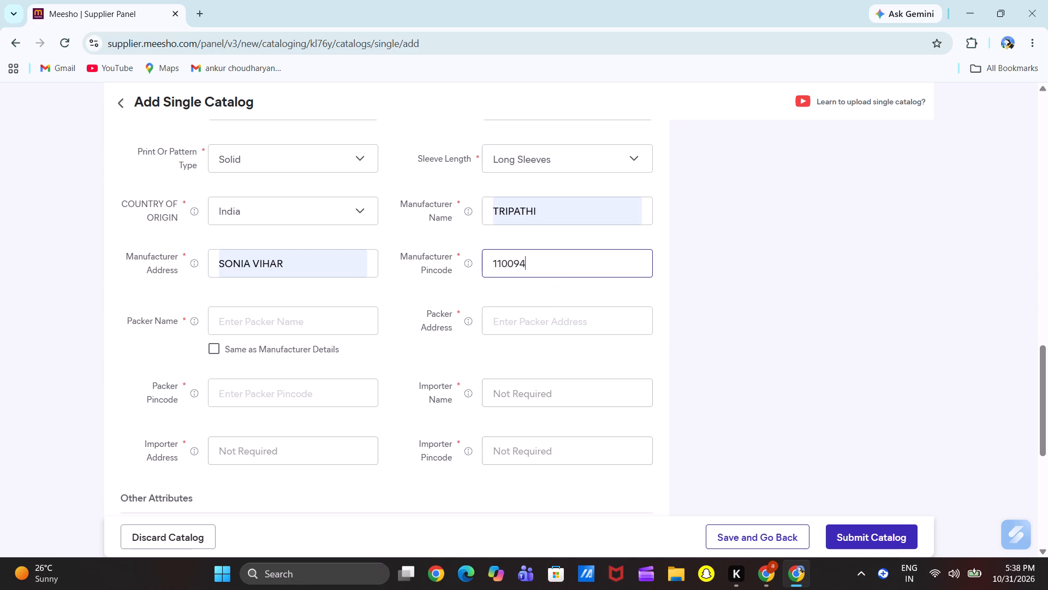
# Fill in Product 1's packer name, address and pincode with the manufacturer's values, and mark them as same as manufacturer details.
pyautogui.click(291, 328)
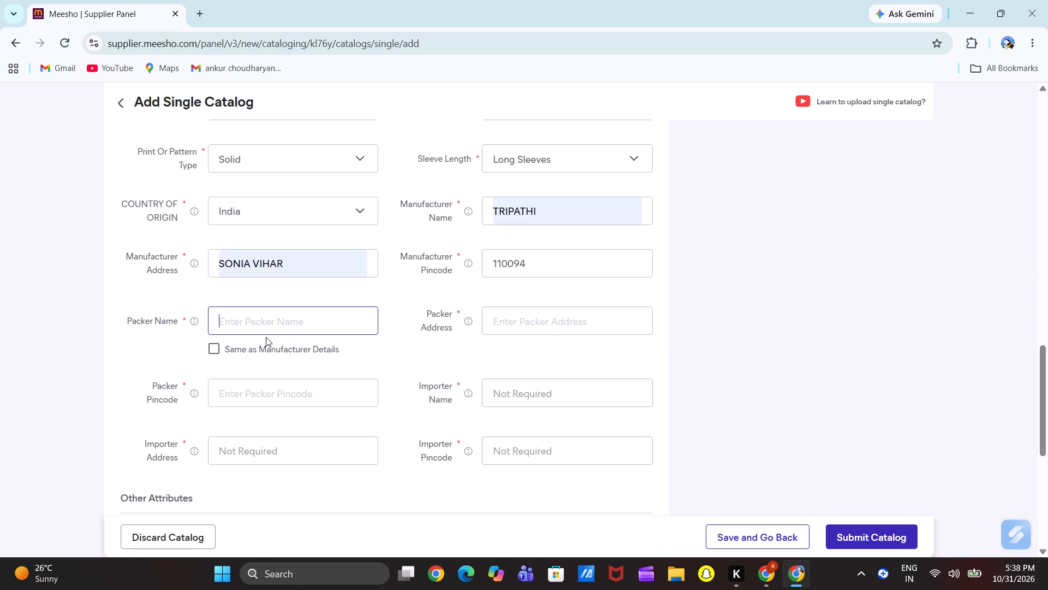
pyautogui.click(307, 351)
pyautogui.click(521, 326)
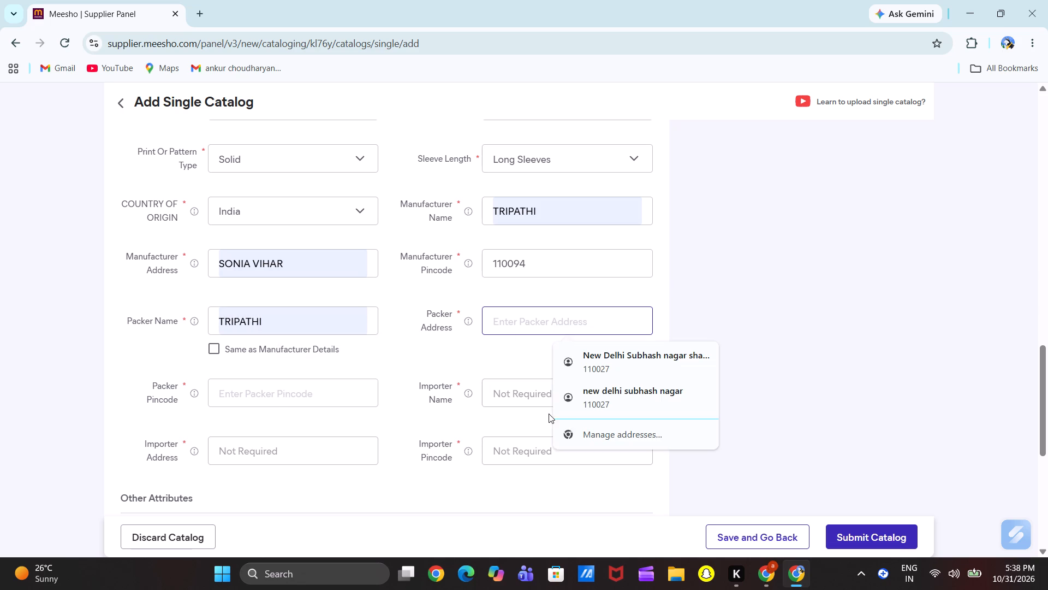
pyautogui.press('s')
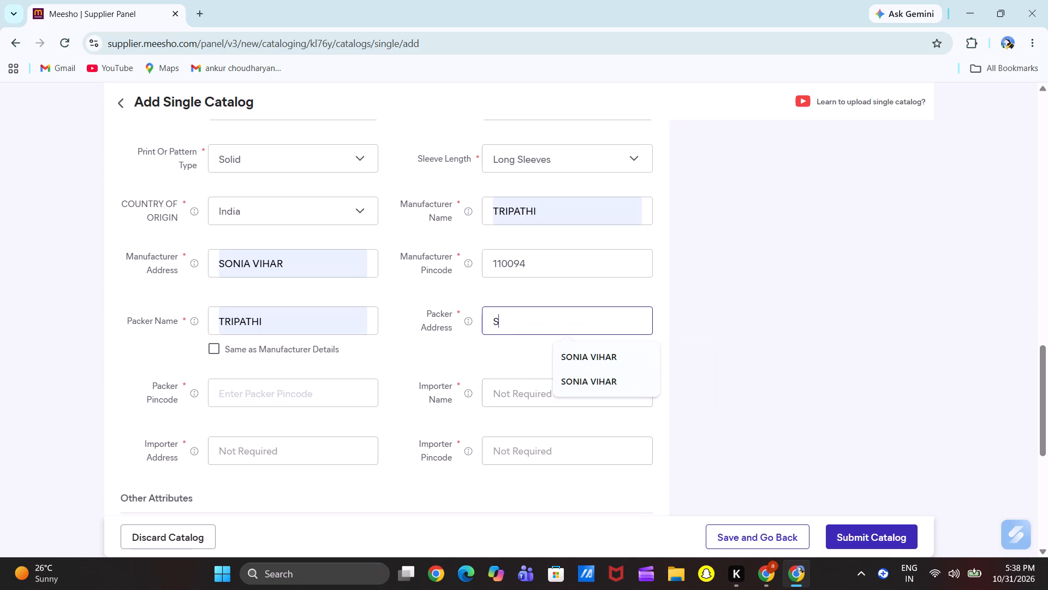
pyautogui.click(581, 348)
pyautogui.scroll(-1, 452, 368)
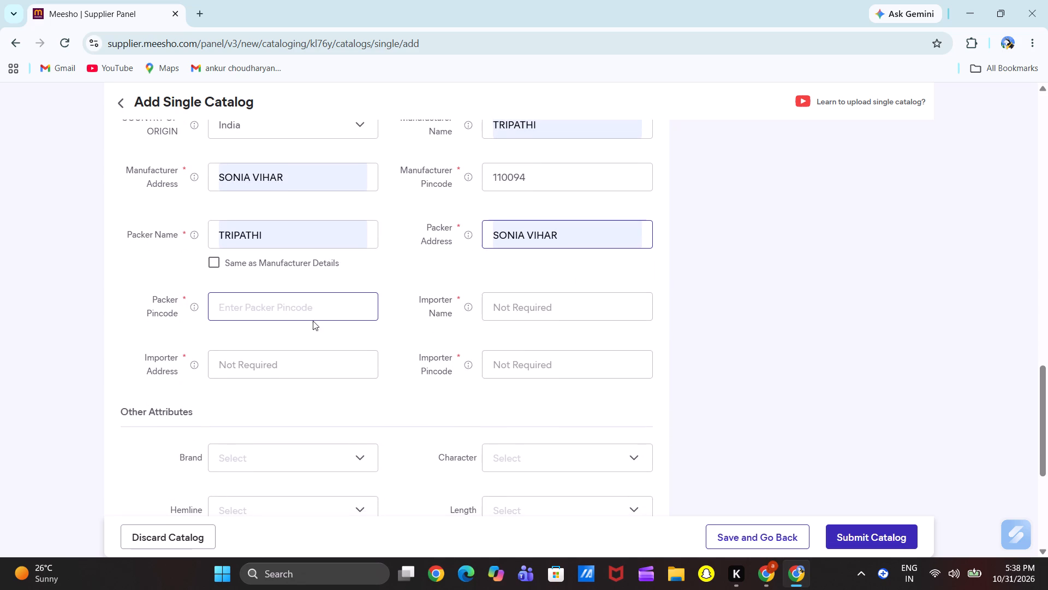
pyautogui.click(296, 315)
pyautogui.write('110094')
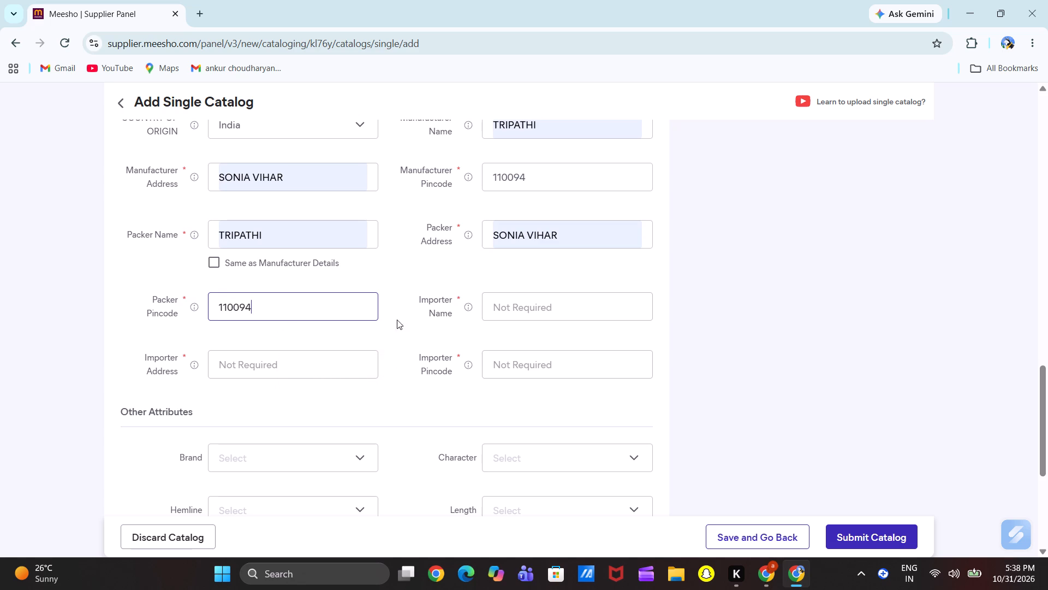
pyautogui.click(215, 258)
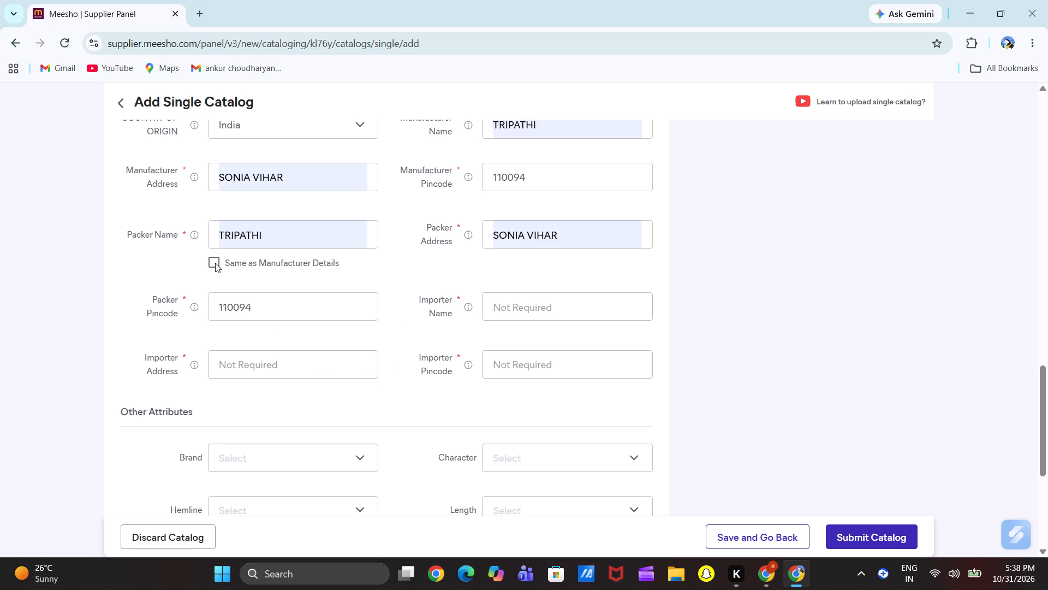
pyautogui.click(215, 263)
# Set Product 1's length to Regular in the other attributes.
pyautogui.scroll(-3, 412, 344)
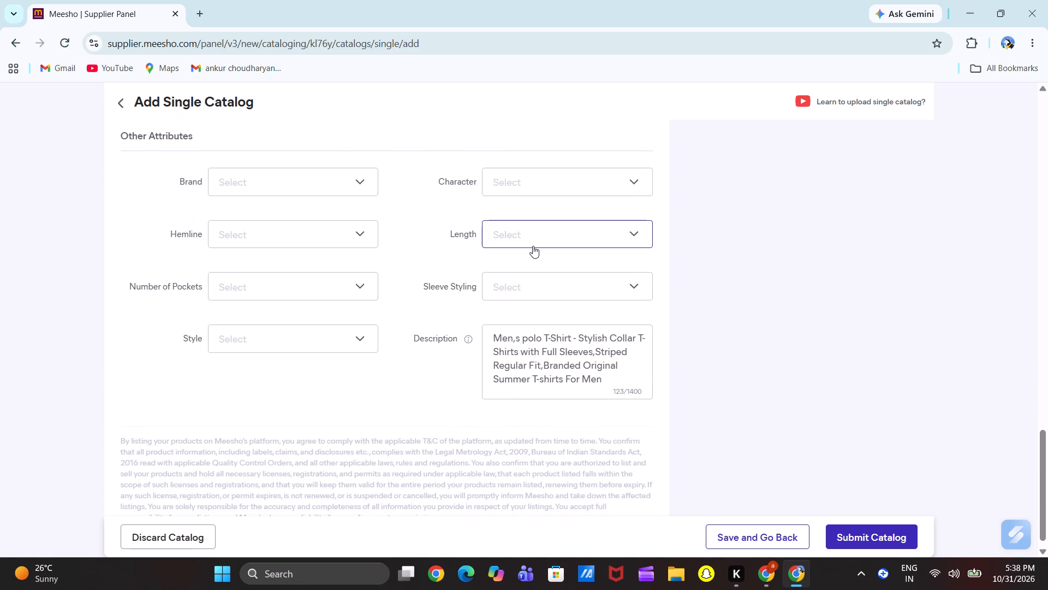
pyautogui.click(533, 246)
pyautogui.click(537, 341)
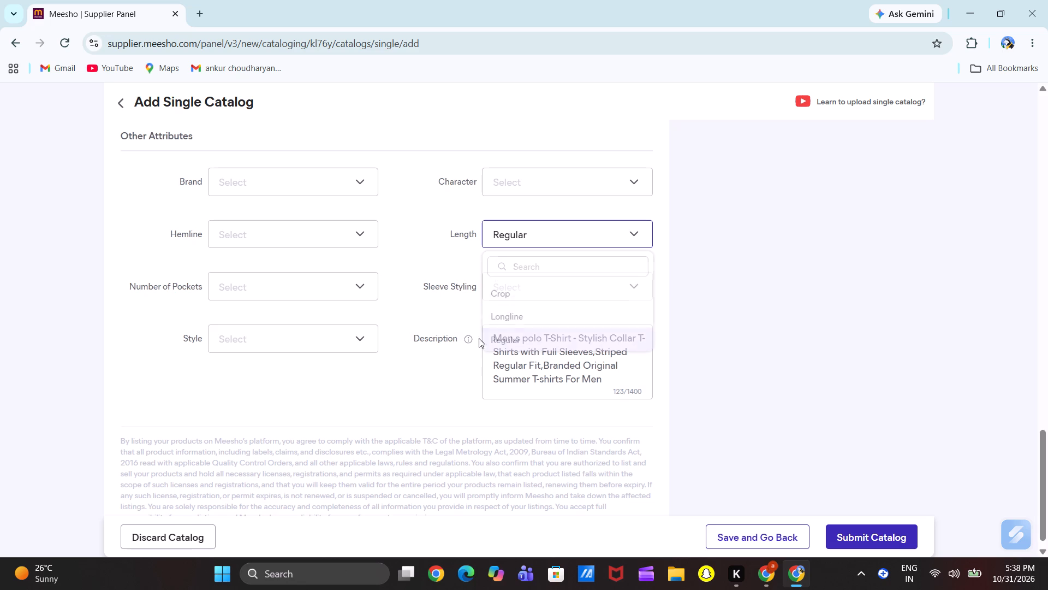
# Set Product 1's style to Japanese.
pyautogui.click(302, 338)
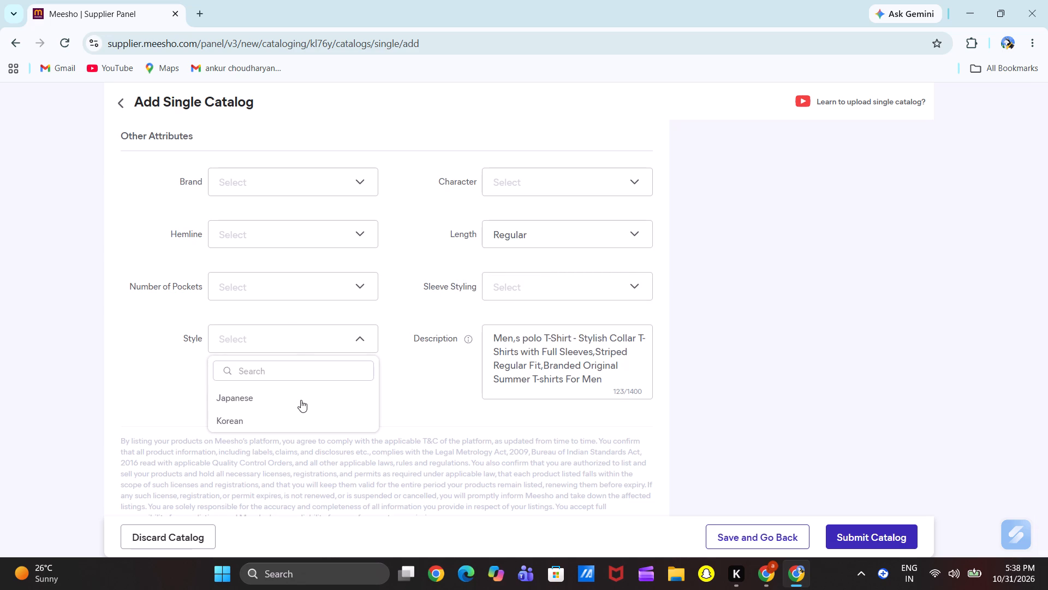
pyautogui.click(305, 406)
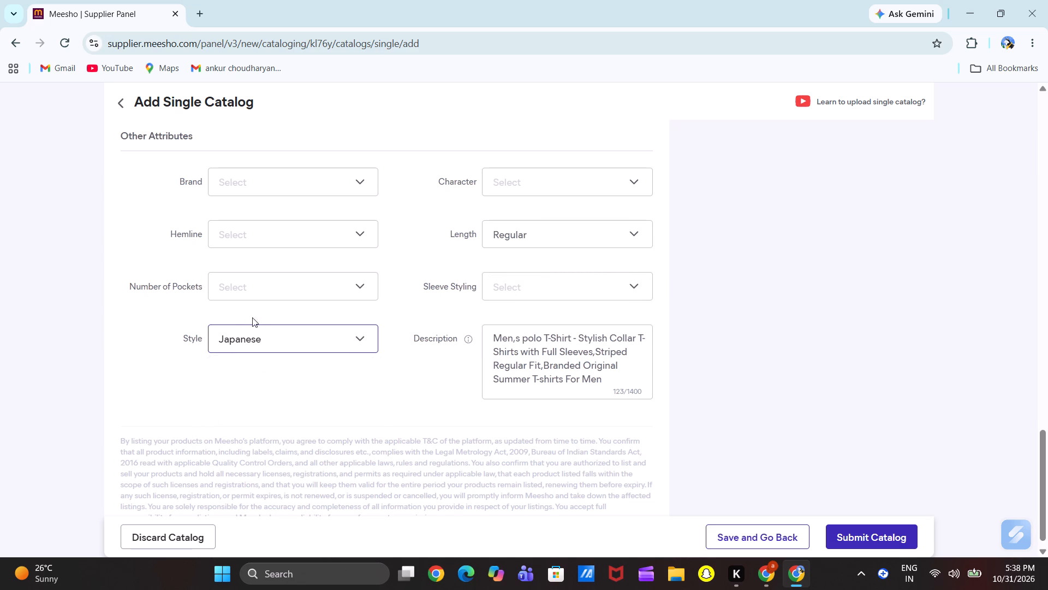
# Set Product 1's style to Korean and its number of pockets to No Pocket.
pyautogui.click(258, 332)
pyautogui.click(272, 418)
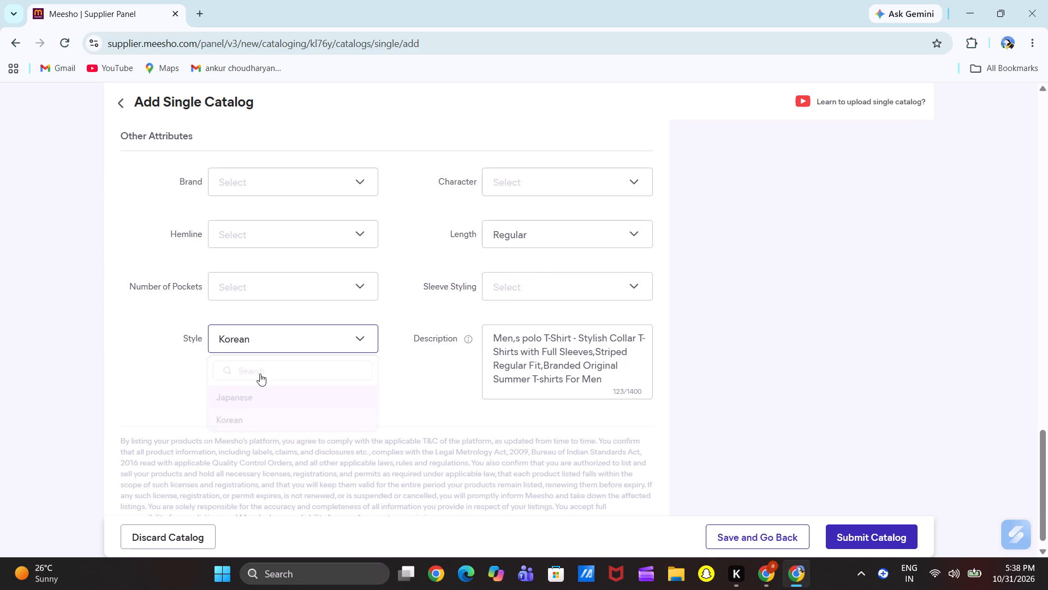
pyautogui.click(285, 285)
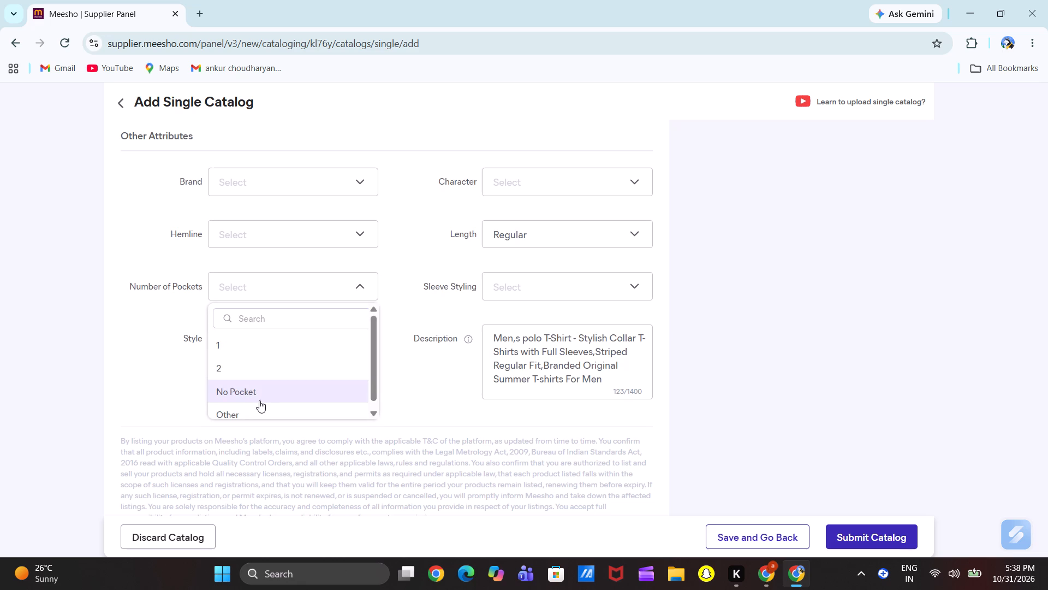
pyautogui.click(255, 396)
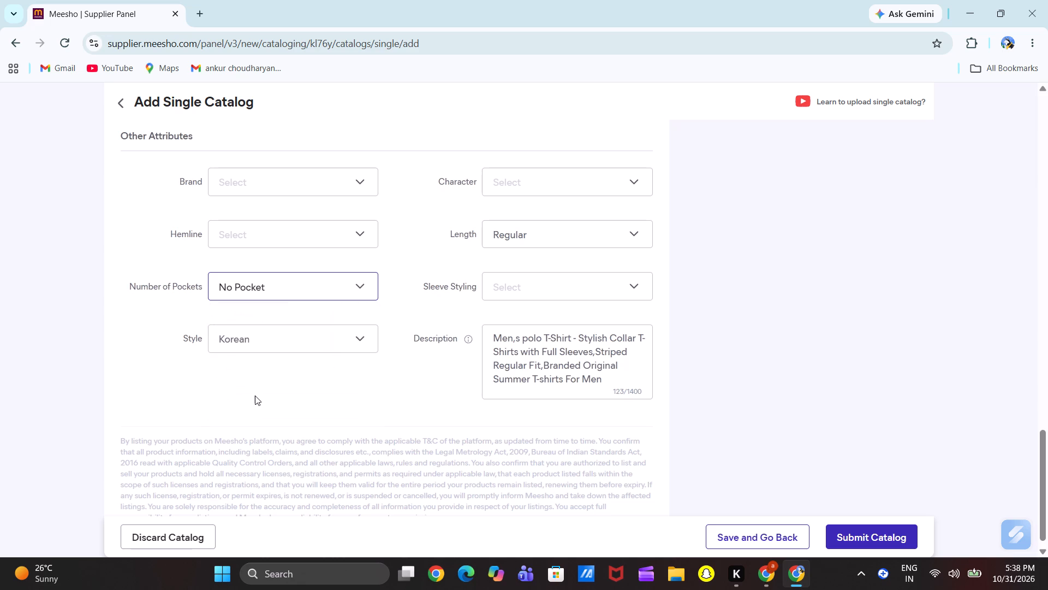
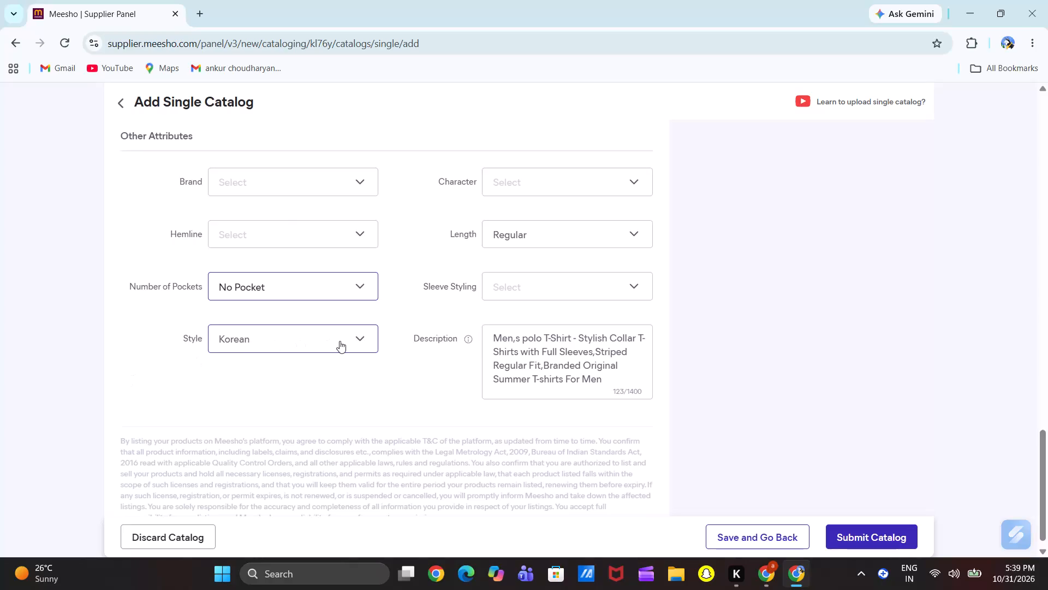
# Review Product 1's attributes, size measurements, prices and product details.
pyautogui.scroll(1, 400, 285)
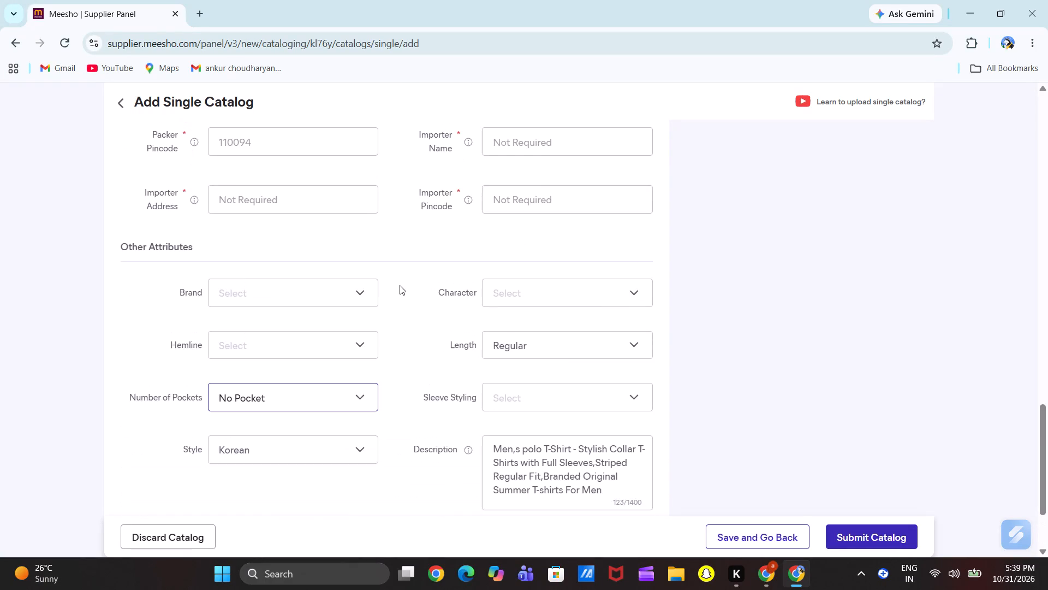
pyautogui.scroll(7, 400, 285)
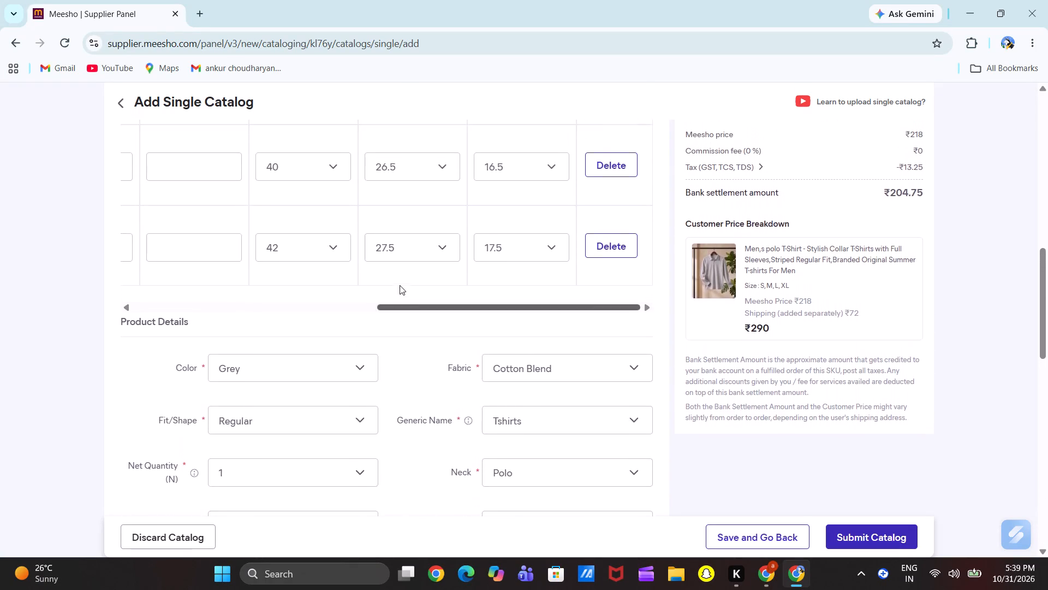
pyautogui.scroll(4, 400, 285)
pyautogui.scroll(-3, 401, 328)
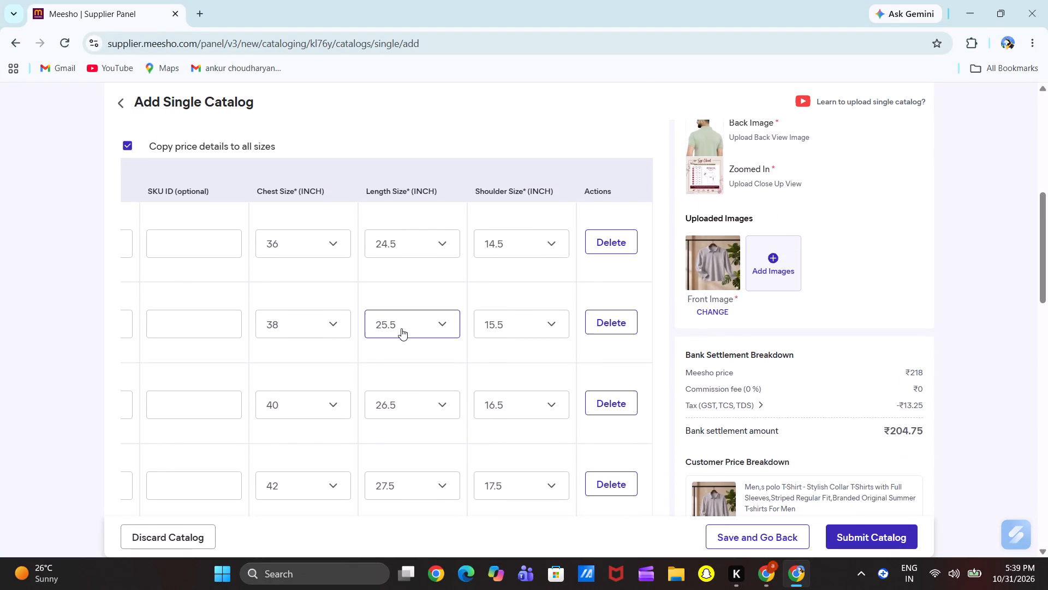
pyautogui.hscroll(4, 401, 328)
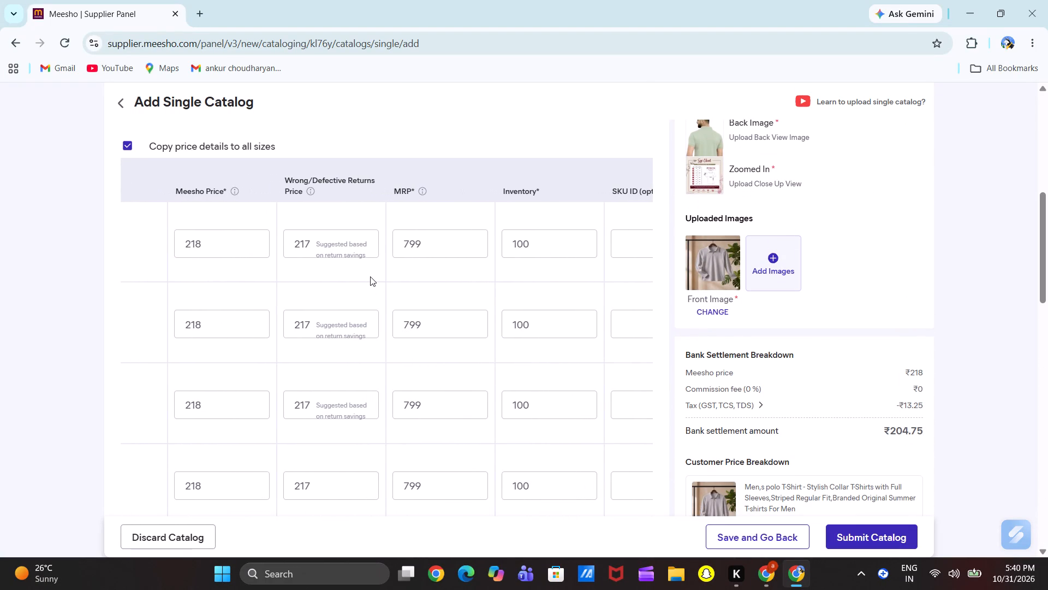
pyautogui.scroll(3, 370, 276)
pyautogui.scroll(3, 430, 265)
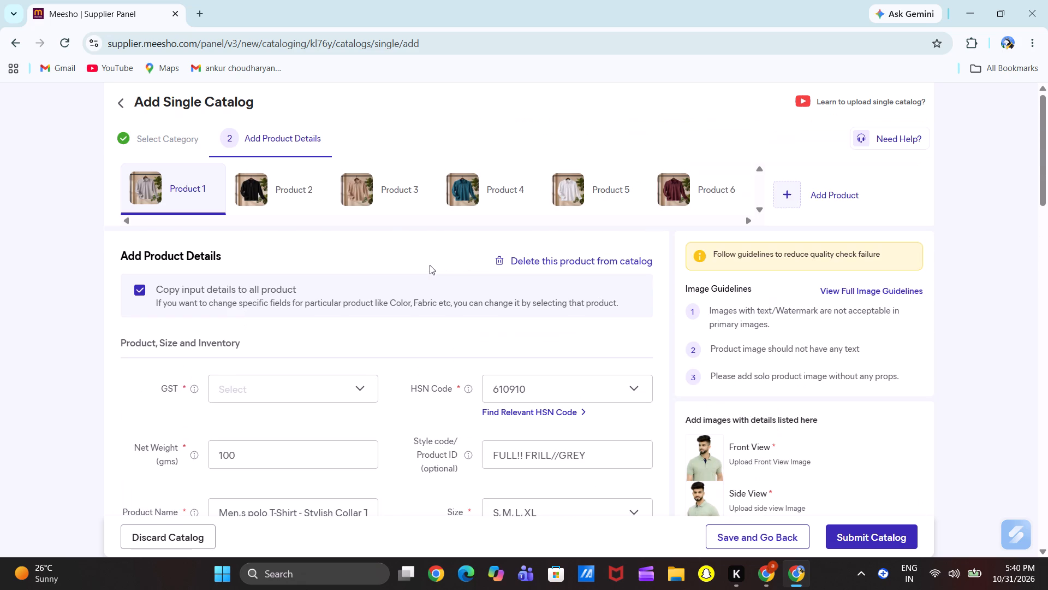
# Set the GST of Product 2, the black shirt, to 5.
pyautogui.click(289, 195)
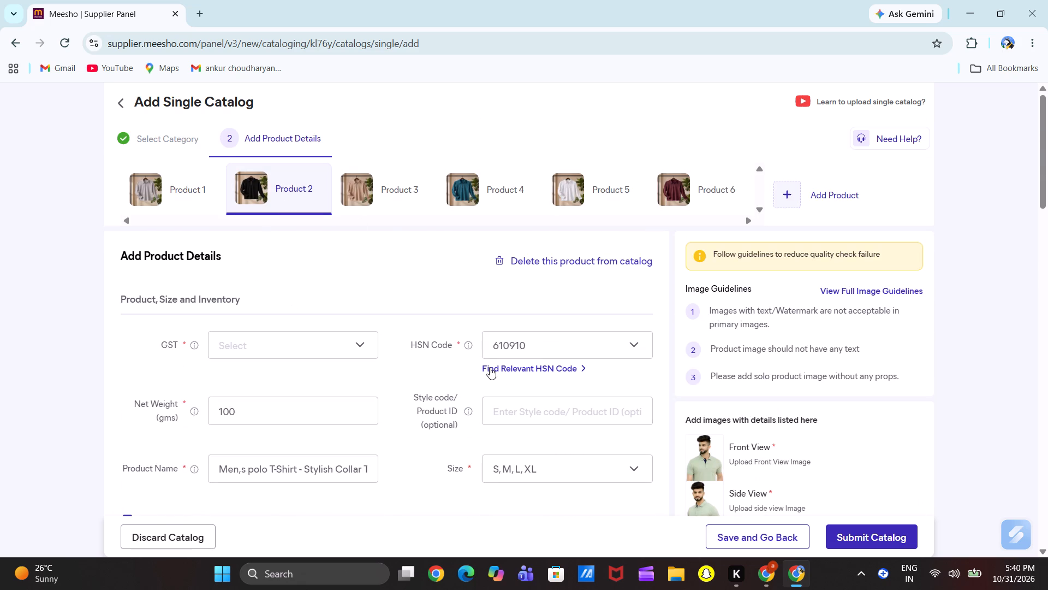
pyautogui.click(336, 332)
pyautogui.click(274, 395)
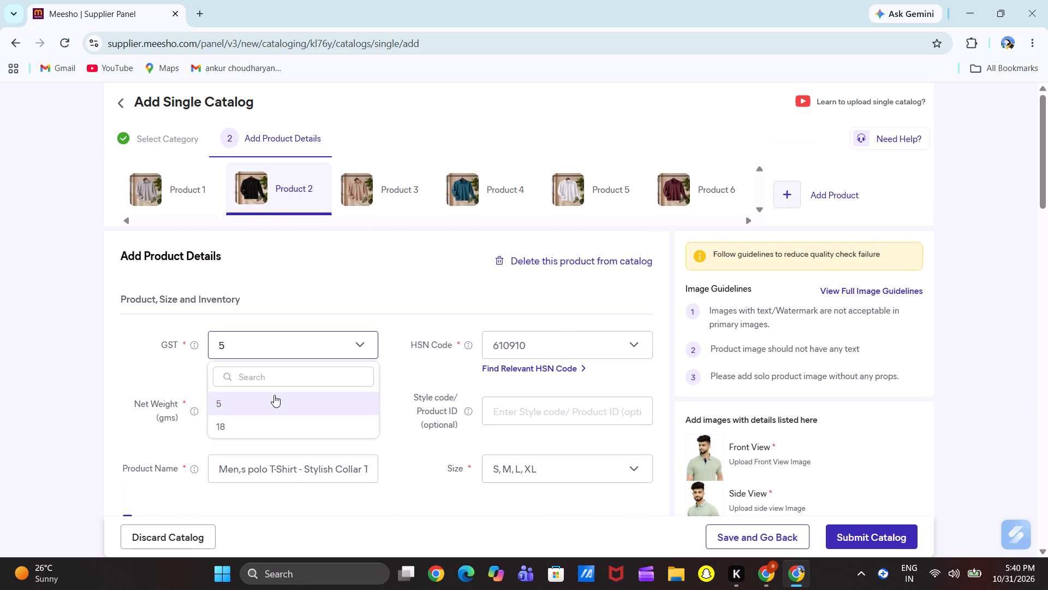
# Enter FULL=KARARA;'/[BACLK] as Product 2's style code/product ID.
pyautogui.click(556, 409)
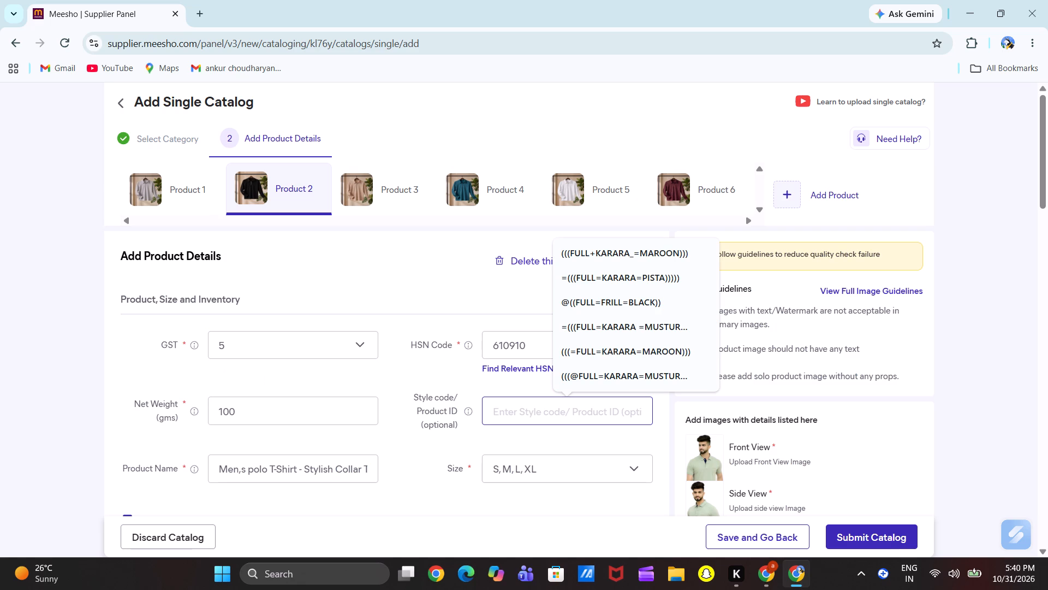
pyautogui.write('FULL')
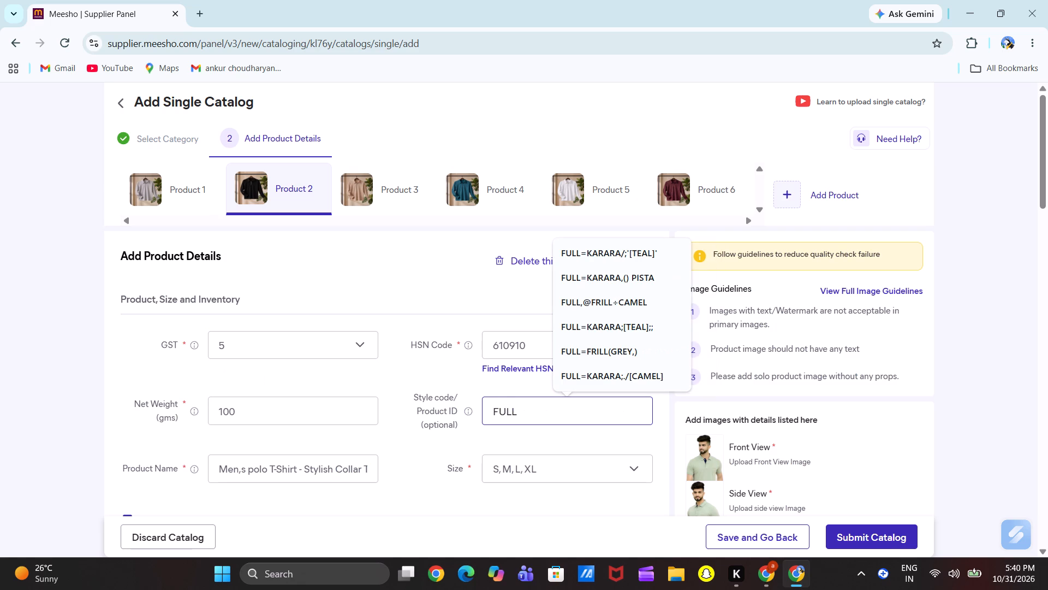
pyautogui.press('=')
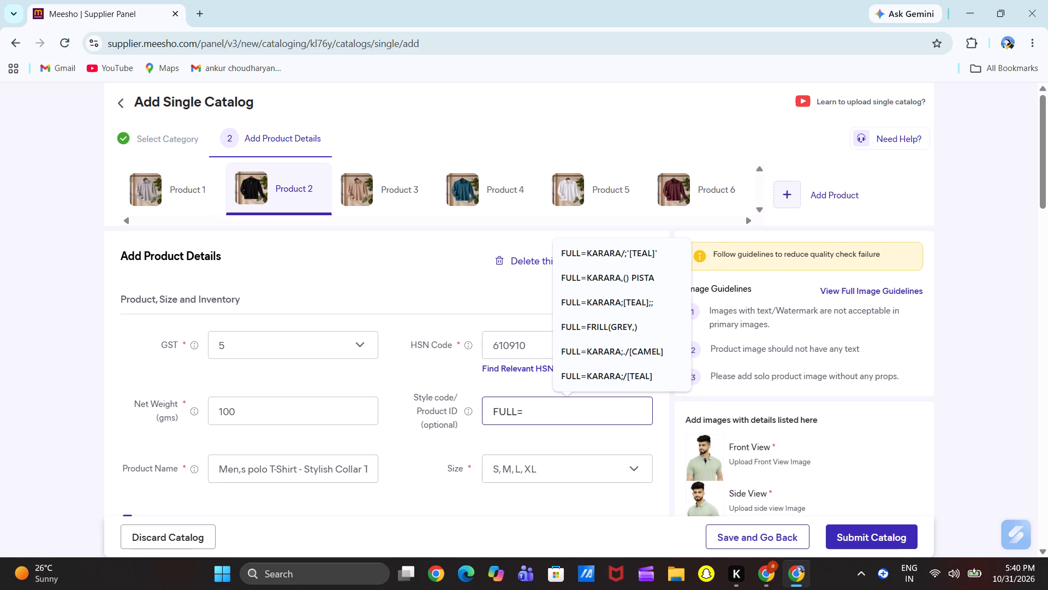
pyautogui.write('KARARA')
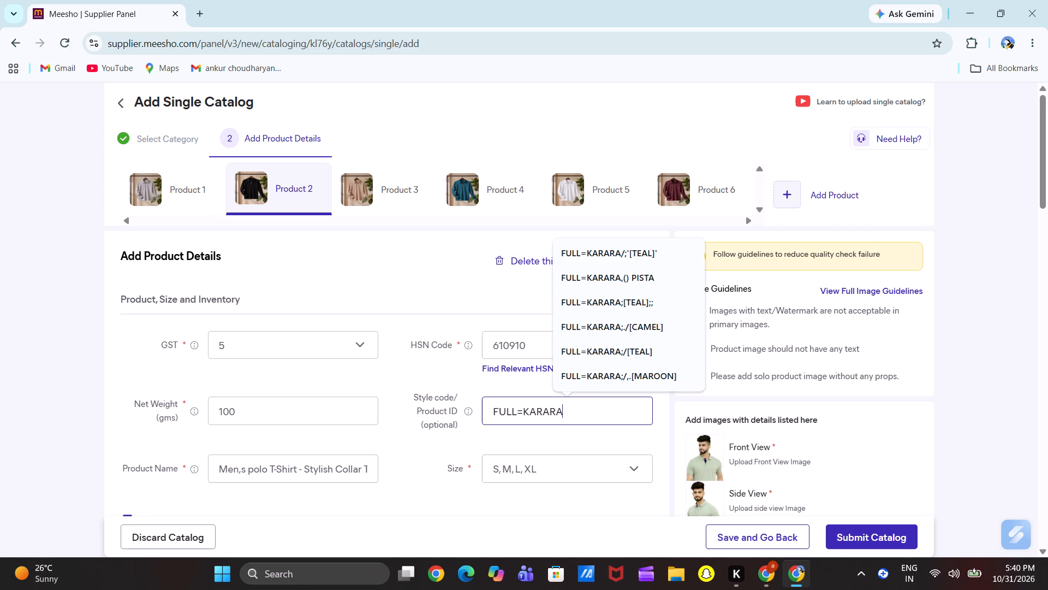
pyautogui.write(";'/")
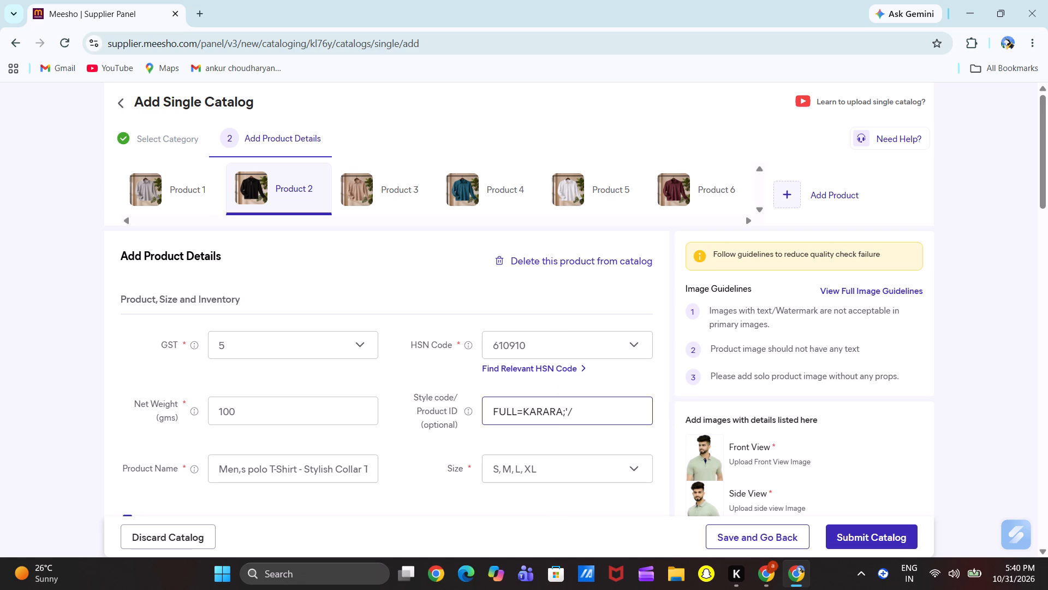
pyautogui.write('[BACLK')
pyautogui.press(']')
# Return to Product 1, the grey shirt, and set its GST to 5.
pyautogui.scroll(-2, 452, 462)
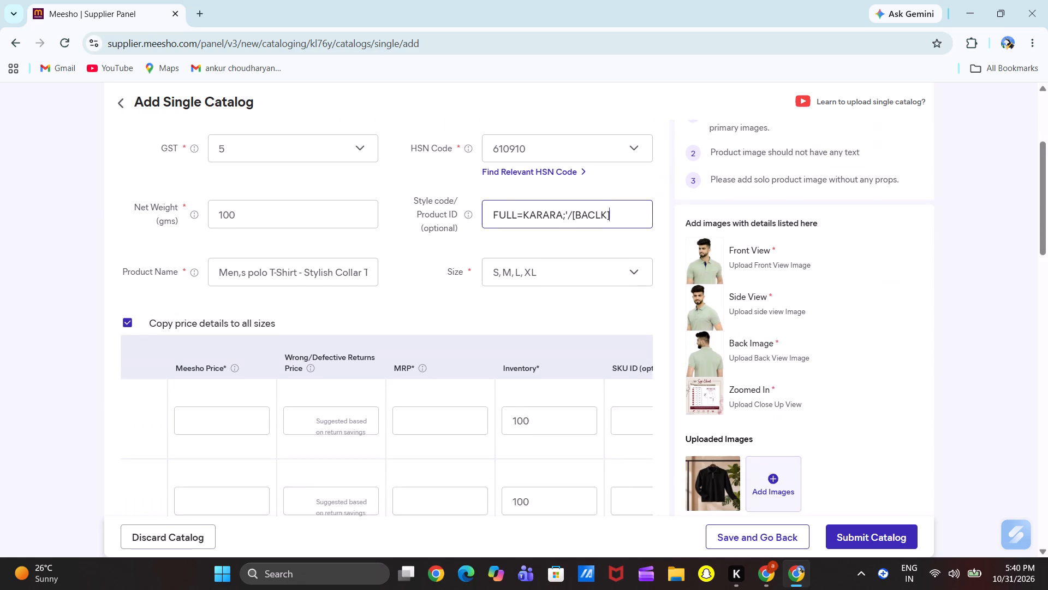
pyautogui.scroll(-1, 452, 462)
pyautogui.hscroll(1, 273, 417)
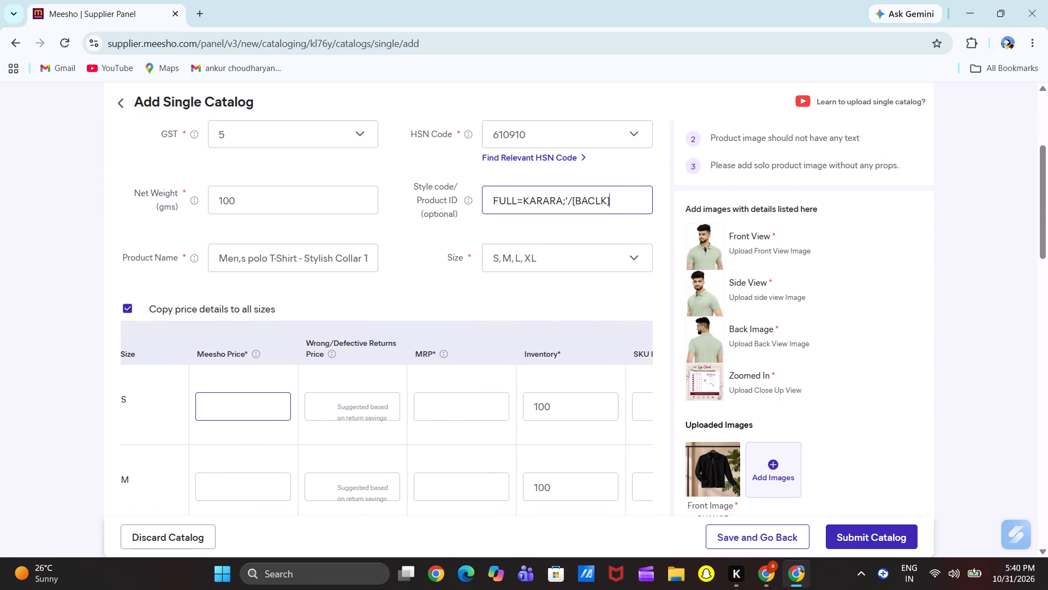
pyautogui.scroll(-1, 261, 292)
pyautogui.scroll(3, 261, 292)
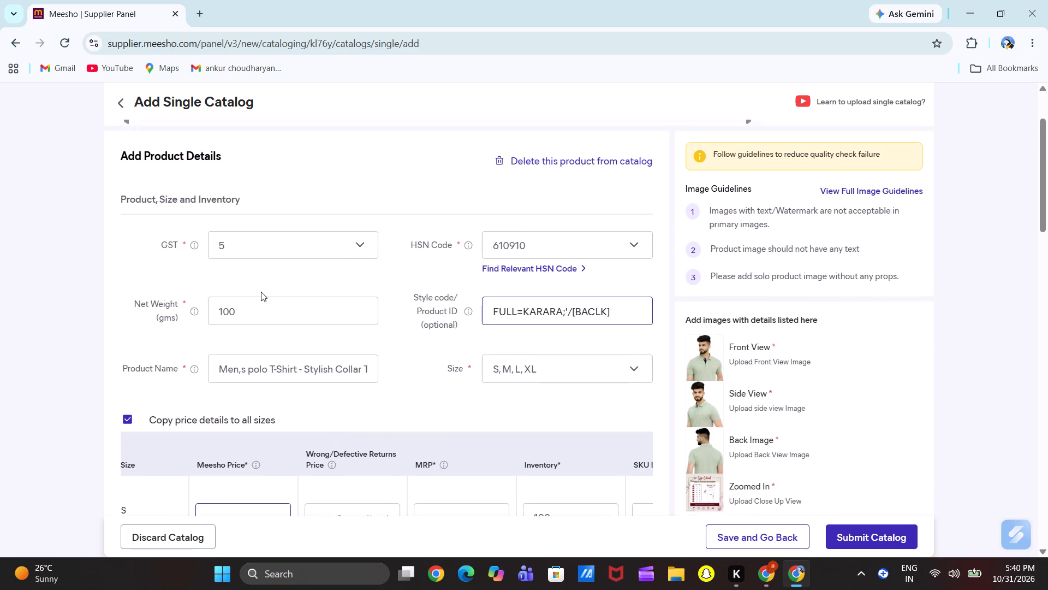
pyautogui.scroll(2, 212, 181)
pyautogui.click(153, 182)
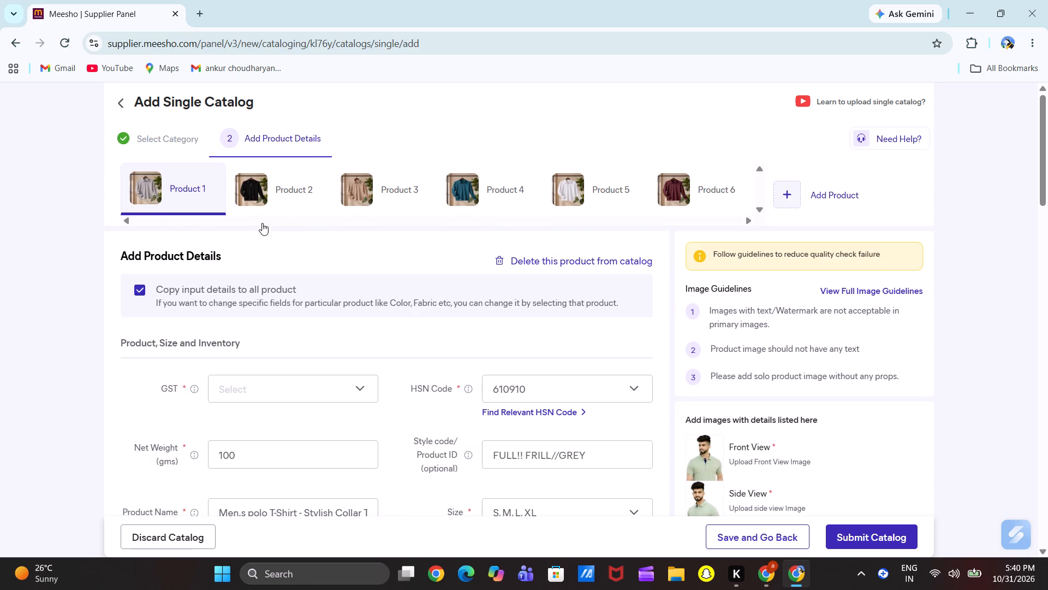
pyautogui.scroll(-2, 299, 228)
pyautogui.click(269, 191)
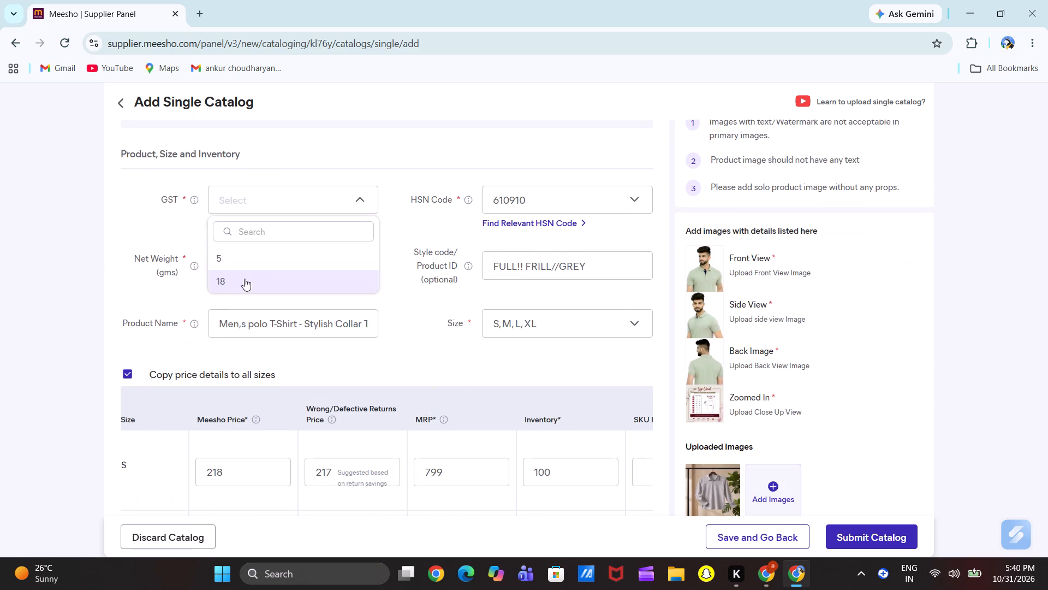
pyautogui.click(254, 261)
# Go back to Product 2 and set its Meesho price to 218 in the size S row.
pyautogui.scroll(3, 402, 237)
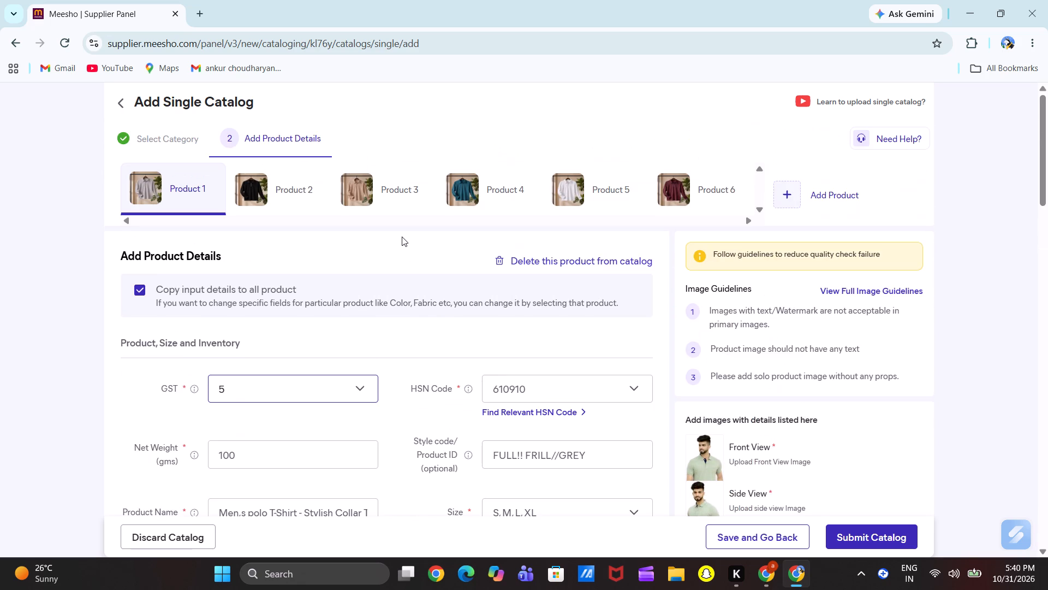
pyautogui.scroll(-5, 402, 237)
pyautogui.scroll(3, 402, 237)
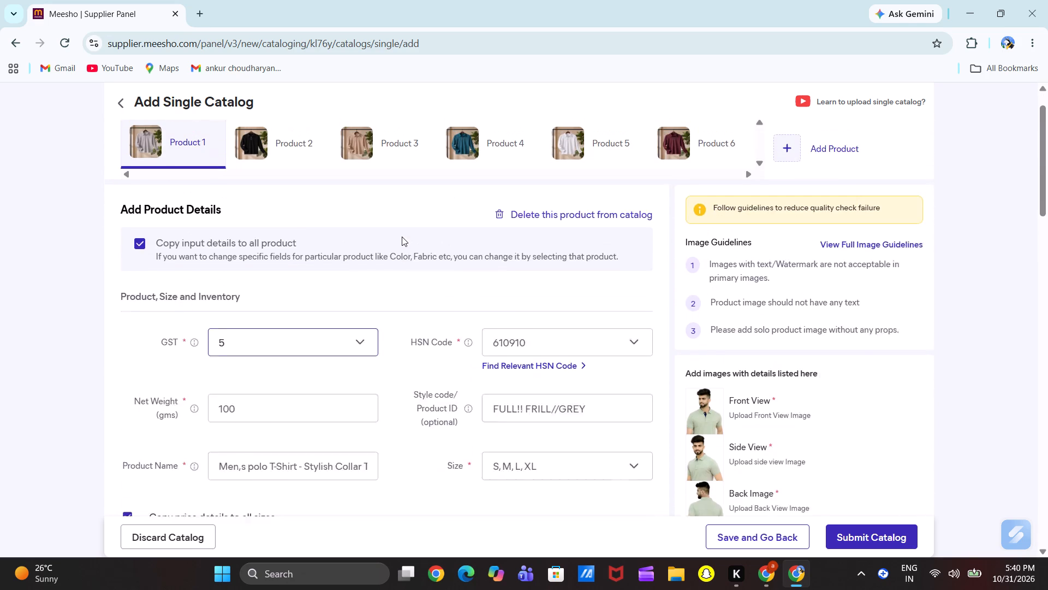
pyautogui.click(271, 162)
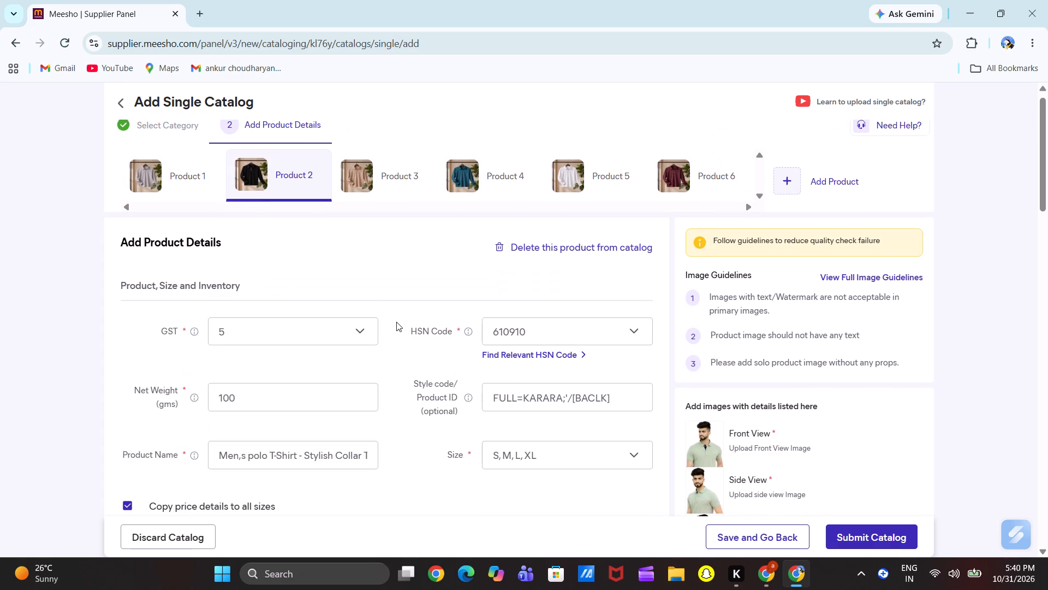
pyautogui.scroll(-3, 396, 322)
pyautogui.click(212, 399)
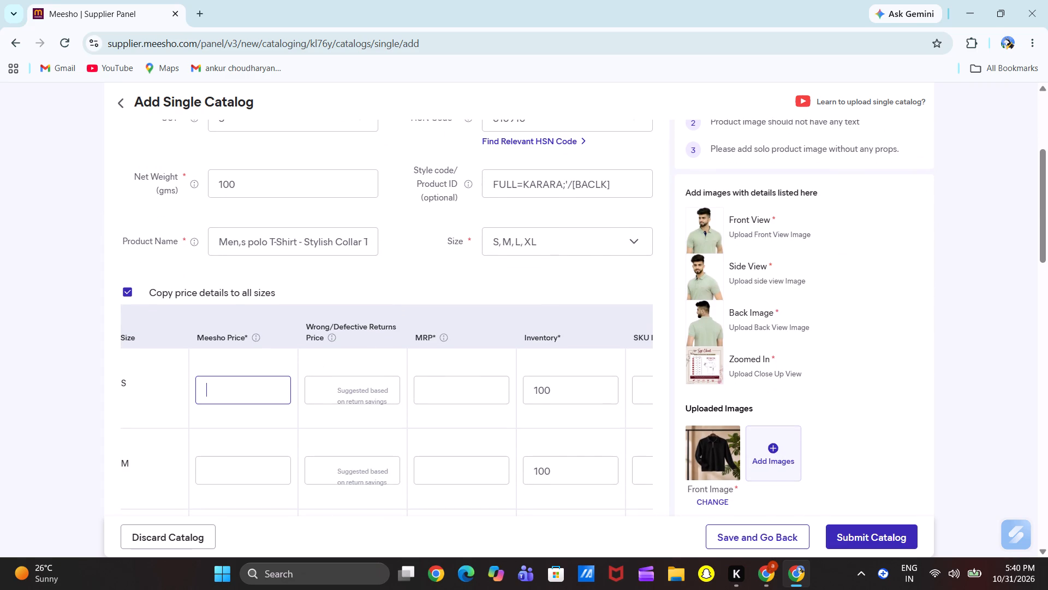
pyautogui.write('218')
# Replace Product 2's suggested wrong/defective returns price with 217 in the size S row.
pyautogui.click(327, 392)
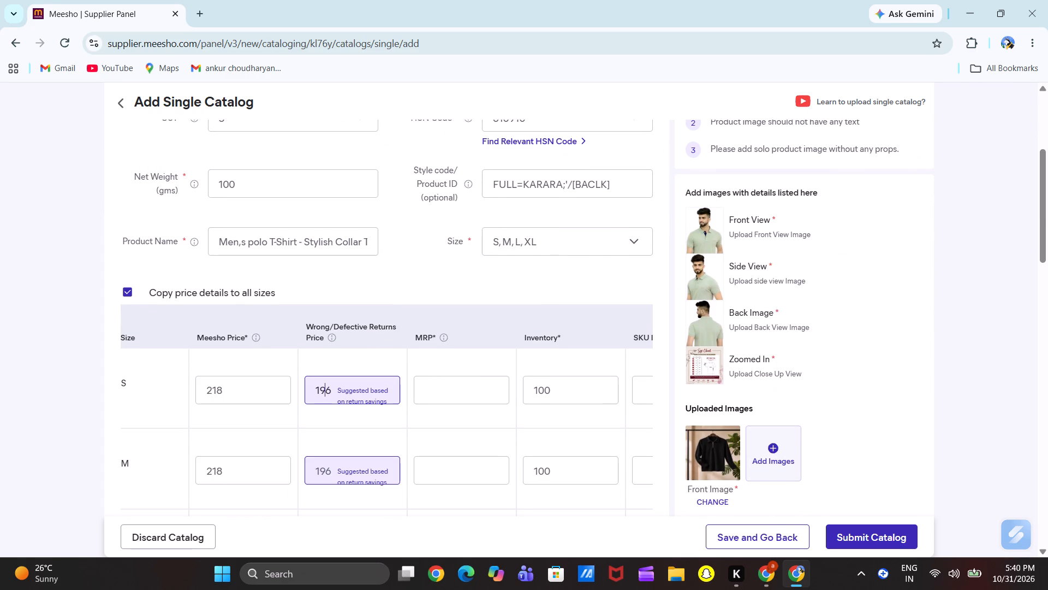
pyautogui.press('BackSpace')
pyautogui.doubleClick(327, 392)
pyautogui.press('BackSpace')
pyautogui.press('BackSpace')
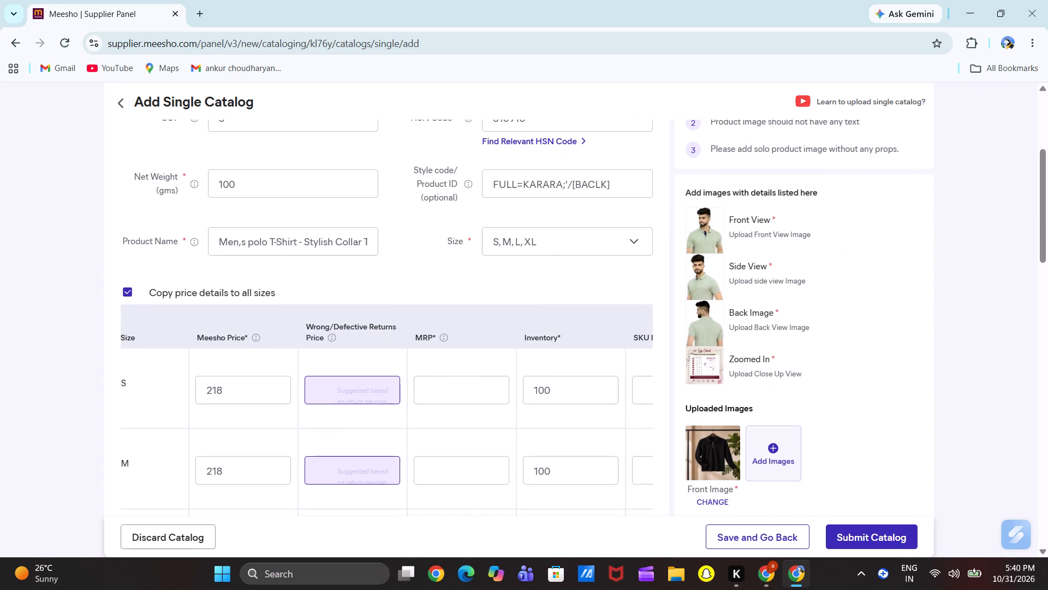
pyautogui.write('217')
# Set Product 2's MRP to 799 in the size S row.
pyautogui.click(444, 401)
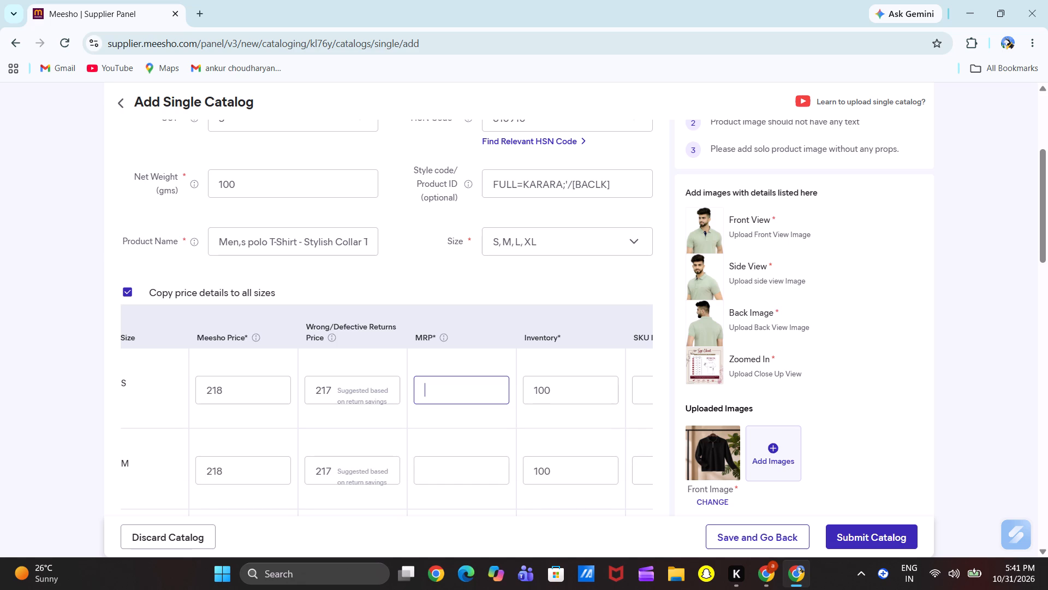
pyautogui.write('788')
pyautogui.press('BackSpace')
pyautogui.press('BackSpace')
pyautogui.write('99')
# Set Product 2's shoulder sizes to 14.5 inches for size S and 15.5 inches for size M.
pyautogui.scroll(3, 311, 281)
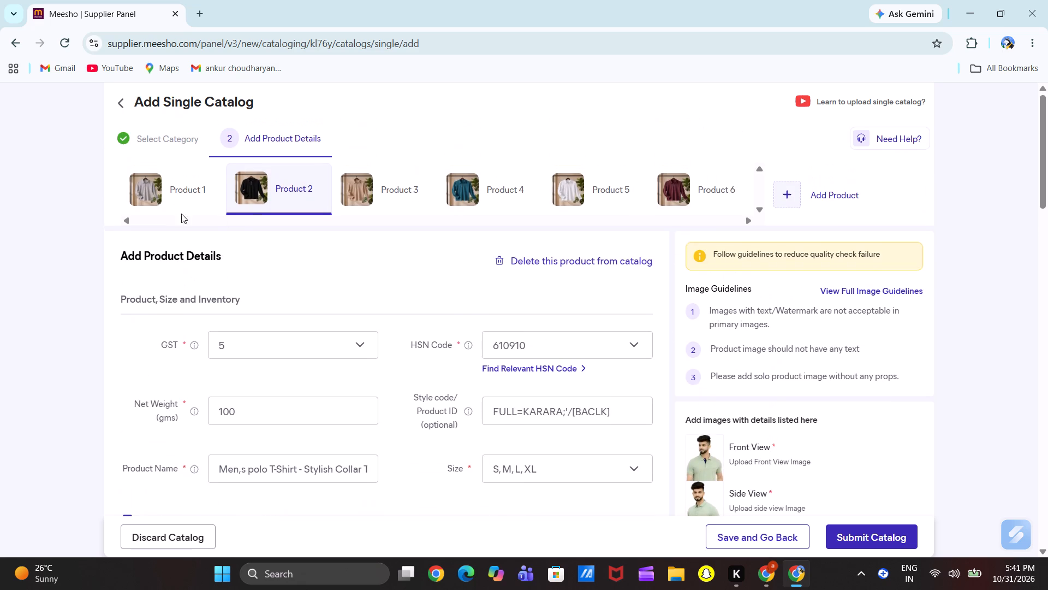
pyautogui.click(156, 202)
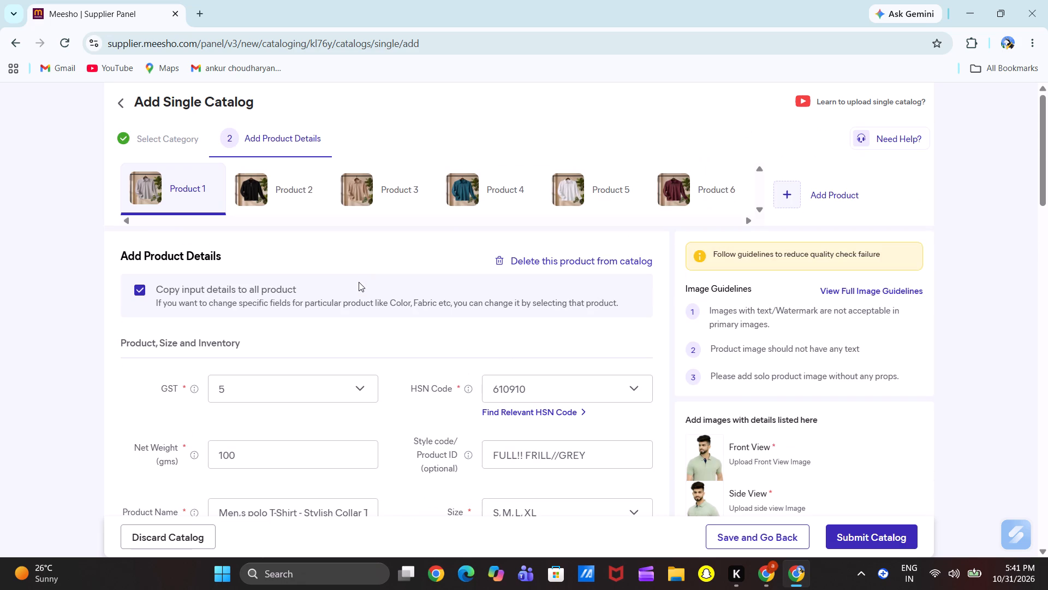
pyautogui.click(273, 196)
pyautogui.scroll(-4, 374, 315)
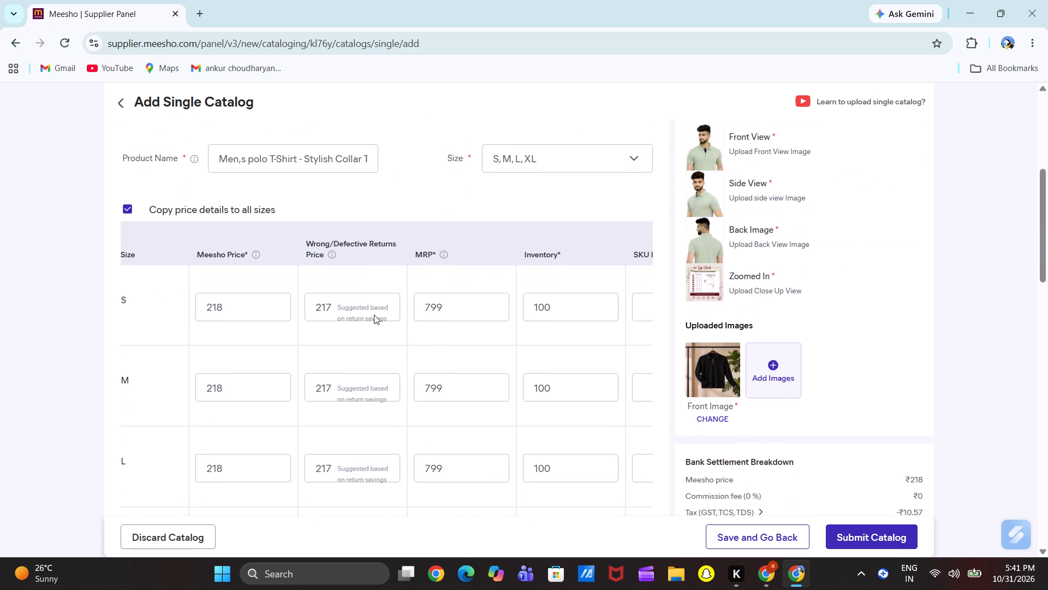
pyautogui.hscroll(-4, 481, 379)
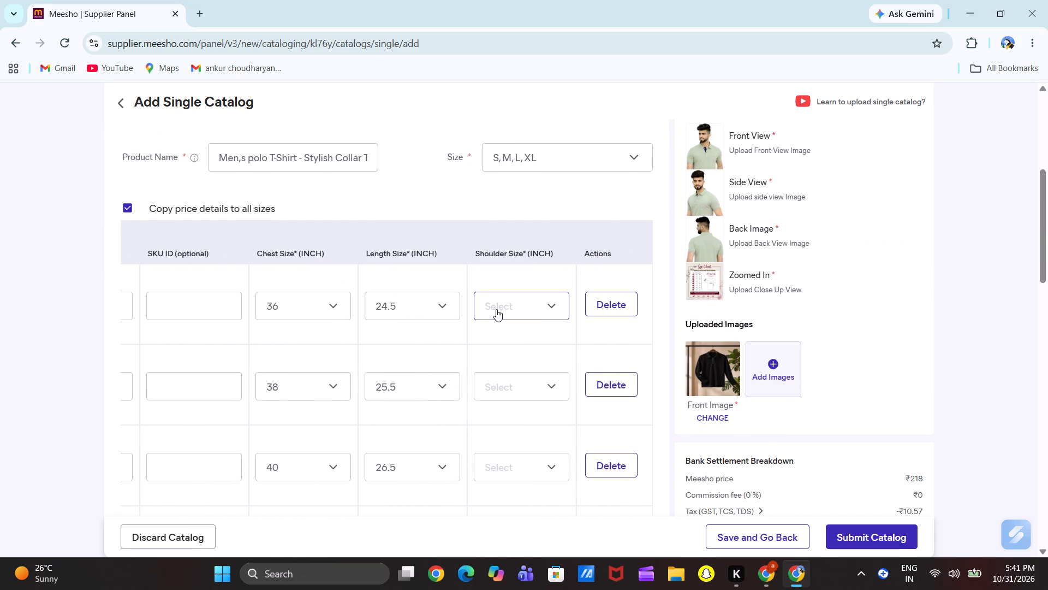
pyautogui.click(496, 309)
pyautogui.scroll(-1, 512, 417)
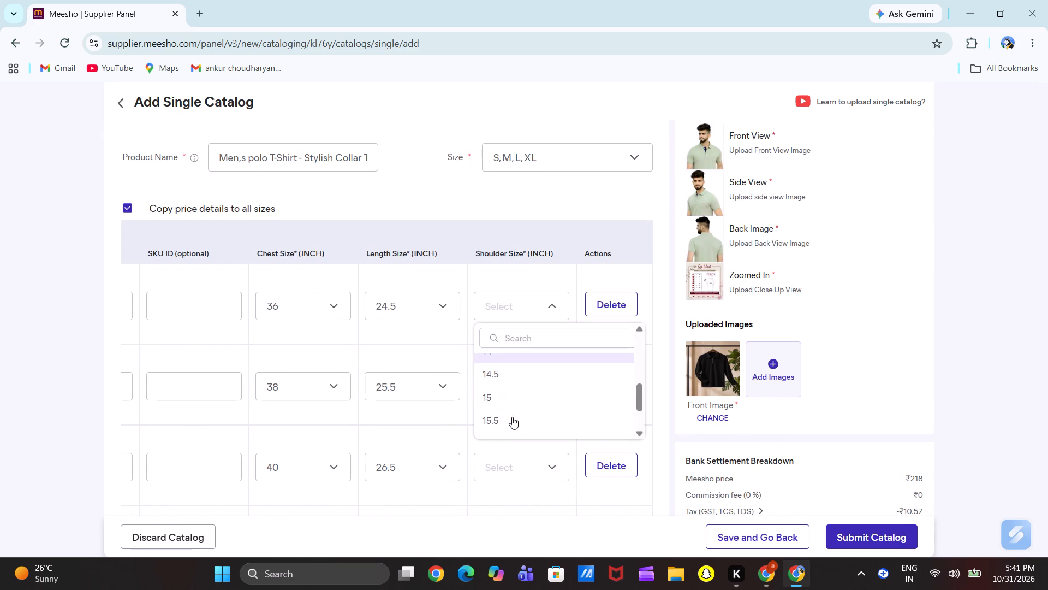
pyautogui.click(512, 417)
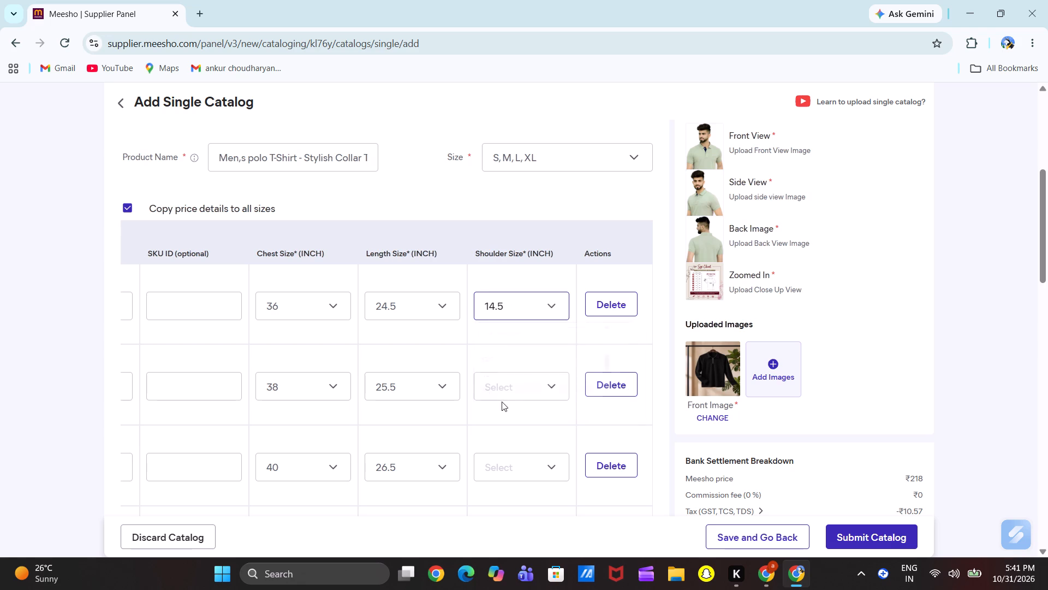
pyautogui.click(499, 398)
pyautogui.scroll(-3, 512, 460)
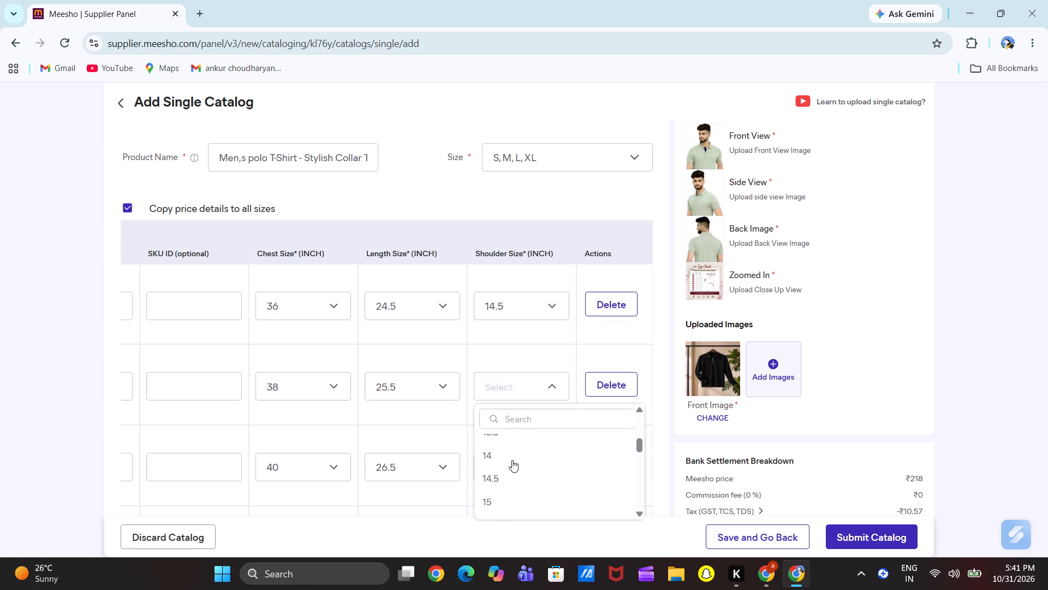
pyautogui.scroll(-1, 512, 460)
pyautogui.click(512, 460)
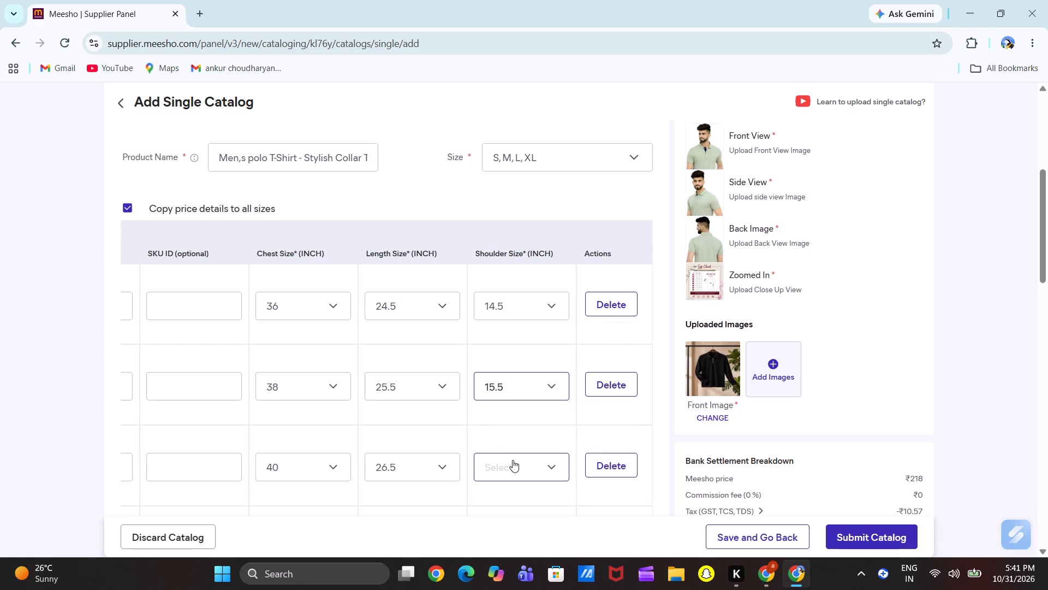
# Set Product 2's shoulder size to 16.5 inches for size L and choose a shoulder size for size XL.
pyautogui.click(513, 461)
pyautogui.scroll(-2, 495, 498)
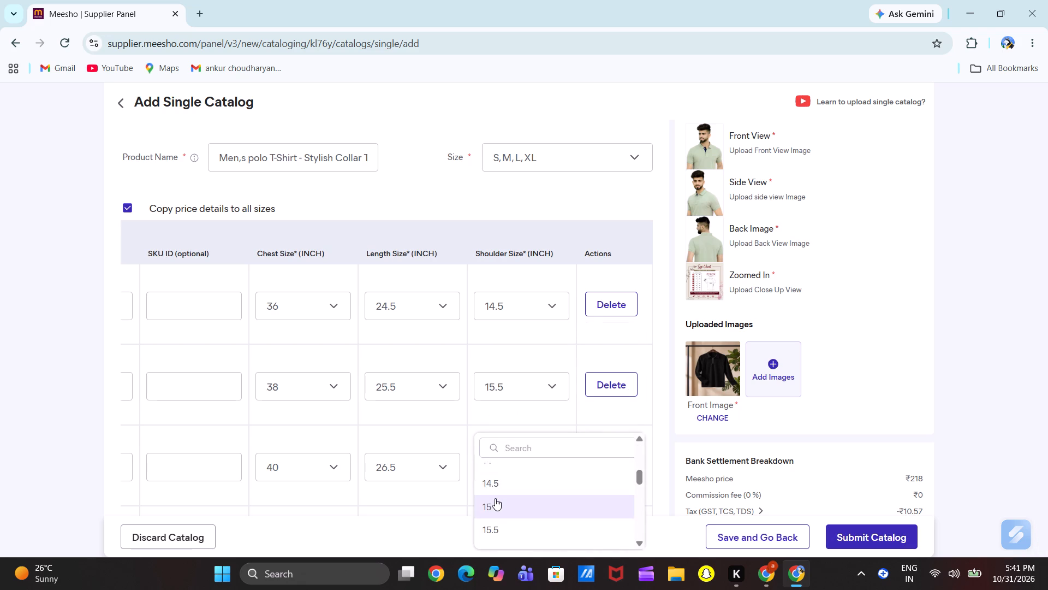
pyautogui.scroll(-2, 495, 498)
pyautogui.click(495, 498)
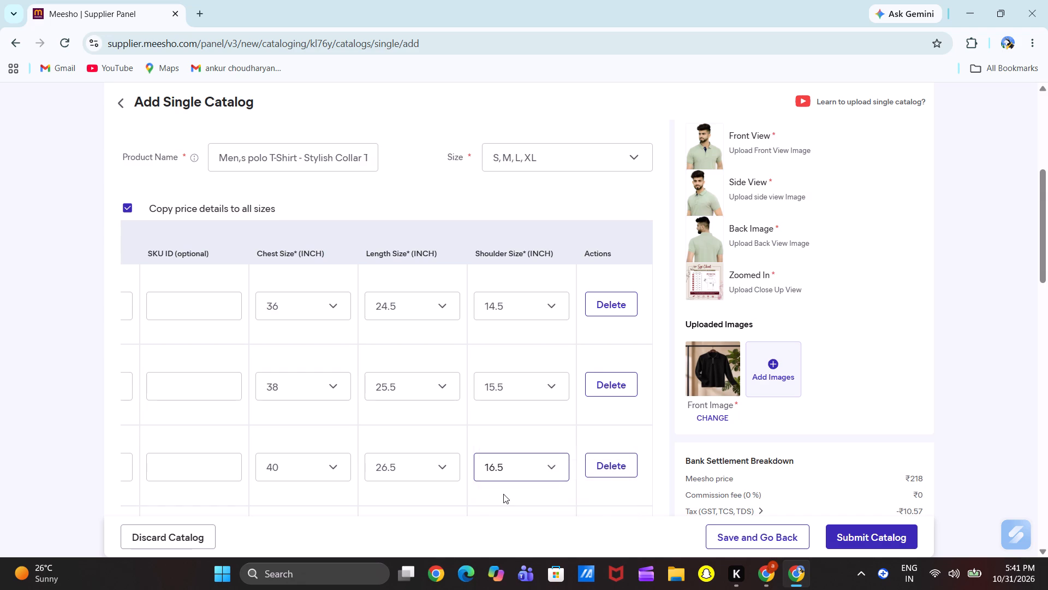
pyautogui.scroll(-1, 503, 494)
pyautogui.click(503, 445)
pyautogui.scroll(-1, 501, 500)
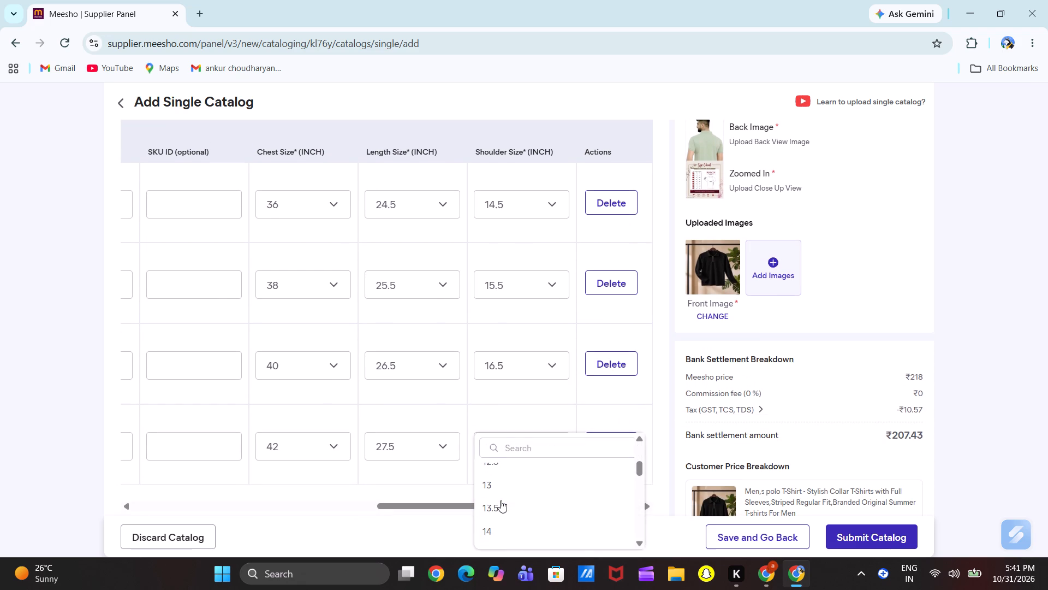
pyautogui.scroll(-3, 501, 500)
pyautogui.click(501, 500)
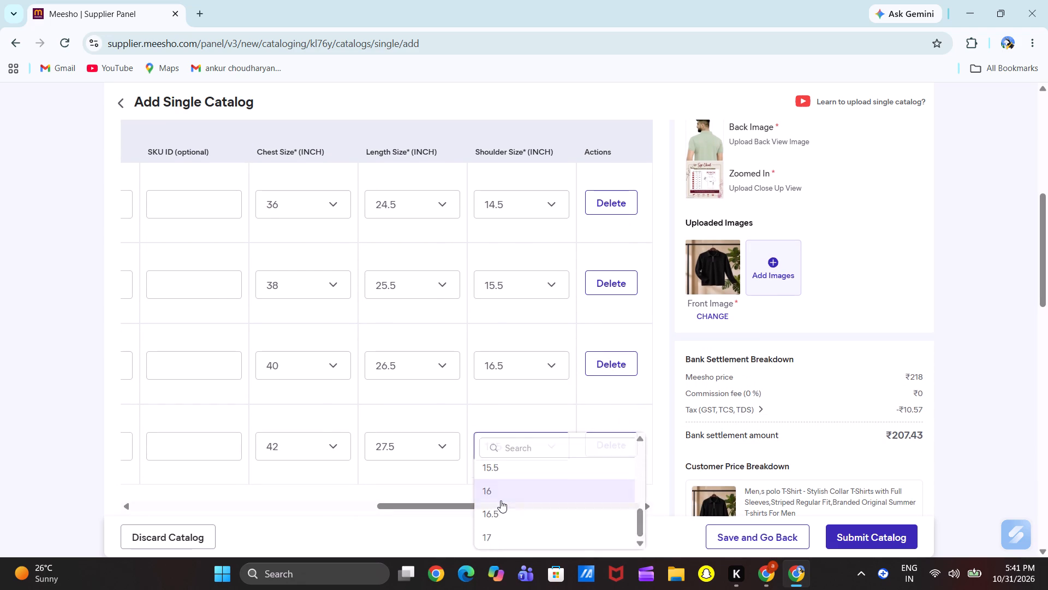
# Set Product 2's color to Black in the product details.
pyautogui.hscroll(6, 295, 410)
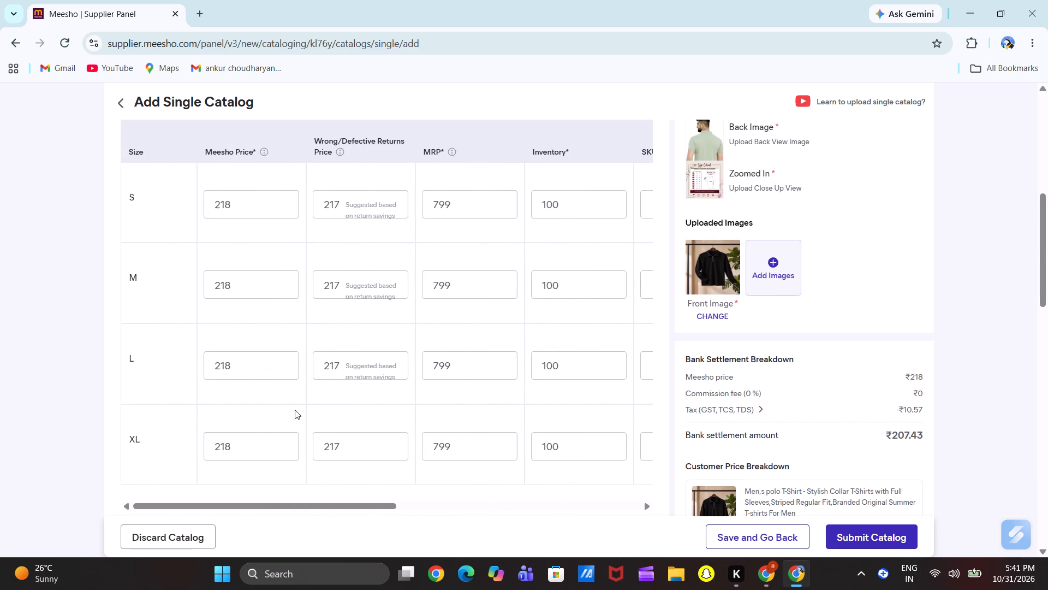
pyautogui.scroll(-3, 295, 410)
pyautogui.click(255, 310)
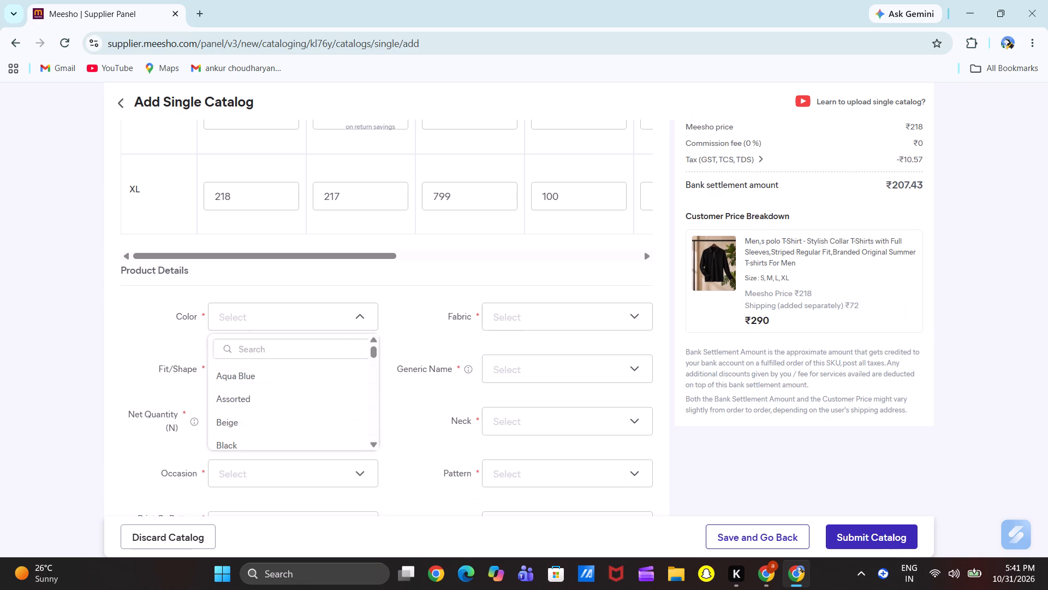
pyautogui.click(266, 353)
pyautogui.press('v')
pyautogui.press('BackSpace')
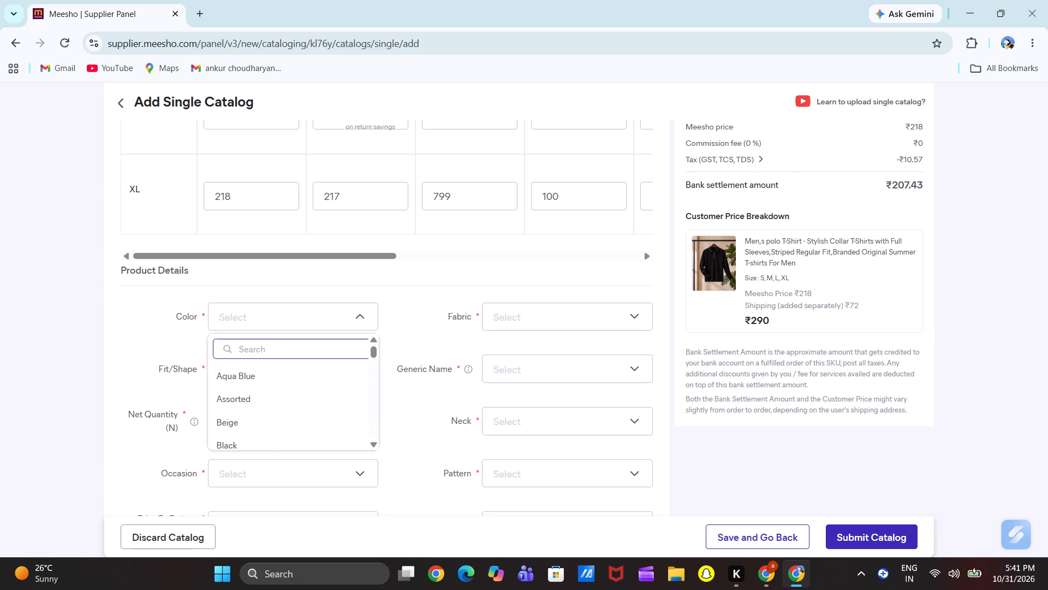
pyautogui.press('c')
pyautogui.press('BackSpace')
pyautogui.write('BK')
pyautogui.press('BackSpace')
pyautogui.write('LA')
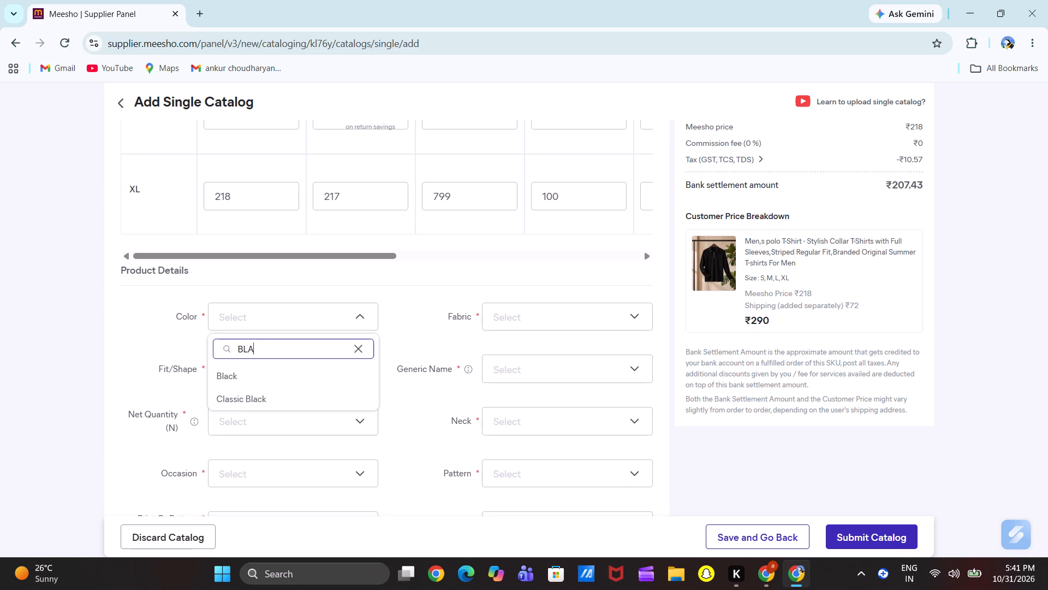
pyautogui.click(237, 370)
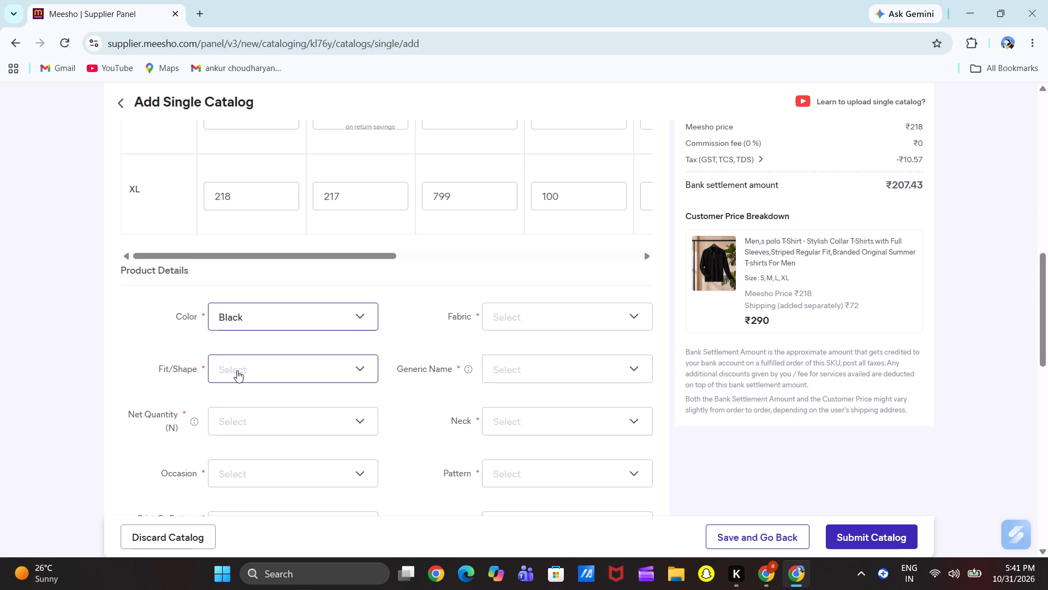
# Set Product 2's fabric to Cotton Blend and its fit/shape to Regular.
pyautogui.click(237, 370)
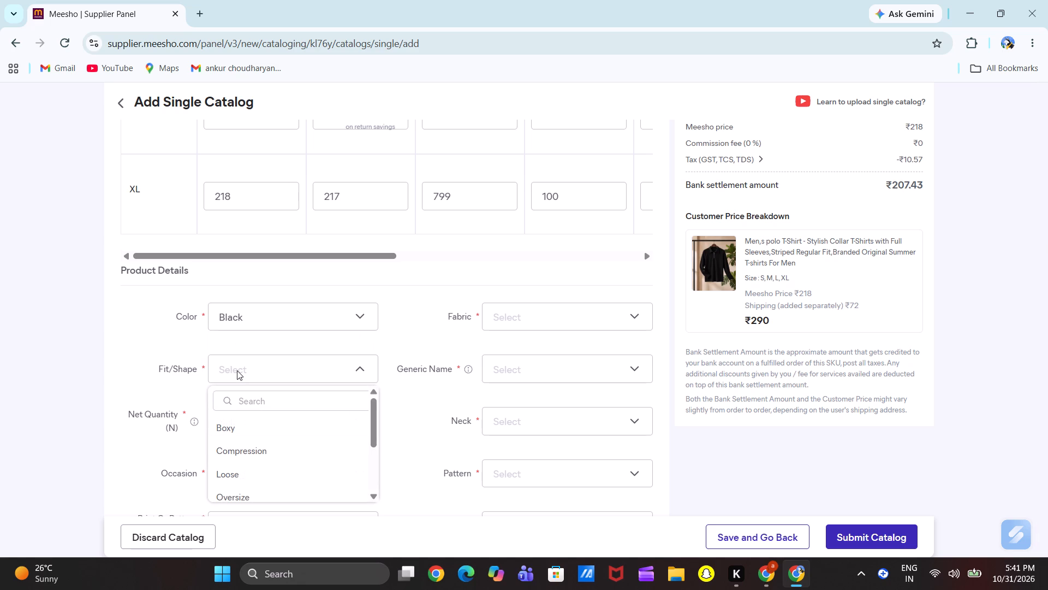
pyautogui.click(556, 317)
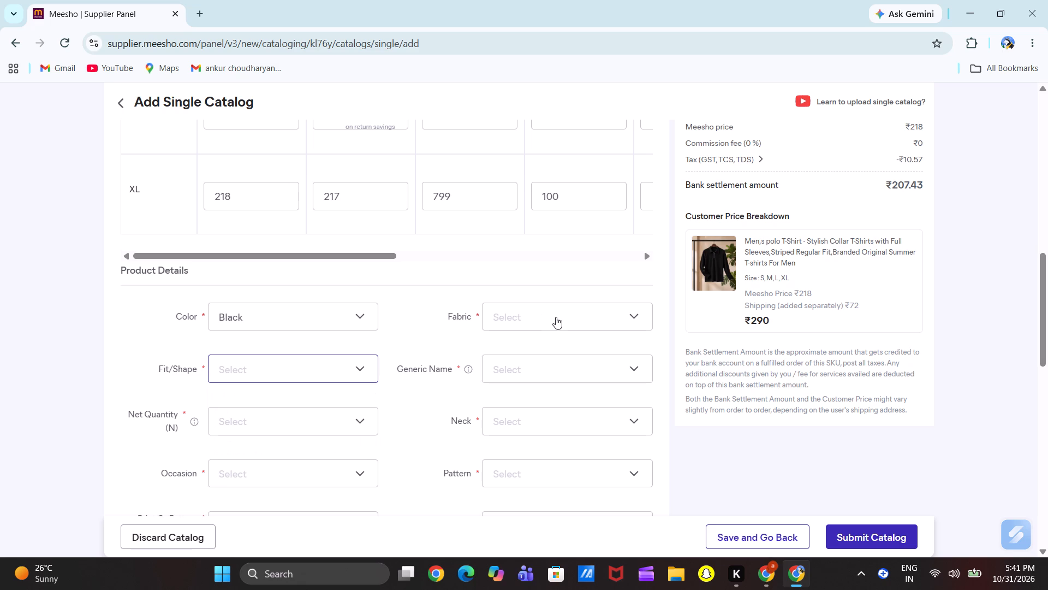
pyautogui.click(556, 317)
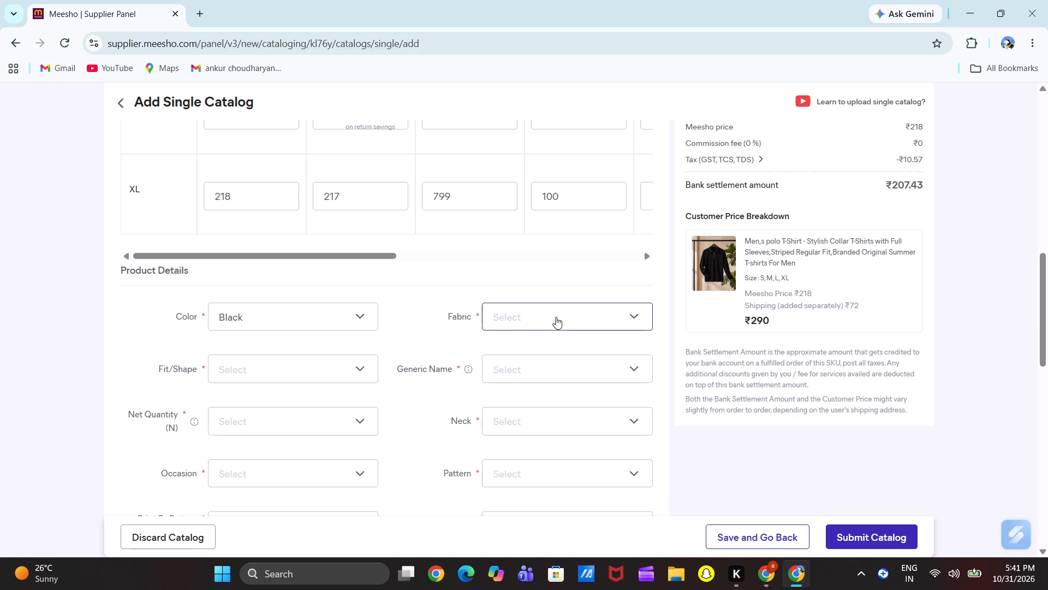
pyautogui.scroll(-2, 543, 423)
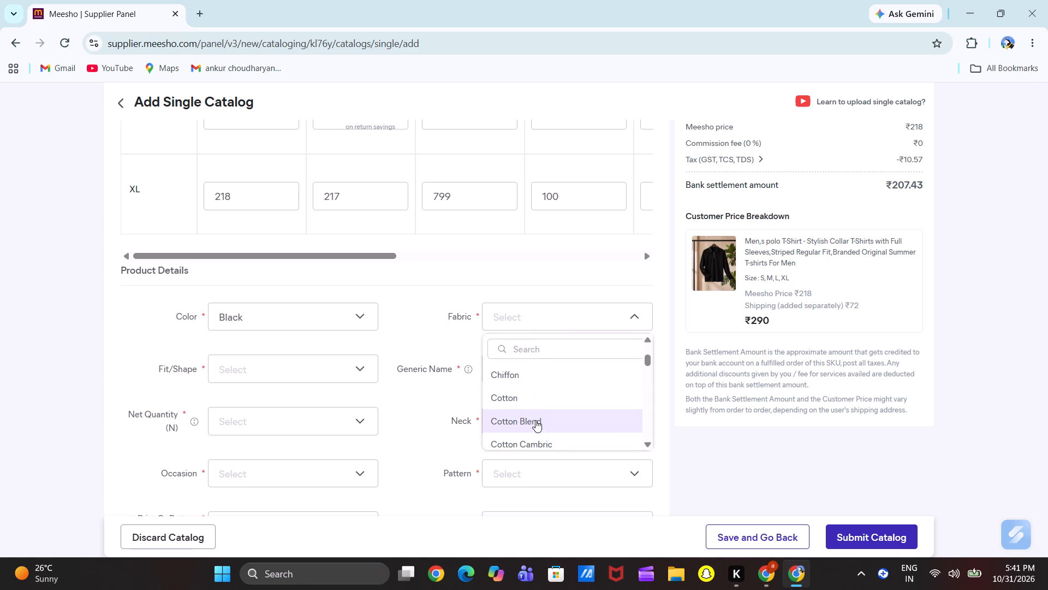
pyautogui.click(533, 420)
pyautogui.click(299, 351)
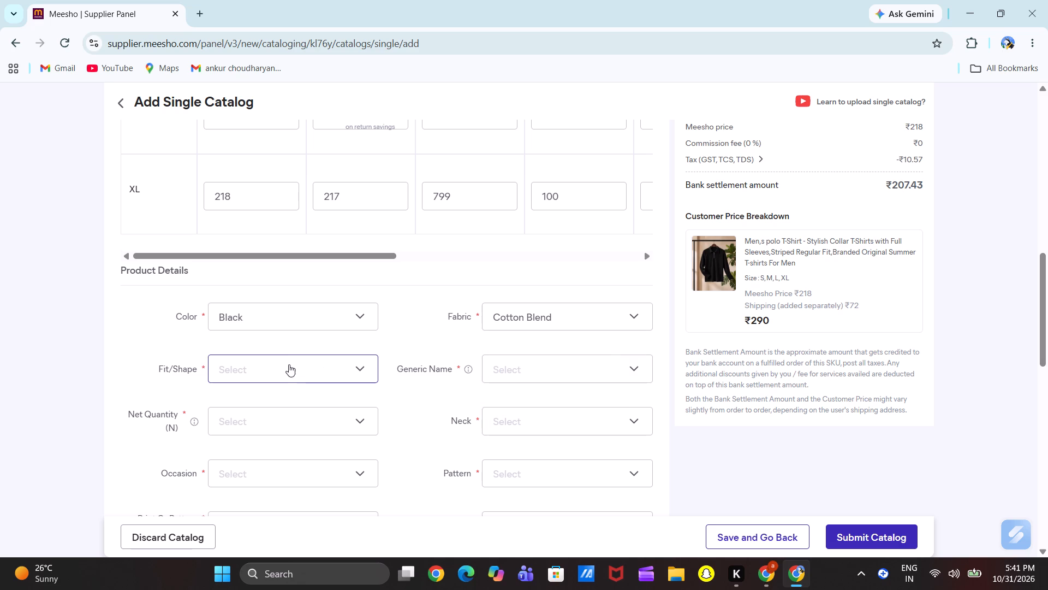
pyautogui.click(289, 364)
pyautogui.click(265, 411)
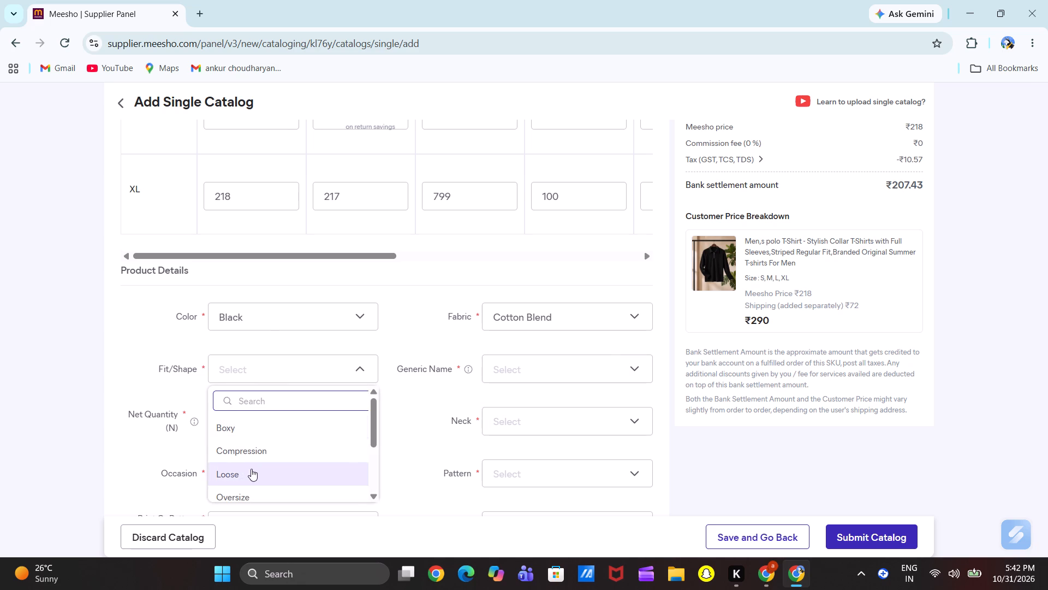
pyautogui.scroll(-1, 251, 469)
pyautogui.click(238, 461)
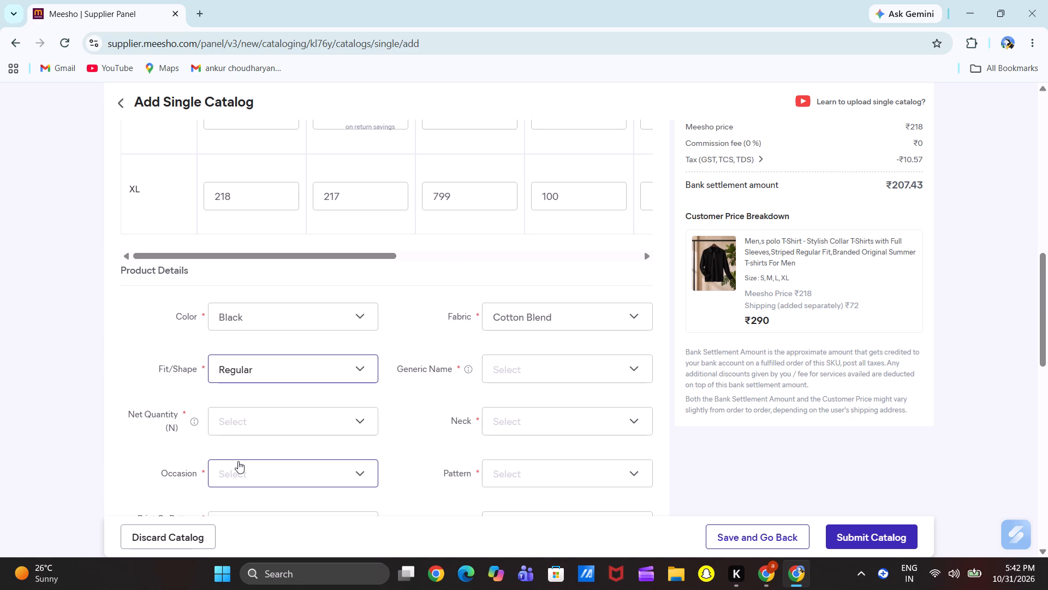
# Set Product 2's net quantity to 1 and its generic name to Tshirts.
pyautogui.click(254, 415)
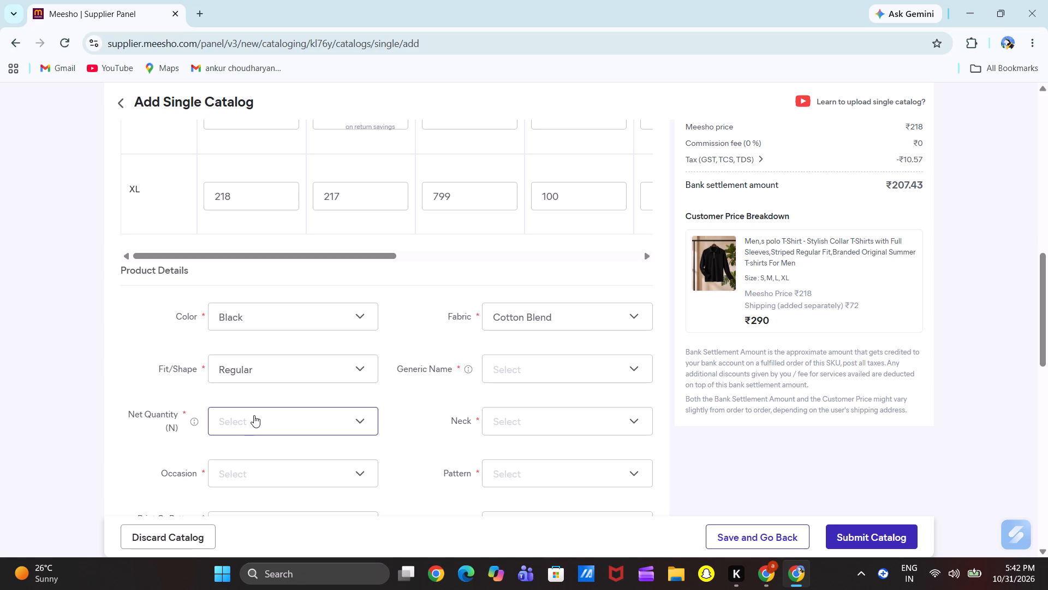
pyautogui.click(247, 470)
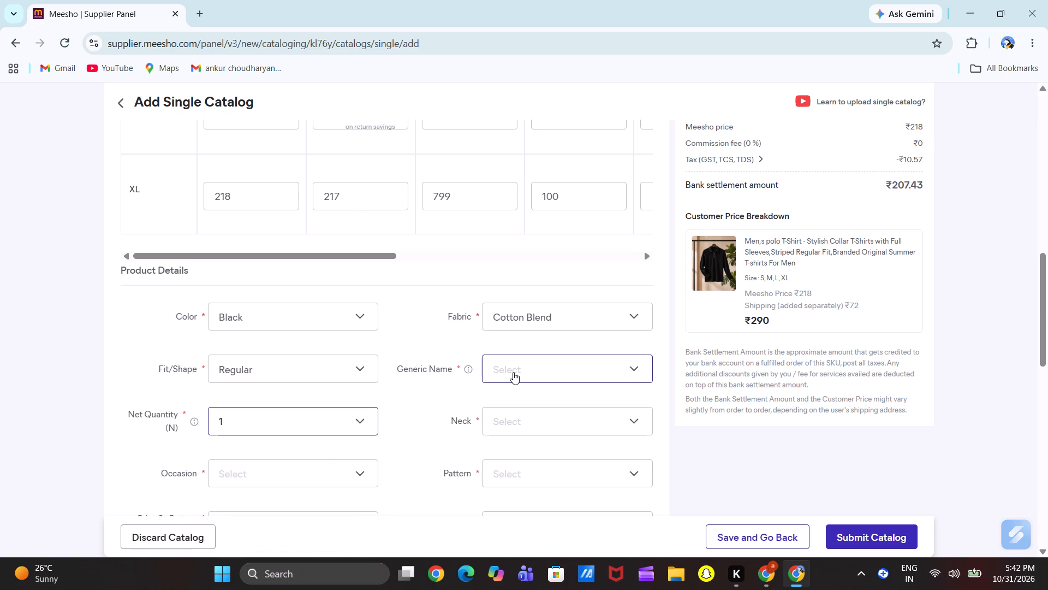
pyautogui.click(513, 372)
pyautogui.scroll(-2, 504, 451)
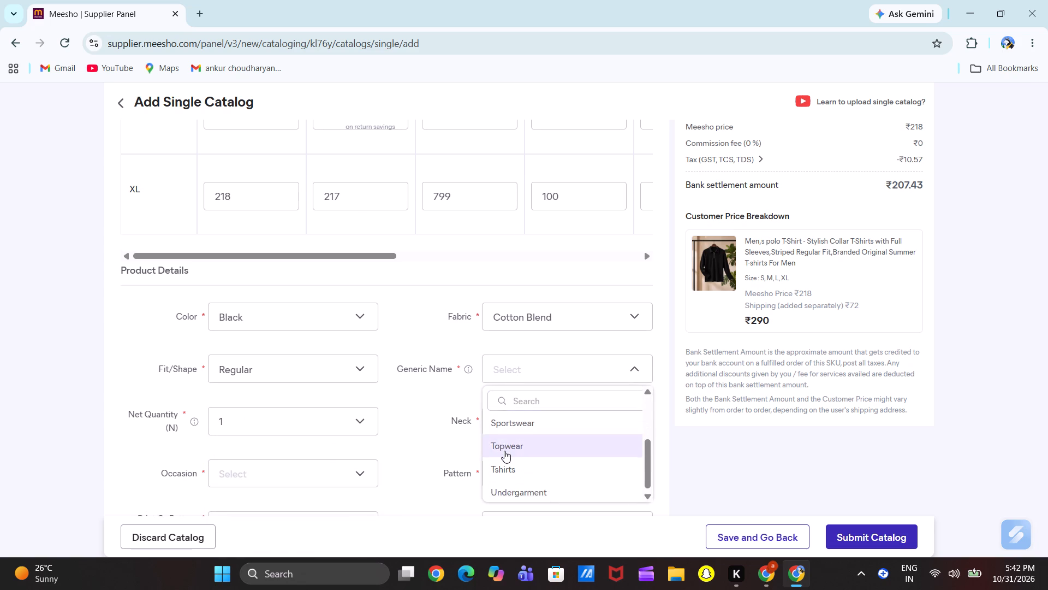
pyautogui.click(500, 474)
# Set Product 2's neck type to Polo in the product details.
pyautogui.scroll(-2, 439, 459)
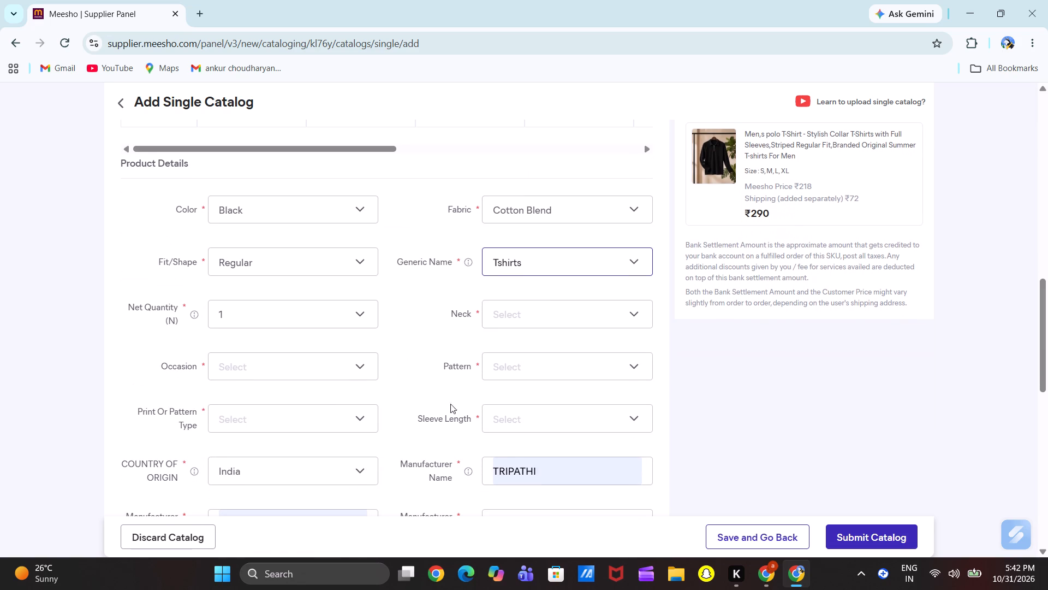
pyautogui.click(512, 312)
pyautogui.scroll(-1, 509, 422)
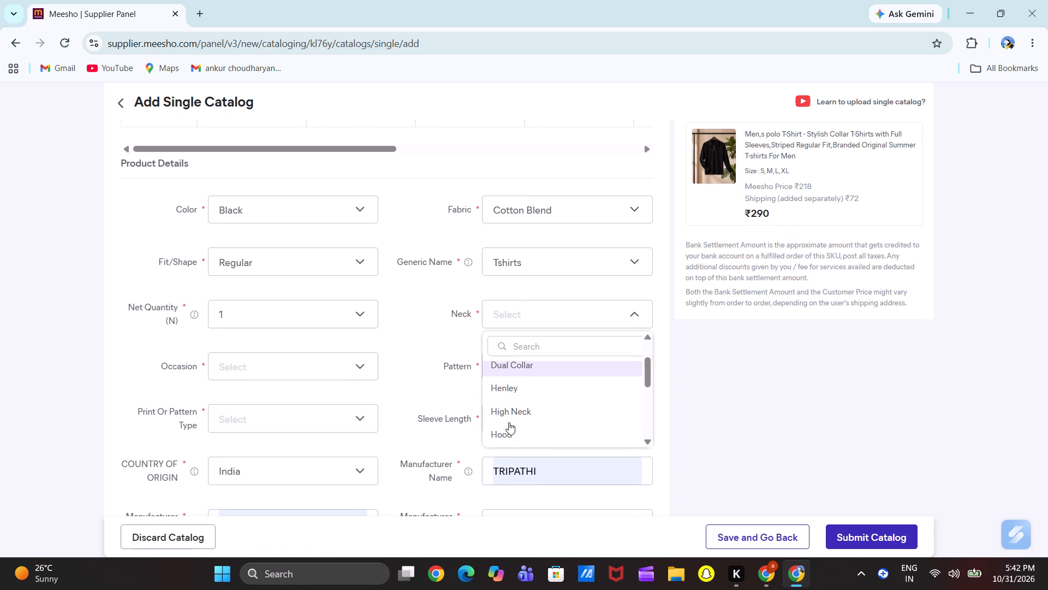
pyautogui.scroll(-1, 509, 422)
pyautogui.click(509, 422)
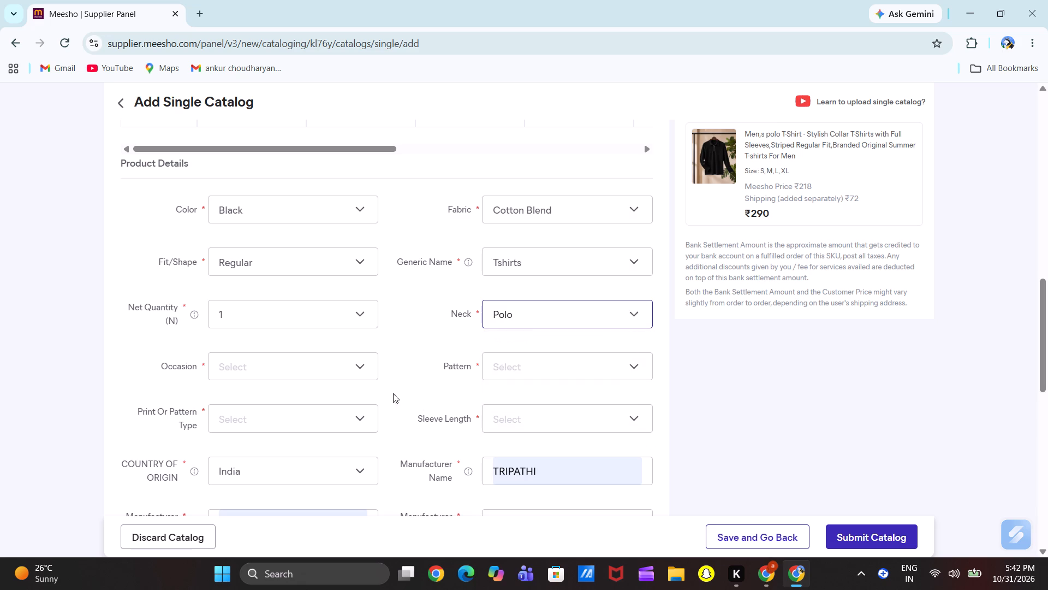
# Set Product 2's occasion to Casual and its pattern to Solid.
pyautogui.click(304, 367)
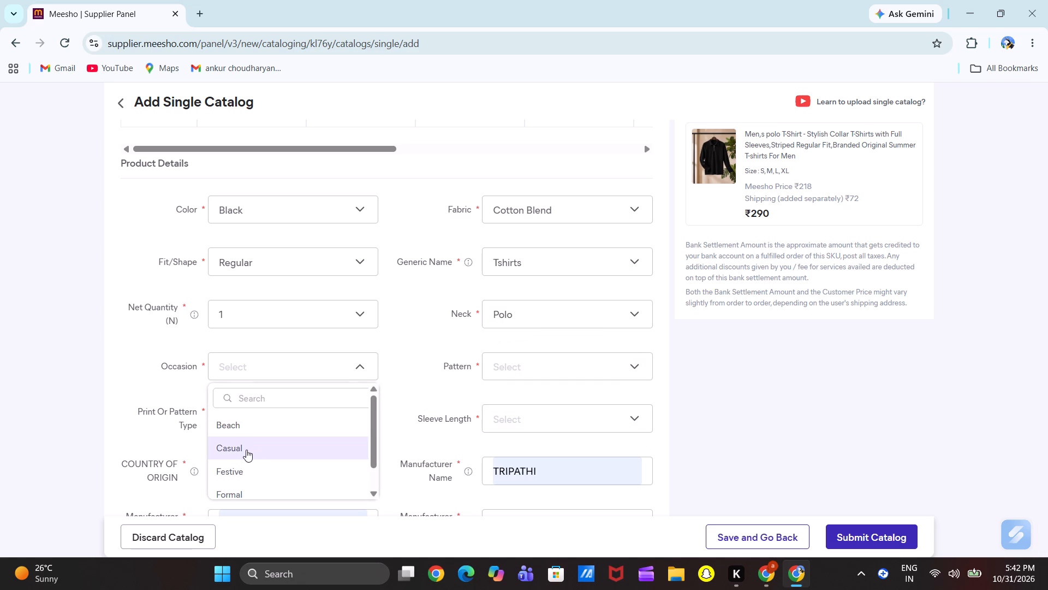
pyautogui.click(246, 450)
pyautogui.click(514, 369)
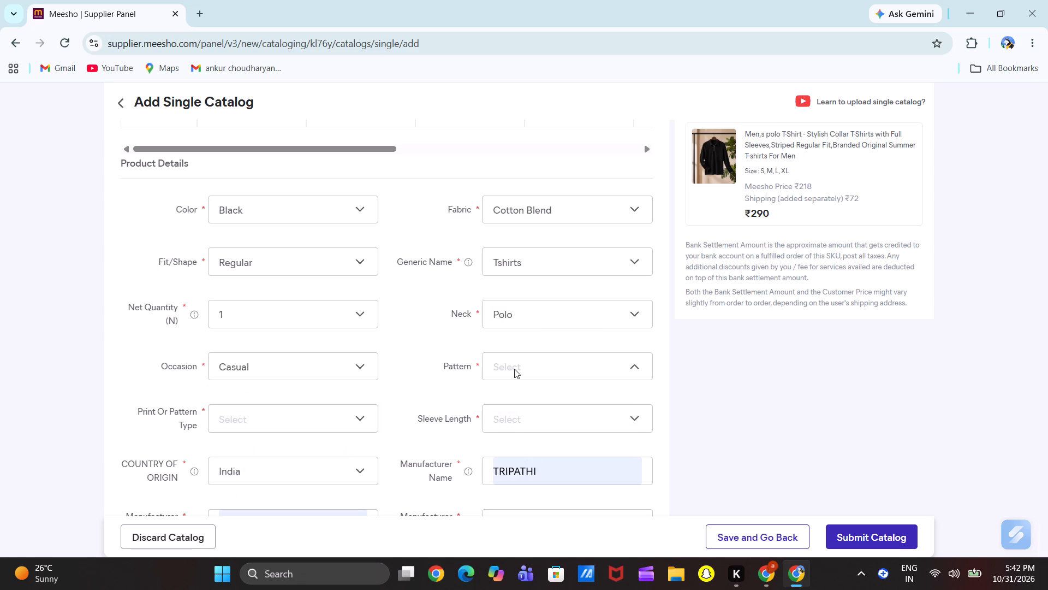
pyautogui.scroll(-2, 501, 435)
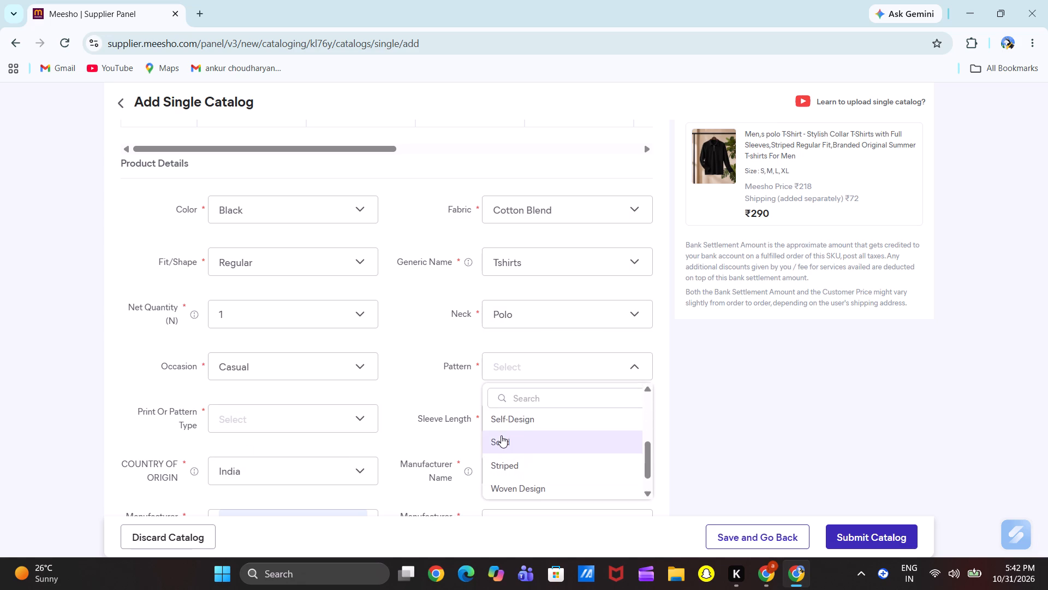
pyautogui.click(501, 435)
# Set Product 2's print or pattern type to Solid and its sleeve length to Long Sleeves.
pyautogui.click(308, 407)
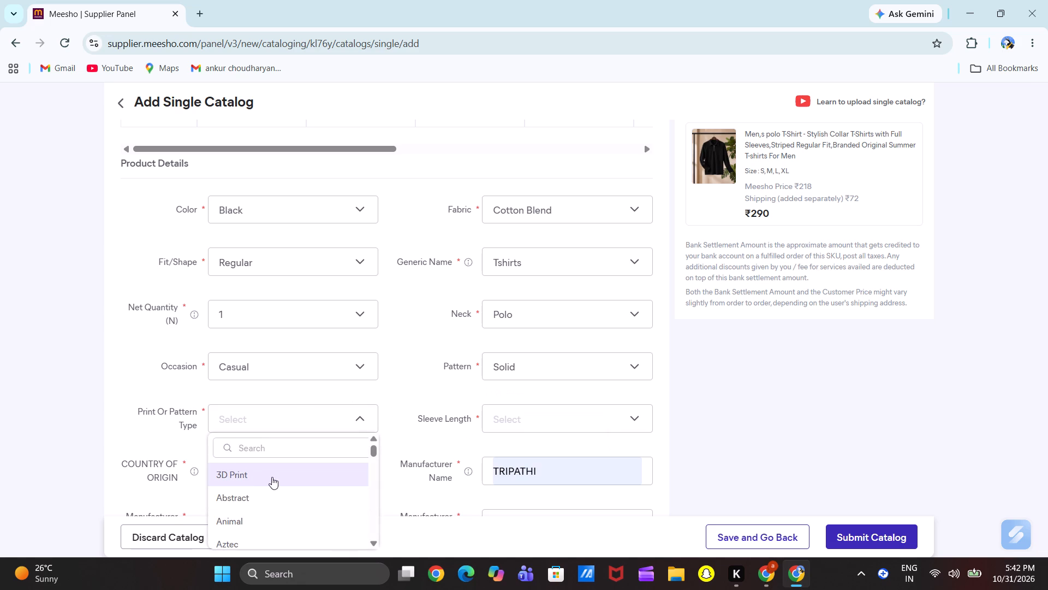
pyautogui.click(262, 450)
pyautogui.write('SO')
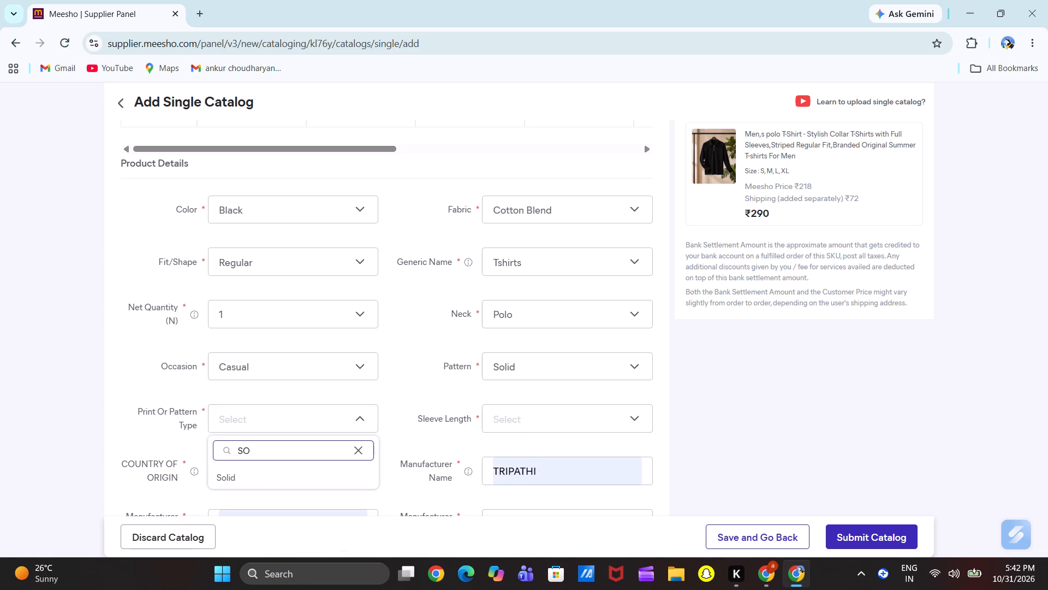
pyautogui.click(270, 479)
pyautogui.click(524, 414)
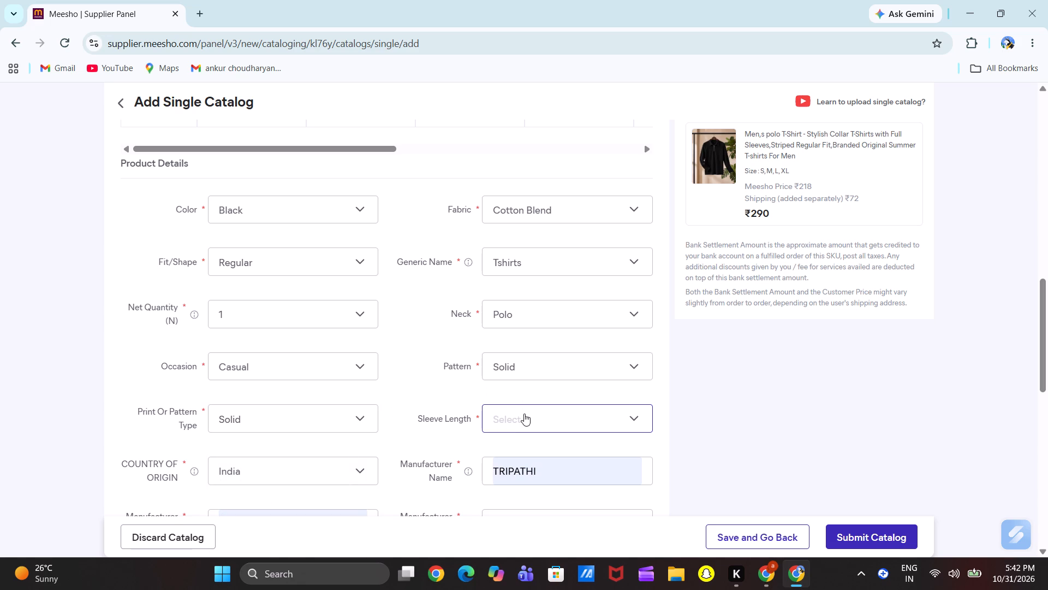
pyautogui.click(518, 479)
# Set Product 2's length to Regular in the Other Attributes section.
pyautogui.scroll(-1, 444, 449)
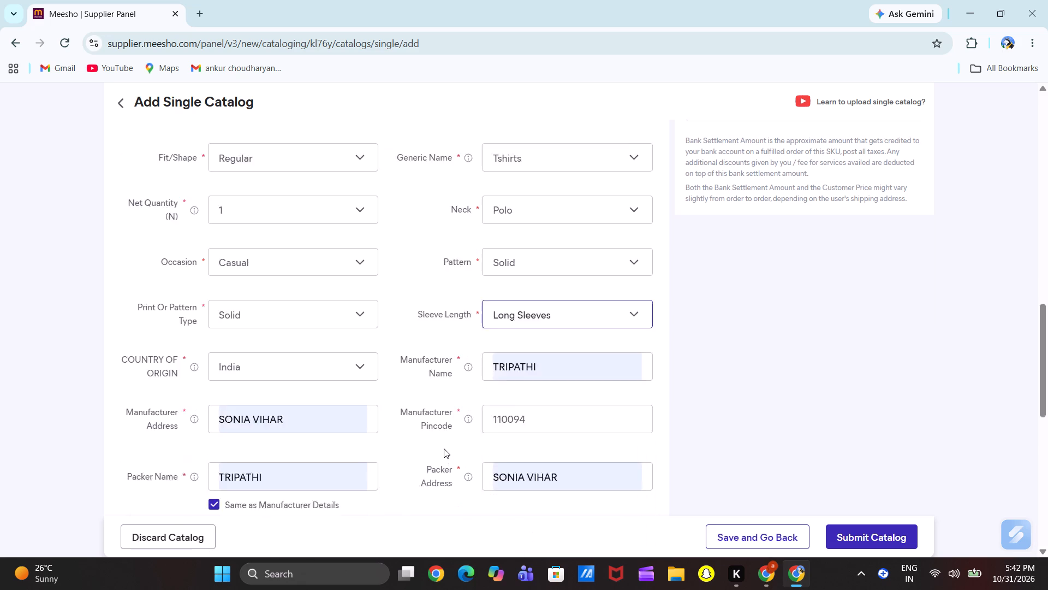
pyautogui.scroll(-3, 444, 449)
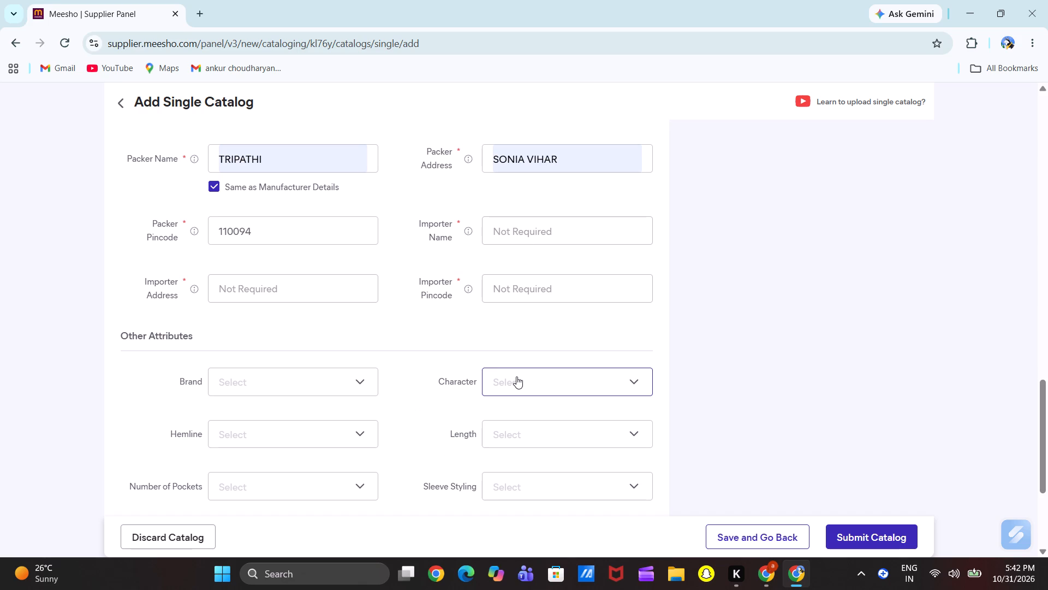
pyautogui.scroll(-1, 406, 436)
pyautogui.click(528, 321)
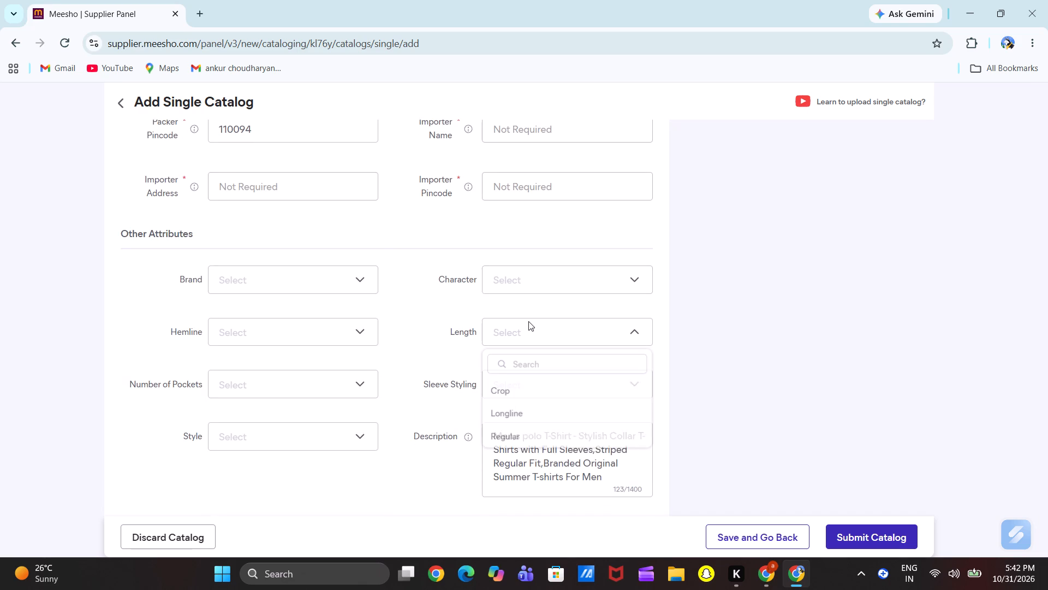
pyautogui.click(507, 439)
# Set Product 2's style to Korean and its number of pockets to No Pocket in Other Attributes.
pyautogui.click(279, 442)
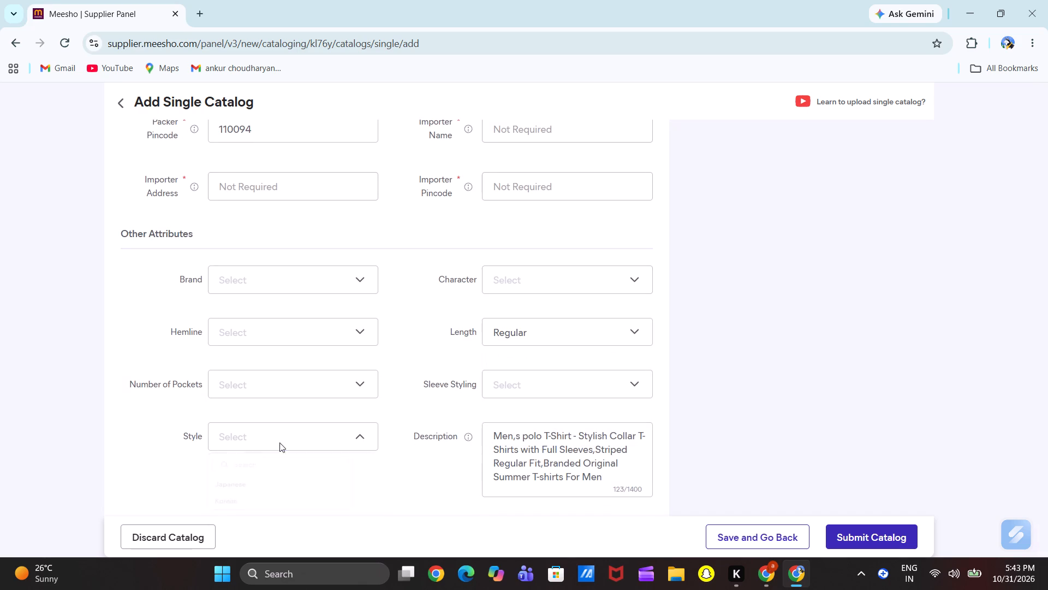
pyautogui.click(255, 509)
pyautogui.click(281, 368)
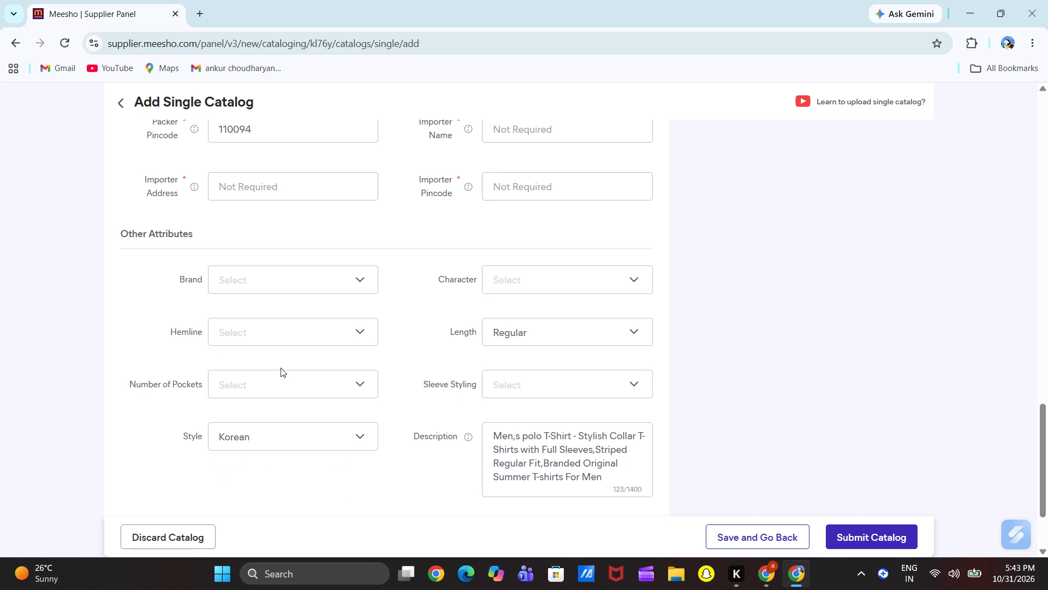
pyautogui.click(280, 378)
pyautogui.click(272, 486)
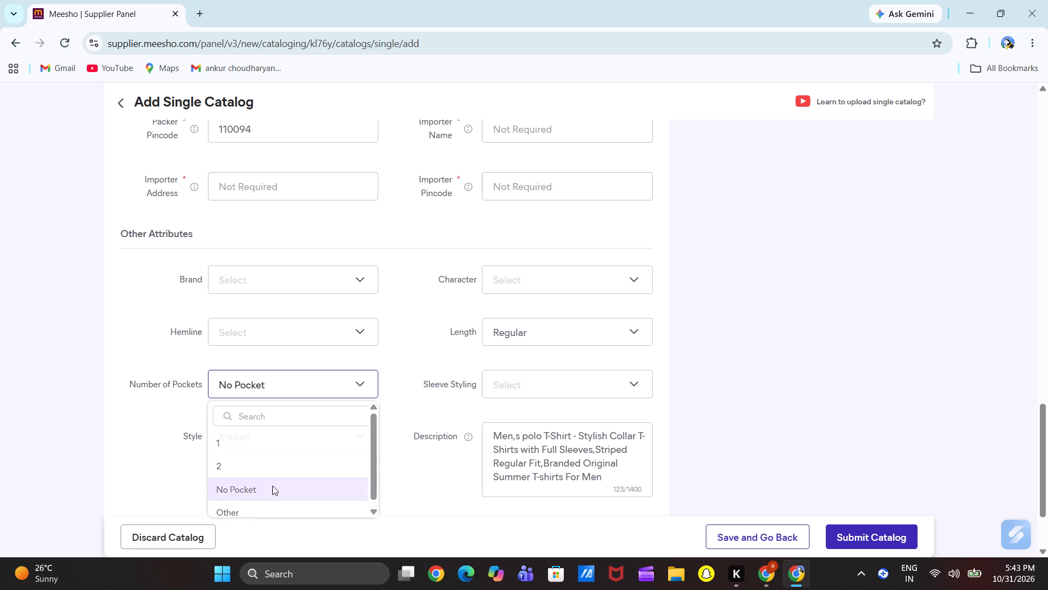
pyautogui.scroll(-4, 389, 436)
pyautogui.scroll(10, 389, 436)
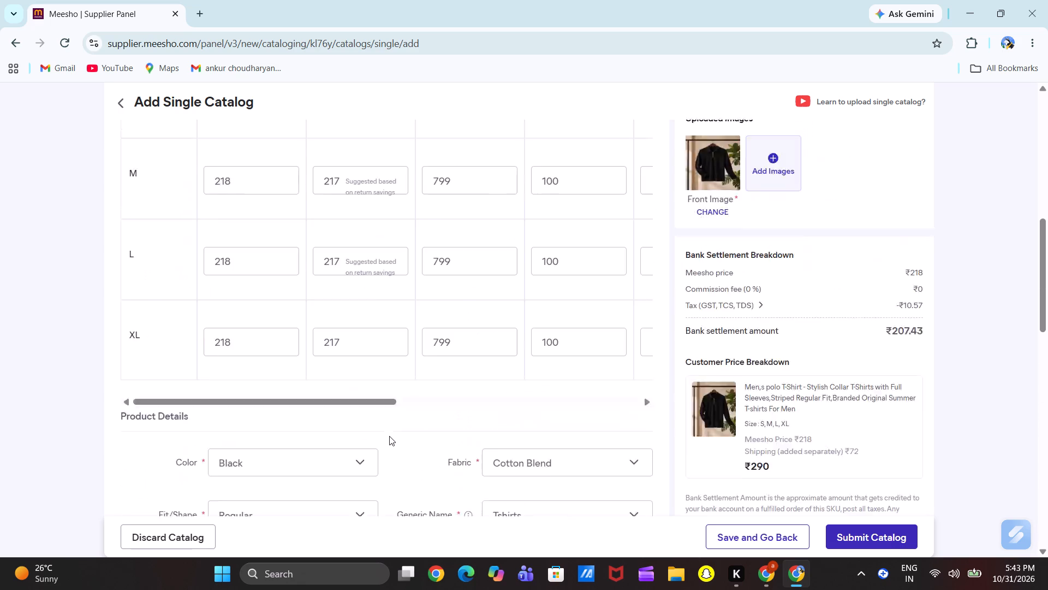
# Switch to Product 3 and enter its style code as FULL=KARARA;/.'/[CAMEL].
pyautogui.scroll(2, 389, 436)
pyautogui.scroll(4, 396, 303)
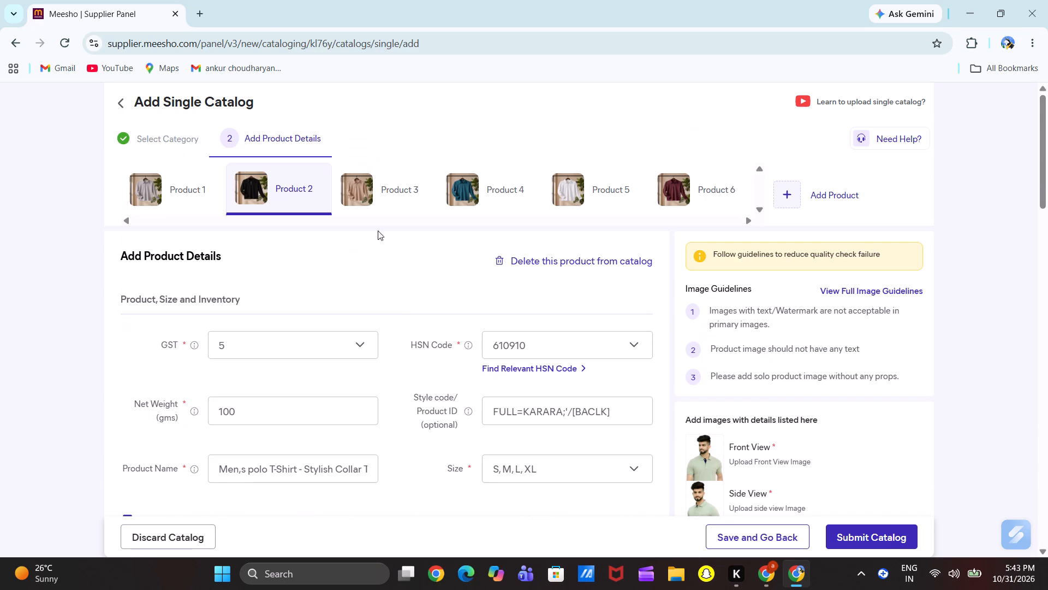
pyautogui.click(361, 199)
pyautogui.scroll(-1, 397, 353)
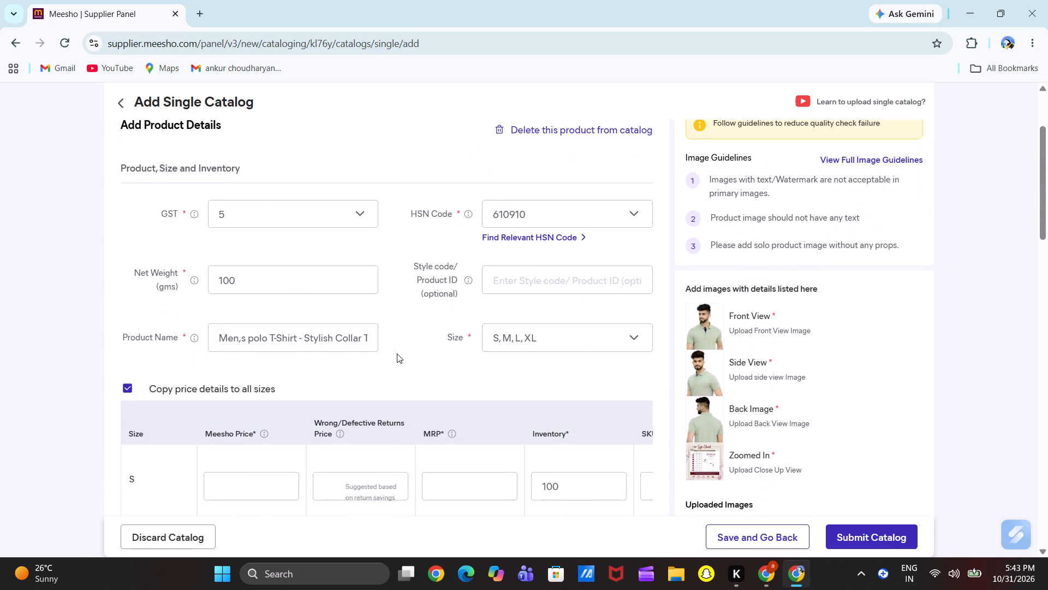
pyautogui.scroll(-1, 397, 353)
pyautogui.click(522, 274)
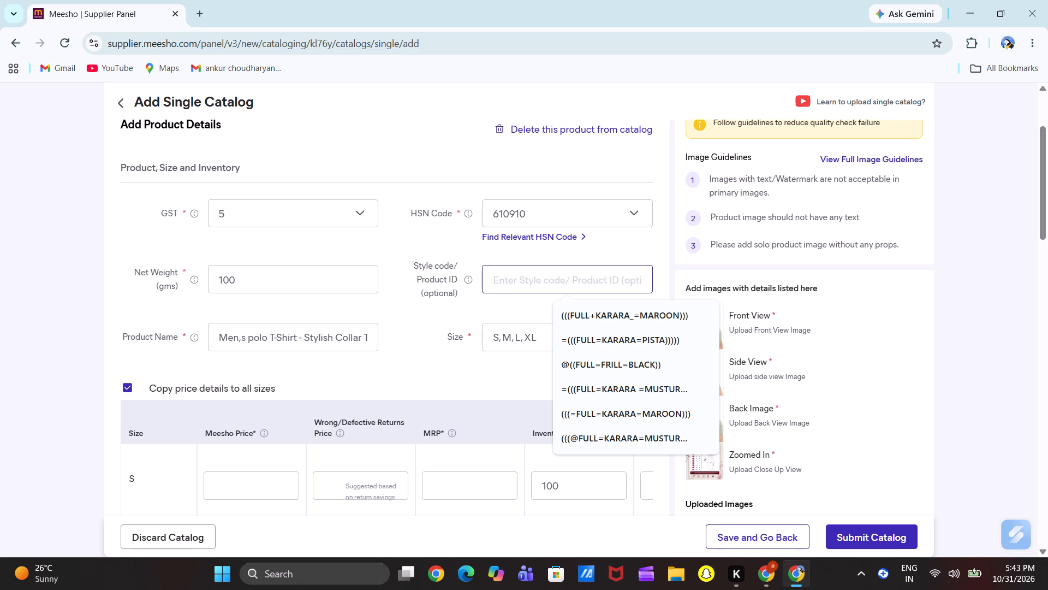
pyautogui.write('FU')
pyautogui.write('LL')
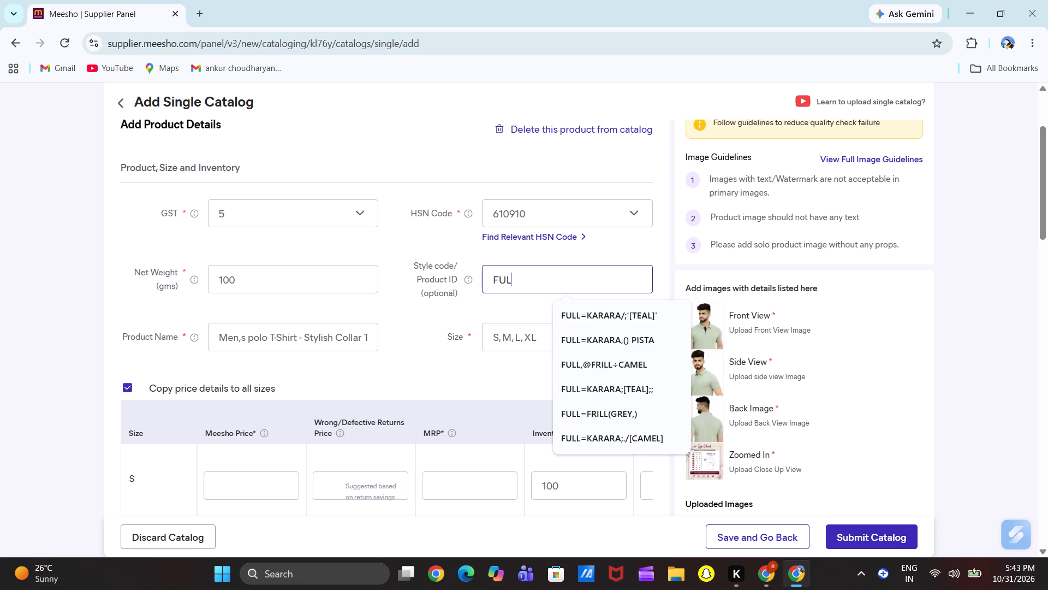
pyautogui.press('=')
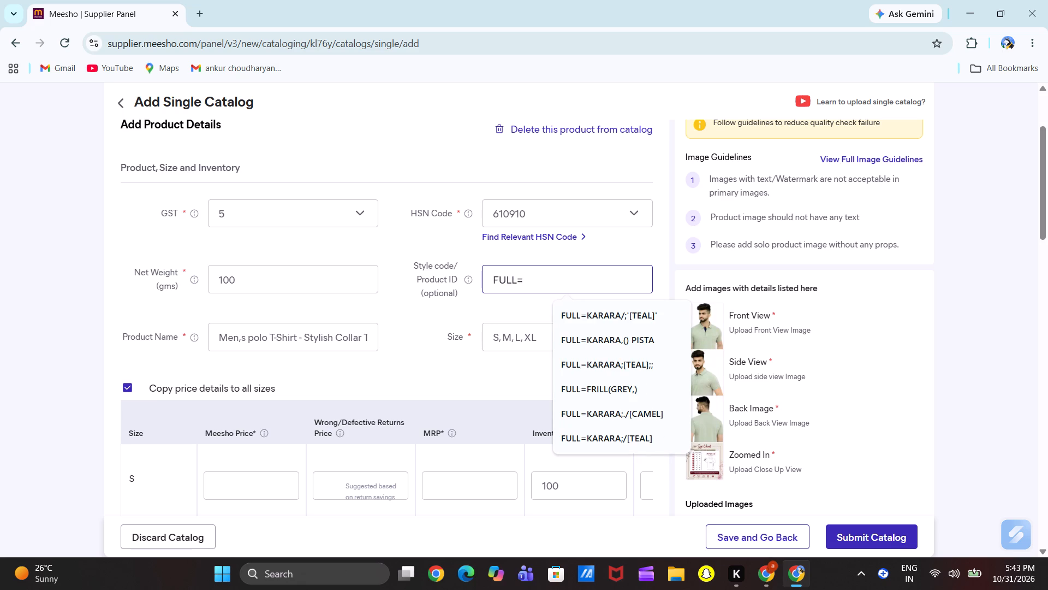
pyautogui.write('KARARA')
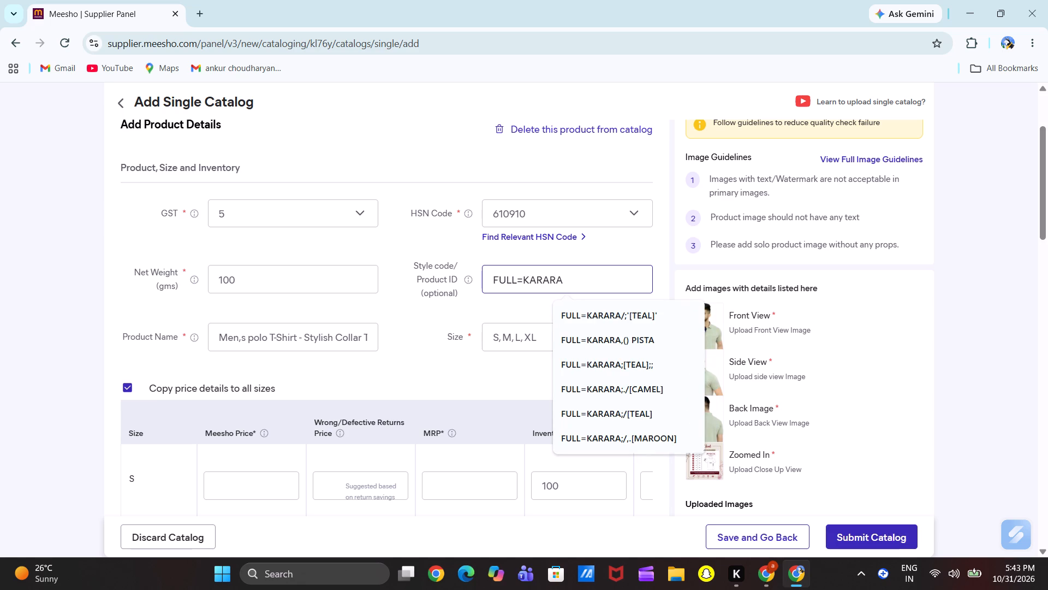
pyautogui.write(";/.'")
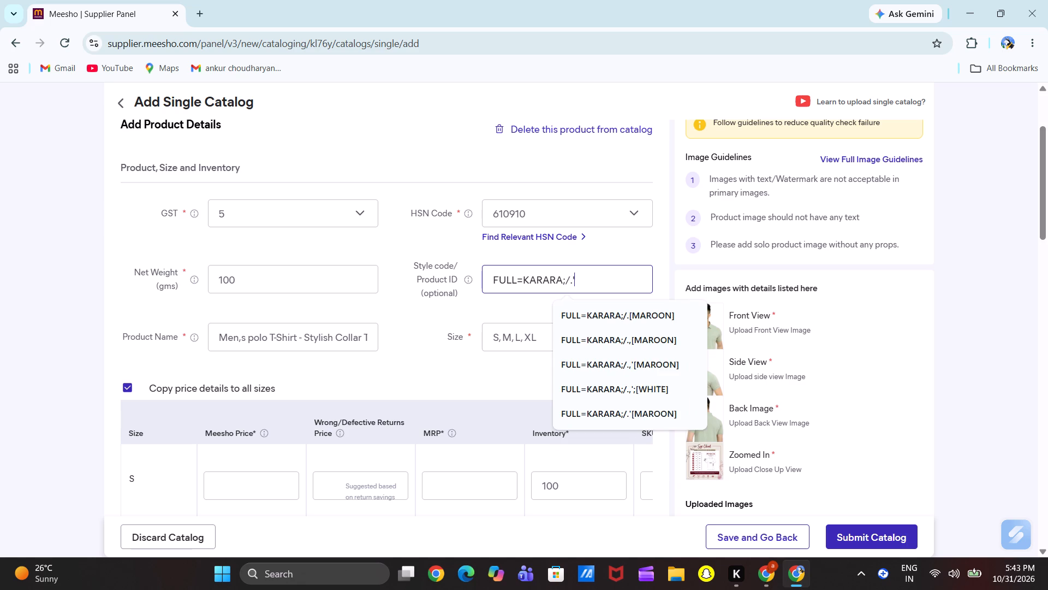
pyautogui.press('/')
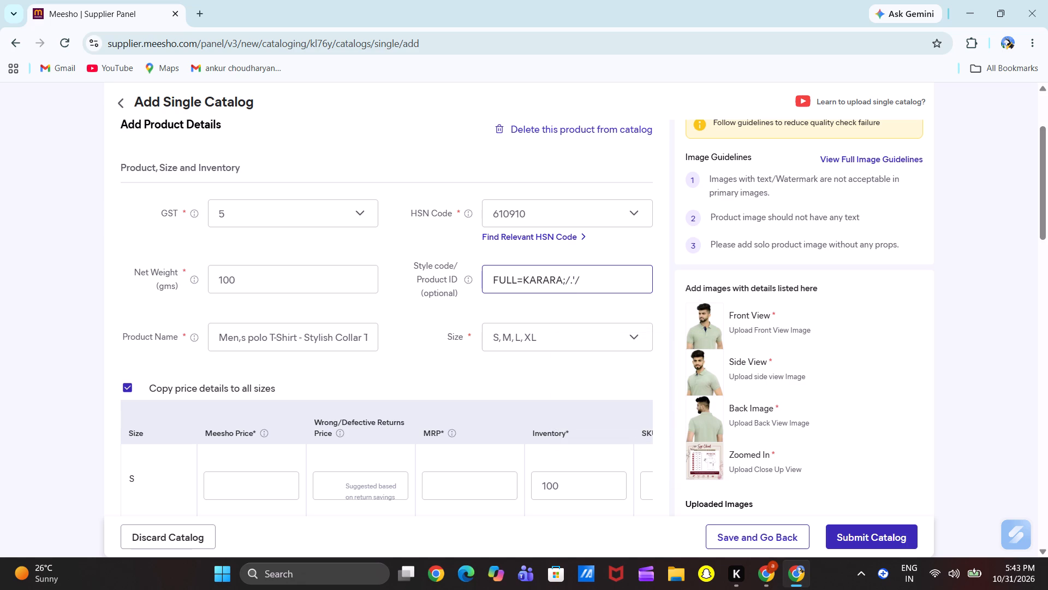
pyautogui.press('[')
pyautogui.write('CA')
pyautogui.write('MEL')
pyautogui.press(']')
# Set Product 3's Meesho price to 218, wrong/defective returns price to 217 and MRP to 799 for all sizes.
pyautogui.scroll(4, 490, 336)
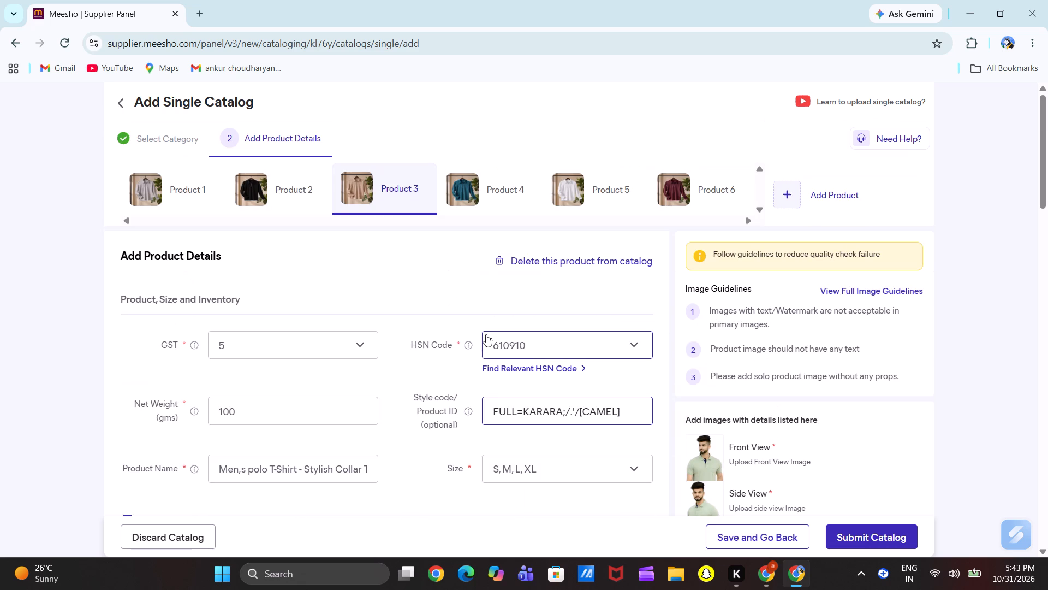
pyautogui.scroll(-5, 399, 410)
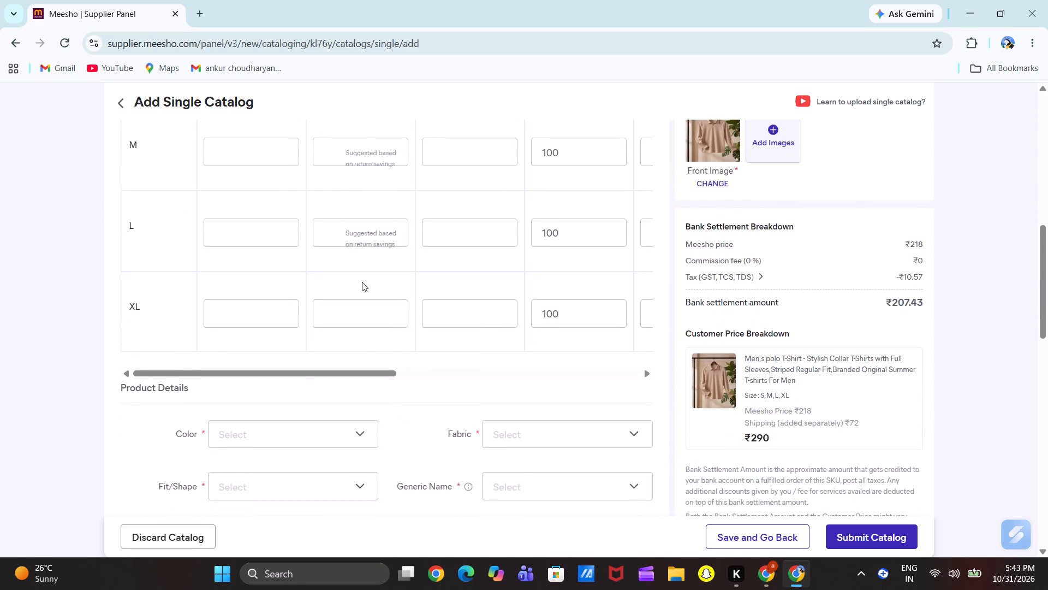
pyautogui.scroll(3, 362, 282)
pyautogui.click(239, 268)
pyautogui.write('218')
pyautogui.click(356, 268)
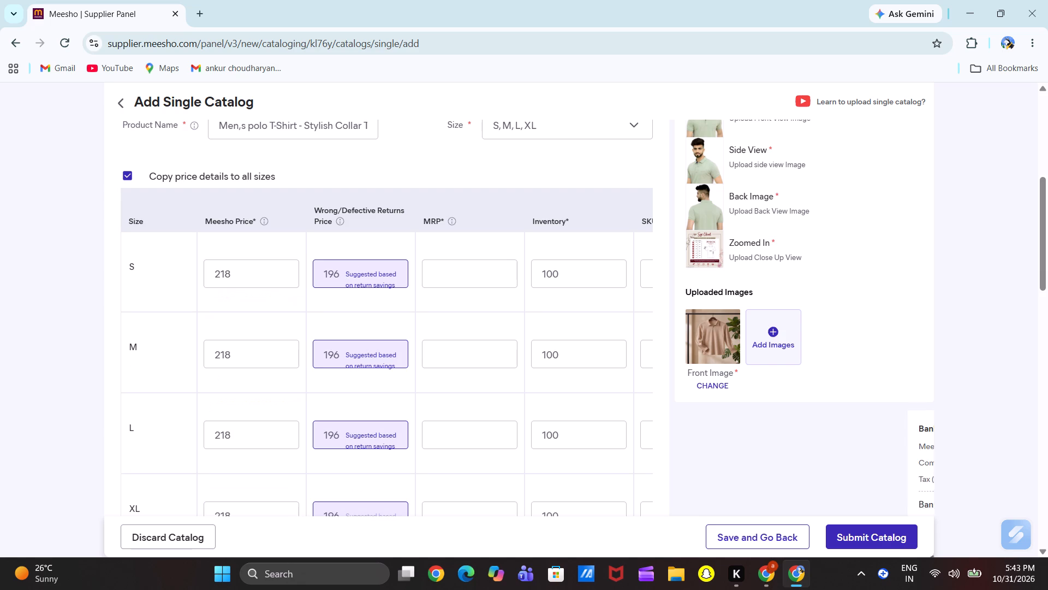
pyautogui.doubleClick(330, 273)
pyautogui.press('BackSpace')
pyautogui.write('217')
pyautogui.doubleClick(446, 281)
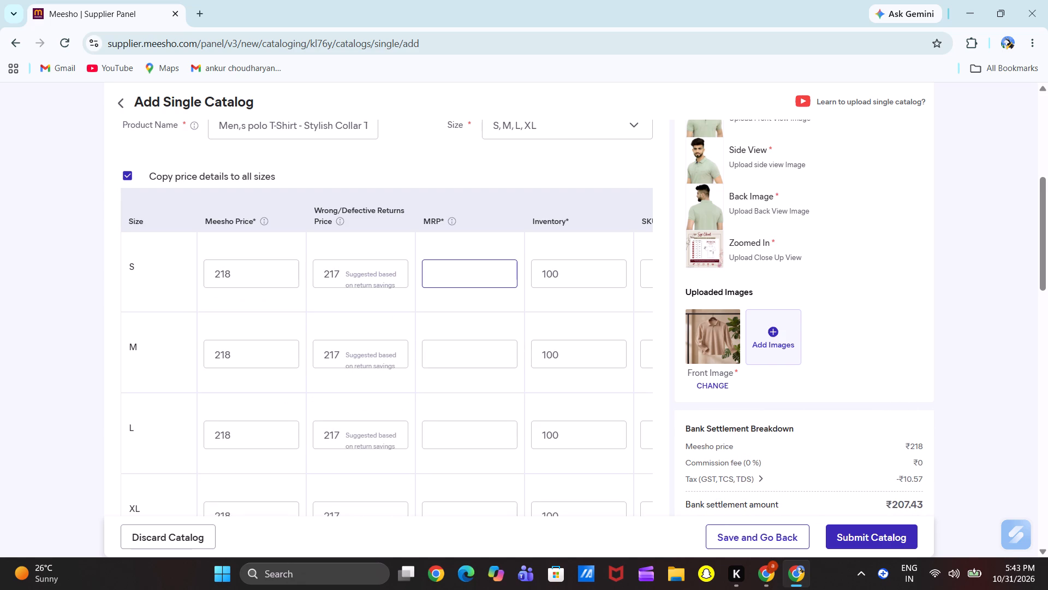
pyautogui.write('799')
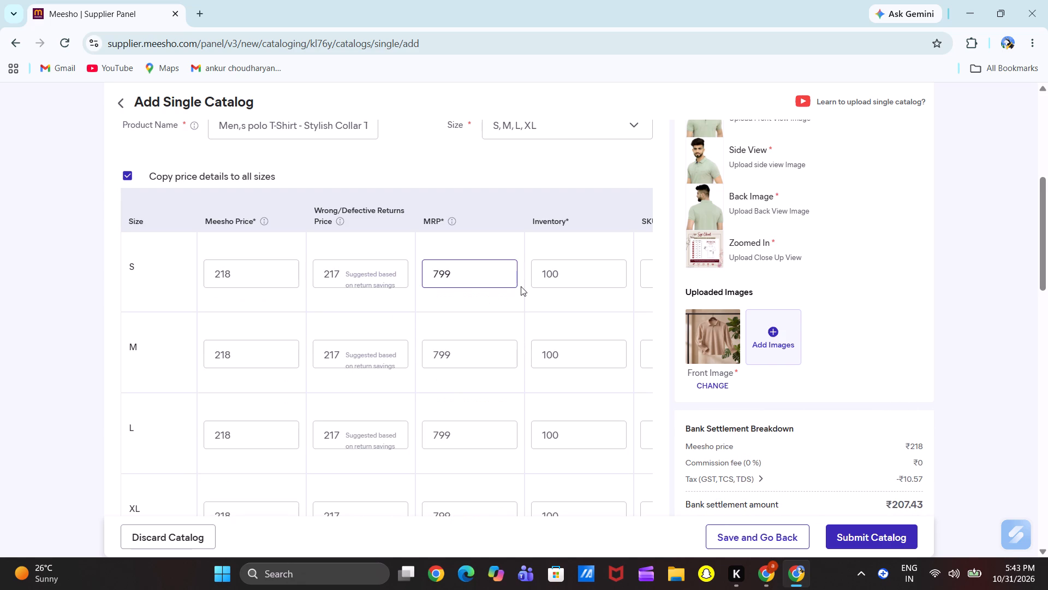
# Set Product 3's shoulder size to 14.5 inches for size S and 15.5 inches for size M.
pyautogui.hscroll(-2, 521, 286)
pyautogui.click(521, 286)
pyautogui.hscroll(-3, 483, 305)
pyautogui.click(499, 274)
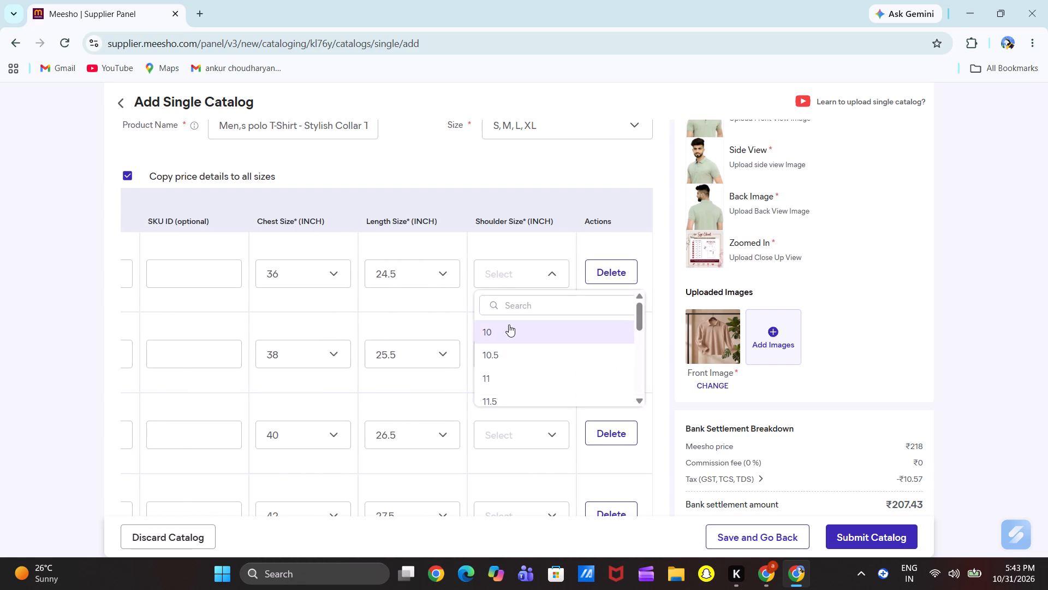
pyautogui.scroll(-3, 509, 324)
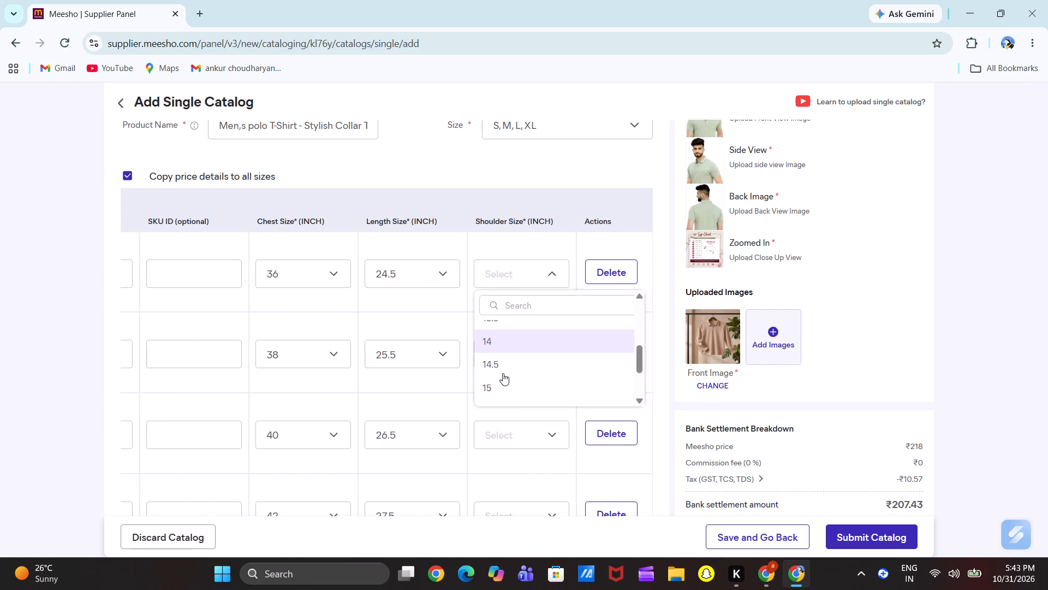
pyautogui.click(503, 373)
pyautogui.click(498, 353)
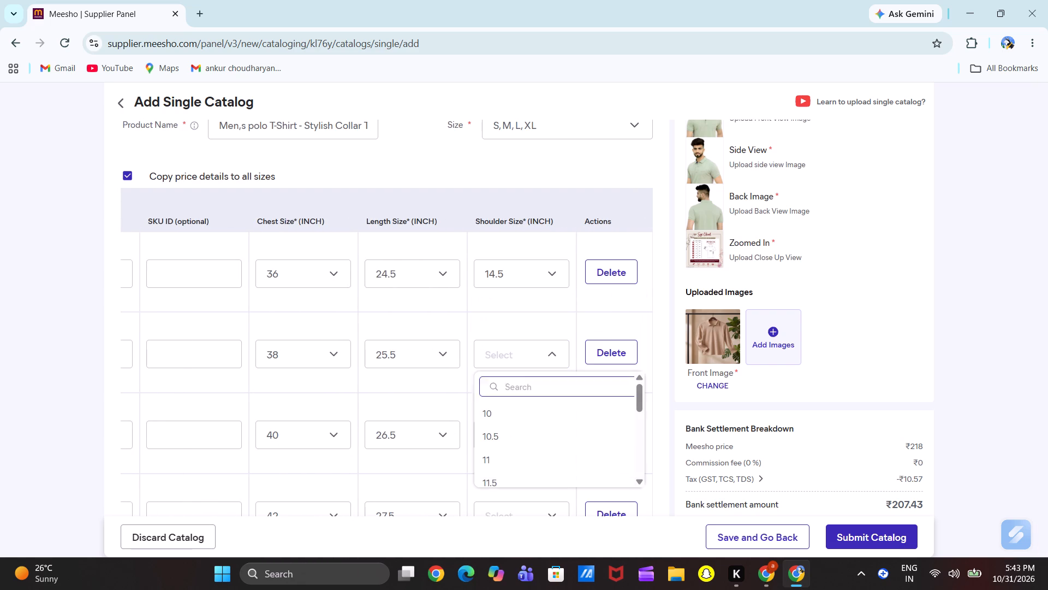
pyautogui.scroll(-3, 513, 401)
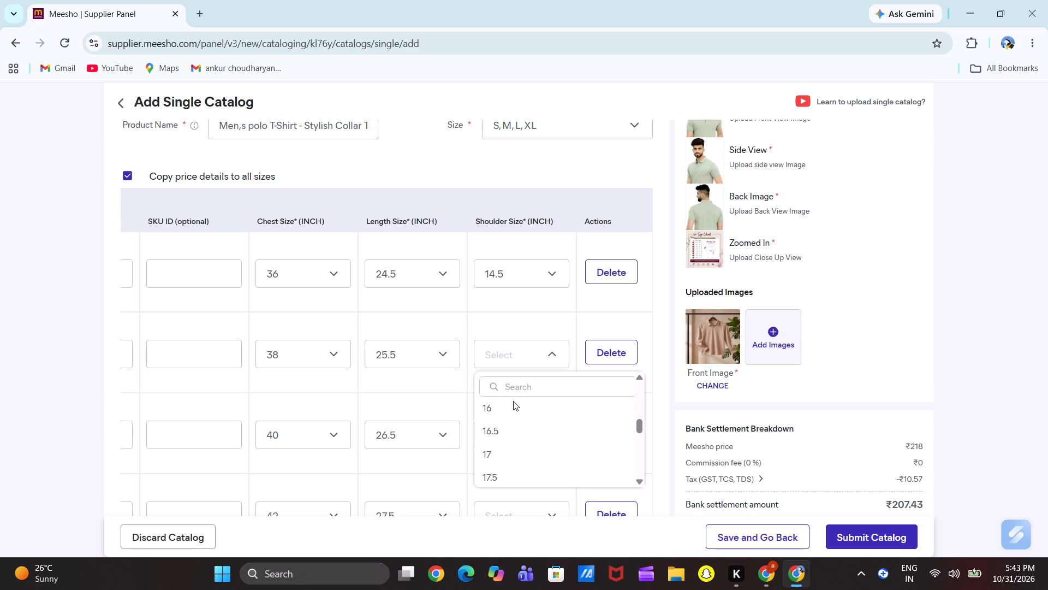
pyautogui.scroll(-3, 513, 401)
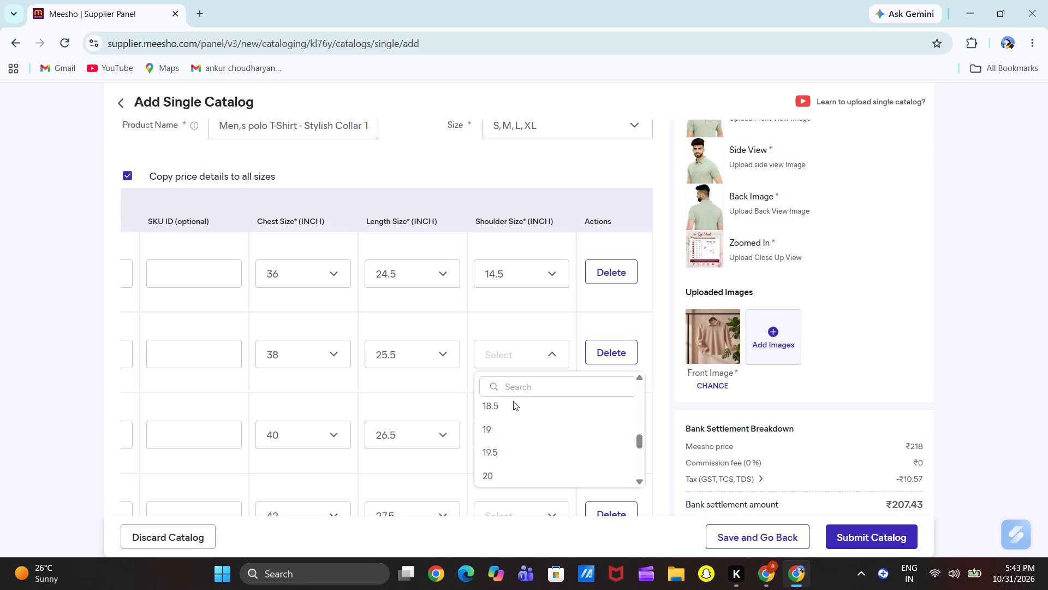
pyautogui.scroll(3, 513, 401)
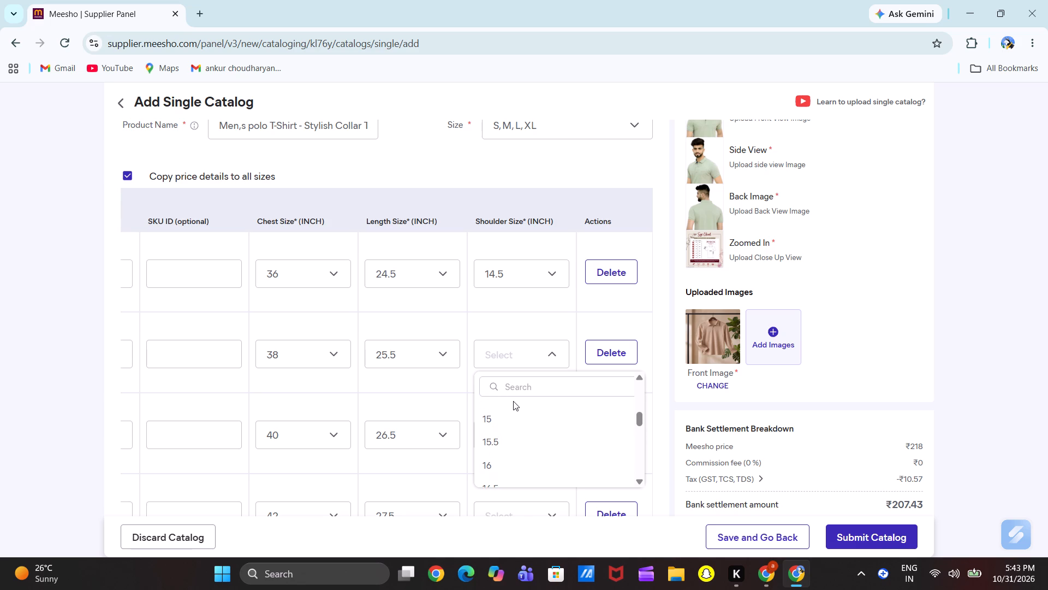
pyautogui.click(498, 432)
# Set Product 3's shoulder size to 16.5 inches for size L and 17.5 inches for size XL.
pyautogui.scroll(-1, 443, 385)
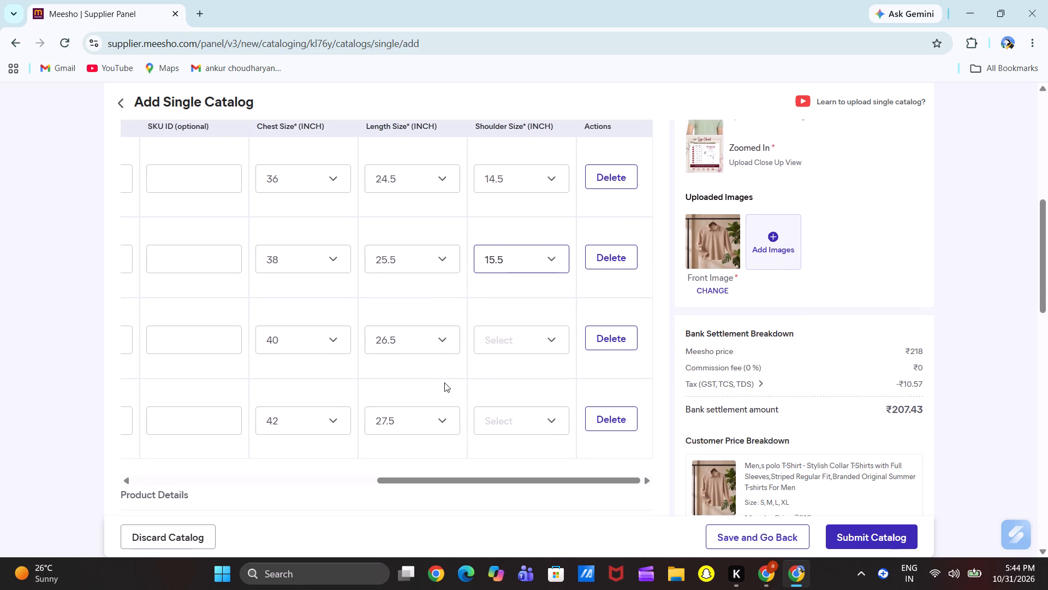
pyautogui.click(504, 327)
pyautogui.scroll(-1, 503, 411)
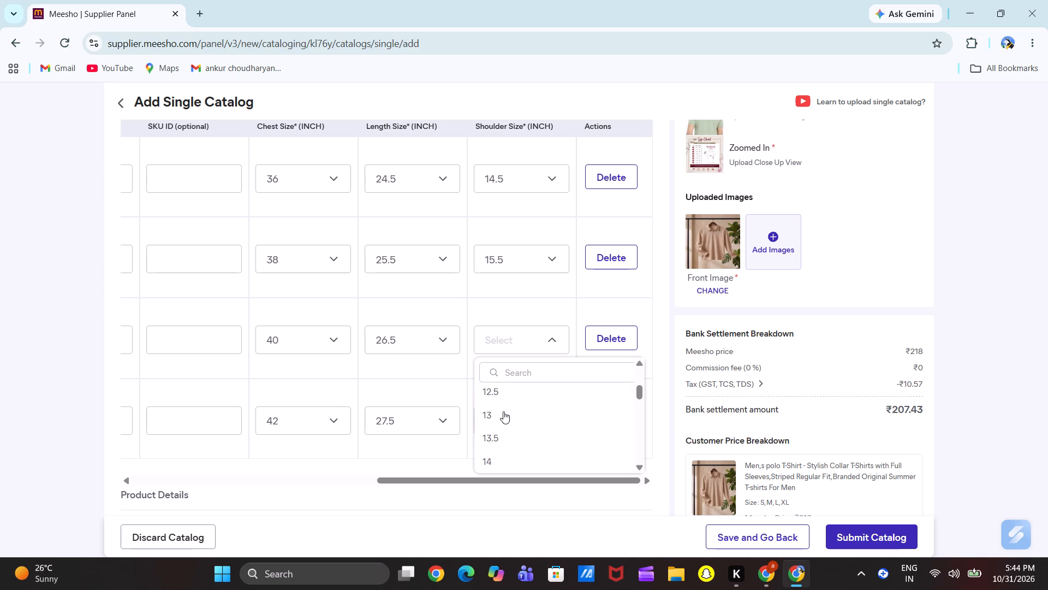
pyautogui.scroll(-2, 503, 411)
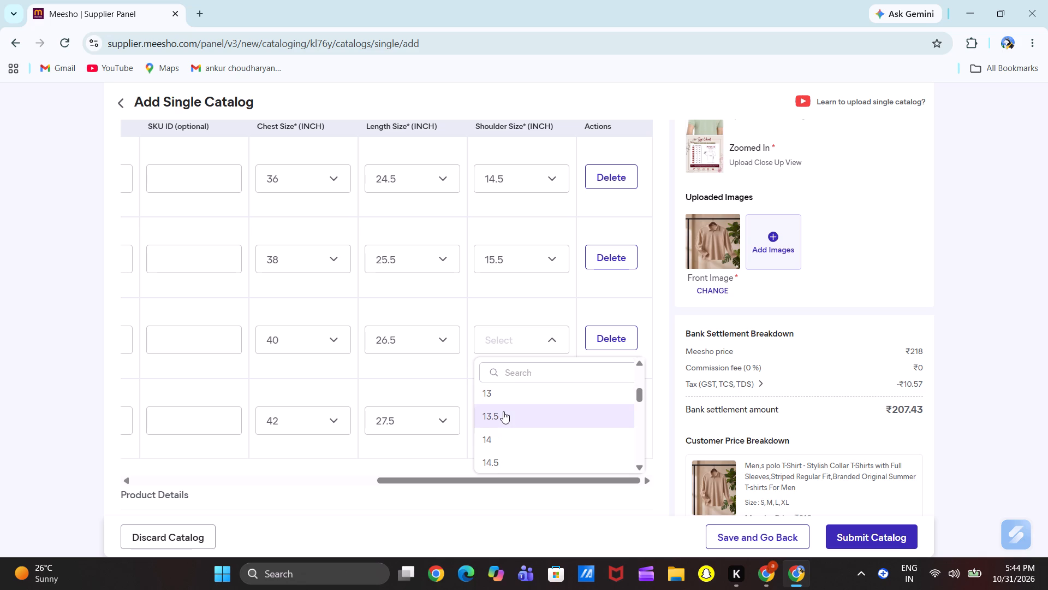
pyautogui.scroll(-3, 503, 411)
pyautogui.click(497, 429)
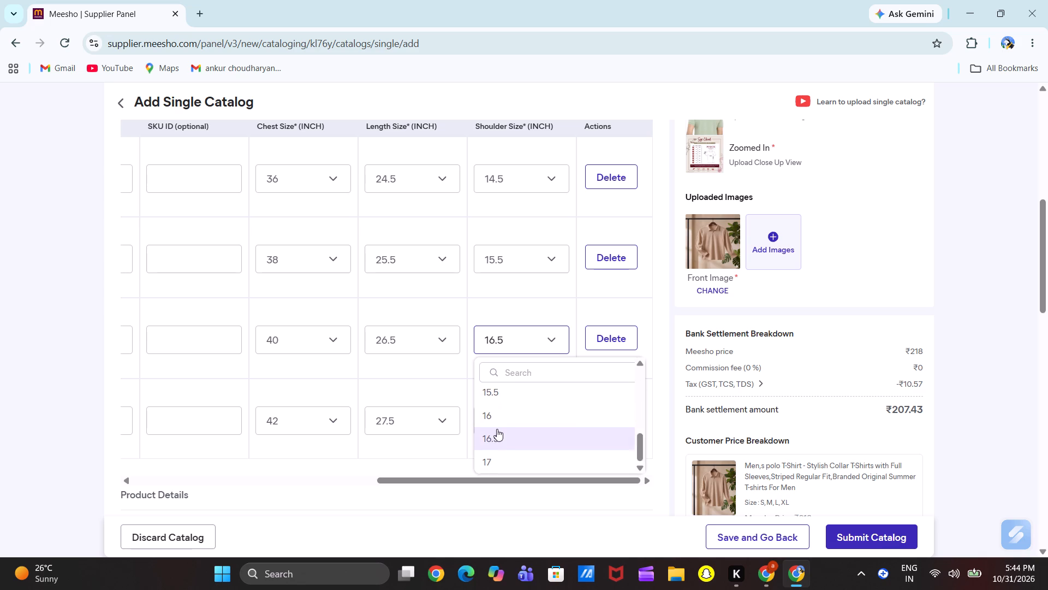
pyautogui.click(504, 414)
pyautogui.scroll(-2, 508, 460)
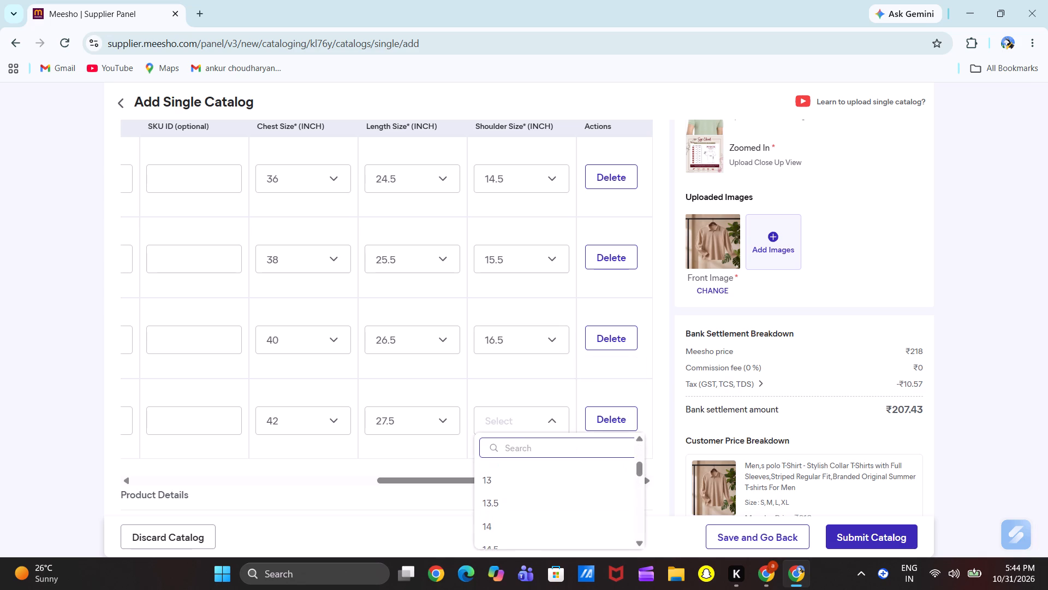
pyautogui.scroll(-3, 508, 460)
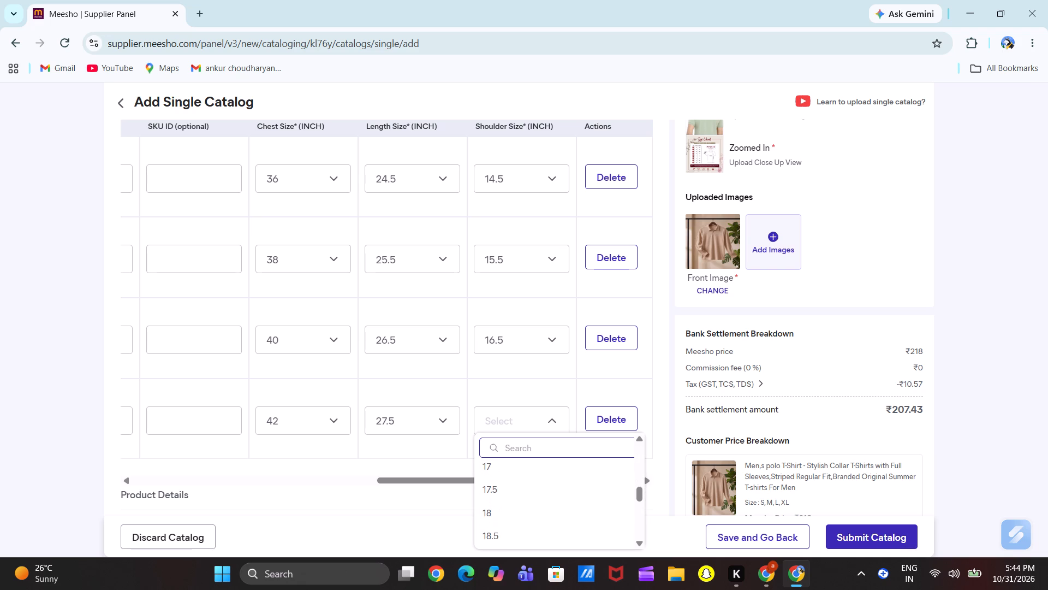
pyautogui.click(493, 481)
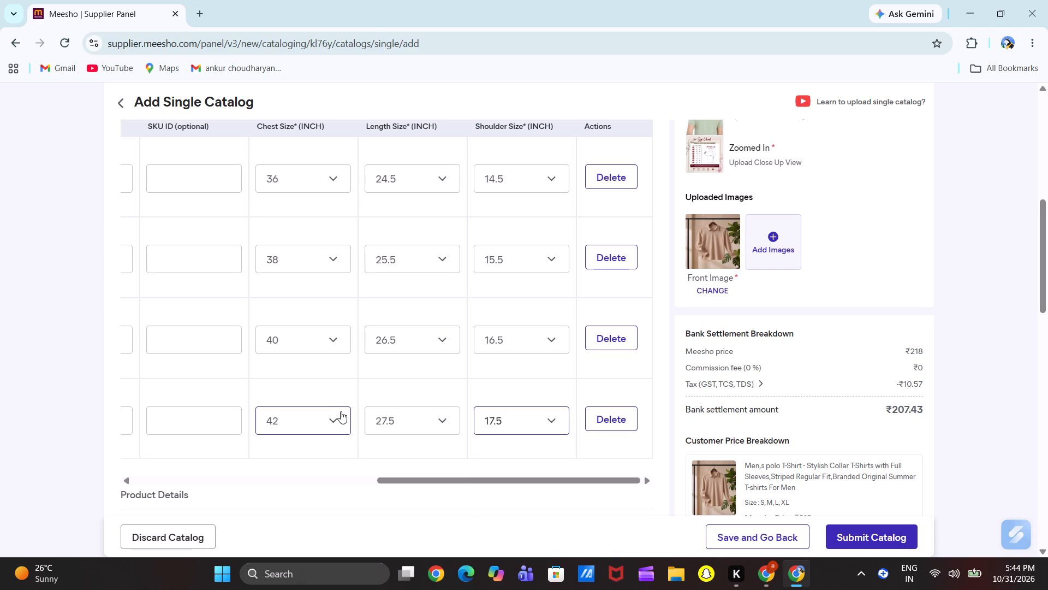
# Set Product 3's color to Caramel Brown in Product Details.
pyautogui.hscroll(5, 341, 411)
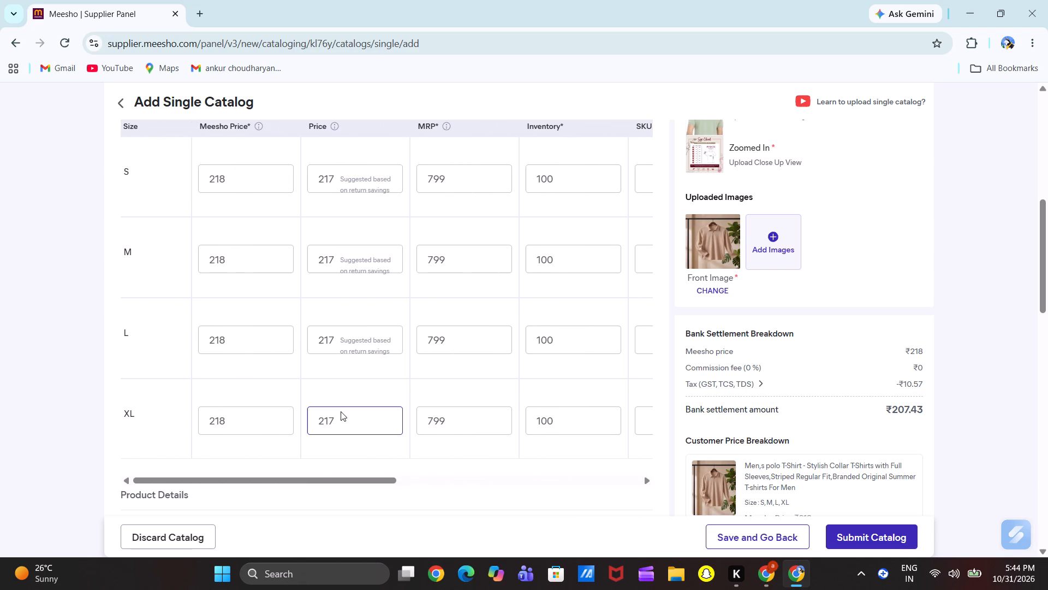
pyautogui.scroll(-2, 398, 394)
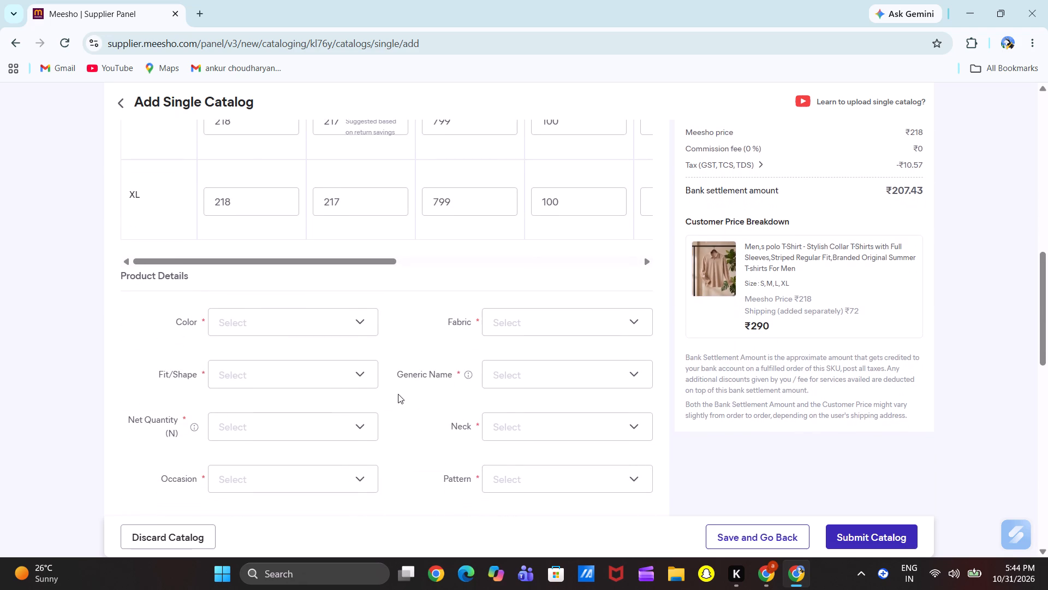
pyautogui.click(266, 321)
pyautogui.click(254, 358)
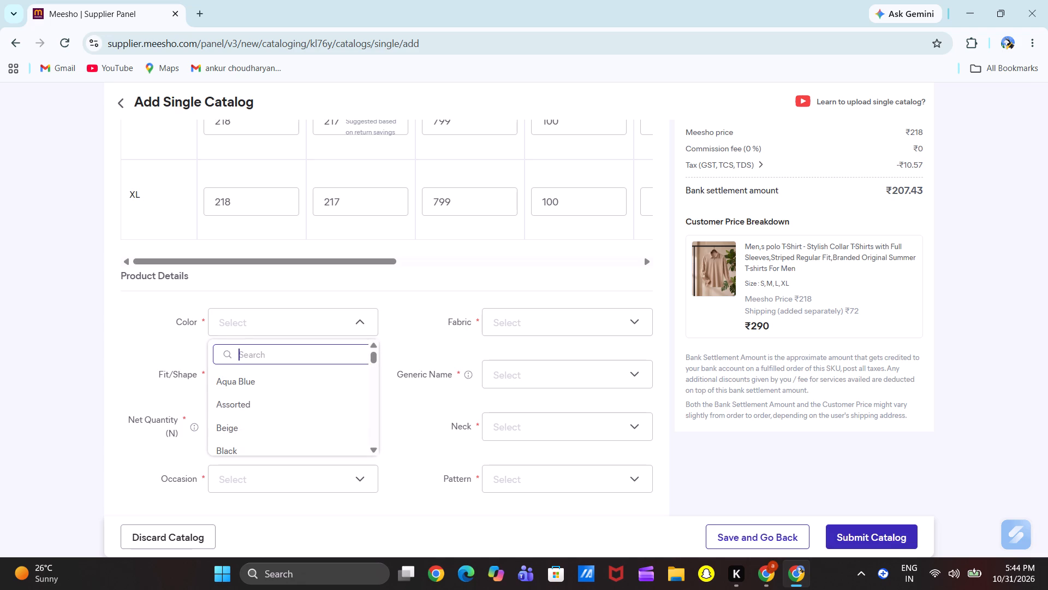
pyautogui.write('CA')
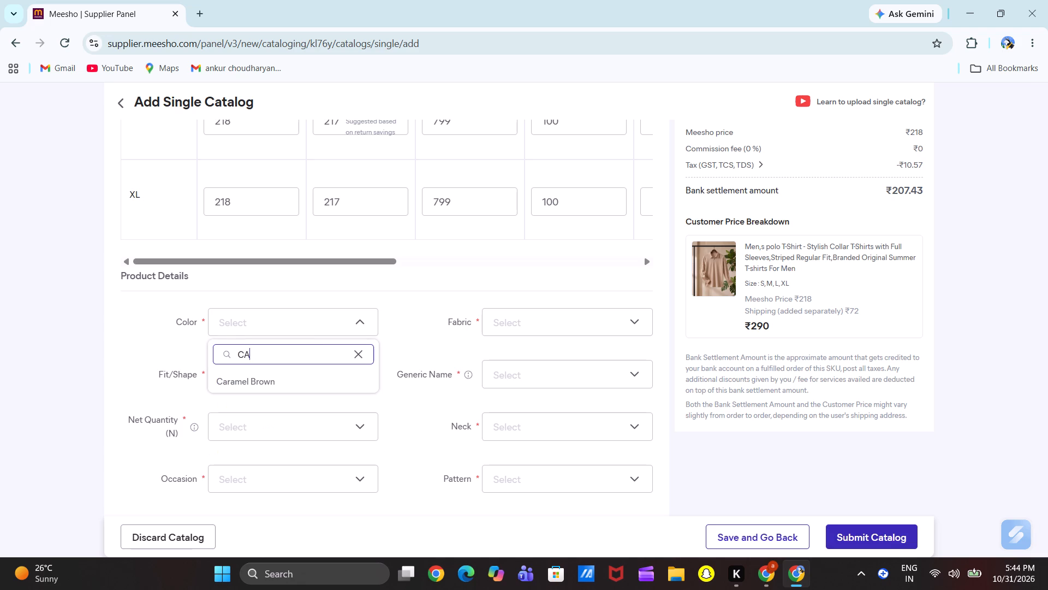
pyautogui.click(317, 369)
pyautogui.click(285, 376)
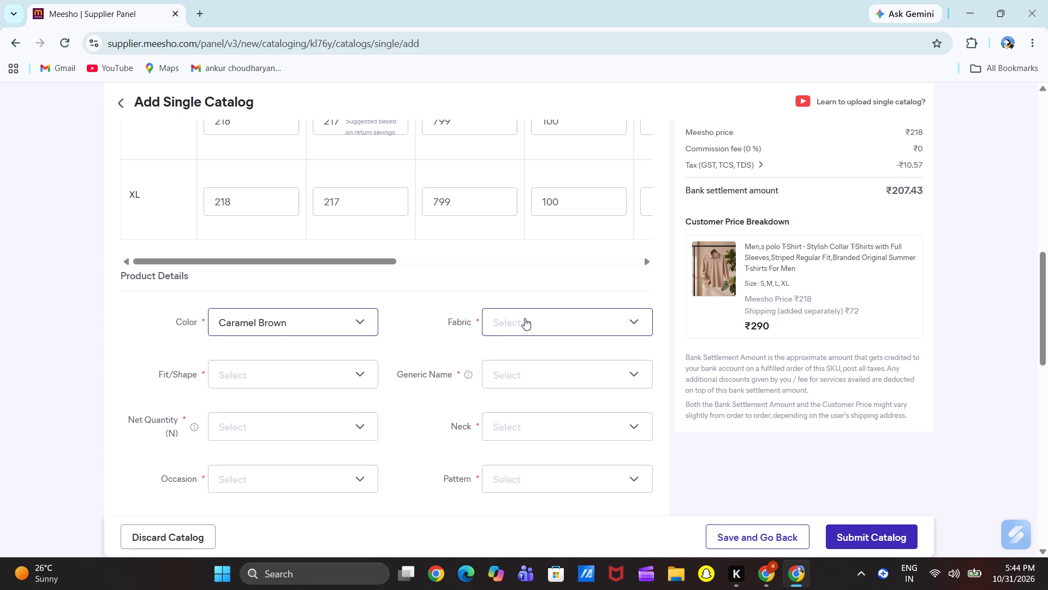
# Set Product 3's fabric to Cotton Blend and its fit/shape to Regular.
pyautogui.click(525, 318)
pyautogui.scroll(-1, 533, 406)
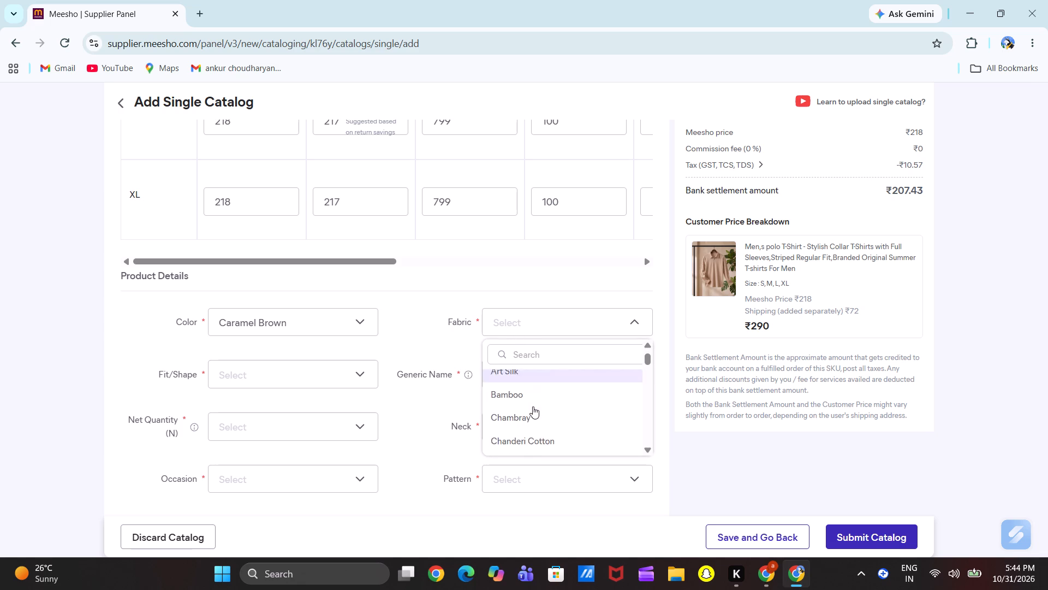
pyautogui.scroll(-3, 533, 406)
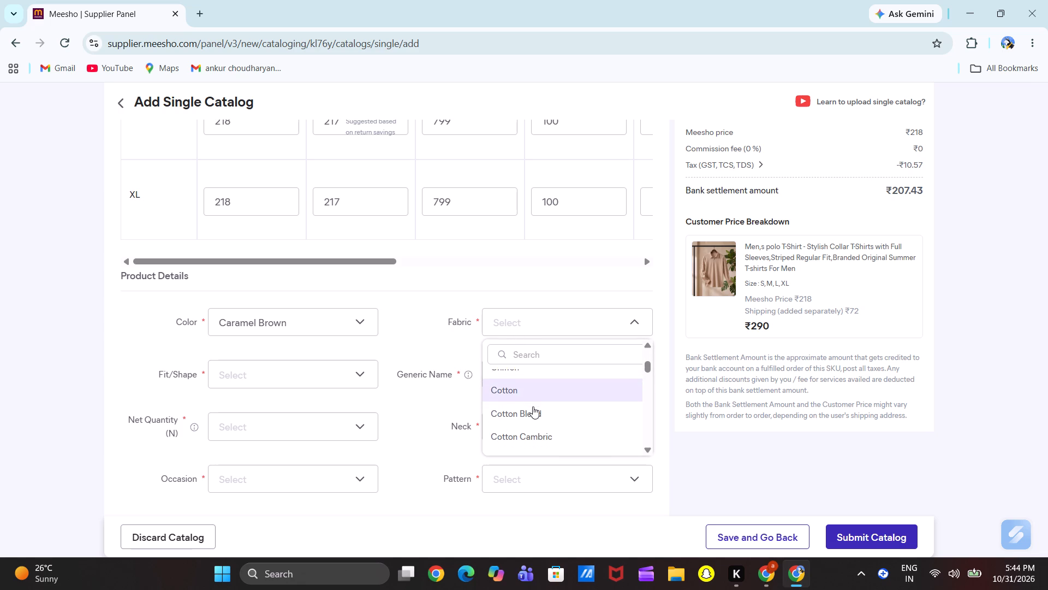
pyautogui.scroll(-1, 533, 406)
pyautogui.click(521, 410)
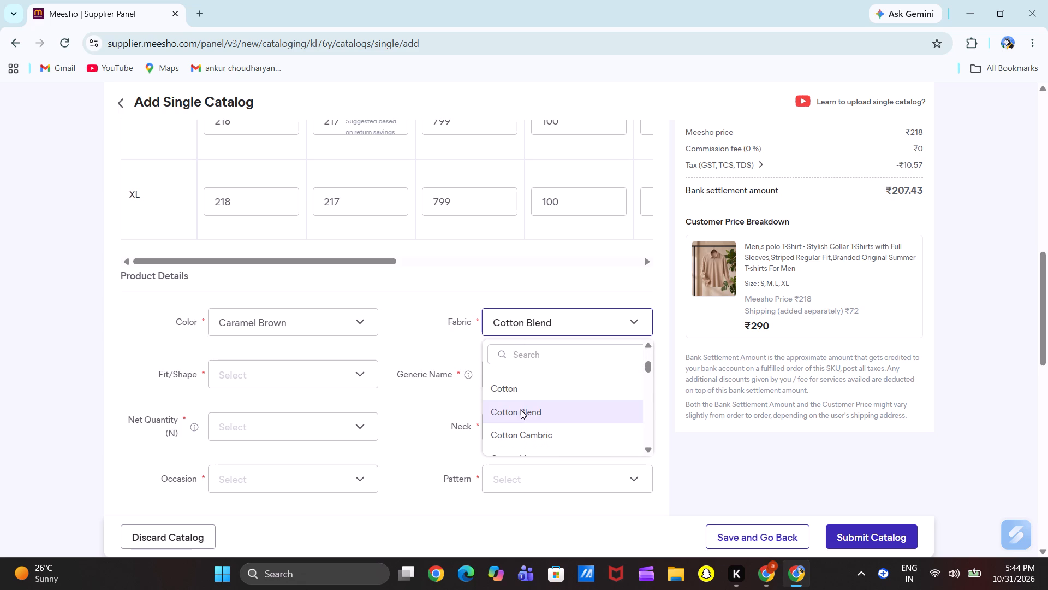
pyautogui.click(278, 379)
pyautogui.scroll(-1, 274, 467)
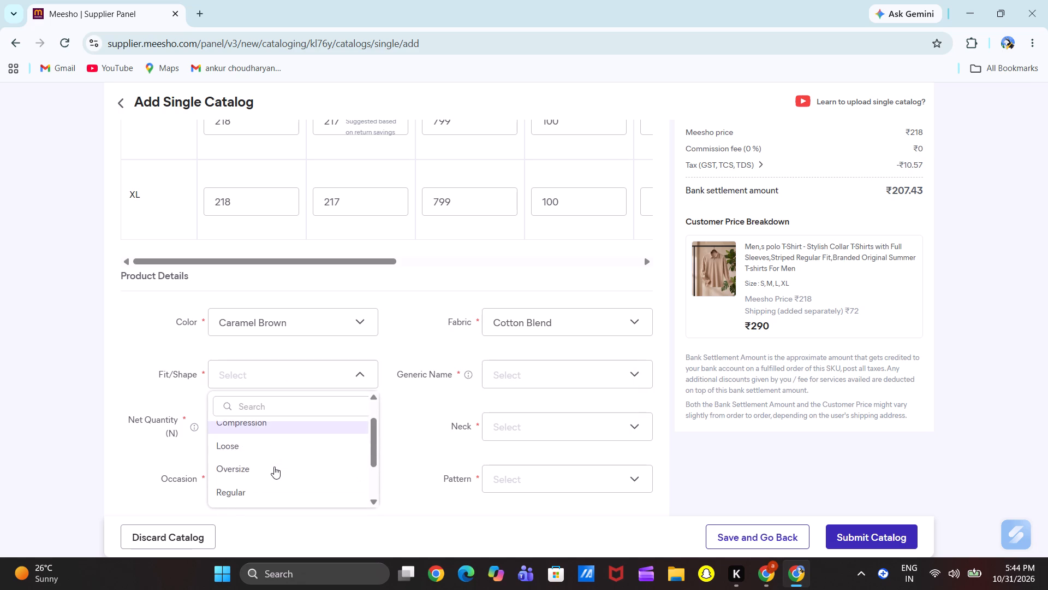
pyautogui.scroll(-1, 274, 467)
pyautogui.click(274, 467)
# Set Product 3's generic name to Tshirts and its net quantity to 1.
pyautogui.click(552, 379)
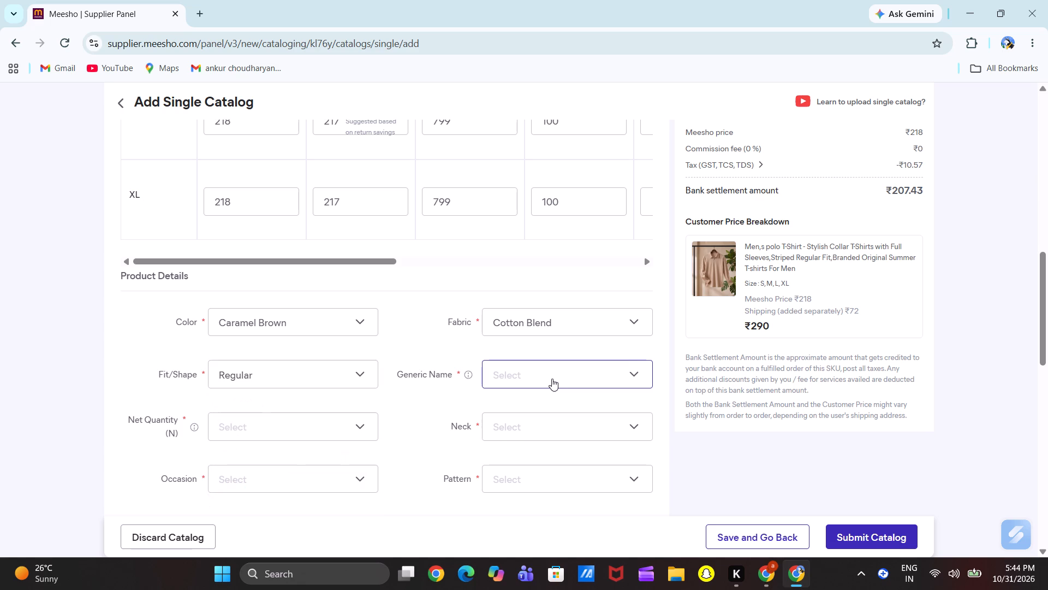
pyautogui.scroll(-2, 515, 455)
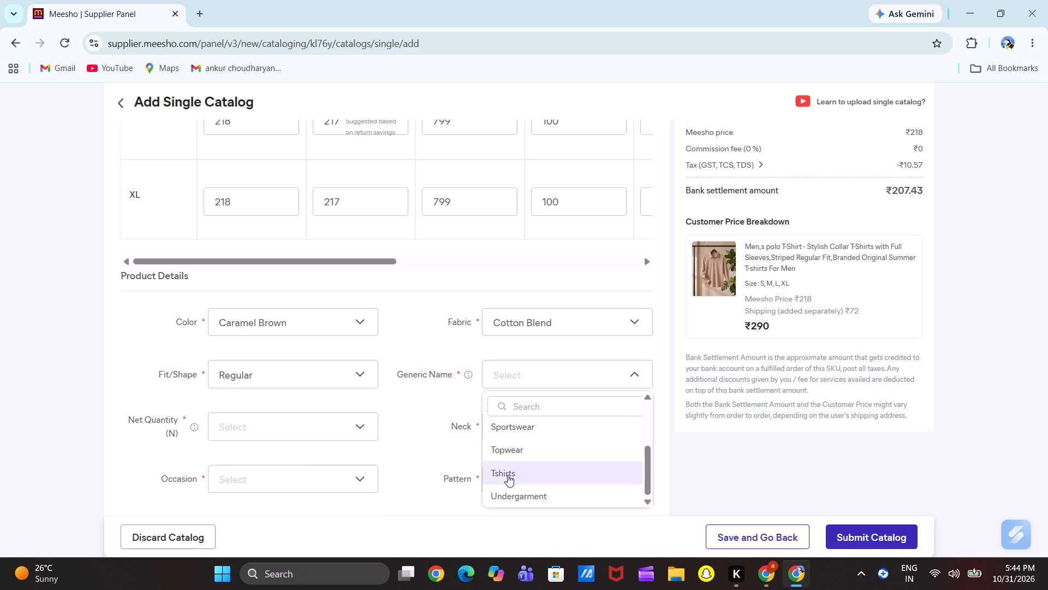
pyautogui.click(508, 475)
pyautogui.click(272, 428)
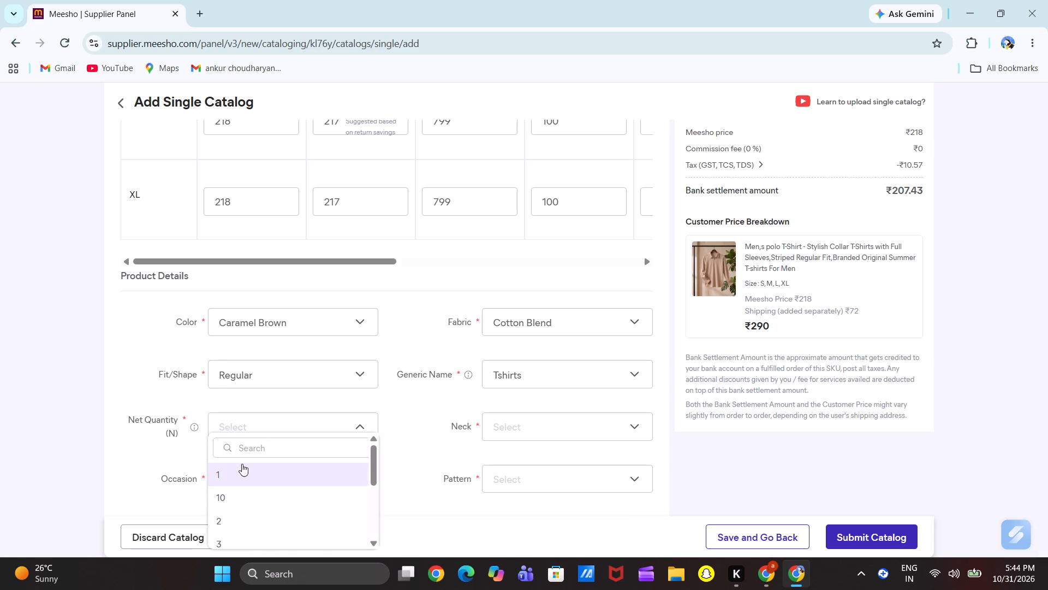
pyautogui.click(242, 464)
# Set Product 3's neck to Polo and its occasion to Casual.
pyautogui.click(515, 422)
pyautogui.scroll(-2, 529, 492)
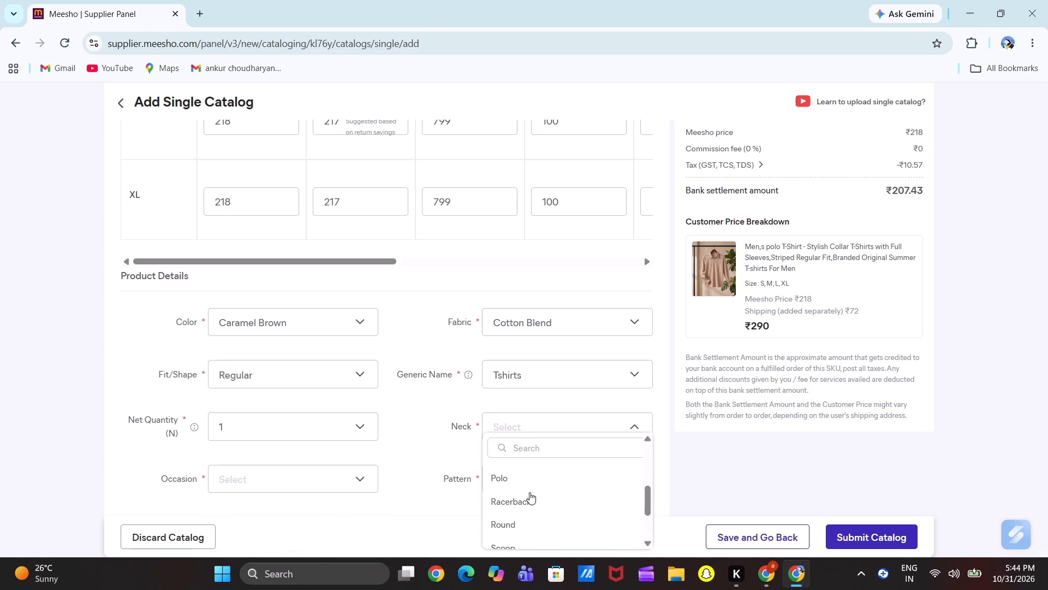
pyautogui.click(523, 518)
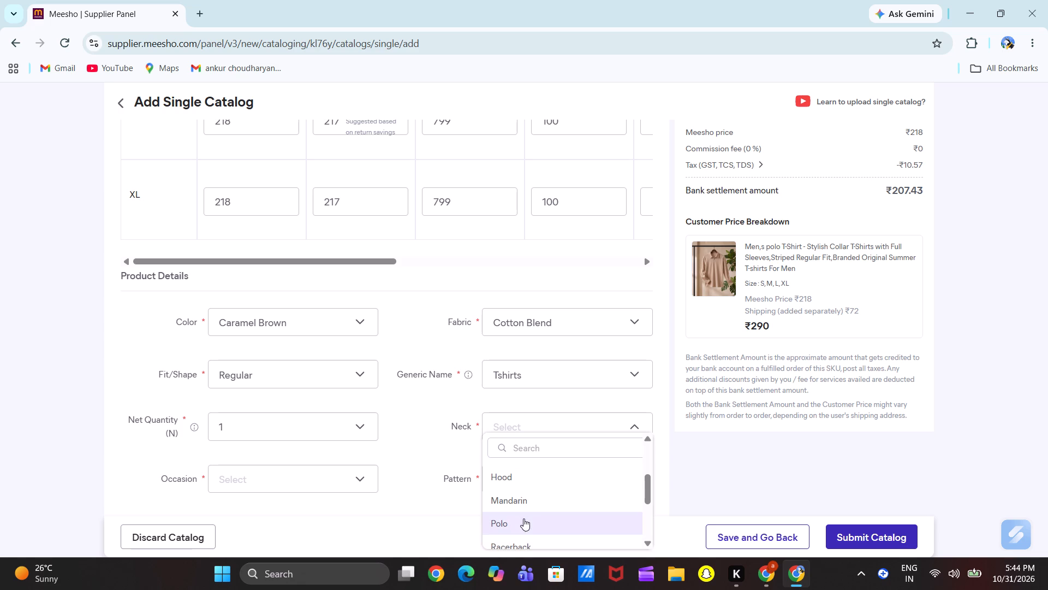
pyautogui.scroll(-1, 354, 501)
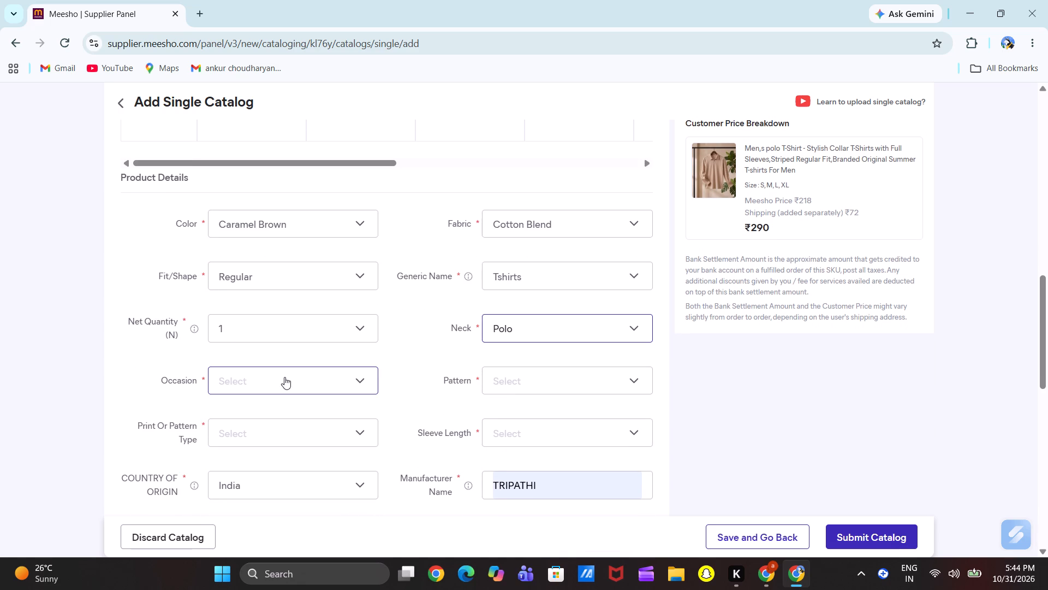
pyautogui.click(284, 377)
pyautogui.click(263, 471)
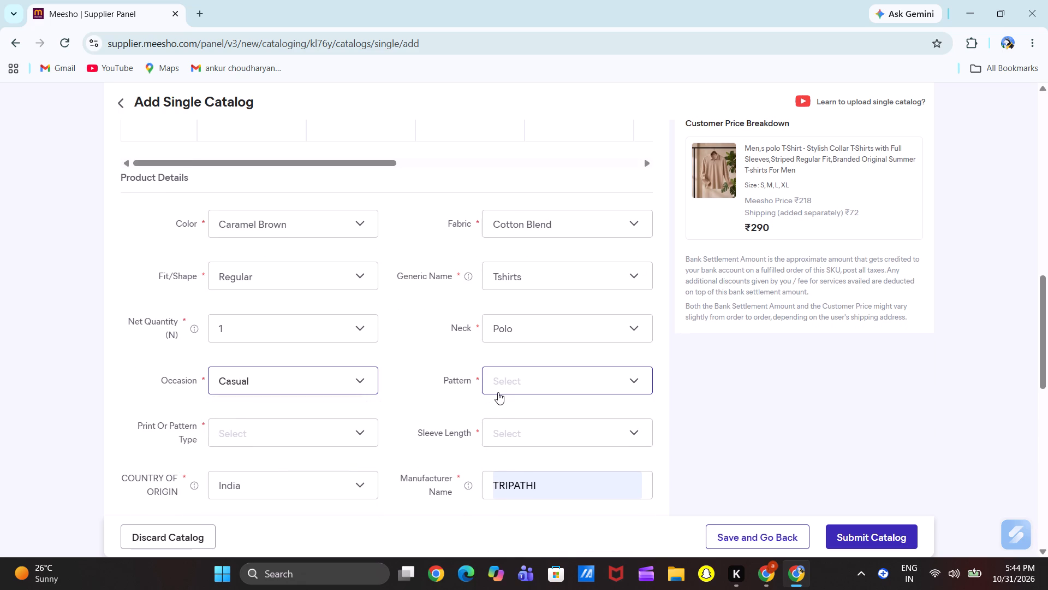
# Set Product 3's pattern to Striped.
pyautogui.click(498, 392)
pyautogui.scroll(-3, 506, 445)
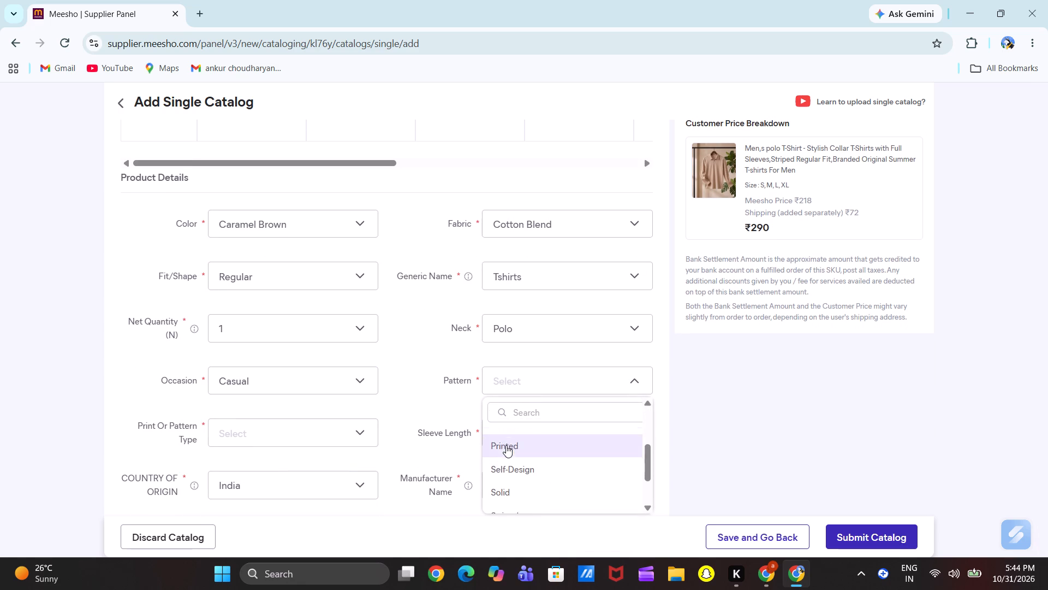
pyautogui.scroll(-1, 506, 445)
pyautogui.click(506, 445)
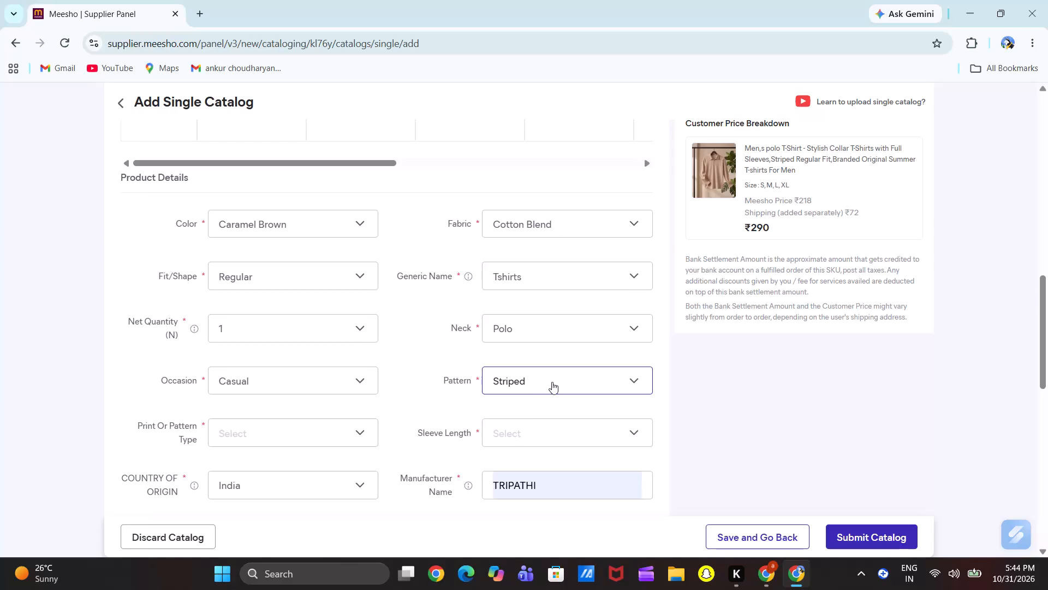
# Set both the pattern and the print or pattern type of Product 3 to Solid.
pyautogui.click(552, 382)
pyautogui.scroll(-1, 522, 473)
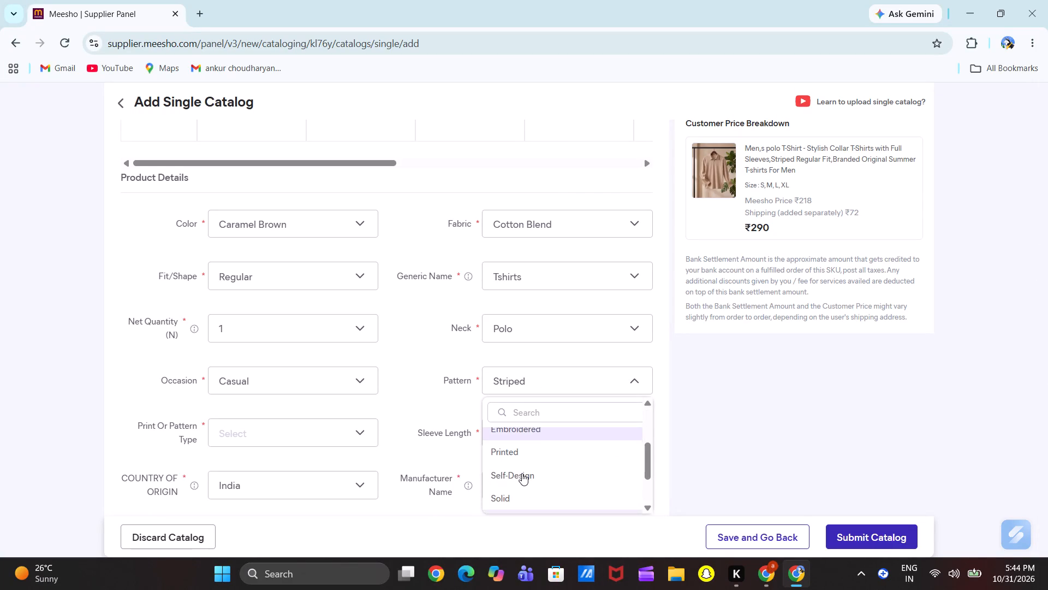
pyautogui.scroll(-1, 522, 473)
pyautogui.click(513, 470)
pyautogui.click(254, 431)
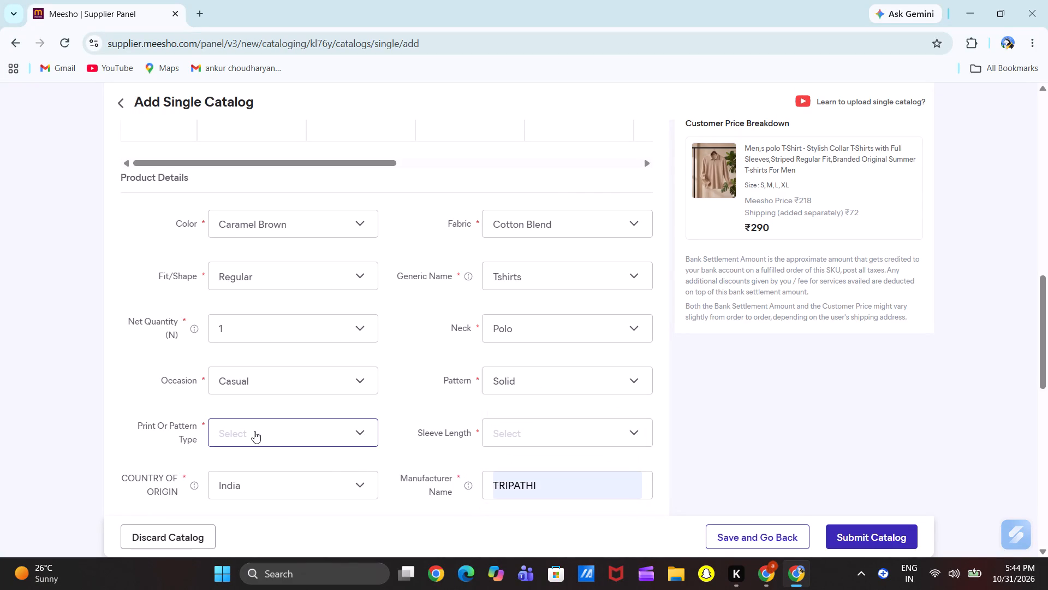
pyautogui.click(277, 442)
pyautogui.write('SO')
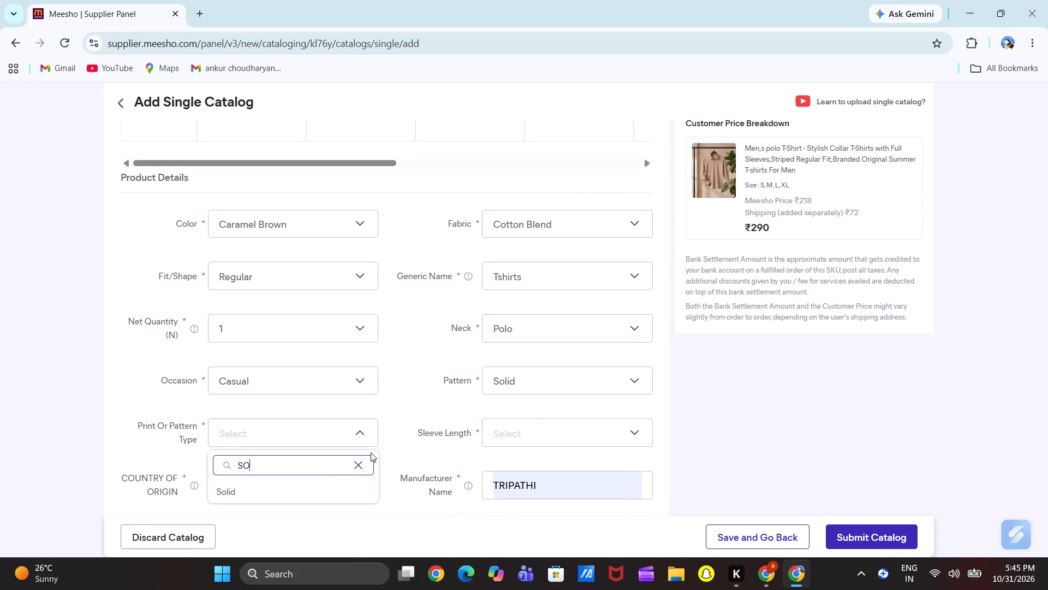
pyautogui.click(288, 483)
# Set Product 3's sleeve length to Long Sleeves.
pyautogui.moveTo(515, 429); pyautogui.dragTo(471, 483)
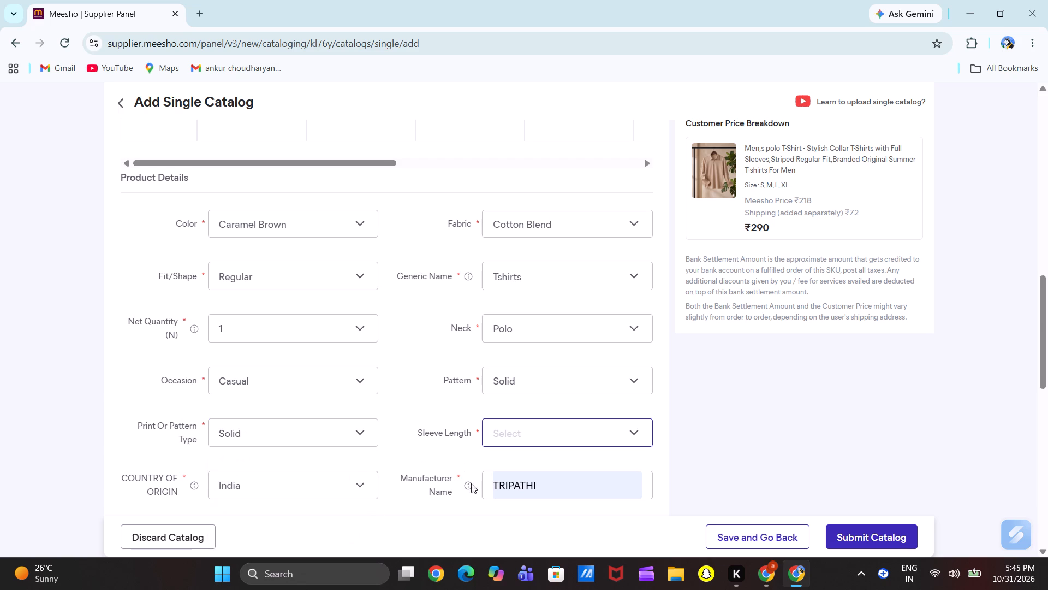
pyautogui.moveTo(471, 483); pyautogui.dragTo(494, 506)
pyautogui.click(559, 435)
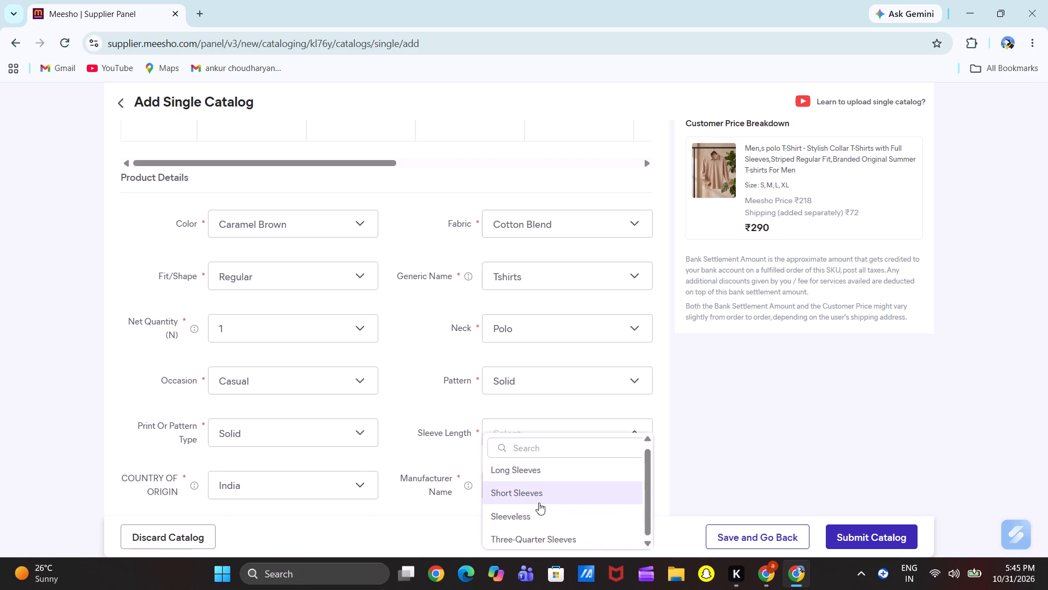
pyautogui.click(505, 476)
# In Product 3's other attributes, set the length to Regular and style to Korean, and choose the number of pockets.
pyautogui.scroll(-4, 420, 483)
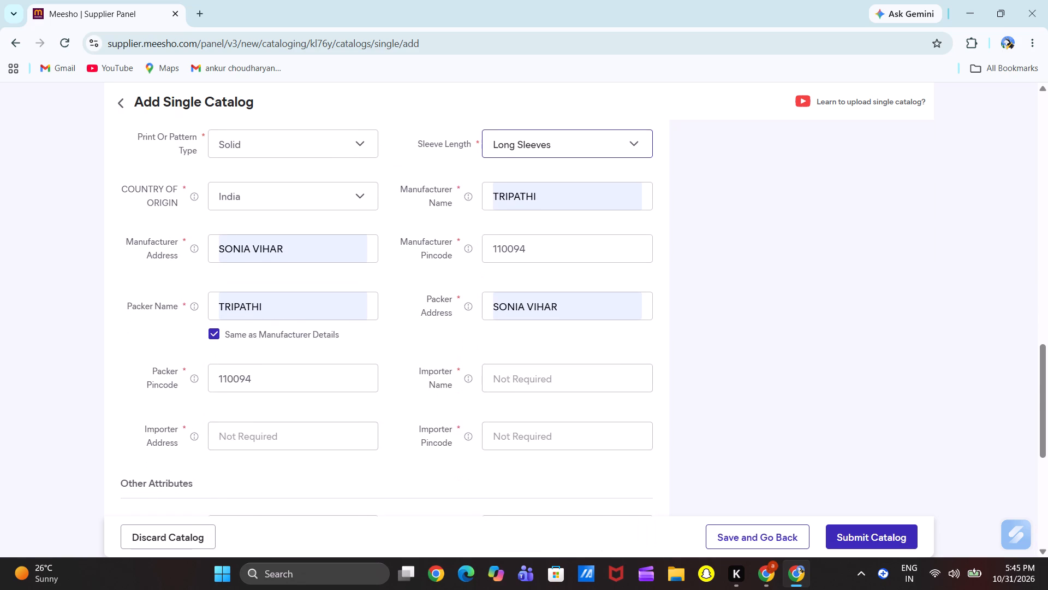
pyautogui.scroll(-3, 414, 454)
pyautogui.click(514, 338)
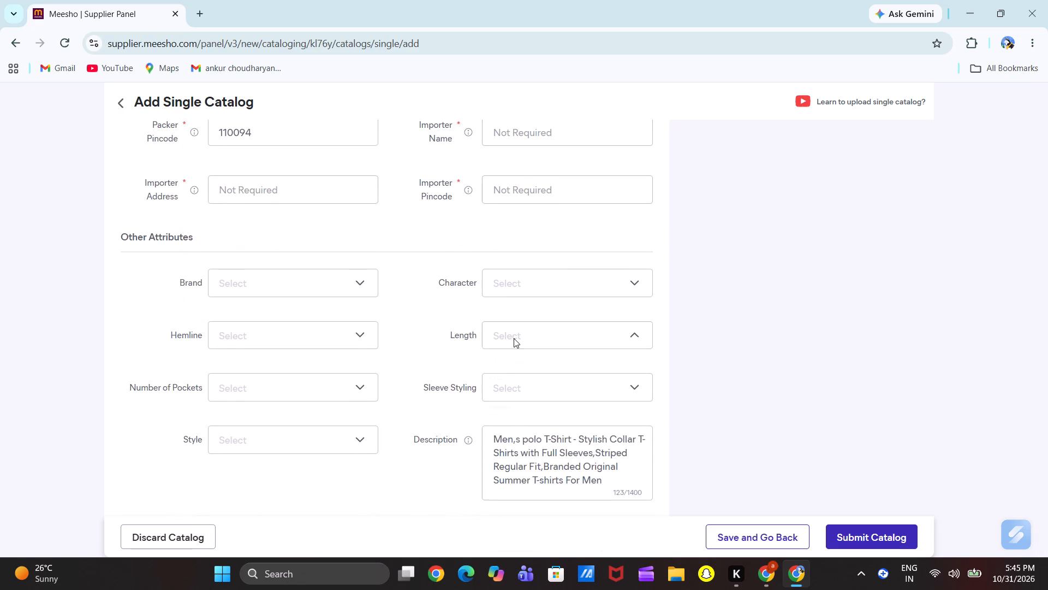
pyautogui.click(504, 434)
pyautogui.click(285, 439)
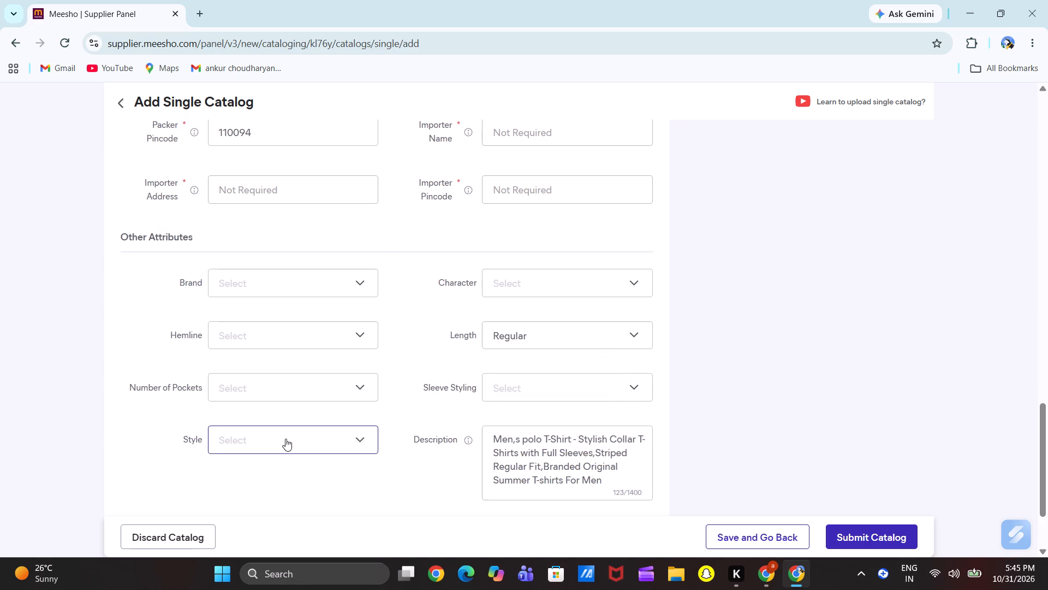
pyautogui.click(243, 515)
pyautogui.click(297, 381)
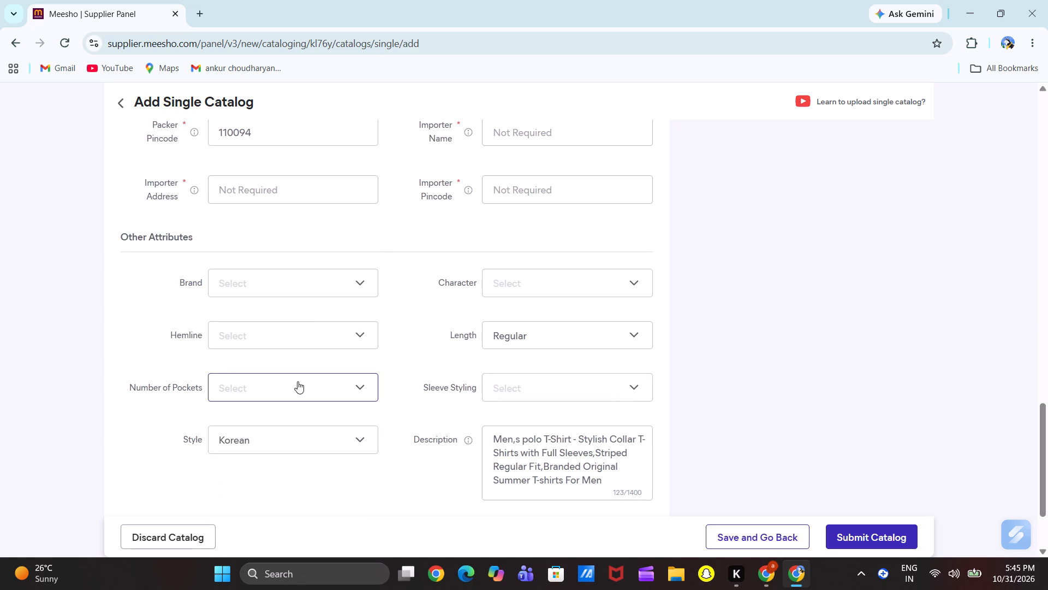
pyautogui.click(264, 491)
# Switch to Product 4, the teal shirt, and enter FULL=FRILL;/.[TEAL] as its style code.
pyautogui.scroll(4, 431, 368)
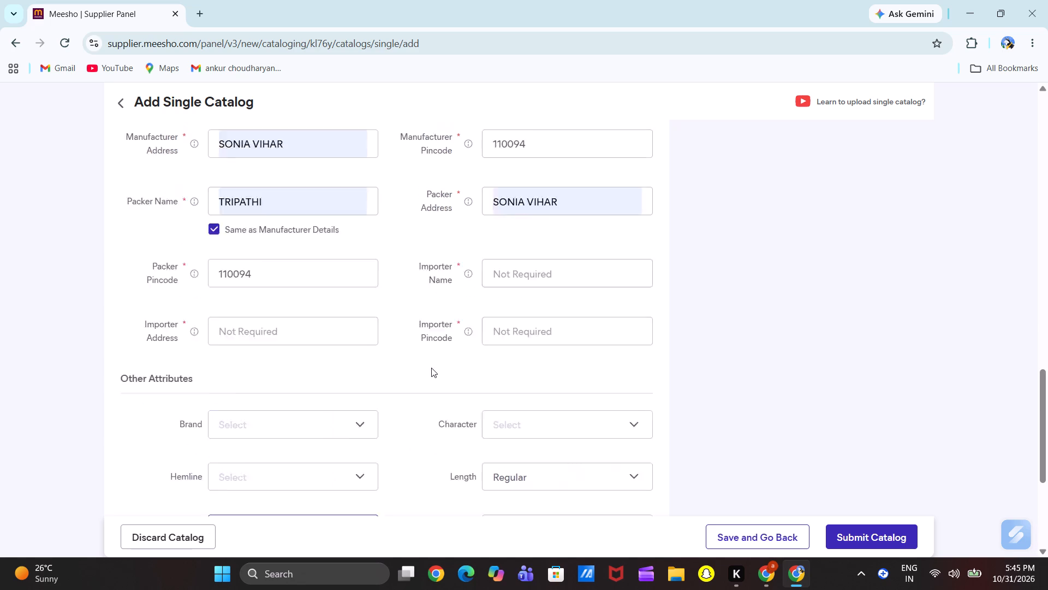
pyautogui.scroll(6, 431, 368)
pyautogui.click(475, 184)
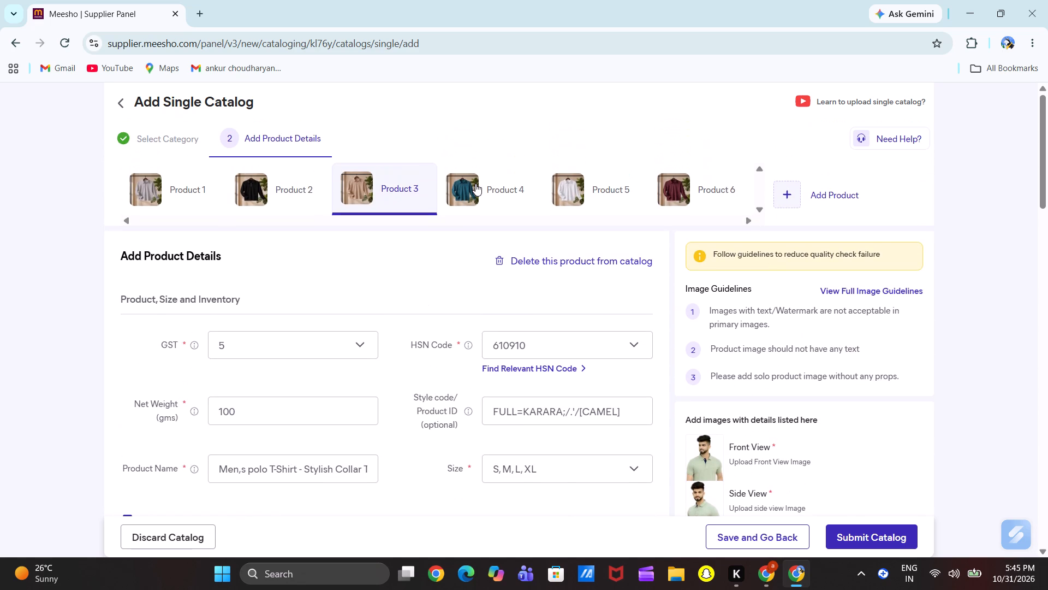
pyautogui.scroll(-1, 449, 400)
pyautogui.click(516, 320)
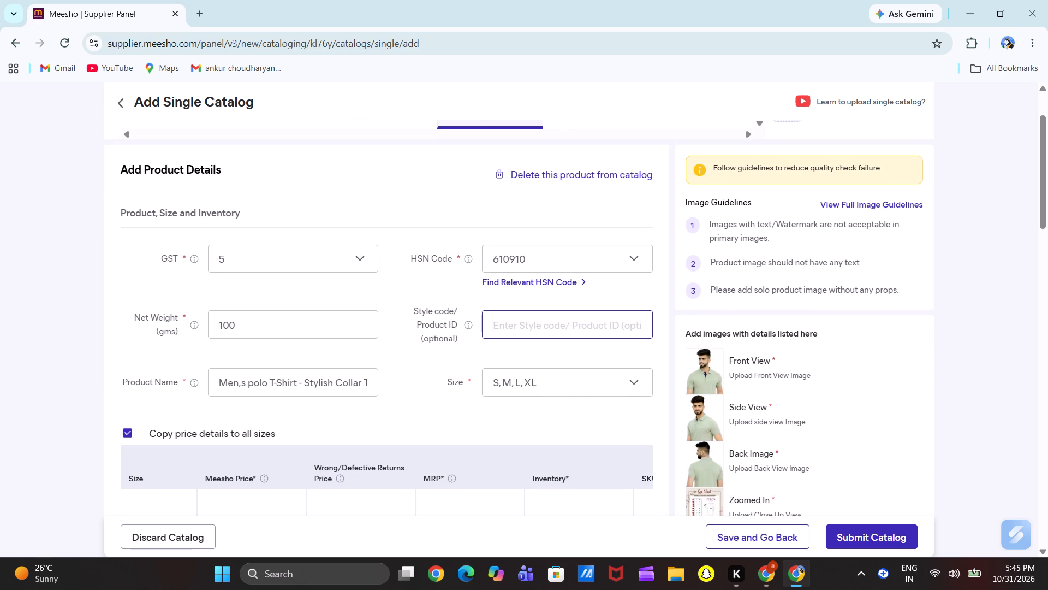
pyautogui.write('FULL')
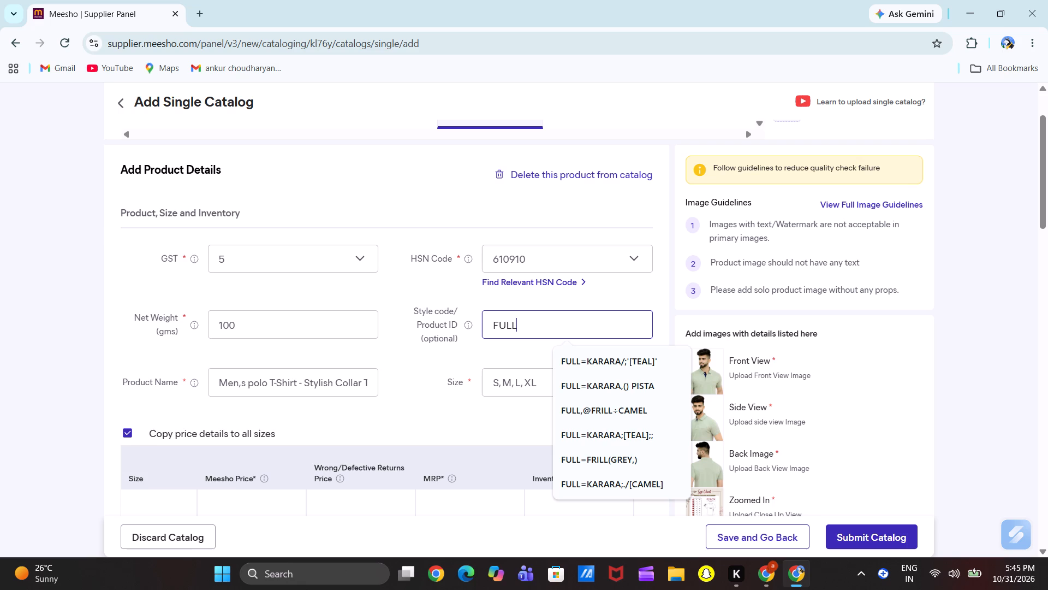
pyautogui.press('=')
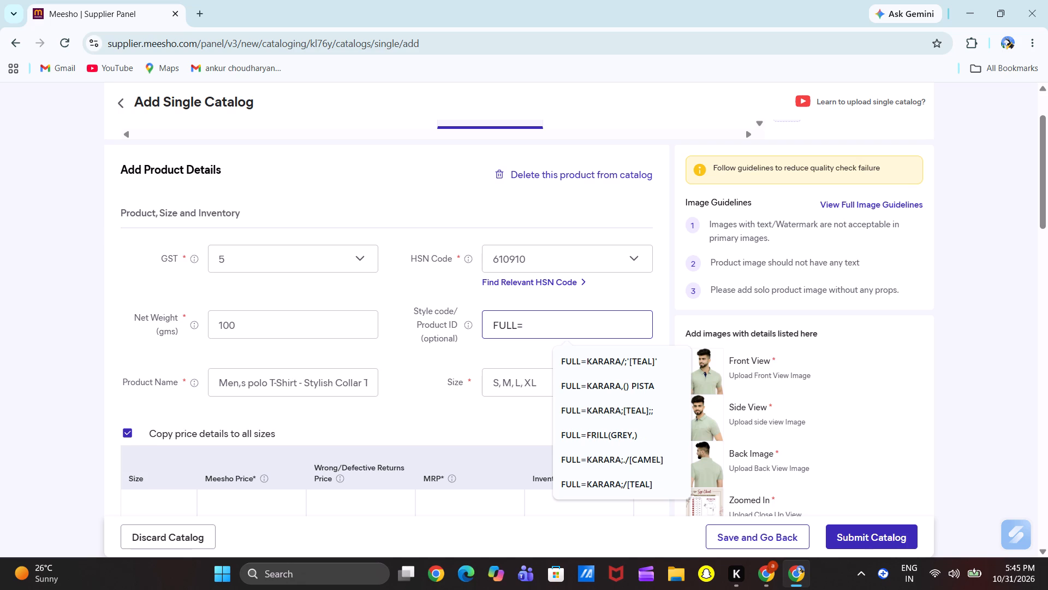
pyautogui.hscroll(-1, 489, 290)
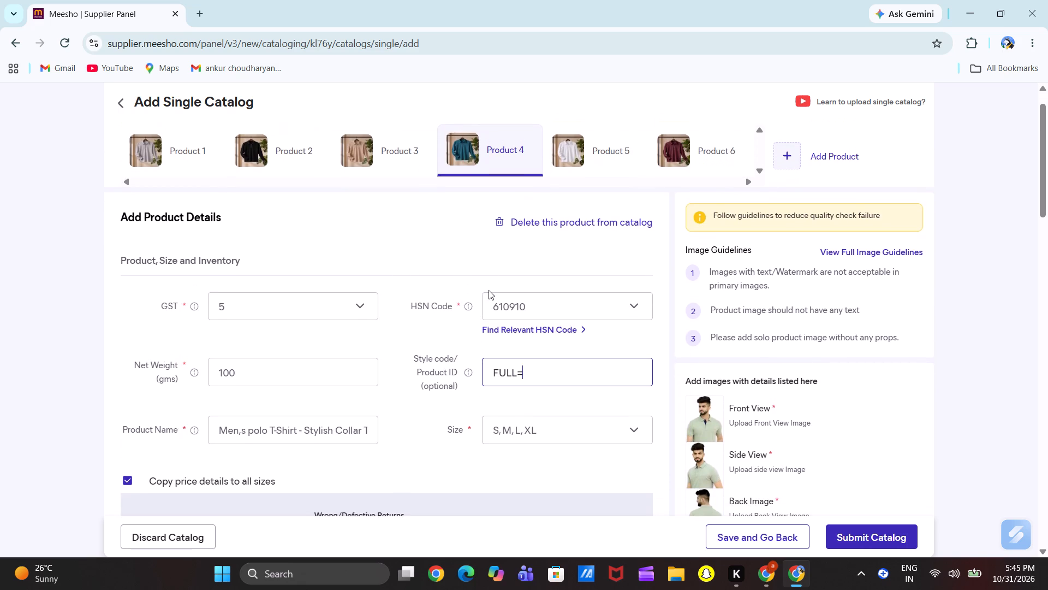
pyautogui.write('FRILL')
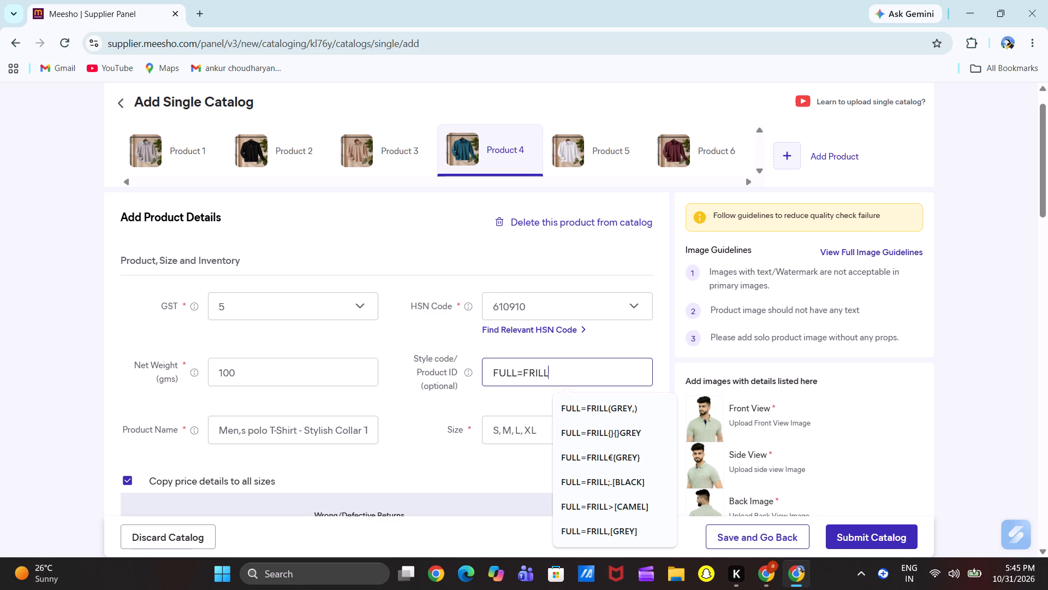
pyautogui.write(';/.')
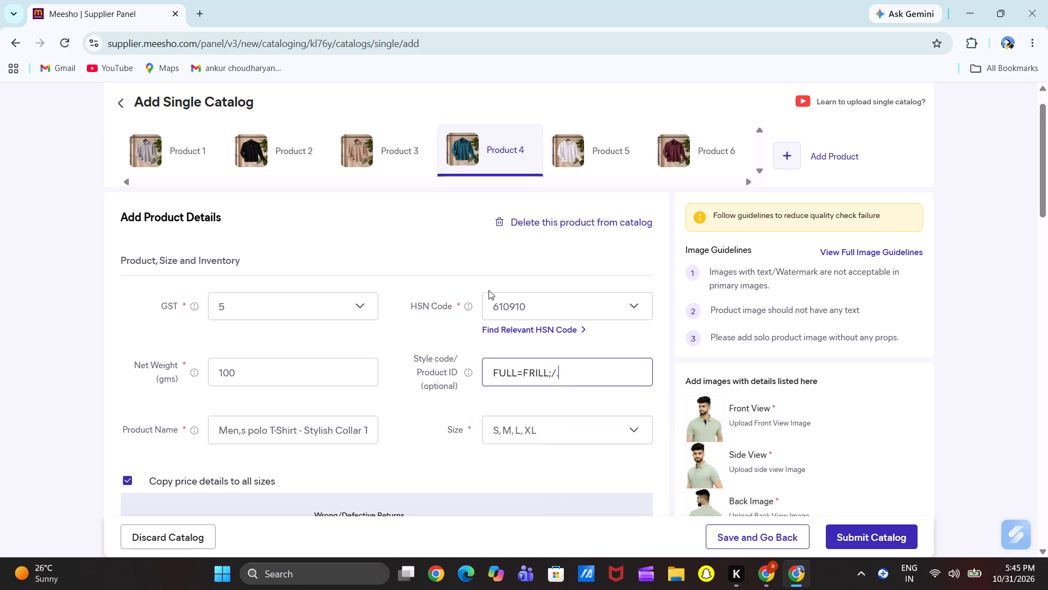
pyautogui.press('[')
pyautogui.write('TEA')
pyautogui.press('l')
pyautogui.press(']')
# Check the price details entered for Product 3, the camel shirt, and return to Product 4.
pyautogui.scroll(-3, 395, 359)
pyautogui.click(261, 410)
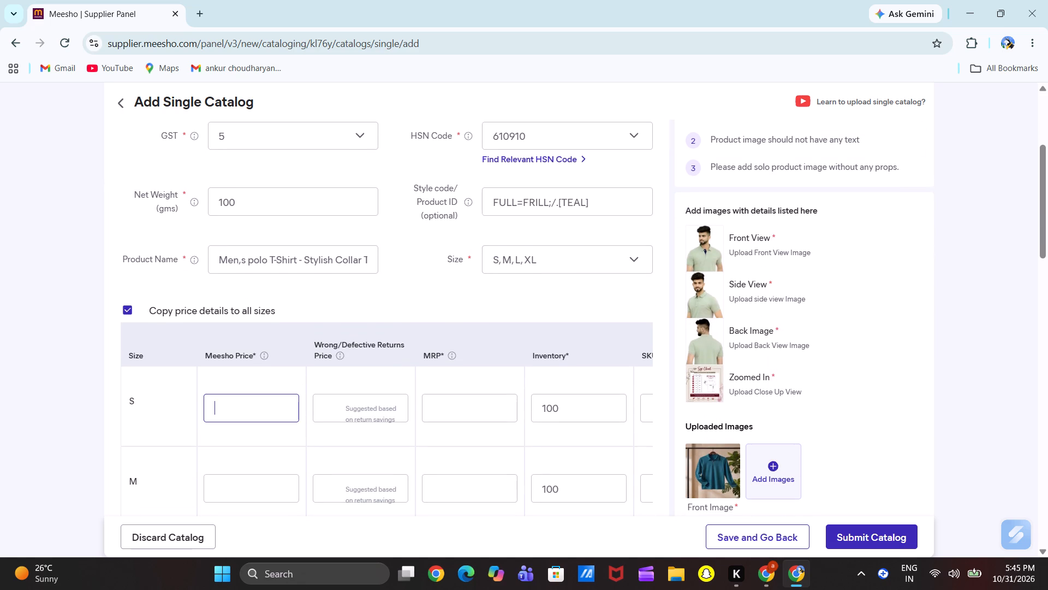
pyautogui.scroll(3, 345, 323)
pyautogui.click(360, 179)
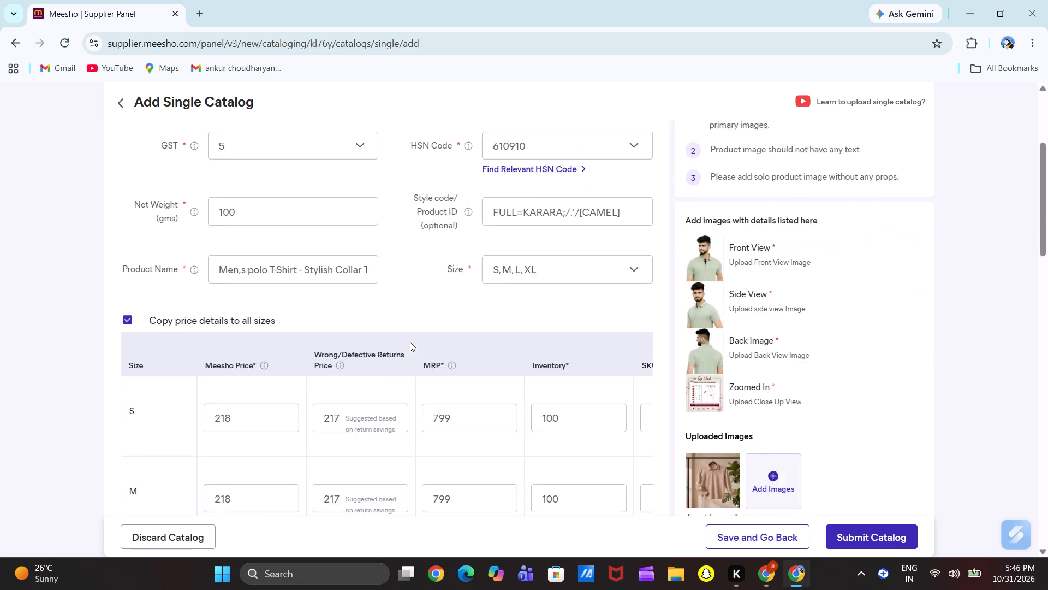
pyautogui.click(467, 176)
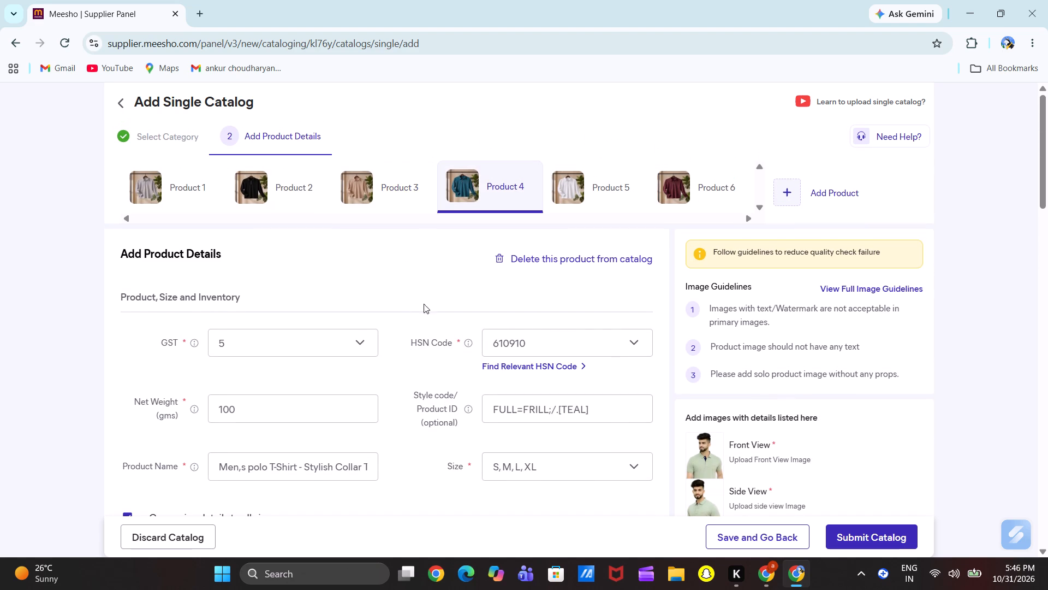
# Set Product 4's Meesho price to 218, wrong/defective returns price to 217 and MRP to 799.
pyautogui.scroll(-2, 431, 328)
pyautogui.click(225, 482)
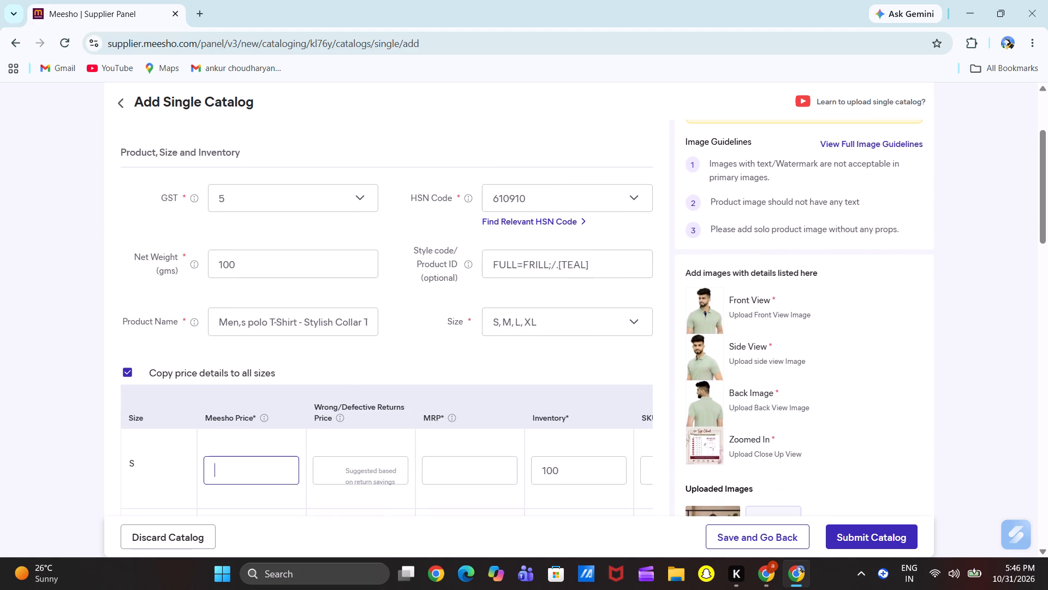
pyautogui.write('218')
pyautogui.click(334, 461)
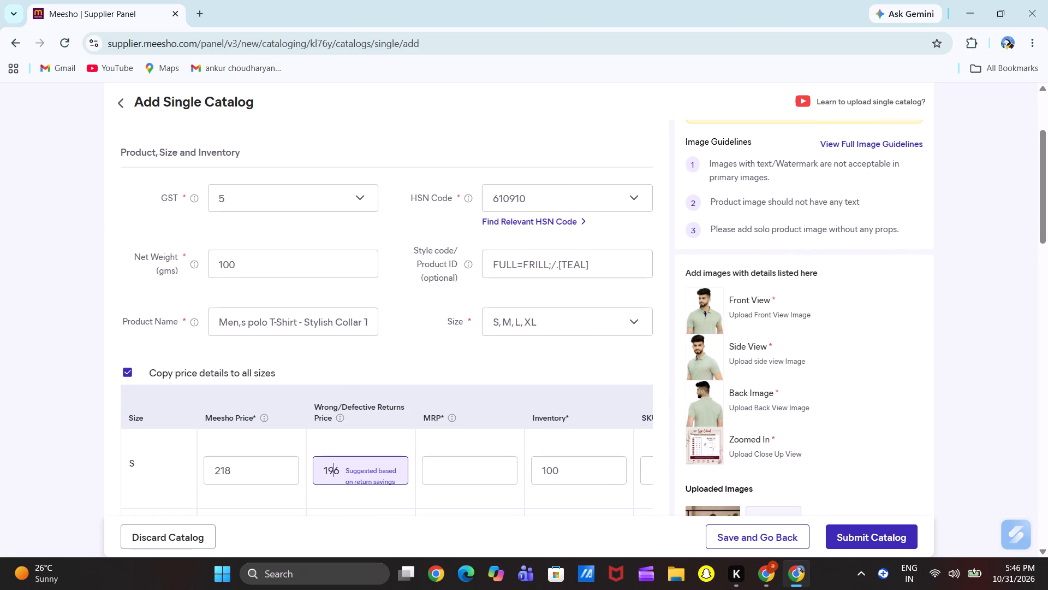
pyautogui.press('BackSpace')
pyautogui.press('BackSpace')
pyautogui.click(334, 461)
pyautogui.press('BackSpace')
pyautogui.write('217')
pyautogui.click(444, 469)
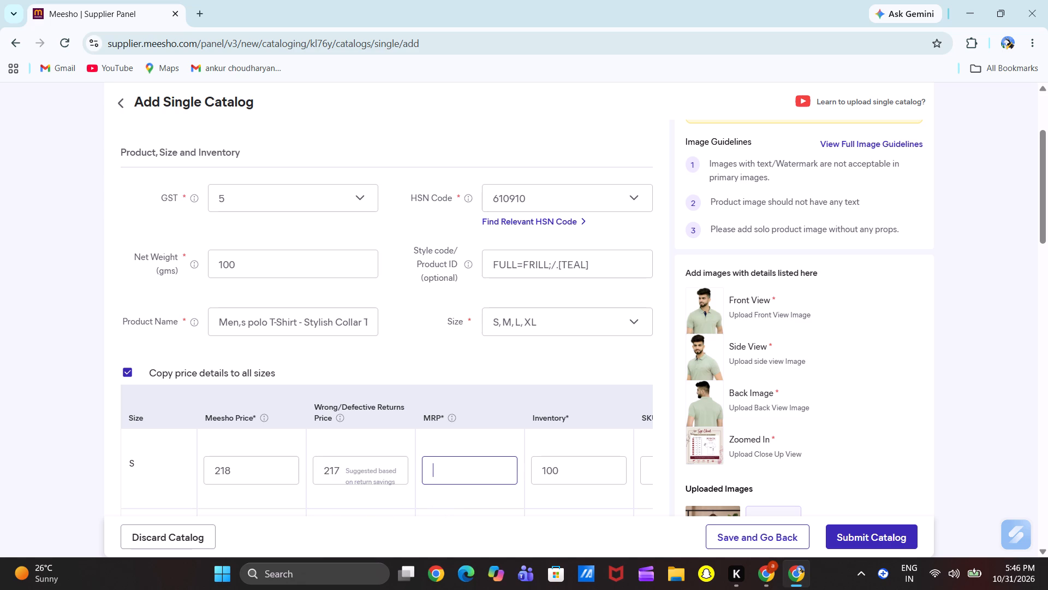
pyautogui.write('799')
# Set Product 4's shoulder size to 14.5 inches for size S and 15.5 inches for size M.
pyautogui.scroll(-1, 399, 412)
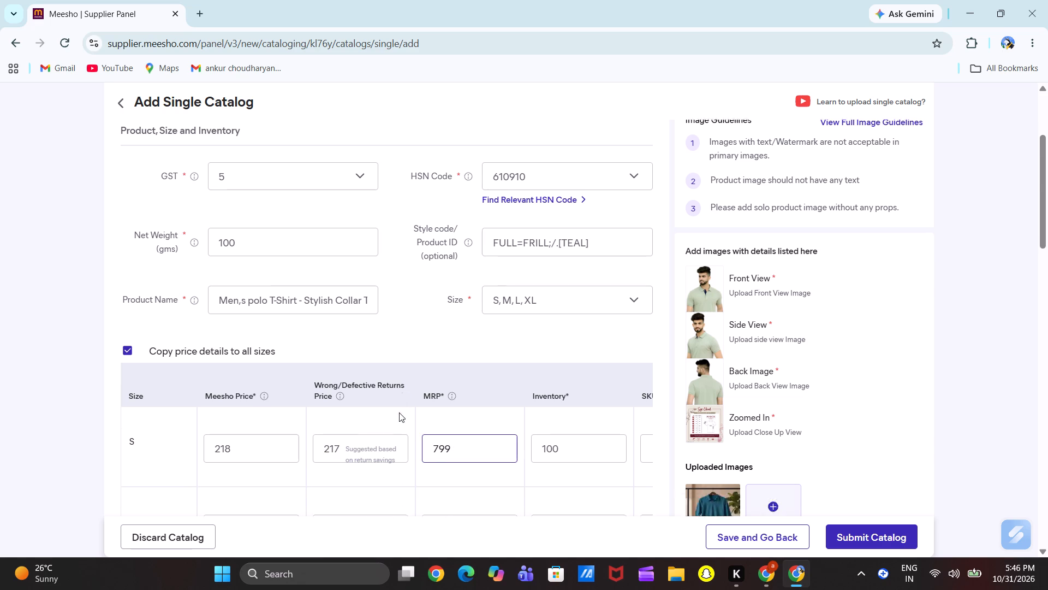
pyautogui.scroll(-2, 399, 412)
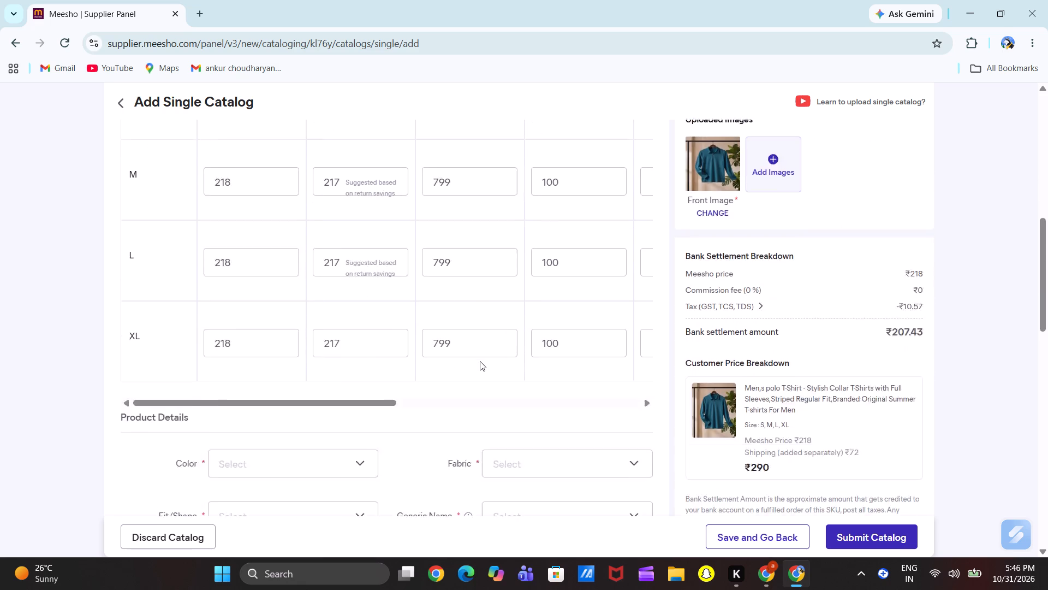
pyautogui.hscroll(-4, 480, 361)
pyautogui.click(564, 221)
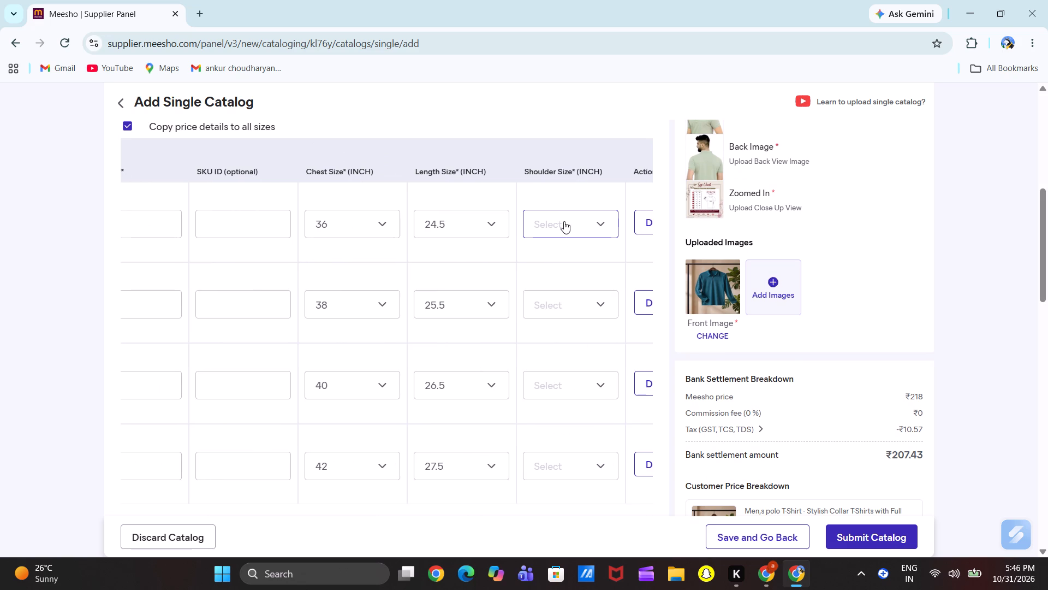
pyautogui.scroll(-1, 552, 341)
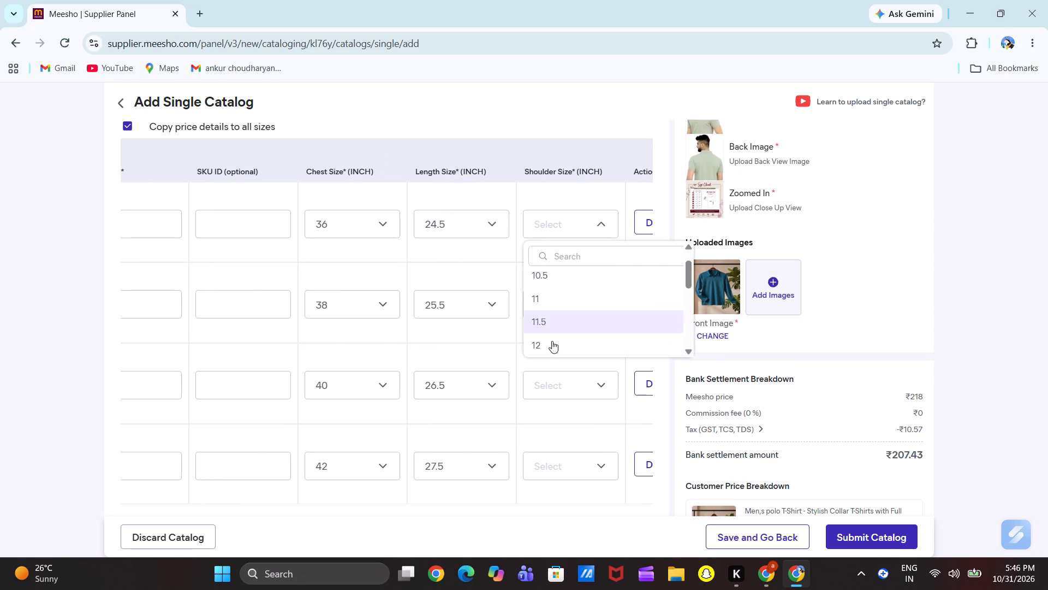
pyautogui.scroll(-2, 552, 341)
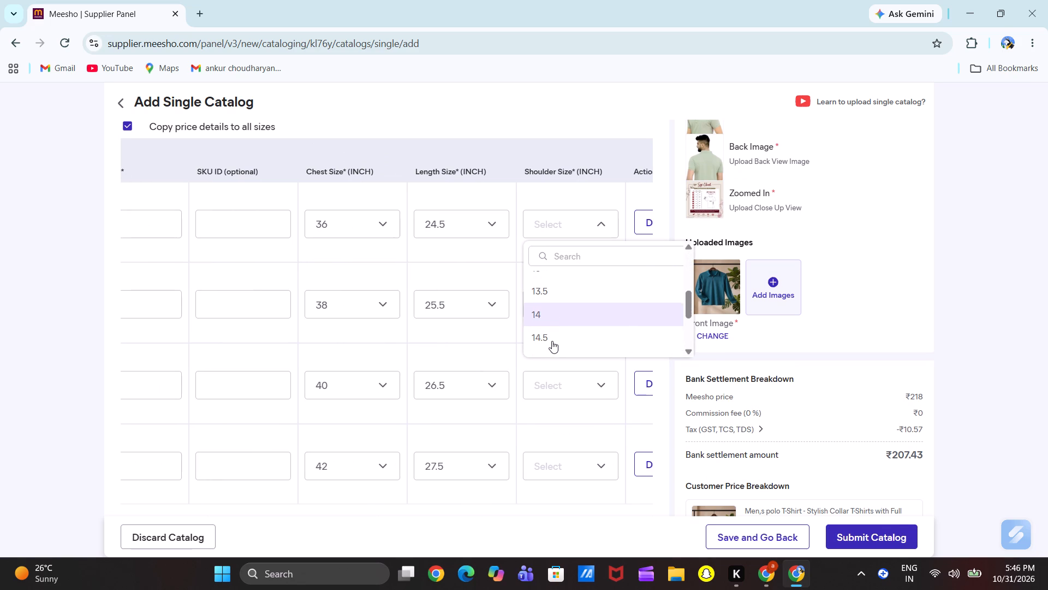
pyautogui.scroll(-1, 552, 341)
pyautogui.click(552, 341)
pyautogui.click(556, 310)
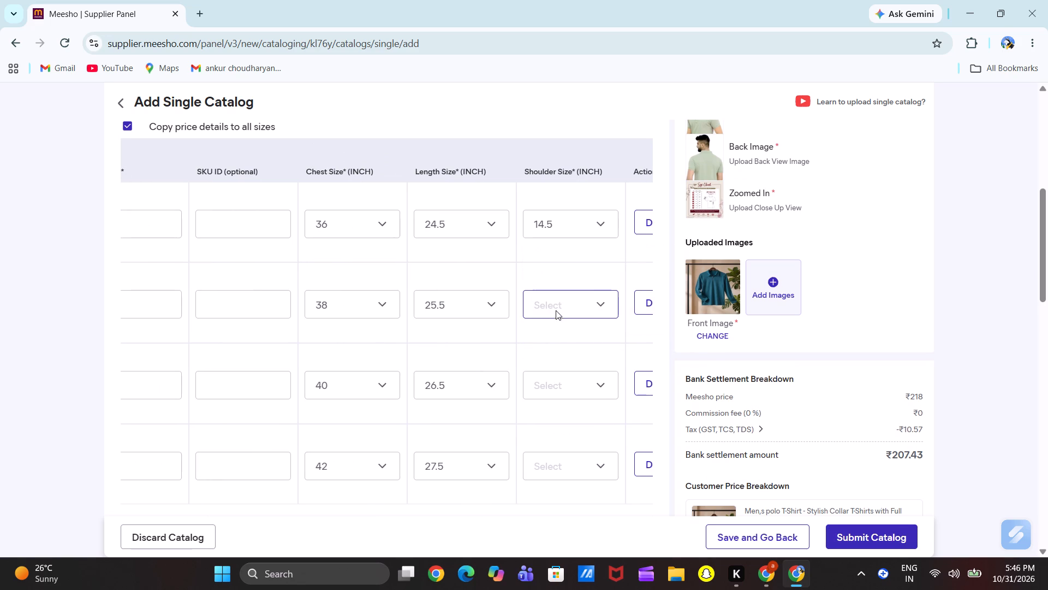
pyautogui.scroll(-3, 567, 403)
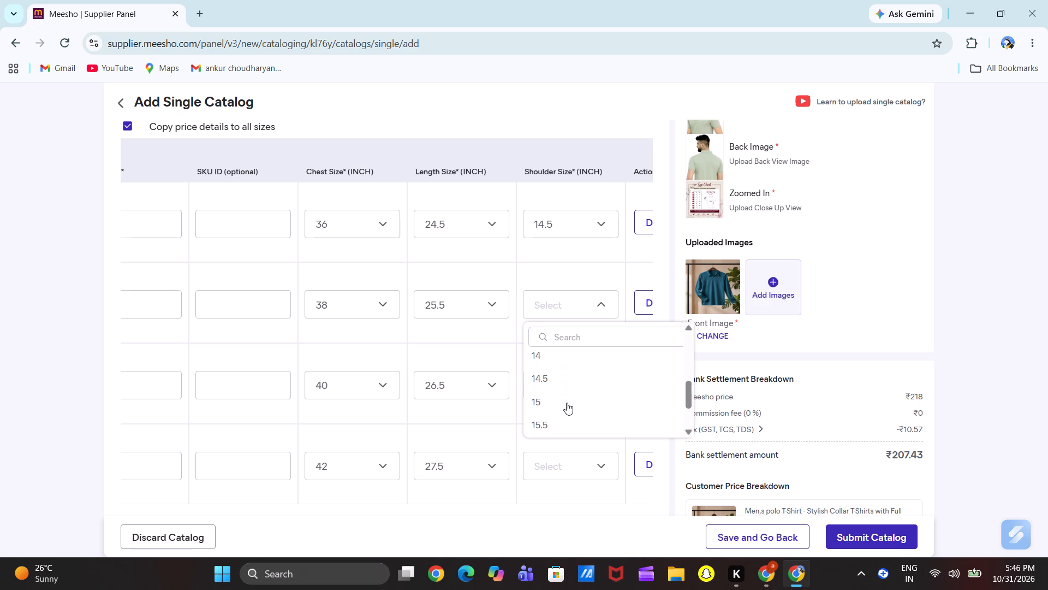
pyautogui.scroll(-1, 567, 403)
pyautogui.click(567, 403)
# Set Product 4's shoulder size to 16.5 inches for size L and 17.5 inches for size XL.
pyautogui.click(564, 385)
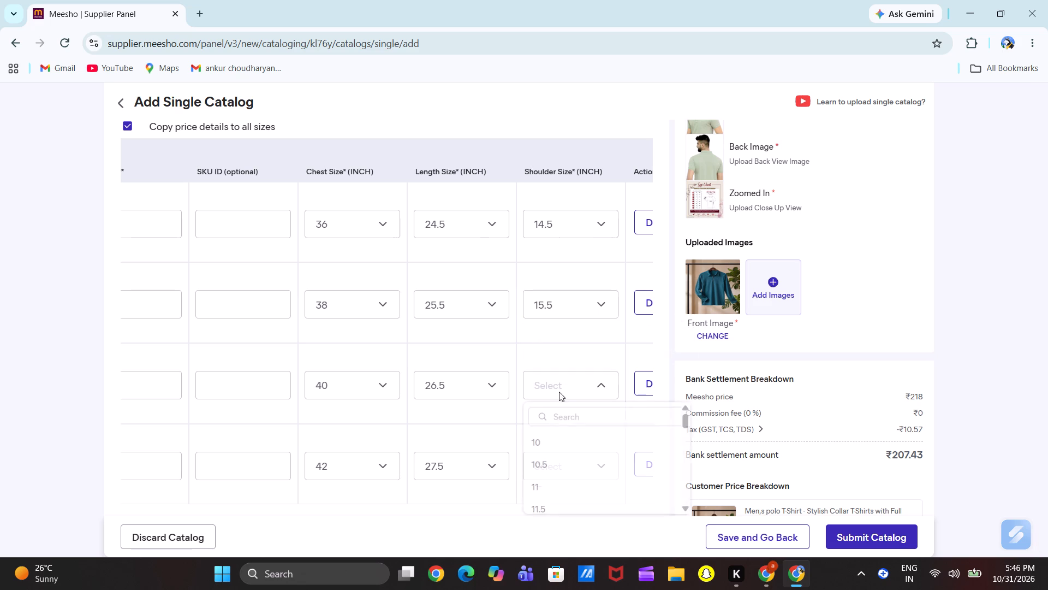
pyautogui.scroll(-2, 563, 475)
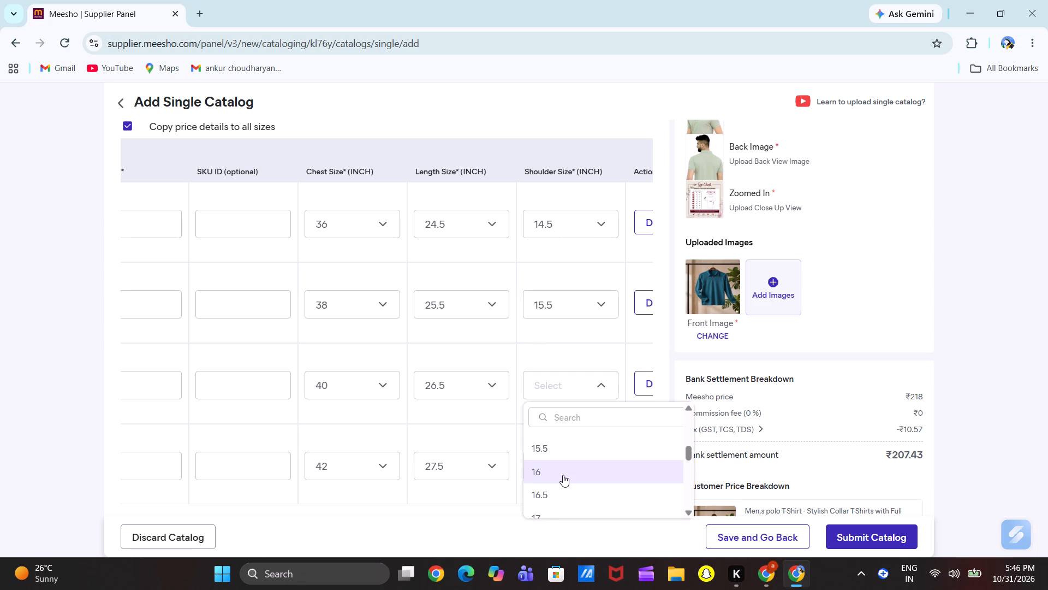
pyautogui.scroll(-1, 563, 475)
pyautogui.click(563, 475)
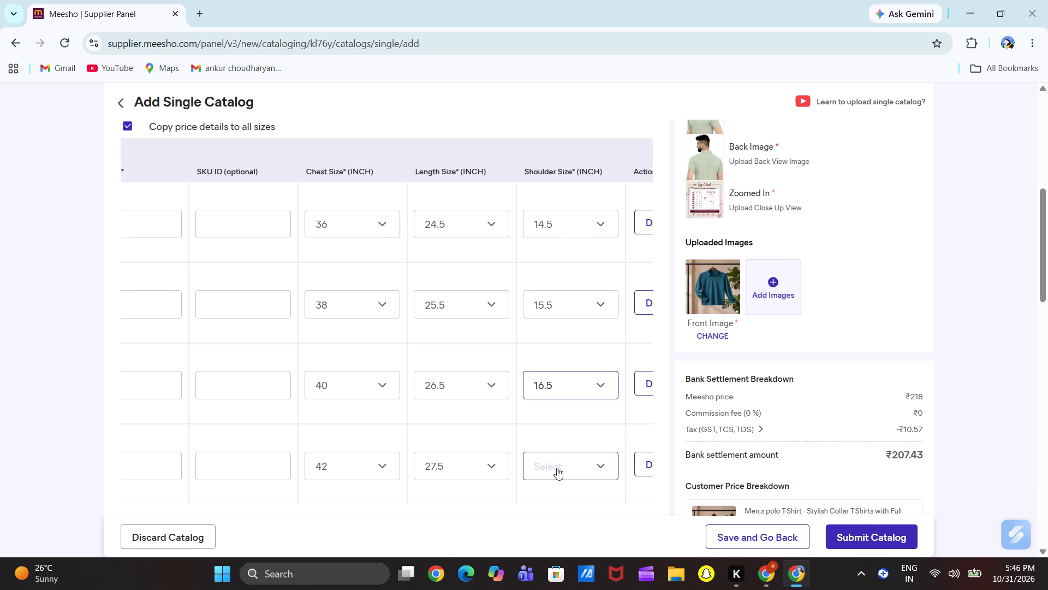
pyautogui.click(557, 468)
pyautogui.scroll(-3, 548, 546)
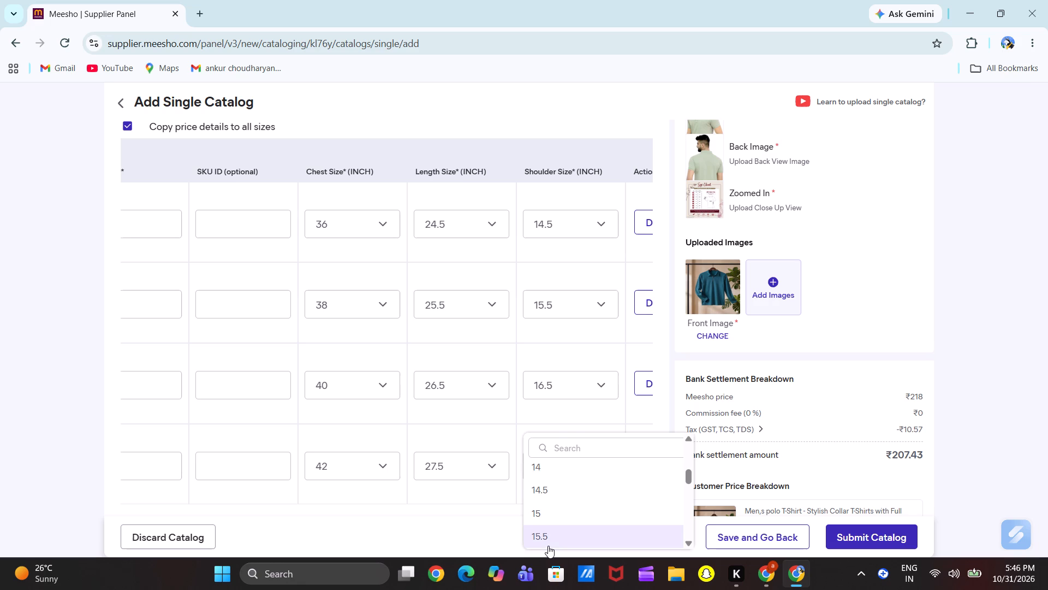
pyautogui.scroll(-2, 548, 546)
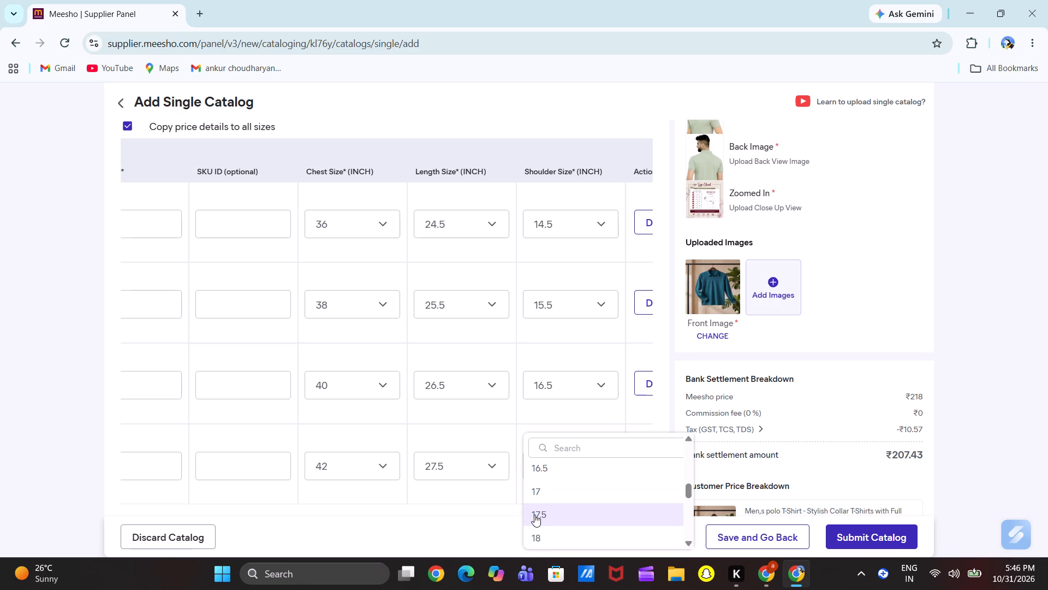
pyautogui.click(534, 515)
# In Product 4's product details, set the color to Teal and the fabric to Cotton Blend.
pyautogui.hscroll(5, 317, 421)
pyautogui.scroll(-3, 317, 421)
pyautogui.click(264, 380)
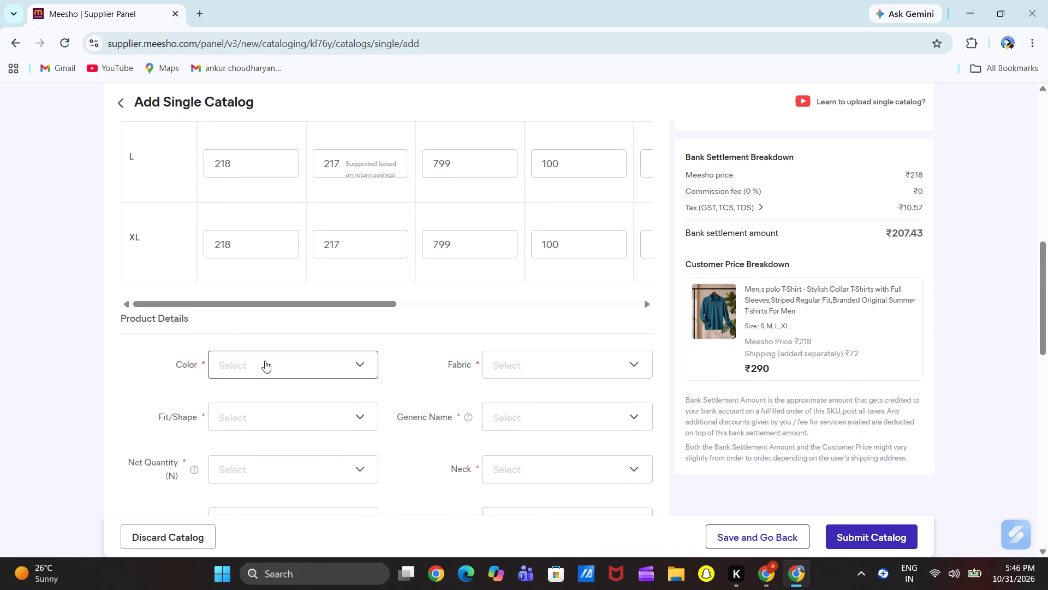
pyautogui.click(265, 361)
pyautogui.click(279, 400)
pyautogui.write('TE')
pyautogui.press('a')
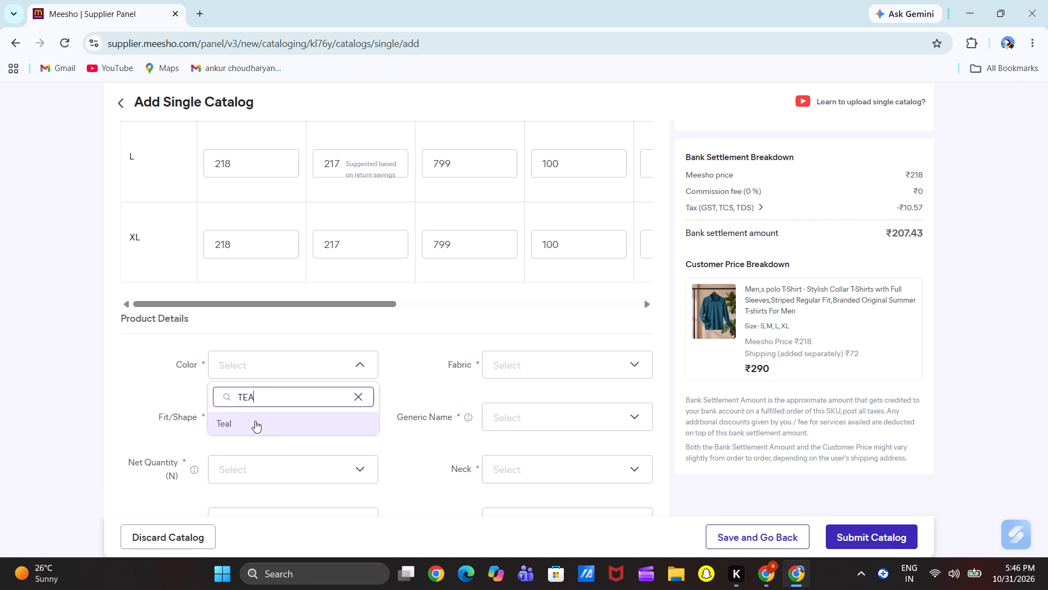
pyautogui.click(323, 420)
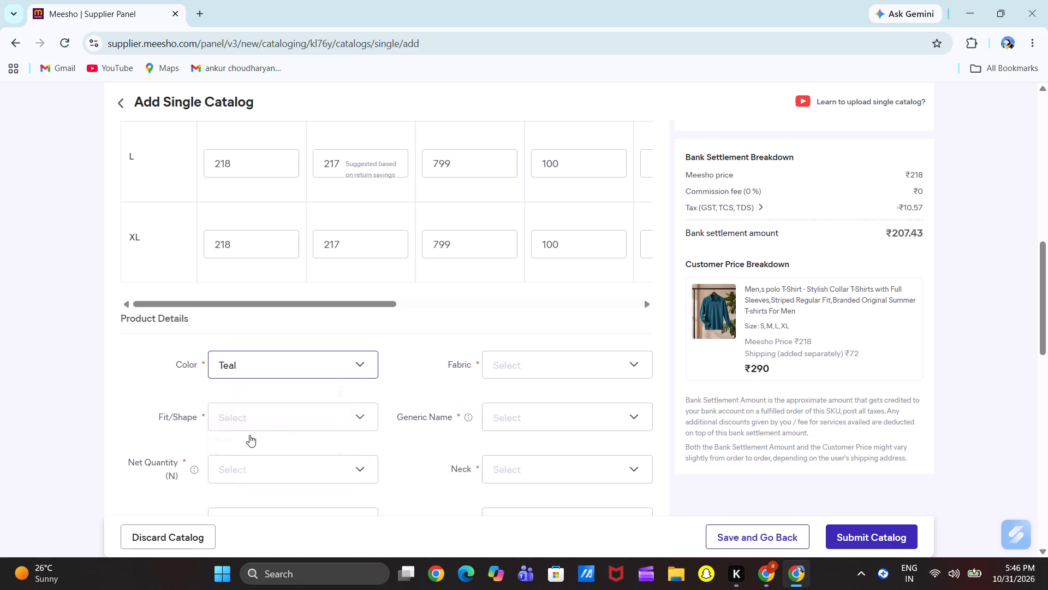
pyautogui.click(544, 363)
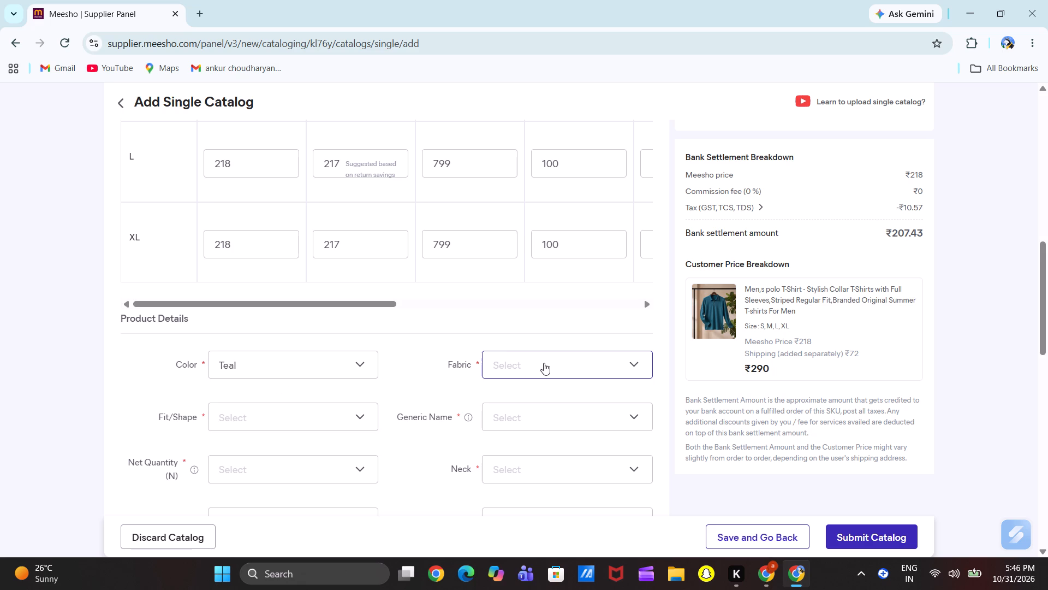
pyautogui.scroll(-1, 537, 449)
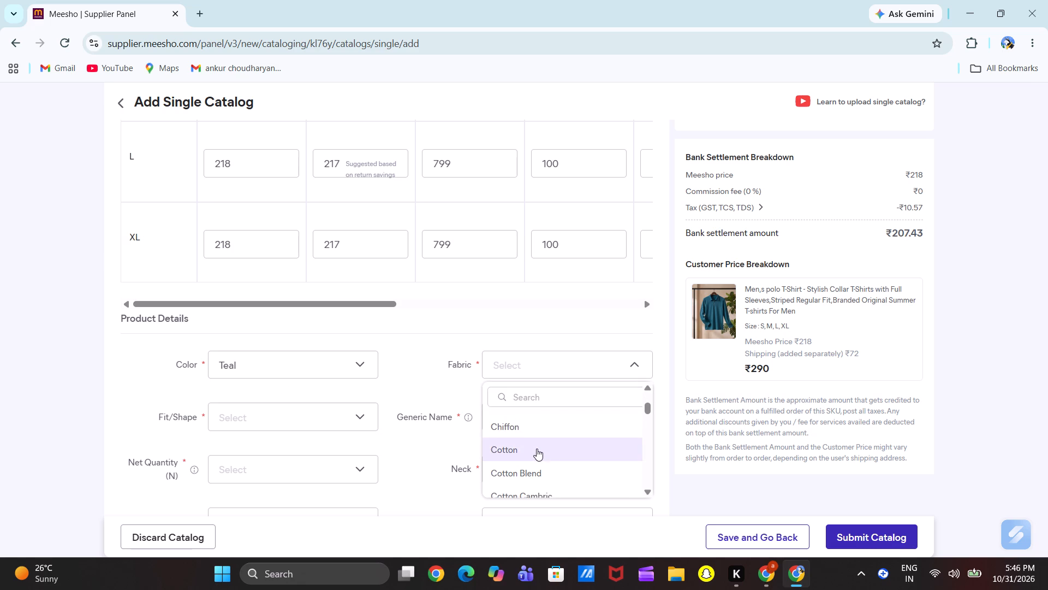
pyautogui.scroll(-1, 537, 449)
pyautogui.click(537, 449)
# Set Product 4's fit/shape to Regular and its generic name to Tshirts.
pyautogui.click(252, 411)
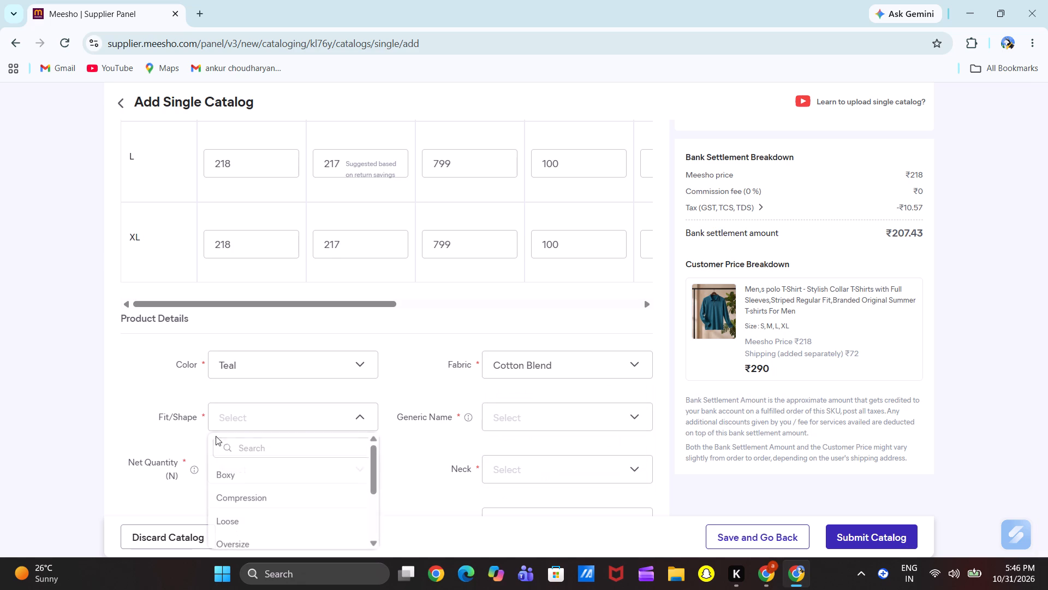
pyautogui.scroll(-1, 273, 499)
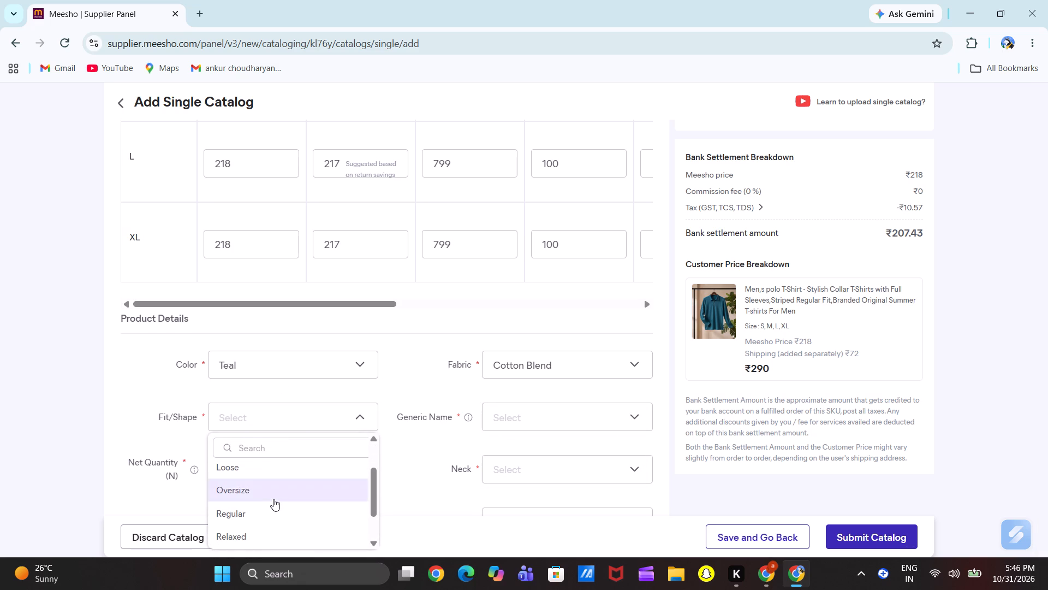
pyautogui.click(252, 513)
pyautogui.click(521, 421)
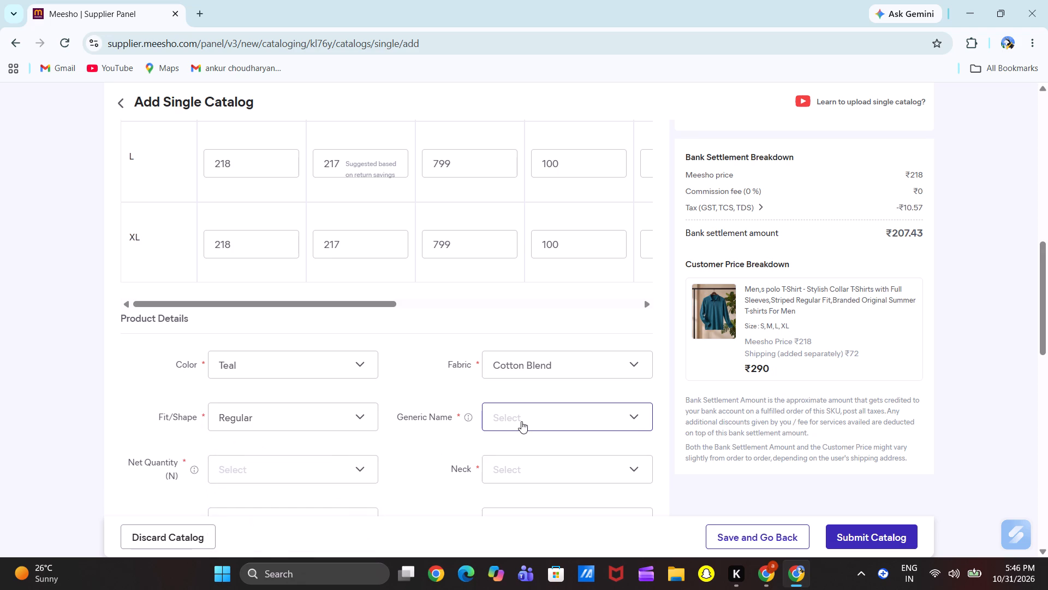
pyautogui.scroll(-3, 522, 498)
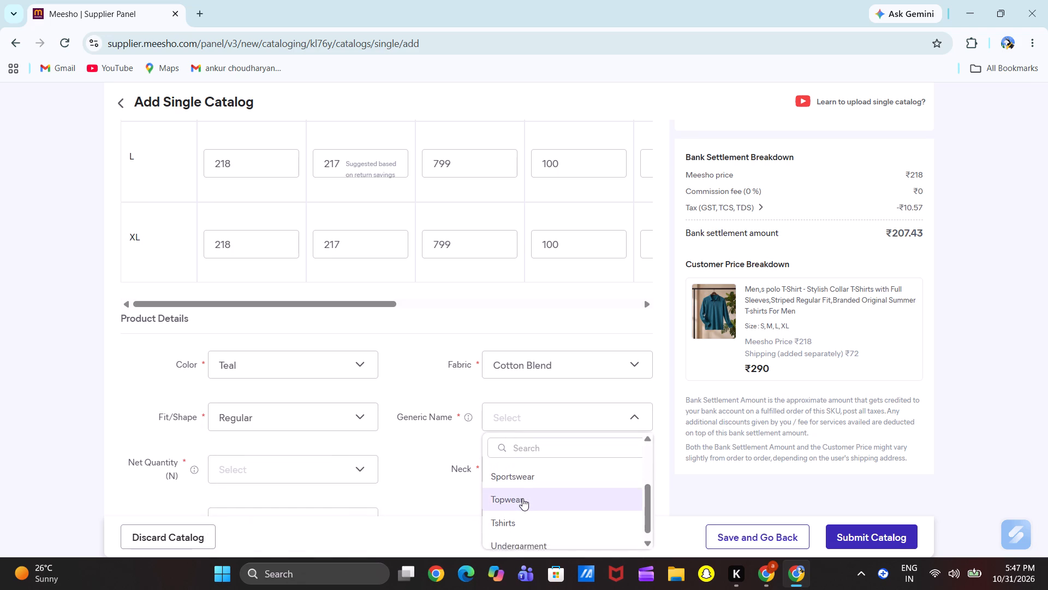
pyautogui.scroll(-1, 522, 498)
pyautogui.click(510, 516)
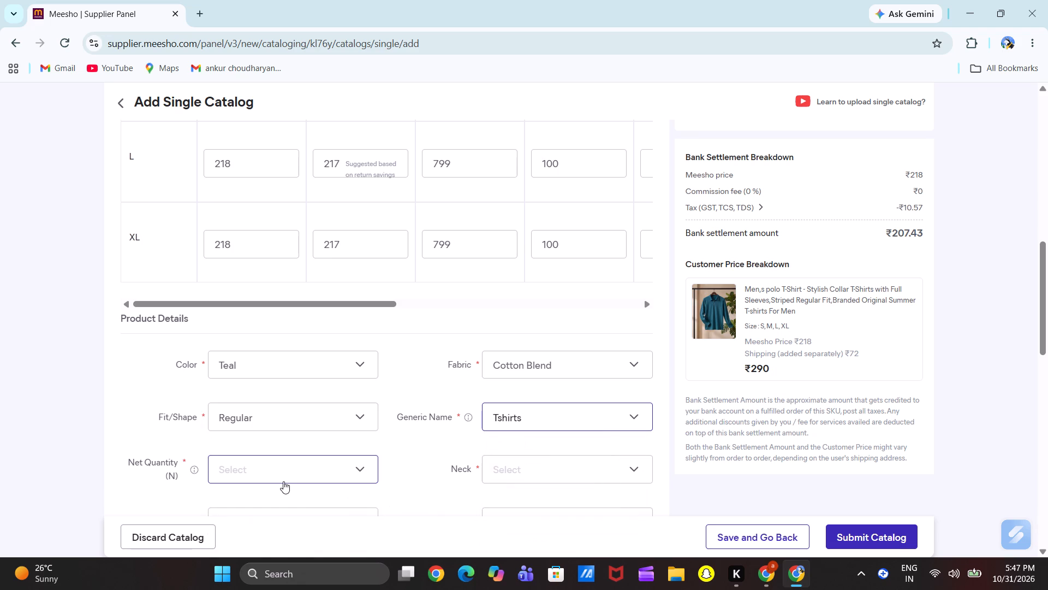
# Set Product 4's net quantity to 1, neck to Polo and occasion to Casual.
pyautogui.click(254, 464)
pyautogui.click(241, 470)
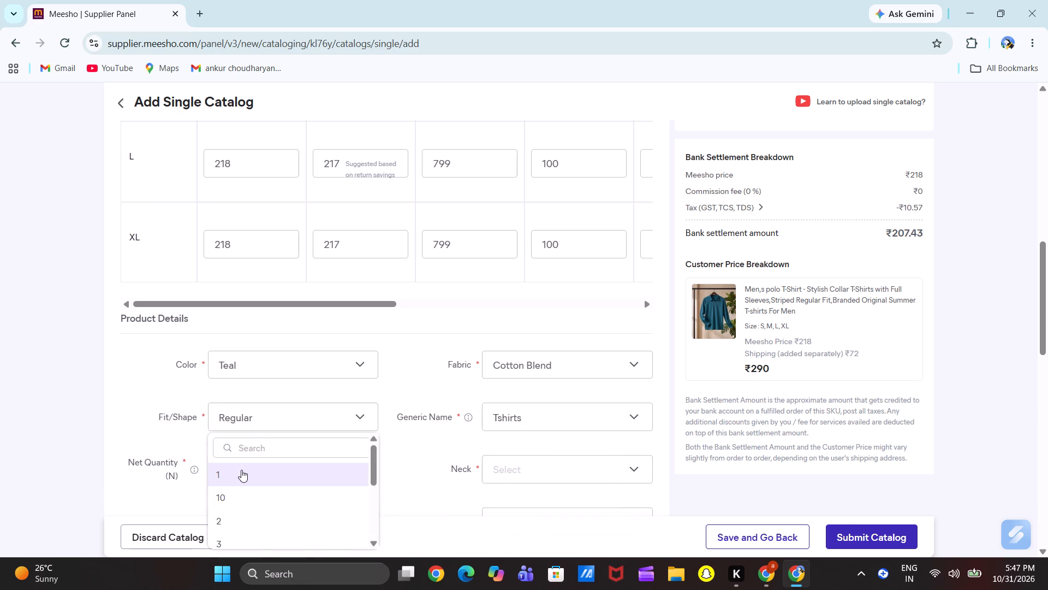
pyautogui.click(505, 464)
pyautogui.scroll(-1, 539, 500)
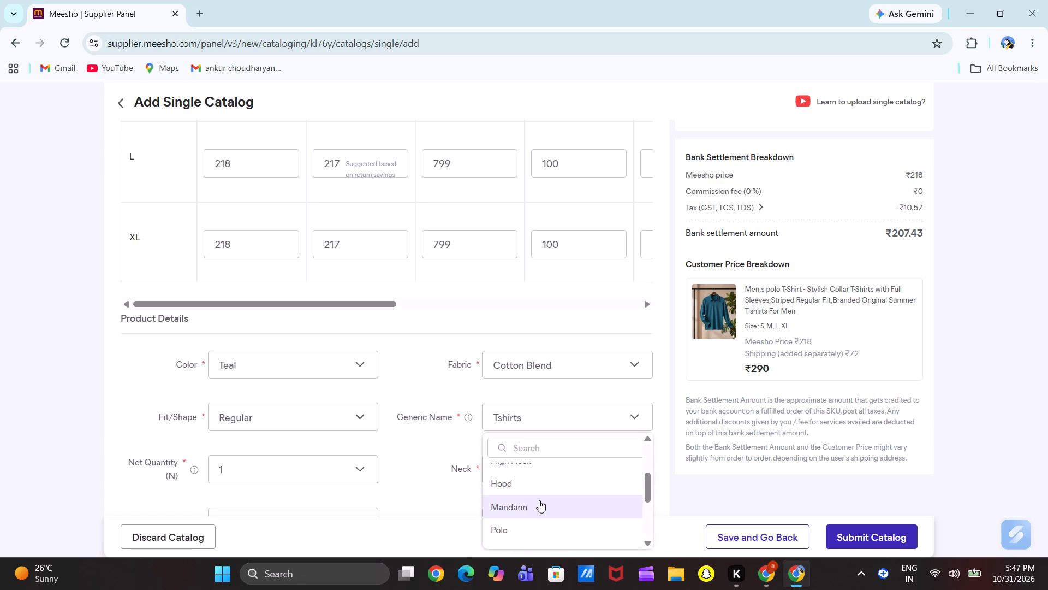
pyautogui.scroll(-1, 539, 500)
pyautogui.click(539, 500)
pyautogui.scroll(-2, 421, 499)
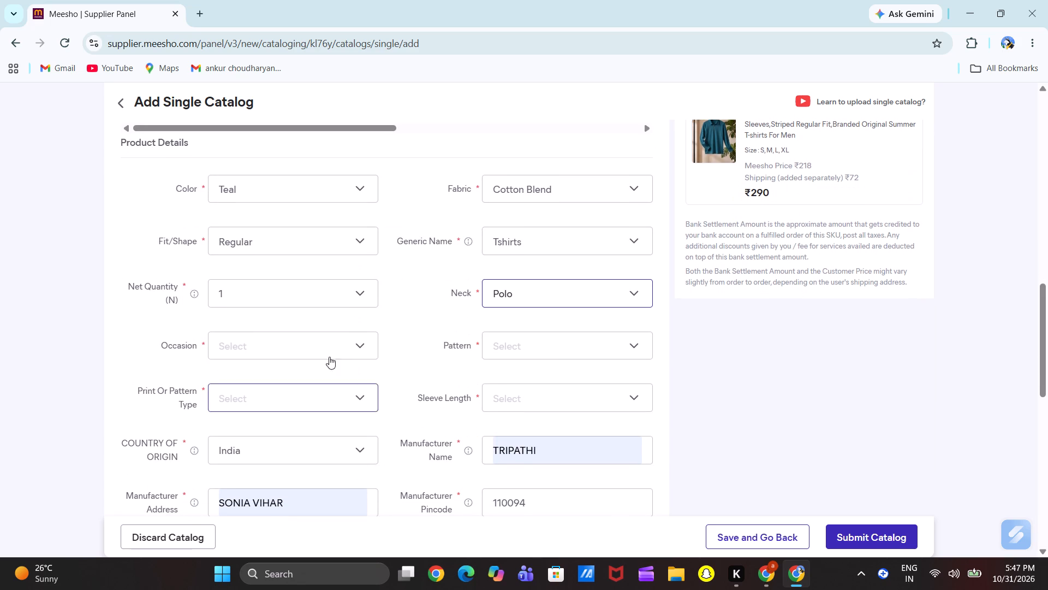
pyautogui.click(290, 349)
pyautogui.click(272, 418)
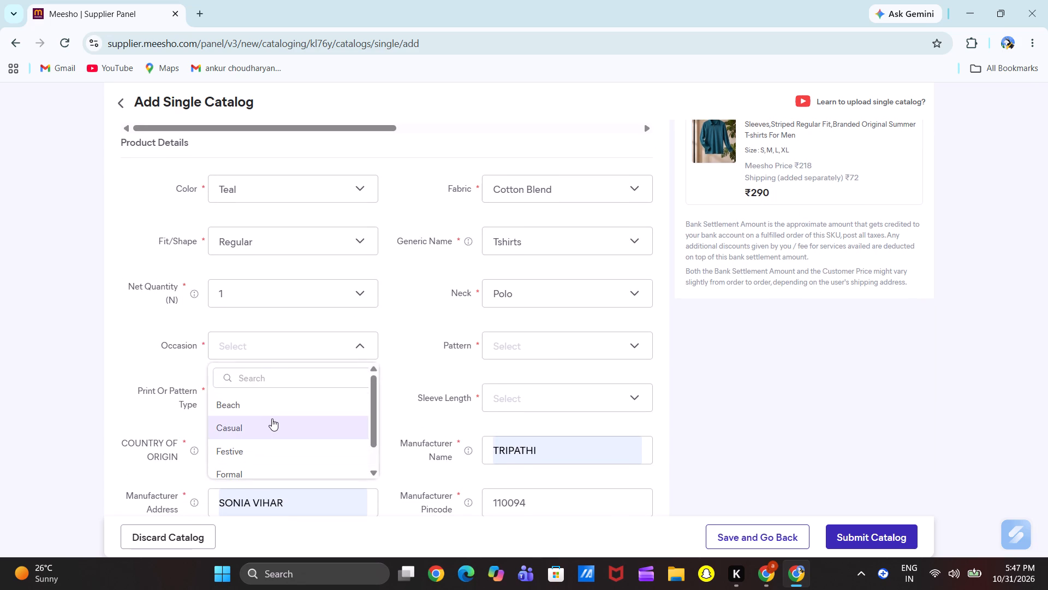
# Set both the pattern and the print or pattern type of Product 4 to Solid.
pyautogui.click(512, 350)
pyautogui.scroll(-1, 525, 430)
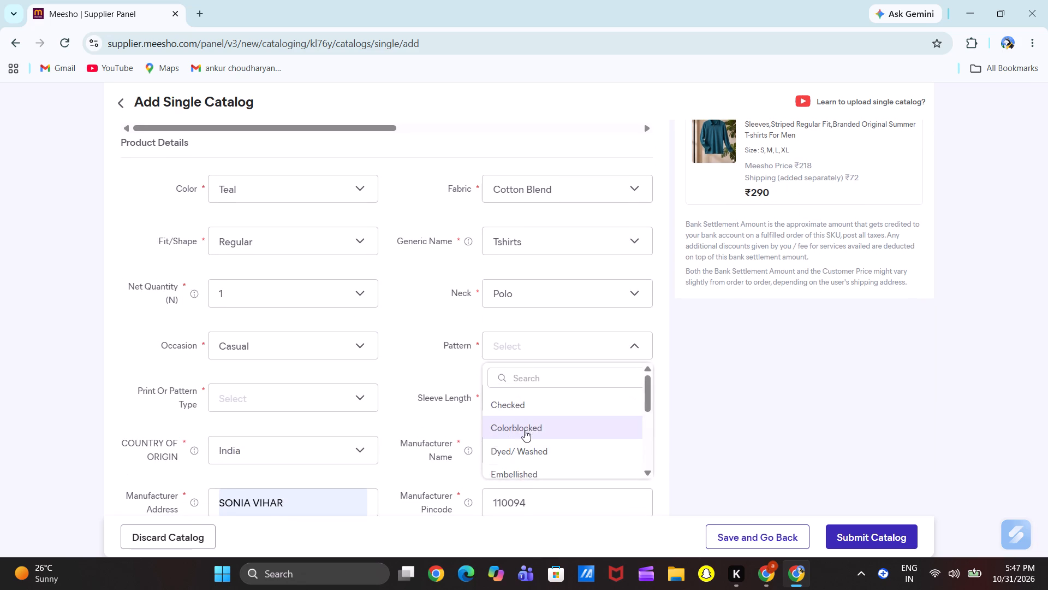
pyautogui.scroll(-1, 525, 430)
pyautogui.click(525, 430)
pyautogui.click(259, 398)
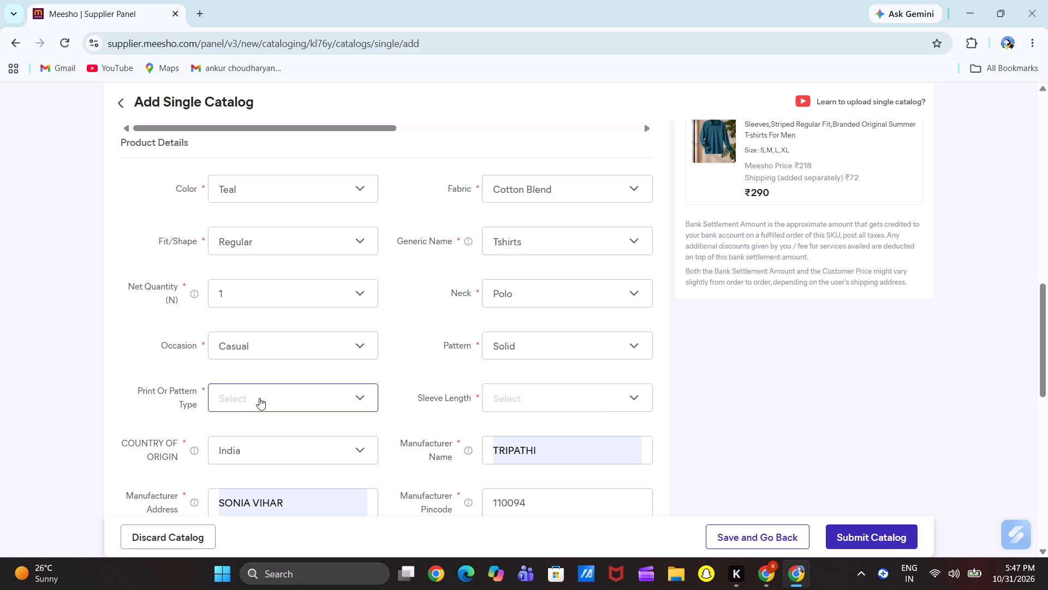
pyautogui.click(267, 418)
pyautogui.write('SO')
pyautogui.click(286, 452)
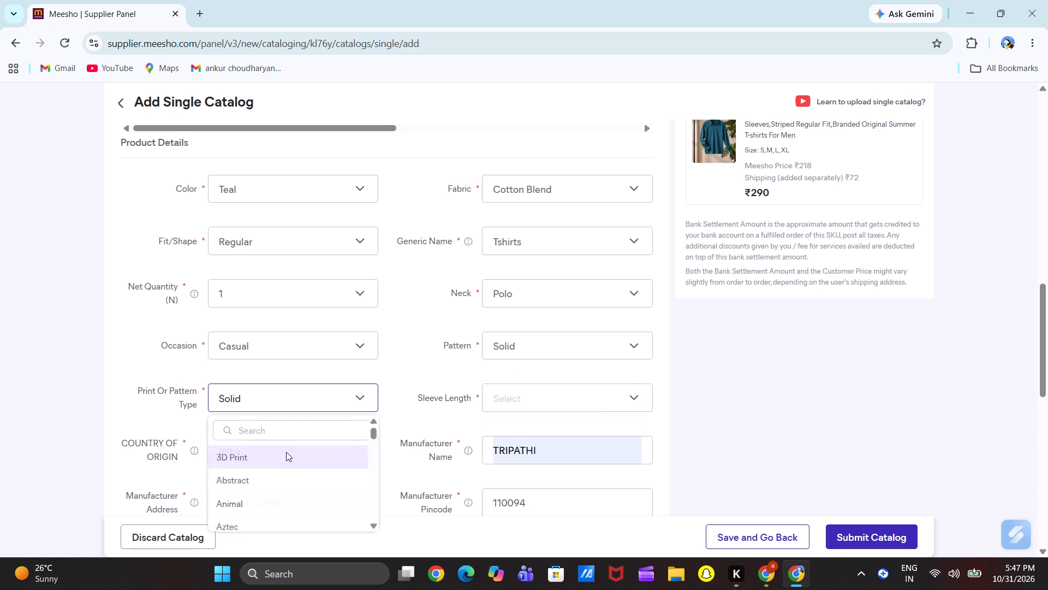
# Set Product 4's sleeve length to Long Sleeves.
pyautogui.click(556, 389)
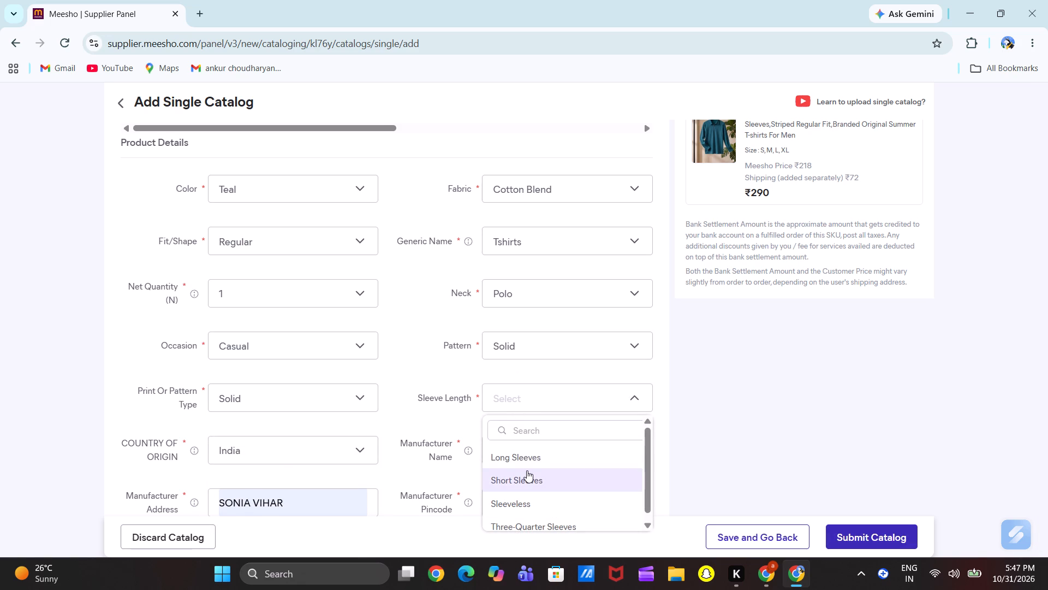
pyautogui.click(487, 449)
# In Product 4's other attributes, set the length to Regular, style to Korean and number of pockets to No Pocket.
pyautogui.scroll(-2, 388, 452)
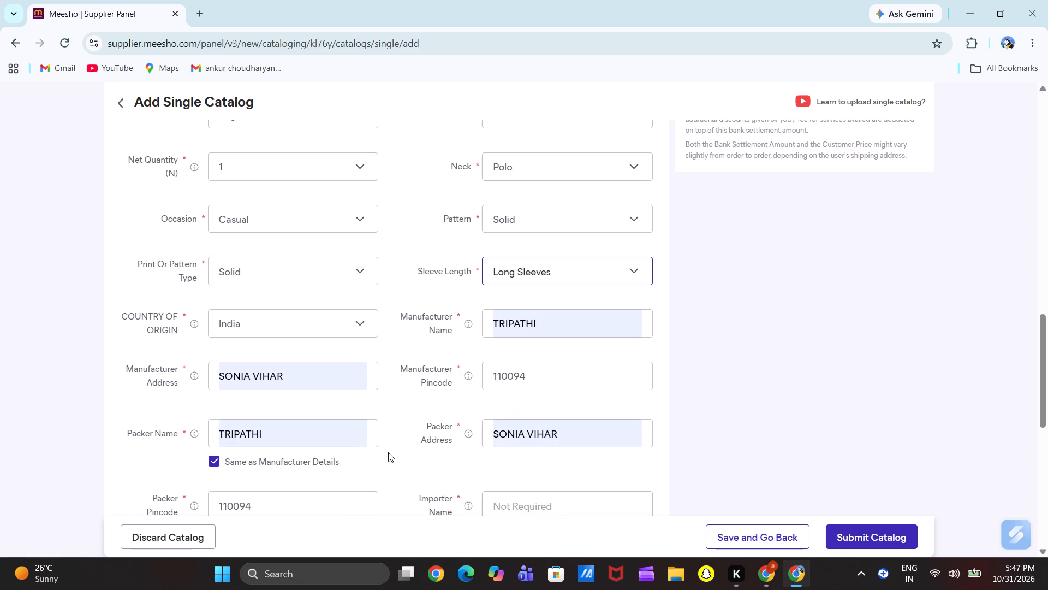
pyautogui.scroll(-4, 388, 452)
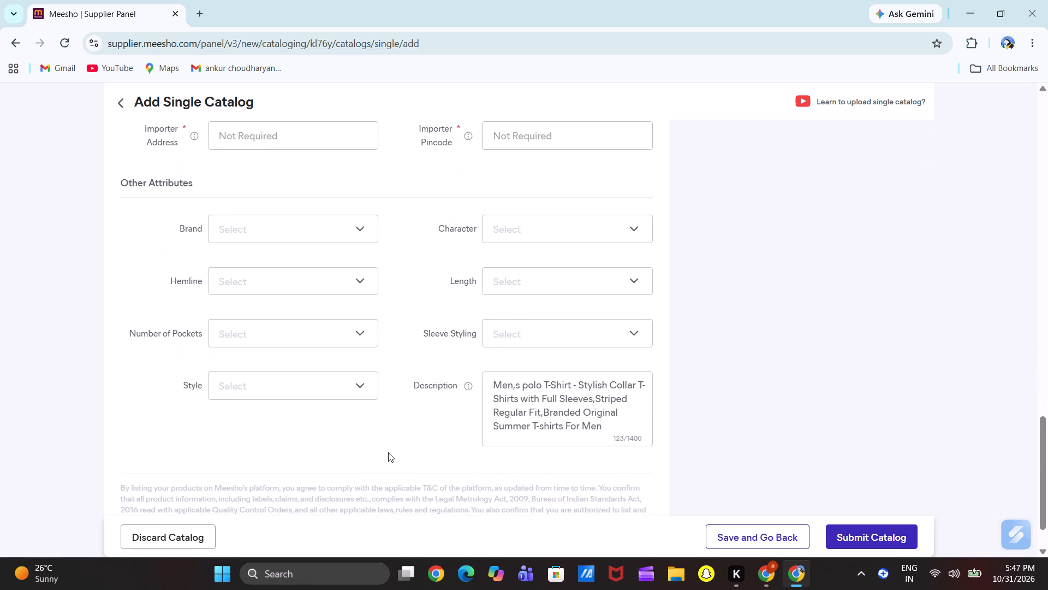
pyautogui.click(515, 280)
pyautogui.click(511, 378)
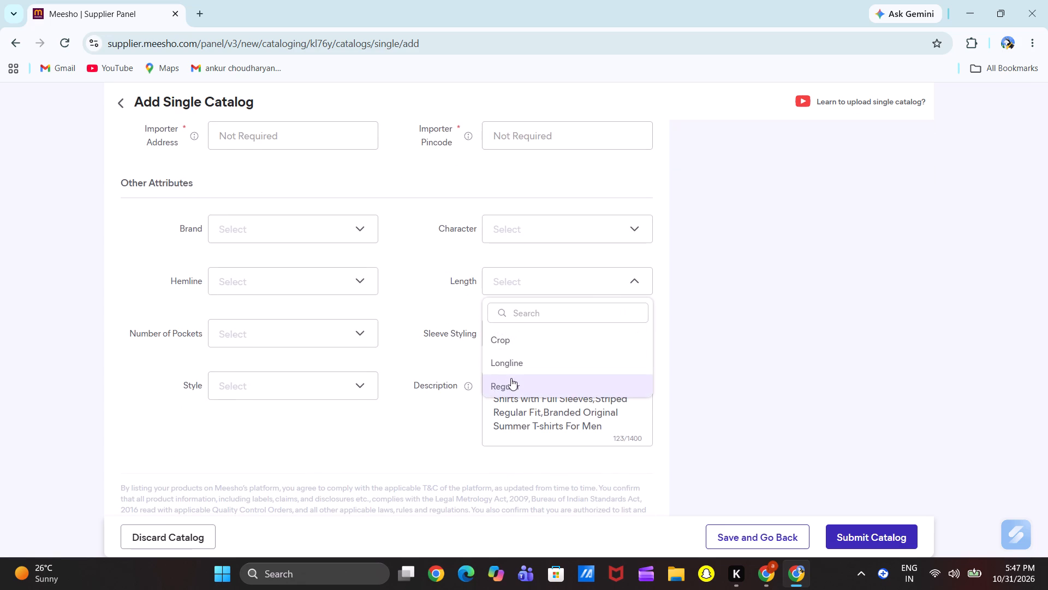
pyautogui.click(277, 381)
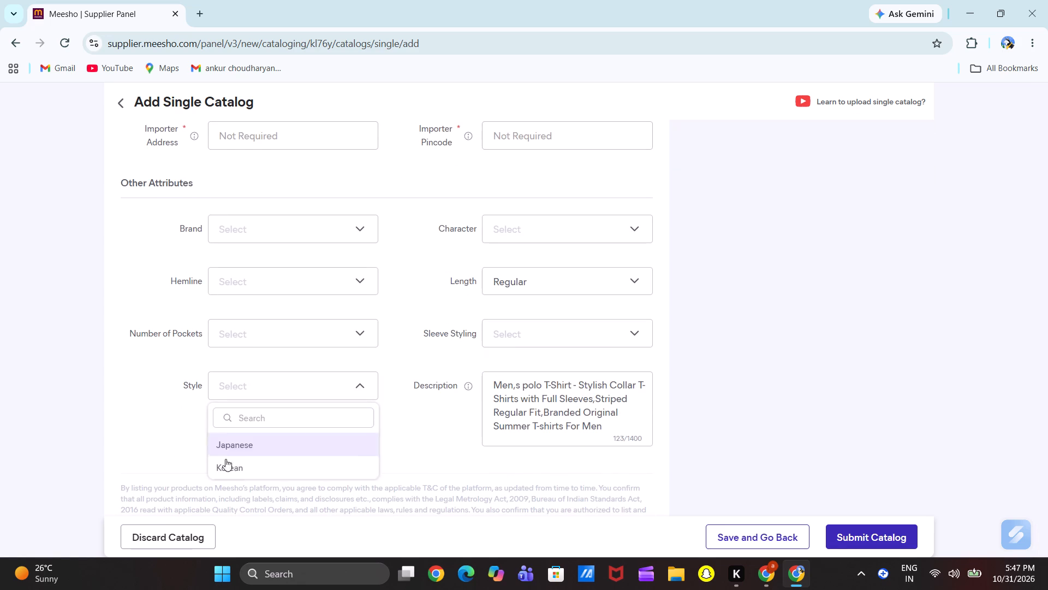
pyautogui.click(258, 463)
pyautogui.click(300, 316)
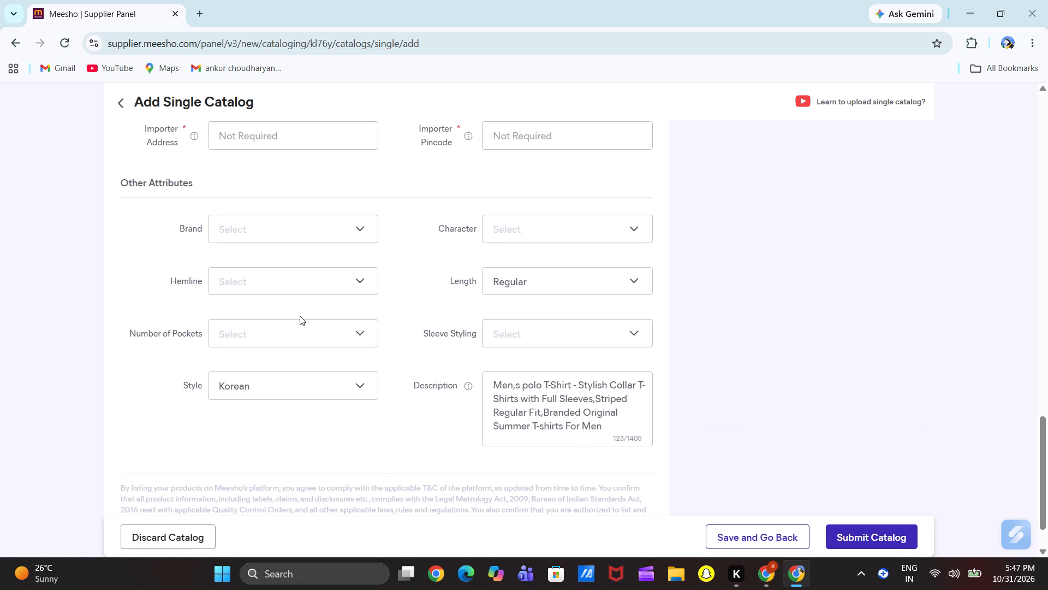
pyautogui.click(287, 335)
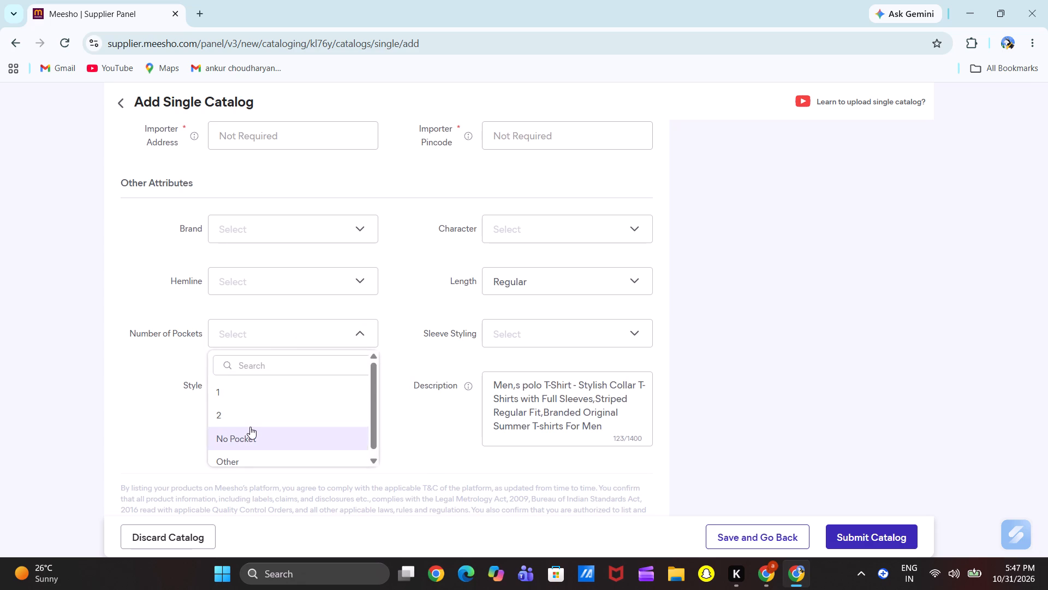
pyautogui.click(257, 431)
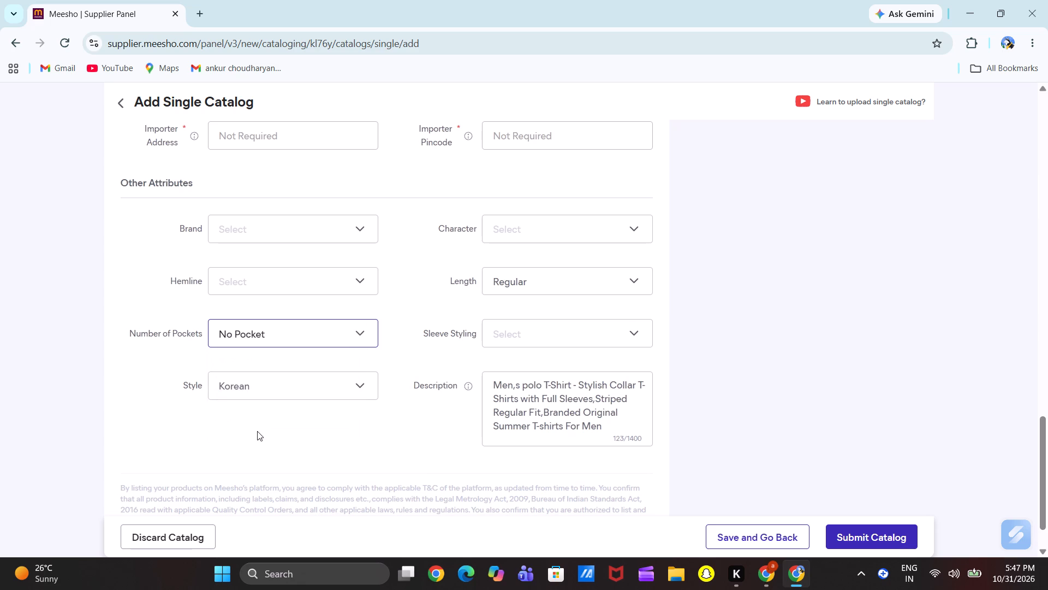
# Give Product 5, the white shirt, the style code FULL=FRILL;/.'[WHITE].
pyautogui.scroll(4, 424, 347)
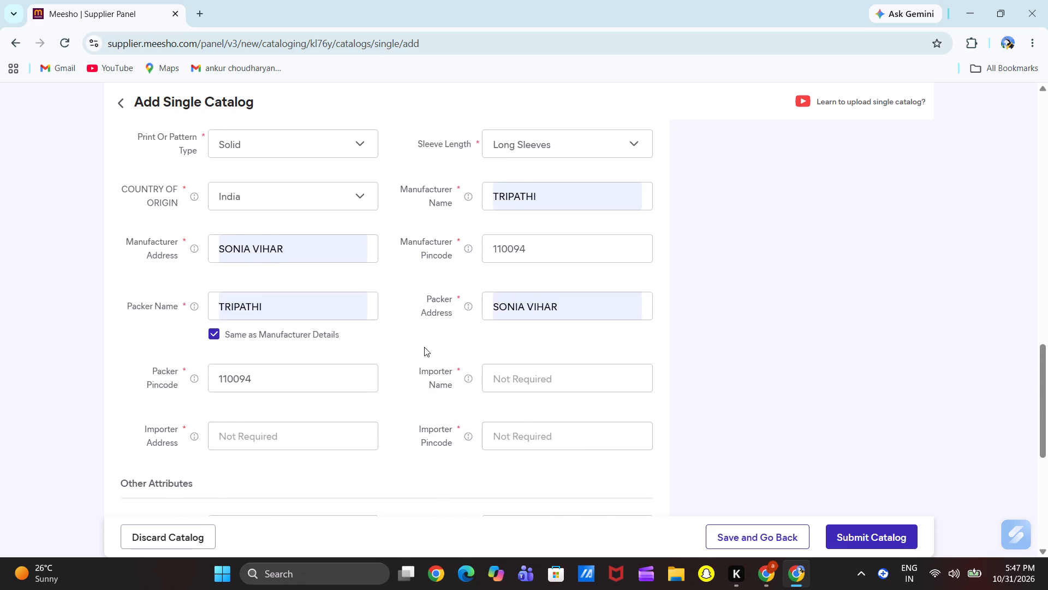
pyautogui.scroll(4, 424, 347)
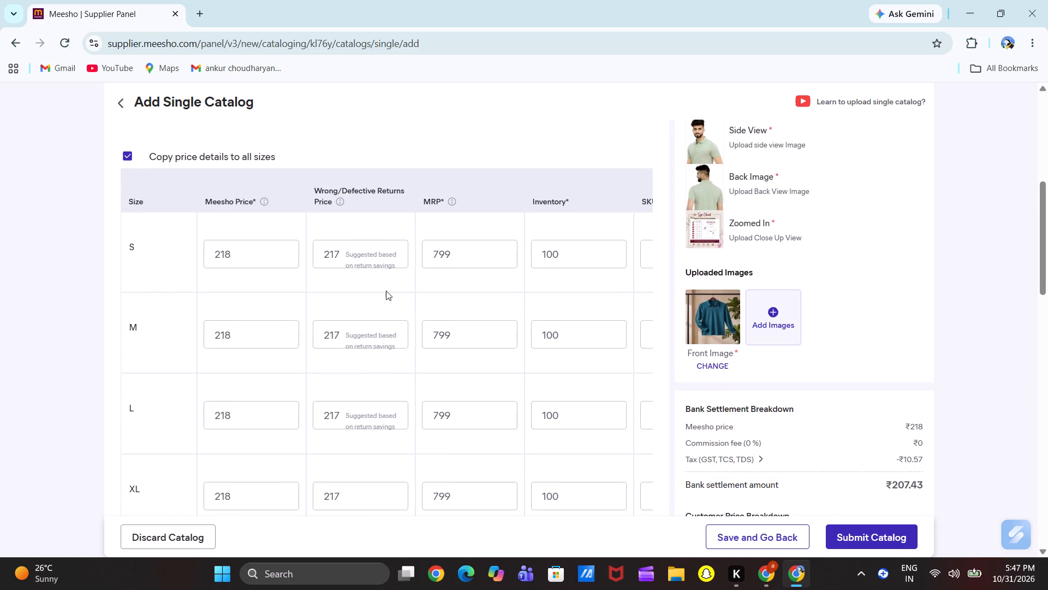
pyautogui.hscroll(-4, 384, 284)
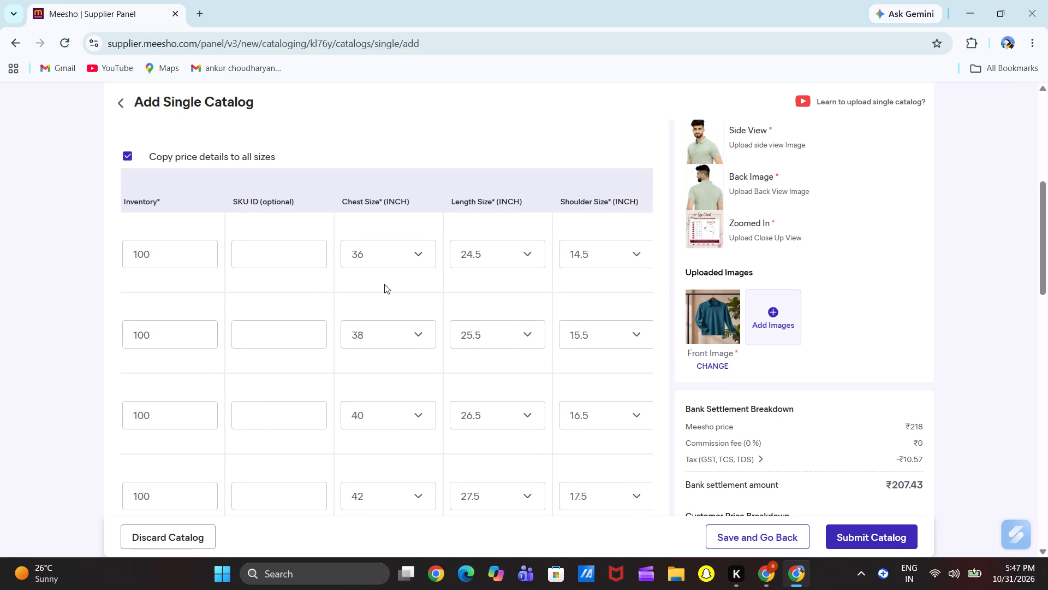
pyautogui.hscroll(-1, 384, 284)
pyautogui.scroll(3, 384, 284)
pyautogui.click(557, 148)
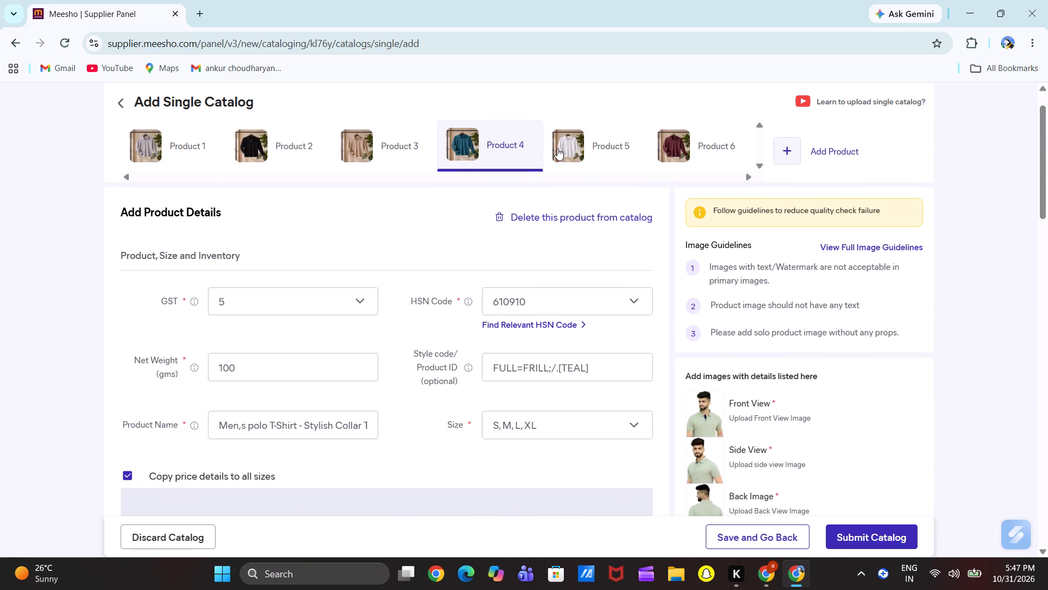
pyautogui.click(520, 363)
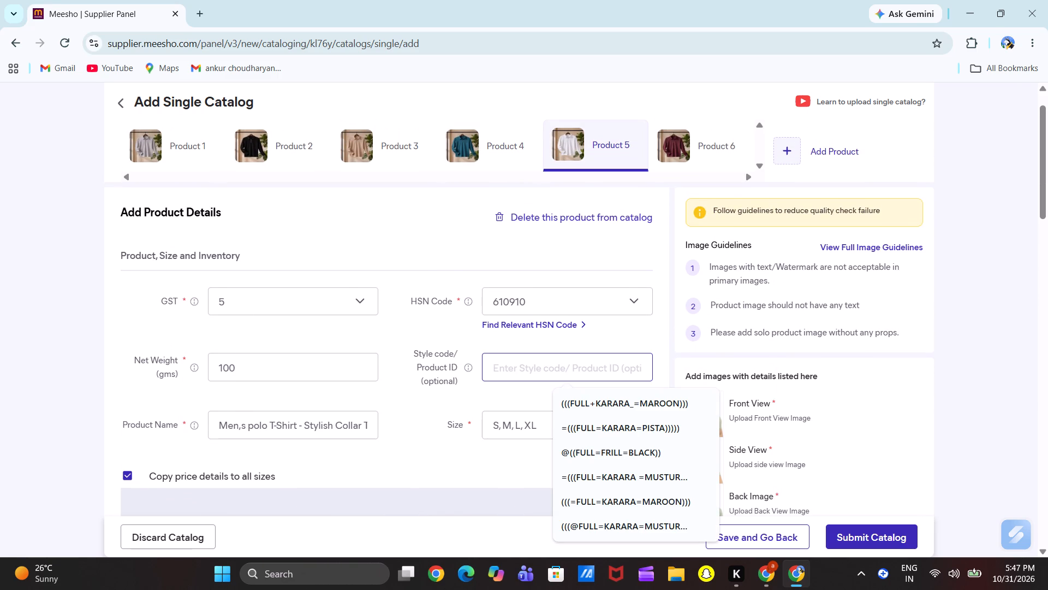
pyautogui.write('FULL')
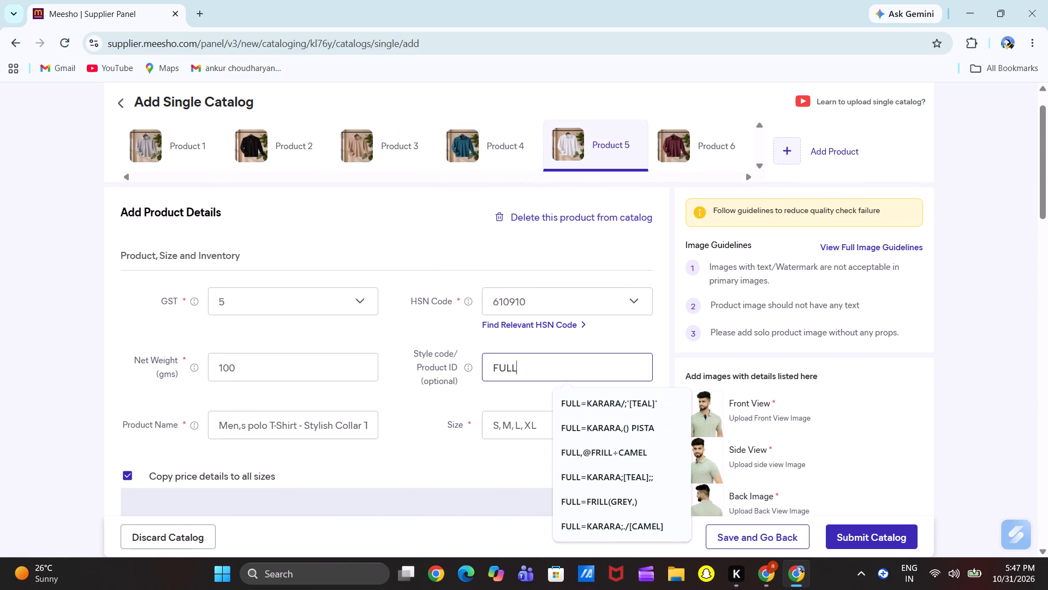
pyautogui.press('=')
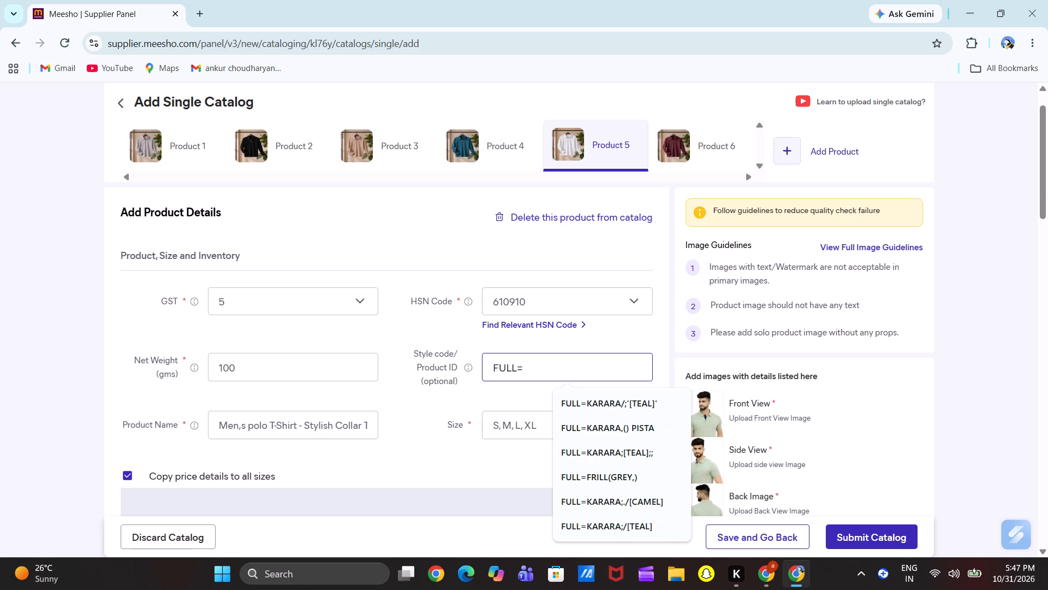
pyautogui.write('FRILL')
pyautogui.write(';/.')
pyautogui.press("'")
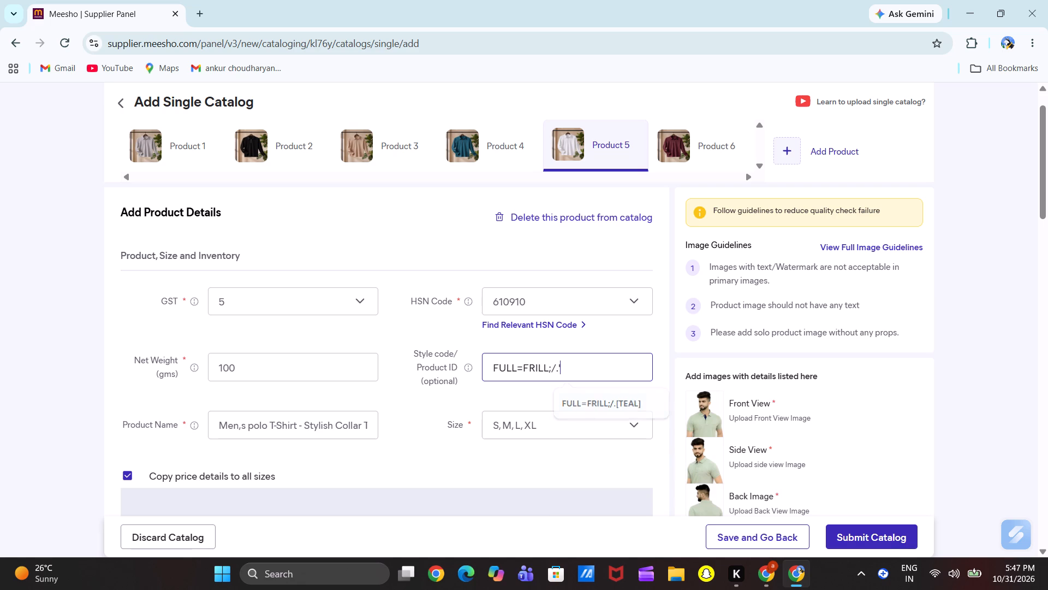
pyautogui.press('[')
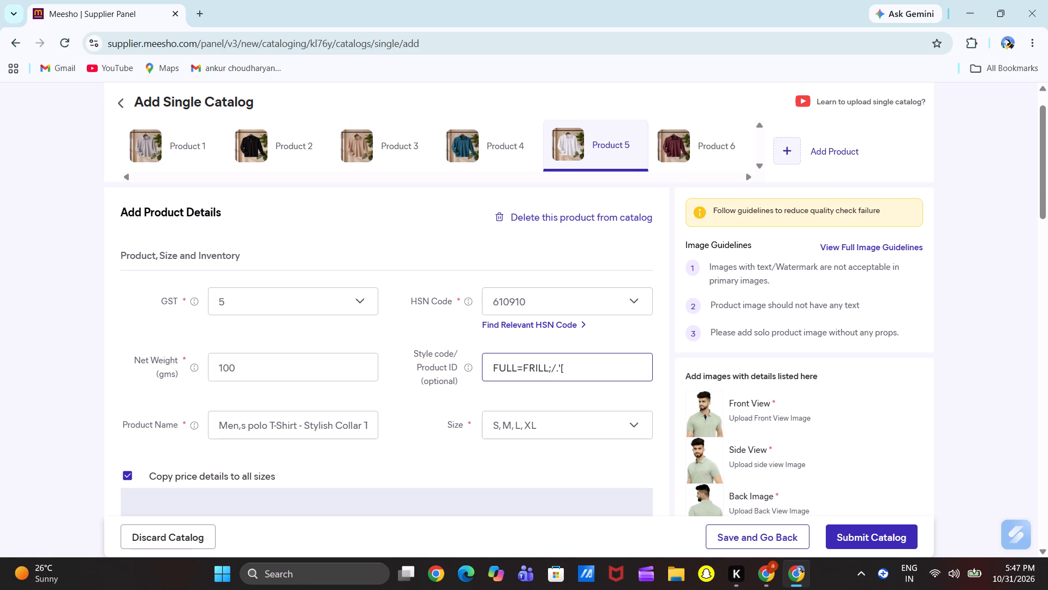
pyautogui.write('WHITE')
pyautogui.press(']')
# For all sizes of Product 5, set the Meesho price to 218, wrong/defective returns price to 217 and MRP to 799.
pyautogui.scroll(-4, 430, 434)
pyautogui.hscroll(5, 251, 299)
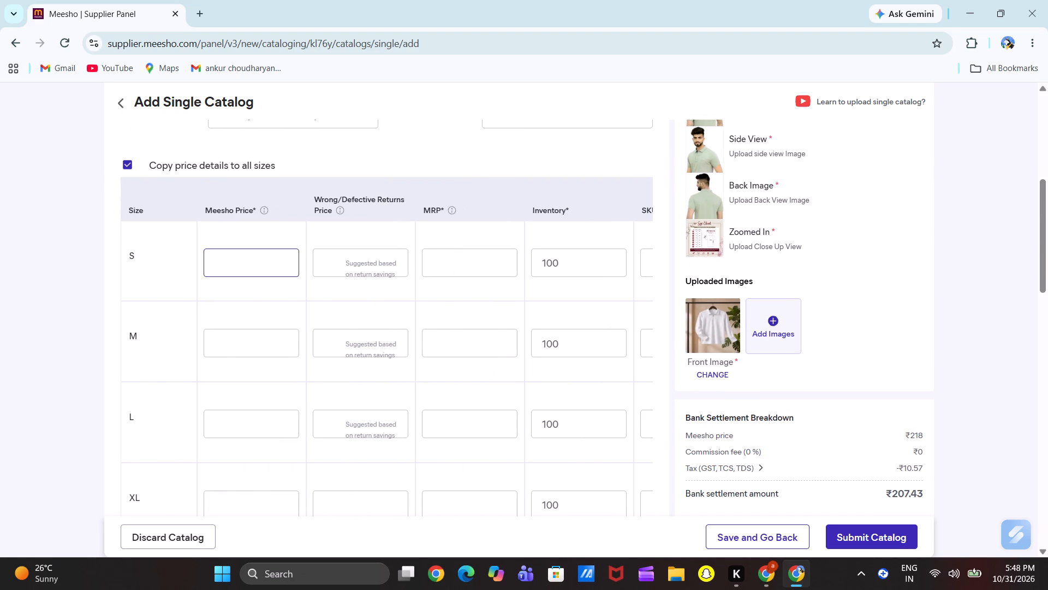
pyautogui.click(245, 256)
pyautogui.write('218')
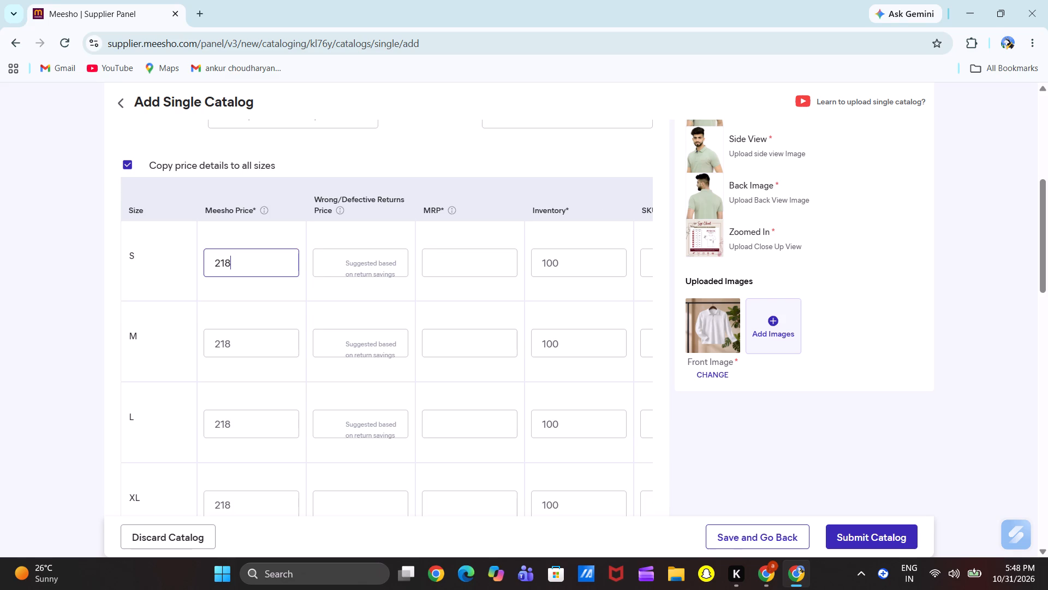
pyautogui.click(334, 261)
pyautogui.press('BackSpace')
pyautogui.press('BackSpace')
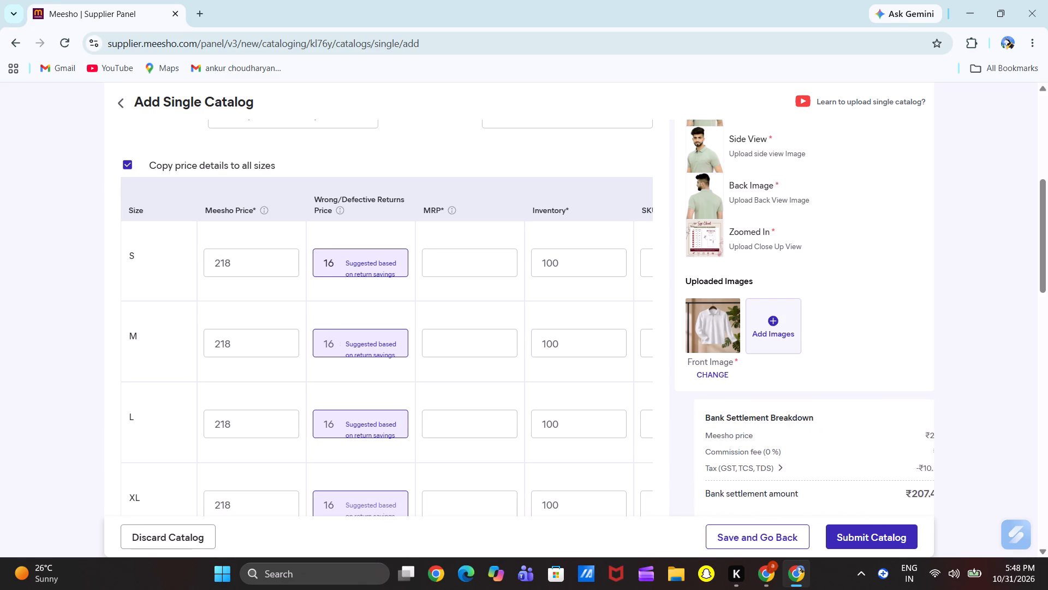
pyautogui.click(334, 261)
pyautogui.press('BackSpace')
pyautogui.write('217')
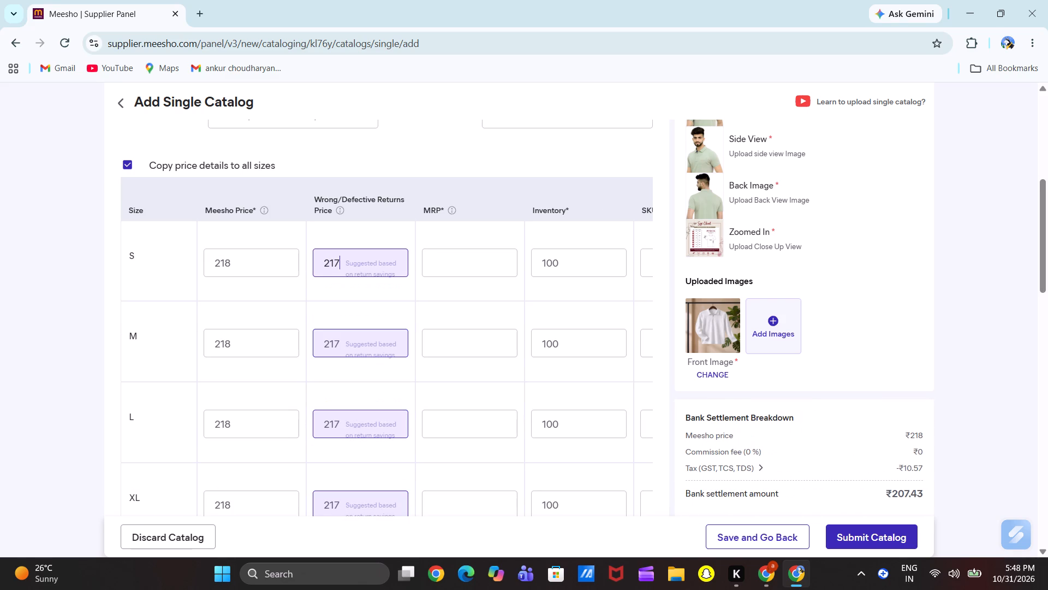
pyautogui.click(437, 265)
pyautogui.write('799')
# Set Product 5's shoulder size to 14.5 inches for S and 15.5 inches for M.
pyautogui.hscroll(-5, 384, 309)
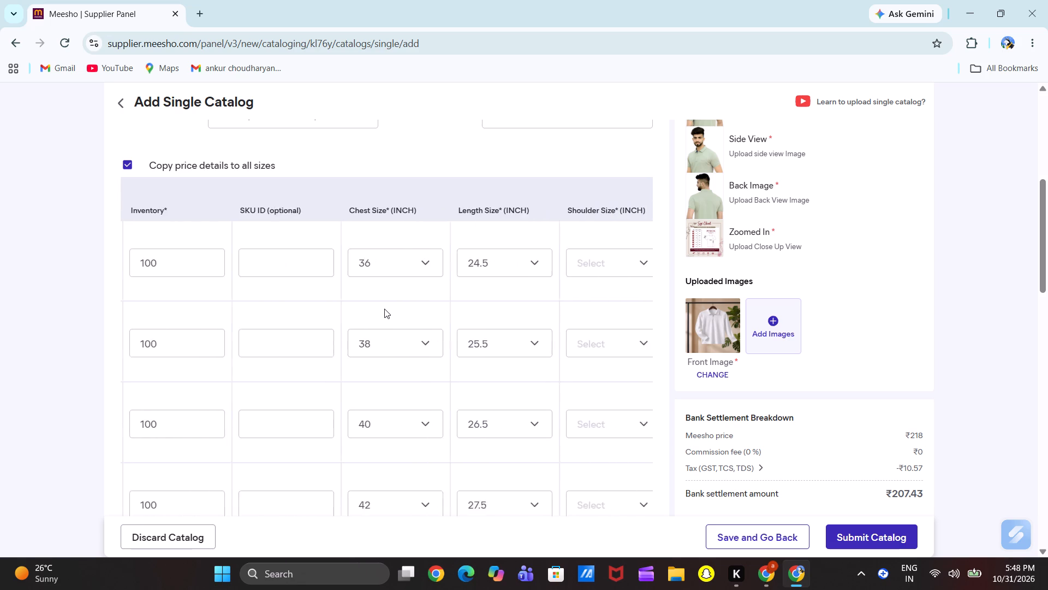
pyautogui.hscroll(-2, 384, 309)
pyautogui.click(530, 258)
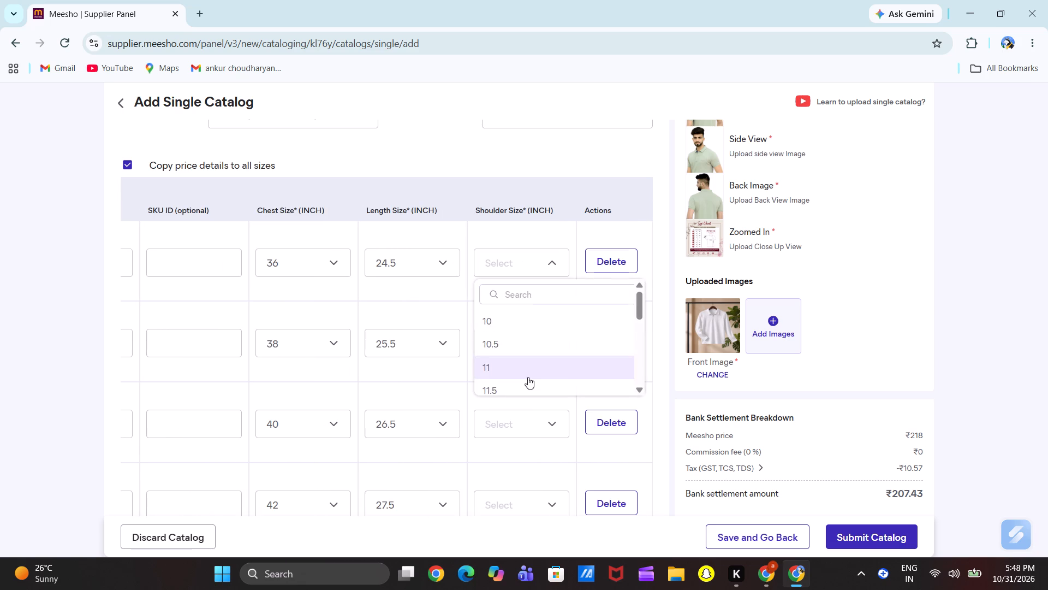
pyautogui.scroll(-3, 528, 377)
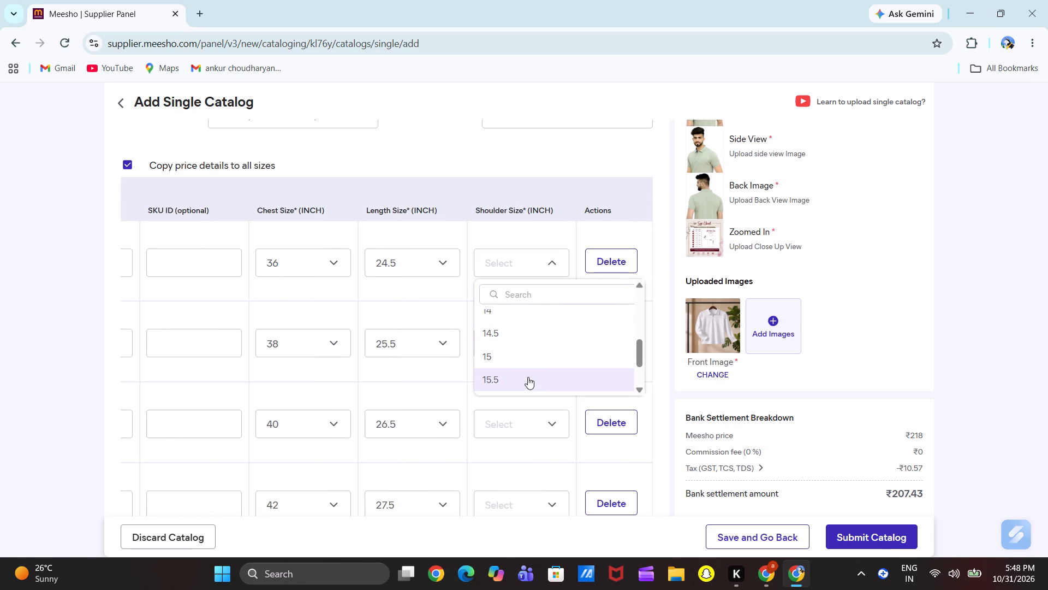
pyautogui.click(496, 335)
pyautogui.click(510, 351)
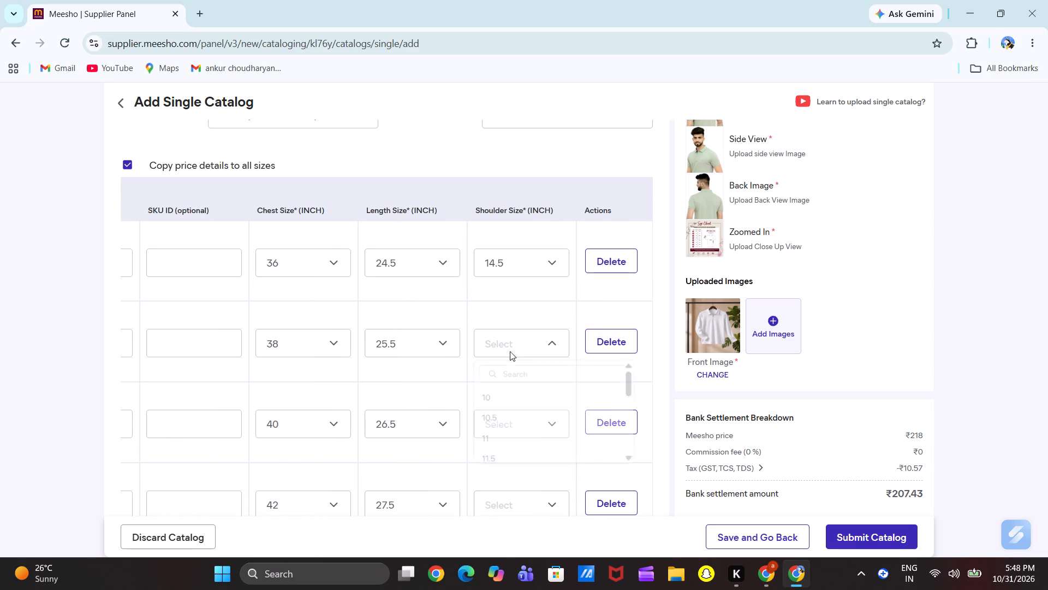
pyautogui.scroll(-3, 534, 439)
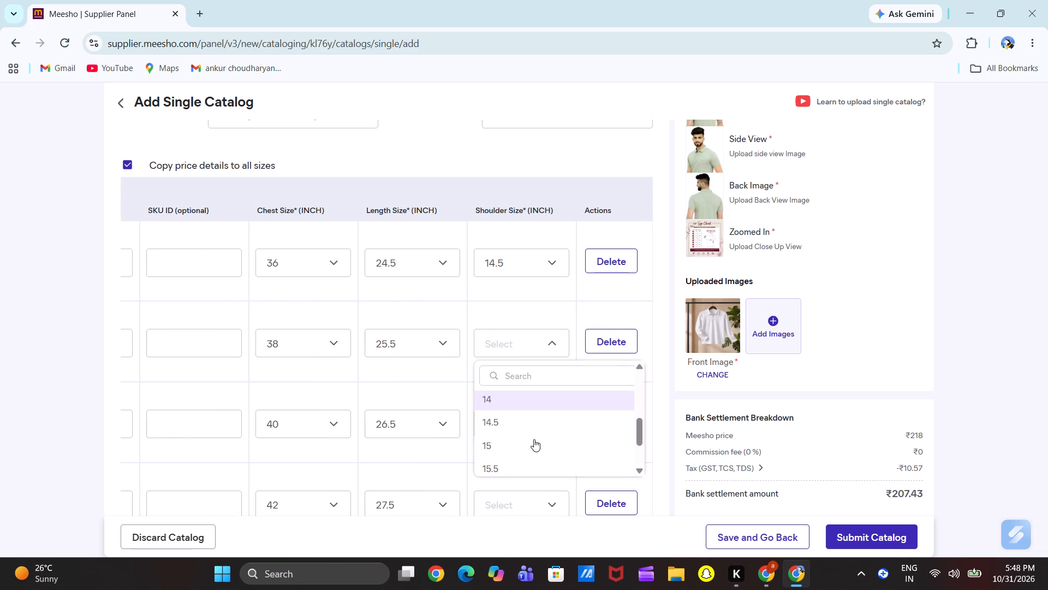
pyautogui.scroll(-1, 534, 439)
pyautogui.click(514, 440)
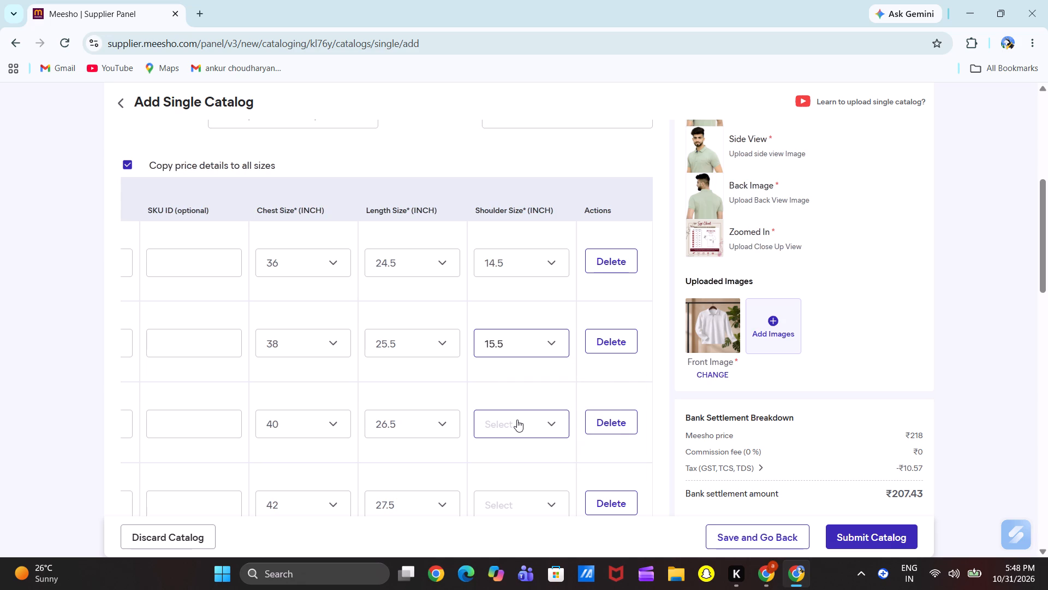
# Set Product 5's shoulder size to 16.5 inches for L and 17.5 inches for XL.
pyautogui.click(517, 420)
pyautogui.scroll(-3, 520, 490)
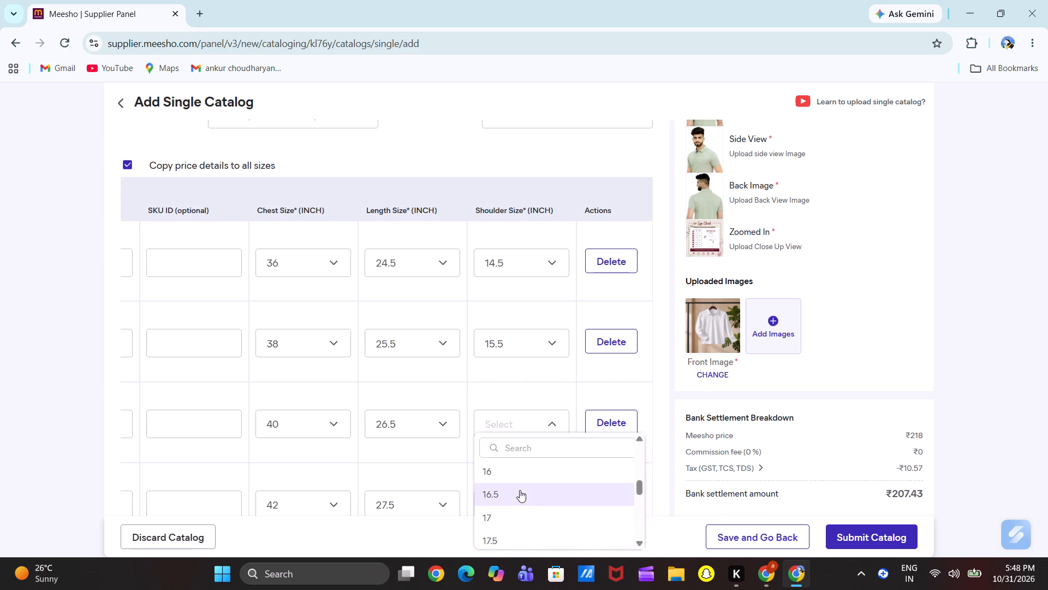
pyautogui.click(507, 491)
pyautogui.scroll(-1, 451, 465)
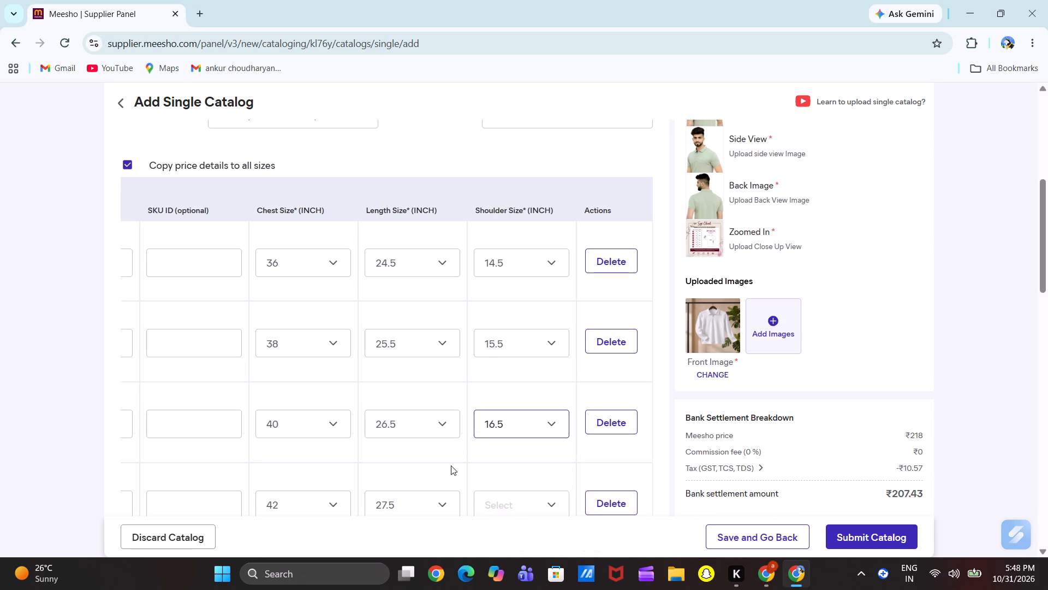
pyautogui.scroll(-1, 451, 465)
pyautogui.click(497, 446)
pyautogui.scroll(-1, 508, 519)
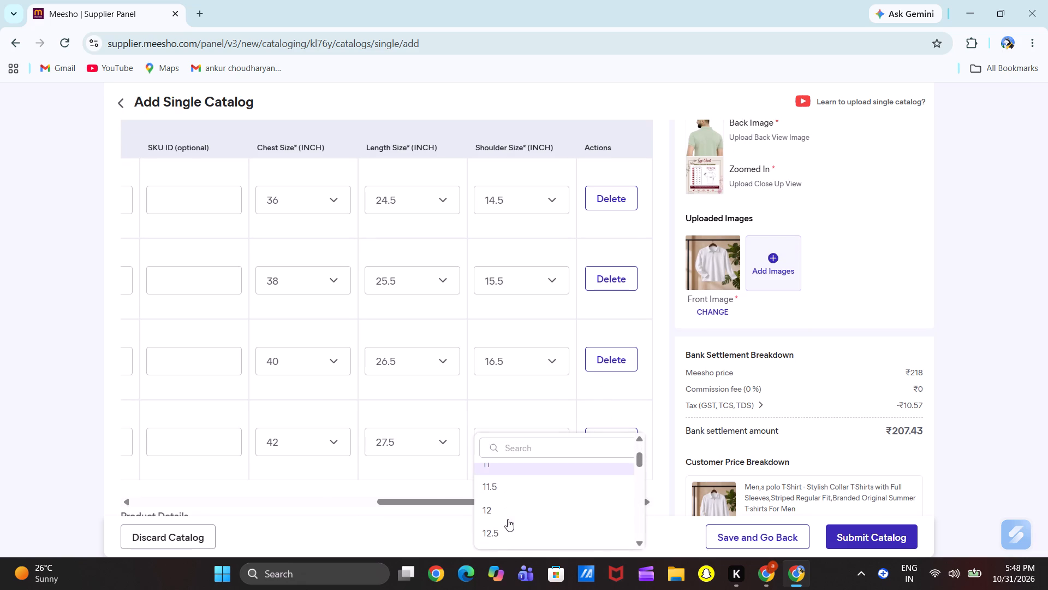
pyautogui.scroll(-2, 508, 519)
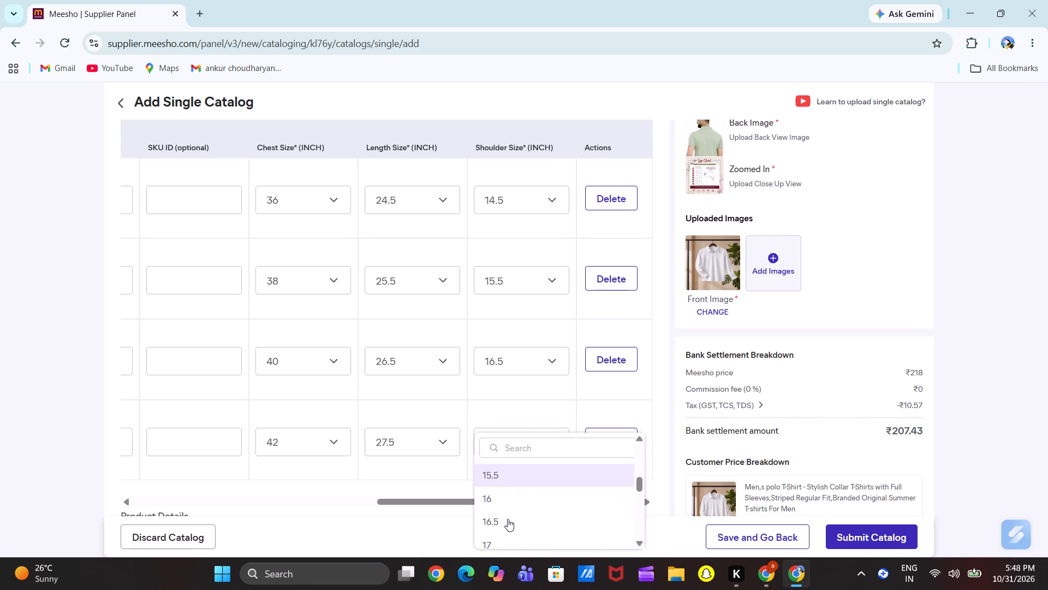
pyautogui.scroll(-2, 508, 519)
pyautogui.click(508, 519)
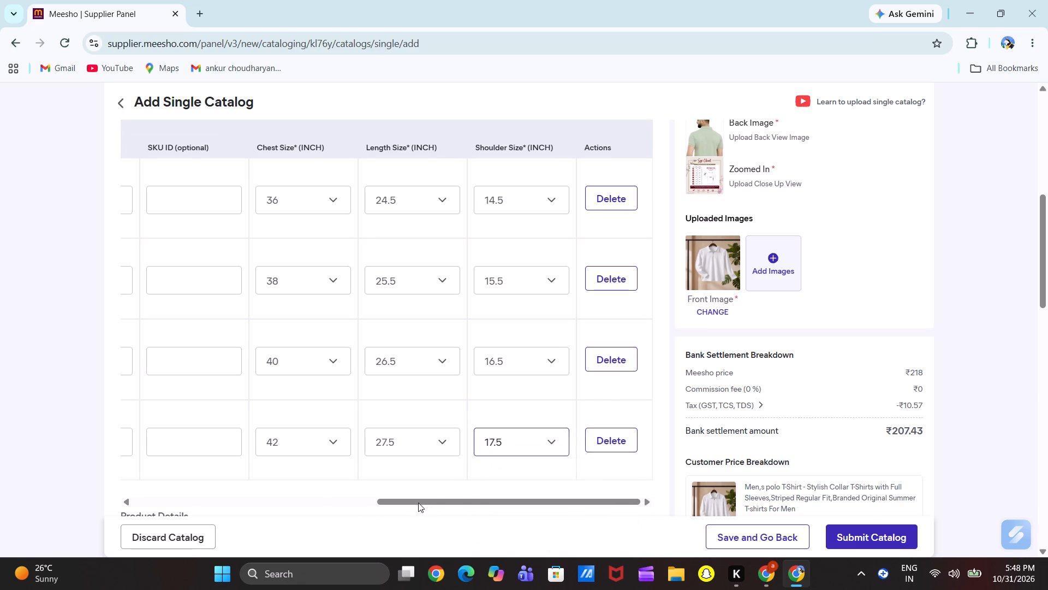
# In Product 5's product details, set the color to White and the fabric to Cotton Blend.
pyautogui.scroll(-2, 465, 461)
pyautogui.click(323, 429)
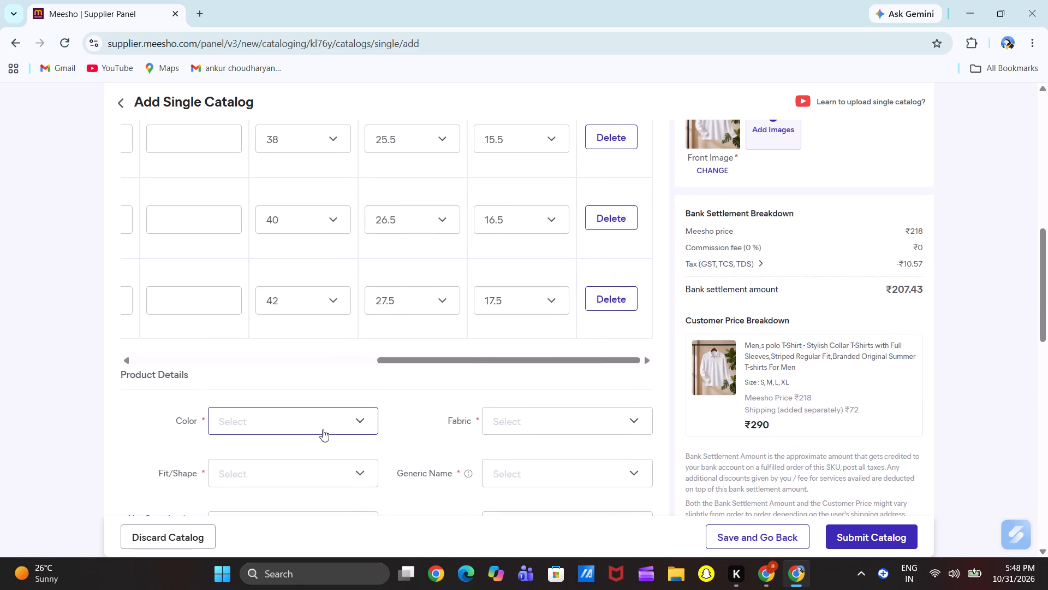
pyautogui.click(271, 450)
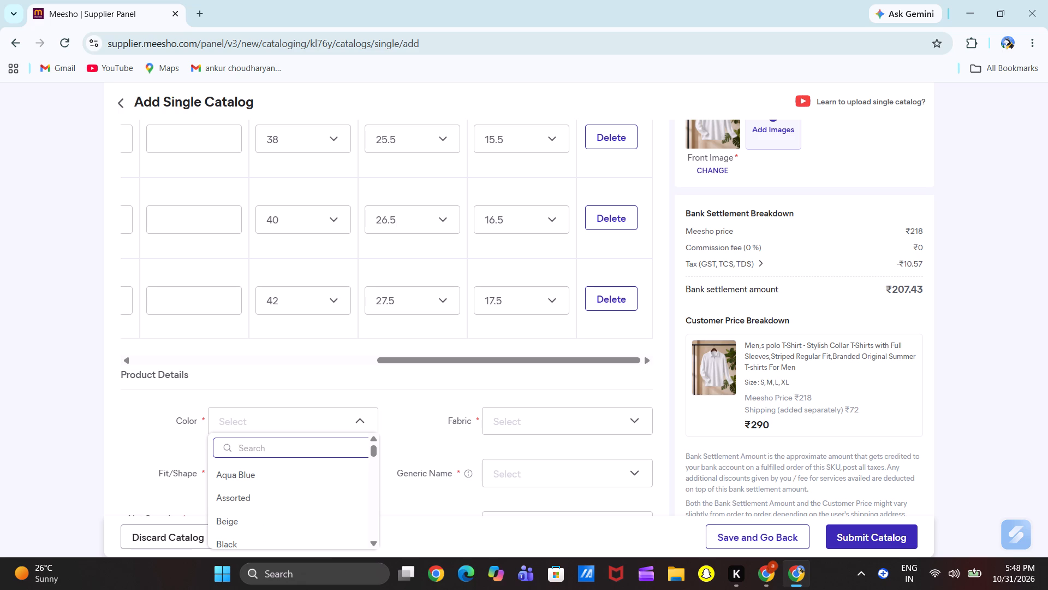
pyautogui.write('WHI')
pyautogui.click(254, 483)
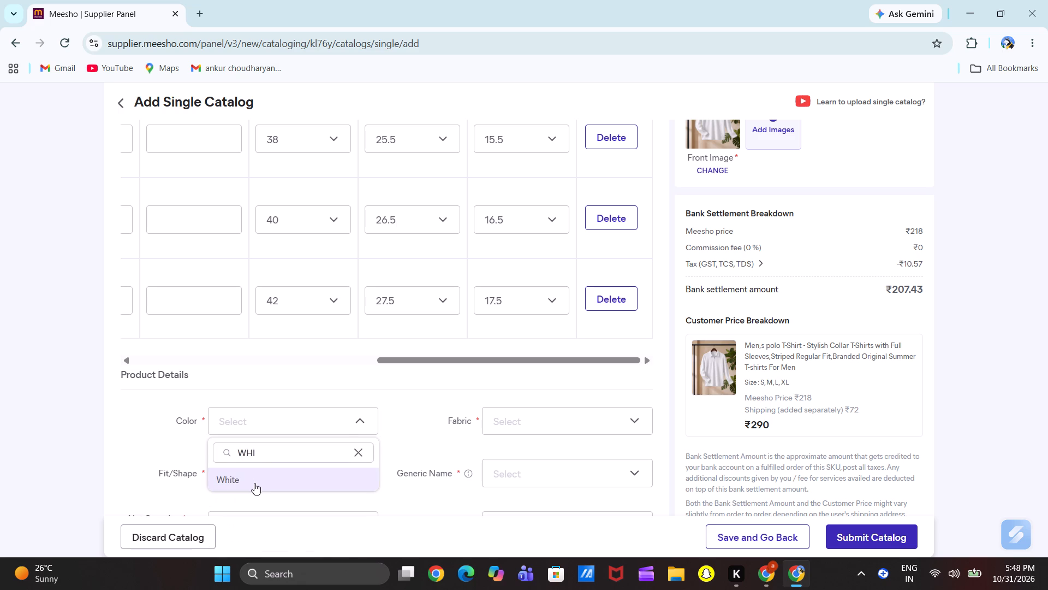
pyautogui.click(523, 421)
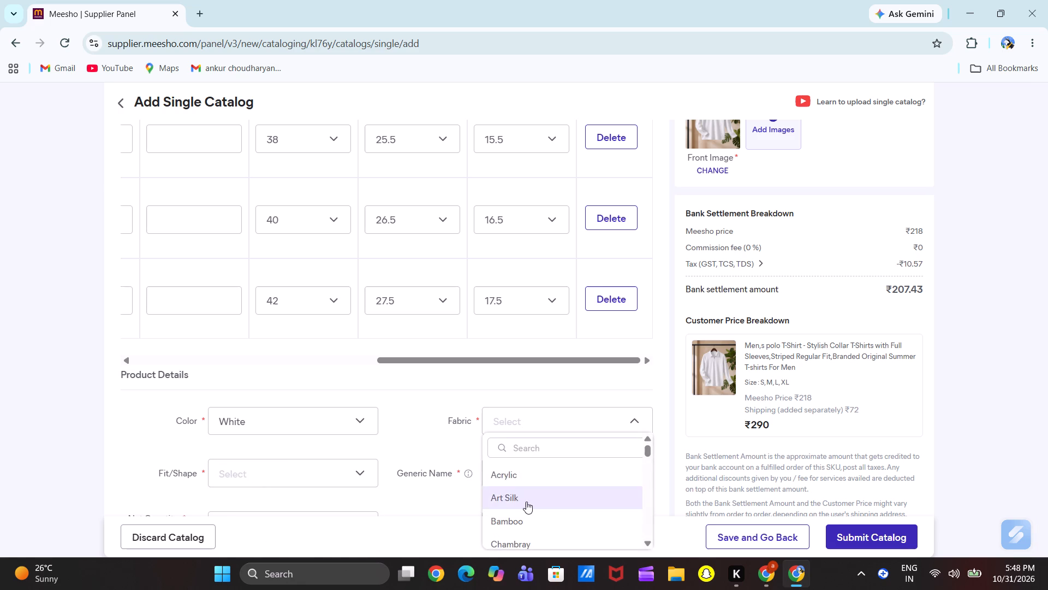
pyautogui.scroll(-3, 526, 501)
pyautogui.click(526, 501)
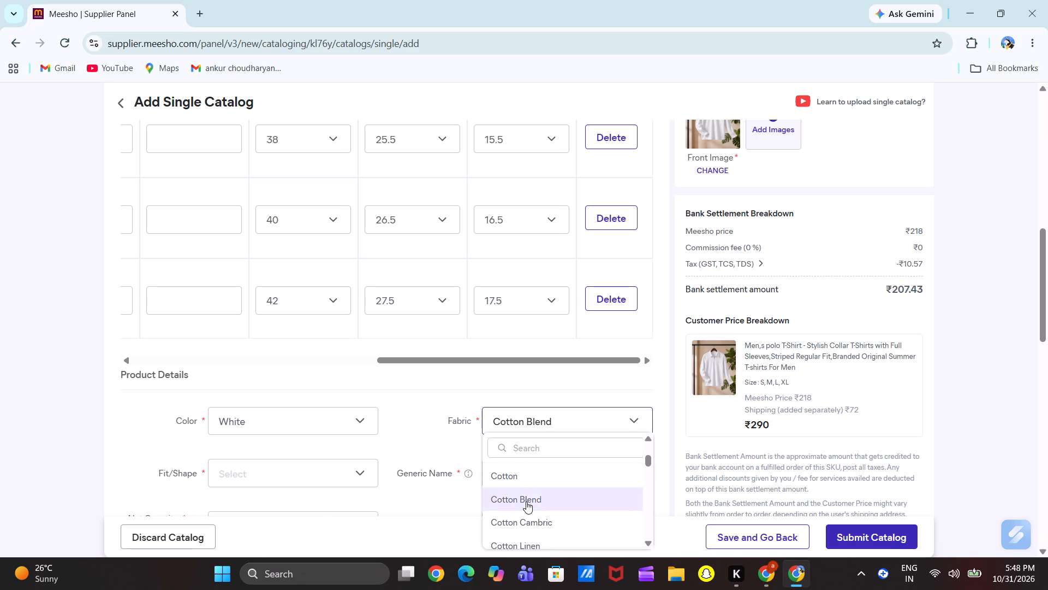
# Set Product 5's fit/shape to Regular and its generic name to Tshirts.
pyautogui.click(289, 476)
pyautogui.scroll(-1, 278, 533)
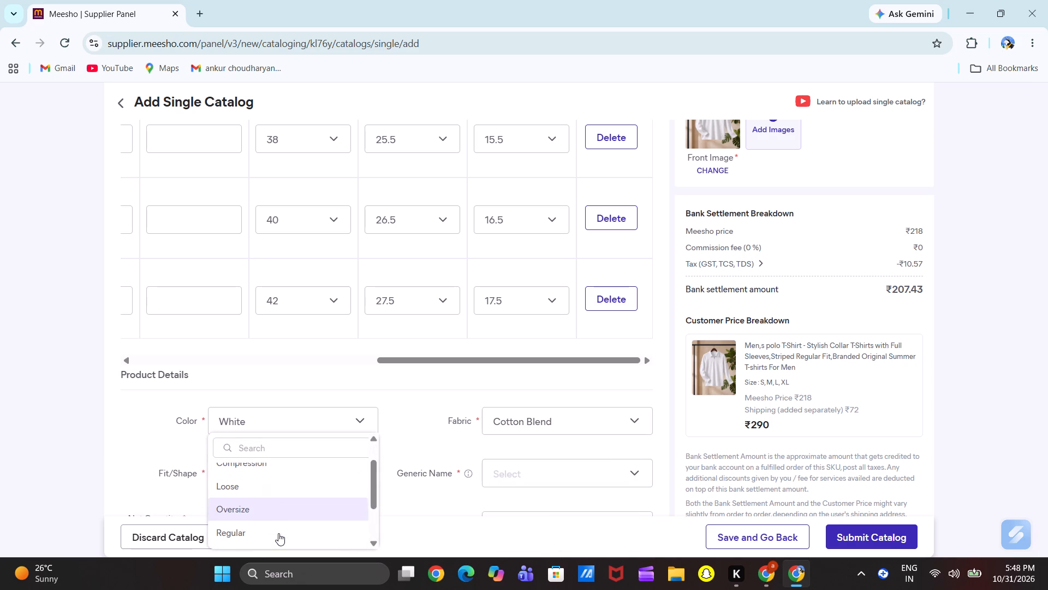
pyautogui.scroll(-1, 278, 533)
pyautogui.click(242, 522)
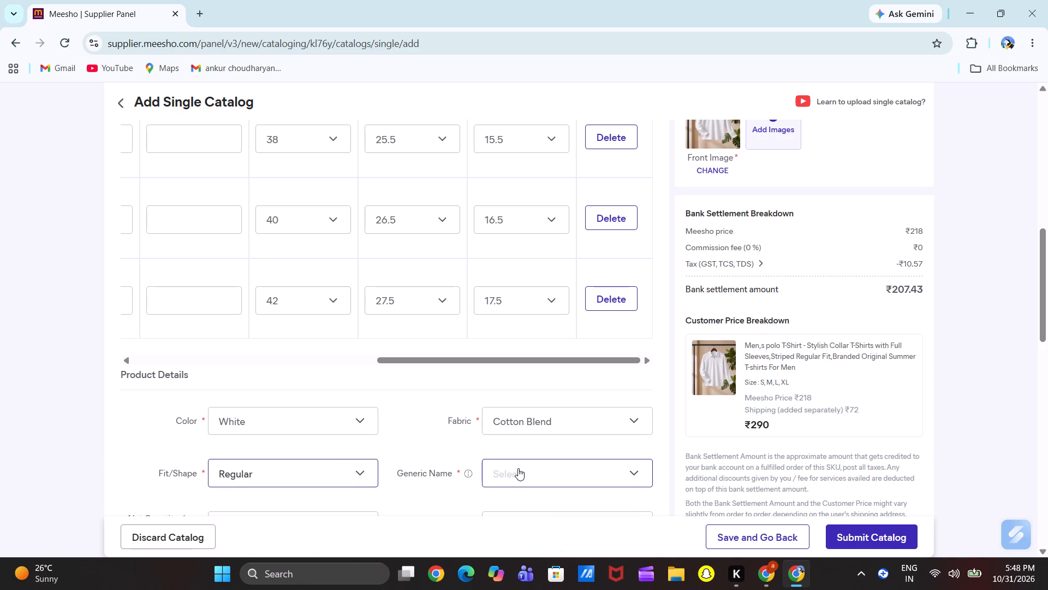
pyautogui.click(518, 468)
pyautogui.click(553, 447)
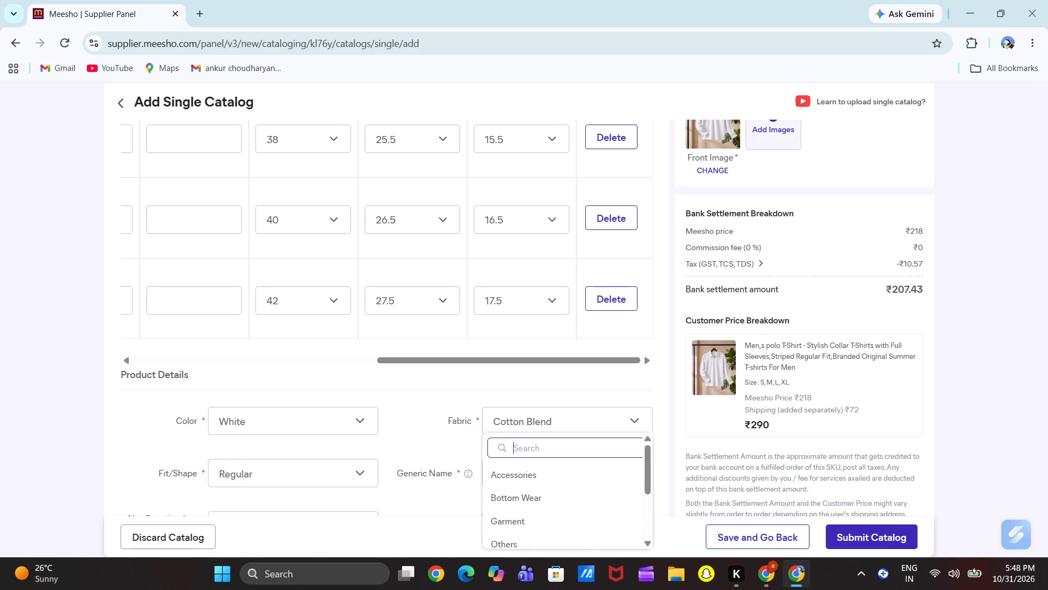
pyautogui.scroll(-1, 529, 507)
pyautogui.click(529, 507)
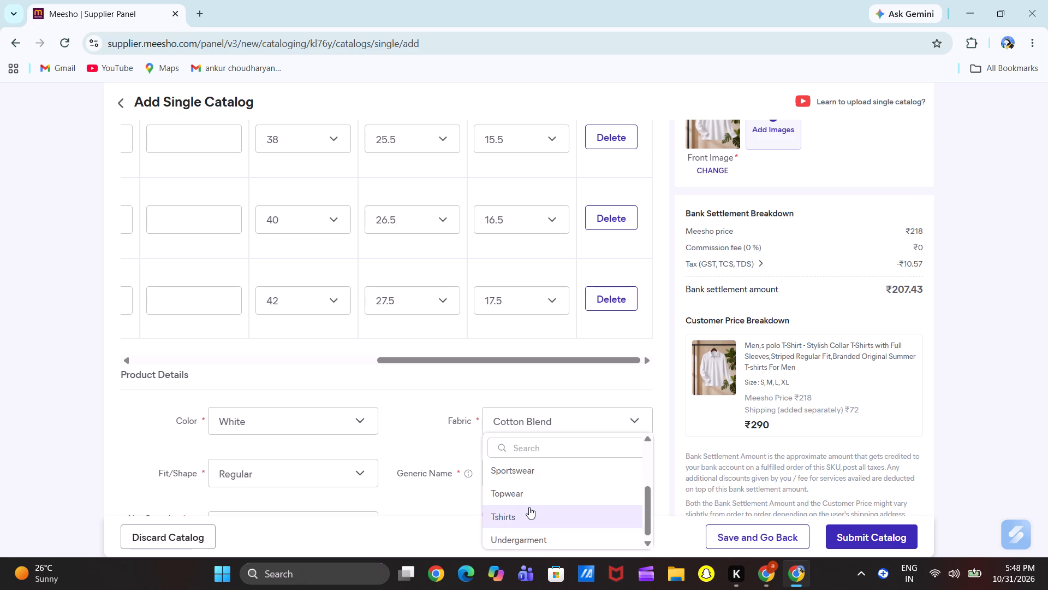
# Set Product 5's net quantity to 1 and its neck to Polo.
pyautogui.scroll(-1, 438, 509)
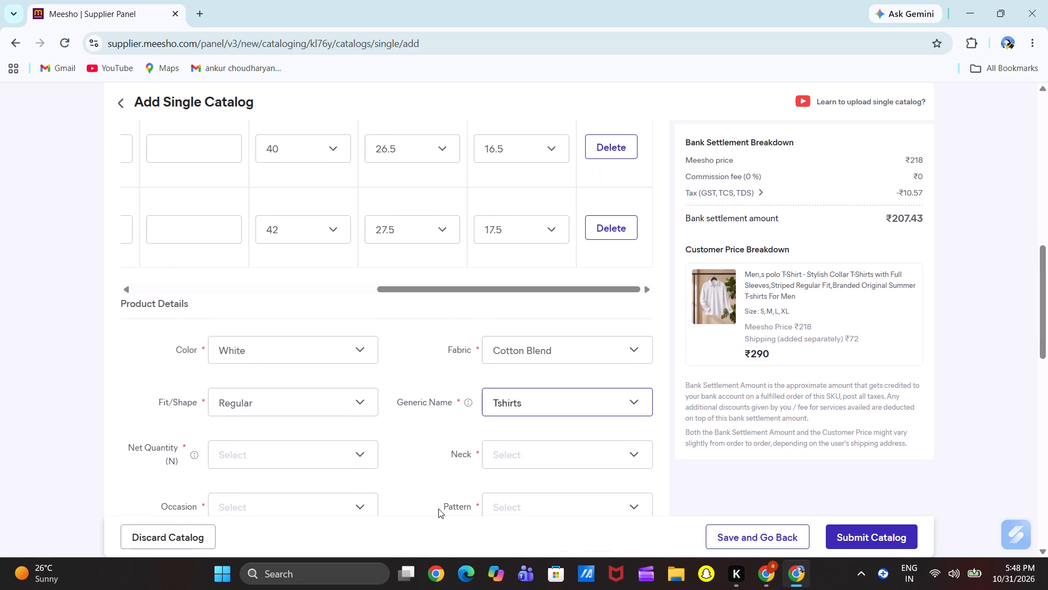
pyautogui.scroll(-1, 438, 509)
pyautogui.click(323, 391)
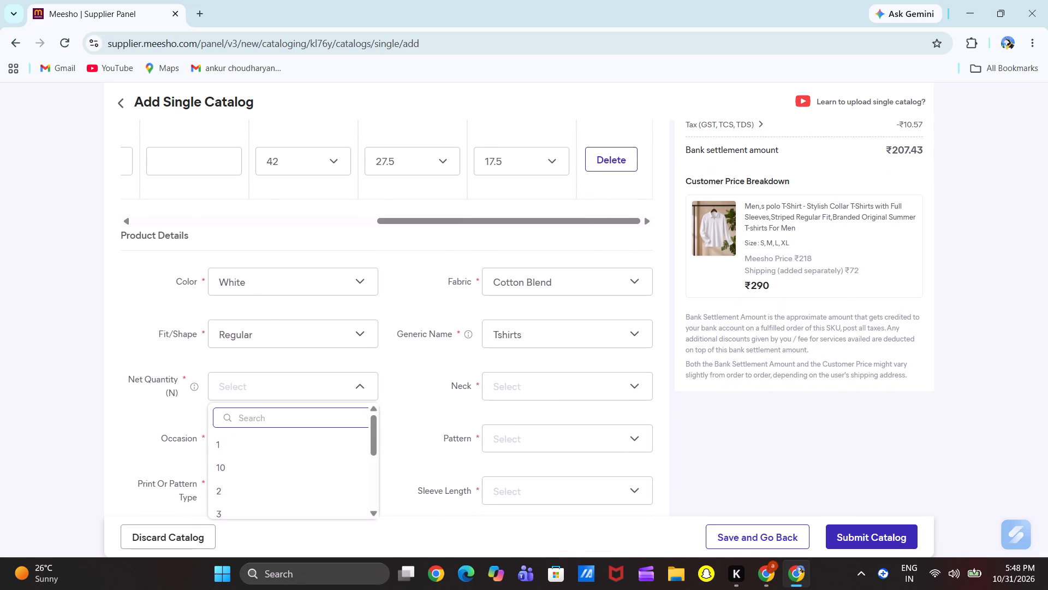
pyautogui.click(265, 451)
pyautogui.click(530, 387)
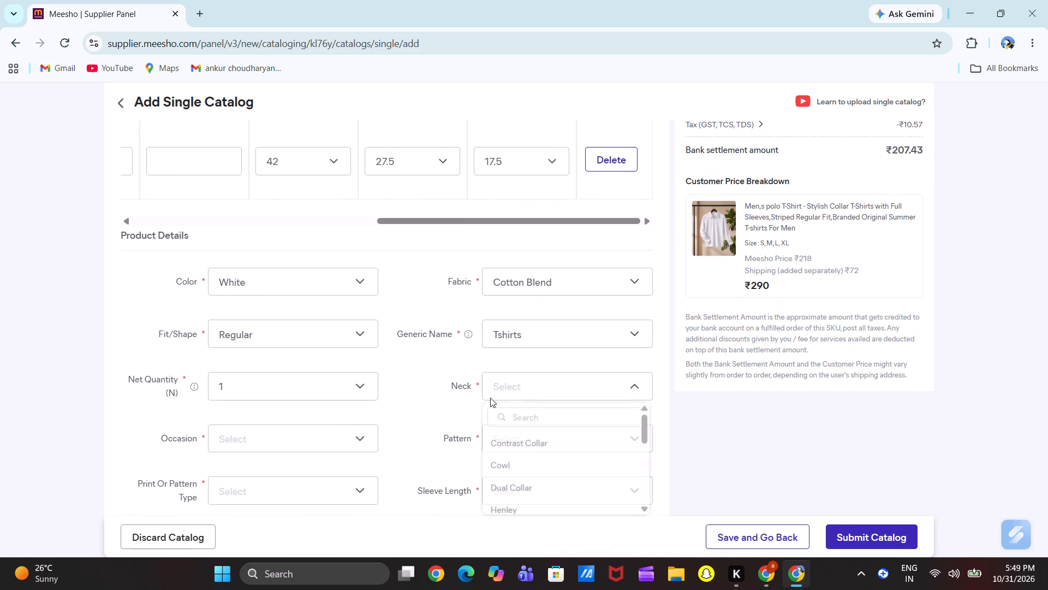
pyautogui.scroll(-1, 544, 493)
pyautogui.click(544, 493)
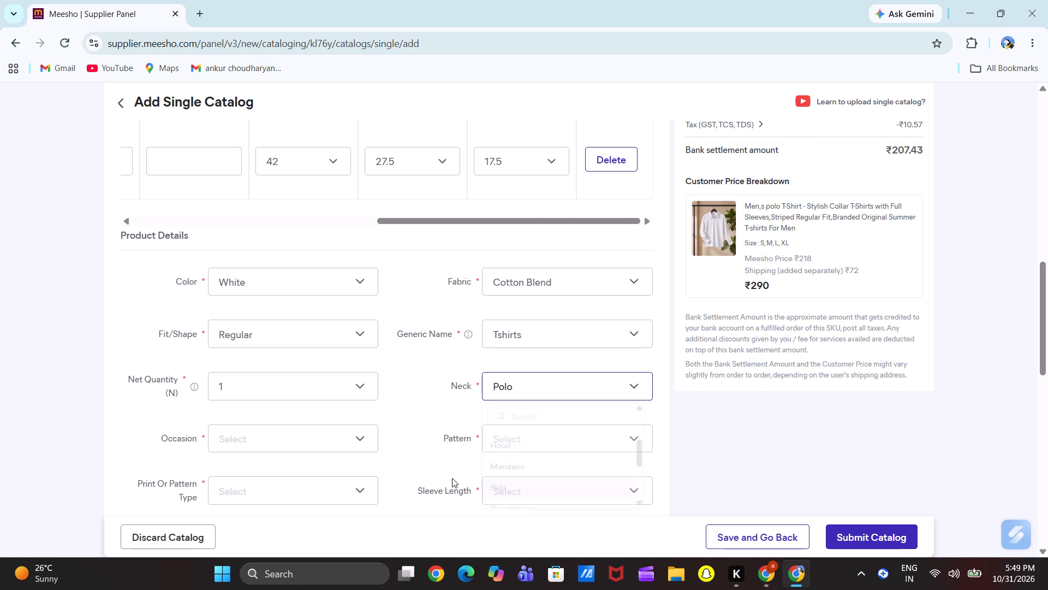
# Set Product 5's occasion to Casual and its pattern to Solid.
pyautogui.click(277, 446)
pyautogui.scroll(-1, 276, 506)
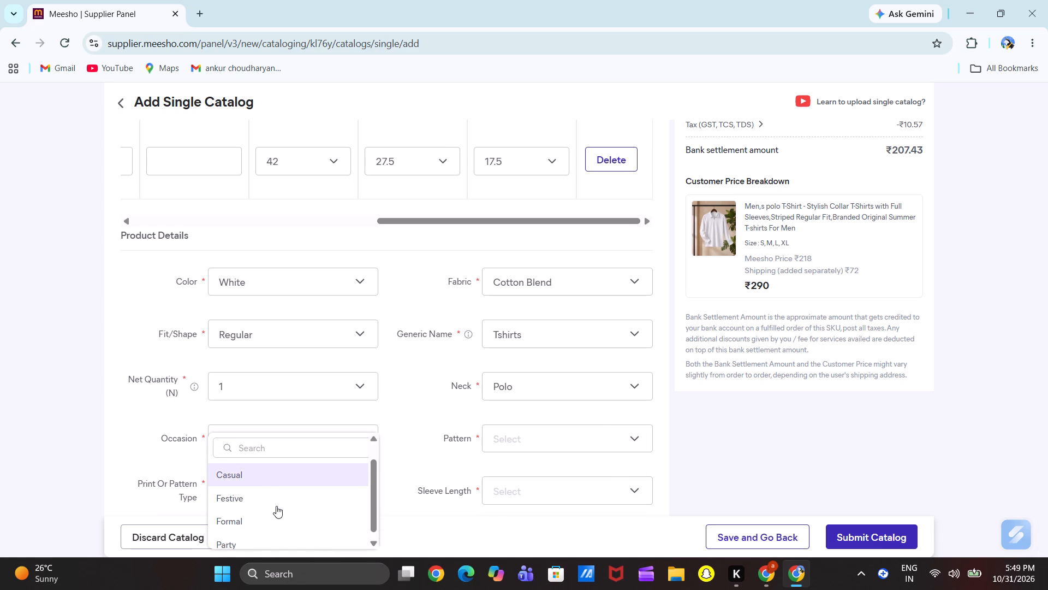
pyautogui.click(248, 470)
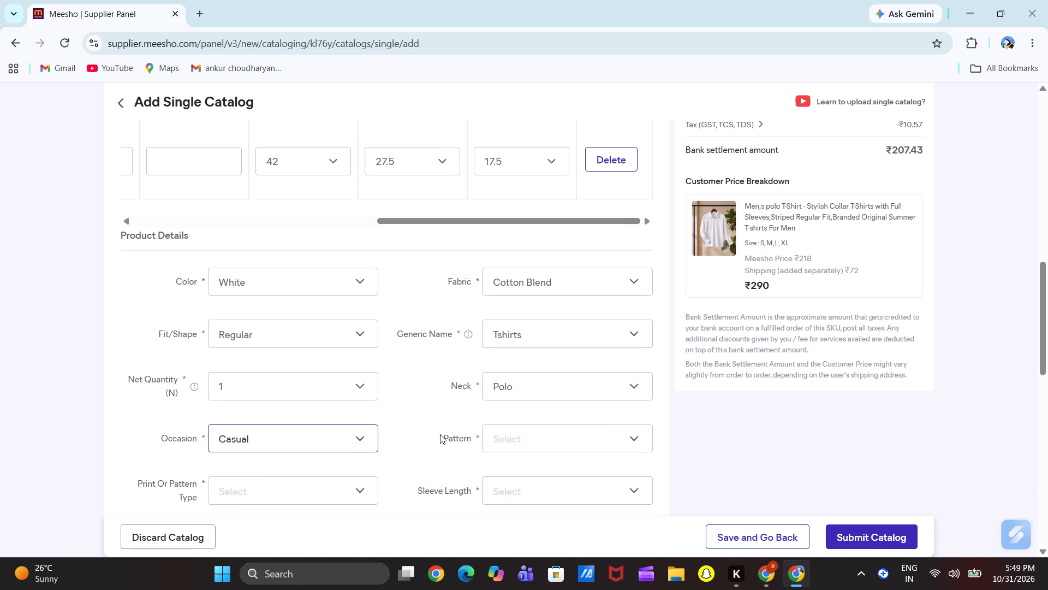
pyautogui.click(517, 441)
pyautogui.scroll(-1, 505, 508)
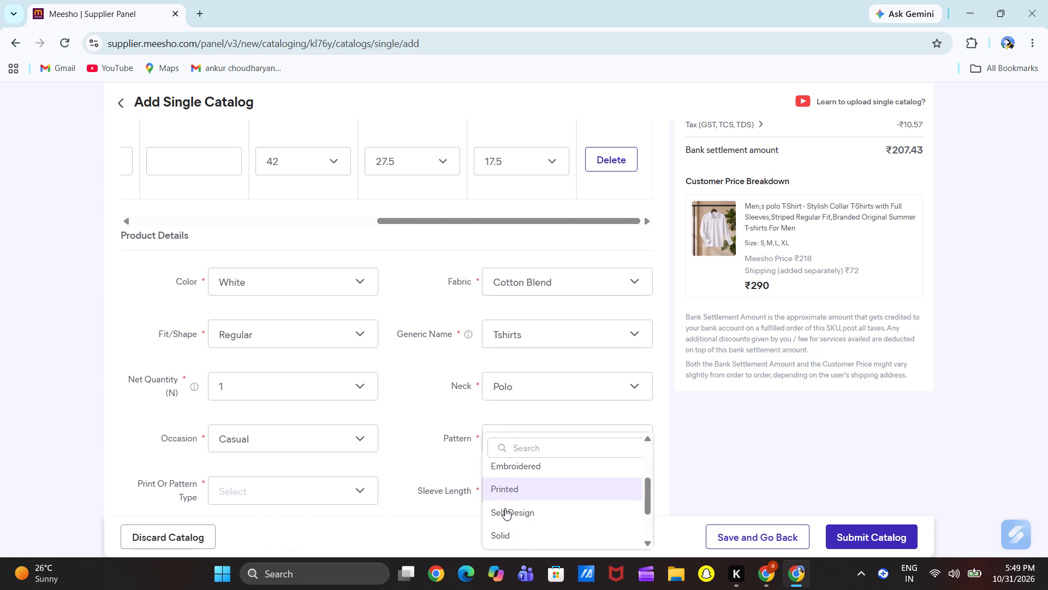
pyautogui.scroll(-2, 505, 508)
pyautogui.click(505, 508)
# Set Product 5's print or pattern type to Solid and its sleeve length to Long Sleeves.
pyautogui.scroll(-1, 431, 504)
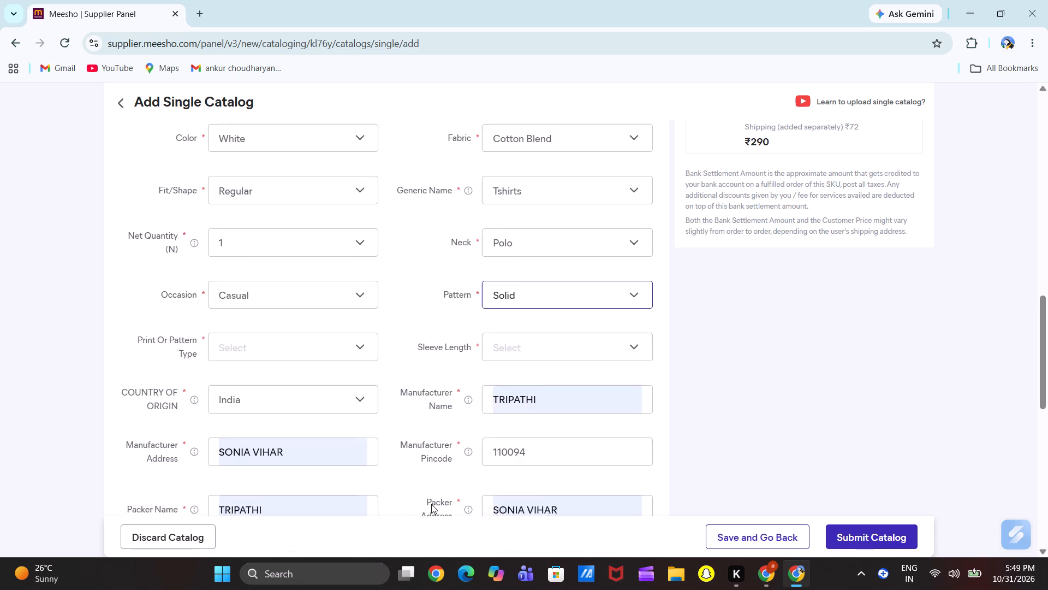
pyautogui.scroll(-1, 431, 504)
pyautogui.click(269, 357)
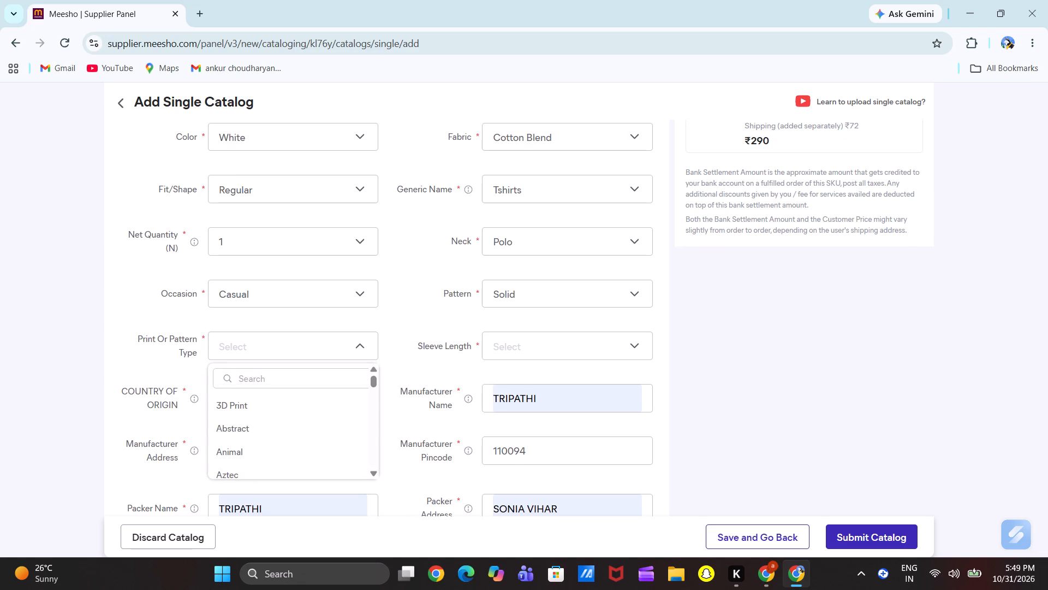
pyautogui.click(265, 374)
pyautogui.write('SO')
pyautogui.click(269, 394)
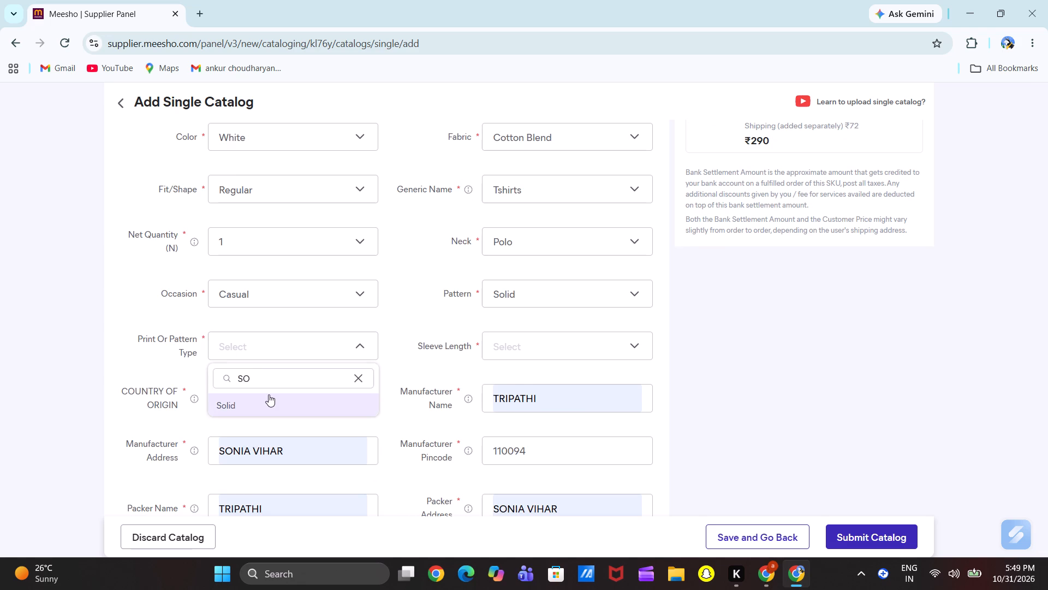
pyautogui.click(558, 349)
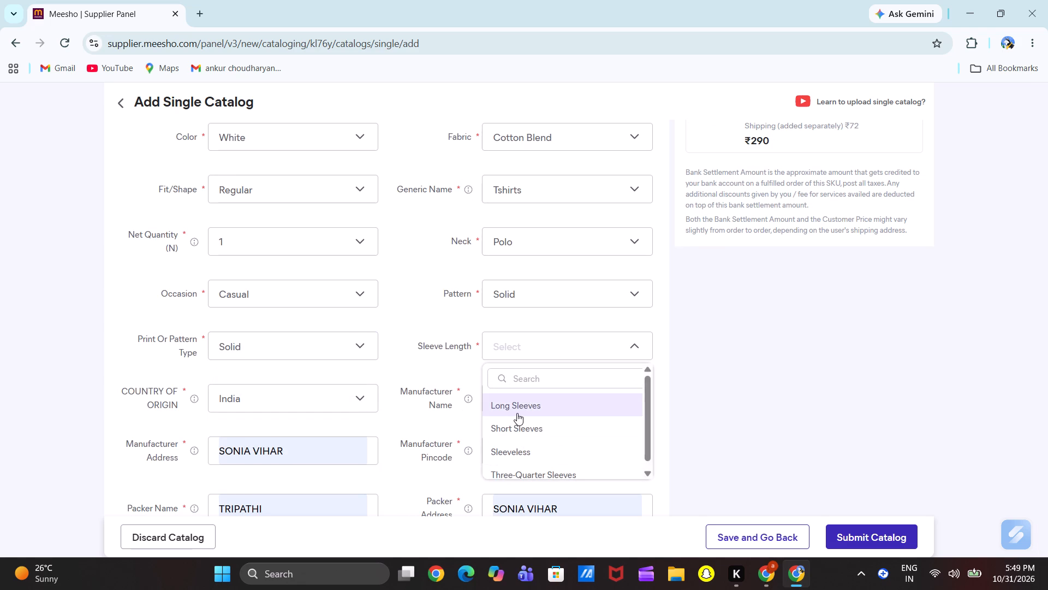
pyautogui.click(517, 413)
# In Product 5's other attributes, set the length to Regular, the style to Korean and the number of pockets to No Pocket.
pyautogui.scroll(-3, 450, 425)
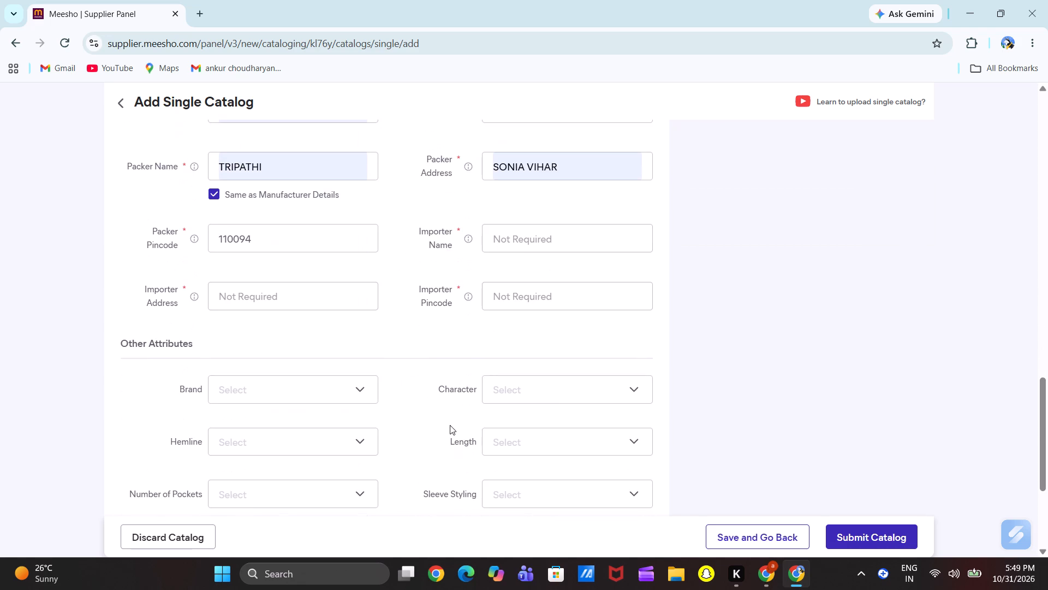
pyautogui.scroll(-1, 384, 413)
pyautogui.click(522, 381)
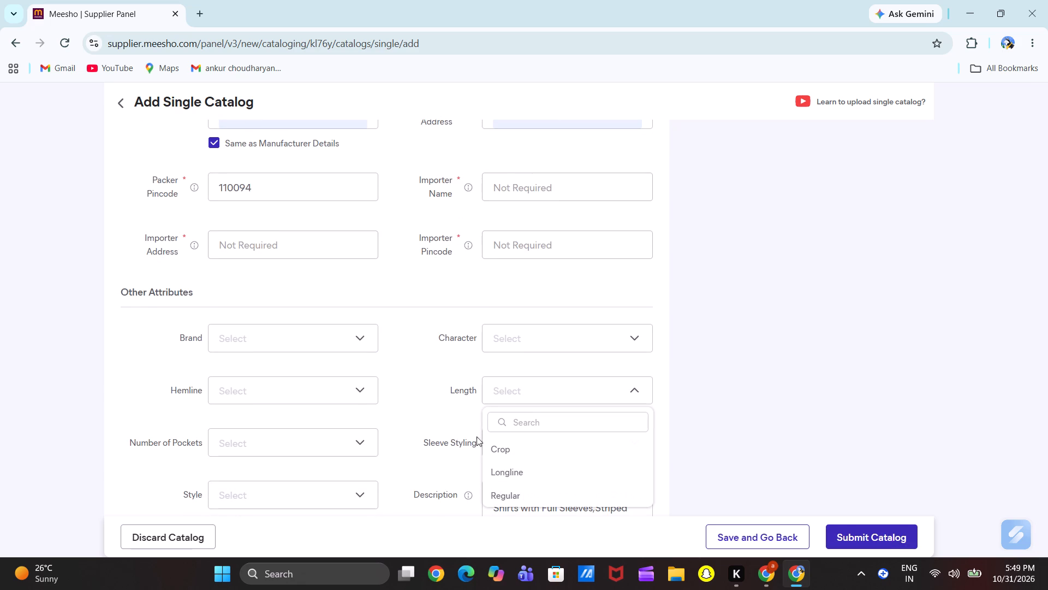
pyautogui.scroll(-1, 495, 467)
pyautogui.click(505, 493)
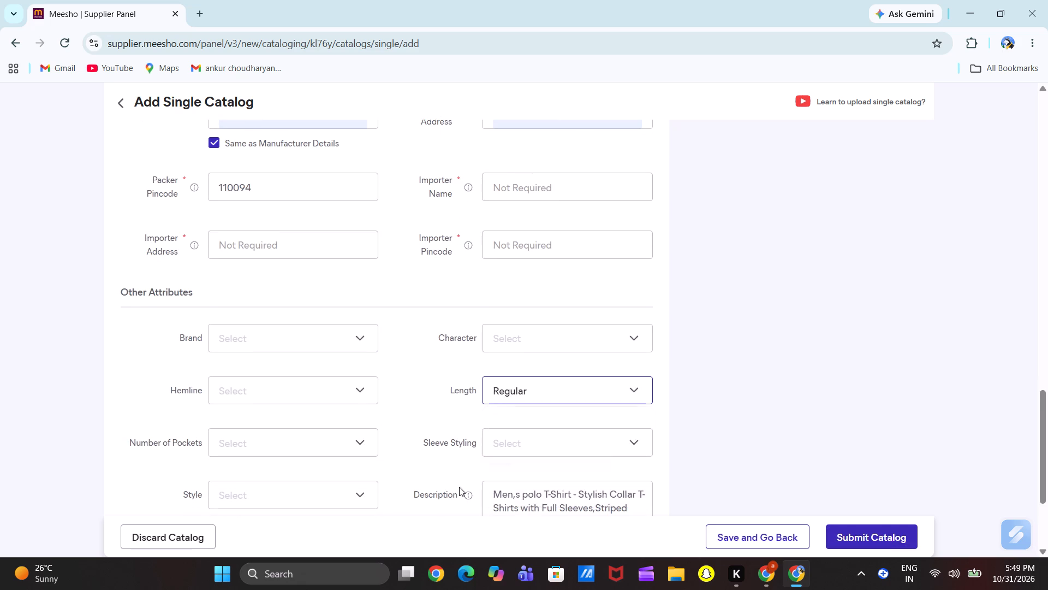
pyautogui.scroll(-2, 412, 476)
pyautogui.click(279, 376)
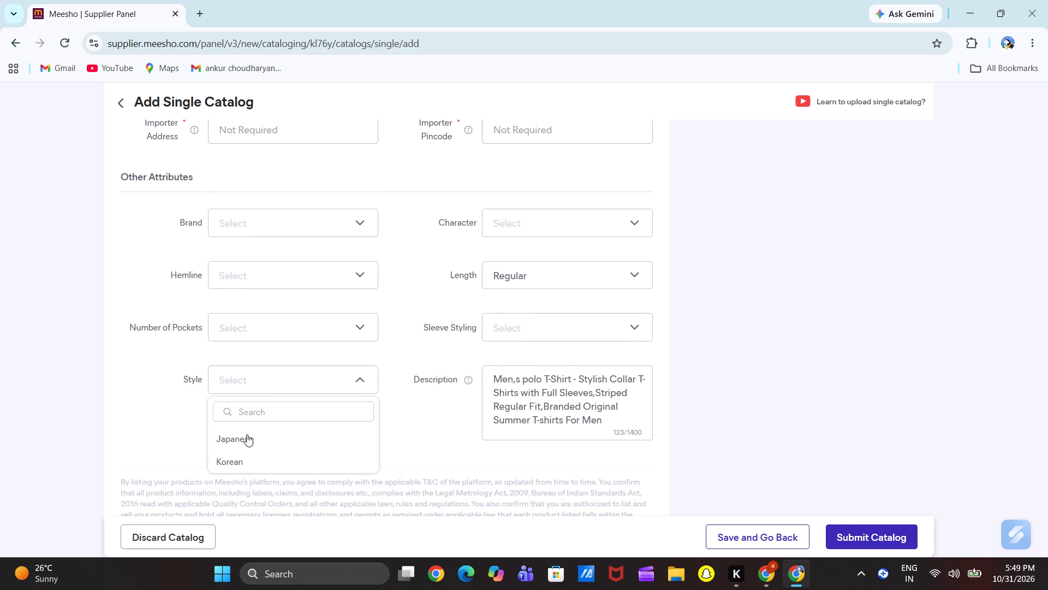
pyautogui.click(264, 455)
pyautogui.click(260, 331)
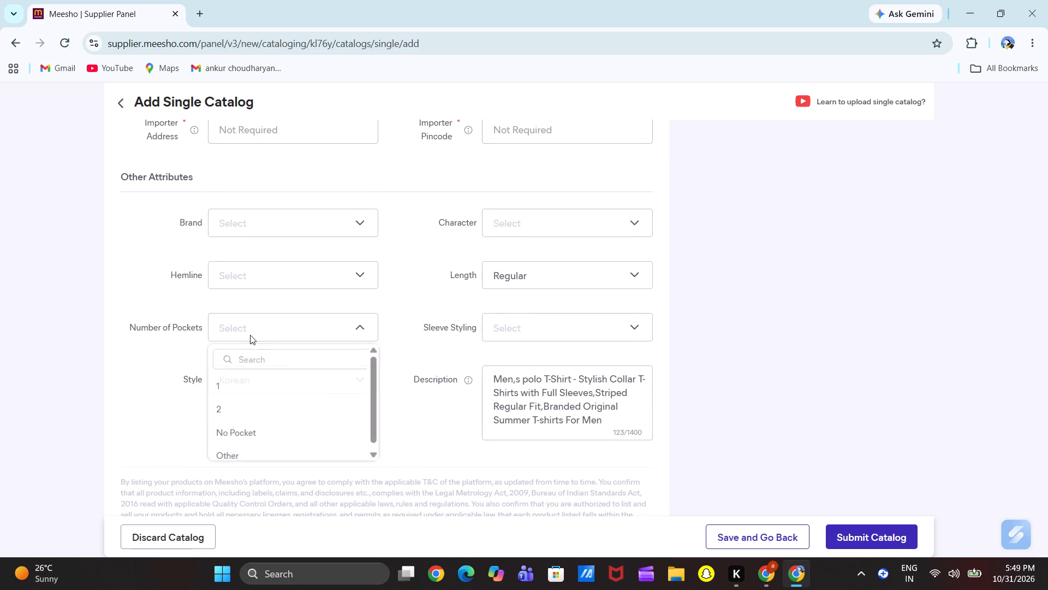
pyautogui.click(271, 428)
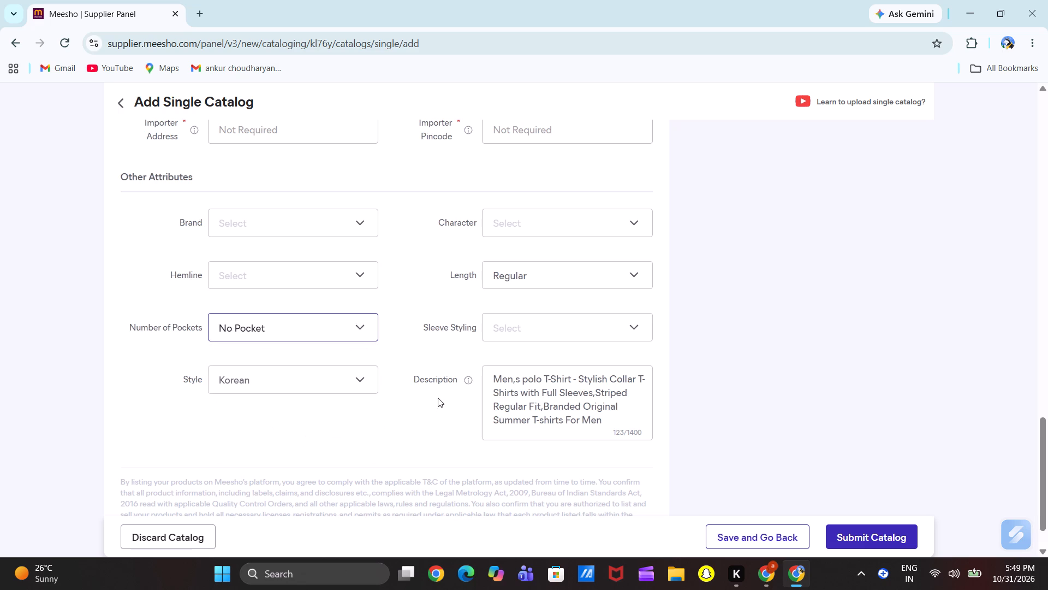
# Review Product 5's entered details and size price table, and check Product 1's details.
pyautogui.scroll(2, 424, 346)
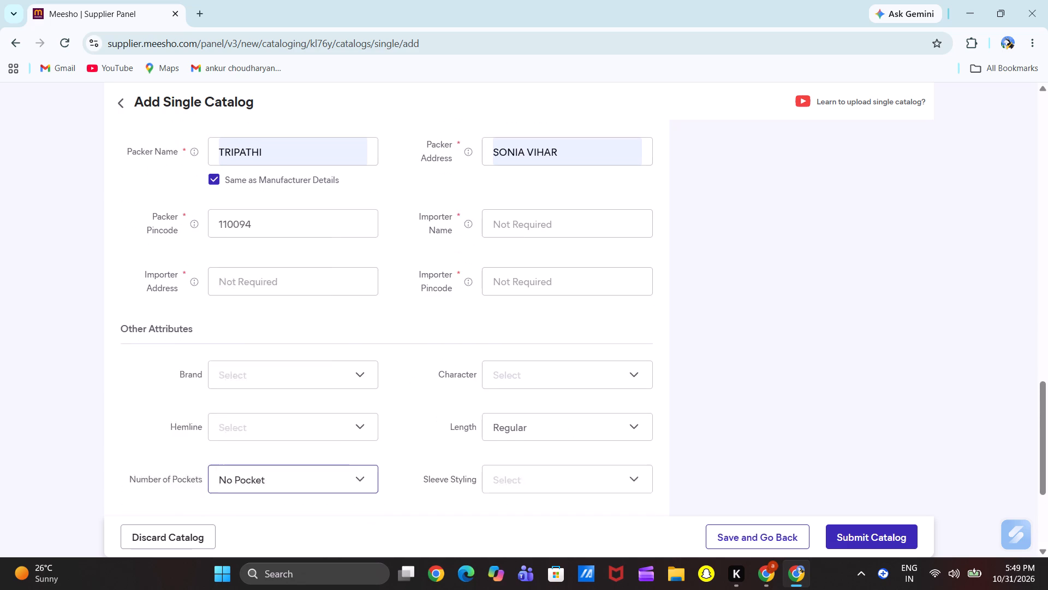
pyautogui.scroll(9, 424, 346)
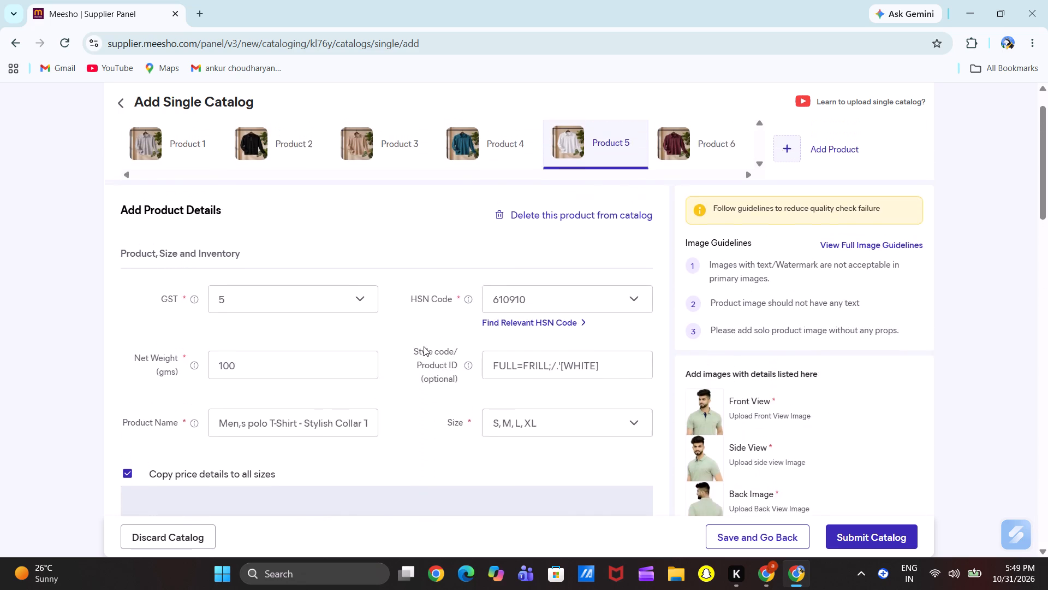
pyautogui.scroll(1, 424, 346)
pyautogui.scroll(-1, 424, 346)
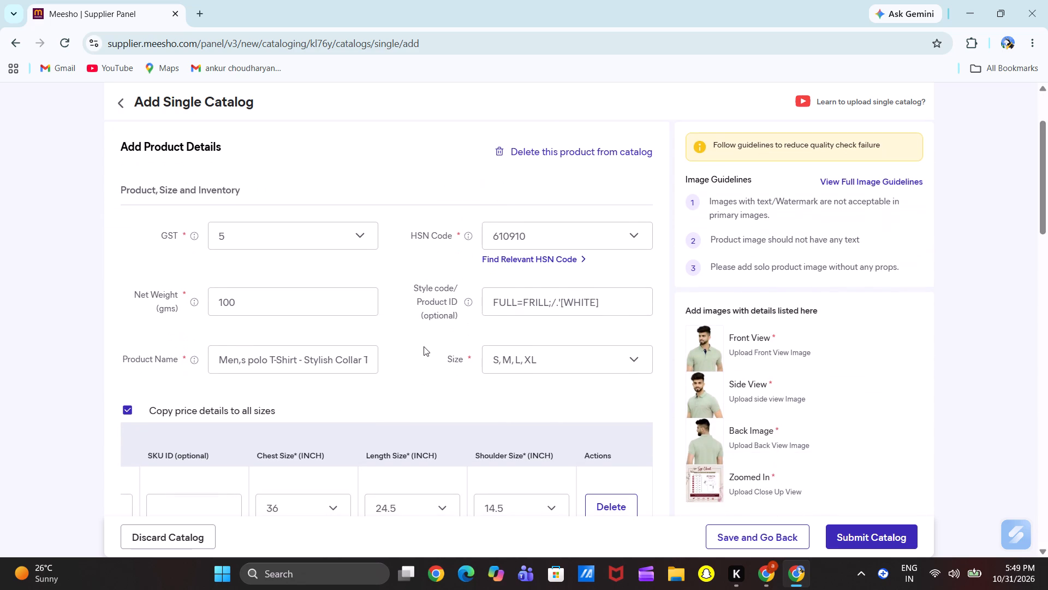
pyautogui.scroll(-2, 424, 346)
pyautogui.hscroll(4, 330, 421)
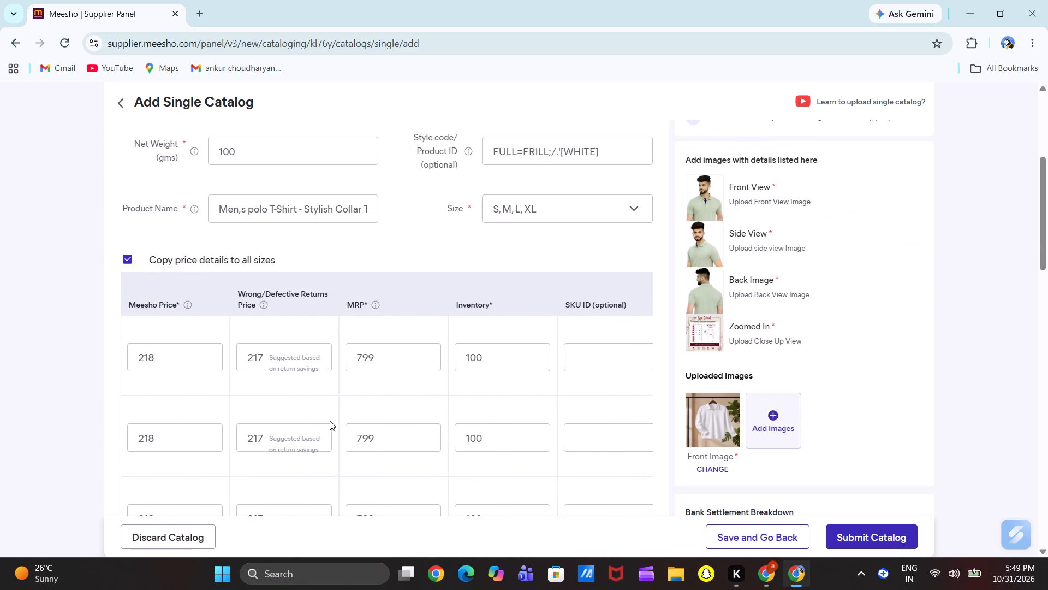
pyautogui.hscroll(1, 330, 421)
pyautogui.scroll(3, 330, 421)
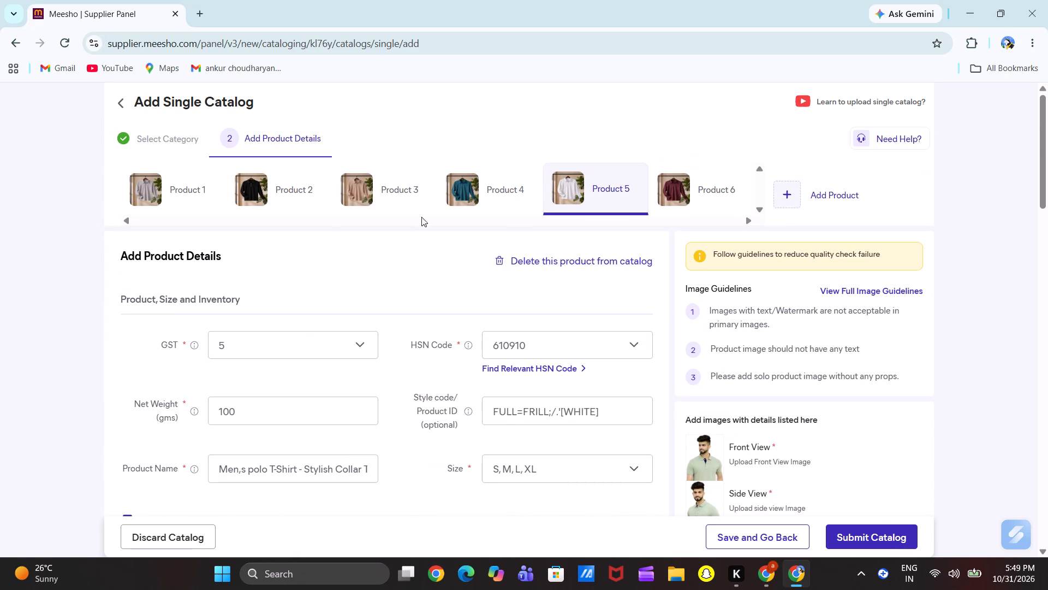
pyautogui.click(150, 187)
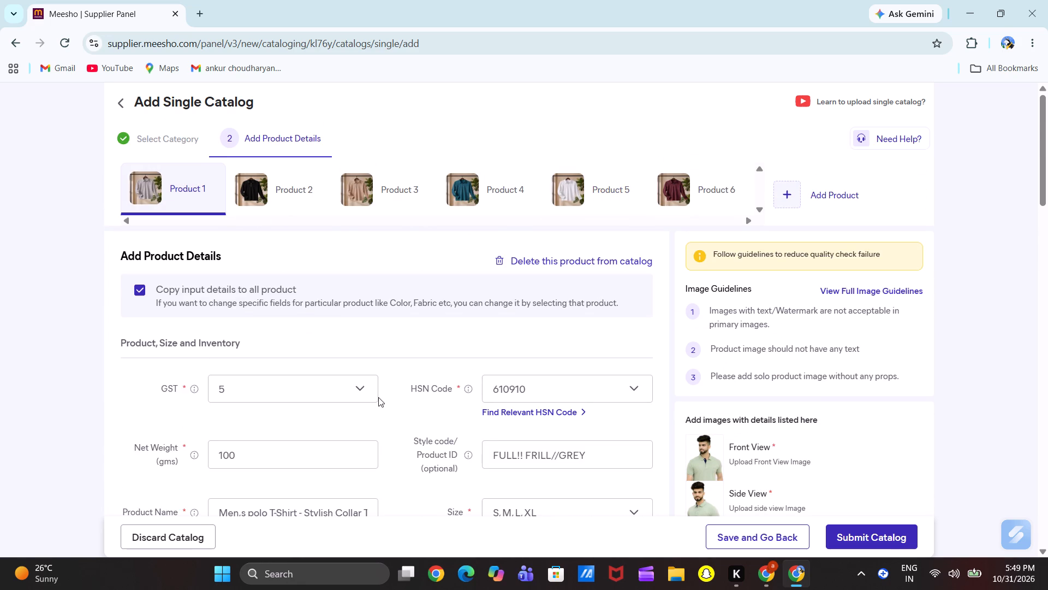
pyautogui.scroll(-2, 378, 397)
pyautogui.scroll(4, 378, 397)
# Enter FULL=KARARA';/.,[MAROON] as the style code of Product 6, the maroon shirt.
pyautogui.click(678, 189)
pyautogui.click(521, 406)
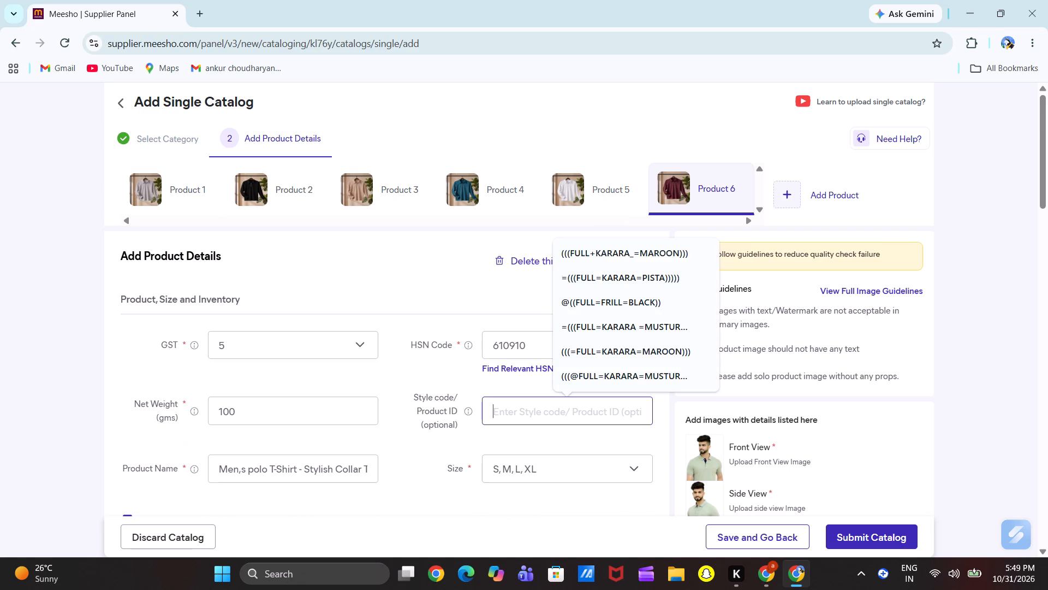
pyautogui.write('FULL')
pyautogui.press('=')
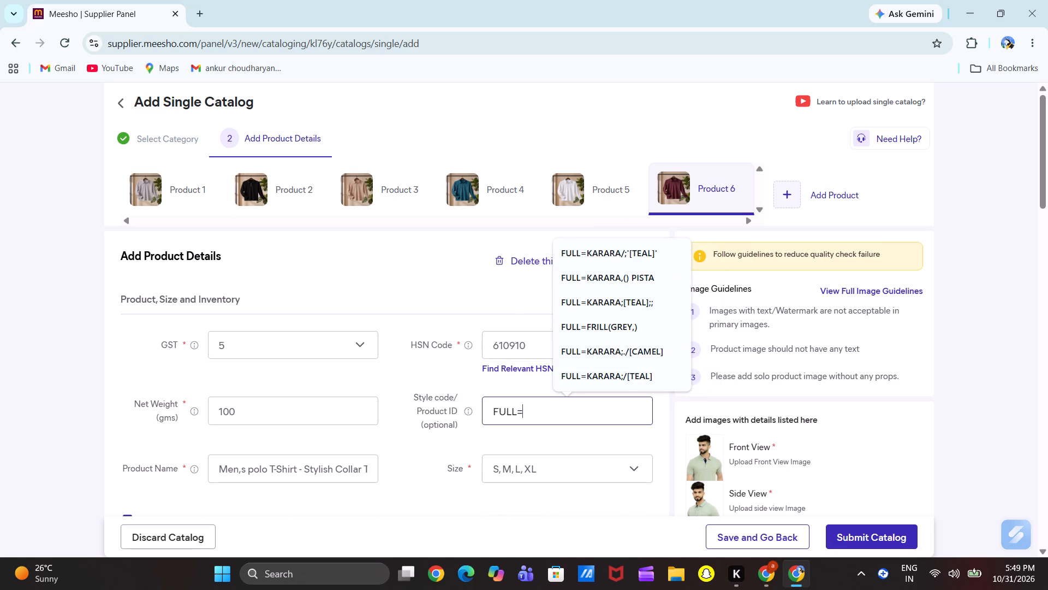
pyautogui.write('KARARA')
pyautogui.write("';/")
pyautogui.write('.,')
pyautogui.press('[')
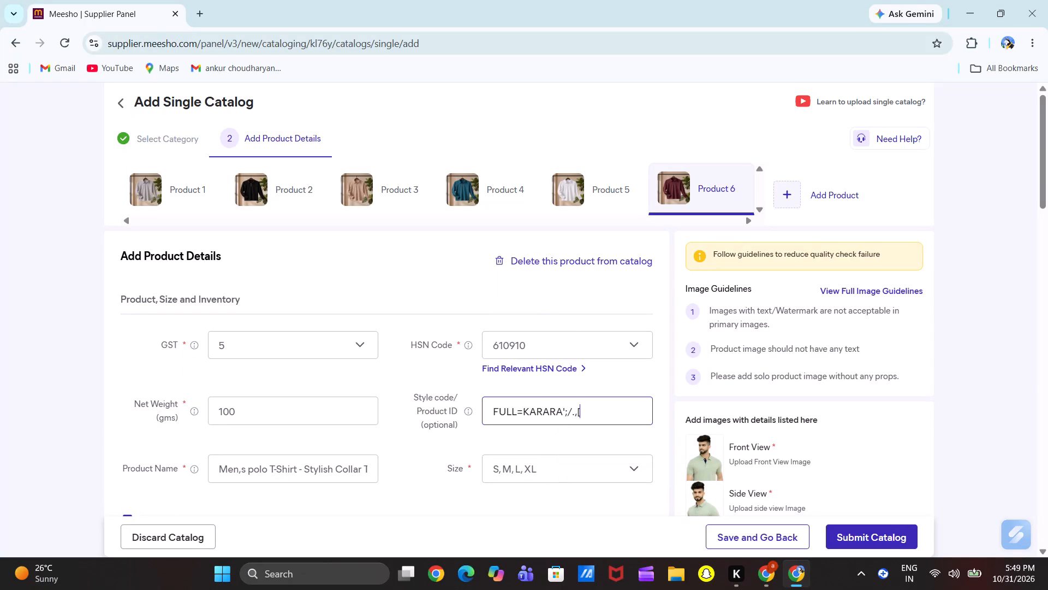
pyautogui.write('MAEOON')
pyautogui.press(']')
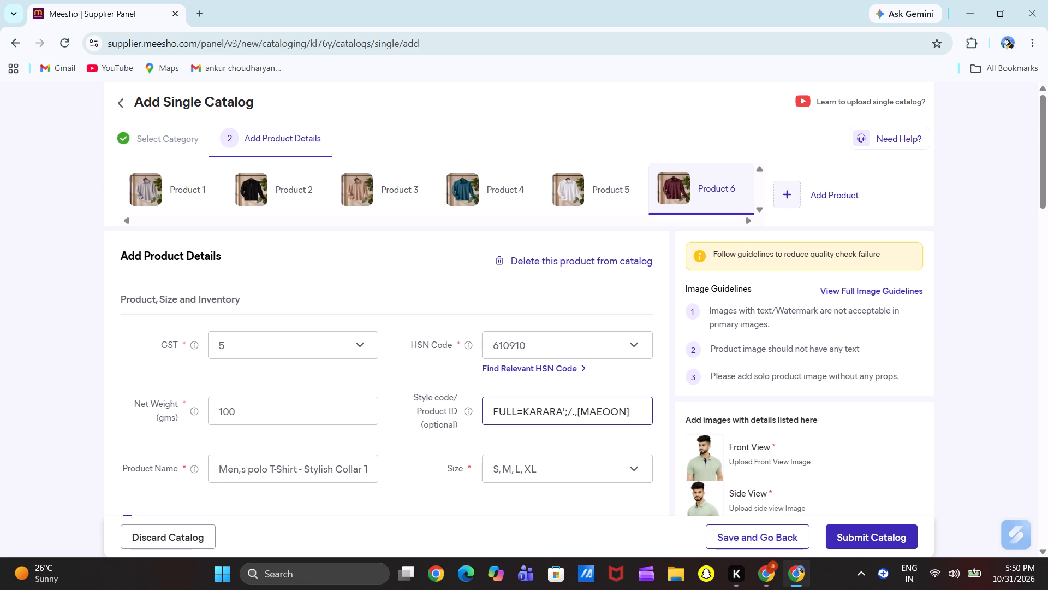
pyautogui.press('BackSpace')
pyautogui.press('BackSpace')
pyautogui.press('BackSpace')
pyautogui.press('BackSpace')
pyautogui.press('BackSpace')
pyautogui.press('h')
pyautogui.press('BackSpace')
pyautogui.press('BackSpace')
pyautogui.press('a')
pyautogui.write('ROON')
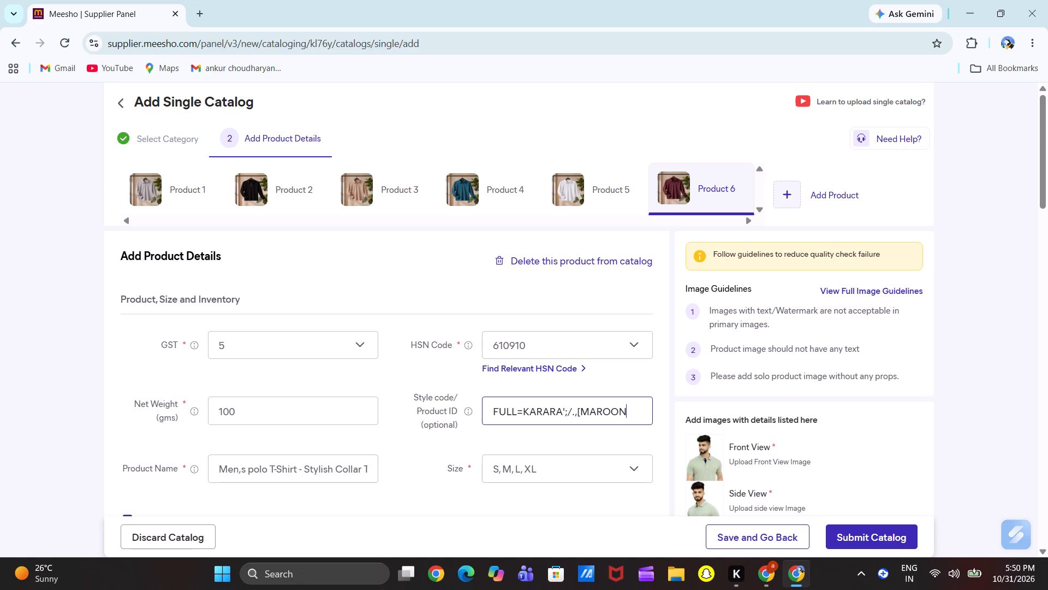
pyautogui.press(']')
# Set Product 6's Meesho price to 218, wrong/defective returns price to 217 and MRP to 799 for all sizes.
pyautogui.scroll(-2, 491, 405)
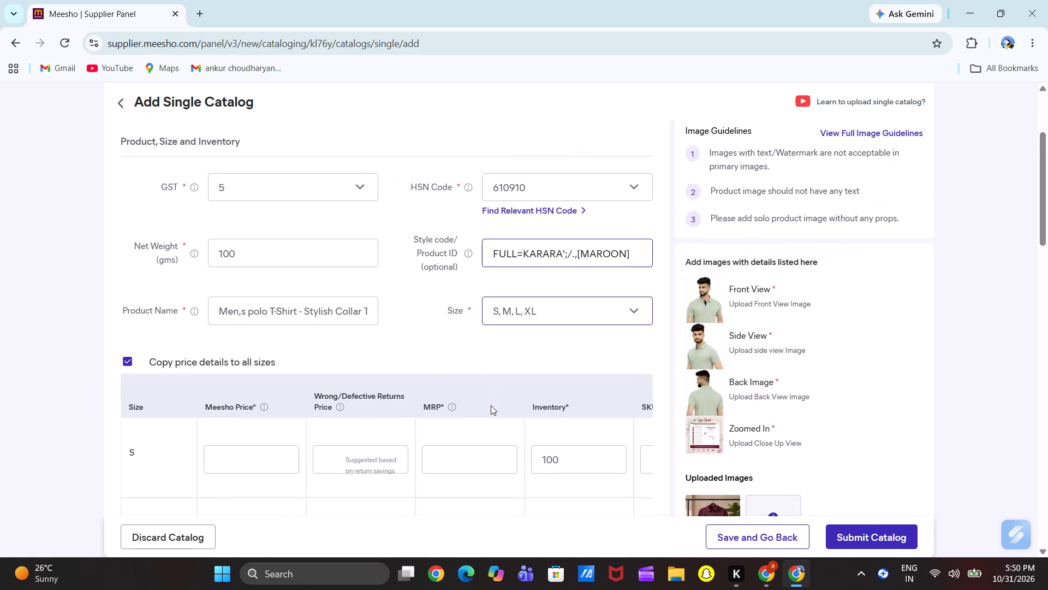
pyautogui.scroll(-1, 491, 405)
pyautogui.click(266, 387)
pyautogui.write('218')
pyautogui.click(330, 396)
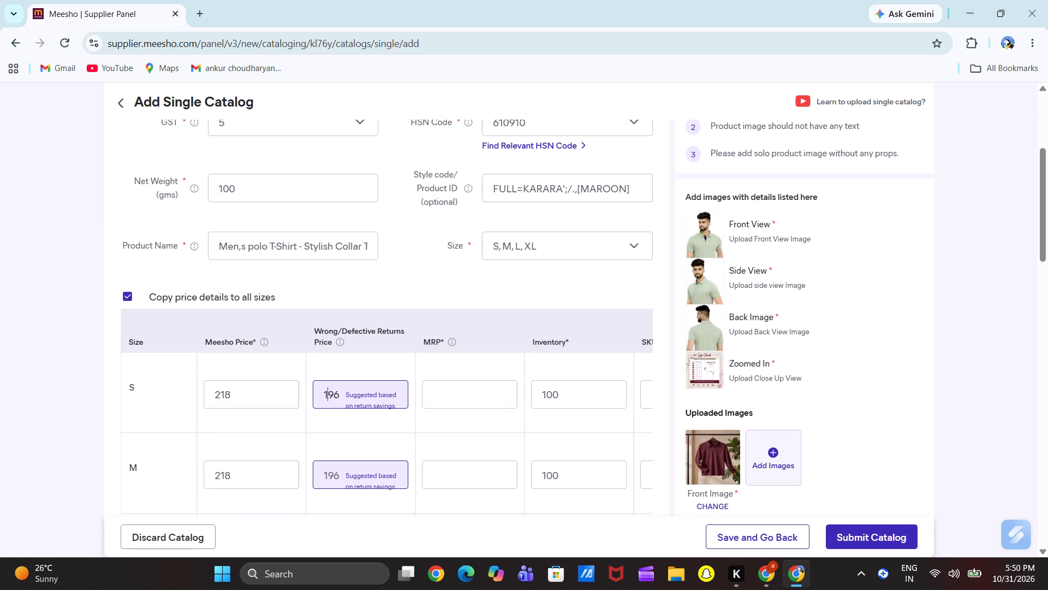
pyautogui.doubleClick(330, 396)
pyautogui.press('BackSpace')
pyautogui.write('217')
pyautogui.click(447, 399)
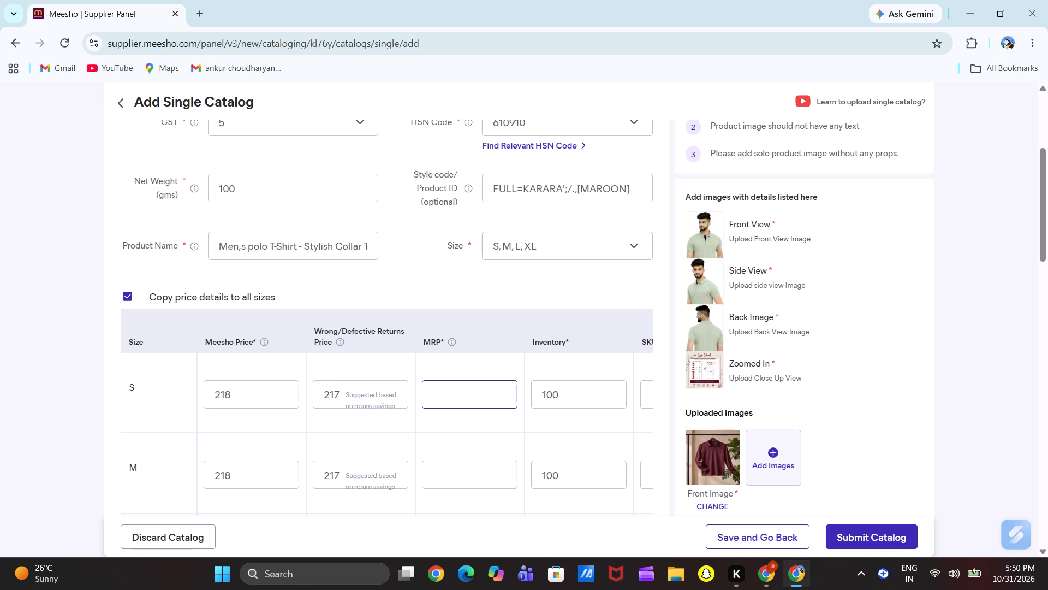
pyautogui.write('799')
# Set Product 6's shoulder size to 14.5 inches for size S and 15.5 inches for size M.
pyautogui.hscroll(-6, 513, 426)
pyautogui.click(523, 397)
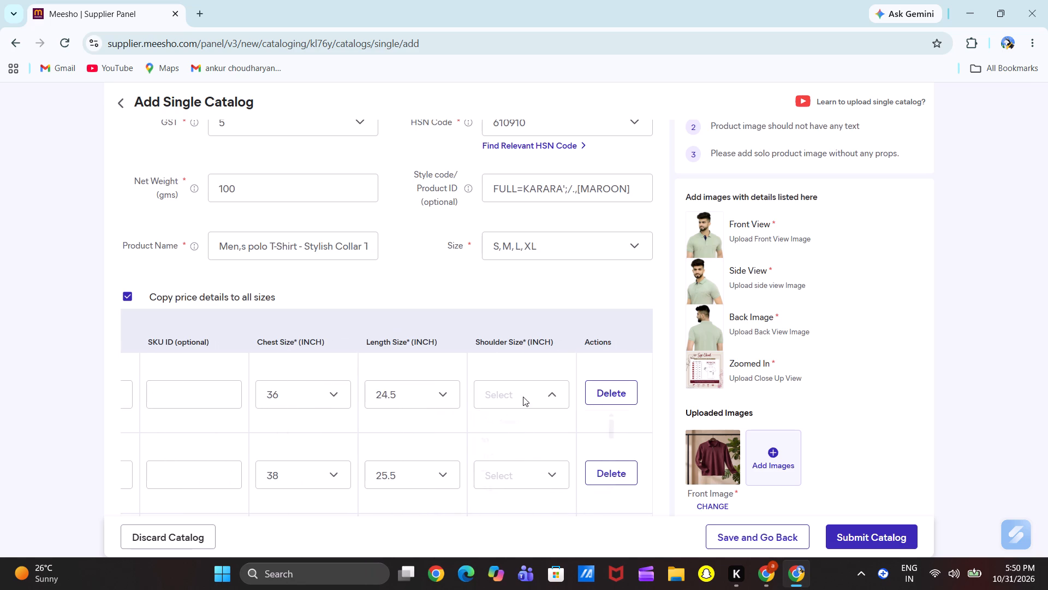
pyautogui.scroll(-2, 509, 482)
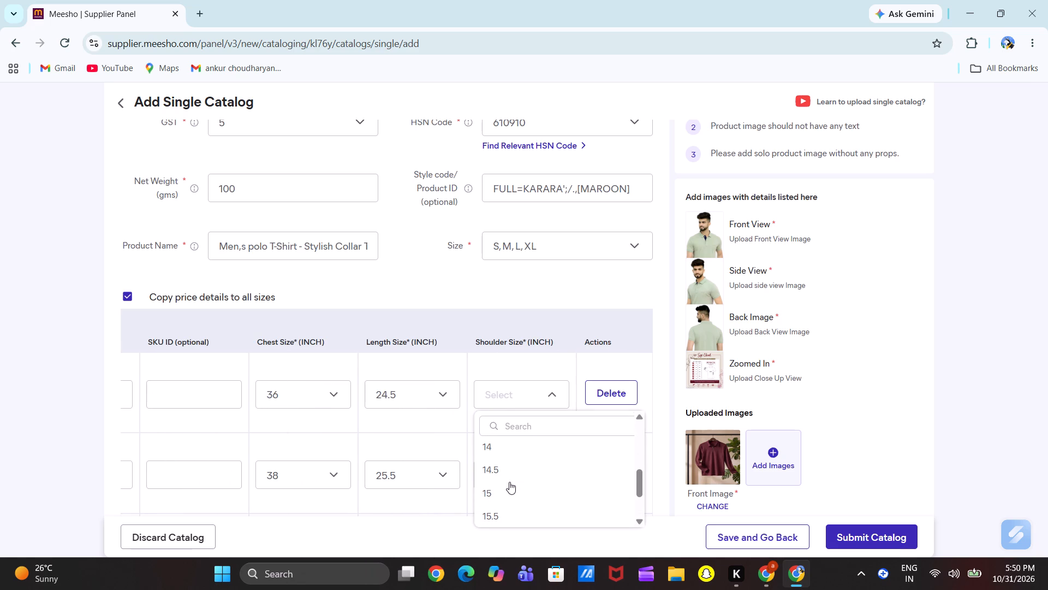
pyautogui.scroll(-1, 509, 482)
pyautogui.click(488, 469)
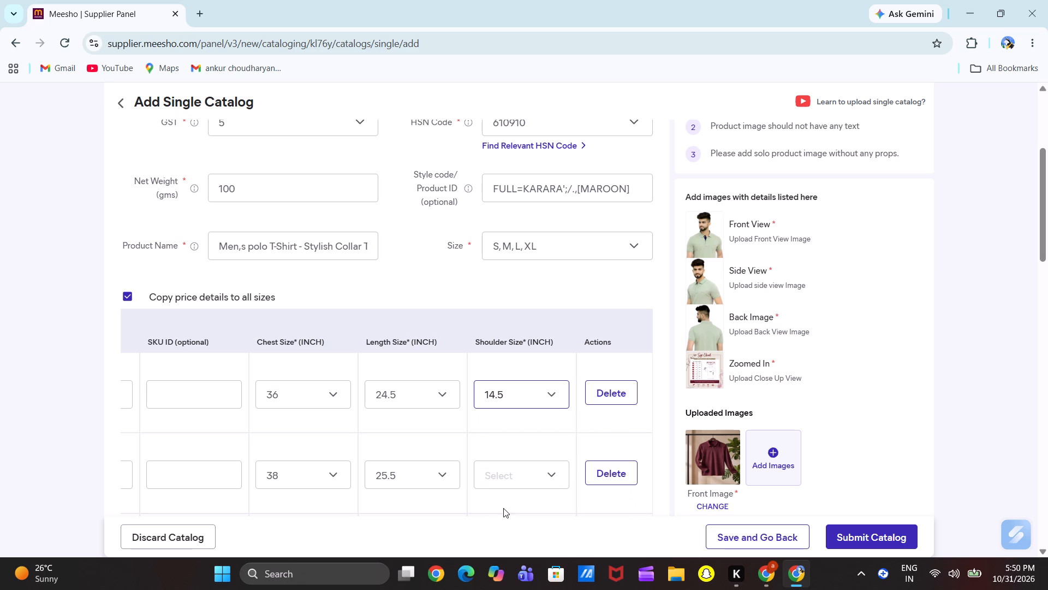
pyautogui.click(516, 480)
pyautogui.scroll(-2, 520, 535)
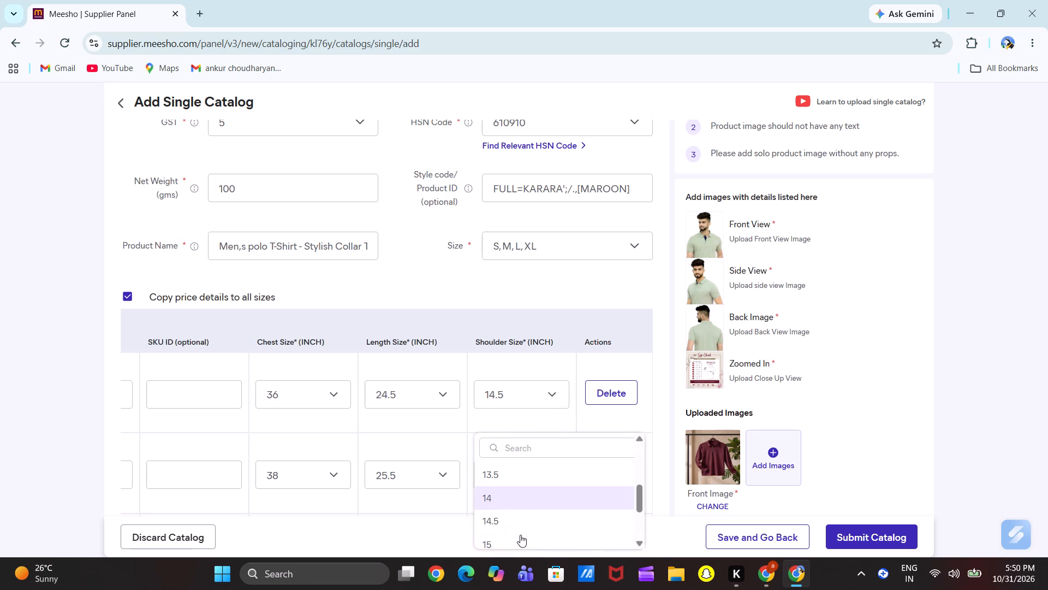
pyautogui.scroll(-2, 520, 535)
pyautogui.scroll(1, 520, 535)
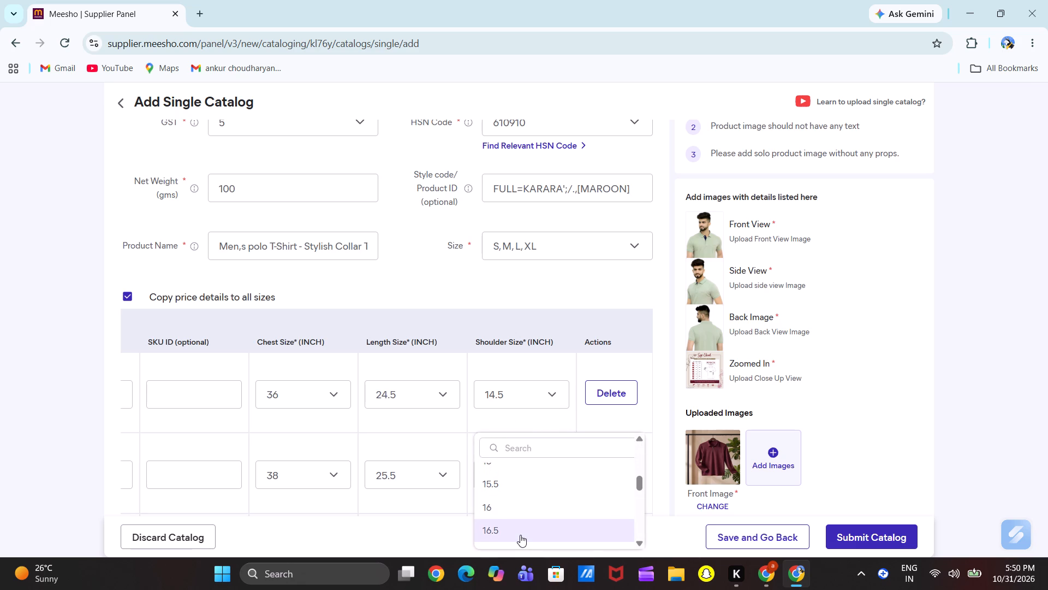
pyautogui.scroll(1, 520, 535)
pyautogui.click(507, 530)
# Set Product 6's shoulder size to 16.5 inches for size L and 17.5 inches for size XL.
pyautogui.scroll(-1, 473, 483)
pyautogui.click(495, 451)
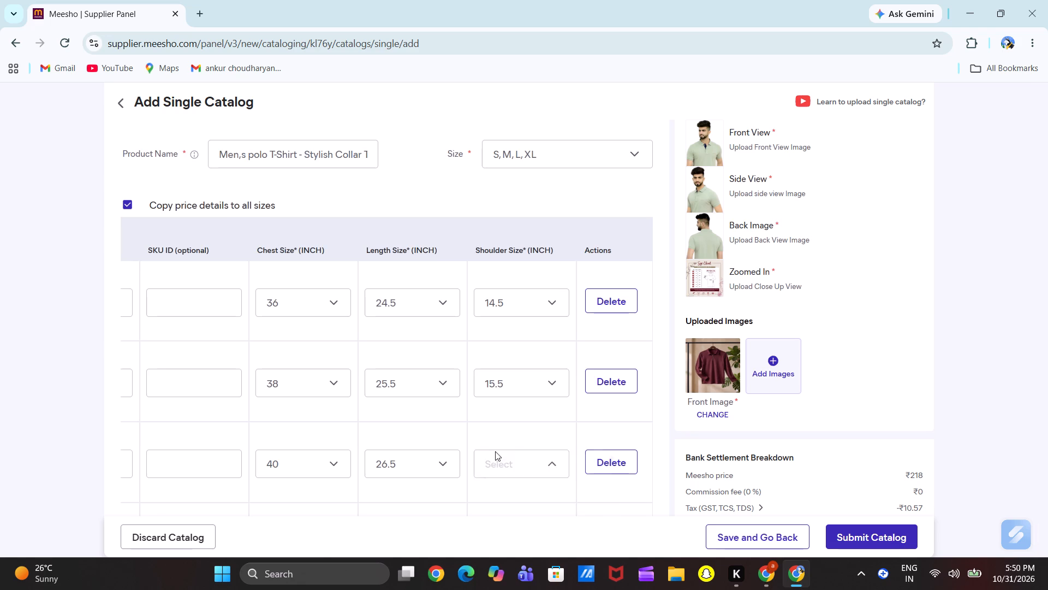
pyautogui.scroll(-2, 519, 521)
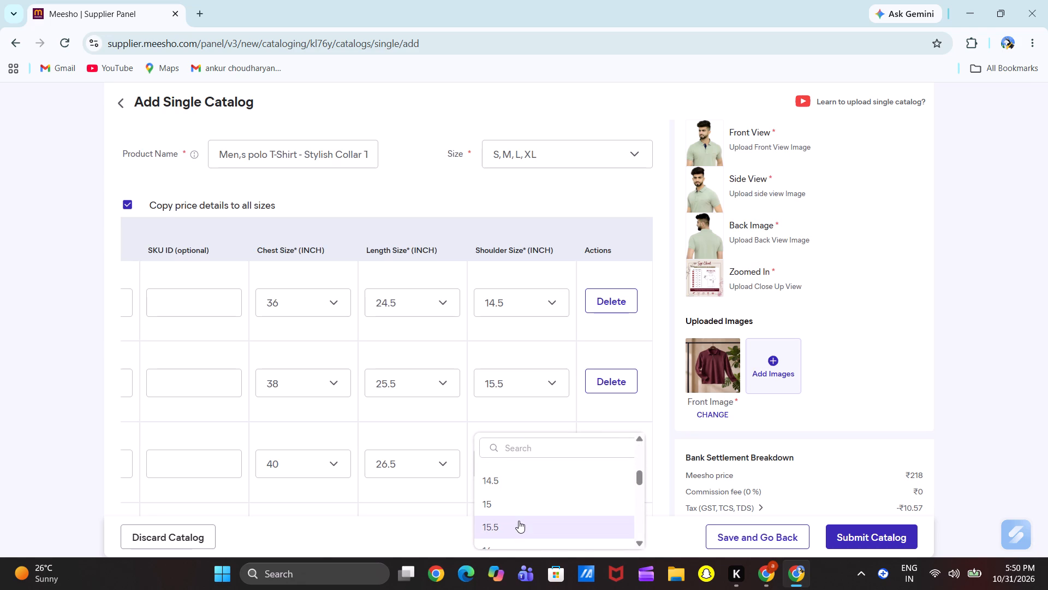
pyautogui.scroll(-1, 508, 524)
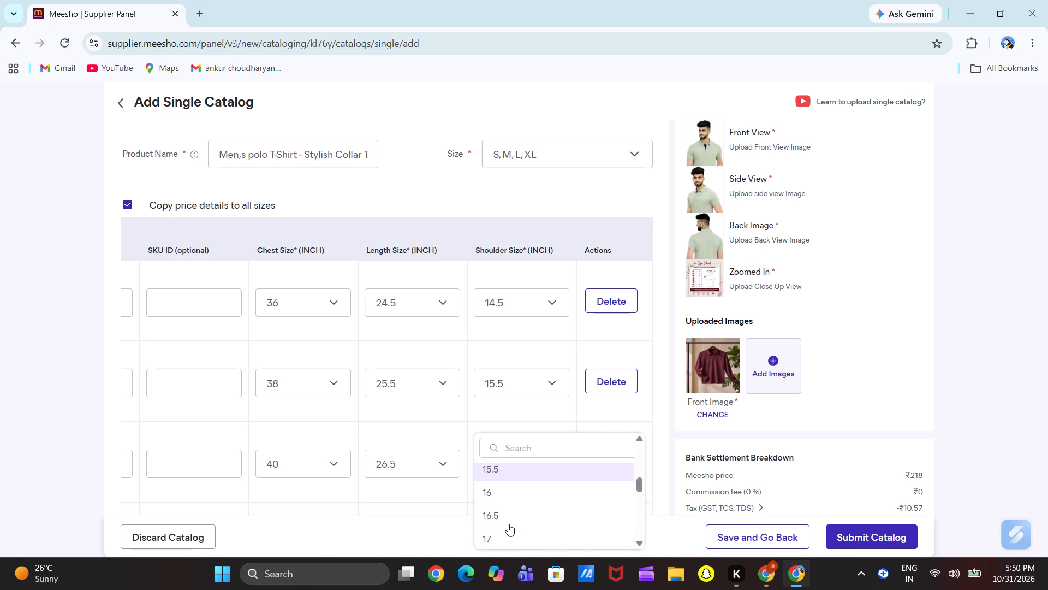
pyautogui.scroll(-1, 508, 524)
pyautogui.click(501, 514)
pyautogui.scroll(-2, 508, 485)
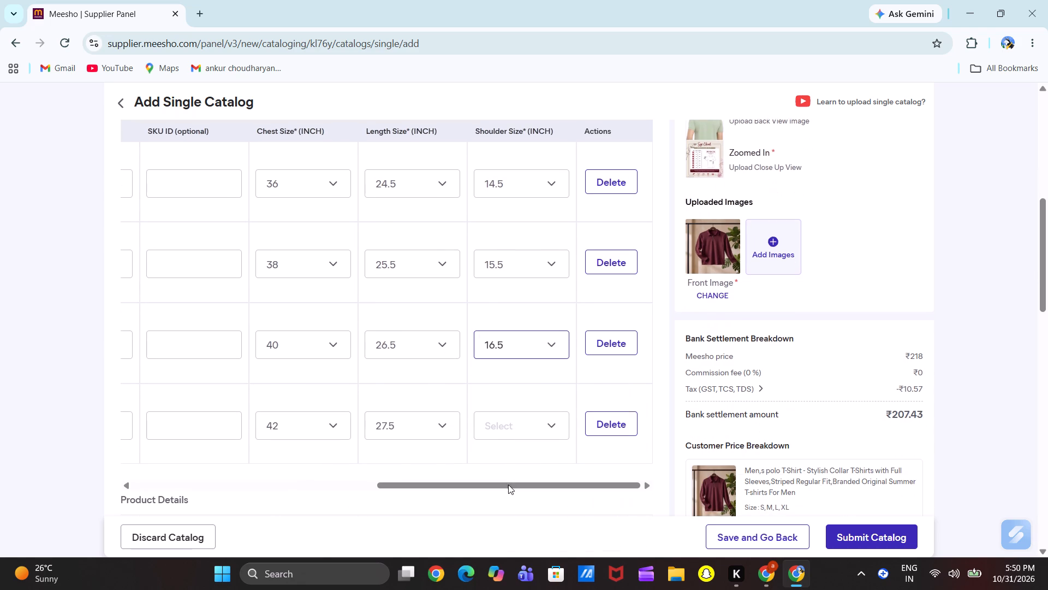
pyautogui.click(516, 418)
pyautogui.scroll(-1, 496, 498)
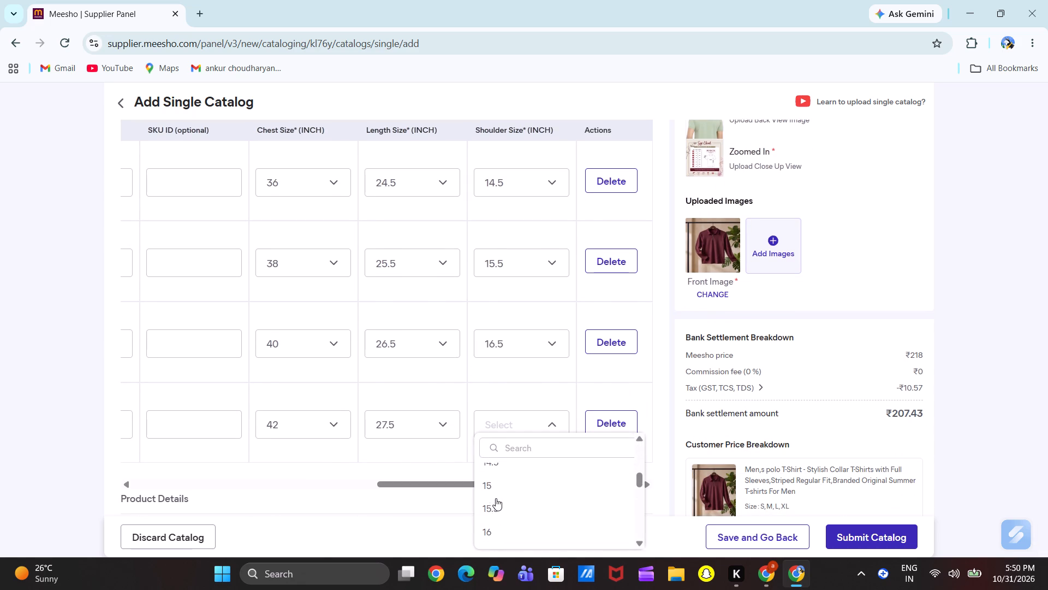
pyautogui.scroll(-2, 496, 498)
pyautogui.click(496, 498)
# In Product 6's product details, set the color to Maroon and the fabric to Cotton Blend.
pyautogui.scroll(-1, 297, 422)
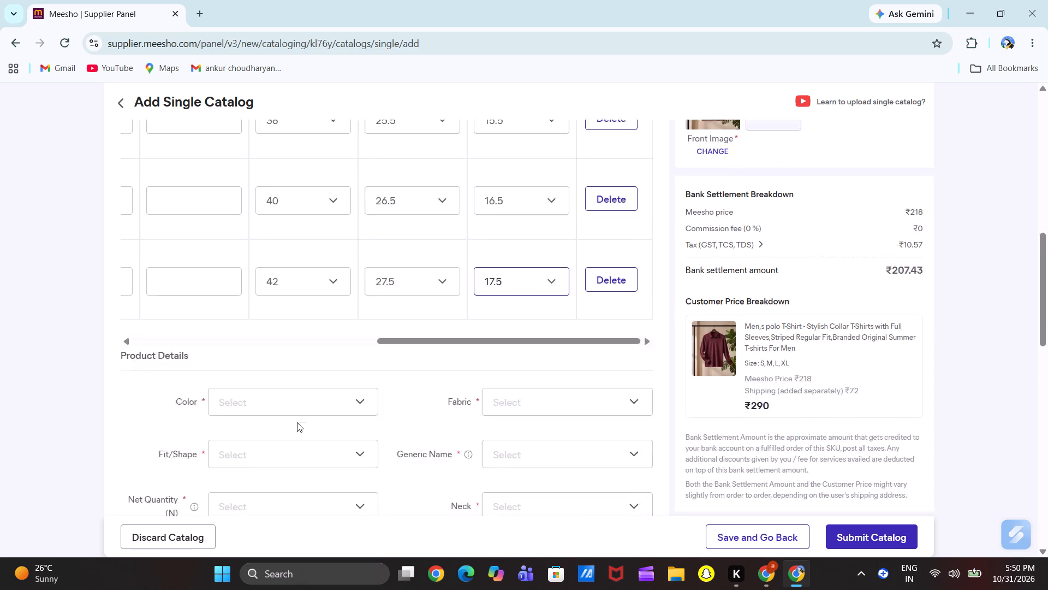
pyautogui.scroll(-2, 297, 422)
pyautogui.click(239, 321)
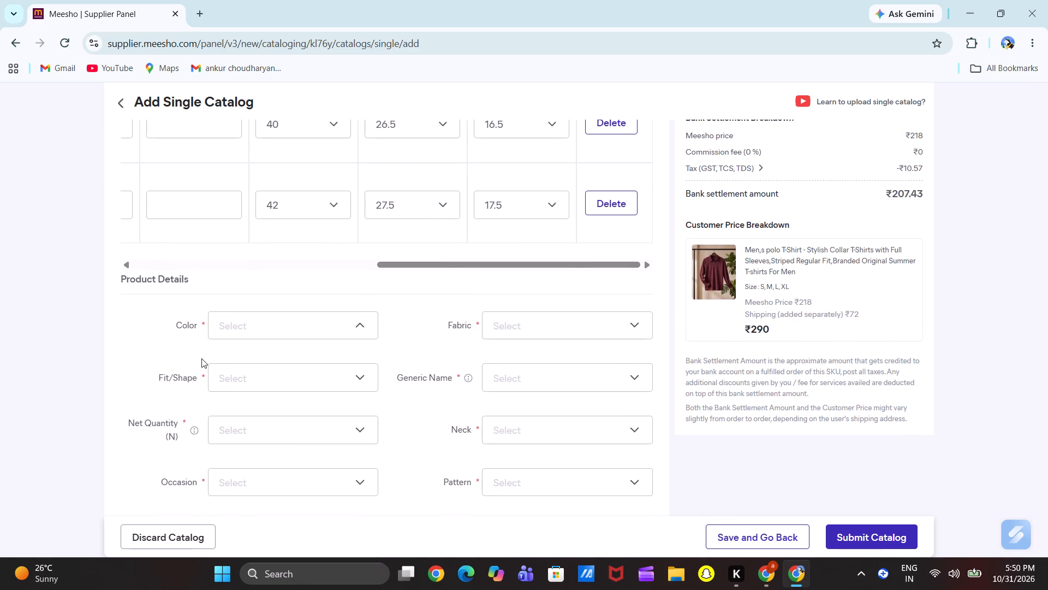
pyautogui.click(267, 359)
pyautogui.write('MAE')
pyautogui.press('BackSpace')
pyautogui.press('r')
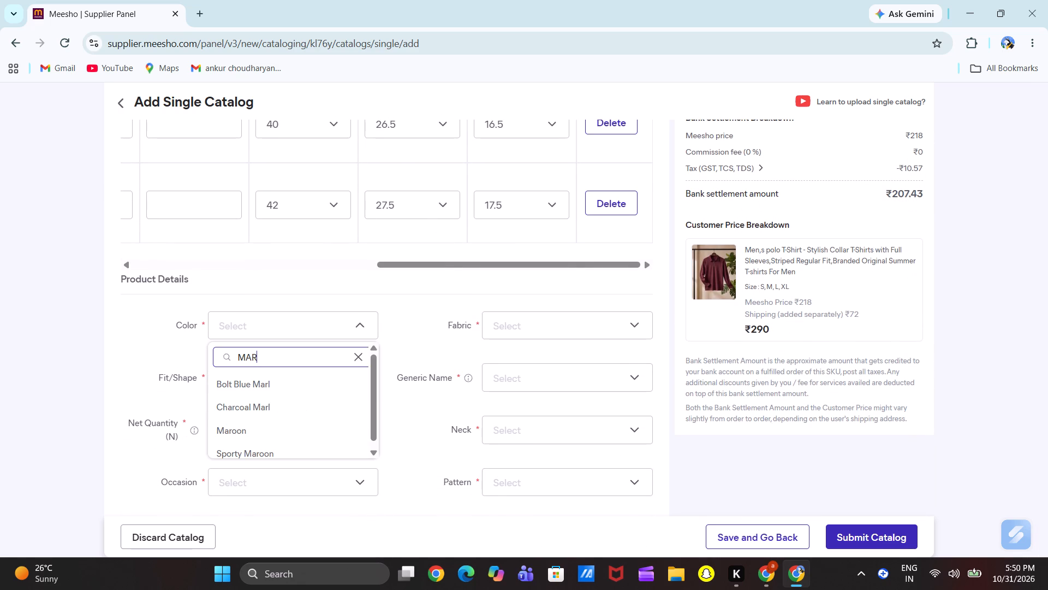
pyautogui.click(230, 421)
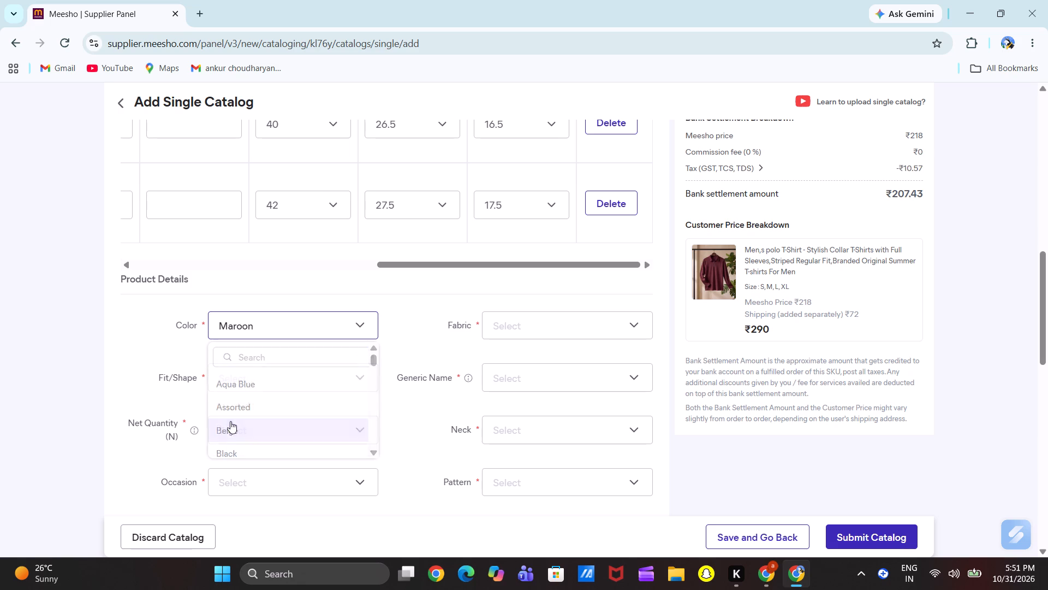
pyautogui.click(522, 329)
pyautogui.scroll(-1, 527, 420)
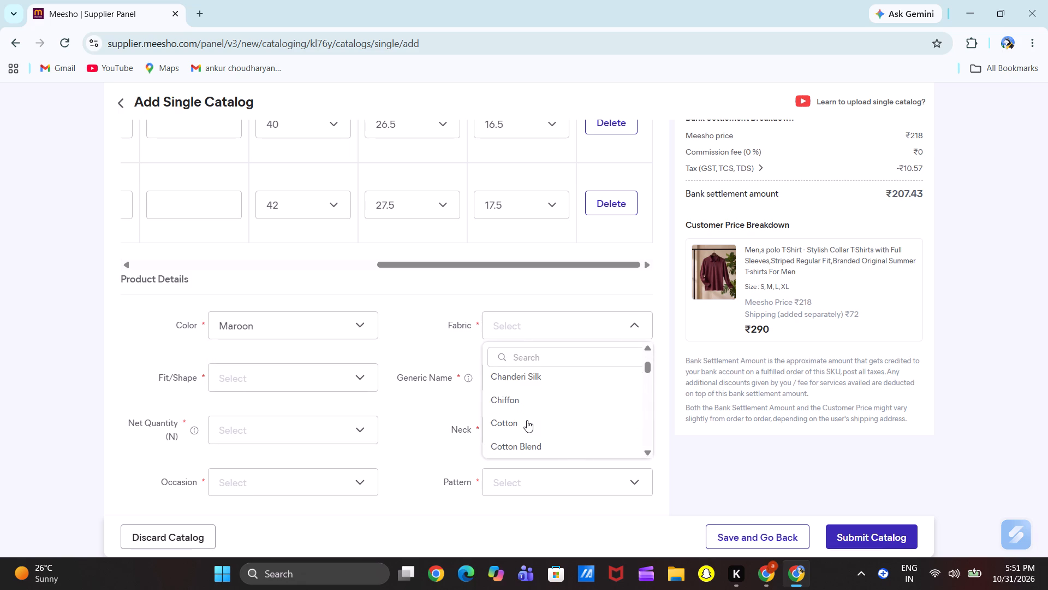
pyautogui.scroll(-1, 527, 420)
pyautogui.click(527, 420)
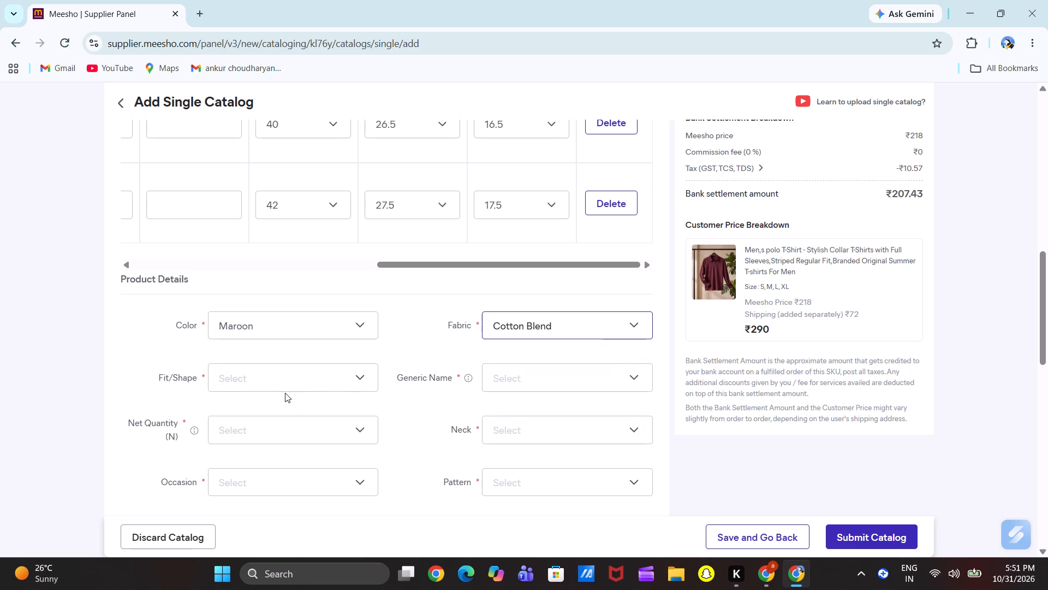
# Set Product 6's fit/shape to Regular and its generic name to Tshirts.
pyautogui.click(263, 380)
pyautogui.scroll(-1, 270, 479)
pyautogui.moveTo(270, 479); pyautogui.dragTo(239, 461)
pyautogui.click(239, 461)
pyautogui.click(532, 386)
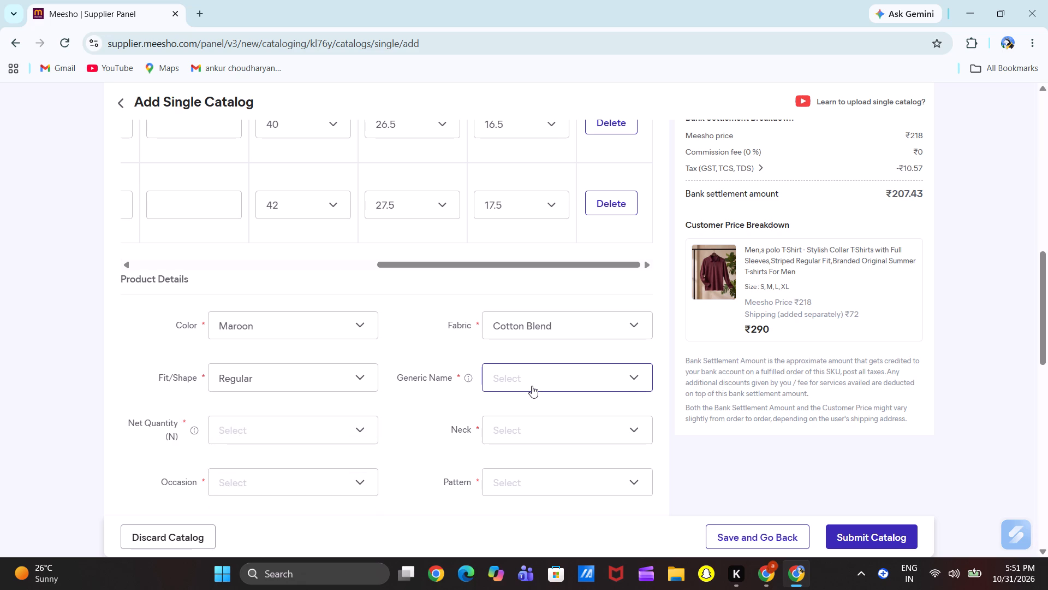
pyautogui.scroll(-1, 529, 480)
pyautogui.click(529, 480)
# Set Product 6's net quantity to 1 and its neck type to Polo.
pyautogui.click(265, 438)
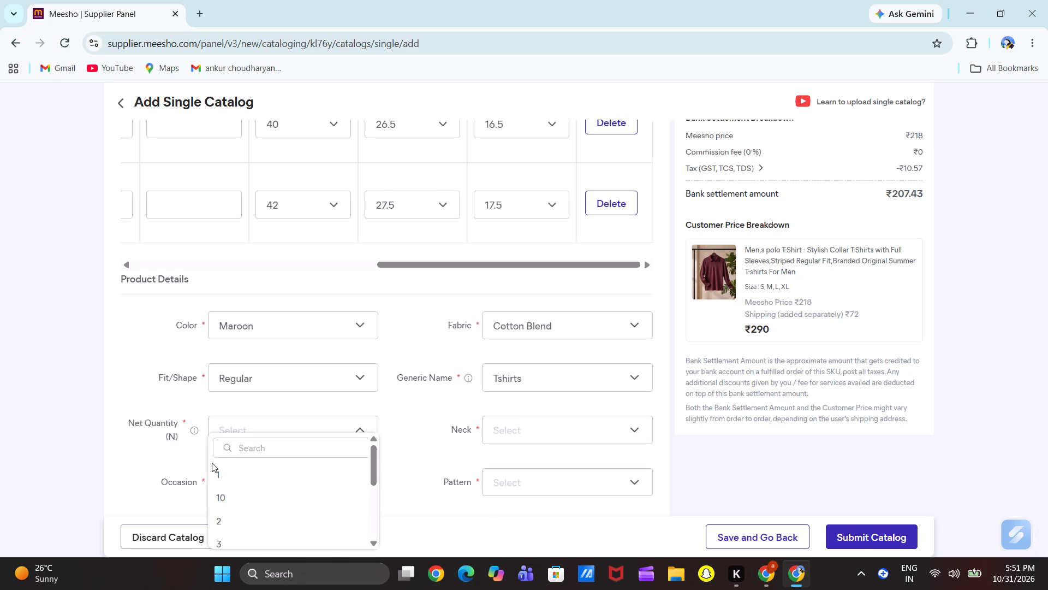
pyautogui.click(212, 463)
pyautogui.click(254, 473)
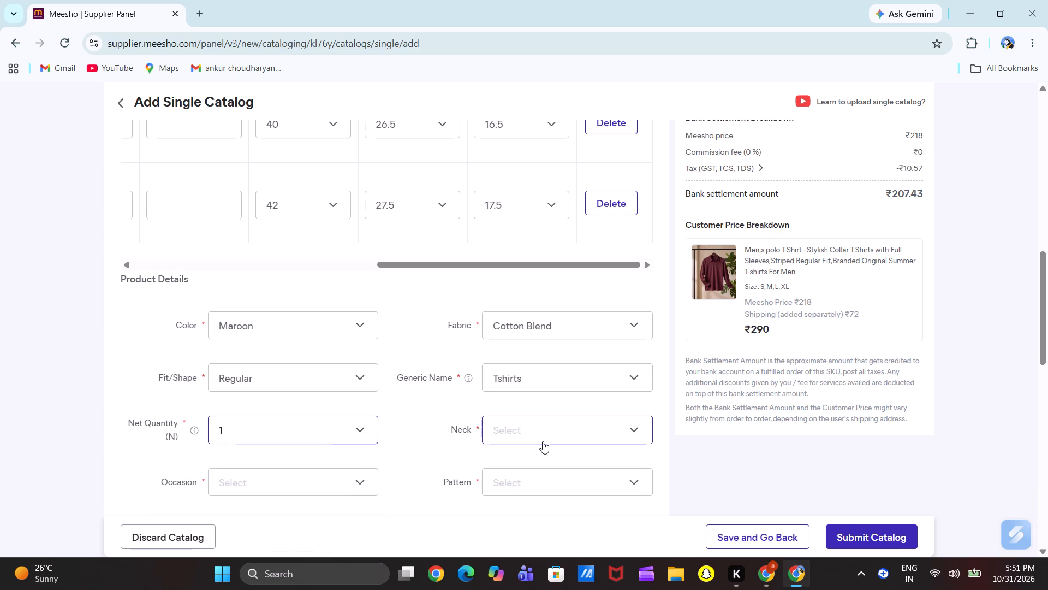
pyautogui.click(543, 441)
pyautogui.scroll(-2, 523, 520)
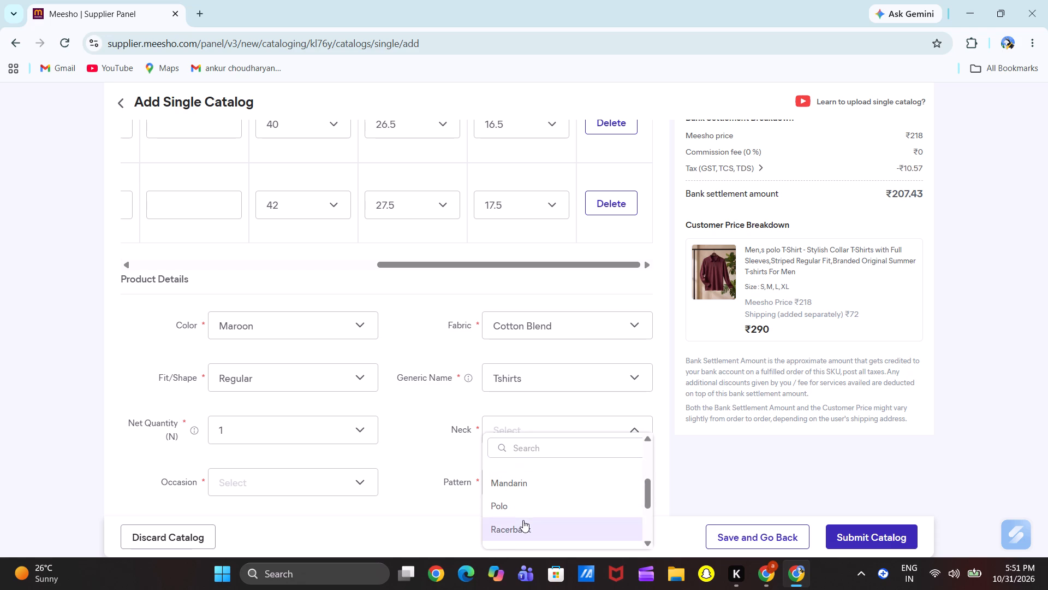
pyautogui.click(514, 515)
# Set Product 6's occasion to Casual and its pattern to Solid.
pyautogui.click(277, 479)
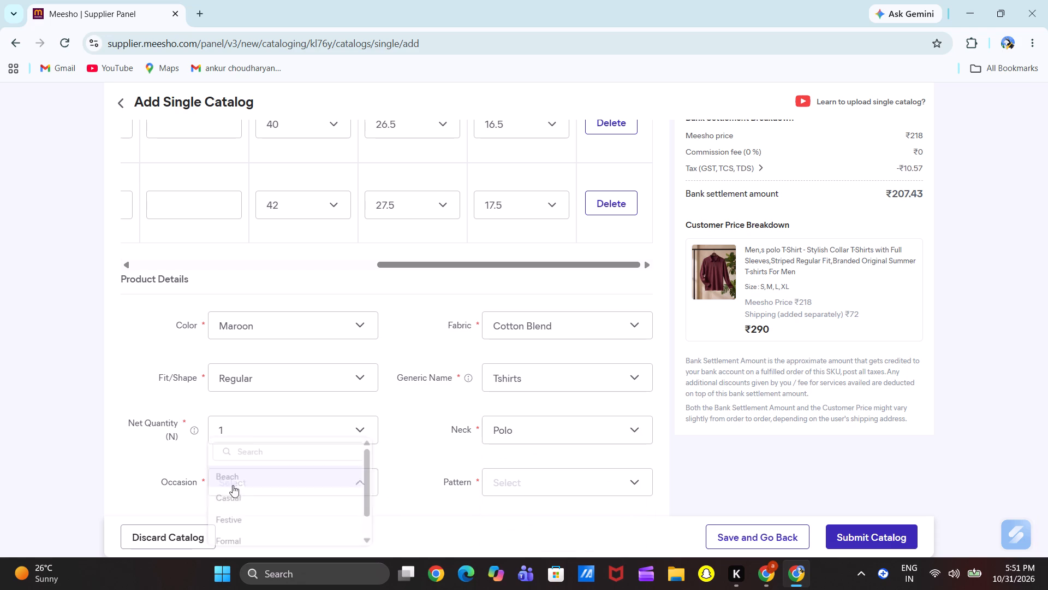
pyautogui.click(237, 498)
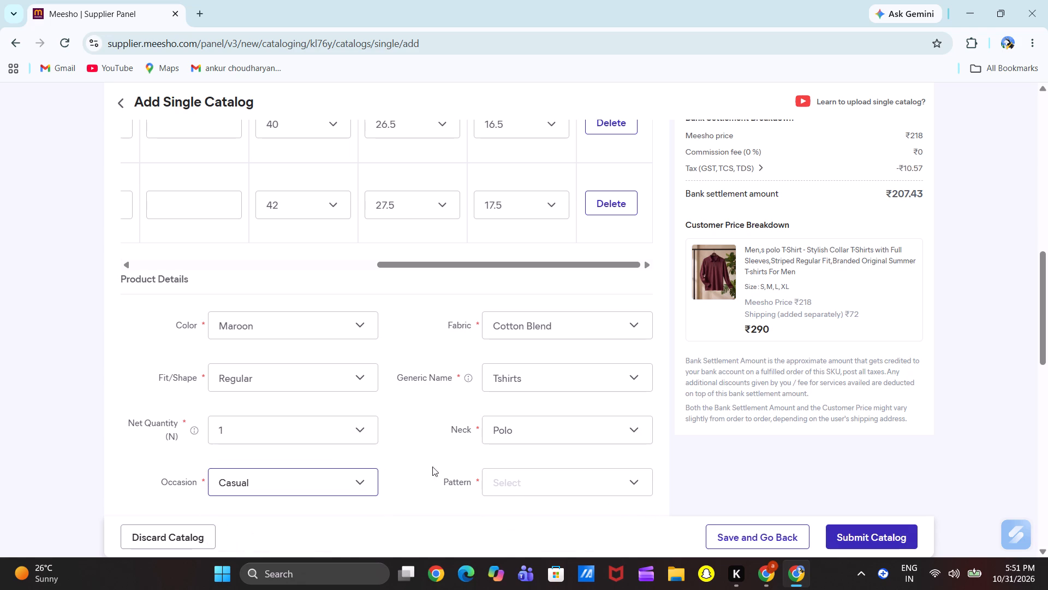
pyautogui.click(509, 482)
pyautogui.scroll(-1, 537, 519)
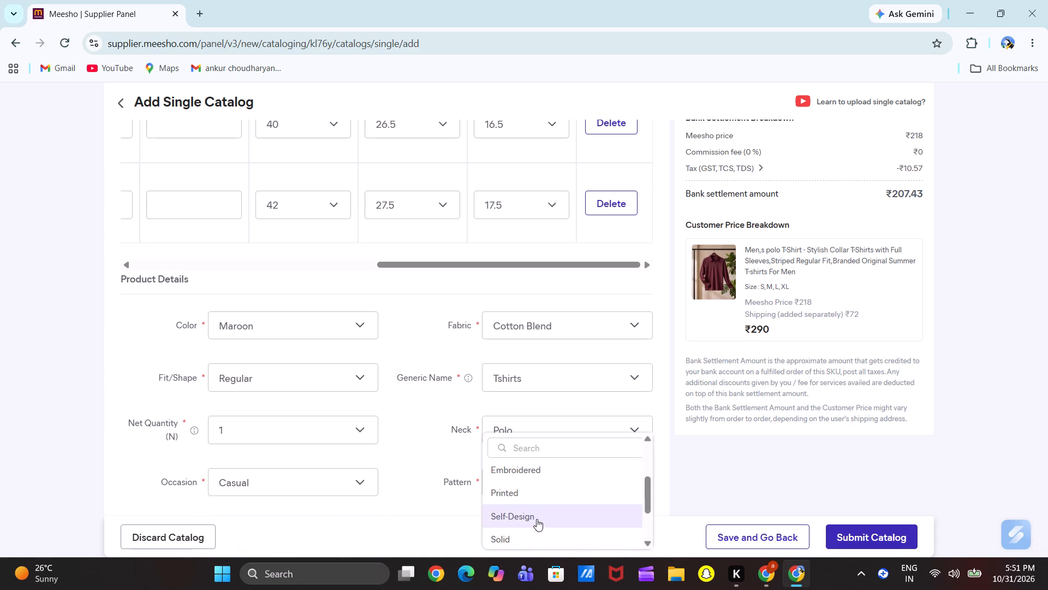
pyautogui.scroll(-1, 537, 519)
pyautogui.click(505, 503)
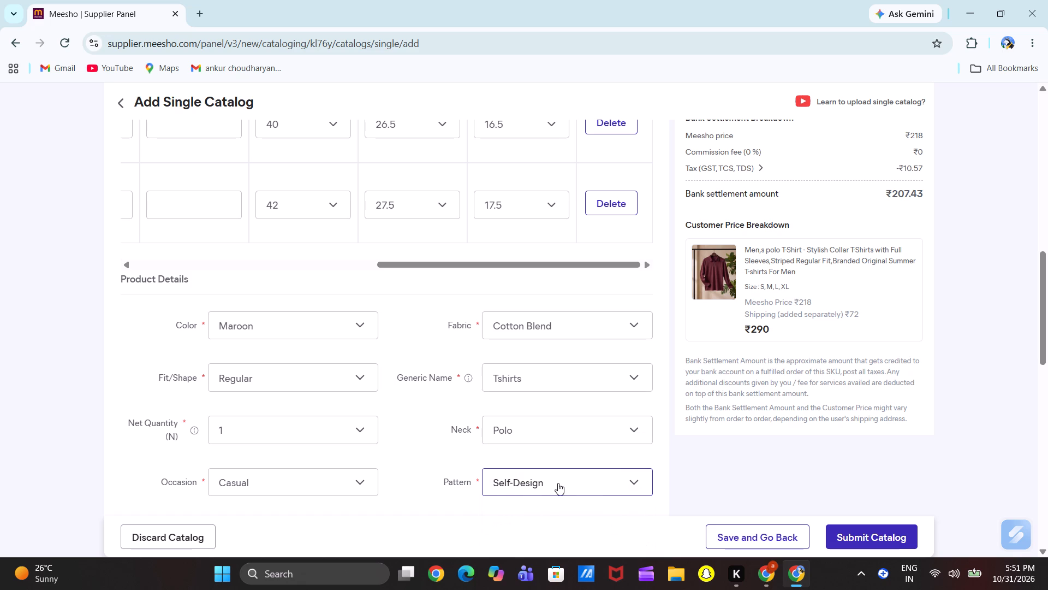
pyautogui.click(558, 483)
pyautogui.scroll(-1, 521, 542)
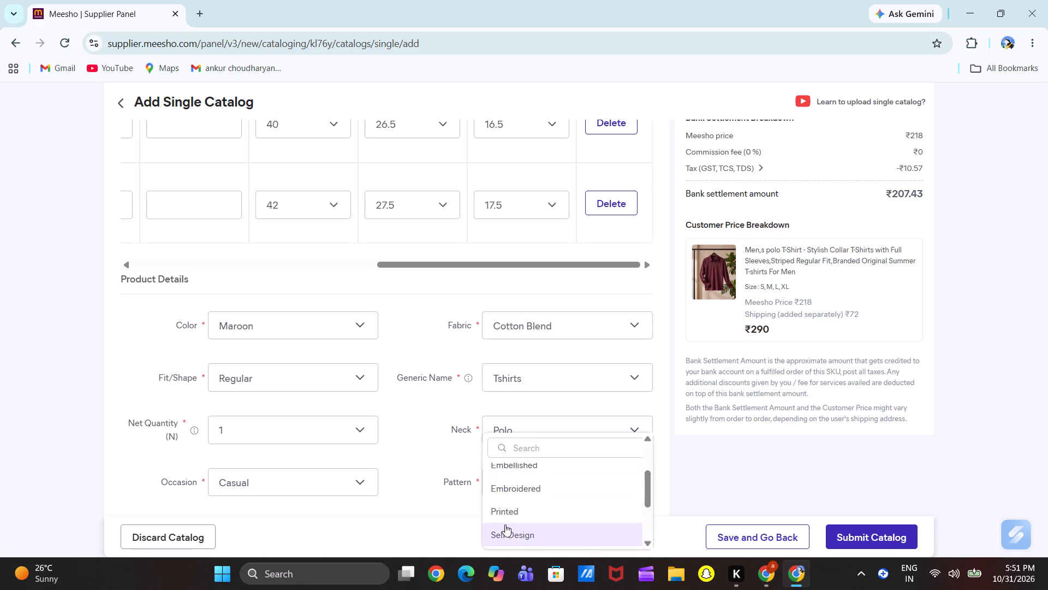
pyautogui.scroll(-1, 505, 524)
pyautogui.click(502, 487)
# Set Product 6's print or pattern type to Solid and its sleeve length to Long Sleeves.
pyautogui.scroll(-1, 407, 495)
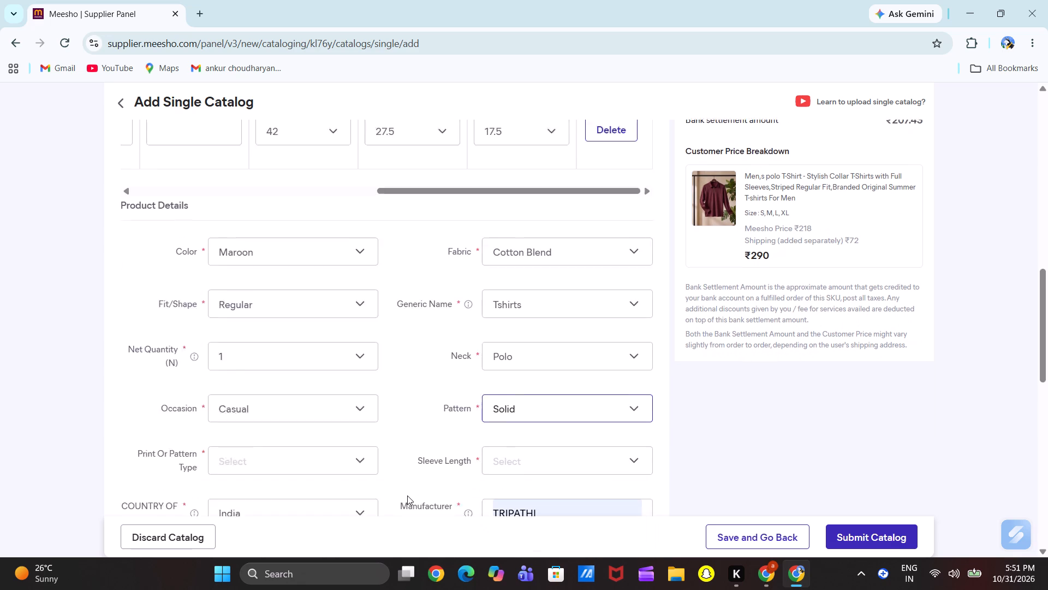
pyautogui.scroll(-1, 407, 495)
pyautogui.click(266, 415)
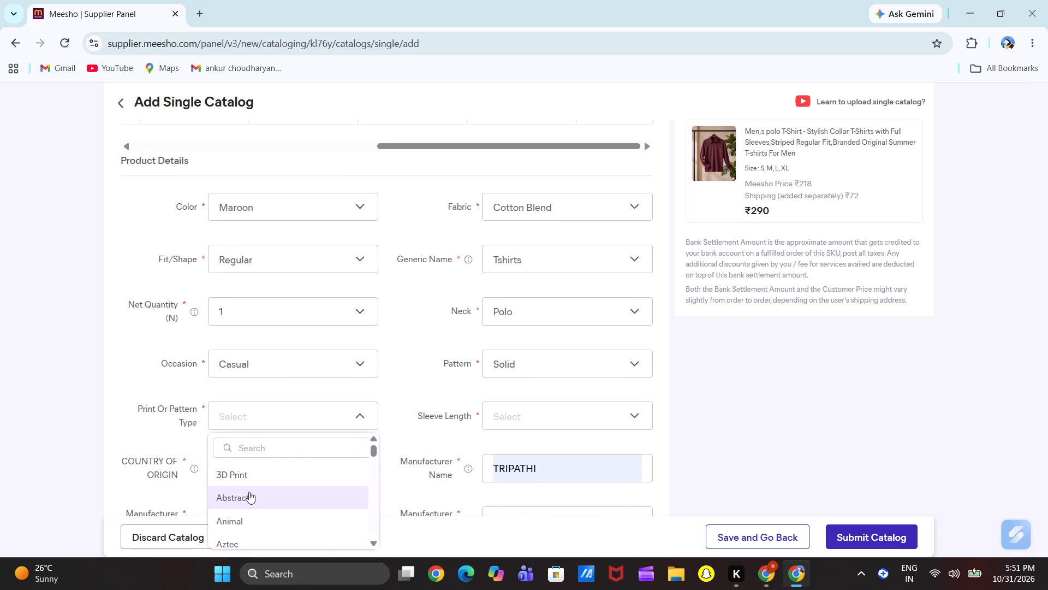
pyautogui.click(270, 446)
pyautogui.write('SO')
pyautogui.click(275, 465)
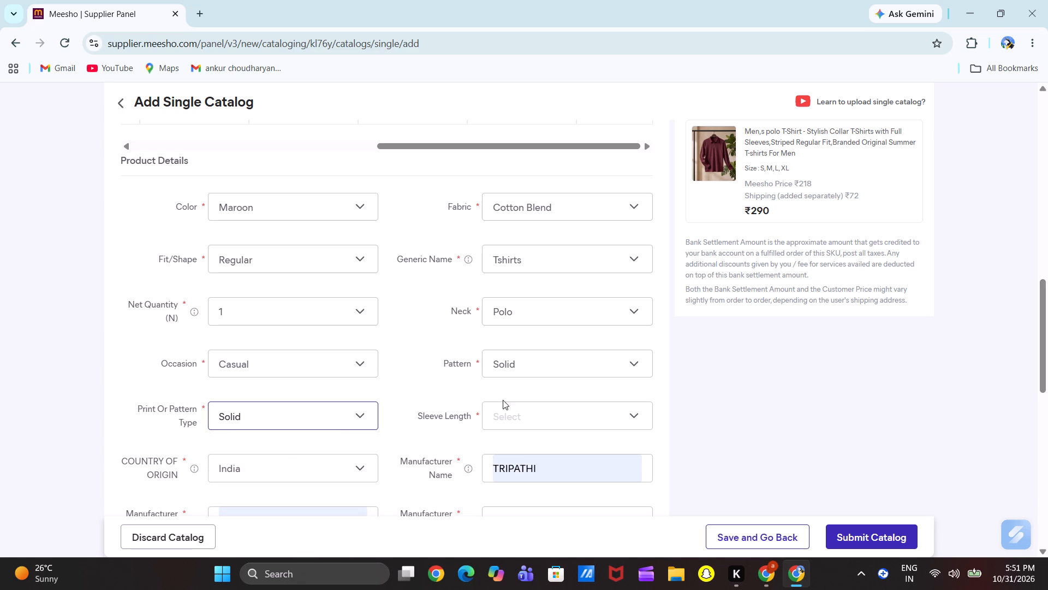
pyautogui.click(526, 405)
pyautogui.click(529, 470)
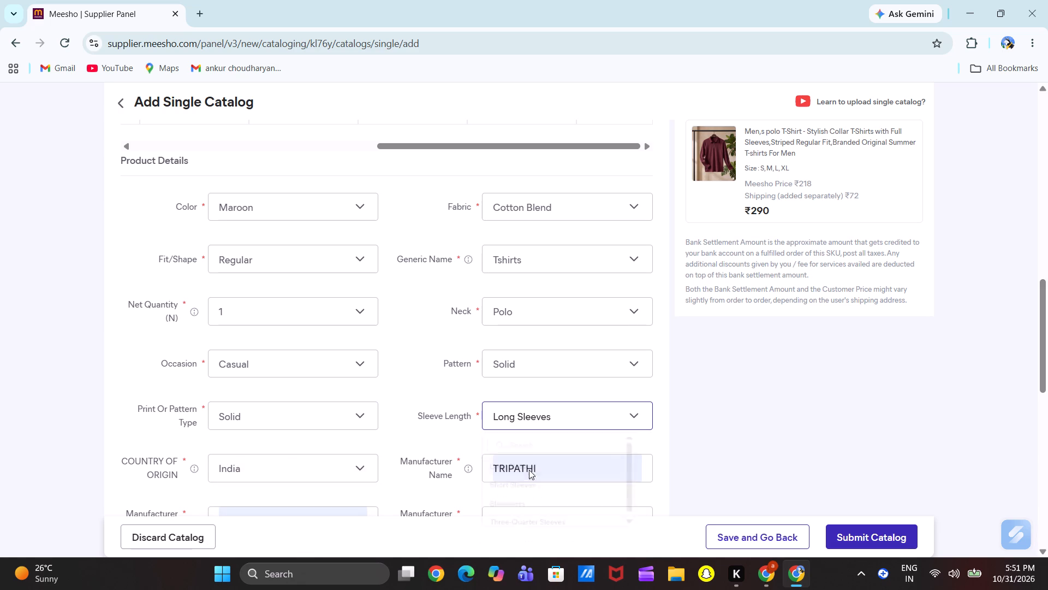
# In Product 6's other attributes, set the length to Regular and the number of pockets to No Pocket.
pyautogui.scroll(-2, 435, 488)
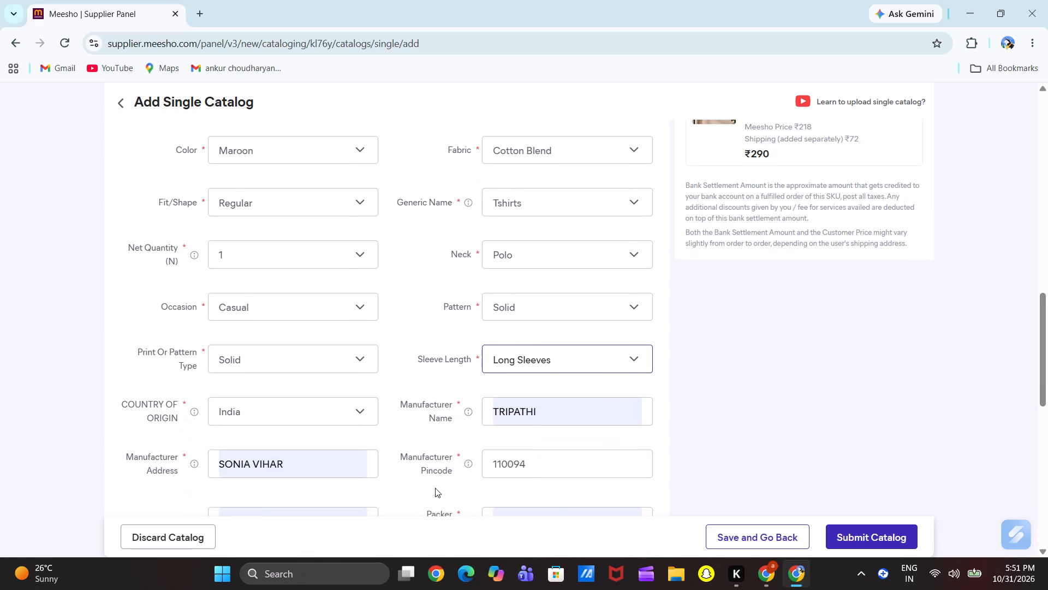
pyautogui.scroll(-3, 435, 488)
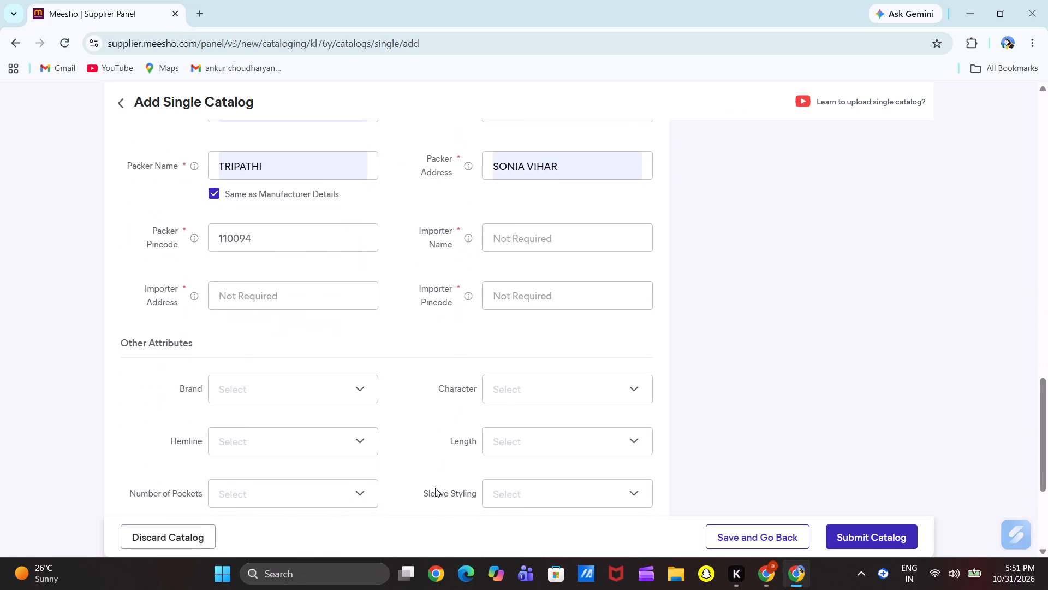
pyautogui.click(520, 386)
pyautogui.click(440, 396)
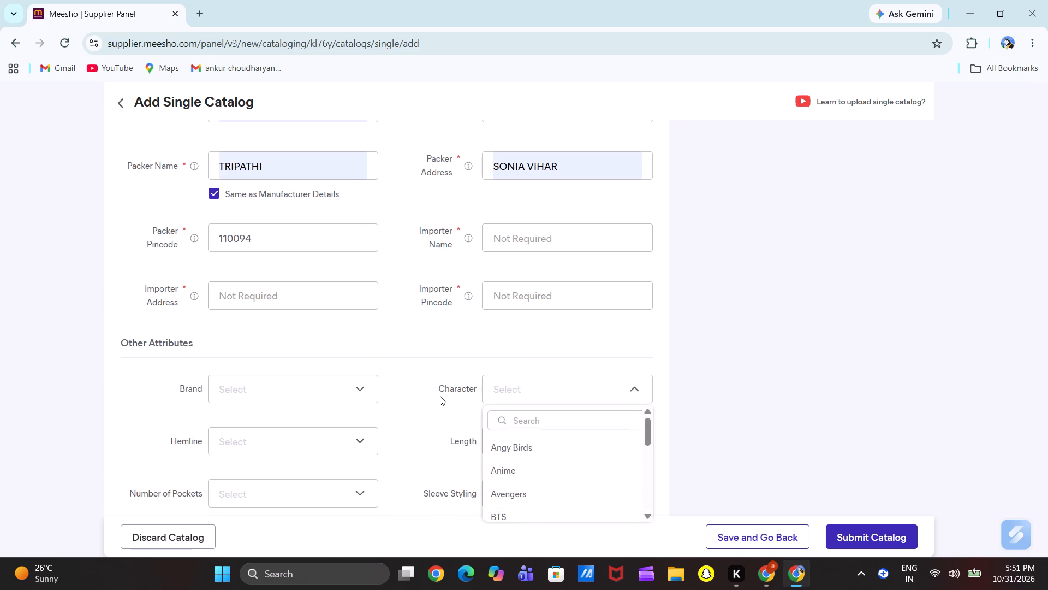
pyautogui.click(540, 444)
pyautogui.scroll(-1, 543, 517)
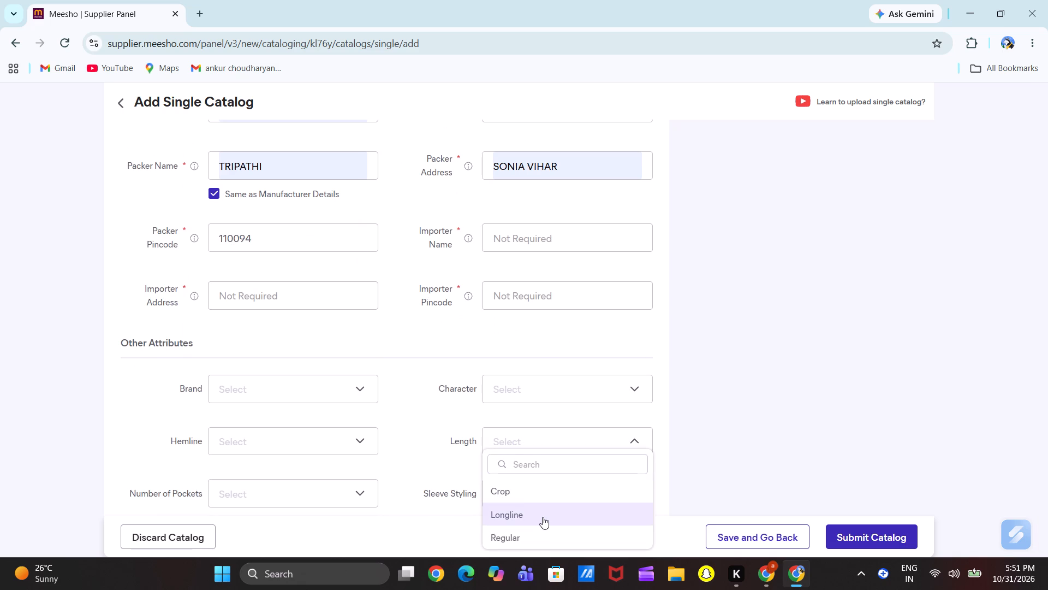
pyautogui.scroll(-1, 543, 517)
pyautogui.click(511, 532)
pyautogui.click(257, 495)
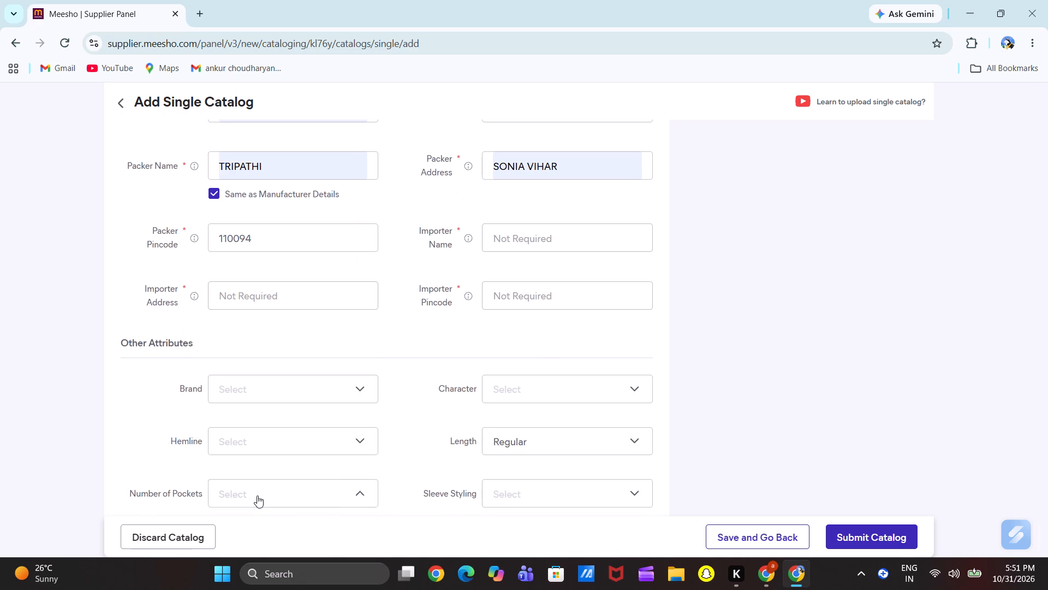
pyautogui.click(261, 518)
# Set Product 6's style attribute to Korean.
pyautogui.scroll(-1, 423, 514)
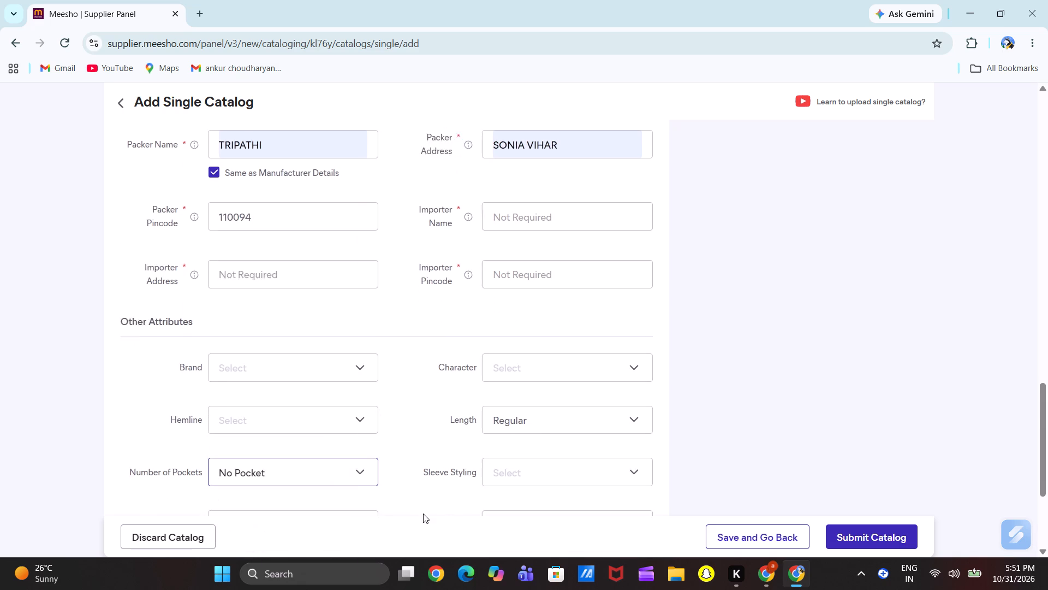
pyautogui.scroll(-1, 423, 514)
pyautogui.click(315, 383)
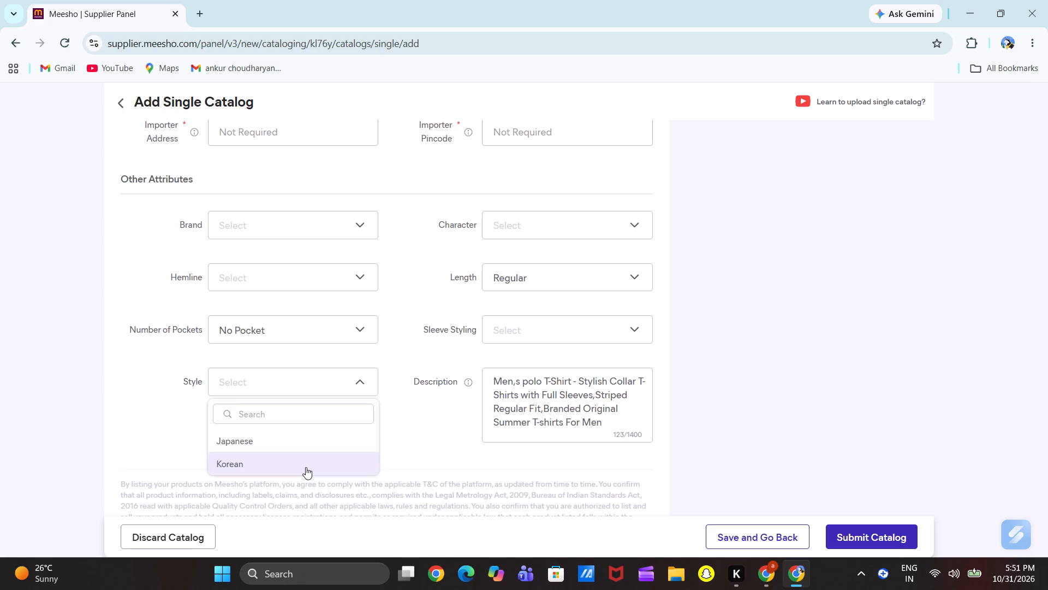
pyautogui.click(297, 465)
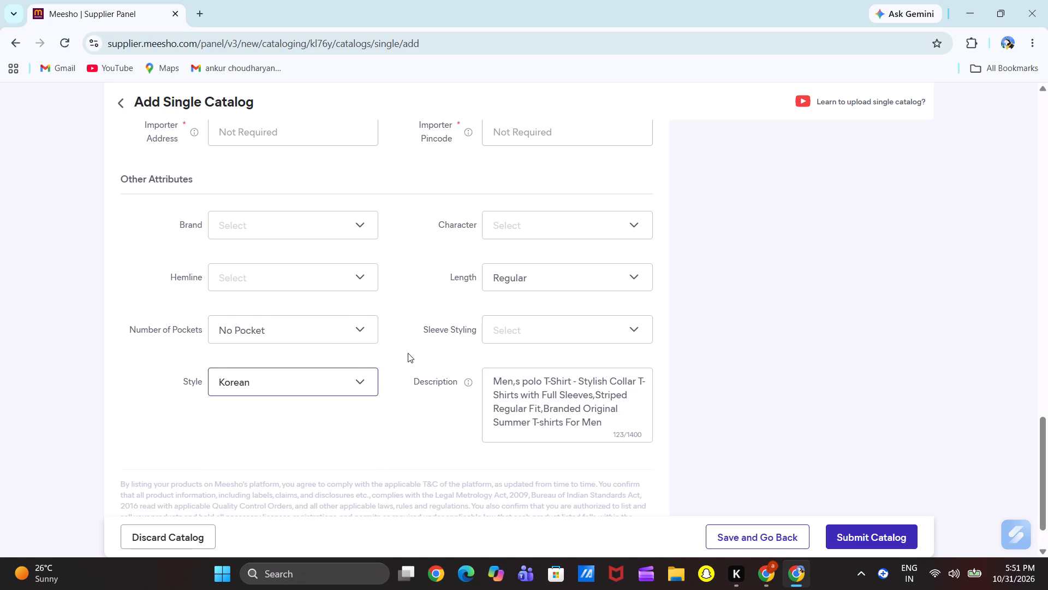
# Review Product 6's entries, submit the catalog for quality check, and dismiss the visibility suggestions.
pyautogui.scroll(10, 408, 353)
pyautogui.scroll(5, 406, 307)
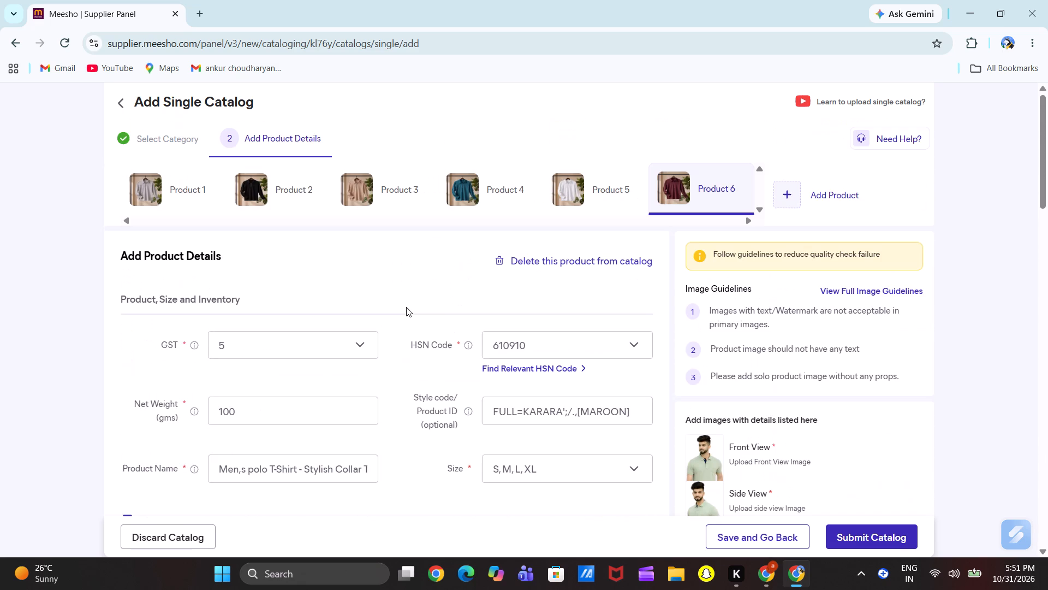
pyautogui.scroll(-3, 406, 307)
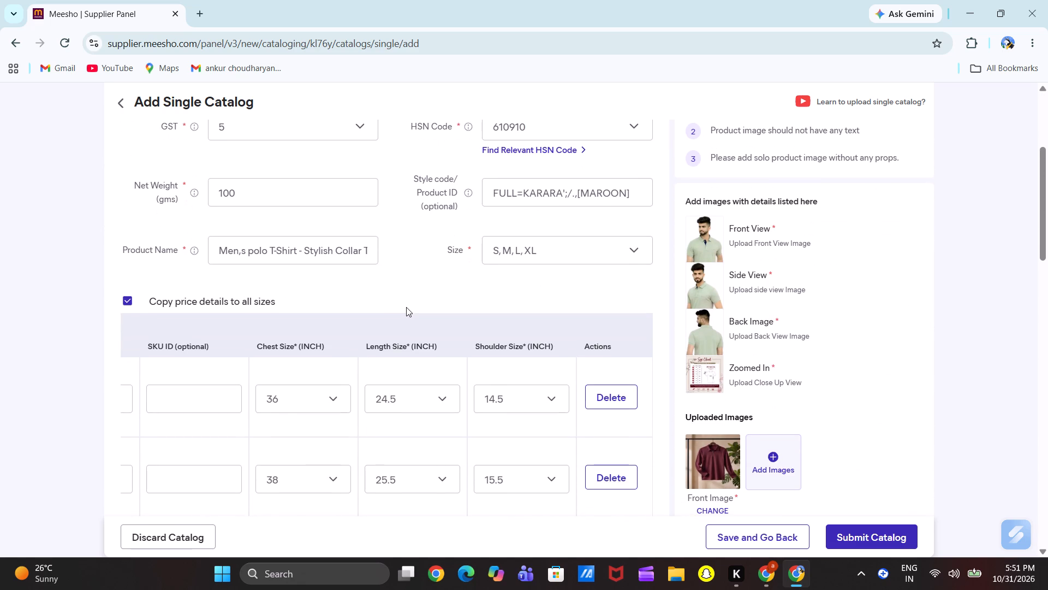
pyautogui.hscroll(5, 287, 406)
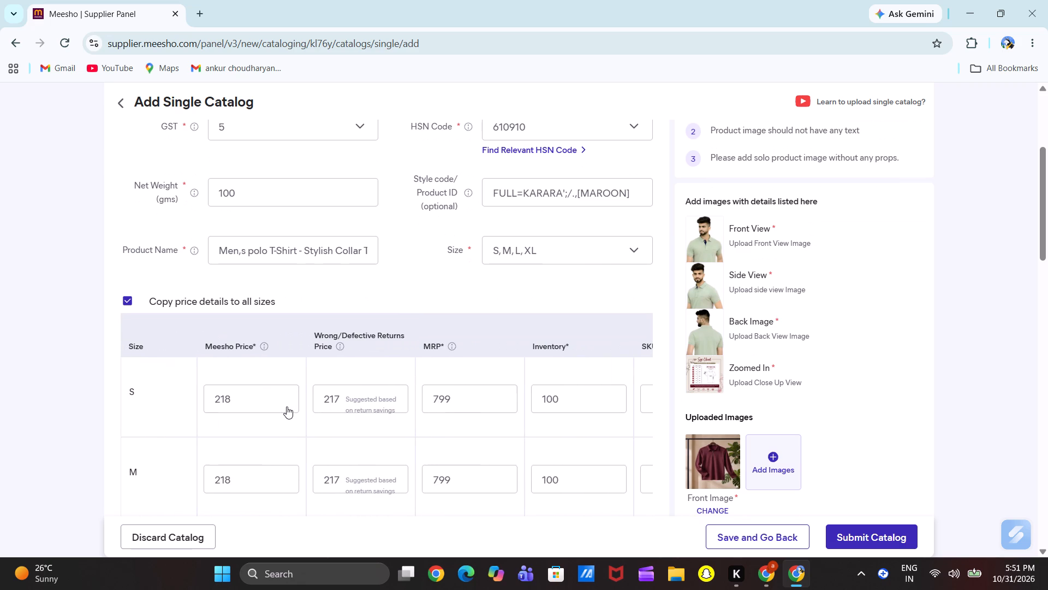
pyautogui.scroll(-5, 358, 403)
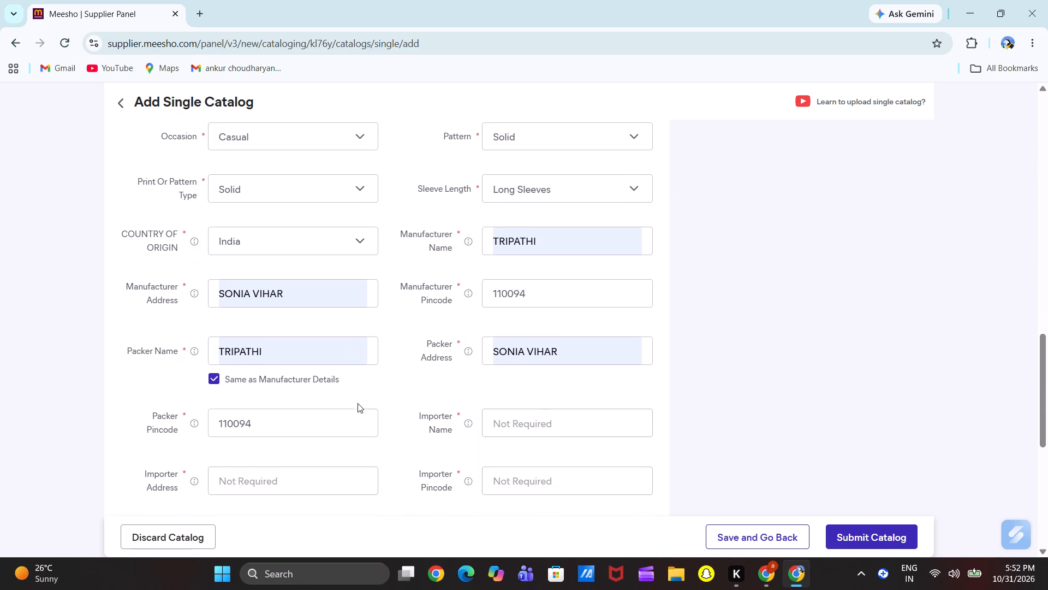
pyautogui.click(861, 527)
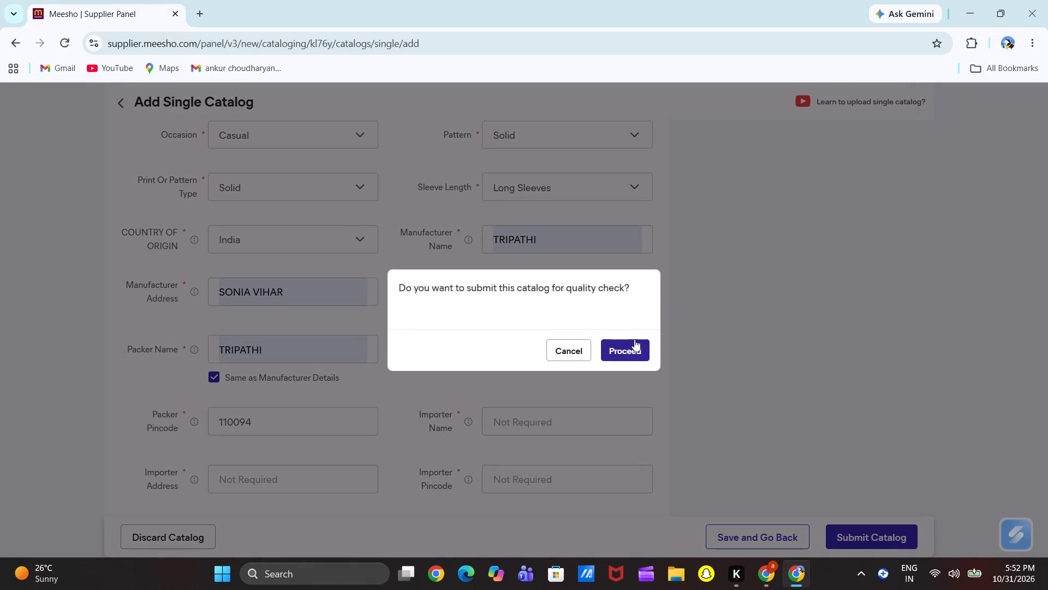
pyautogui.click(634, 339)
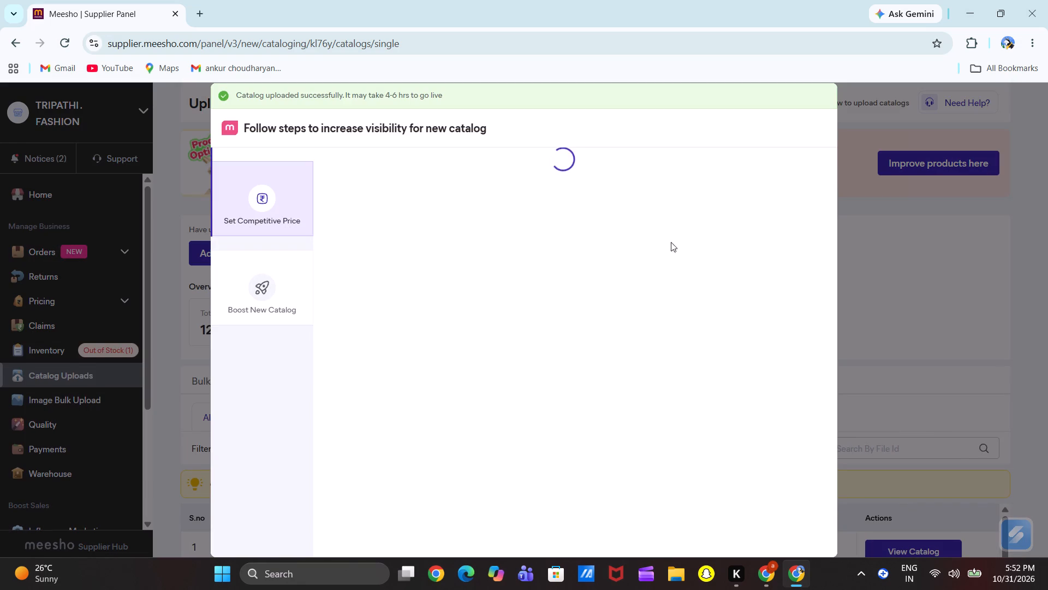
pyautogui.click(817, 126)
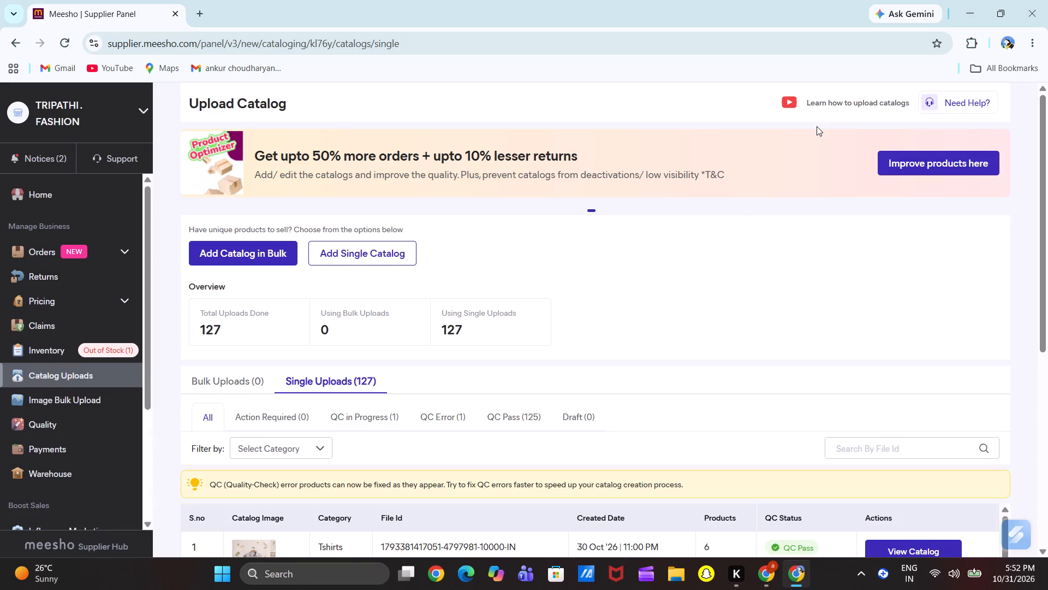
# Examine the single uploads that are in QC progress and those that have passed QC.
pyautogui.scroll(-2, 731, 296)
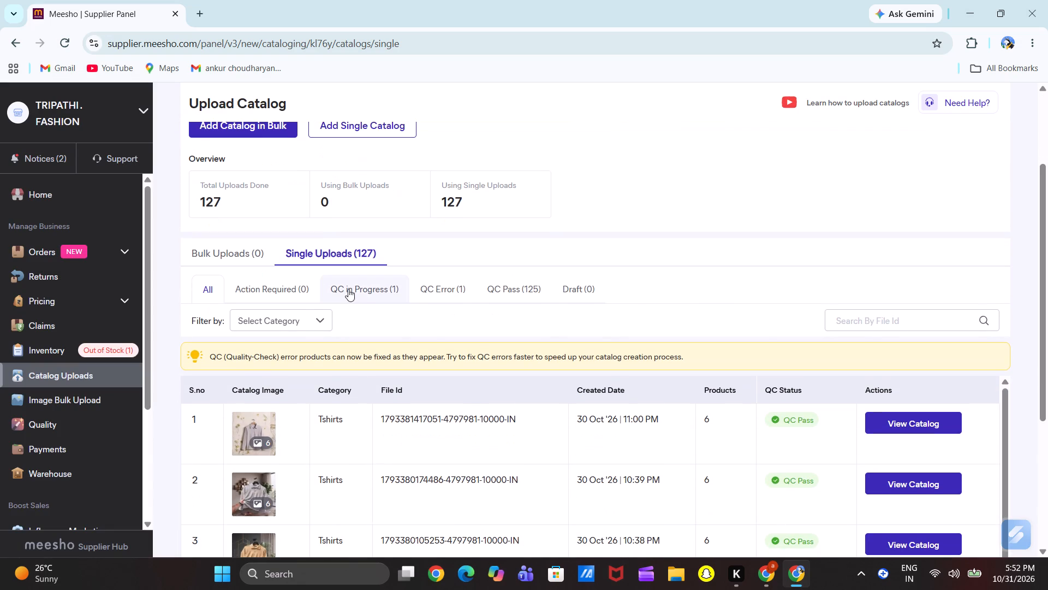
pyautogui.click(348, 289)
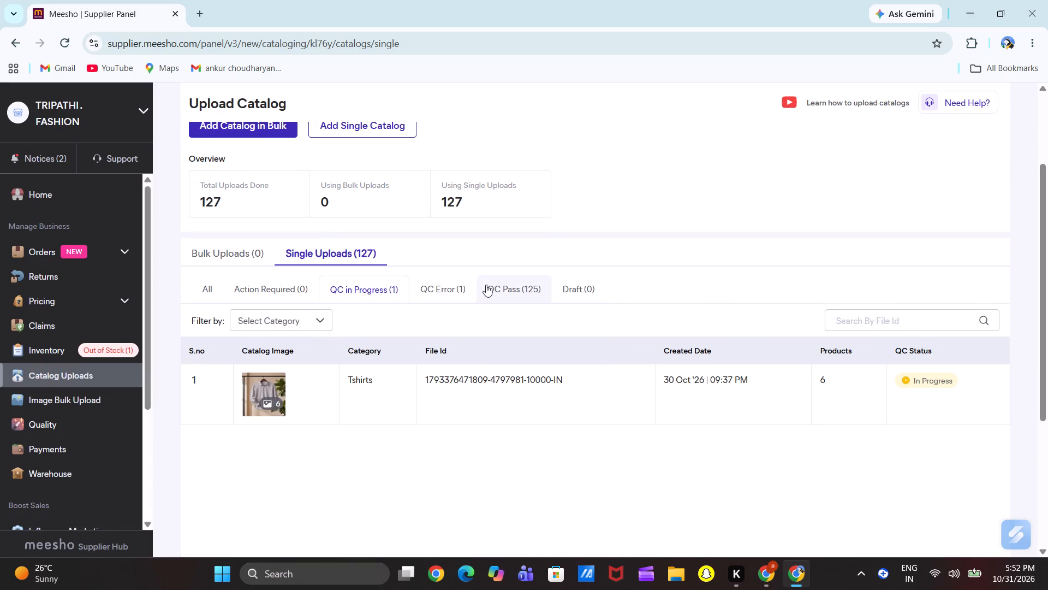
pyautogui.click(497, 286)
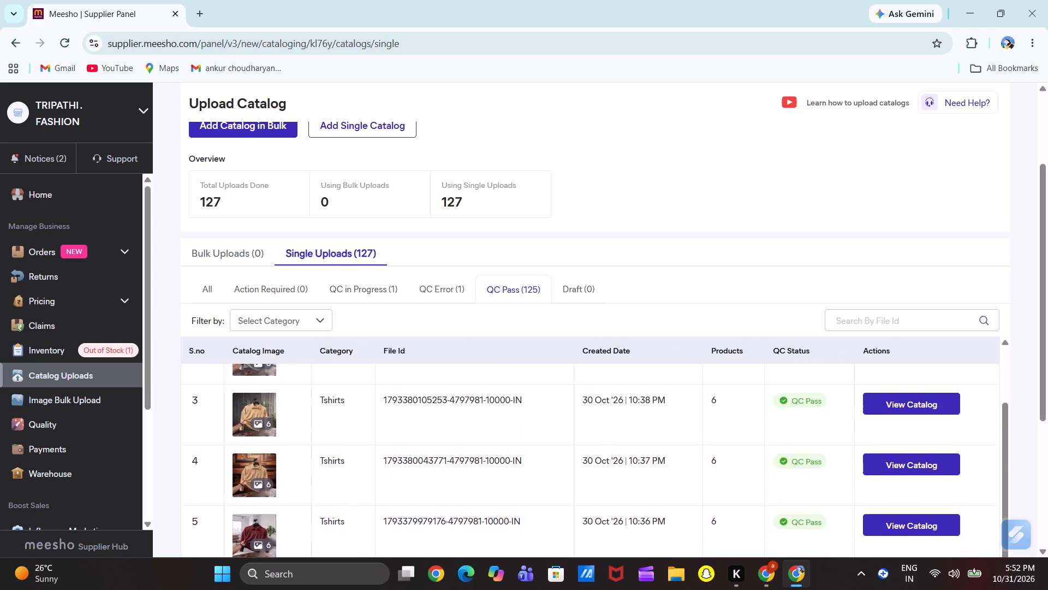
pyautogui.scroll(3, 459, 403)
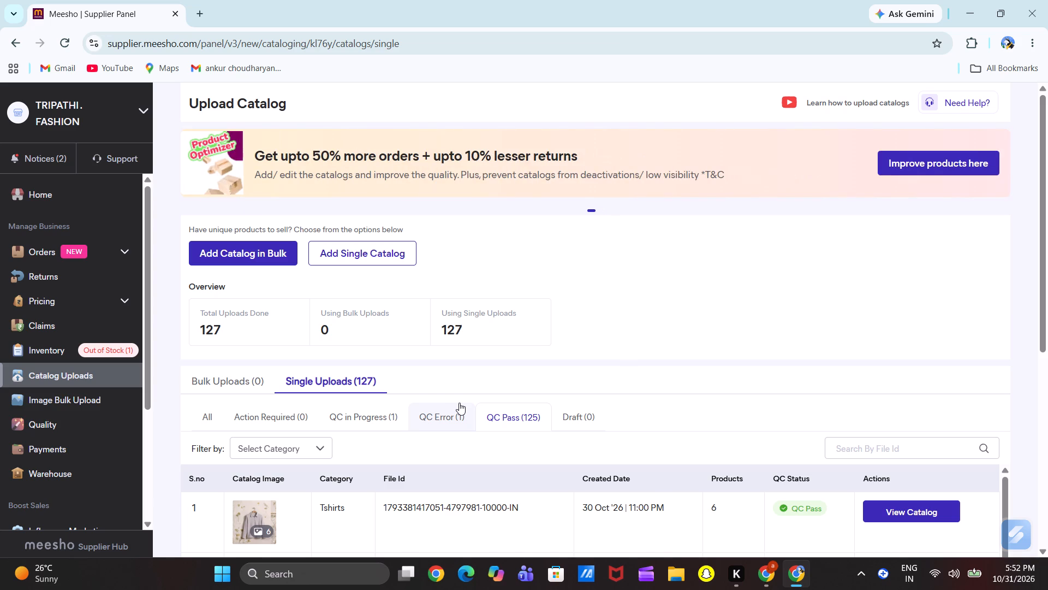
pyautogui.scroll(-2, 592, 364)
pyautogui.scroll(1, 592, 364)
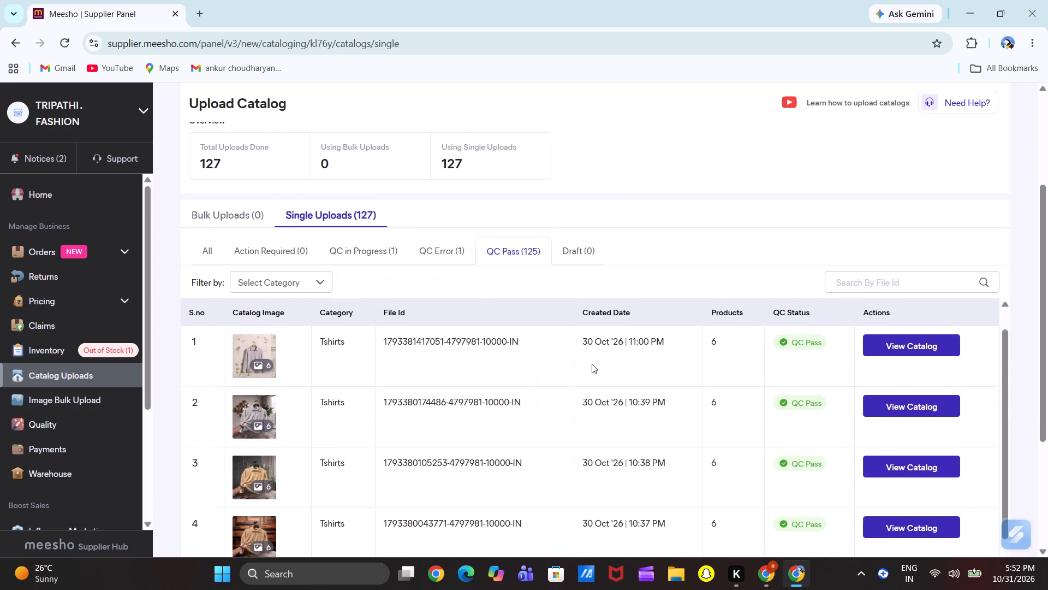
pyautogui.scroll(1, 592, 364)
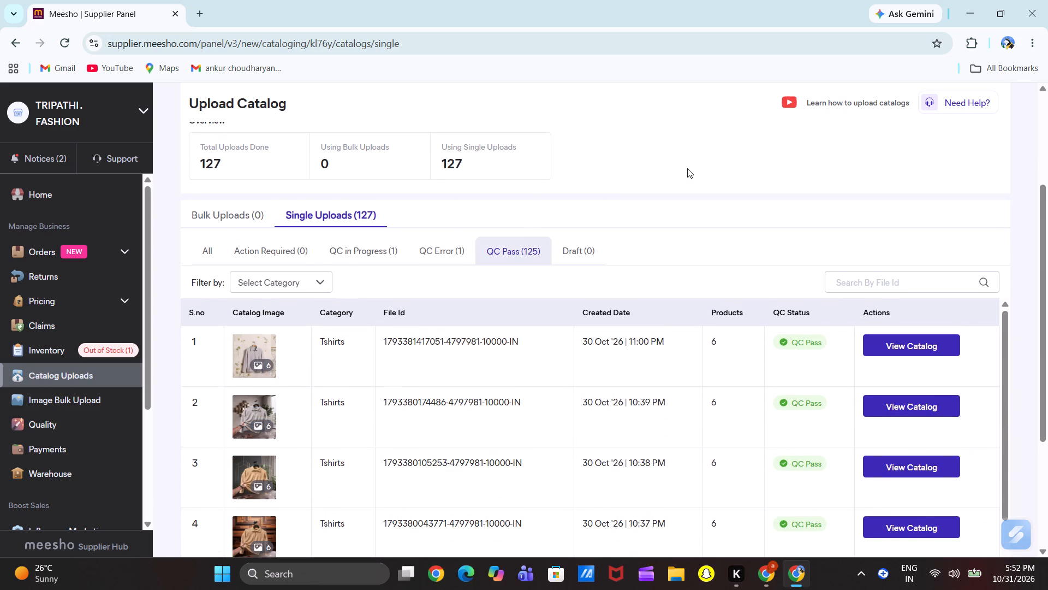
pyautogui.scroll(5, 687, 168)
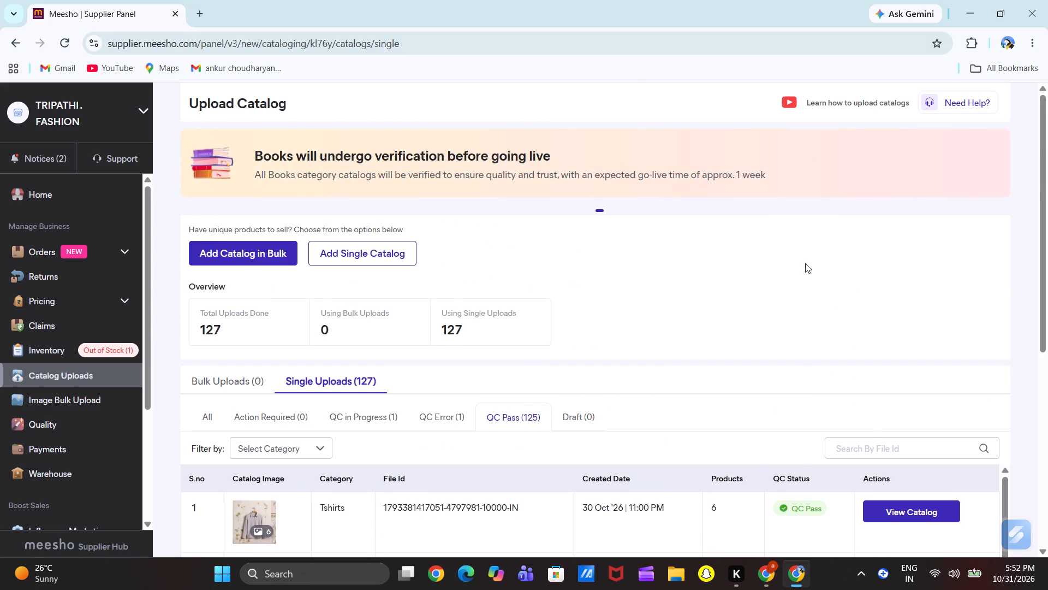